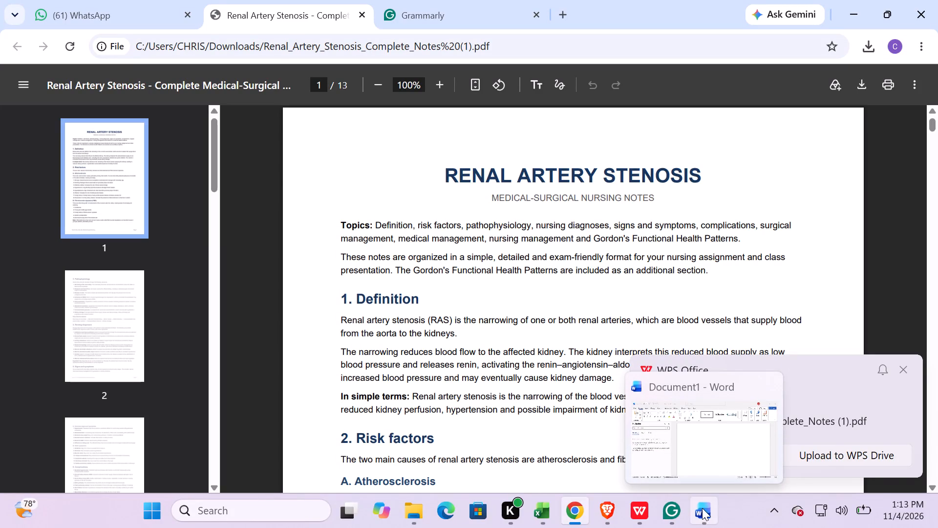
Copy the entire text of the Renal Artery Stenosis nursing notes PDF.
{"action": "triple_click", "coordinate": [449, 163]}
{"action": "left_click_drag", "start_coordinate": [499, 172], "coordinate": [554, 254]}
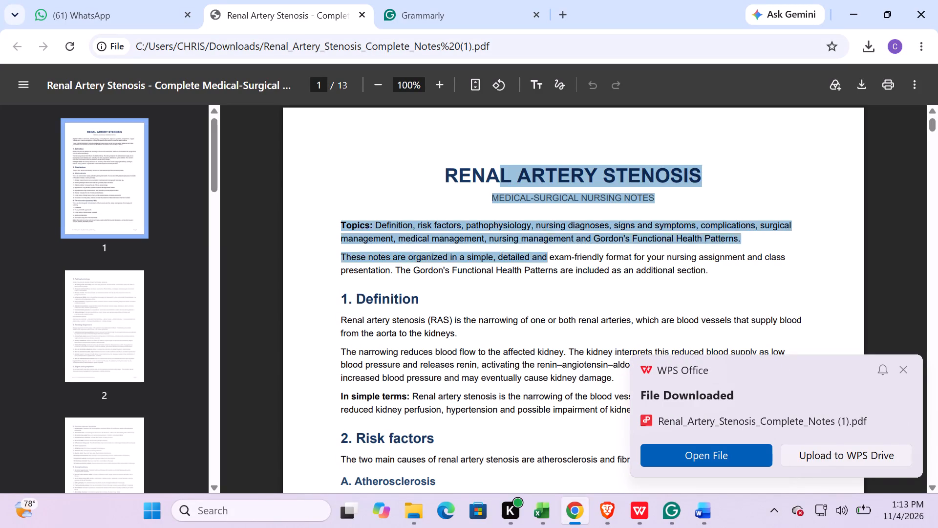
{"action": "left_click_drag", "start_coordinate": [554, 254], "coordinate": [461, 164]}
{"action": "left_click_drag", "start_coordinate": [409, 180], "coordinate": [482, 161]}
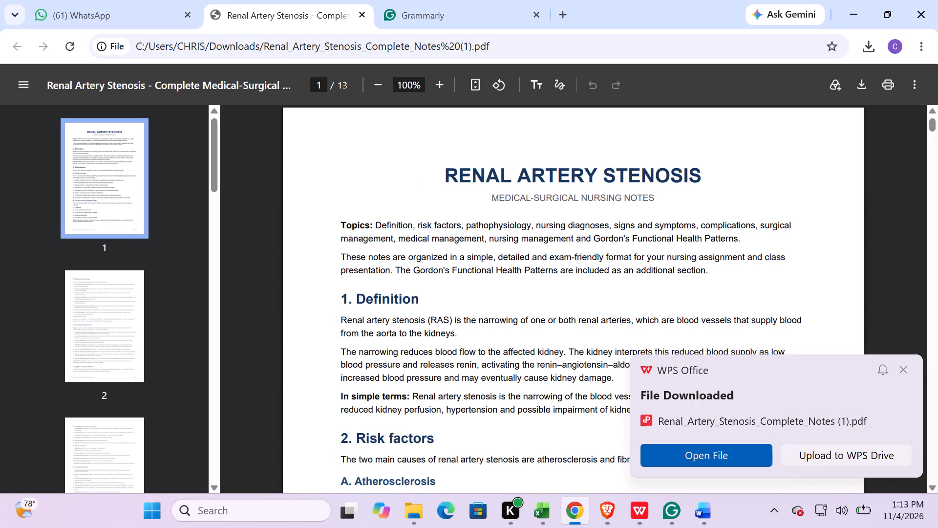
{"action": "left_click_drag", "start_coordinate": [482, 161], "coordinate": [494, 160]}
{"action": "triple_click", "coordinate": [455, 160]}
{"action": "left_click", "coordinate": [455, 160]}
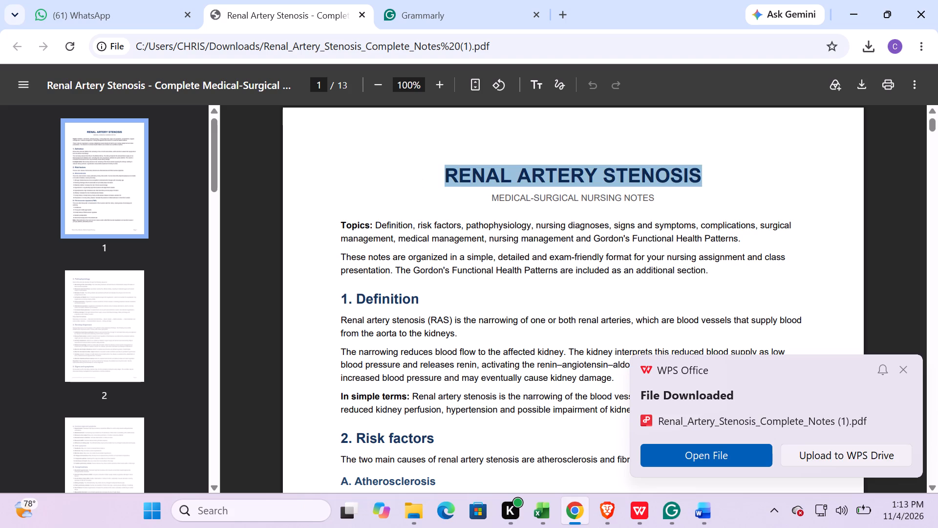
{"action": "key", "text": "ctrl+a"}
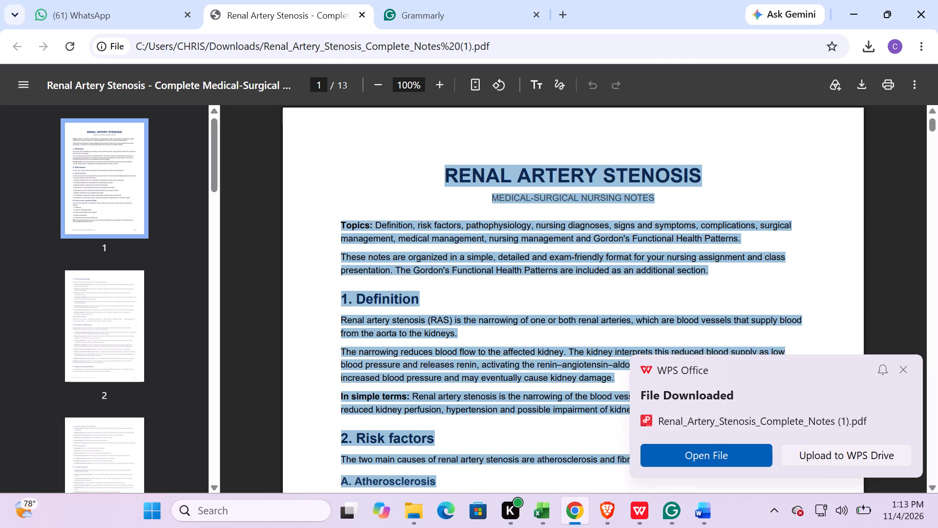
{"action": "key", "text": "ctrl+c"}
{"action": "key", "text": "ctrl+c"}
{"action": "key", "text": "ctrl+c"}
{"action": "key", "text": "ctrl+c"}
{"action": "key", "text": "ctrl+c"}
{"action": "type", "text": "cc"}
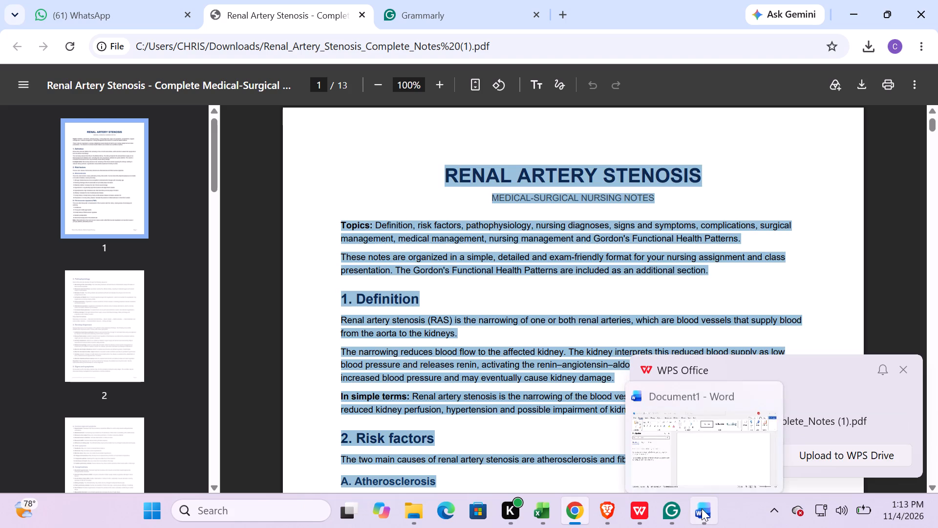
Switch to Word and paste the copied notes into the blank document Document1.
{"action": "left_click", "coordinate": [702, 442]}
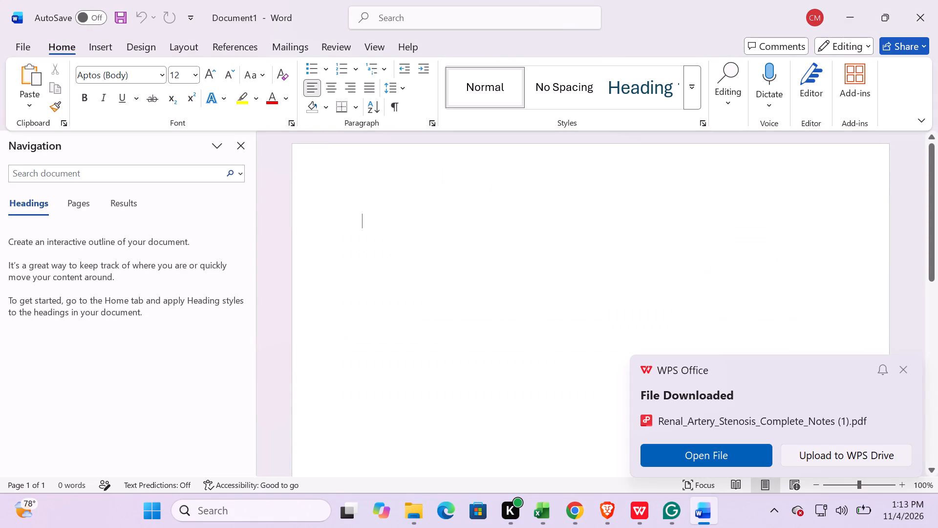
{"action": "left_click", "coordinate": [907, 374]}
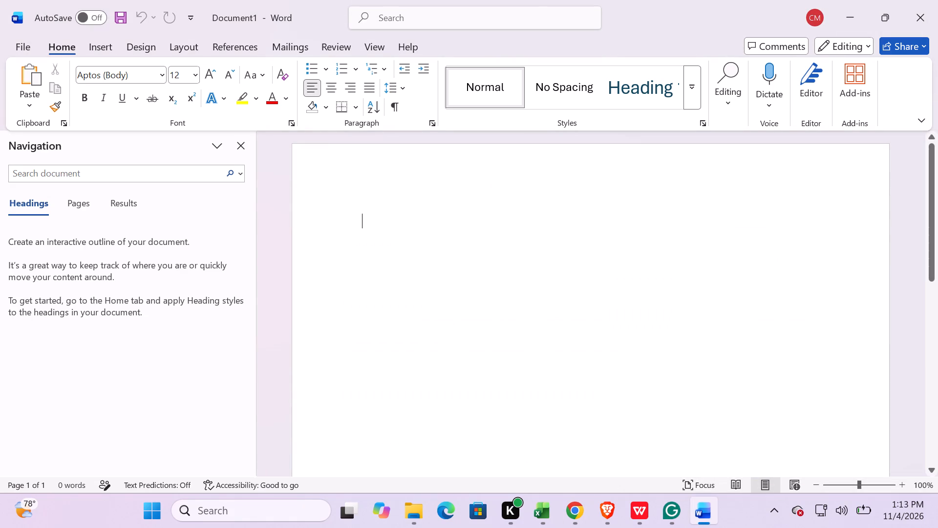
{"action": "left_click", "coordinate": [452, 183]}
{"action": "left_click", "coordinate": [416, 216]}
{"action": "key", "text": "ctrl+v"}
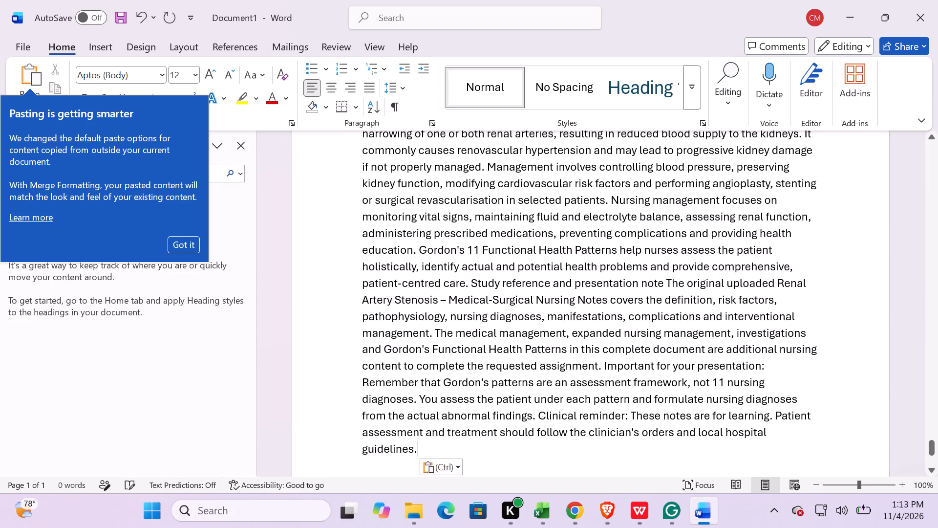
Capture a screenshot of the start of the pasted notes with the "Pasting is getting smarter" notice showing, and dismiss the notice.
{"action": "scroll", "coordinate": [416, 216], "scroll_direction": "up", "scroll_amount": 4}
{"action": "scroll", "coordinate": [416, 216], "scroll_direction": "up", "scroll_amount": 20}
{"action": "scroll", "coordinate": [416, 216], "scroll_direction": "up", "scroll_amount": 20}
{"action": "scroll", "coordinate": [416, 216], "scroll_direction": "up", "scroll_amount": 12}
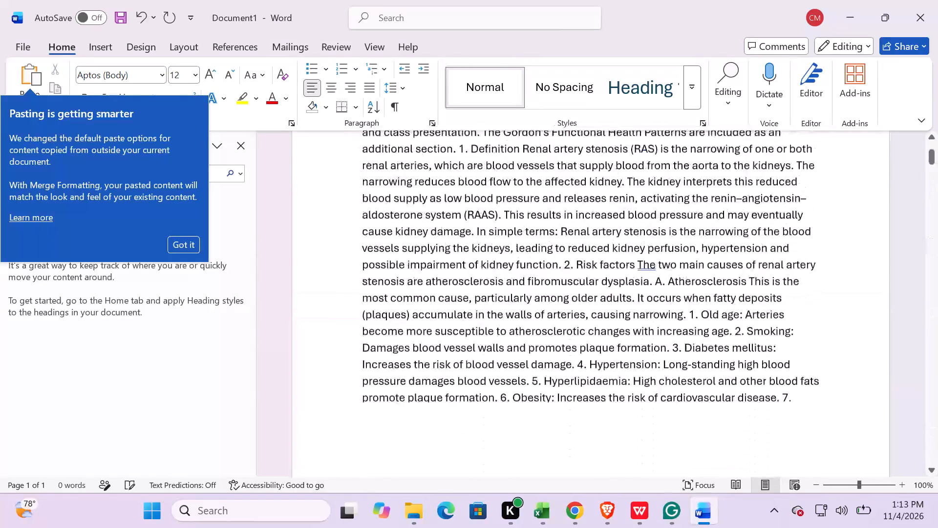
{"action": "scroll", "coordinate": [416, 216], "scroll_direction": "up", "scroll_amount": 3}
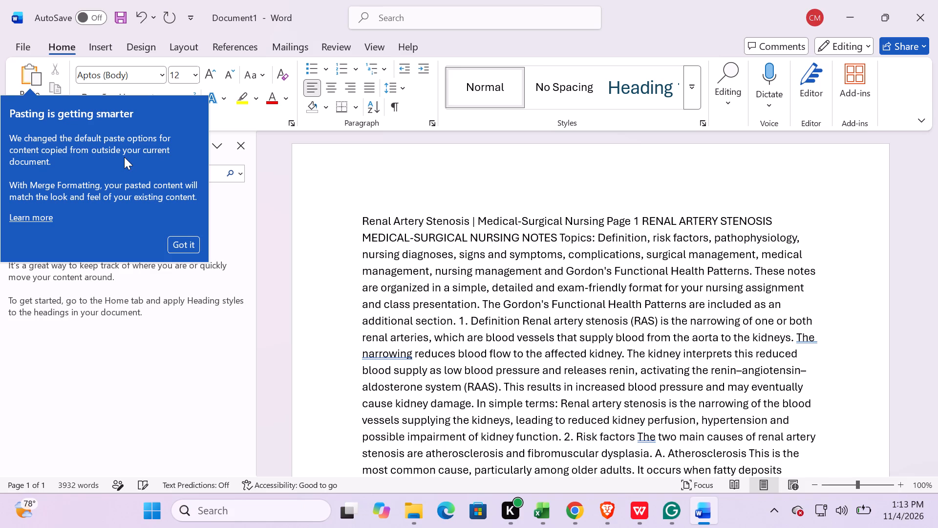
{"action": "key", "text": "super+Print"}
{"action": "left_click", "coordinate": [189, 243]}
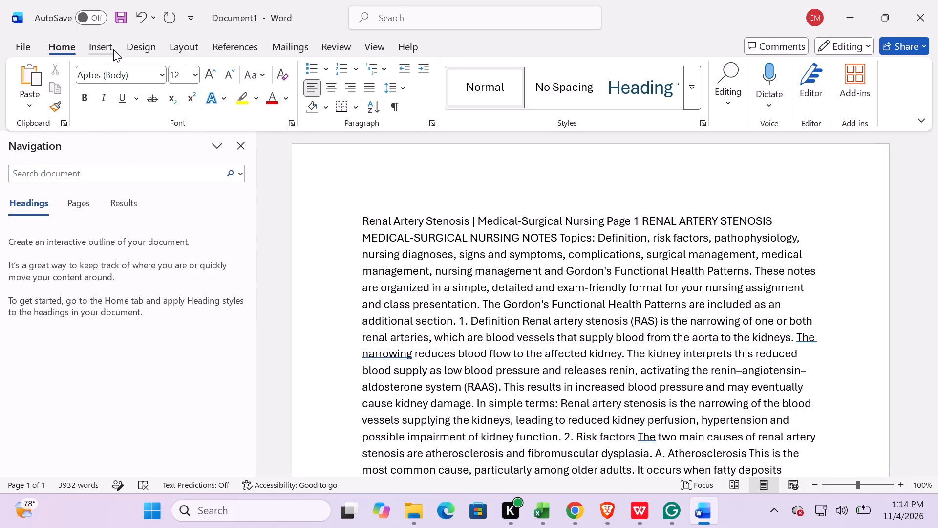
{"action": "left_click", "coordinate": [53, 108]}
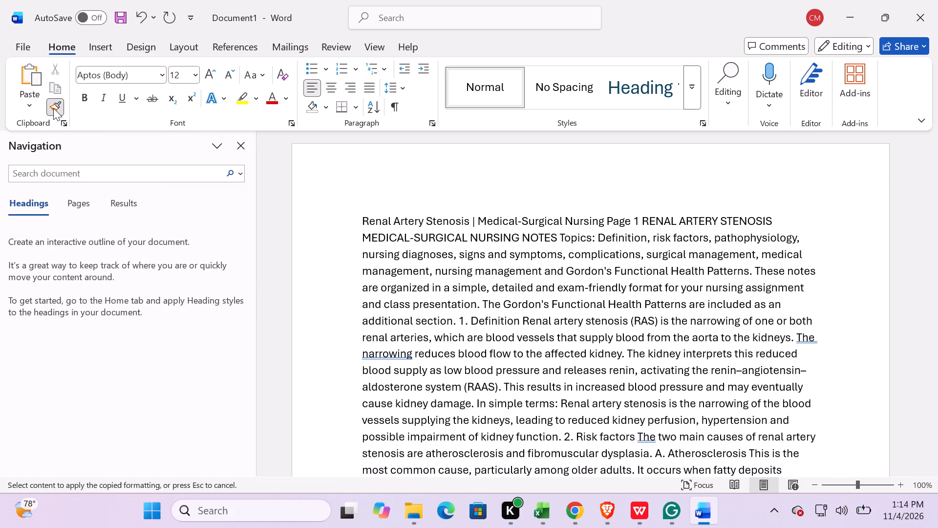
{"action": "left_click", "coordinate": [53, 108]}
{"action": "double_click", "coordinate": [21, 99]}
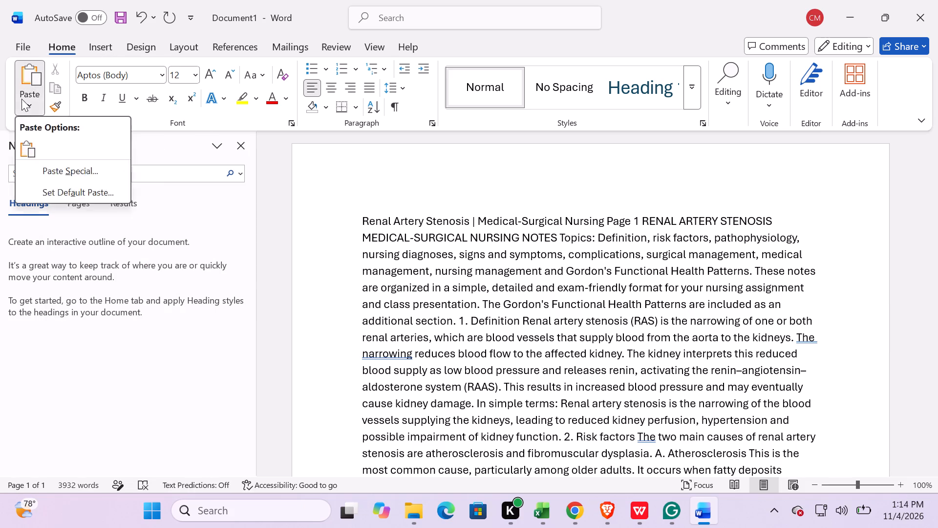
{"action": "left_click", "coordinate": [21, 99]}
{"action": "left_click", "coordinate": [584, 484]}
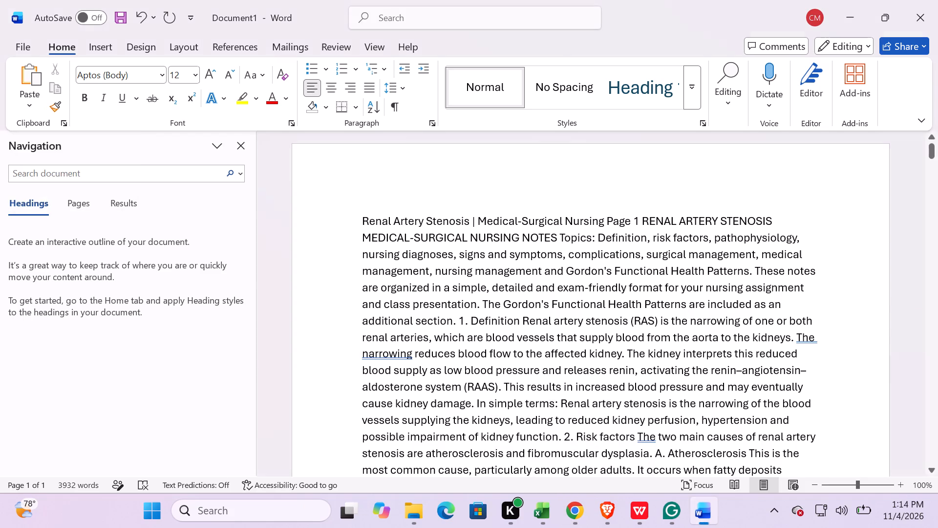
Switch to Chrome and, in a new tab, ask Google "how do yu use this merge formatting" with the screenshot attached.
{"action": "left_click", "coordinate": [589, 444]}
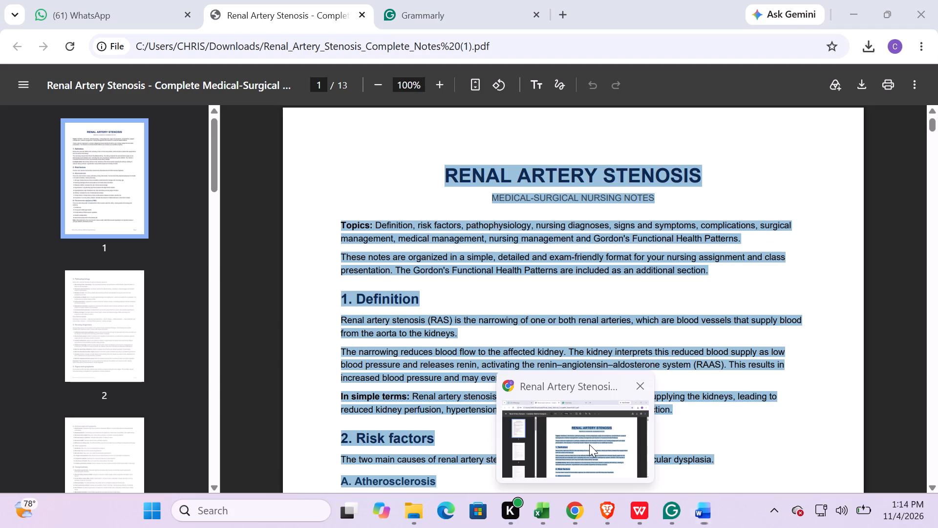
{"action": "left_click", "coordinate": [566, 11]}
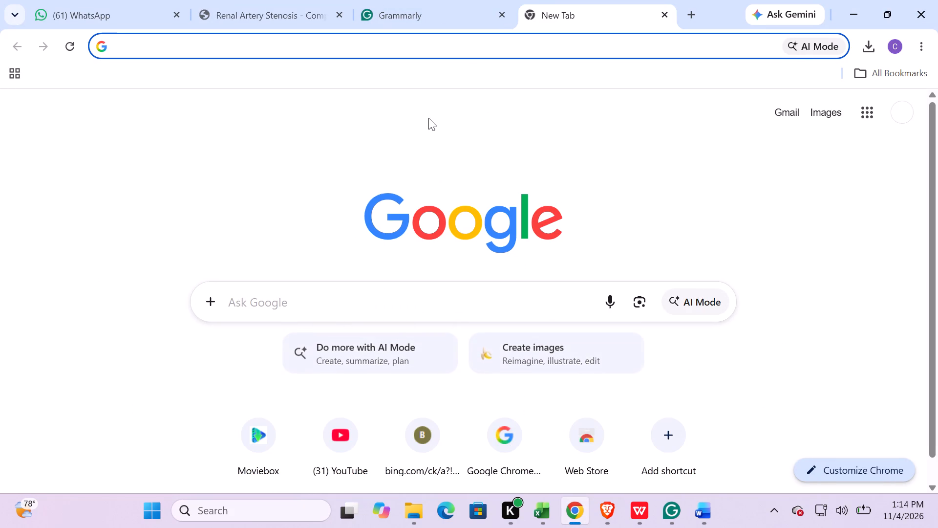
{"action": "key", "text": "ctrl+v"}
{"action": "left_click", "coordinate": [308, 278]}
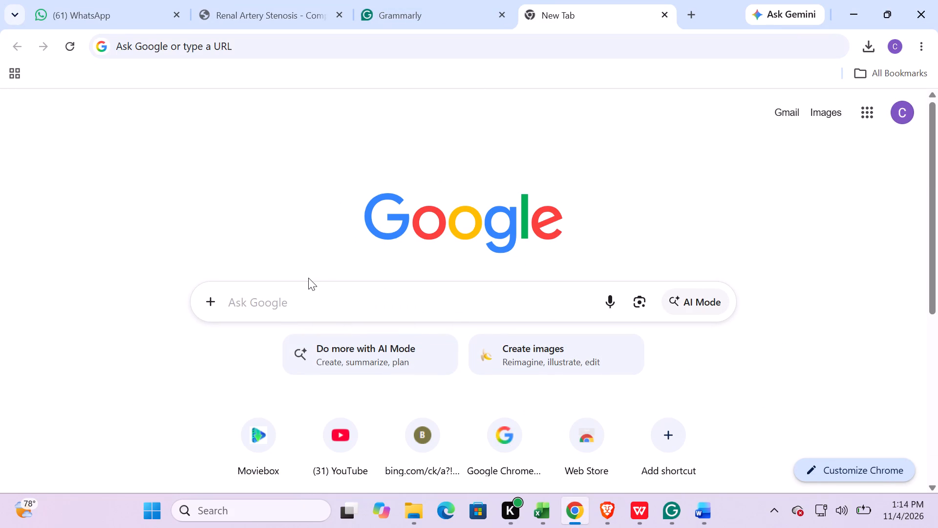
{"action": "left_click", "coordinate": [292, 293]}
{"action": "key", "text": "ctrl+v"}
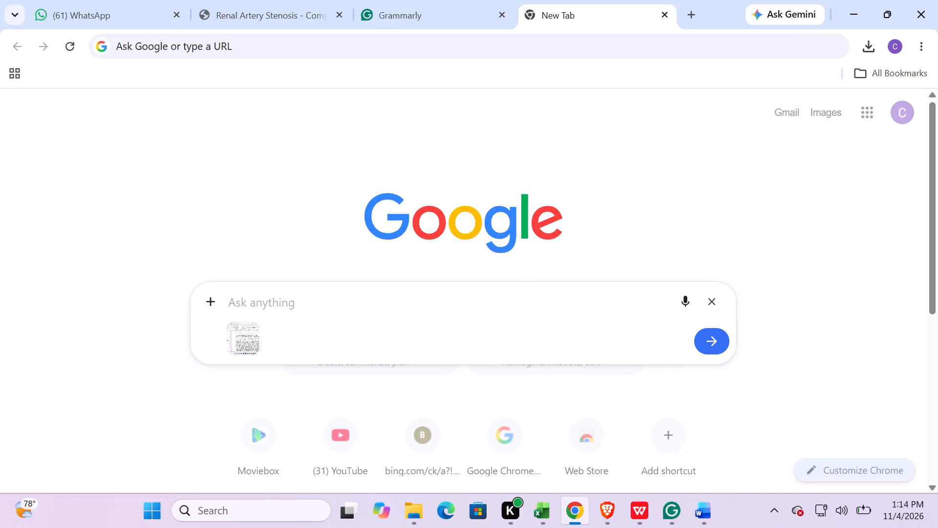
{"action": "type", "text": "how do yu use this merge formatting"}
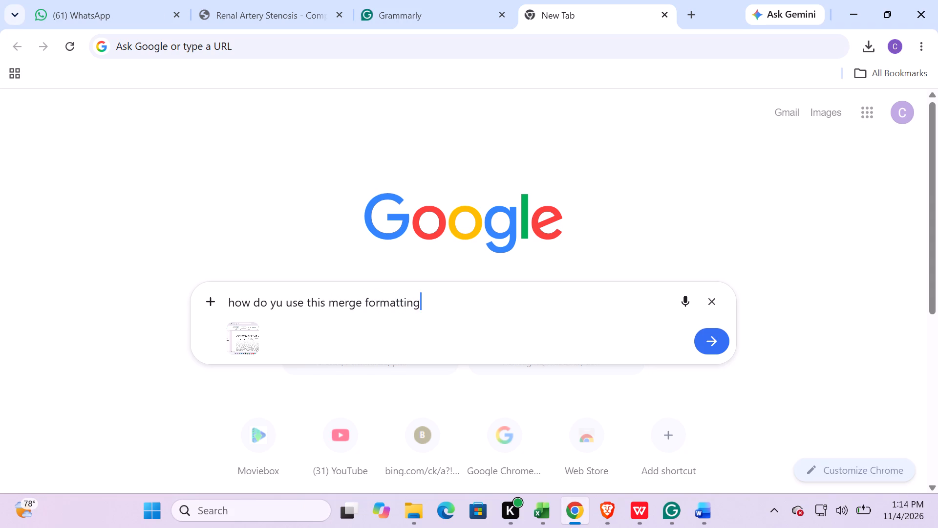
{"action": "key", "text": "Return"}
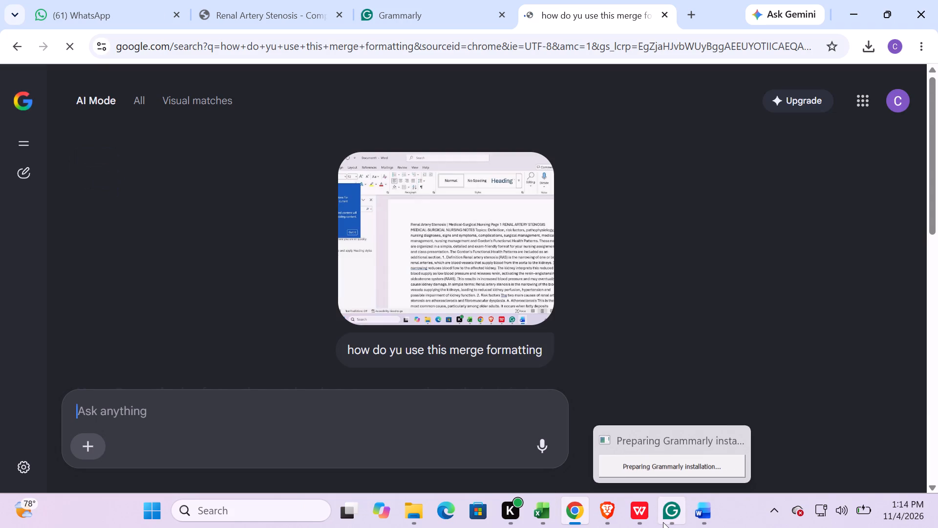
Bring the Grammarly installation window forward to check on it.
{"action": "left_click", "coordinate": [684, 467]}
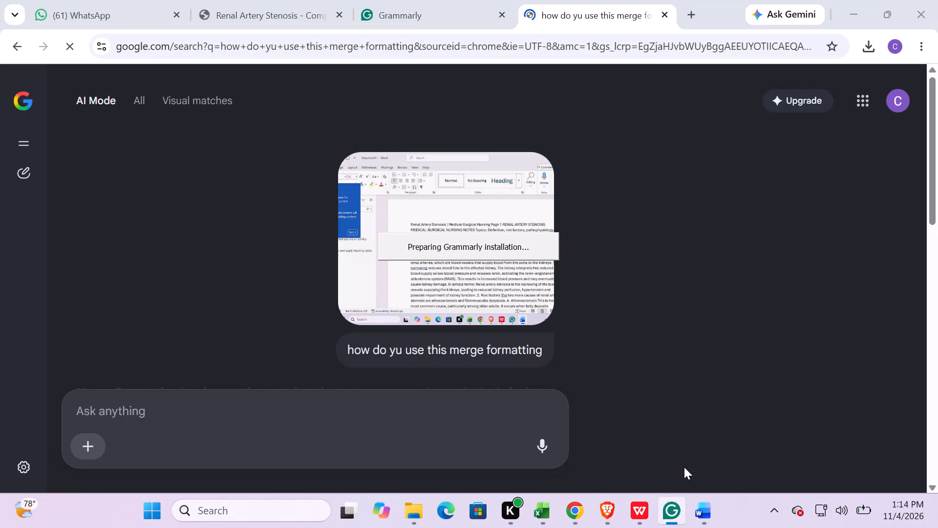
{"action": "left_click", "coordinate": [678, 453]}
Read Google's AI answer on using Merge Formatting, covering the Paste Options method and the default preference method.
{"action": "scroll", "coordinate": [483, 214], "scroll_direction": "down", "scroll_amount": 3}
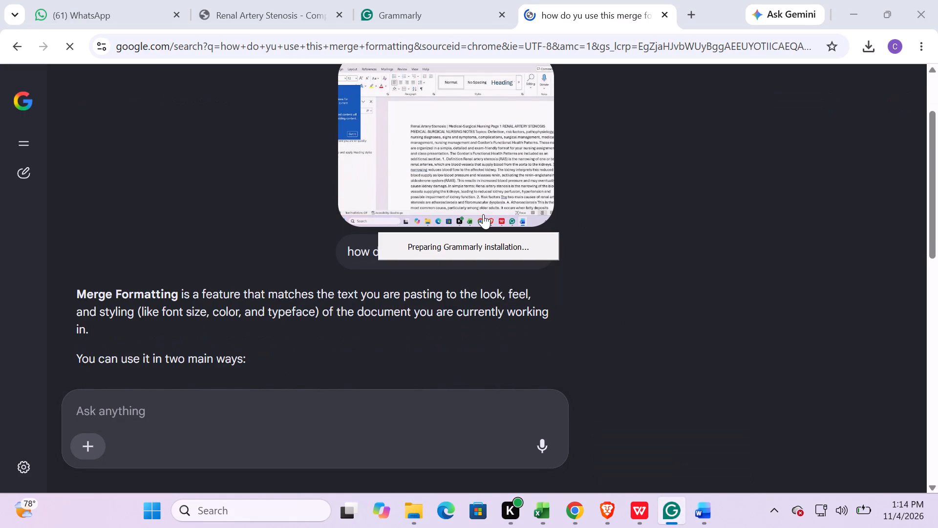
{"action": "scroll", "coordinate": [257, 306], "scroll_direction": "down", "scroll_amount": 1}
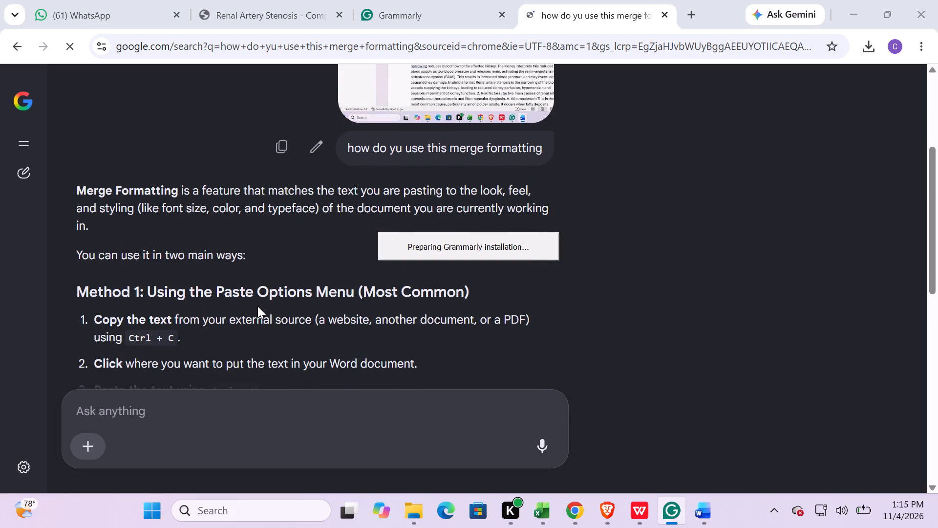
{"action": "scroll", "coordinate": [257, 306], "scroll_direction": "down", "scroll_amount": 1}
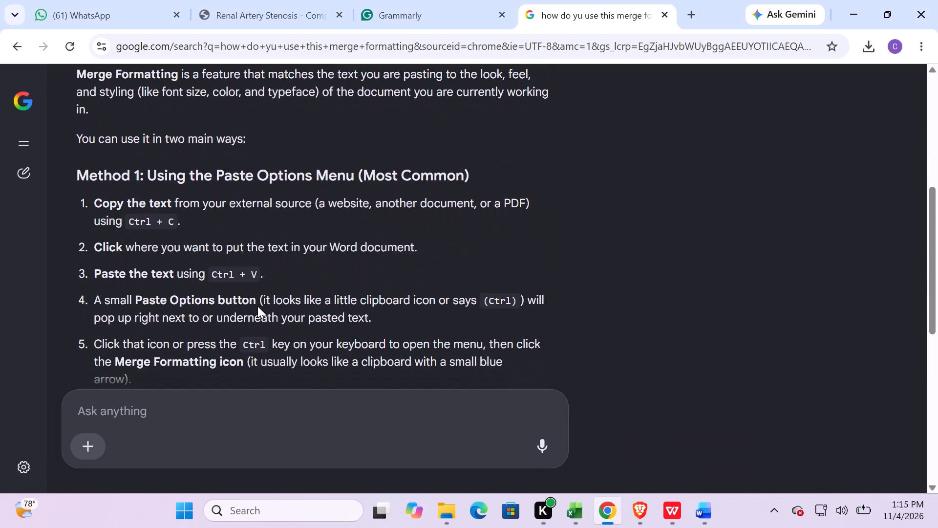
{"action": "scroll", "coordinate": [257, 306], "scroll_direction": "down", "scroll_amount": 1}
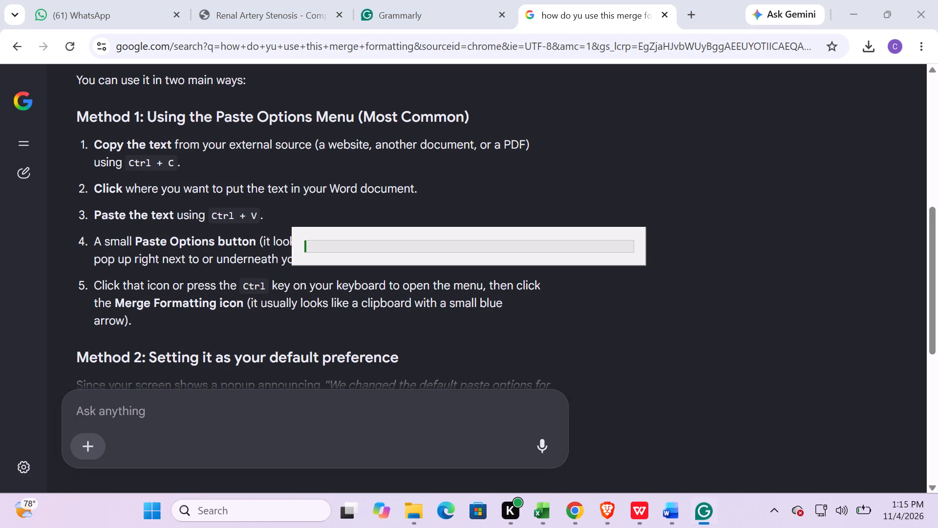
{"action": "scroll", "coordinate": [191, 249], "scroll_direction": "down", "scroll_amount": 1}
{"action": "left_click", "coordinate": [191, 249]}
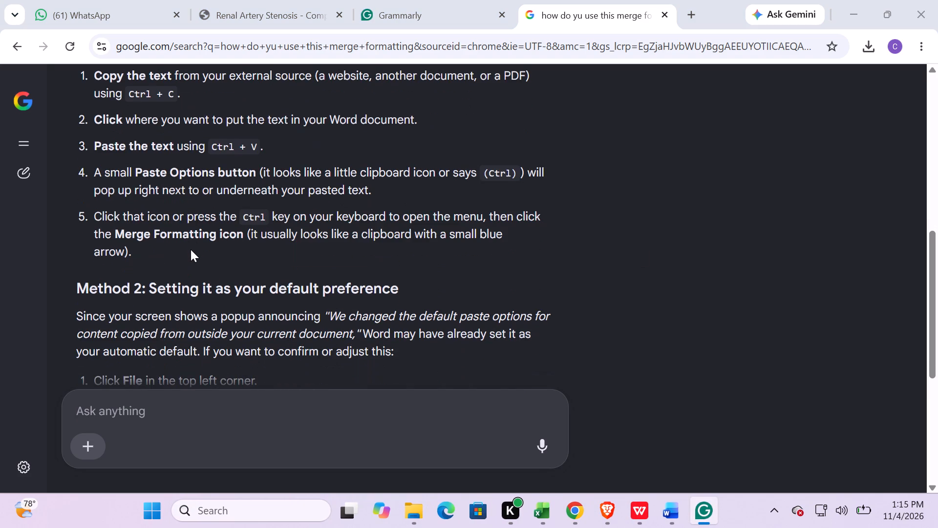
{"action": "scroll", "coordinate": [191, 249], "scroll_direction": "down", "scroll_amount": 1}
{"action": "scroll", "coordinate": [191, 249], "scroll_direction": "up", "scroll_amount": 1}
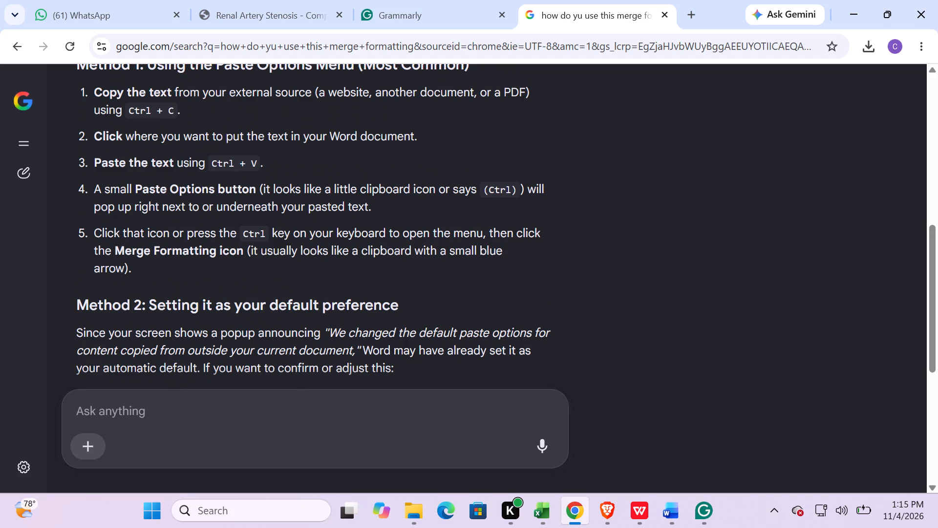
{"action": "scroll", "coordinate": [191, 249], "scroll_direction": "up", "scroll_amount": 1}
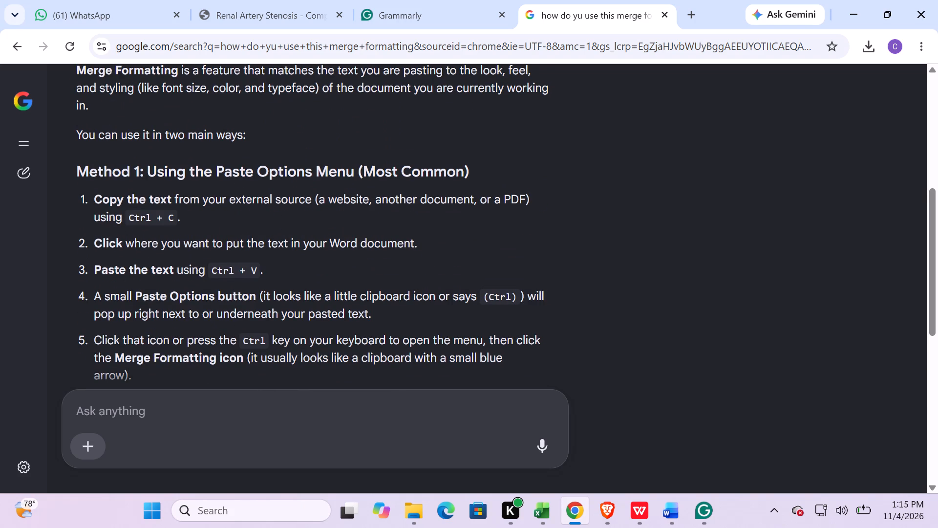
{"action": "scroll", "coordinate": [191, 249], "scroll_direction": "down", "scroll_amount": 1}
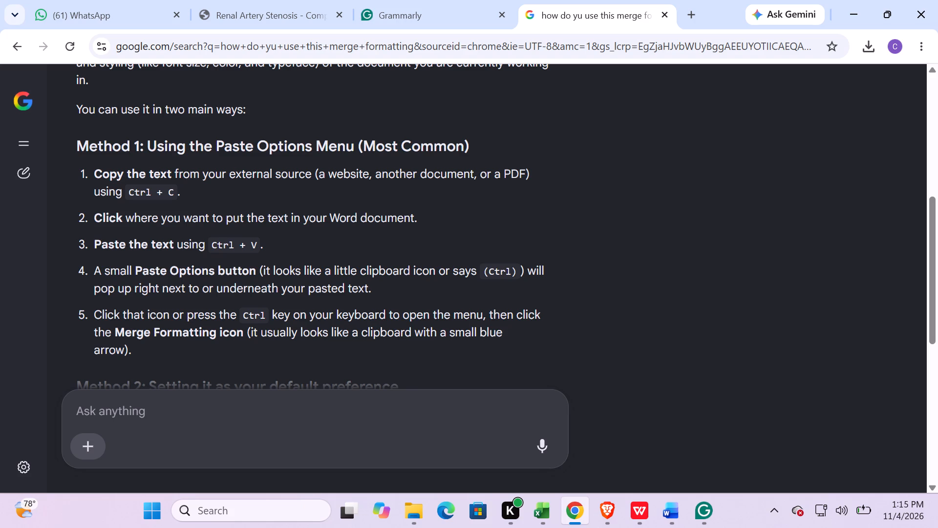
{"action": "scroll", "coordinate": [426, 277], "scroll_direction": "down", "scroll_amount": 3}
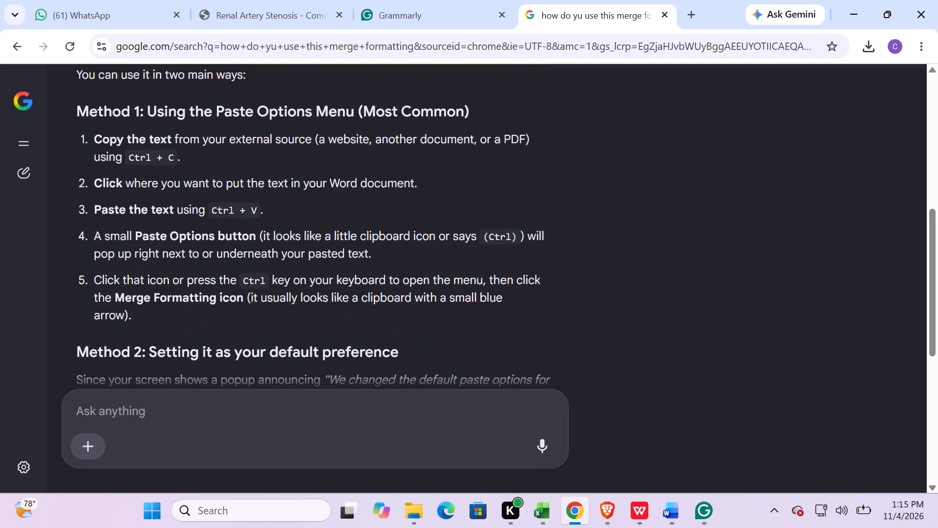
{"action": "scroll", "coordinate": [426, 277], "scroll_direction": "down", "scroll_amount": 1}
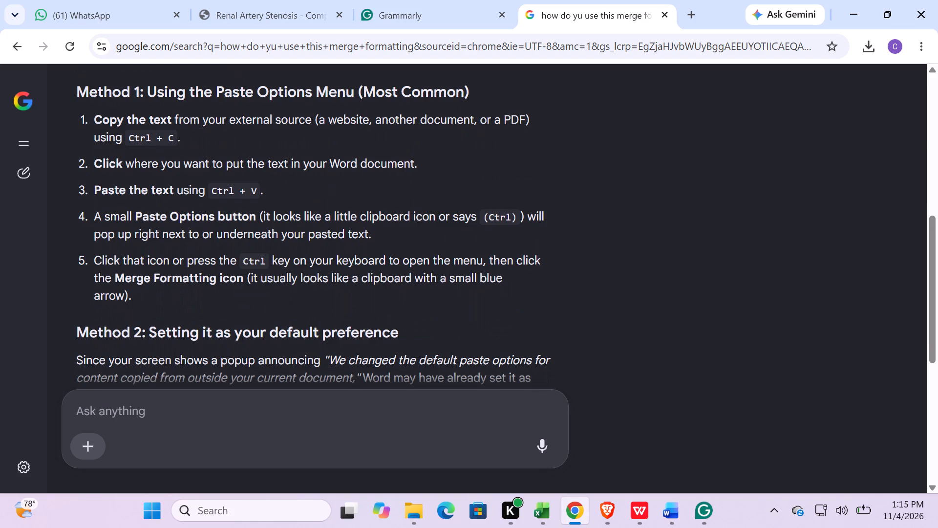
{"action": "scroll", "coordinate": [426, 277], "scroll_direction": "down", "scroll_amount": 1}
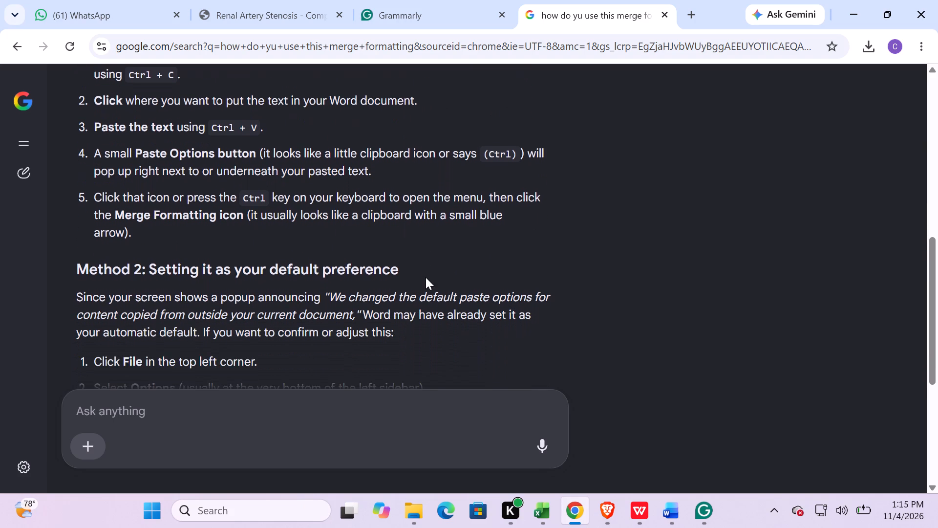
{"action": "scroll", "coordinate": [426, 277], "scroll_direction": "down", "scroll_amount": 1}
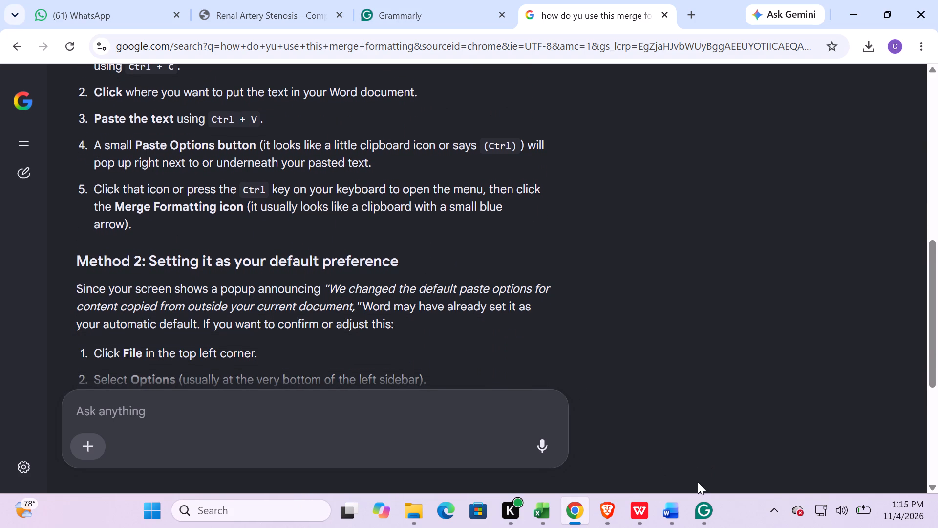
Switch to Word and undo the paste of the notes in Document1.
{"action": "left_click", "coordinate": [650, 422]}
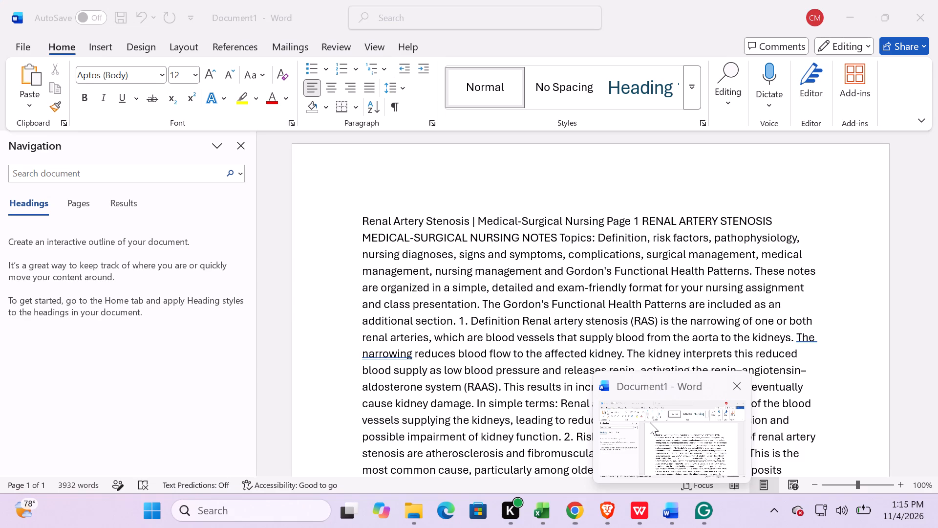
{"action": "scroll", "coordinate": [597, 358], "scroll_direction": "down", "scroll_amount": 8}
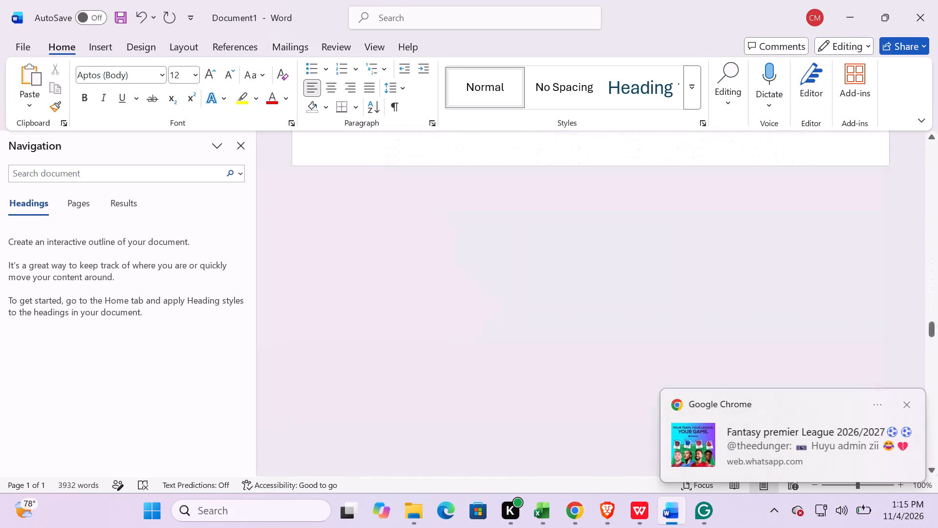
{"action": "scroll", "coordinate": [597, 358], "scroll_direction": "down", "scroll_amount": 3}
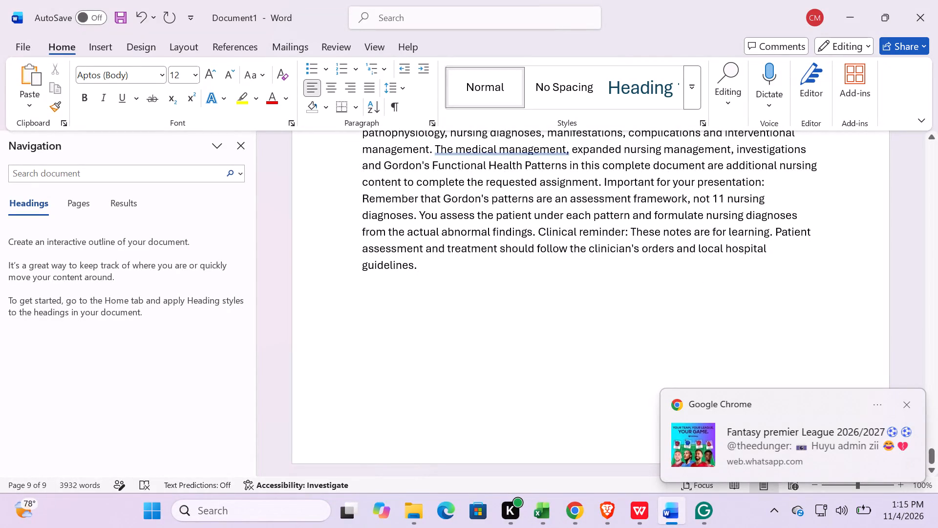
{"action": "left_click", "coordinate": [141, 14]}
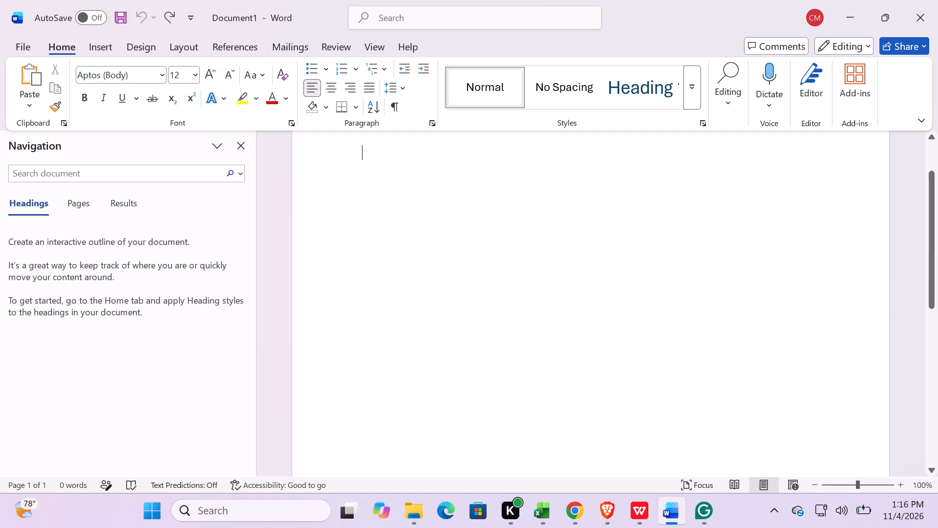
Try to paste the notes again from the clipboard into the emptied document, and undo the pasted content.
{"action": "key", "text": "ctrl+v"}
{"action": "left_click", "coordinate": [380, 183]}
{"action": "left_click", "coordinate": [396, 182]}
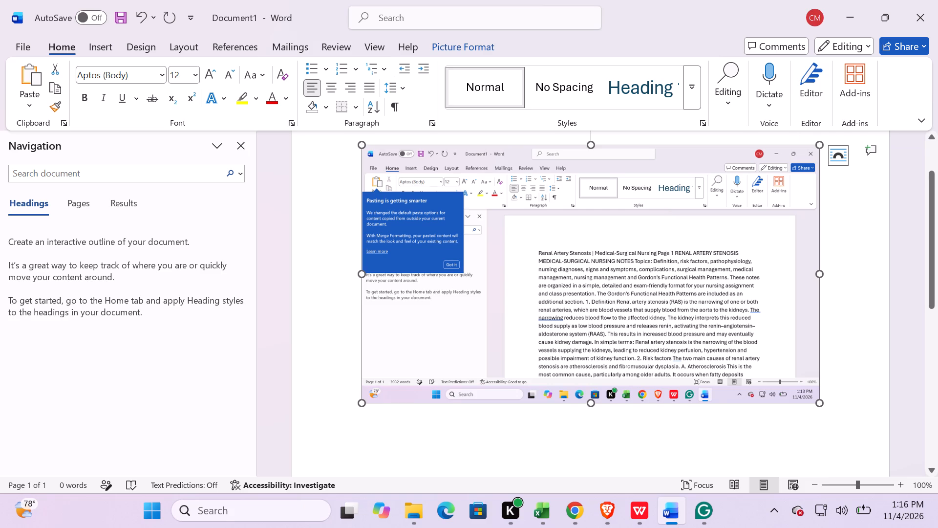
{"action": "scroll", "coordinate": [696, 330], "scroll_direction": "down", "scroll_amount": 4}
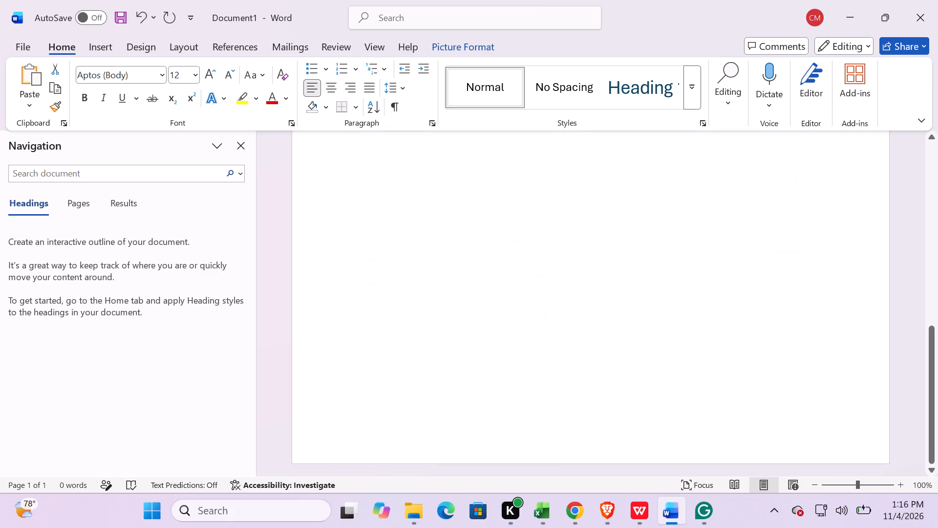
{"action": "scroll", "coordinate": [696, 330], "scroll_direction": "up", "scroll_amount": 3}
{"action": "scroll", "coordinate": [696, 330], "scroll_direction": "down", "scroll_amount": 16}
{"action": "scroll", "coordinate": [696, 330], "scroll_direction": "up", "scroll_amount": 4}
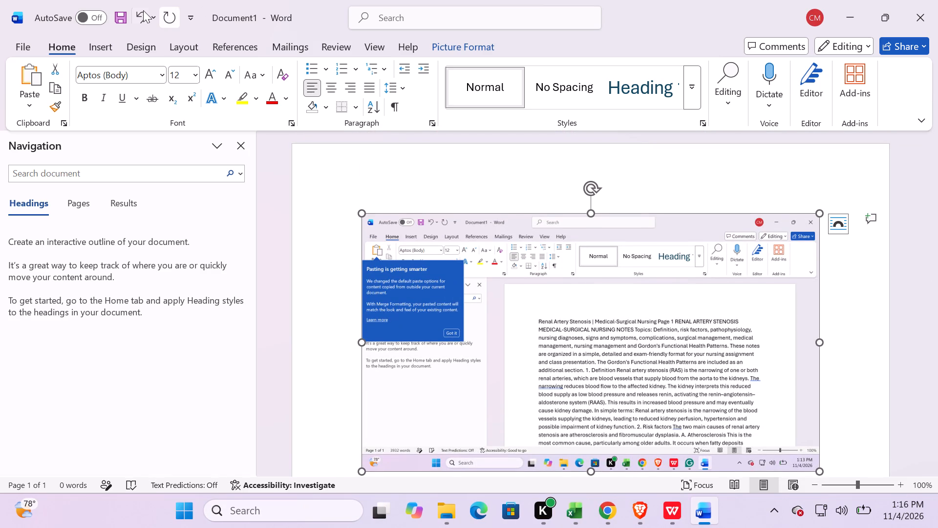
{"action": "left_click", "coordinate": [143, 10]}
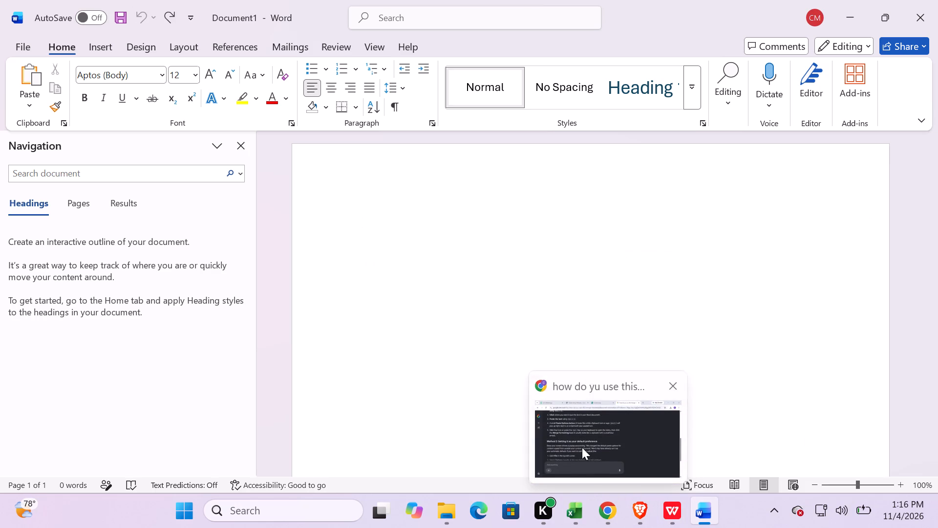
Switch to the Renal Artery Stenosis PDF in Chrome and copy all of its text again.
{"action": "left_click", "coordinate": [582, 447]}
{"action": "left_click", "coordinate": [293, 0]}
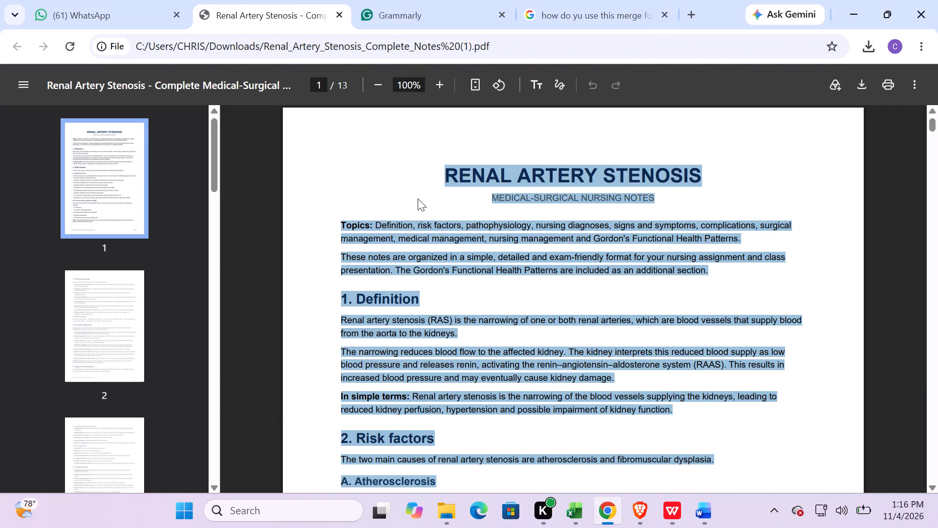
{"action": "left_click", "coordinate": [513, 270]}
{"action": "triple_click", "coordinate": [450, 174]}
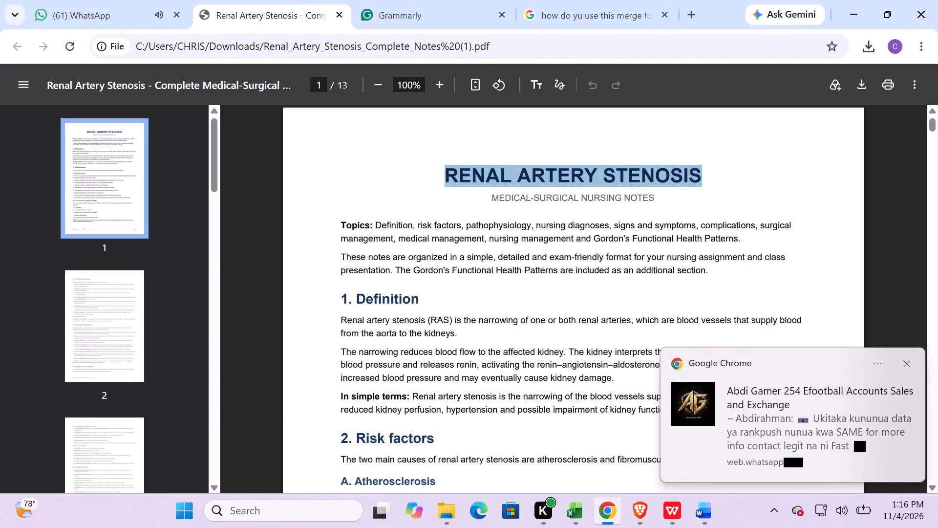
{"action": "left_click", "coordinate": [450, 174]}
{"action": "key", "text": "ctrl+a"}
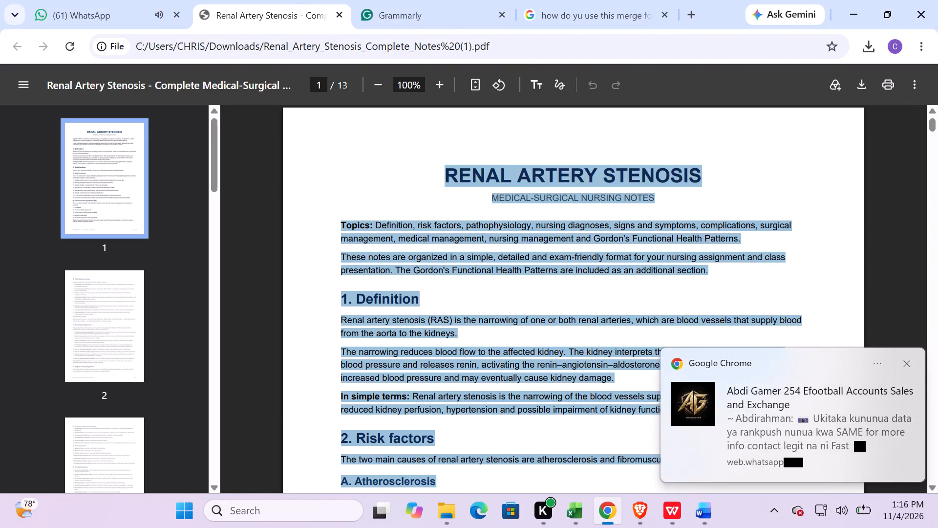
{"action": "key", "text": "ctrl+c"}
{"action": "key", "text": "ctrl+c"}
{"action": "key", "text": "ctrl+c"}
Switch back to Word and paste the copied notes into the blank Document1.
{"action": "left_click", "coordinate": [709, 464]}
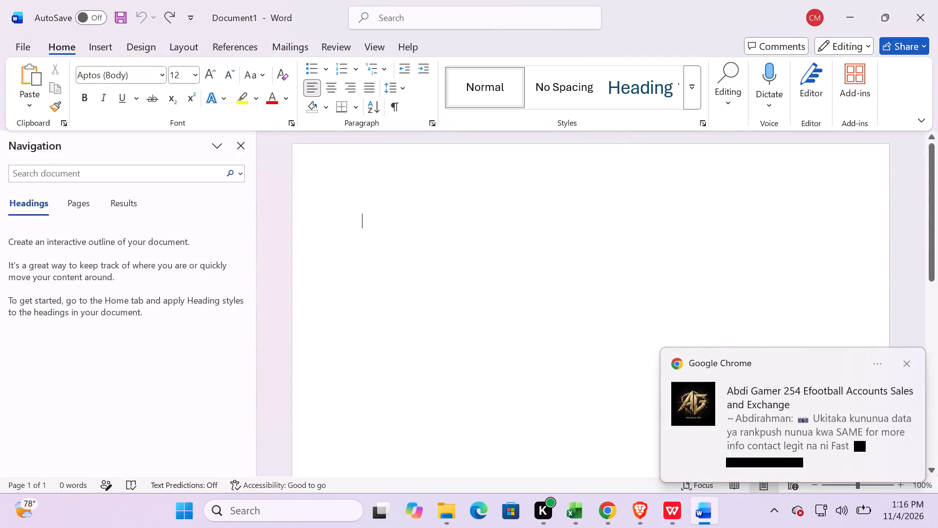
{"action": "left_click", "coordinate": [466, 219]}
{"action": "key", "text": "ctrl+v"}
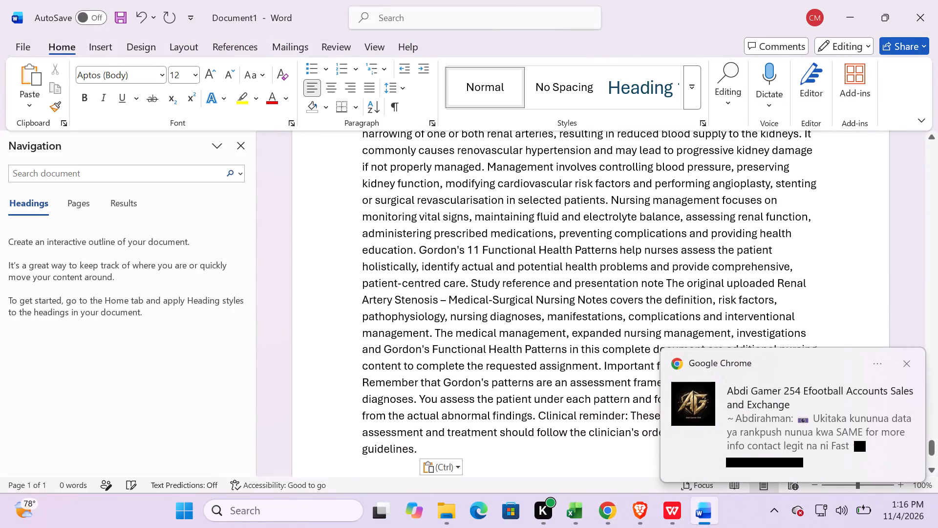
Show the Paste Options for the pasted notes and capture a screenshot of them.
{"action": "left_click", "coordinate": [459, 465]}
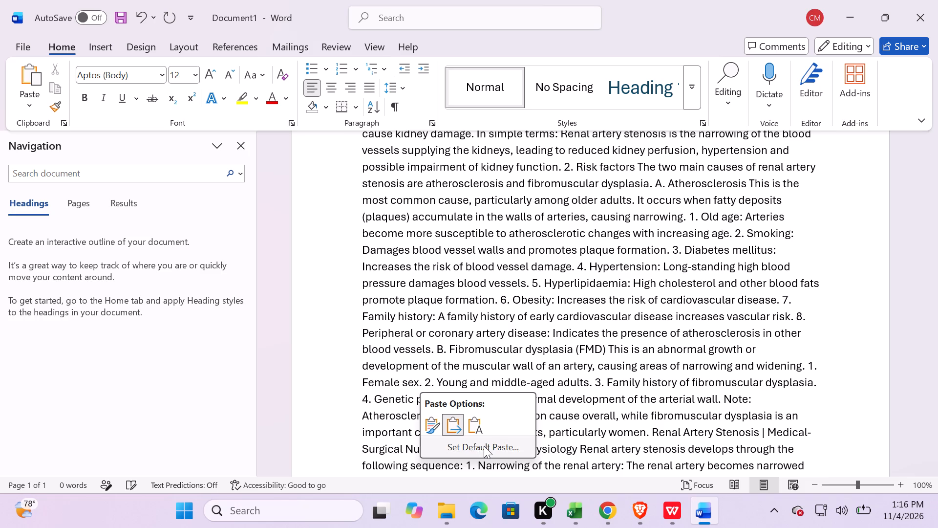
{"action": "key", "text": "super+Print"}
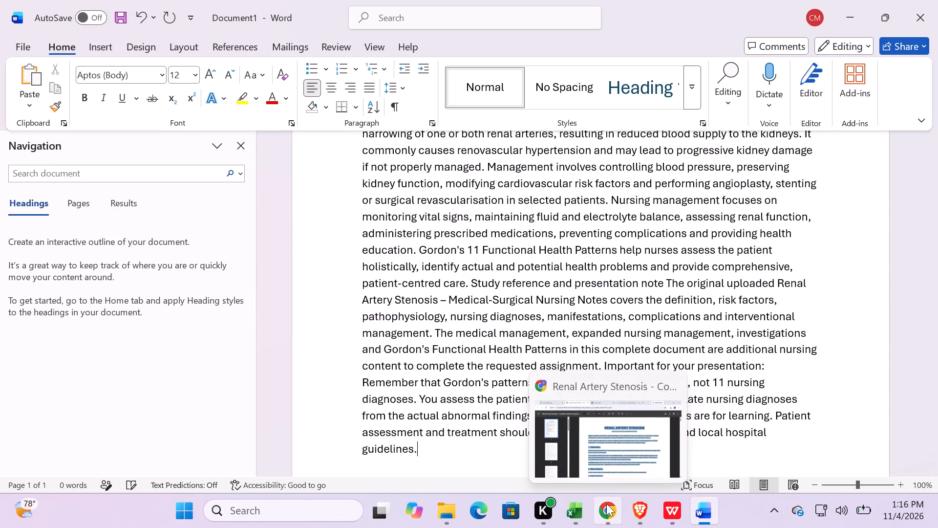
Switch to the Google AI chat in Chrome, attach the captured screenshot and ask "which one is it here".
{"action": "left_click", "coordinate": [589, 432]}
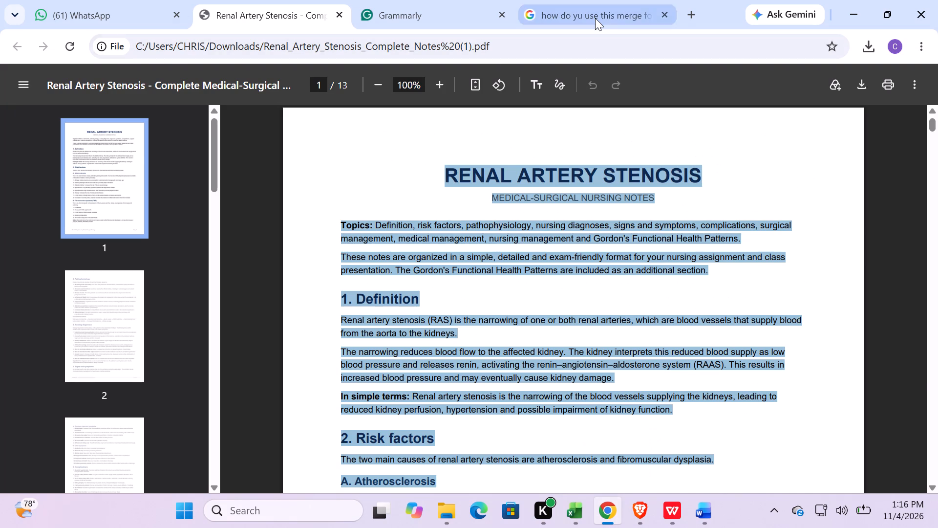
{"action": "left_click", "coordinate": [595, 18]}
{"action": "left_click", "coordinate": [229, 416]}
{"action": "key", "text": "ctrl+v"}
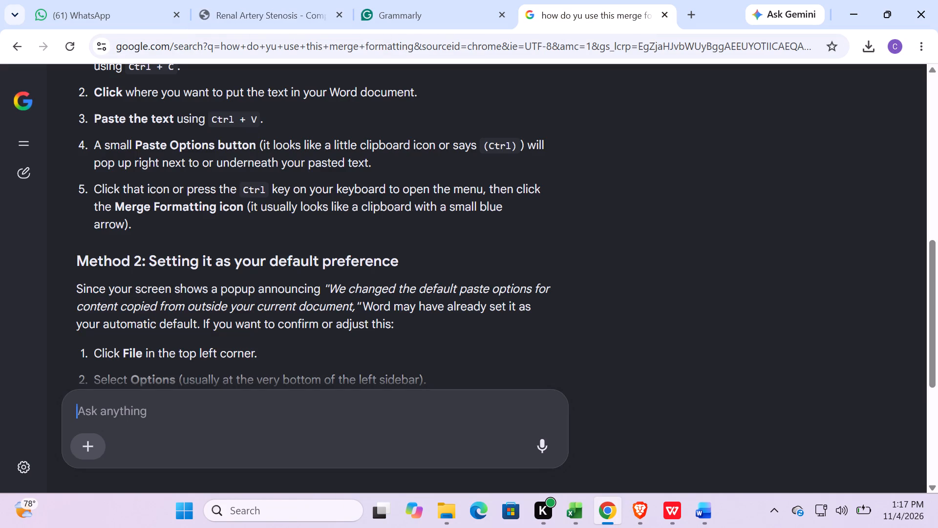
{"action": "type", "text": "whic"}
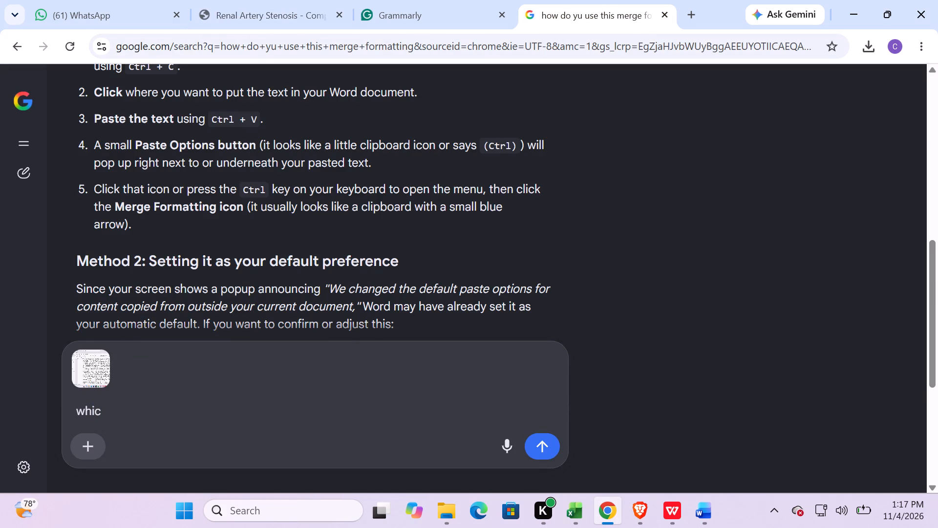
{"action": "type", "text": "h one is it"}
{"action": "key", "text": "space"}
{"action": "type", "text": "here"}
{"action": "key", "text": "Return"}
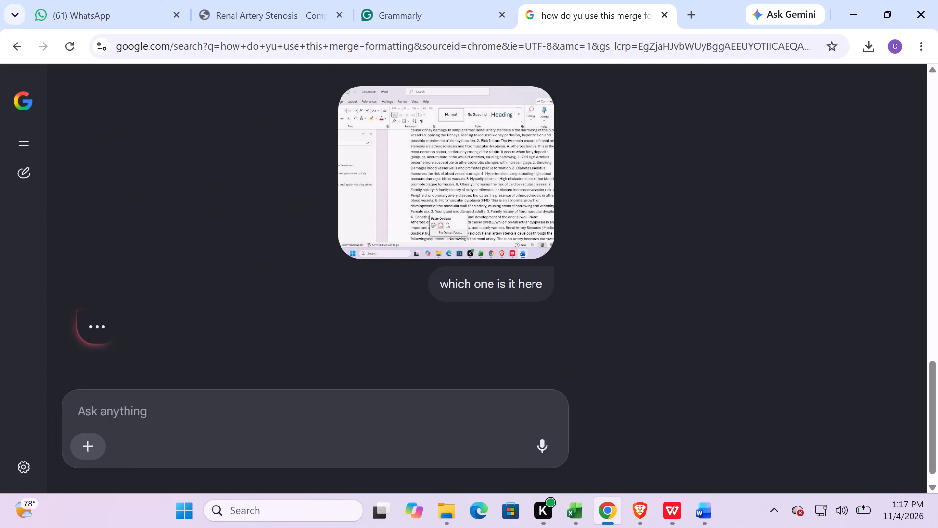
Read the chat's answer about which of the paste options in the screenshot is Merge Formatting.
{"action": "scroll", "coordinate": [386, 258], "scroll_direction": "down", "scroll_amount": 1}
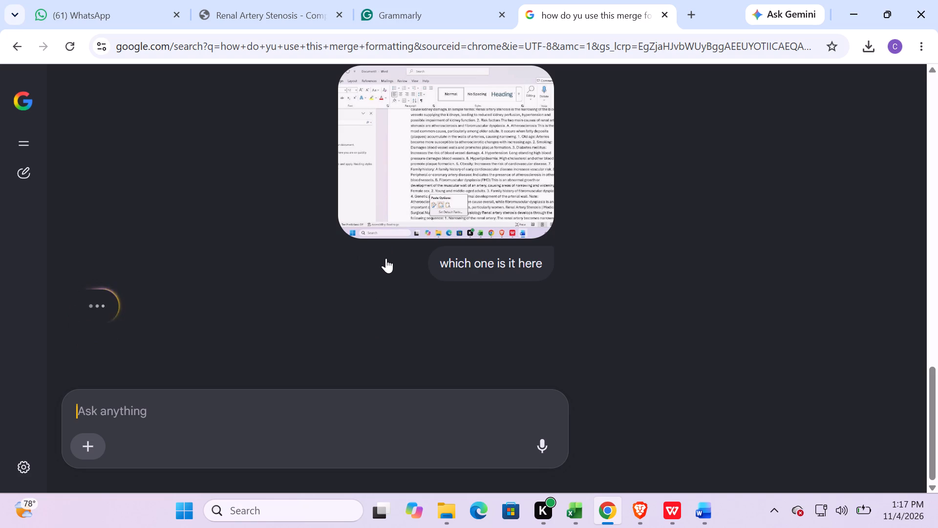
{"action": "scroll", "coordinate": [386, 258], "scroll_direction": "down", "scroll_amount": 1}
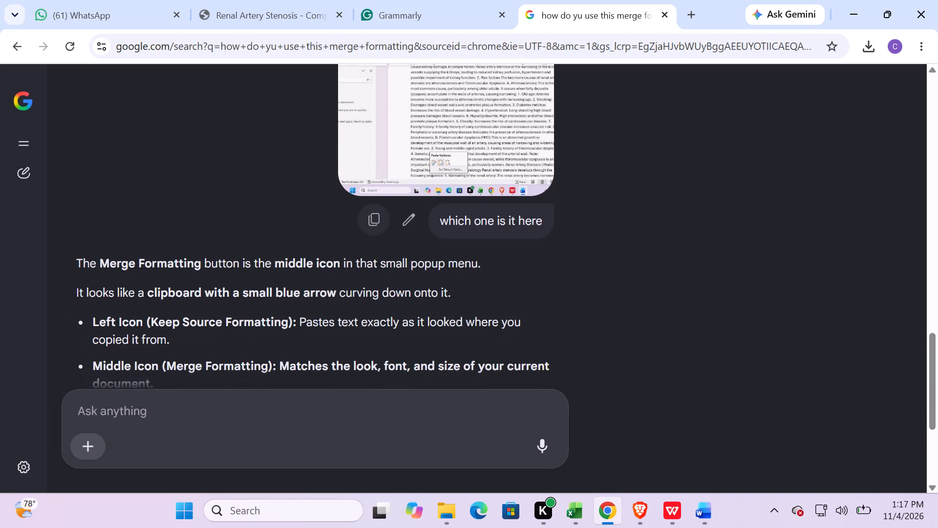
{"action": "scroll", "coordinate": [386, 258], "scroll_direction": "down", "scroll_amount": 1}
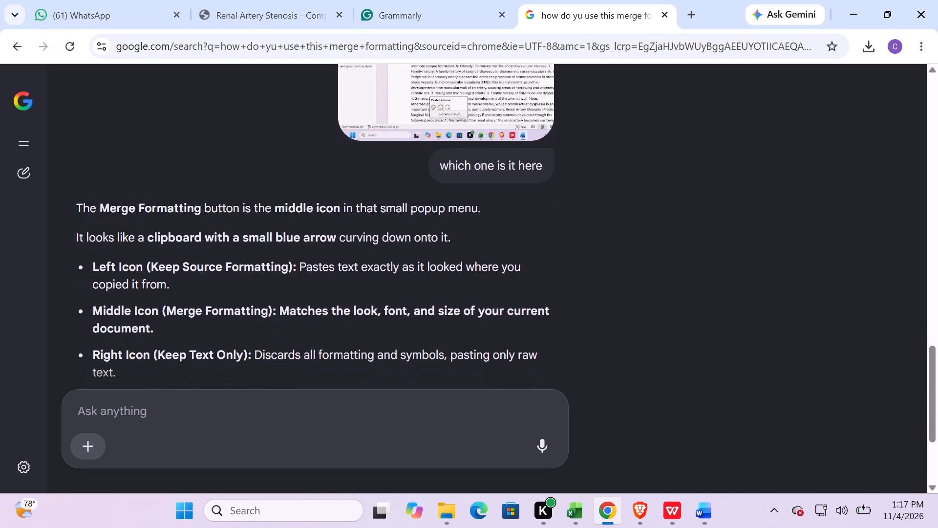
{"action": "scroll", "coordinate": [386, 258], "scroll_direction": "down", "scroll_amount": 1}
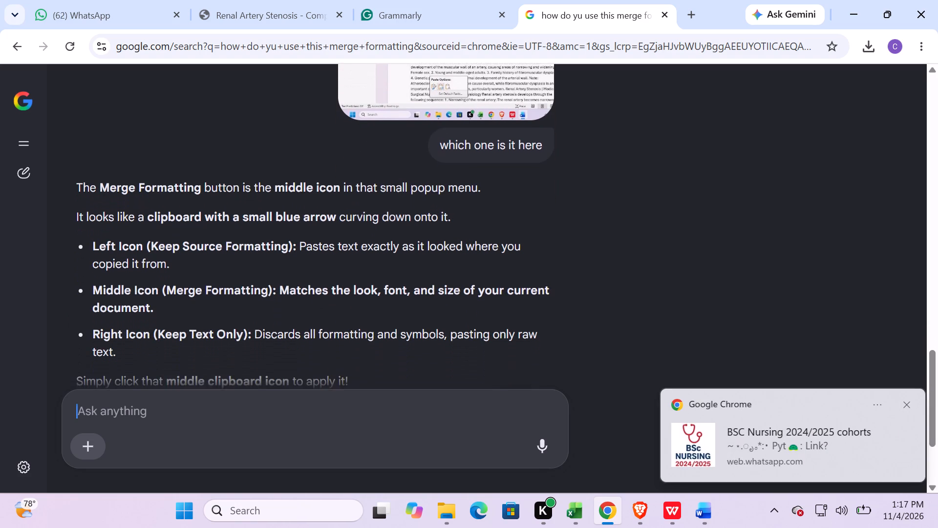
{"action": "scroll", "coordinate": [386, 258], "scroll_direction": "down", "scroll_amount": 1}
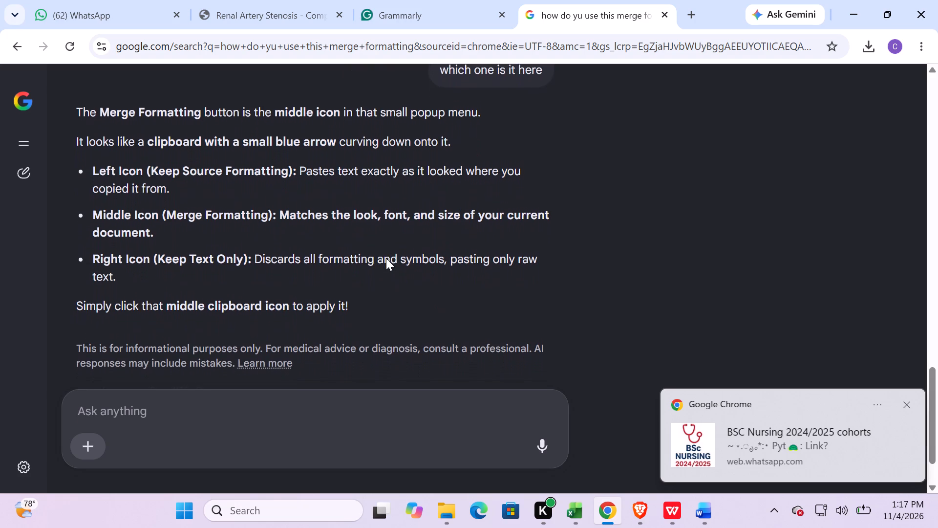
{"action": "scroll", "coordinate": [386, 258], "scroll_direction": "down", "scroll_amount": 3}
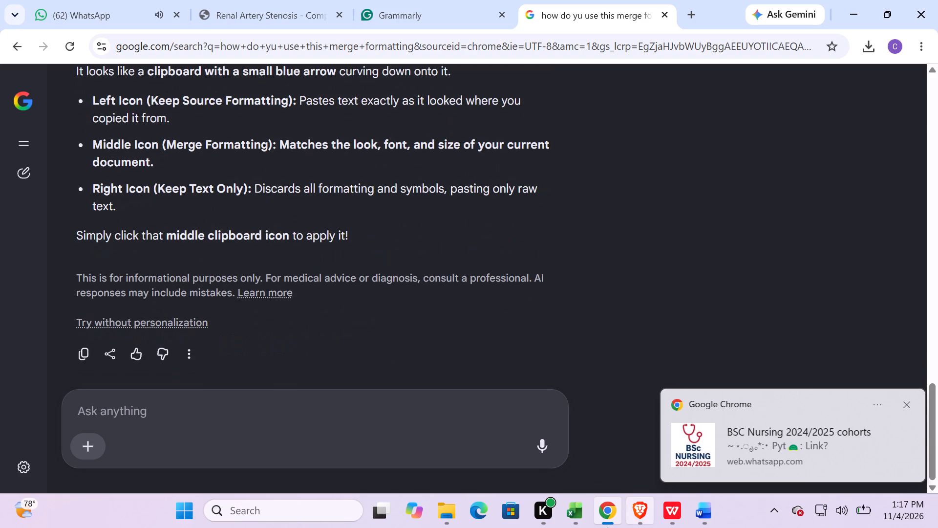
Switch back to Word and undo the paste of the notes in Document1.
{"action": "left_click", "coordinate": [728, 427]}
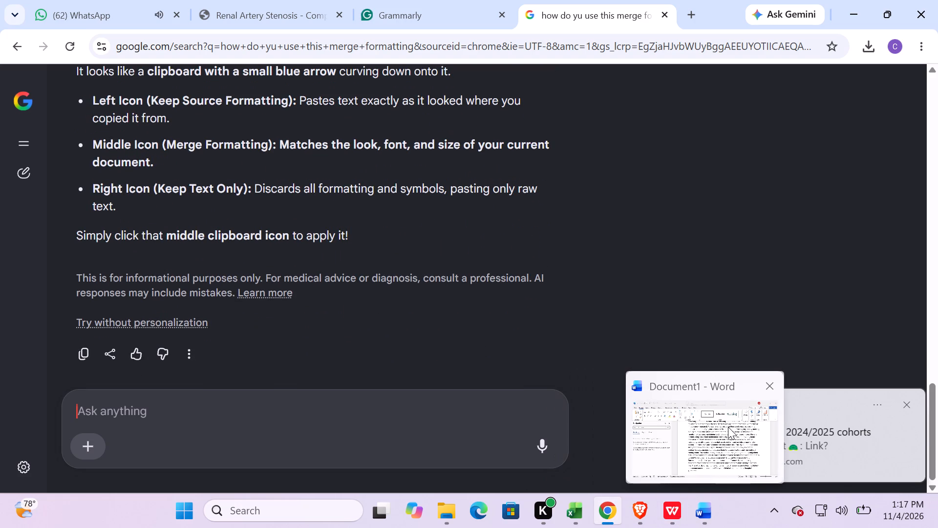
{"action": "scroll", "coordinate": [625, 328], "scroll_direction": "down", "scroll_amount": 7}
{"action": "scroll", "coordinate": [625, 328], "scroll_direction": "up", "scroll_amount": 1}
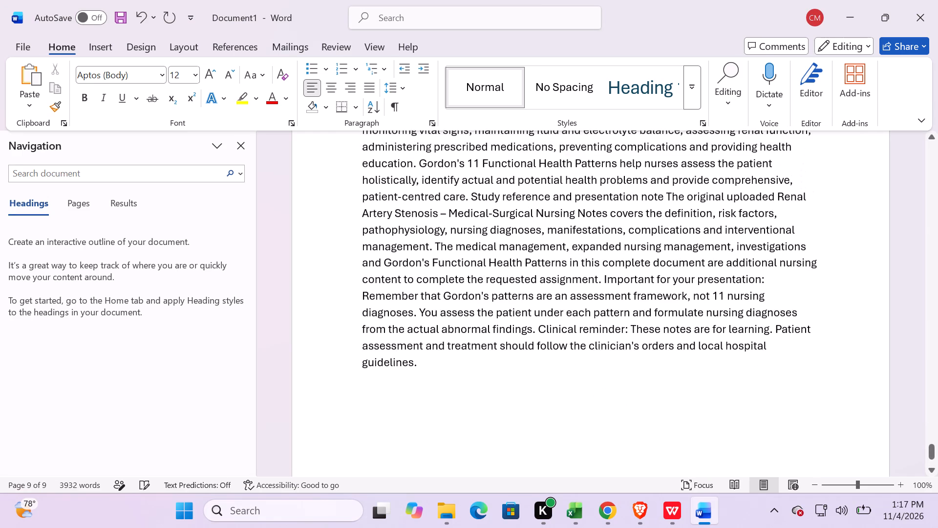
{"action": "left_click", "coordinate": [490, 368]}
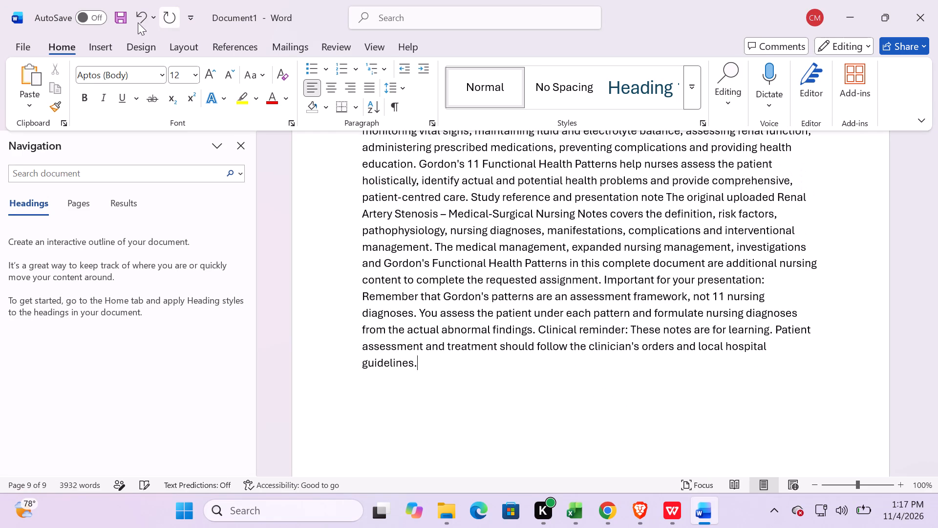
{"action": "left_click", "coordinate": [138, 22]}
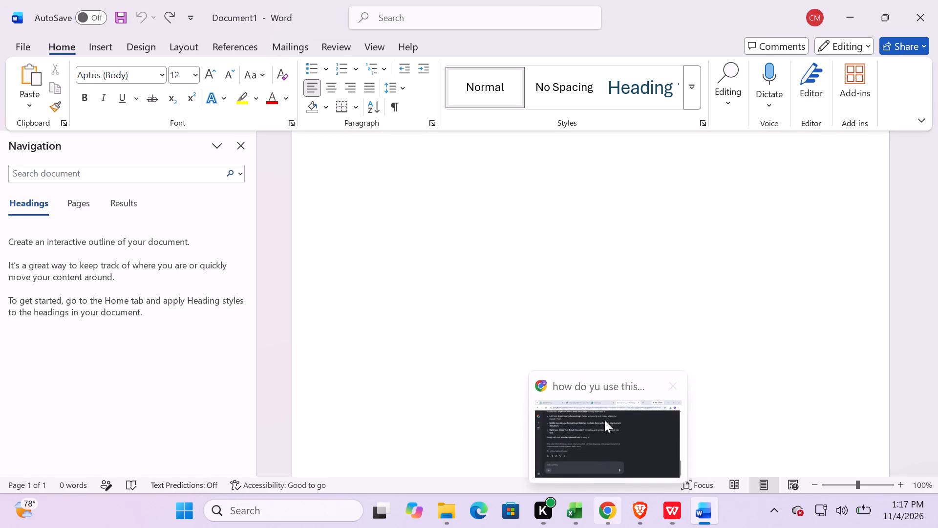
Switch to the Renal Artery Stenosis PDF in Chrome and copy all of its text again.
{"action": "left_click", "coordinate": [604, 419]}
{"action": "left_click", "coordinate": [278, 1]}
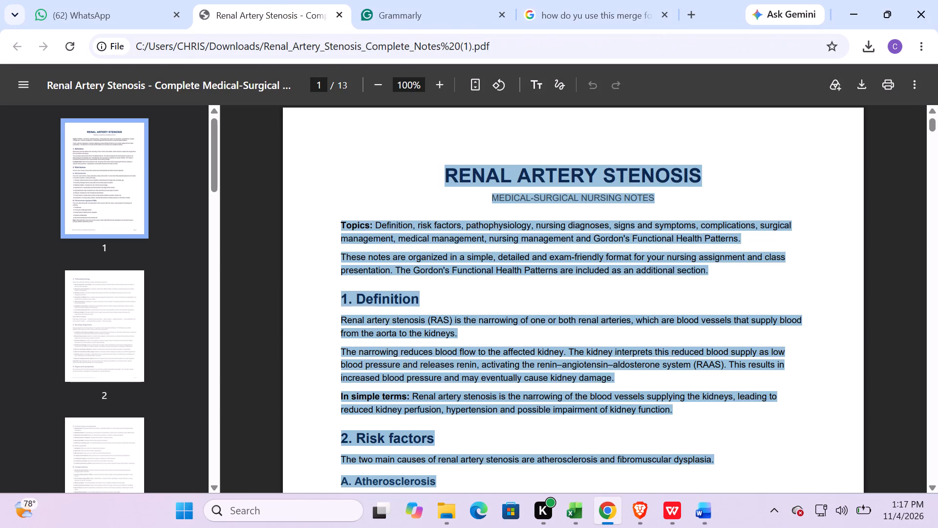
{"action": "left_click", "coordinate": [529, 302]}
{"action": "triple_click", "coordinate": [402, 165]}
{"action": "left_click", "coordinate": [402, 165]}
{"action": "triple_click", "coordinate": [437, 169]}
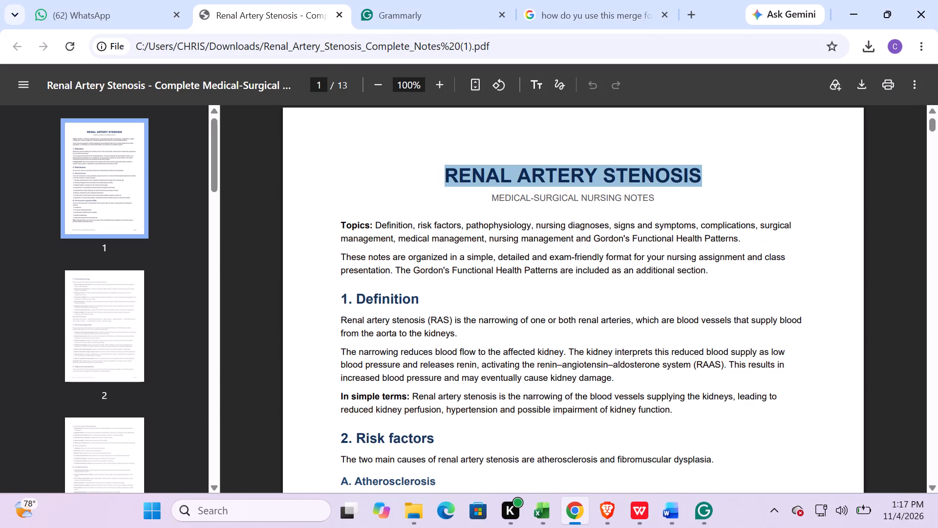
{"action": "key", "text": "ctrl+a"}
{"action": "key", "text": "ctrl+c"}
{"action": "key", "text": "ctrl+c"}
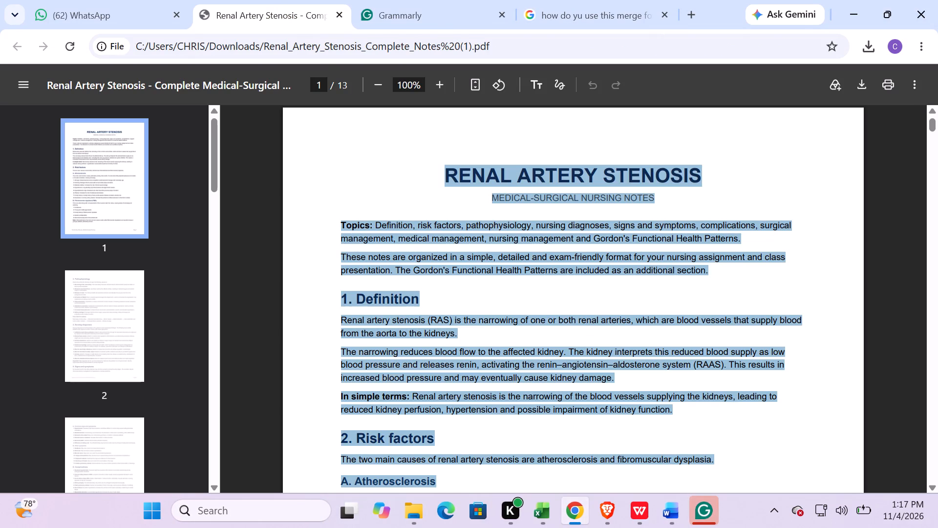
{"action": "type", "text": "cc"}
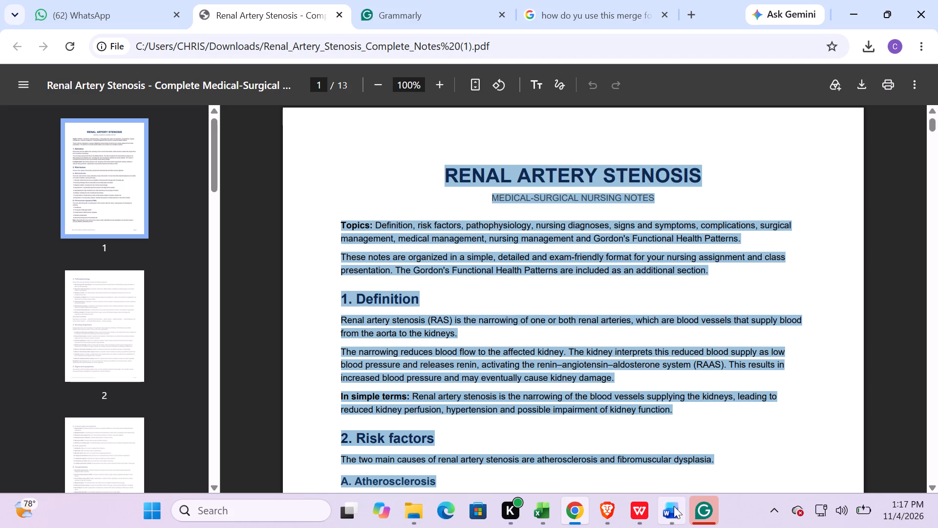
Switch to Word and paste the copied notes into the empty Document1.
{"action": "left_click", "coordinate": [667, 451]}
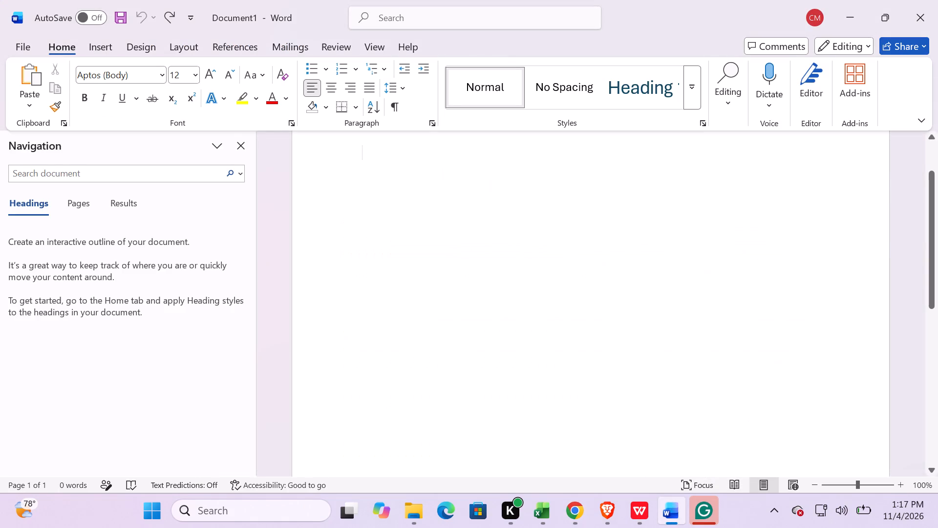
{"action": "key", "text": "ctrl+v"}
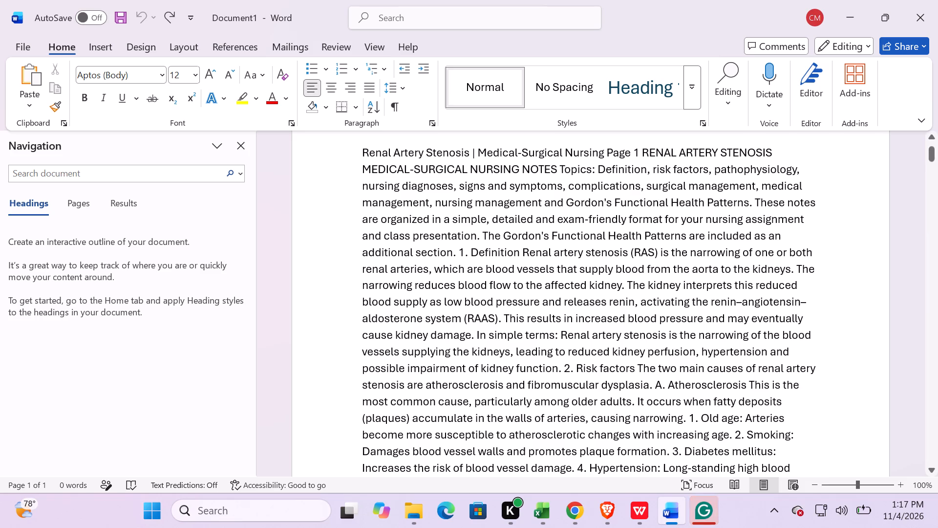
Apply the Merge Formatting paste option to the pasted notes, using the Paste Options at the end of the text.
{"action": "scroll", "coordinate": [584, 290], "scroll_direction": "down", "scroll_amount": 2}
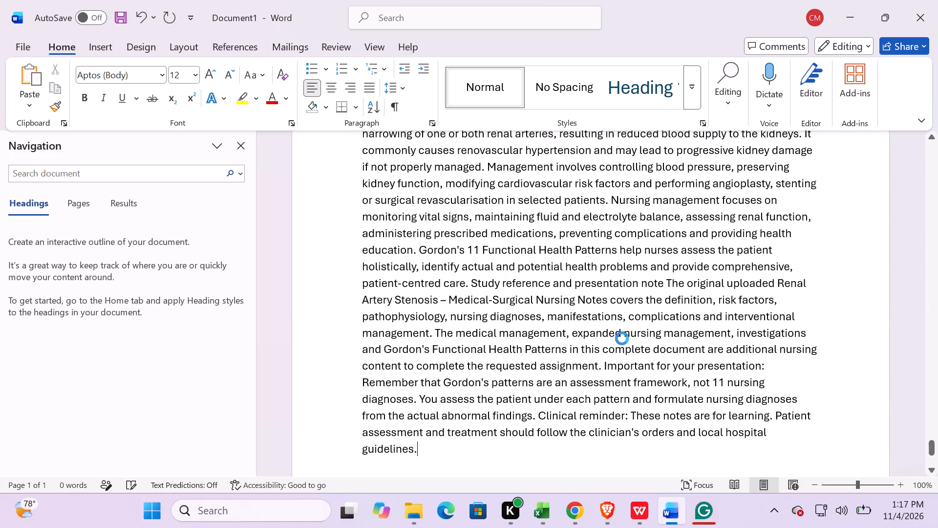
{"action": "scroll", "coordinate": [622, 338], "scroll_direction": "down", "scroll_amount": 3}
{"action": "scroll", "coordinate": [622, 338], "scroll_direction": "up", "scroll_amount": 2}
{"action": "scroll", "coordinate": [622, 338], "scroll_direction": "down", "scroll_amount": 20}
{"action": "scroll", "coordinate": [649, 333], "scroll_direction": "up", "scroll_amount": 9}
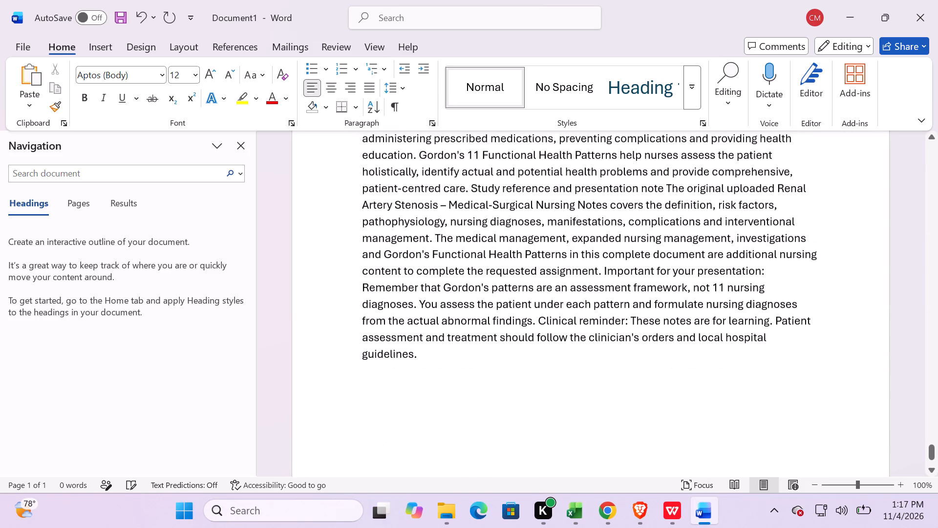
{"action": "scroll", "coordinate": [674, 253], "scroll_direction": "up", "scroll_amount": 2}
{"action": "scroll", "coordinate": [674, 253], "scroll_direction": "down", "scroll_amount": 3}
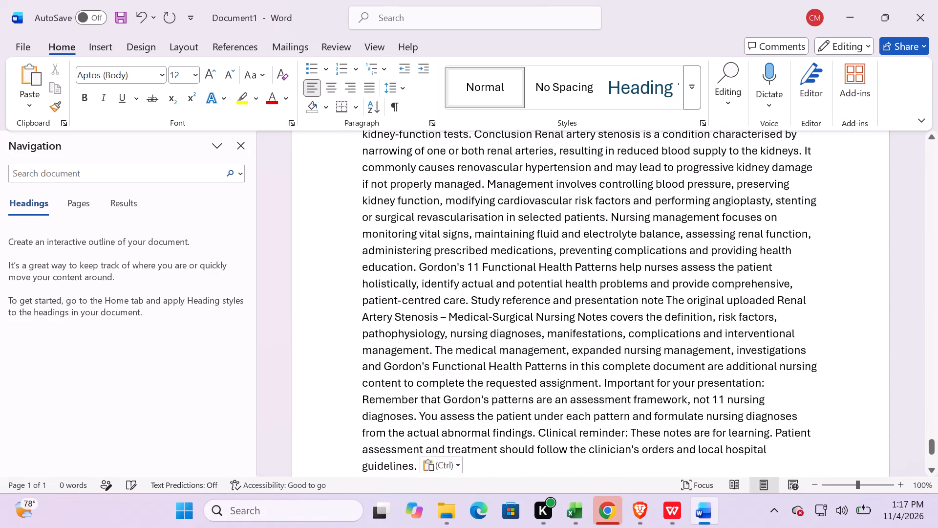
{"action": "left_click", "coordinate": [455, 467]}
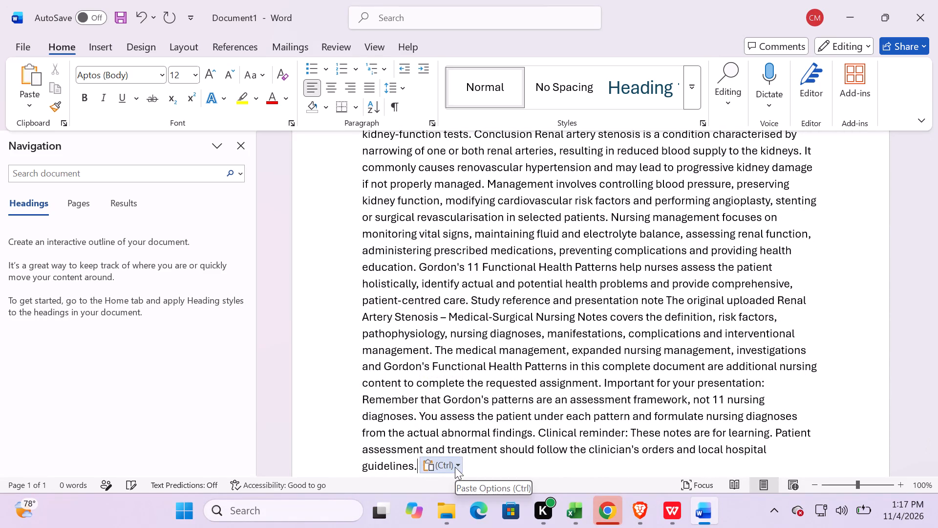
{"action": "left_click", "coordinate": [454, 426]}
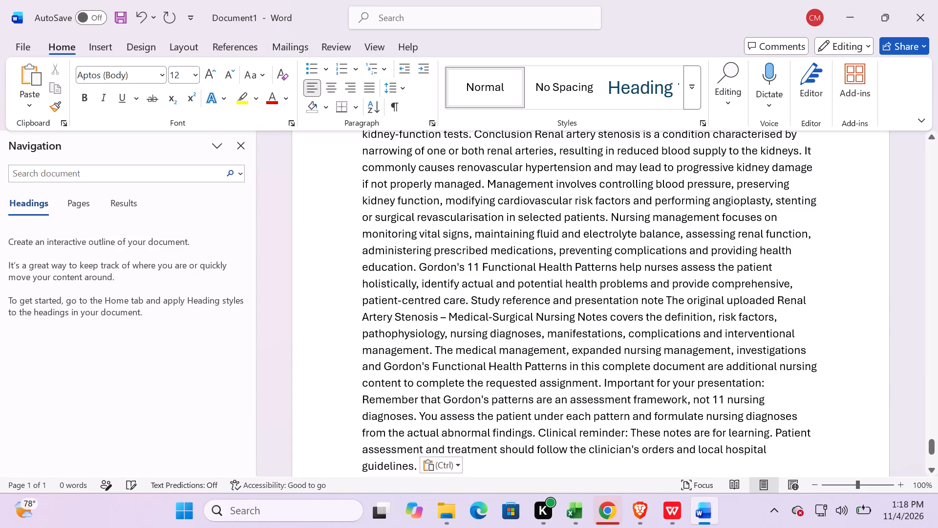
{"action": "left_click", "coordinate": [455, 464]}
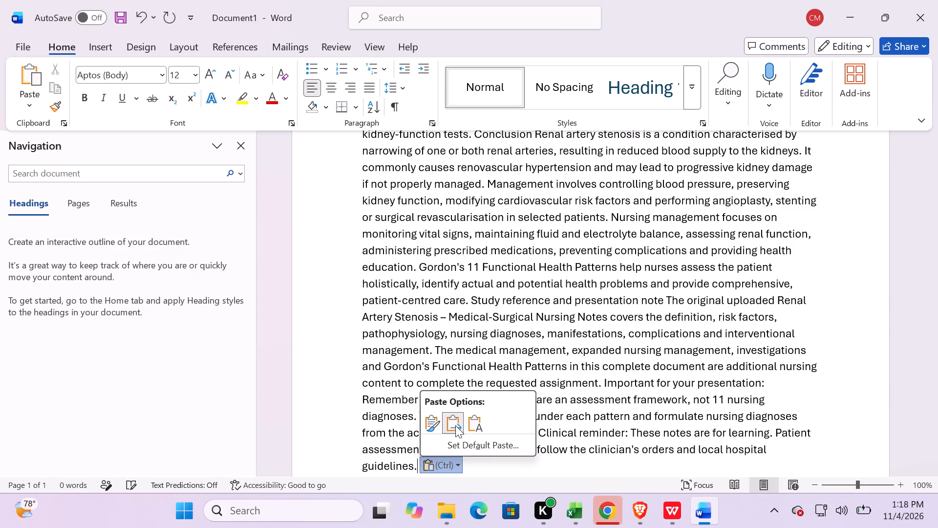
{"action": "left_click", "coordinate": [455, 425]}
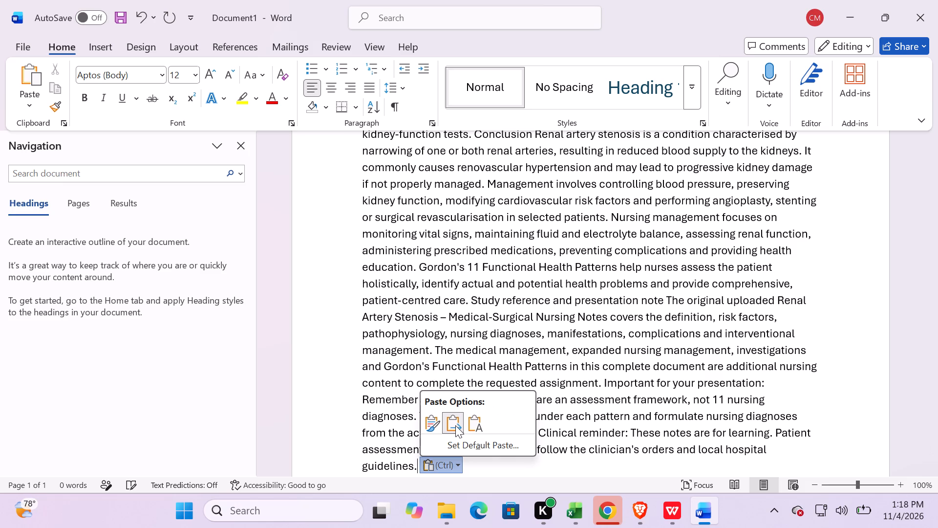
{"action": "left_click", "coordinate": [455, 425]}
Look back through the pasted notes to check their formatting with the Merge Formatting option.
{"action": "scroll", "coordinate": [455, 425], "scroll_direction": "up", "scroll_amount": 2}
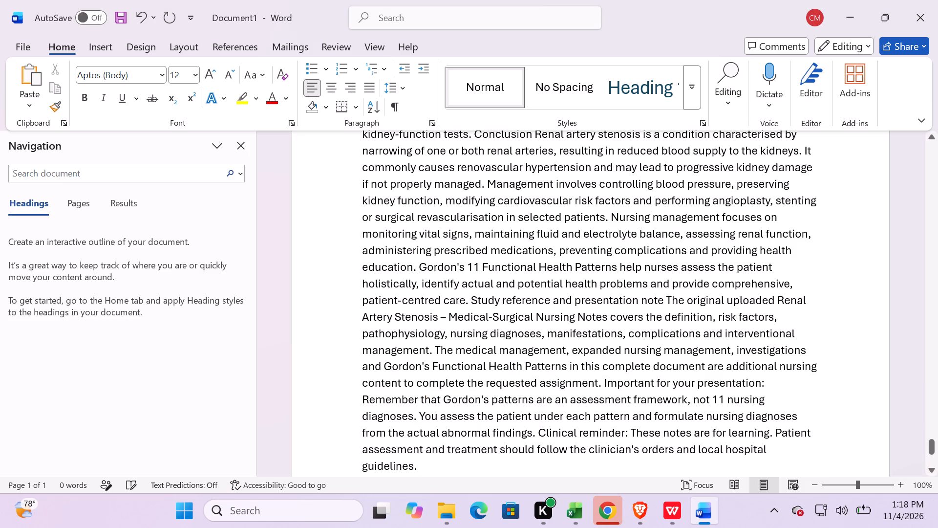
{"action": "scroll", "coordinate": [455, 425], "scroll_direction": "up", "scroll_amount": 20}
{"action": "scroll", "coordinate": [455, 425], "scroll_direction": "up", "scroll_amount": 5}
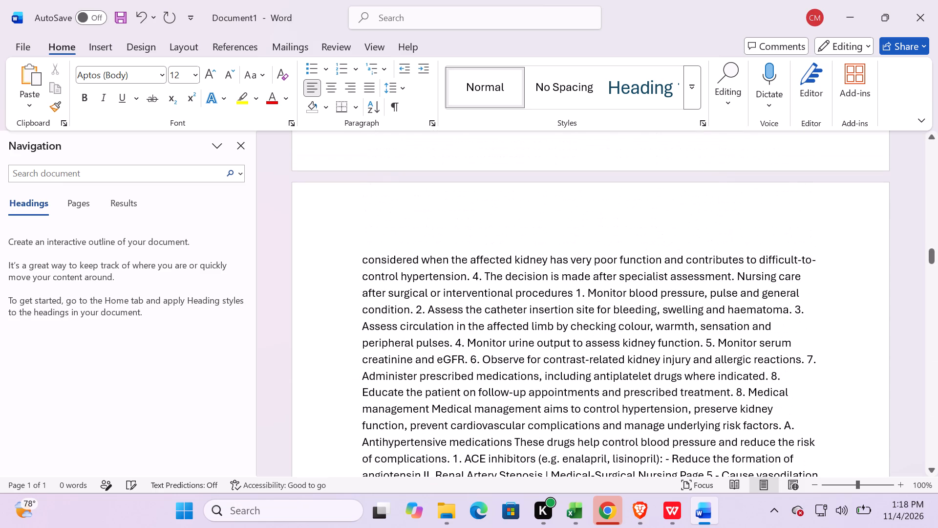
{"action": "scroll", "coordinate": [455, 425], "scroll_direction": "up", "scroll_amount": 20}
{"action": "scroll", "coordinate": [455, 425], "scroll_direction": "up", "scroll_amount": 4}
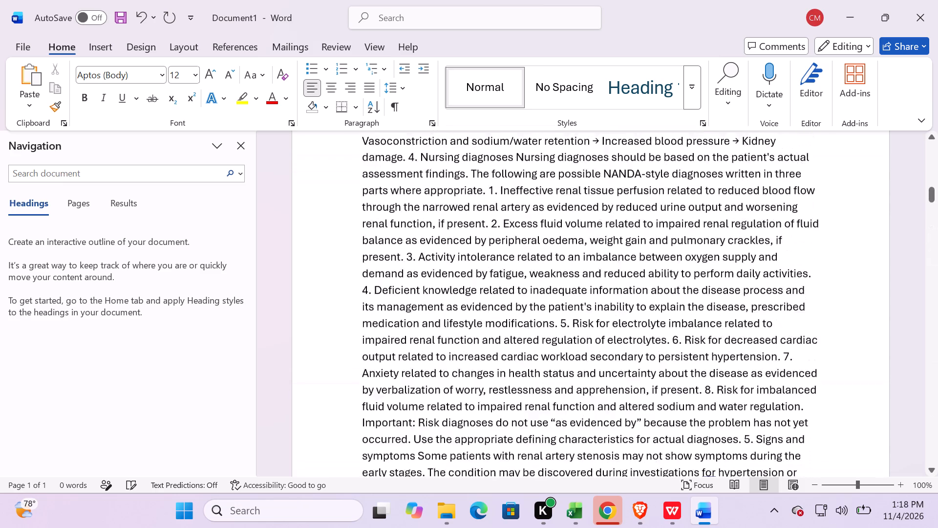
{"action": "scroll", "coordinate": [455, 425], "scroll_direction": "up", "scroll_amount": 5}
{"action": "scroll", "coordinate": [455, 425], "scroll_direction": "down", "scroll_amount": 2}
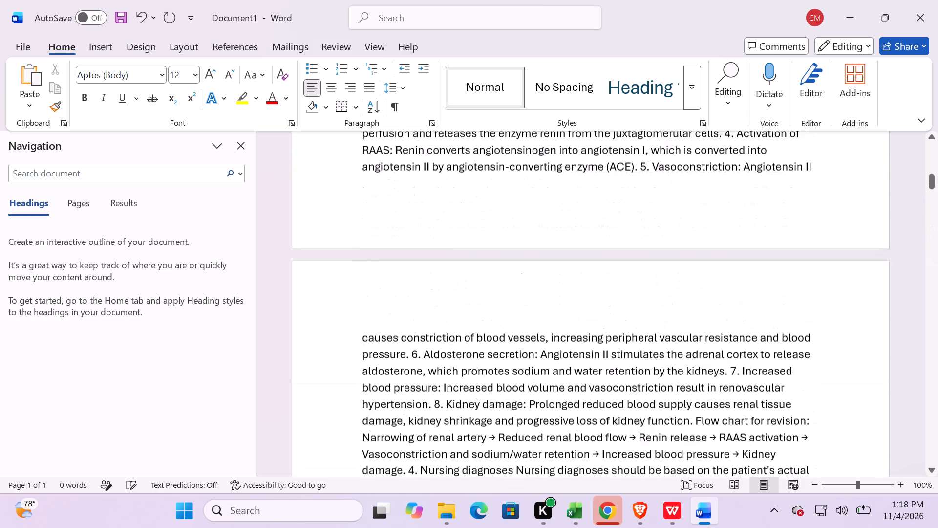
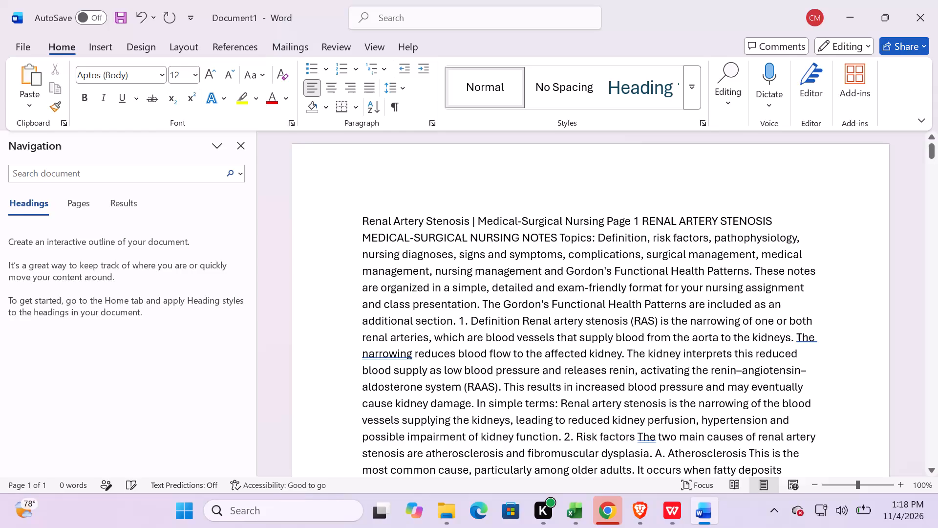
Reapply the Merge Formatting paste option to the pasted notes, using the Paste Options at the end of the text.
{"action": "scroll", "coordinate": [455, 425], "scroll_direction": "down", "scroll_amount": 1}
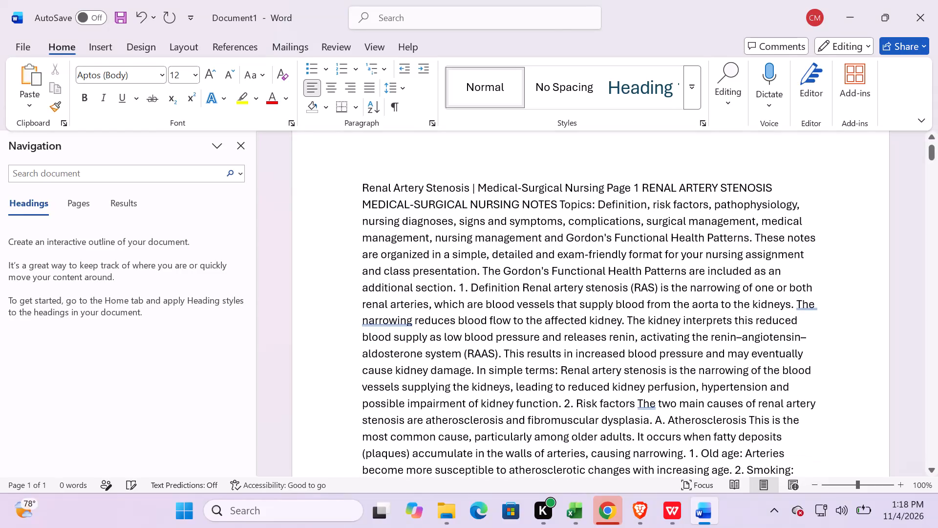
{"action": "scroll", "coordinate": [455, 425], "scroll_direction": "down", "scroll_amount": 2}
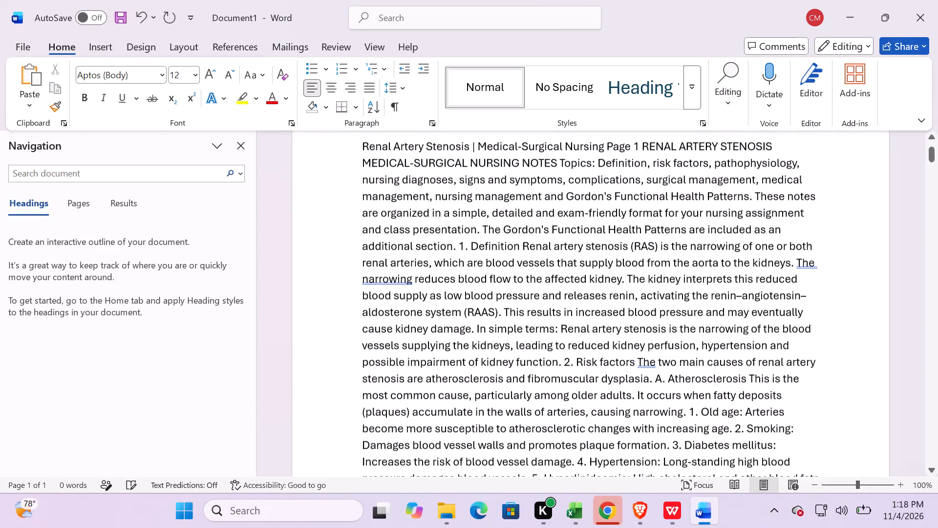
{"action": "scroll", "coordinate": [455, 425], "scroll_direction": "down", "scroll_amount": 20}
{"action": "scroll", "coordinate": [455, 425], "scroll_direction": "down", "scroll_amount": 20}
{"action": "scroll", "coordinate": [455, 425], "scroll_direction": "down", "scroll_amount": 7}
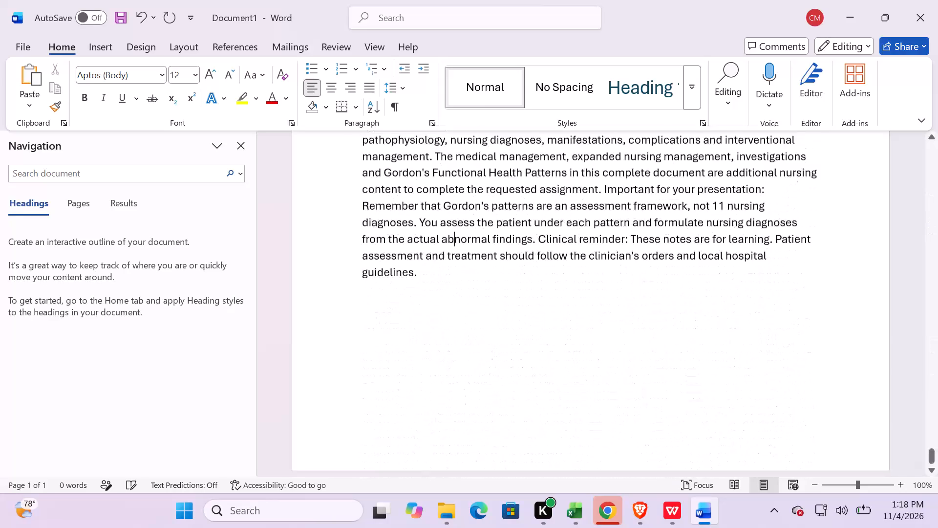
{"action": "scroll", "coordinate": [455, 425], "scroll_direction": "down", "scroll_amount": 14}
{"action": "scroll", "coordinate": [455, 425], "scroll_direction": "up", "scroll_amount": 20}
{"action": "scroll", "coordinate": [455, 425], "scroll_direction": "up", "scroll_amount": 20}
{"action": "scroll", "coordinate": [455, 425], "scroll_direction": "up", "scroll_amount": 2}
{"action": "scroll", "coordinate": [455, 425], "scroll_direction": "down", "scroll_amount": 2}
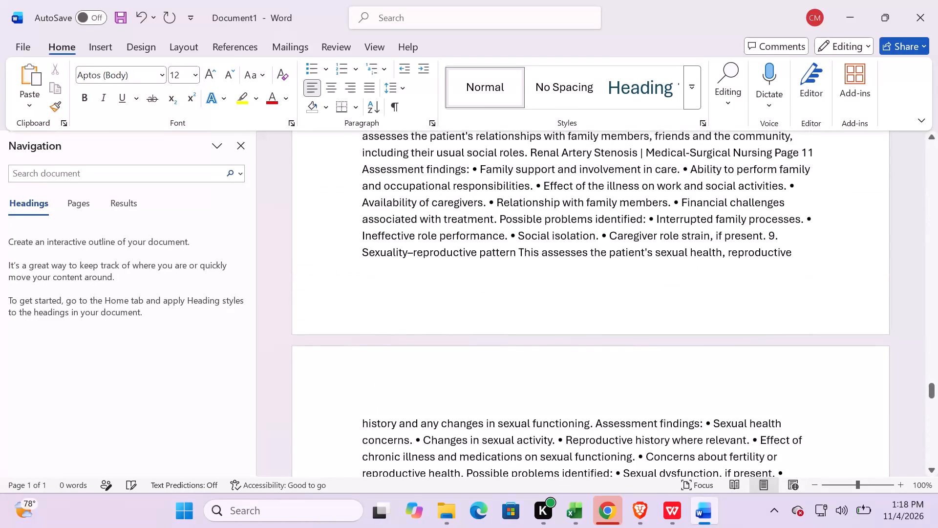
{"action": "scroll", "coordinate": [455, 425], "scroll_direction": "down", "scroll_amount": 9}
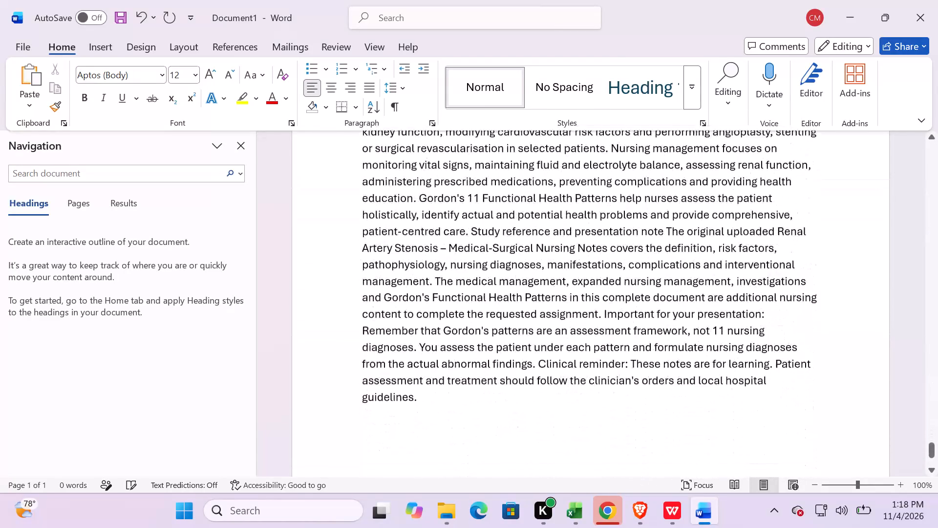
{"action": "scroll", "coordinate": [455, 425], "scroll_direction": "down", "scroll_amount": 20}
{"action": "scroll", "coordinate": [455, 425], "scroll_direction": "down", "scroll_amount": 19}
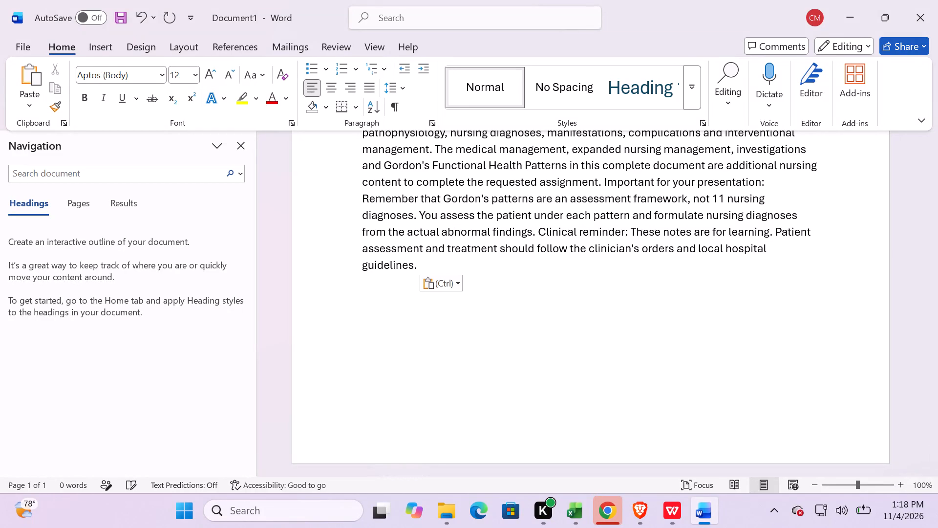
{"action": "scroll", "coordinate": [455, 425], "scroll_direction": "down", "scroll_amount": 1}
{"action": "left_click", "coordinate": [452, 283]}
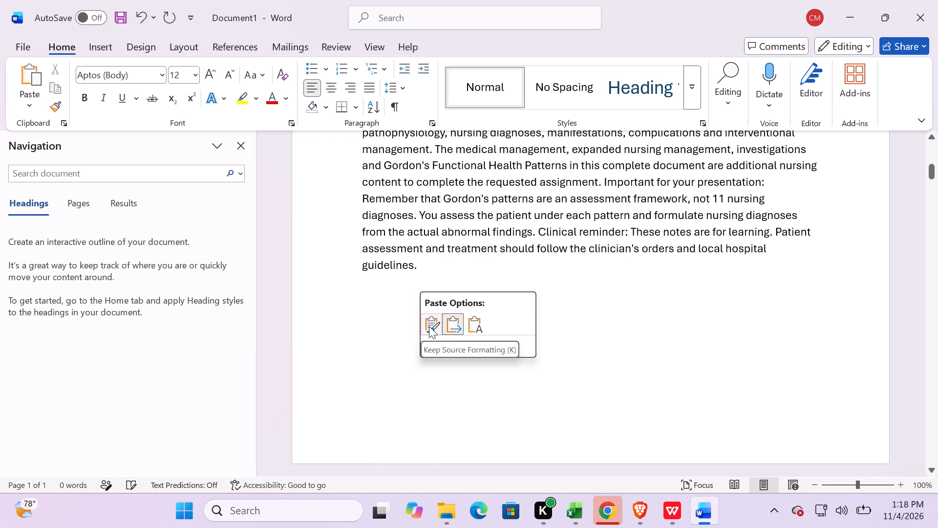
{"action": "left_click", "coordinate": [455, 322]}
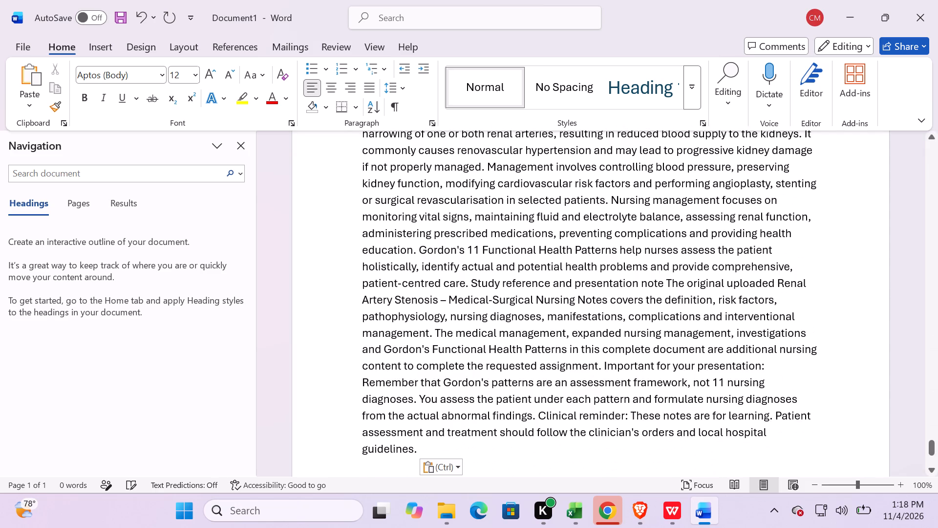
Look back through the pasted notes to the first page to check their formatting, dismissing the Grammarly widget tip.
{"action": "scroll", "coordinate": [455, 322], "scroll_direction": "up", "scroll_amount": 6}
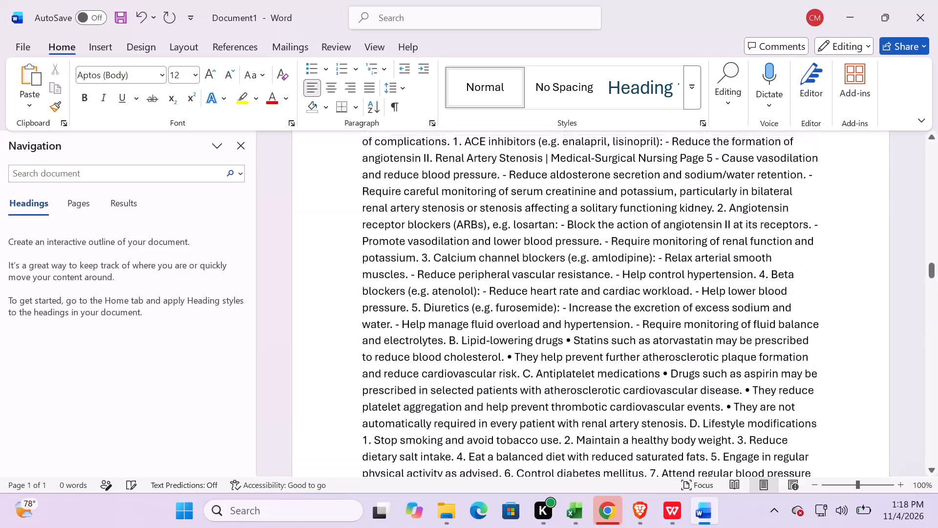
{"action": "scroll", "coordinate": [455, 322], "scroll_direction": "up", "scroll_amount": 20}
{"action": "scroll", "coordinate": [455, 322], "scroll_direction": "up", "scroll_amount": 20}
{"action": "scroll", "coordinate": [455, 322], "scroll_direction": "up", "scroll_amount": 19}
{"action": "scroll", "coordinate": [455, 322], "scroll_direction": "up", "scroll_amount": 20}
{"action": "scroll", "coordinate": [455, 322], "scroll_direction": "up", "scroll_amount": 7}
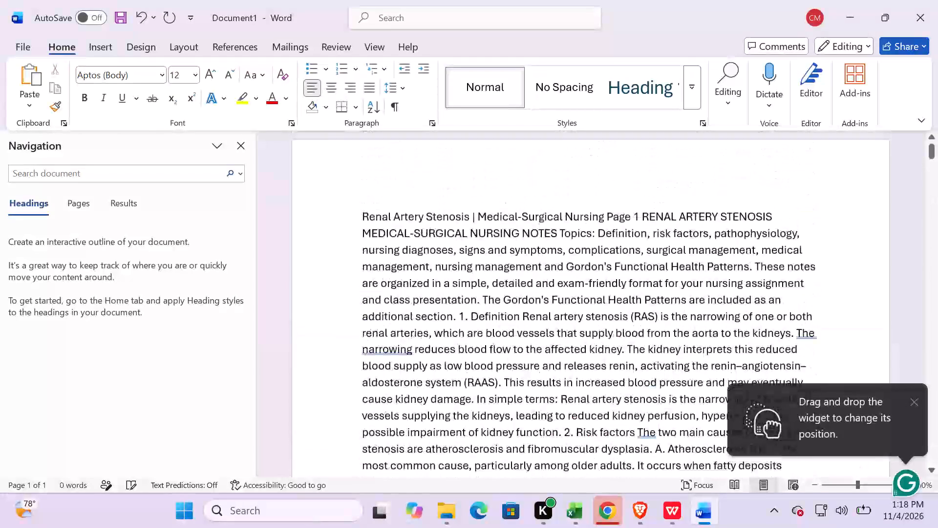
{"action": "scroll", "coordinate": [455, 322], "scroll_direction": "up", "scroll_amount": 20}
{"action": "scroll", "coordinate": [455, 322], "scroll_direction": "up", "scroll_amount": 13}
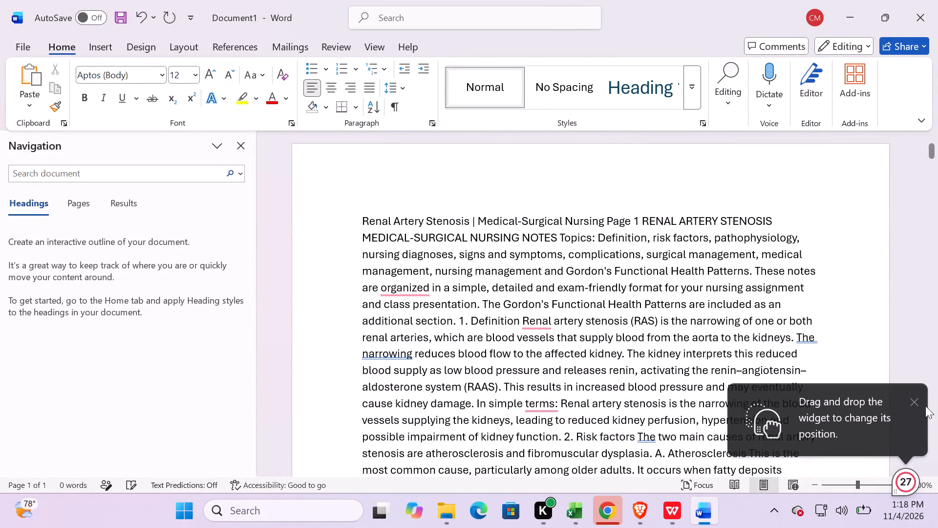
{"action": "left_click", "coordinate": [909, 403]}
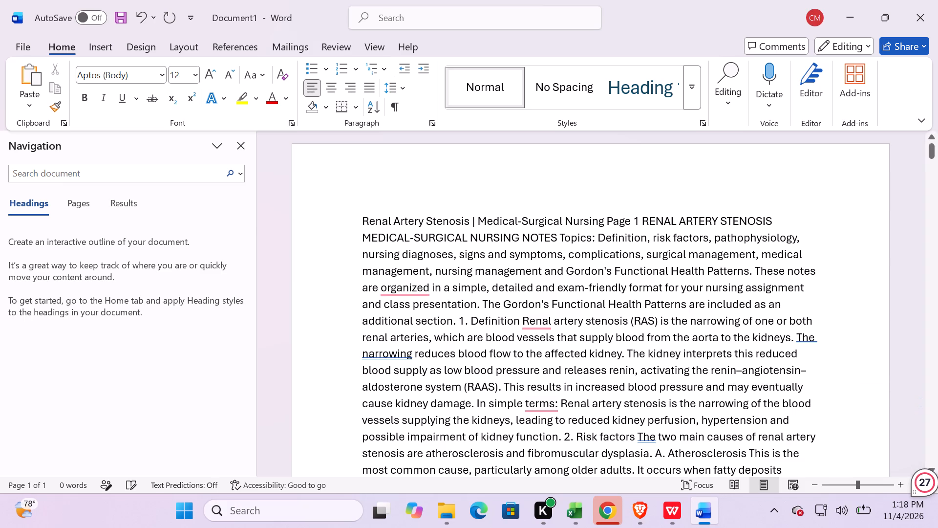
{"action": "scroll", "coordinate": [713, 267], "scroll_direction": "up", "scroll_amount": 2}
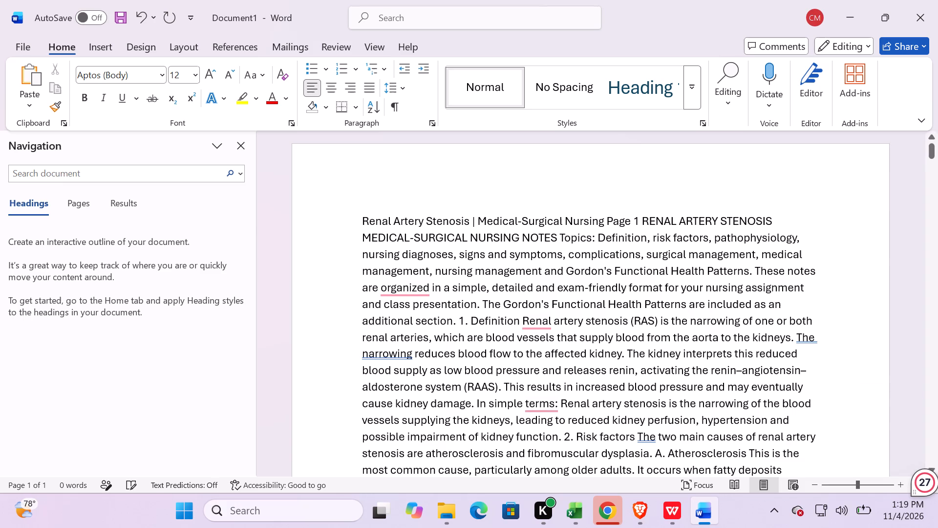
{"action": "left_click", "coordinate": [409, 220]}
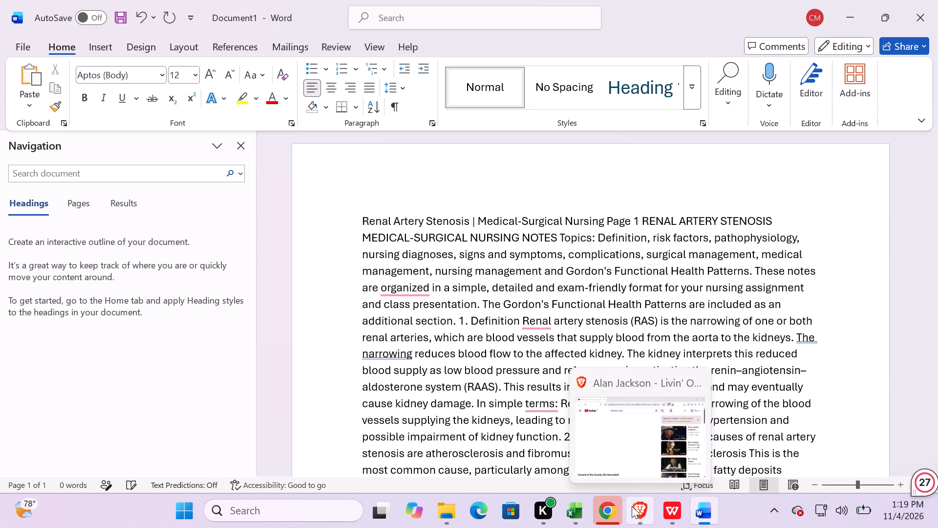
Switch to Chrome to view the first page of the Renal Artery Stenosis PDF, and return to the Word document.
{"action": "left_click", "coordinate": [611, 441]}
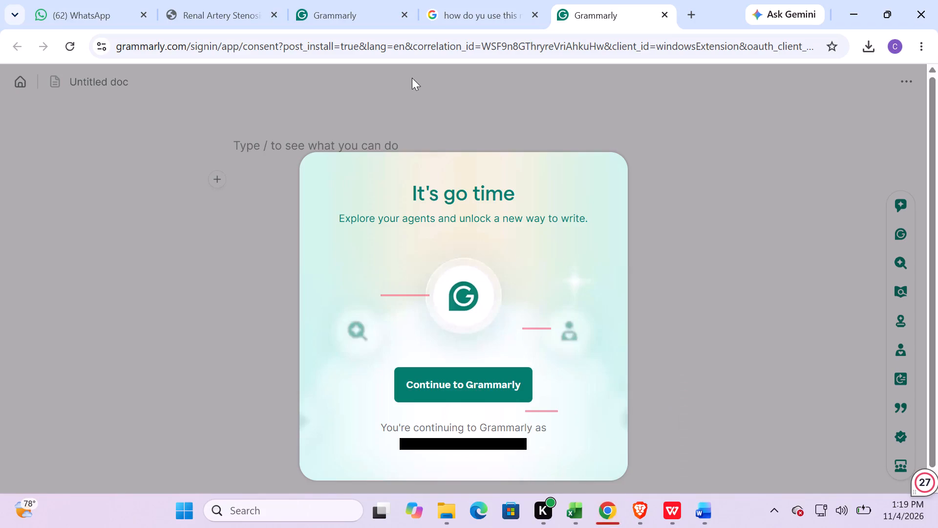
{"action": "left_click", "coordinate": [228, 3]}
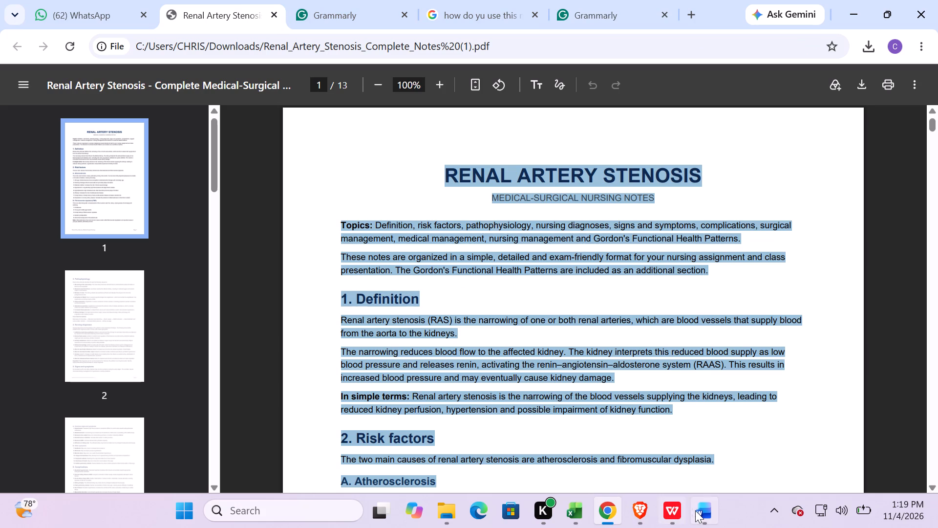
{"action": "left_click", "coordinate": [708, 446]}
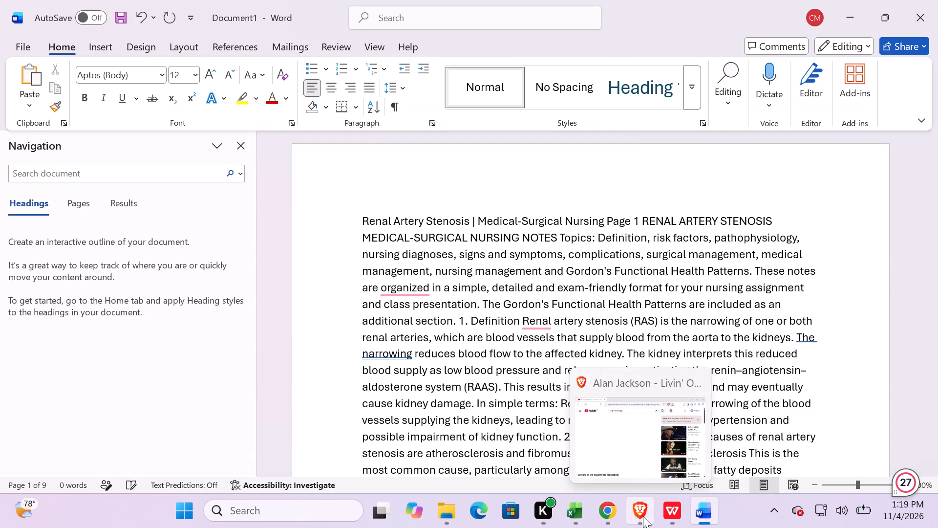
Go to the desktop, open PowerPoint and create a blank presentation.
{"action": "left_click", "coordinate": [918, 527]}
{"action": "left_click", "coordinate": [918, 527]}
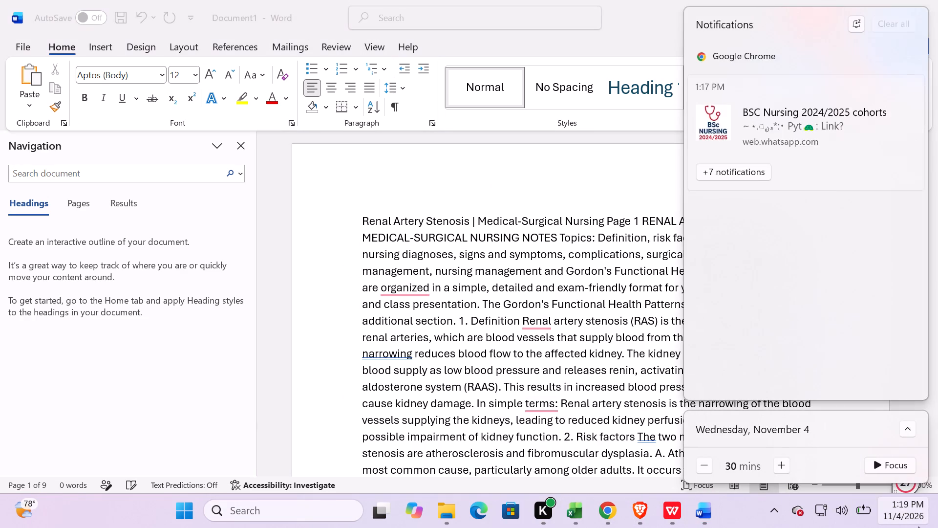
{"action": "left_click", "coordinate": [937, 527]}
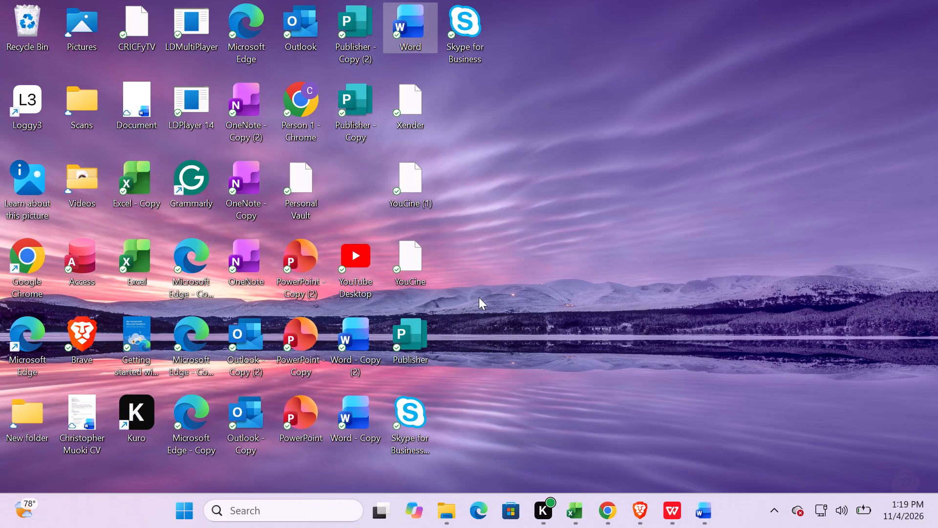
{"action": "double_click", "coordinate": [305, 358]}
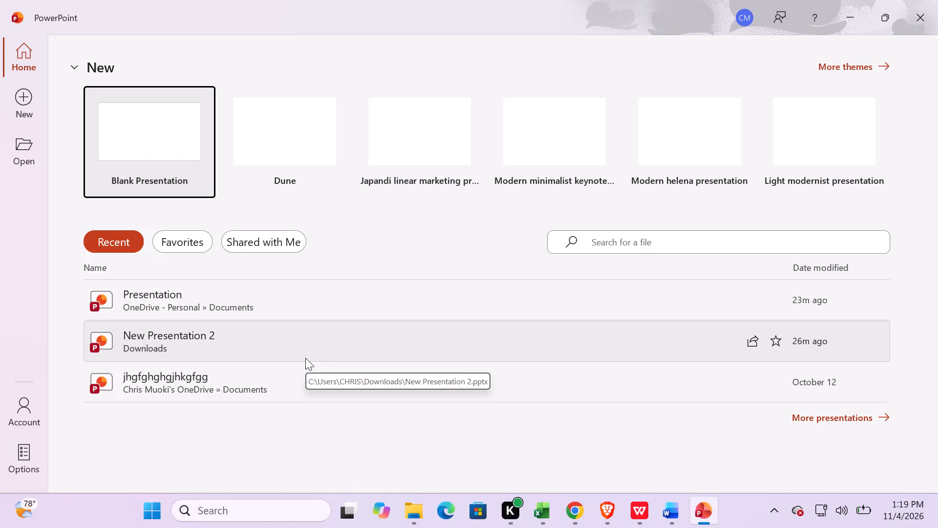
{"action": "double_click", "coordinate": [164, 126]}
{"action": "double_click", "coordinate": [164, 126]}
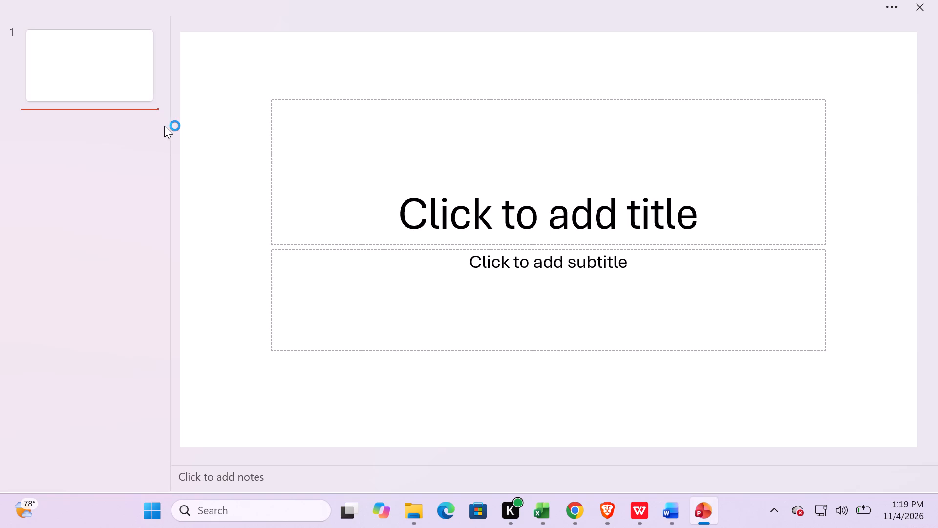
Enter "RENAL ARTERY STENOSIS" as the title of the first slide.
{"action": "left_click", "coordinate": [466, 163]}
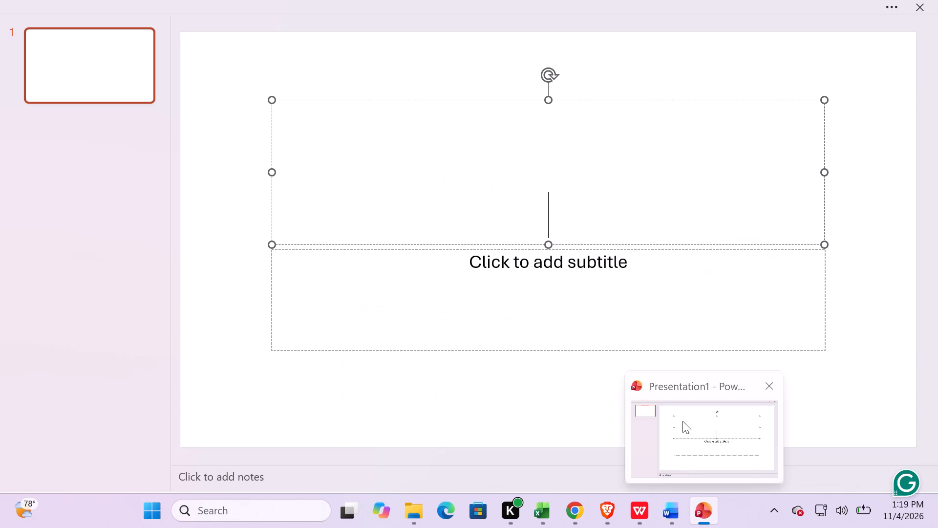
{"action": "left_click", "coordinate": [682, 421]}
{"action": "type", "text": "RENA"}
{"action": "key", "text": "l"}
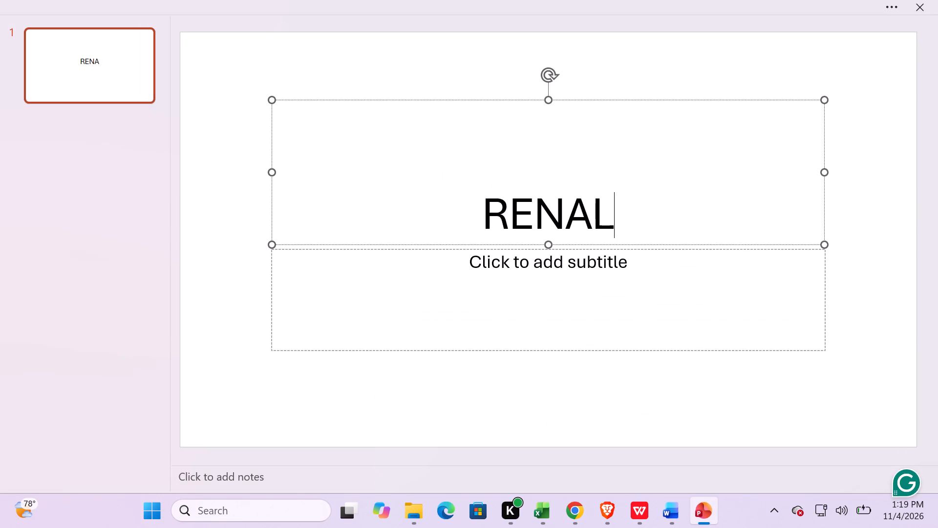
{"action": "key", "text": "space"}
{"action": "type", "text": "ARTER"}
{"action": "type", "text": "Y STEN"}
{"action": "type", "text": "OSIS"}
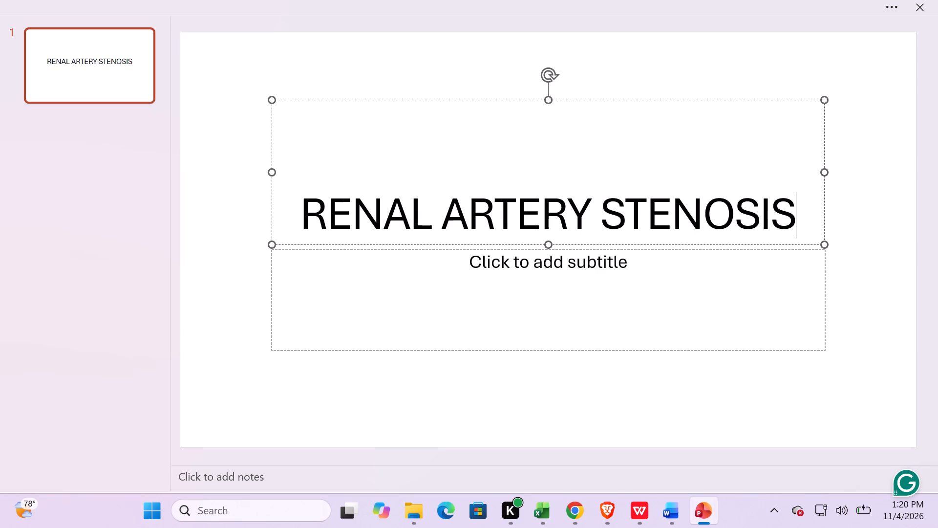
Switch to the Renal Artery Stenosis PDF in Chrome to consult its opening text, and return to the slide's subtitle in PowerPoint.
{"action": "left_click", "coordinate": [596, 271]}
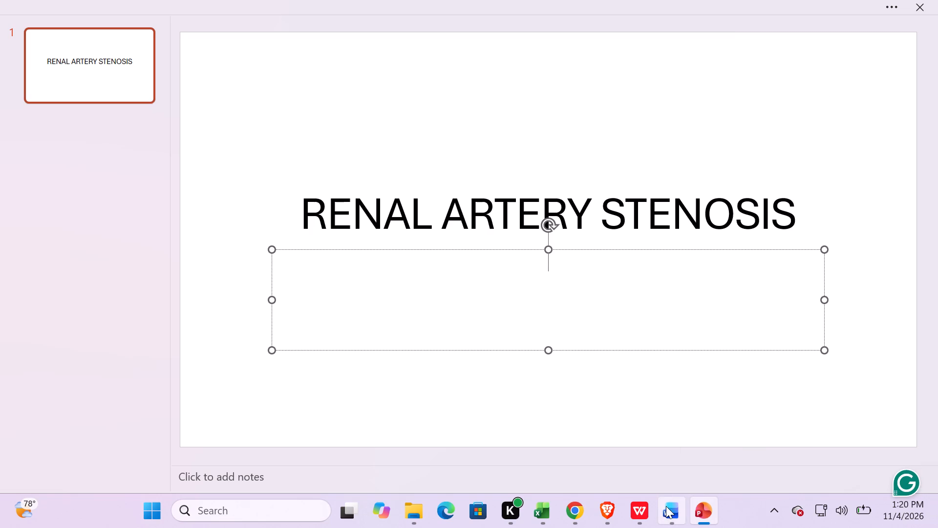
{"action": "left_click", "coordinate": [563, 425]}
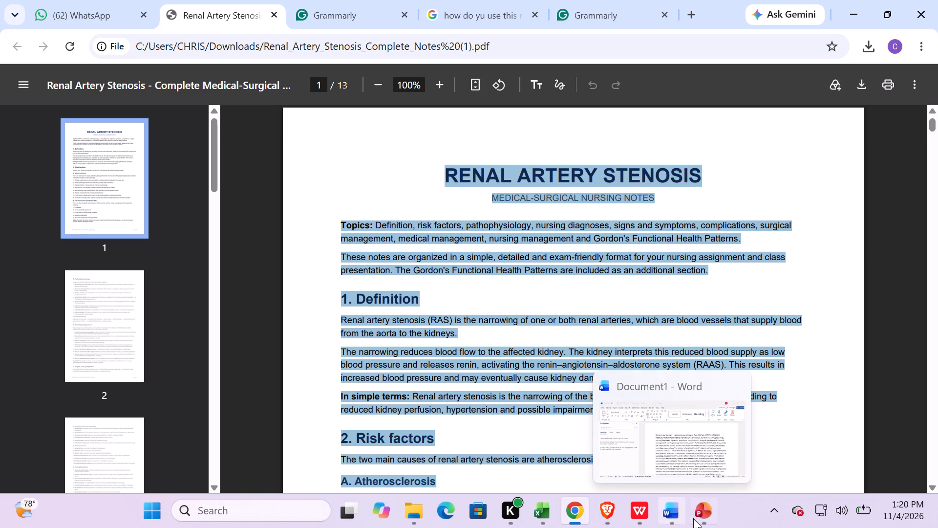
{"action": "left_click", "coordinate": [706, 458]}
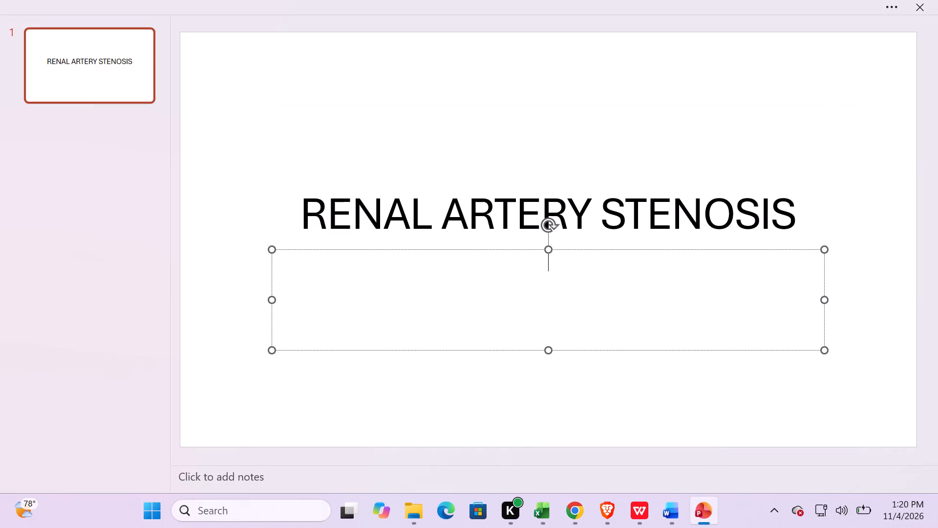
{"action": "left_click", "coordinate": [466, 280]}
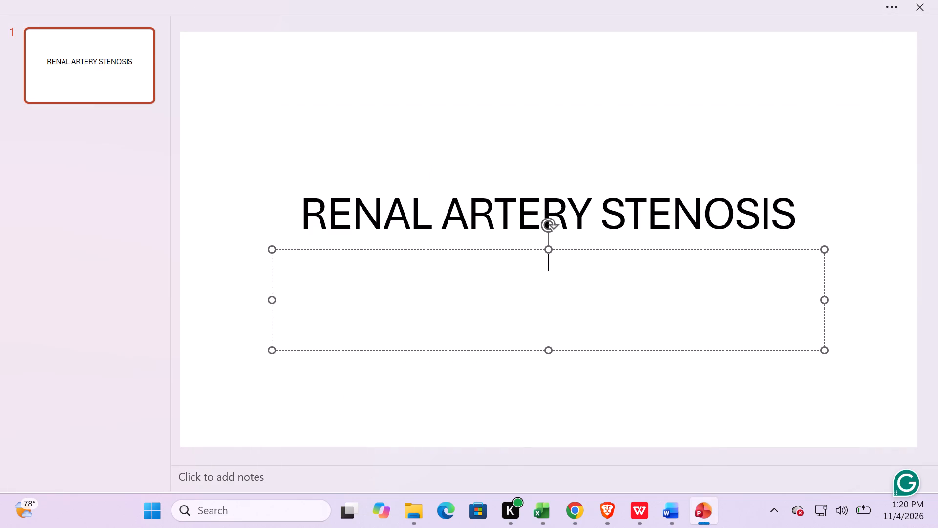
Set the font size of the slide title "RENAL ARTERY STENOSIS" to 40.
{"action": "triple_click", "coordinate": [780, 204]}
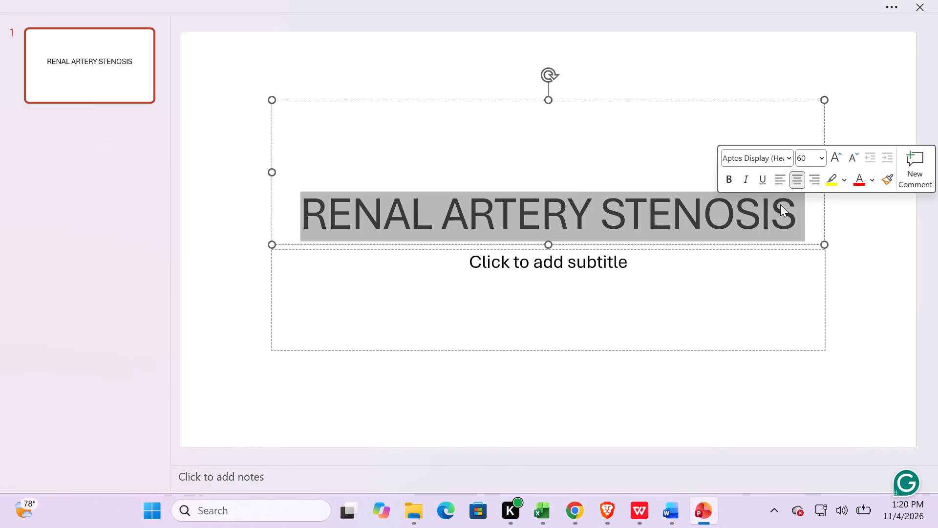
{"action": "double_click", "coordinate": [817, 159]}
{"action": "triple_click", "coordinate": [817, 159]}
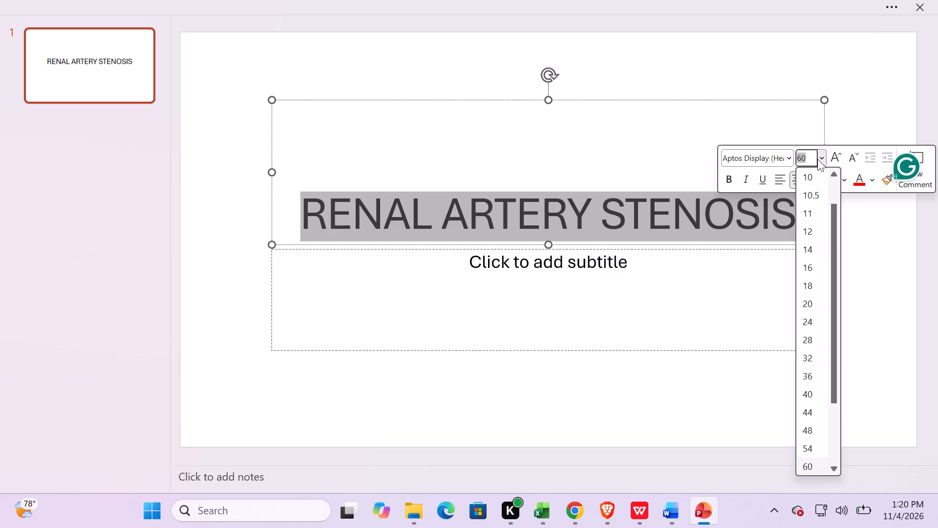
{"action": "triple_click", "coordinate": [823, 155]}
{"action": "left_click", "coordinate": [823, 155]}
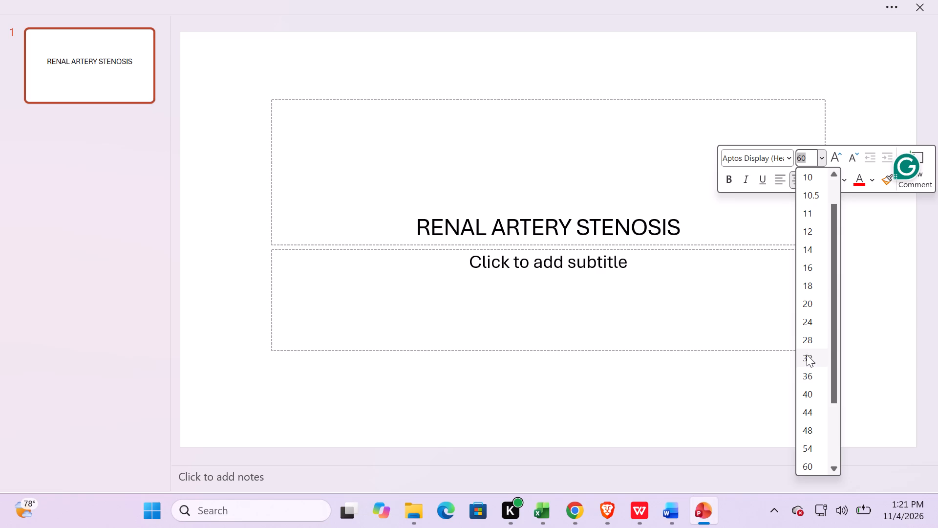
{"action": "left_click", "coordinate": [809, 398]}
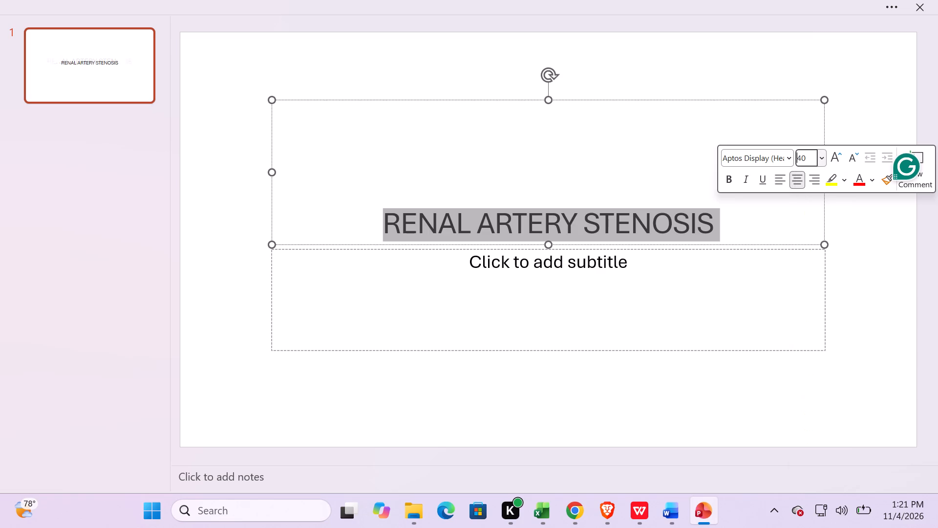
Enter "Topic outline" as the subtitle of the first slide.
{"action": "left_click", "coordinate": [647, 270]}
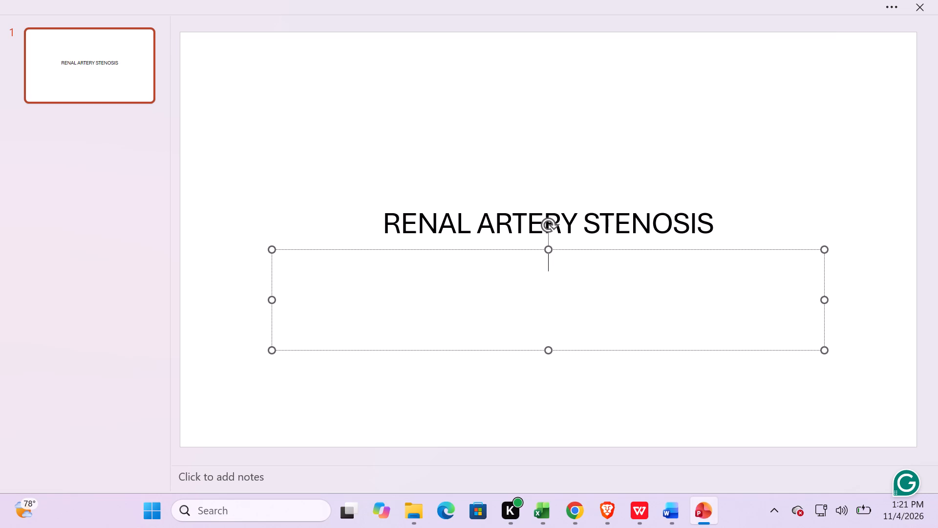
{"action": "type", "text": "op"}
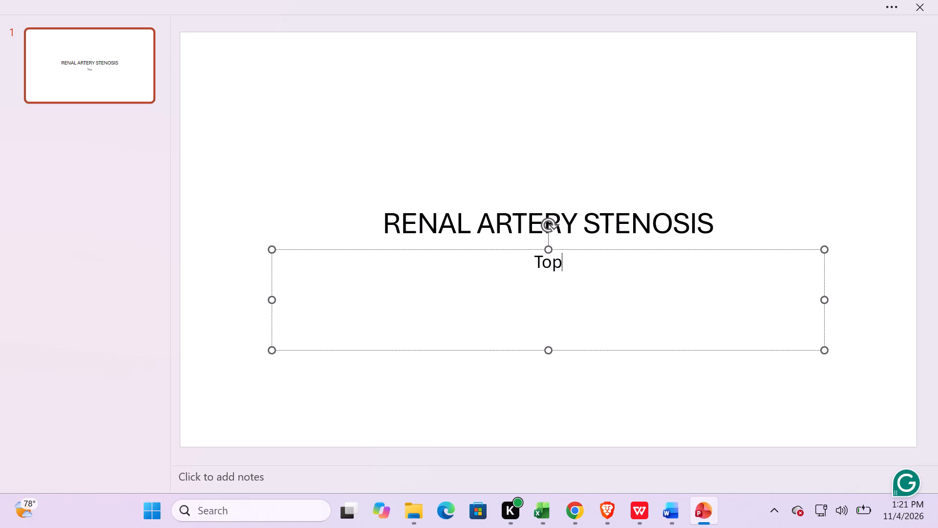
{"action": "type", "text": "ic out"}
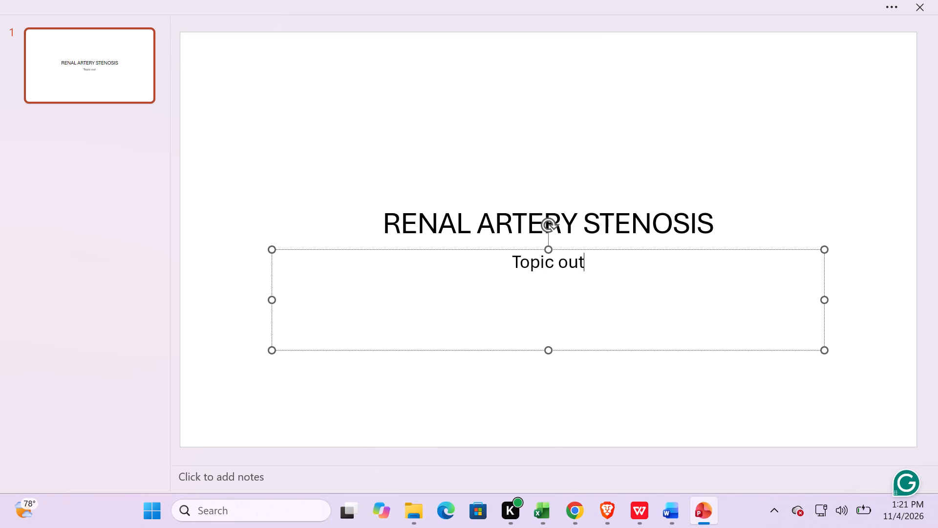
{"action": "key", "text": "l"}
{"action": "type", "text": "ine"}
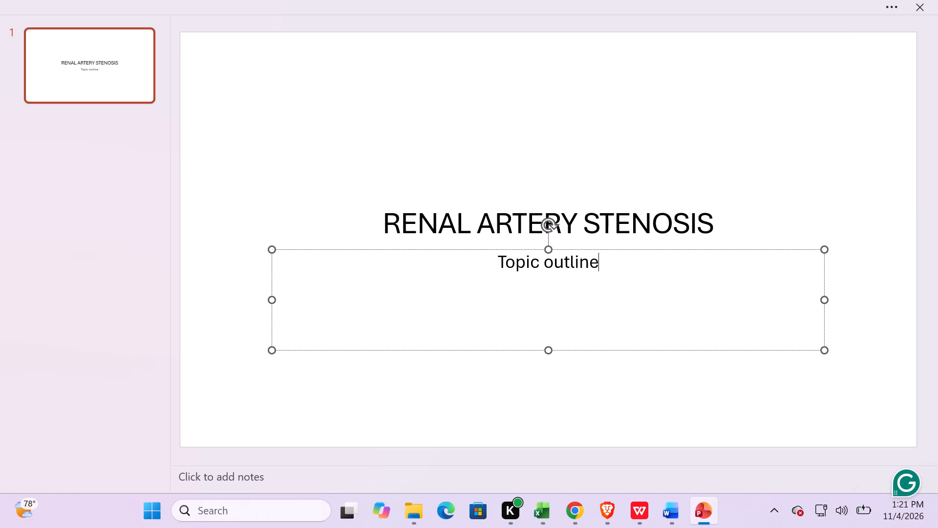
Make the whole subtitle text "Topic outline" bold.
{"action": "triple_click", "coordinate": [614, 269]}
{"action": "left_click", "coordinate": [614, 269]}
{"action": "double_click", "coordinate": [614, 269]}
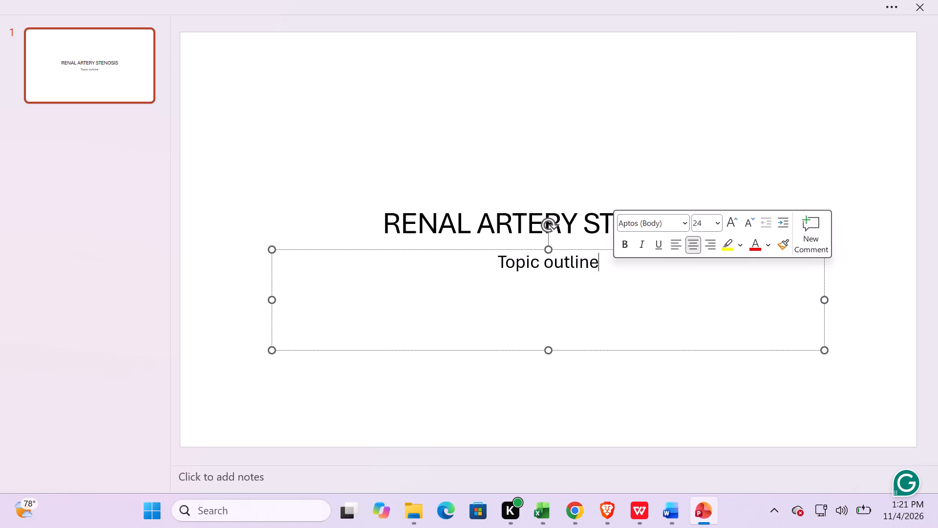
{"action": "double_click", "coordinate": [614, 269]}
{"action": "triple_click", "coordinate": [614, 269]}
{"action": "left_click", "coordinate": [614, 269]}
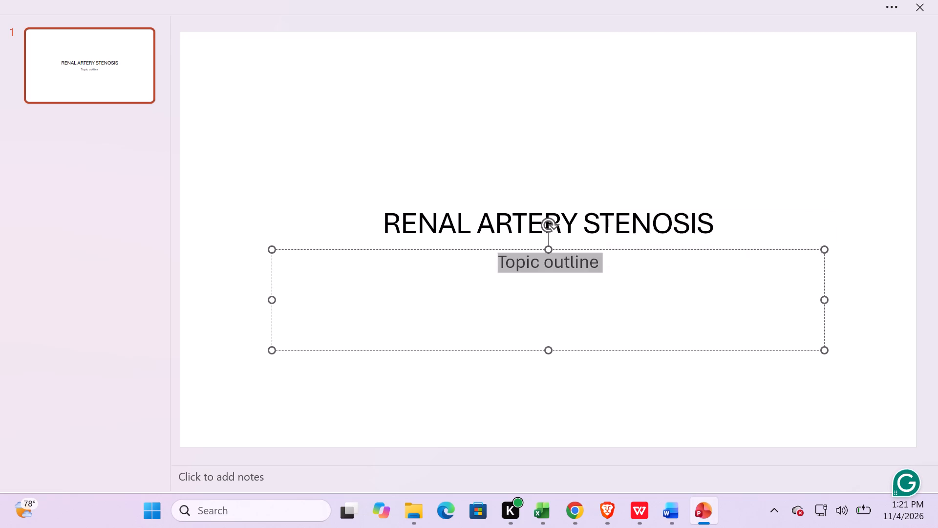
{"action": "left_click_drag", "start_coordinate": [502, 260], "coordinate": [517, 261]}
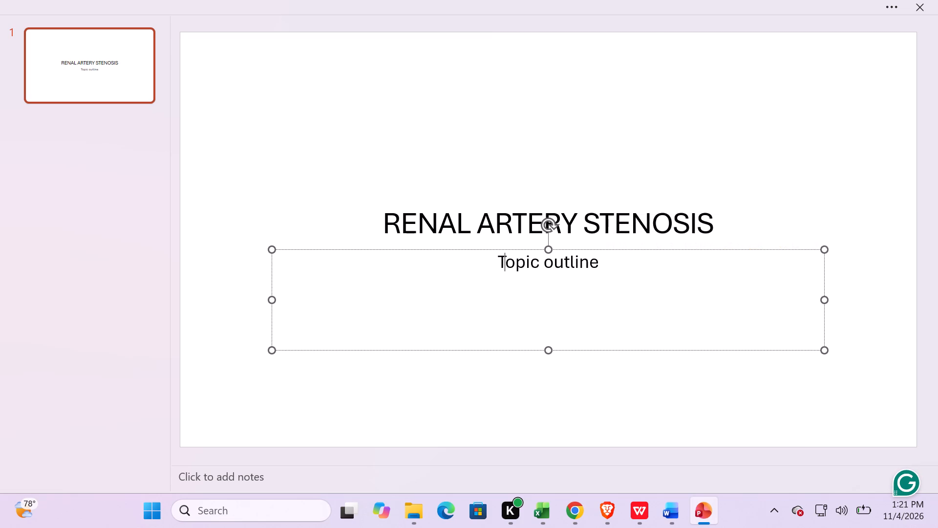
{"action": "left_click_drag", "start_coordinate": [517, 261], "coordinate": [494, 263]}
{"action": "left_click_drag", "start_coordinate": [494, 263], "coordinate": [593, 271]}
{"action": "scroll", "coordinate": [494, 263], "scroll_direction": "right", "scroll_amount": 1}
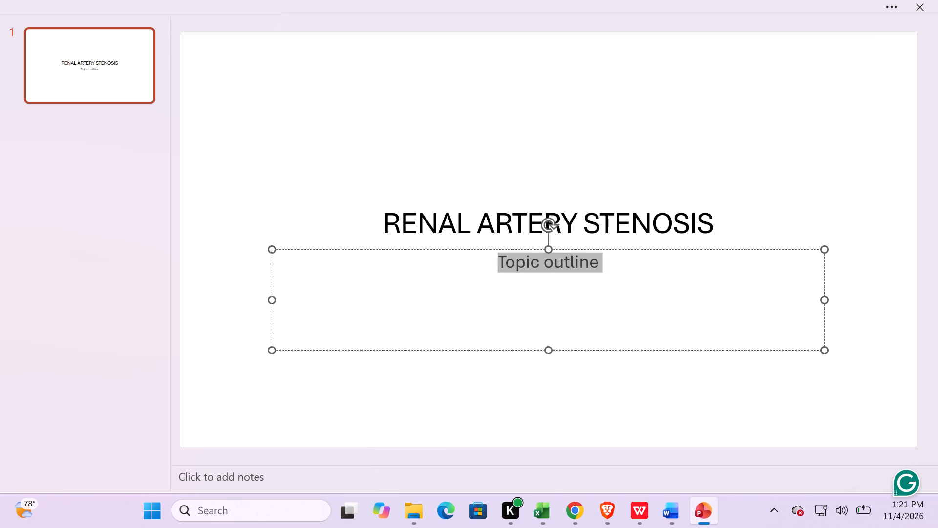
{"action": "scroll", "coordinate": [593, 271], "scroll_direction": "right", "scroll_amount": 1}
{"action": "left_click_drag", "start_coordinate": [593, 271], "coordinate": [611, 270]}
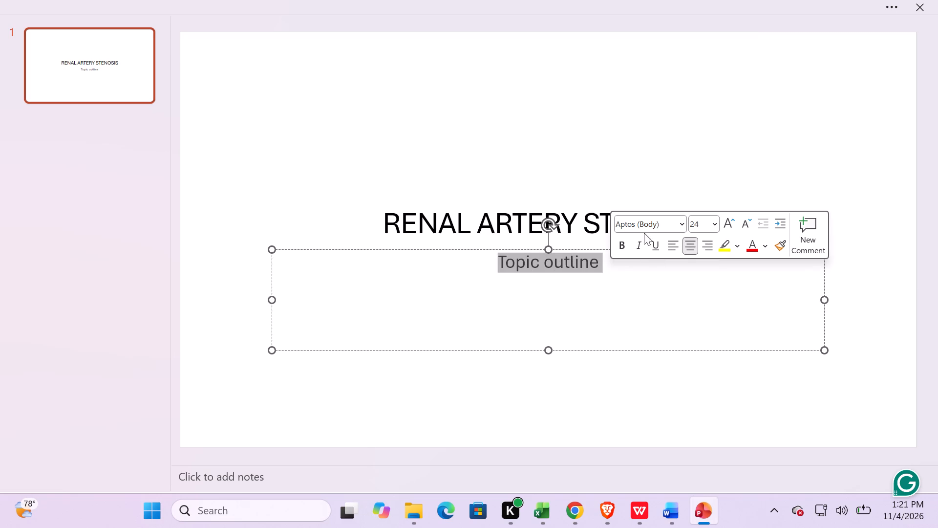
{"action": "left_click", "coordinate": [623, 241]}
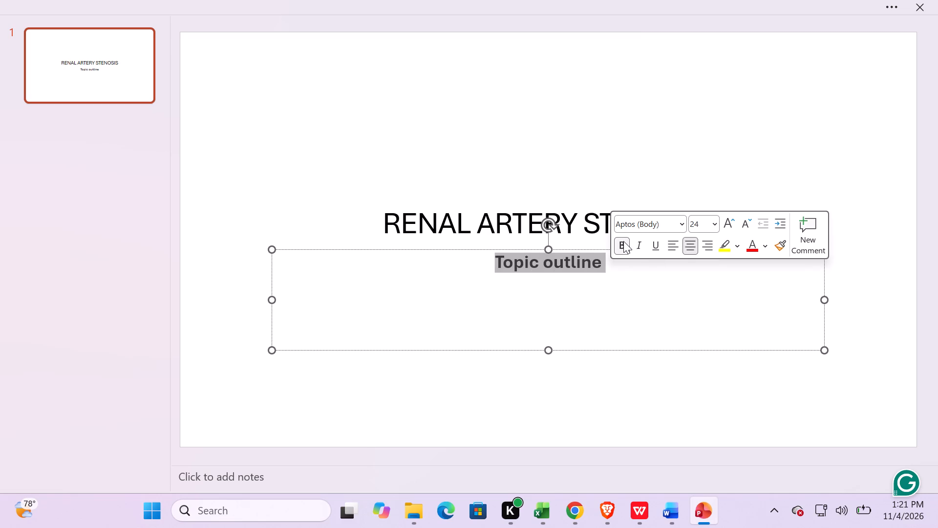
{"action": "left_click", "coordinate": [522, 292]}
{"action": "left_click", "coordinate": [473, 281]}
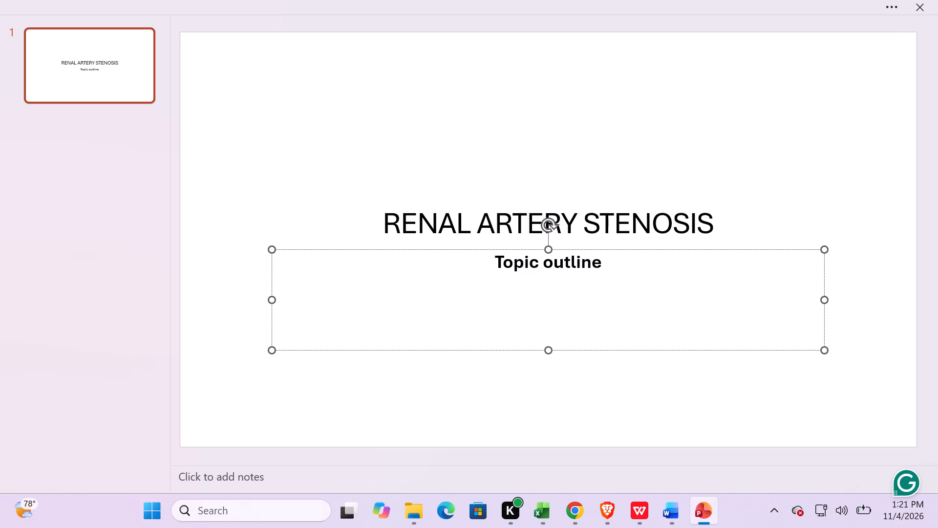
Start one new line below "Topic outline" in the subtitle placeholder.
{"action": "left_click", "coordinate": [599, 270]}
{"action": "key", "text": "Return"}
{"action": "key", "text": "Return"}
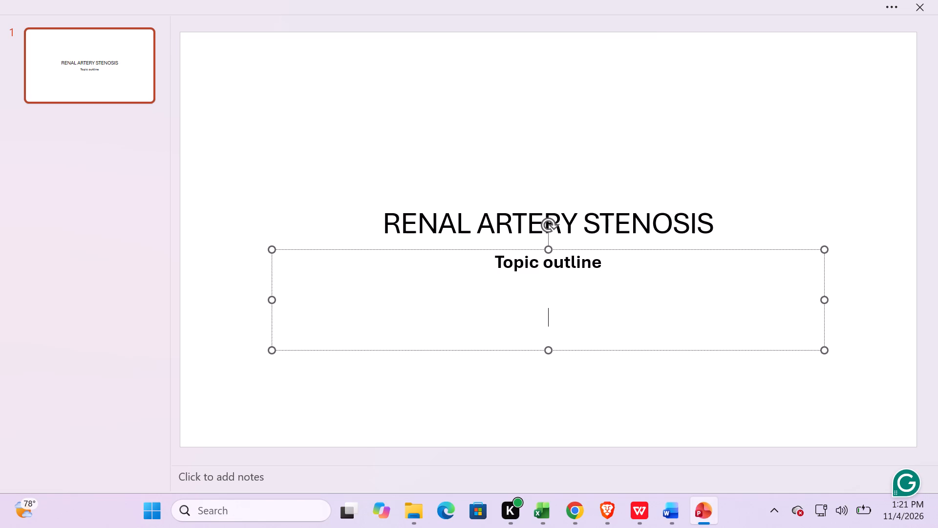
{"action": "key", "text": "BackSpace"}
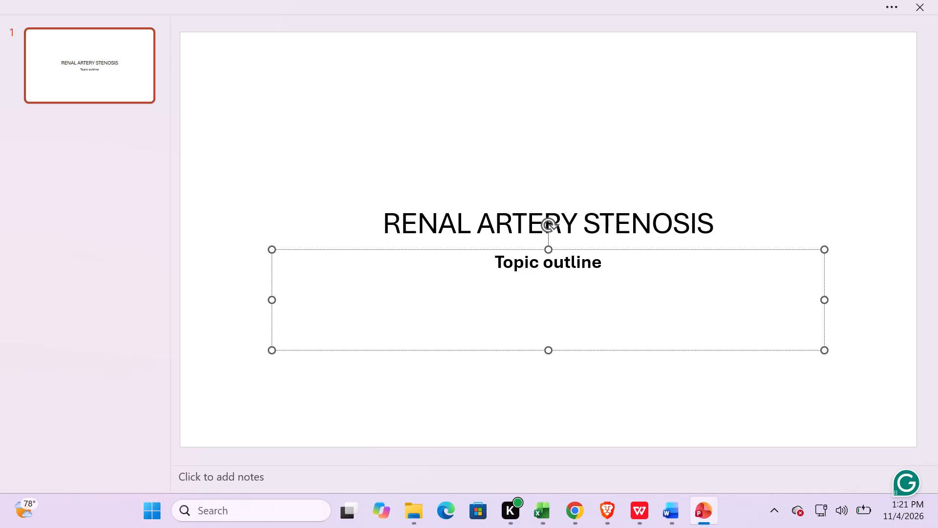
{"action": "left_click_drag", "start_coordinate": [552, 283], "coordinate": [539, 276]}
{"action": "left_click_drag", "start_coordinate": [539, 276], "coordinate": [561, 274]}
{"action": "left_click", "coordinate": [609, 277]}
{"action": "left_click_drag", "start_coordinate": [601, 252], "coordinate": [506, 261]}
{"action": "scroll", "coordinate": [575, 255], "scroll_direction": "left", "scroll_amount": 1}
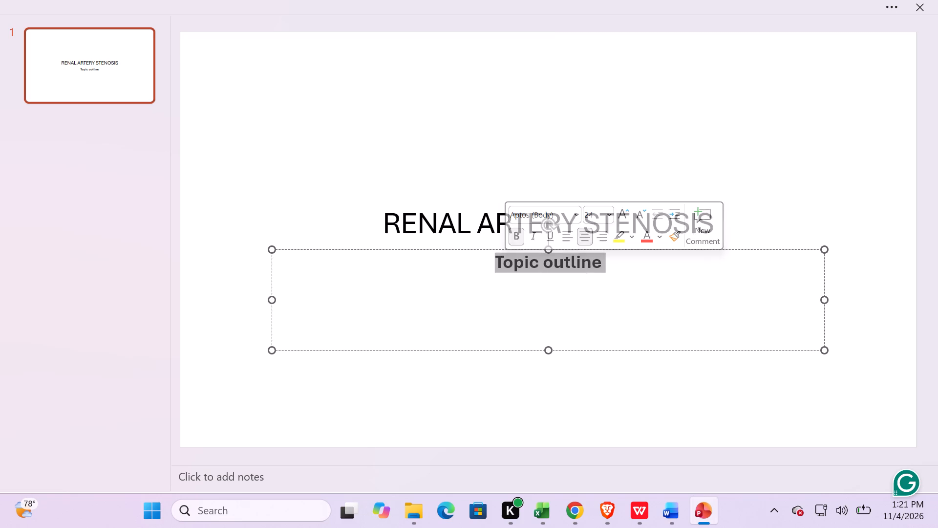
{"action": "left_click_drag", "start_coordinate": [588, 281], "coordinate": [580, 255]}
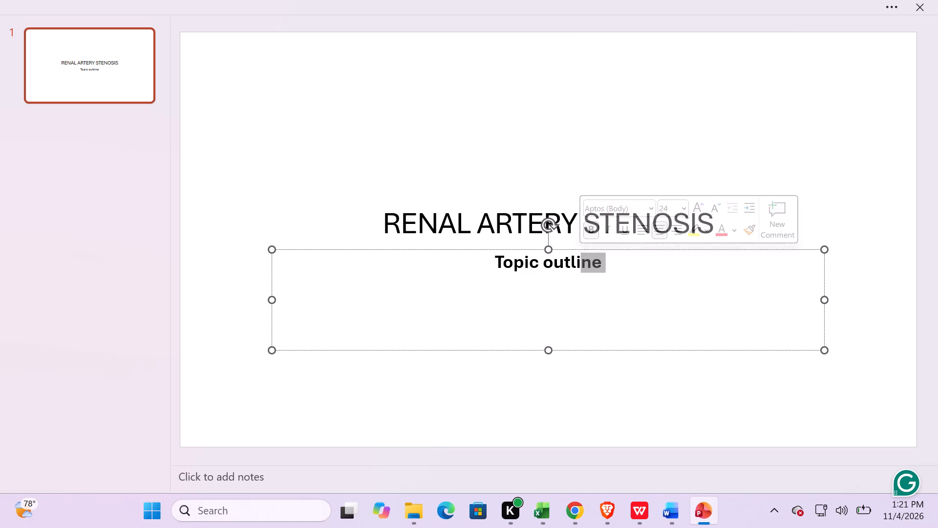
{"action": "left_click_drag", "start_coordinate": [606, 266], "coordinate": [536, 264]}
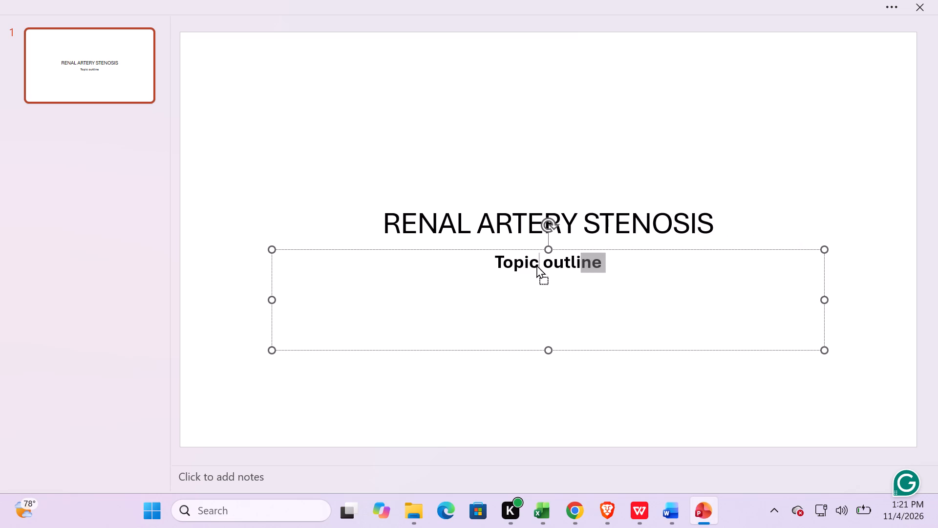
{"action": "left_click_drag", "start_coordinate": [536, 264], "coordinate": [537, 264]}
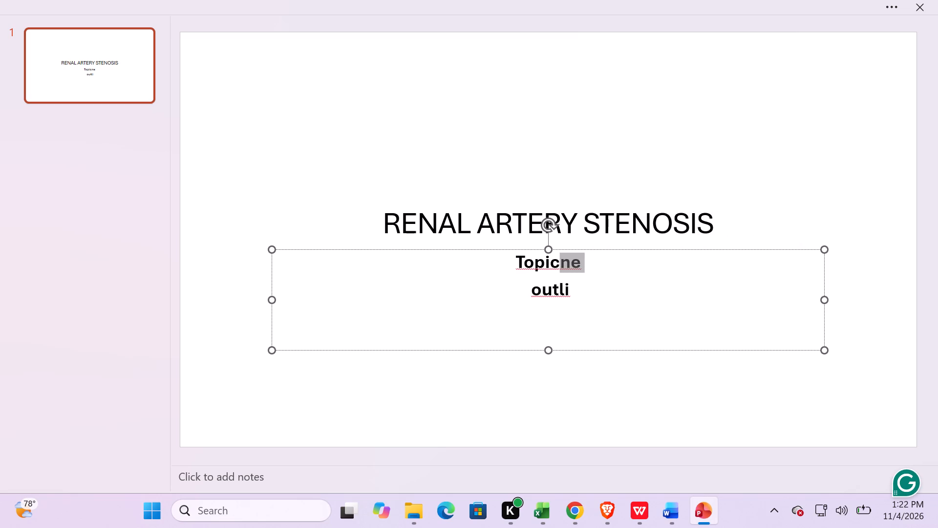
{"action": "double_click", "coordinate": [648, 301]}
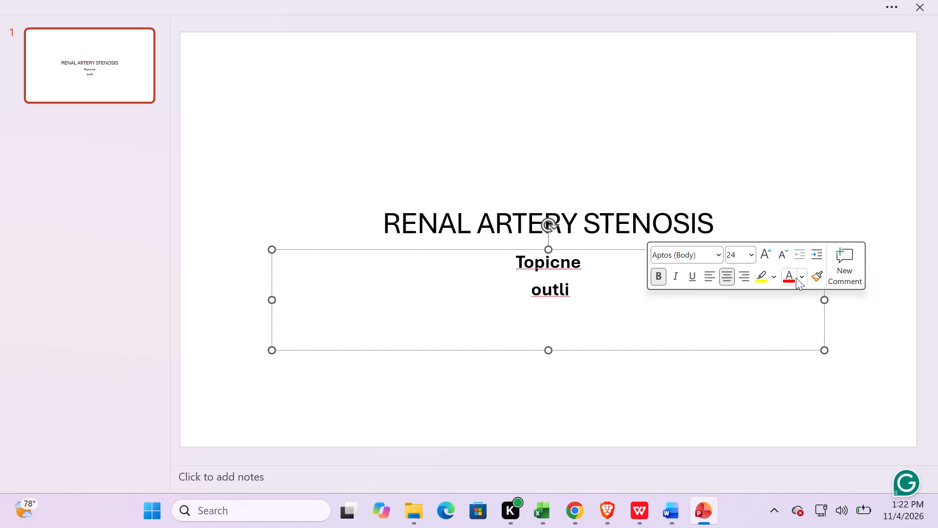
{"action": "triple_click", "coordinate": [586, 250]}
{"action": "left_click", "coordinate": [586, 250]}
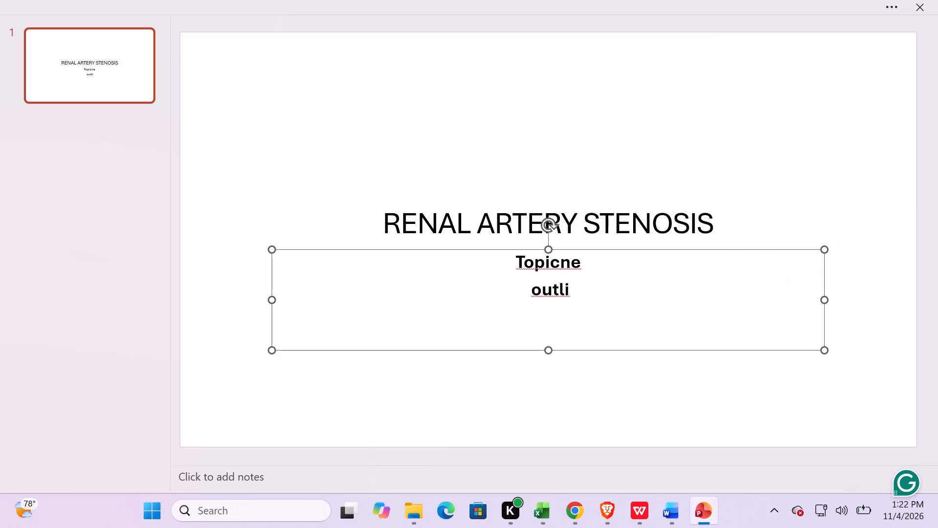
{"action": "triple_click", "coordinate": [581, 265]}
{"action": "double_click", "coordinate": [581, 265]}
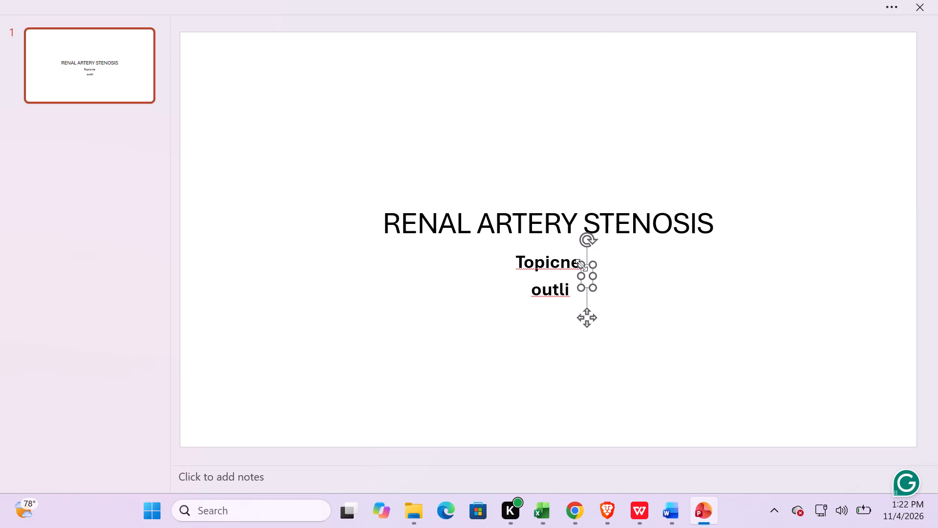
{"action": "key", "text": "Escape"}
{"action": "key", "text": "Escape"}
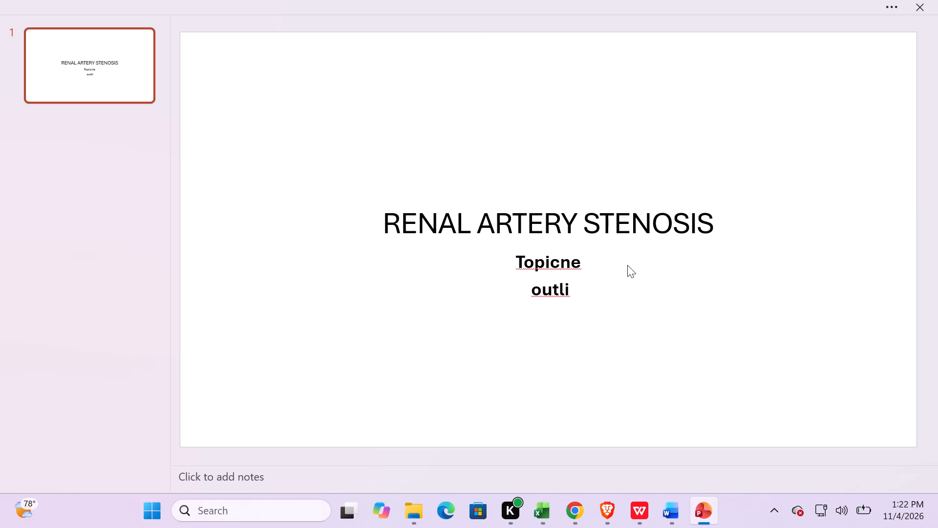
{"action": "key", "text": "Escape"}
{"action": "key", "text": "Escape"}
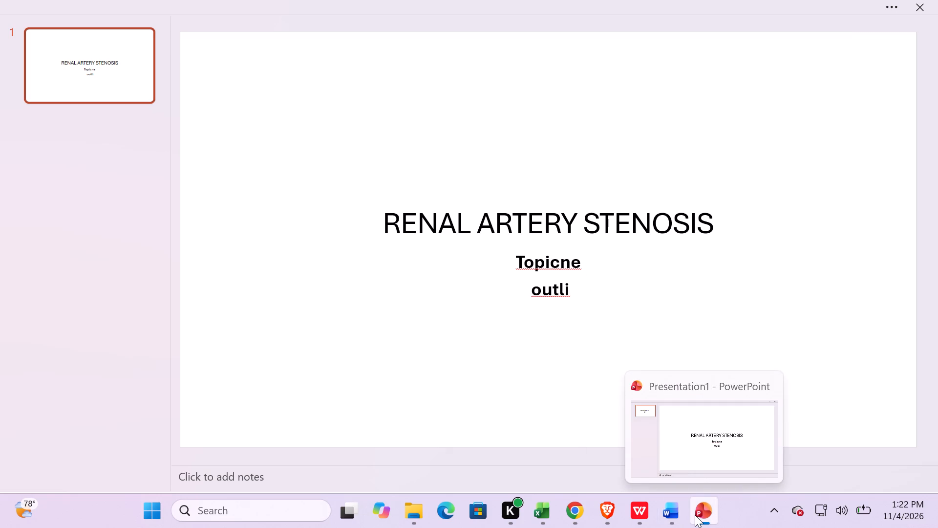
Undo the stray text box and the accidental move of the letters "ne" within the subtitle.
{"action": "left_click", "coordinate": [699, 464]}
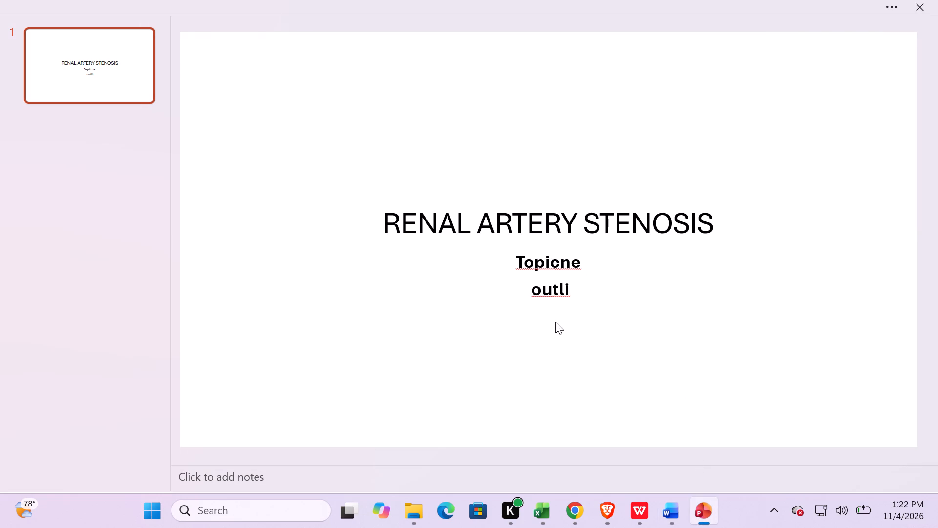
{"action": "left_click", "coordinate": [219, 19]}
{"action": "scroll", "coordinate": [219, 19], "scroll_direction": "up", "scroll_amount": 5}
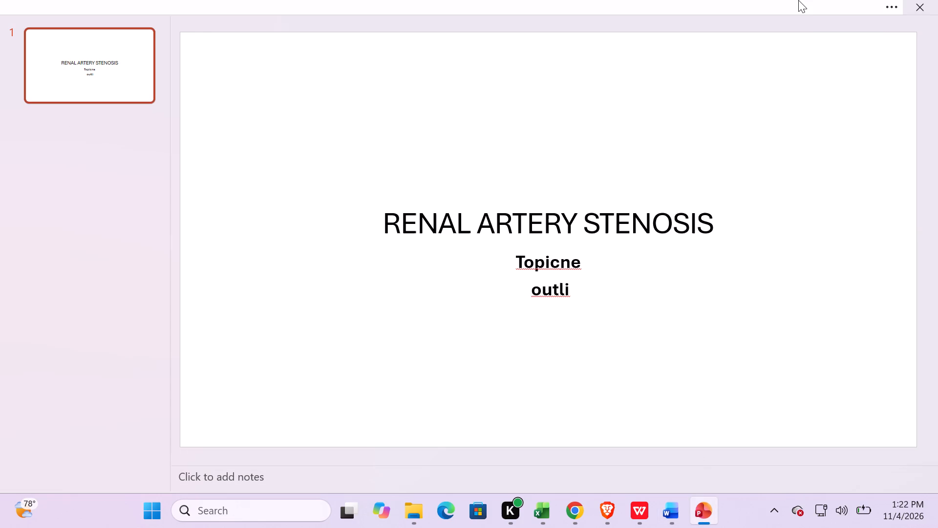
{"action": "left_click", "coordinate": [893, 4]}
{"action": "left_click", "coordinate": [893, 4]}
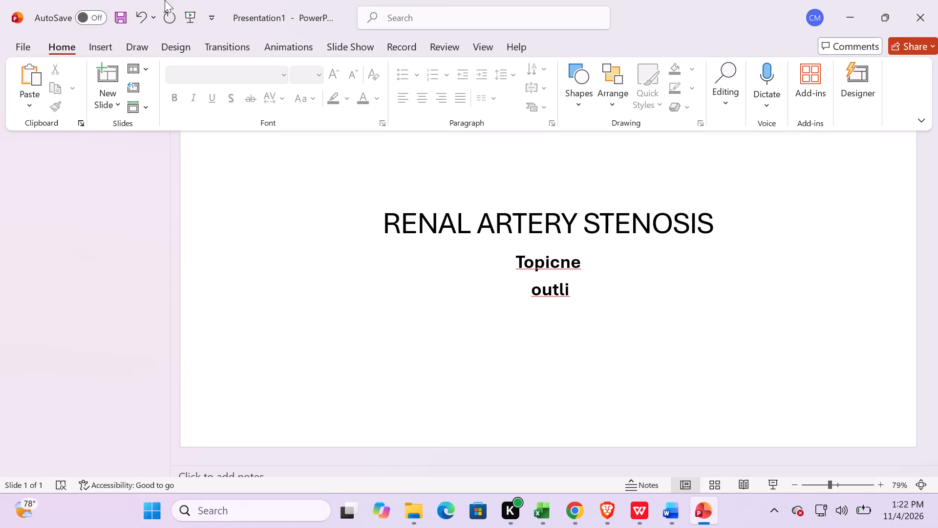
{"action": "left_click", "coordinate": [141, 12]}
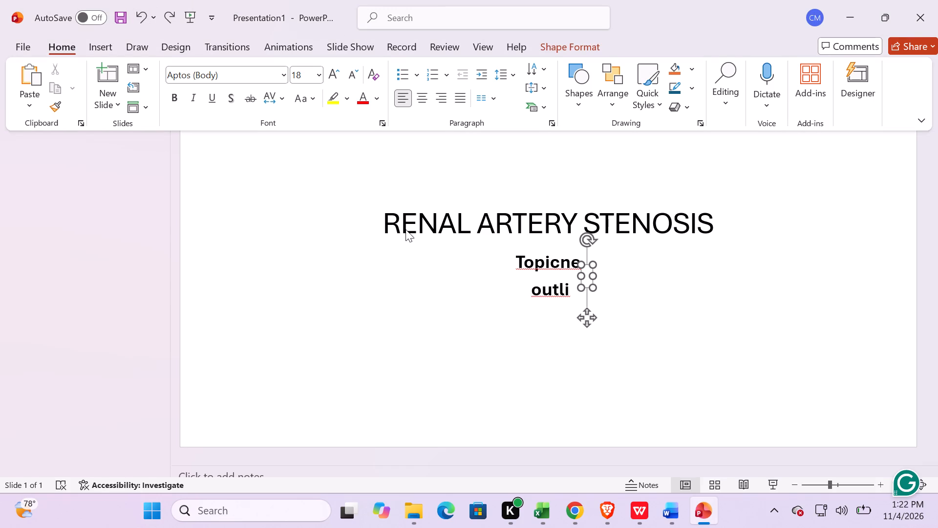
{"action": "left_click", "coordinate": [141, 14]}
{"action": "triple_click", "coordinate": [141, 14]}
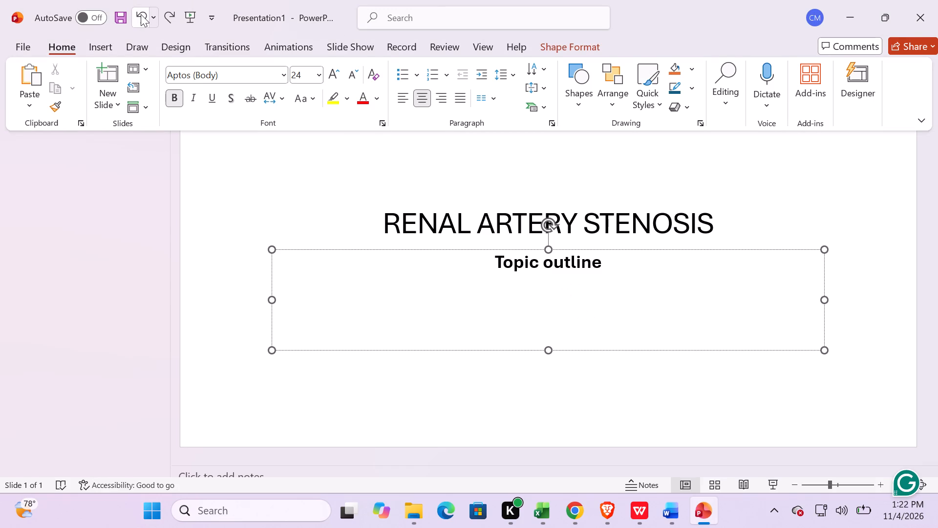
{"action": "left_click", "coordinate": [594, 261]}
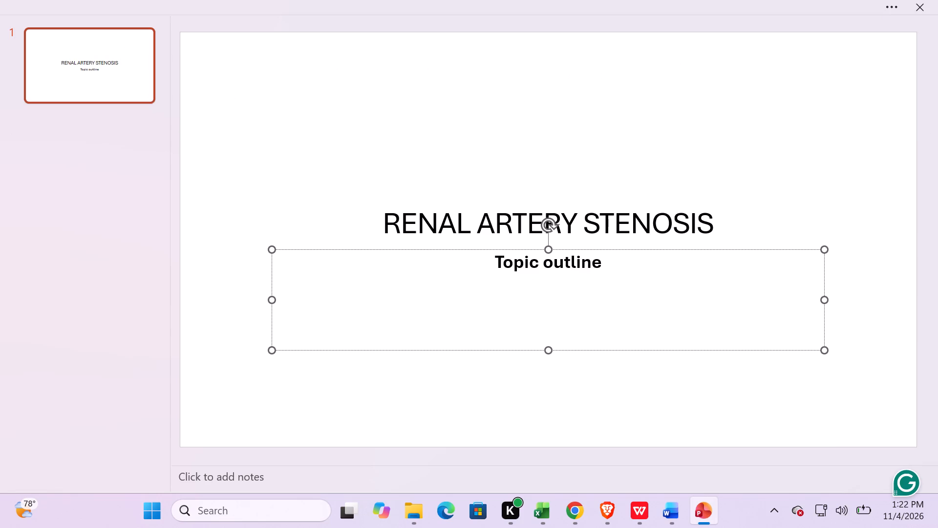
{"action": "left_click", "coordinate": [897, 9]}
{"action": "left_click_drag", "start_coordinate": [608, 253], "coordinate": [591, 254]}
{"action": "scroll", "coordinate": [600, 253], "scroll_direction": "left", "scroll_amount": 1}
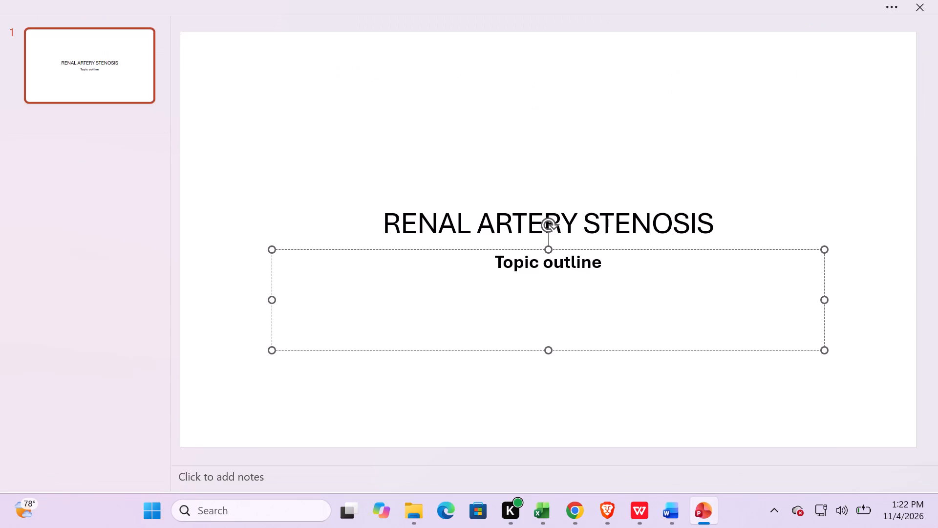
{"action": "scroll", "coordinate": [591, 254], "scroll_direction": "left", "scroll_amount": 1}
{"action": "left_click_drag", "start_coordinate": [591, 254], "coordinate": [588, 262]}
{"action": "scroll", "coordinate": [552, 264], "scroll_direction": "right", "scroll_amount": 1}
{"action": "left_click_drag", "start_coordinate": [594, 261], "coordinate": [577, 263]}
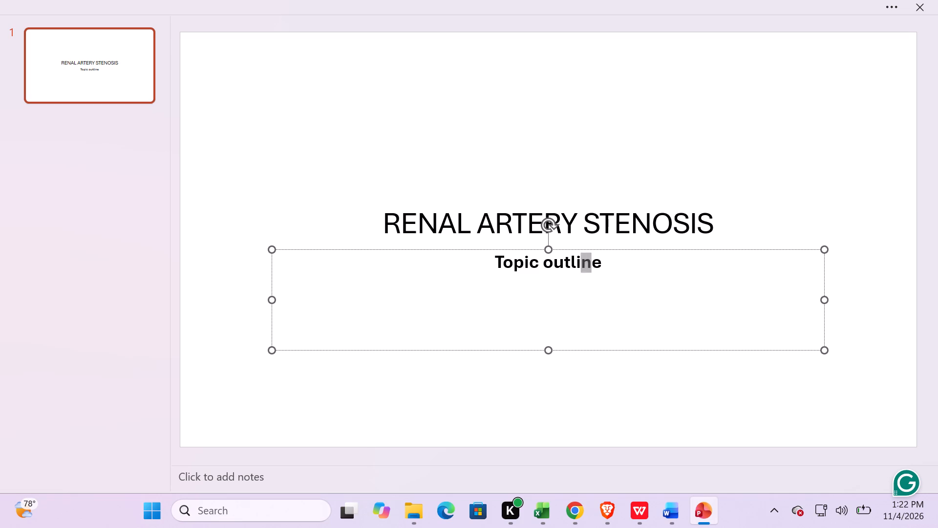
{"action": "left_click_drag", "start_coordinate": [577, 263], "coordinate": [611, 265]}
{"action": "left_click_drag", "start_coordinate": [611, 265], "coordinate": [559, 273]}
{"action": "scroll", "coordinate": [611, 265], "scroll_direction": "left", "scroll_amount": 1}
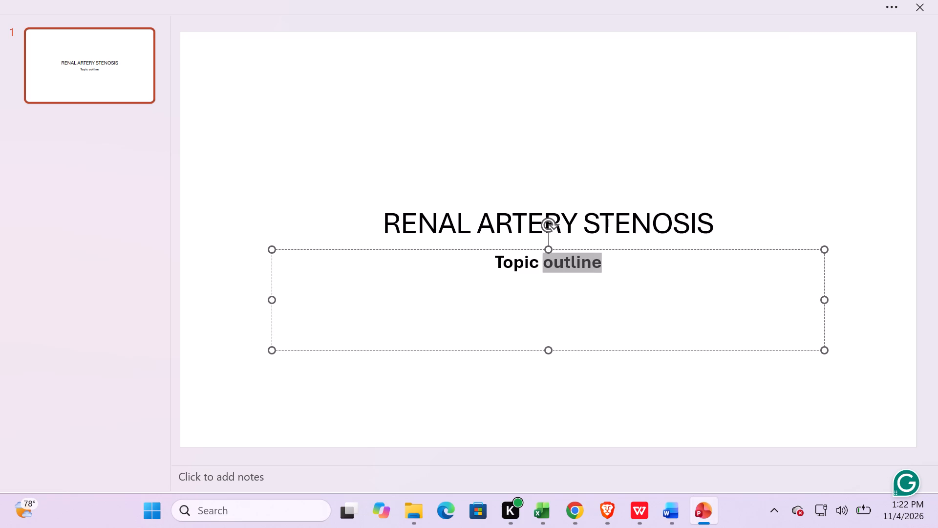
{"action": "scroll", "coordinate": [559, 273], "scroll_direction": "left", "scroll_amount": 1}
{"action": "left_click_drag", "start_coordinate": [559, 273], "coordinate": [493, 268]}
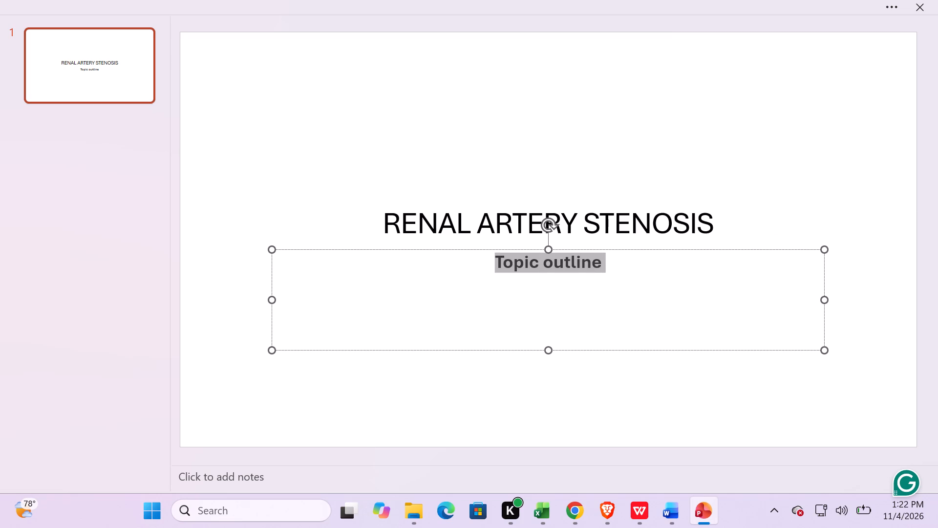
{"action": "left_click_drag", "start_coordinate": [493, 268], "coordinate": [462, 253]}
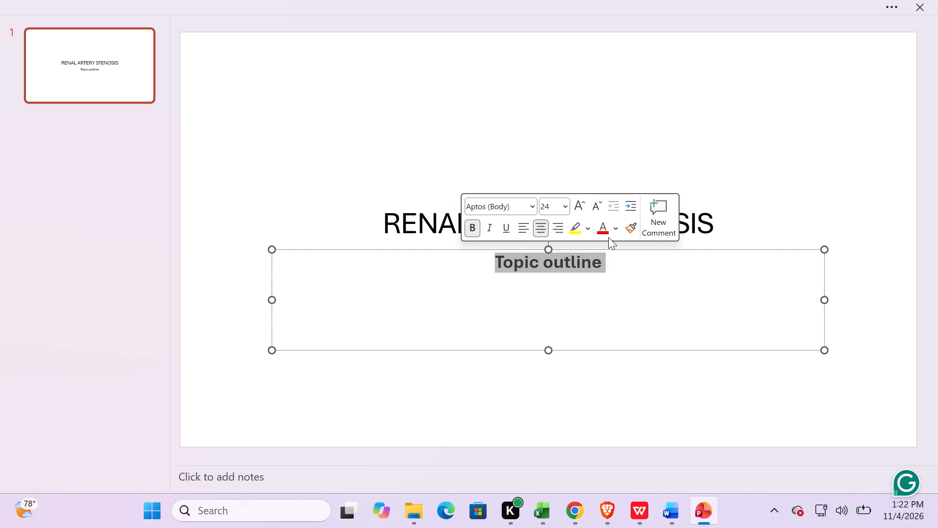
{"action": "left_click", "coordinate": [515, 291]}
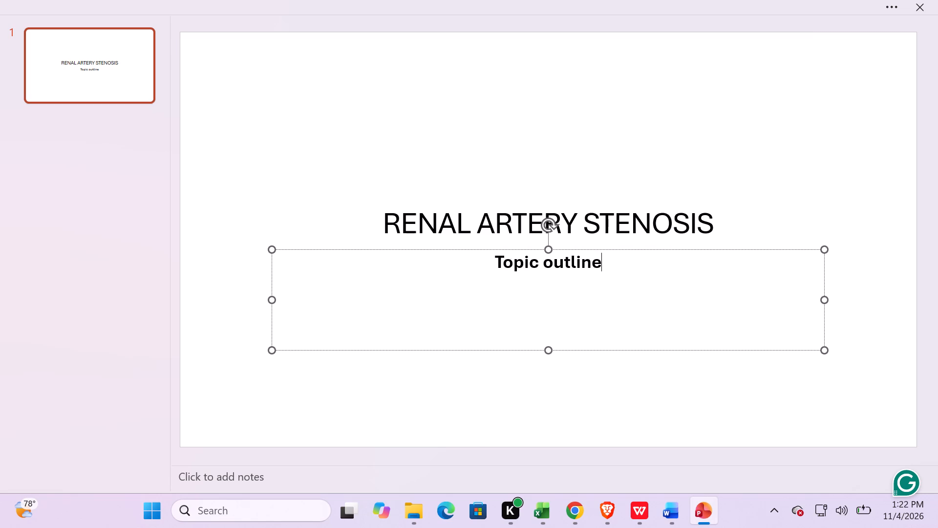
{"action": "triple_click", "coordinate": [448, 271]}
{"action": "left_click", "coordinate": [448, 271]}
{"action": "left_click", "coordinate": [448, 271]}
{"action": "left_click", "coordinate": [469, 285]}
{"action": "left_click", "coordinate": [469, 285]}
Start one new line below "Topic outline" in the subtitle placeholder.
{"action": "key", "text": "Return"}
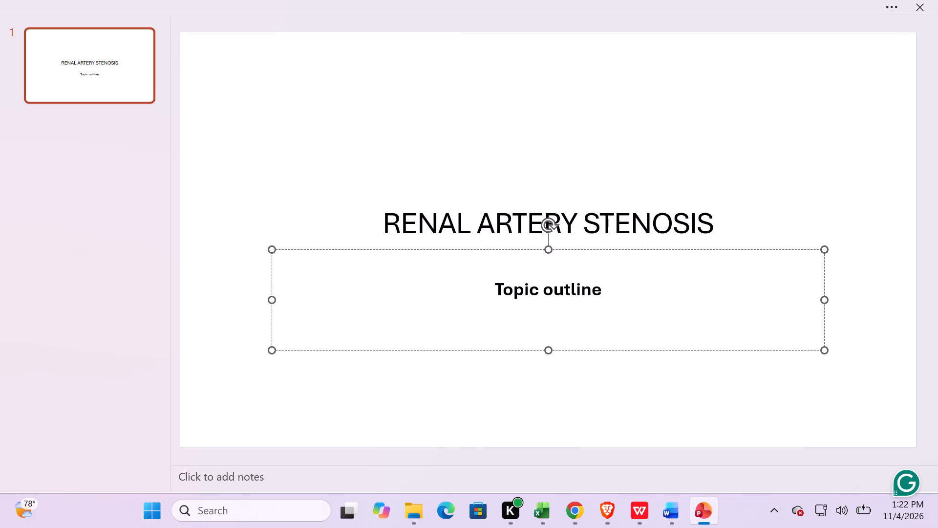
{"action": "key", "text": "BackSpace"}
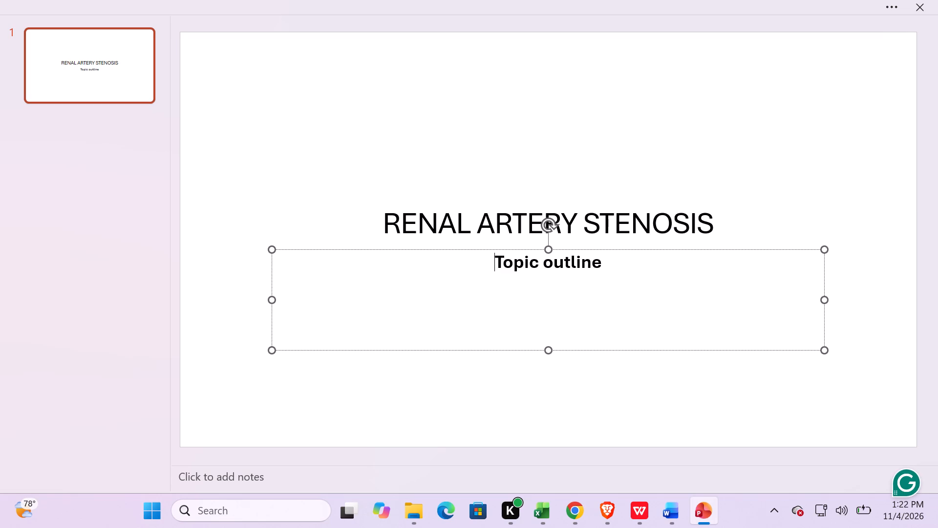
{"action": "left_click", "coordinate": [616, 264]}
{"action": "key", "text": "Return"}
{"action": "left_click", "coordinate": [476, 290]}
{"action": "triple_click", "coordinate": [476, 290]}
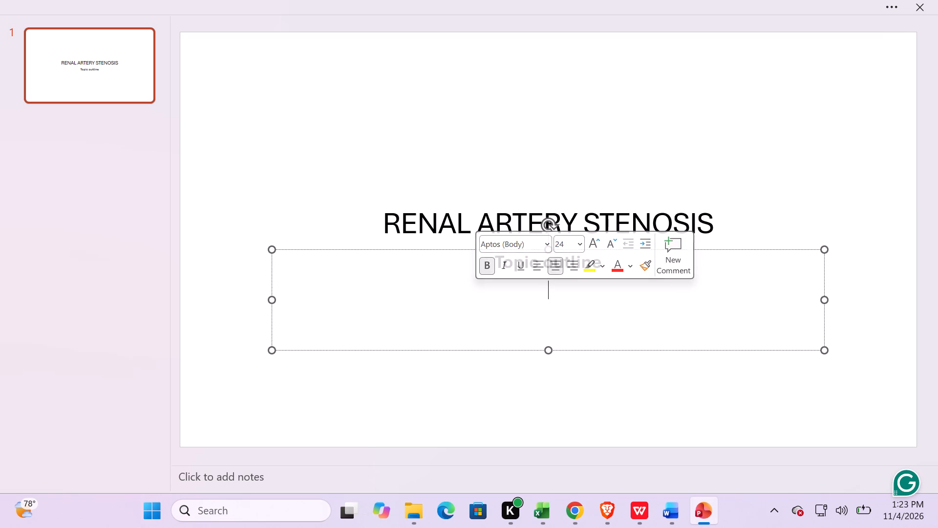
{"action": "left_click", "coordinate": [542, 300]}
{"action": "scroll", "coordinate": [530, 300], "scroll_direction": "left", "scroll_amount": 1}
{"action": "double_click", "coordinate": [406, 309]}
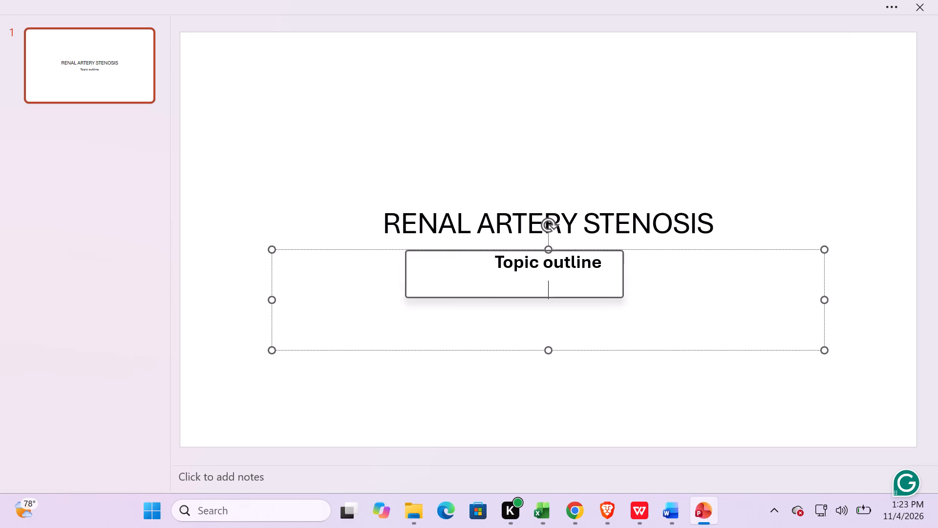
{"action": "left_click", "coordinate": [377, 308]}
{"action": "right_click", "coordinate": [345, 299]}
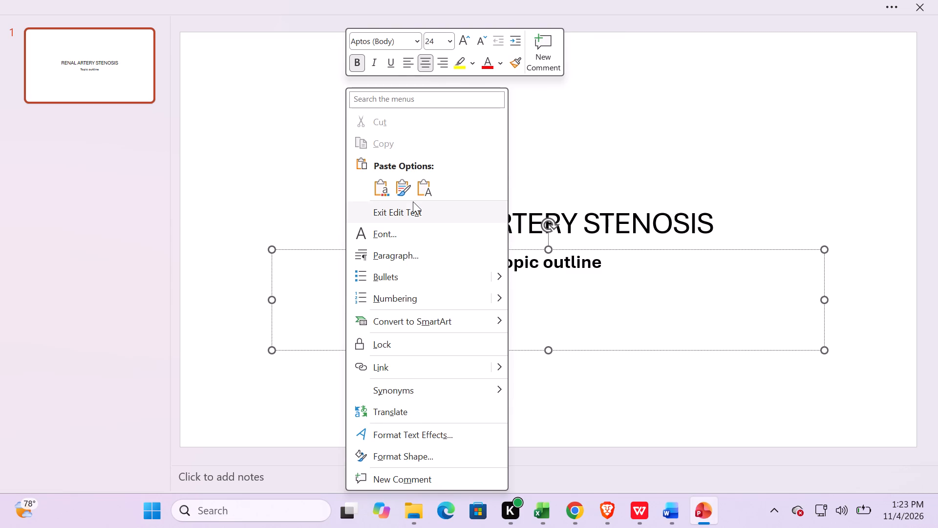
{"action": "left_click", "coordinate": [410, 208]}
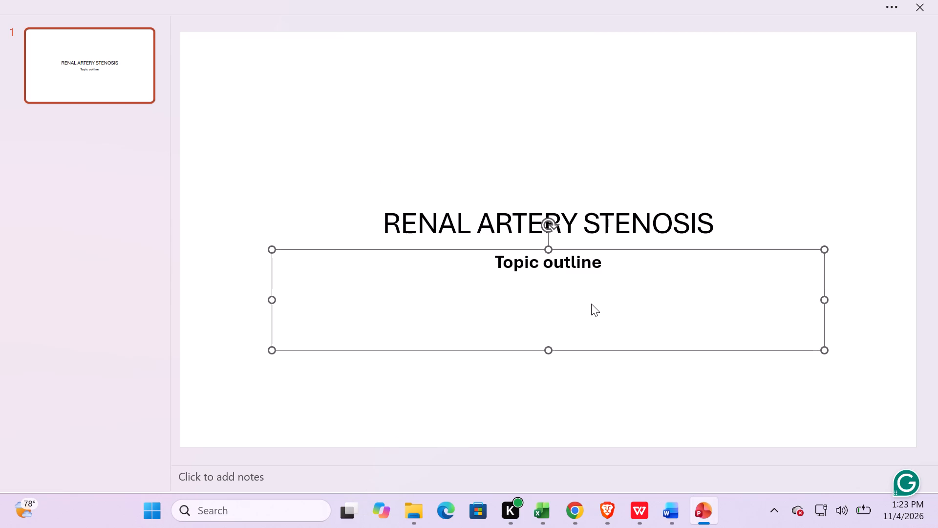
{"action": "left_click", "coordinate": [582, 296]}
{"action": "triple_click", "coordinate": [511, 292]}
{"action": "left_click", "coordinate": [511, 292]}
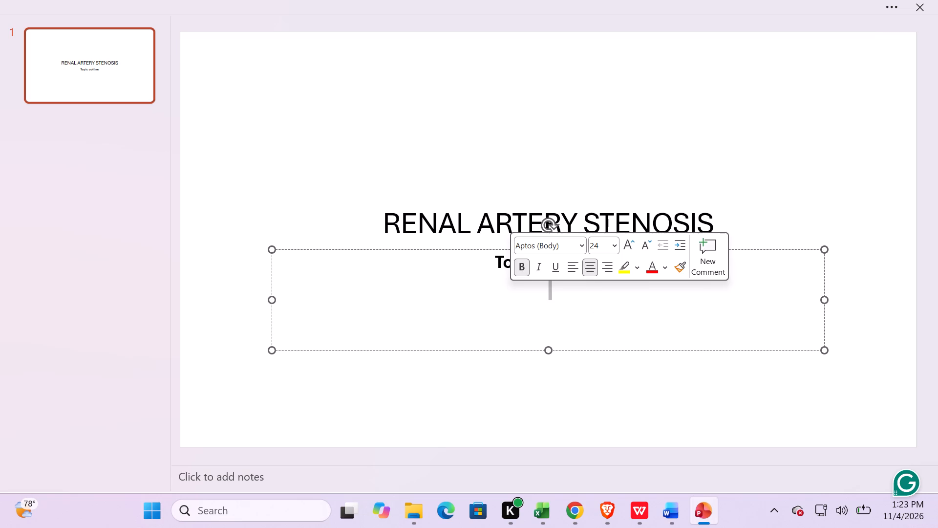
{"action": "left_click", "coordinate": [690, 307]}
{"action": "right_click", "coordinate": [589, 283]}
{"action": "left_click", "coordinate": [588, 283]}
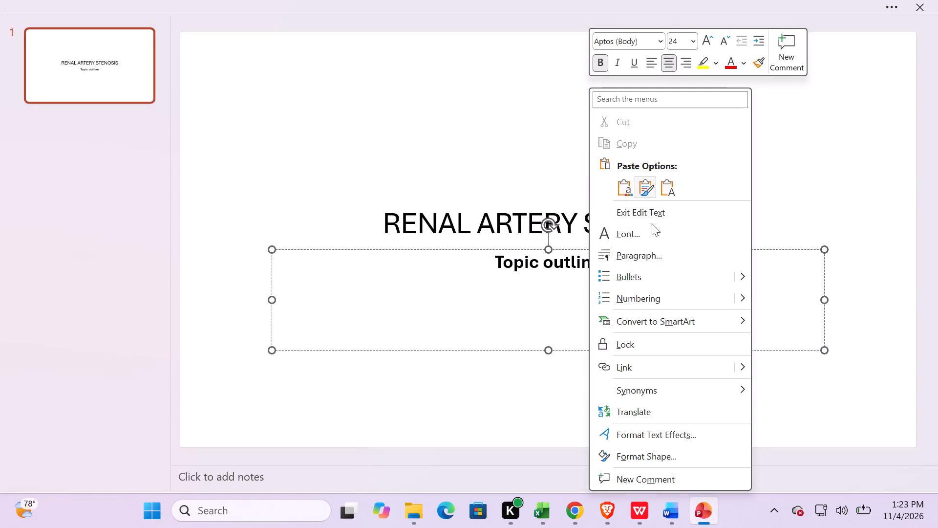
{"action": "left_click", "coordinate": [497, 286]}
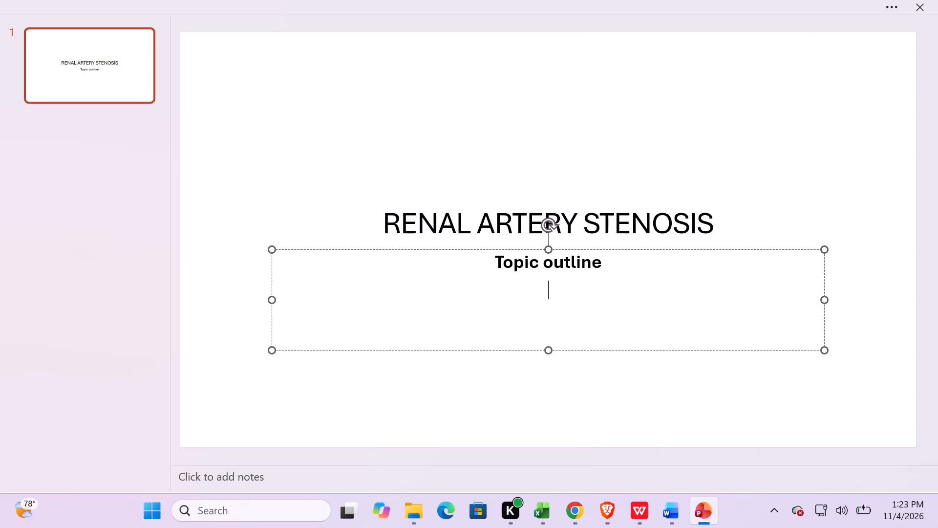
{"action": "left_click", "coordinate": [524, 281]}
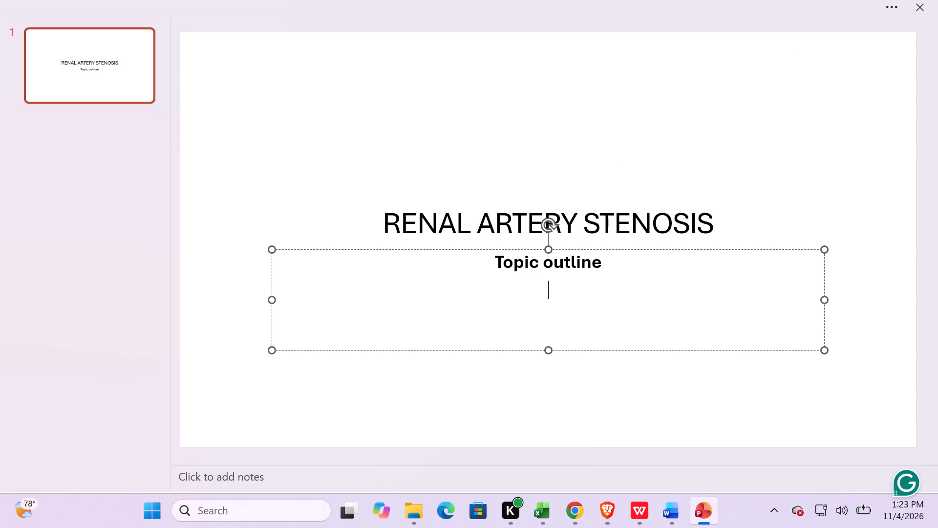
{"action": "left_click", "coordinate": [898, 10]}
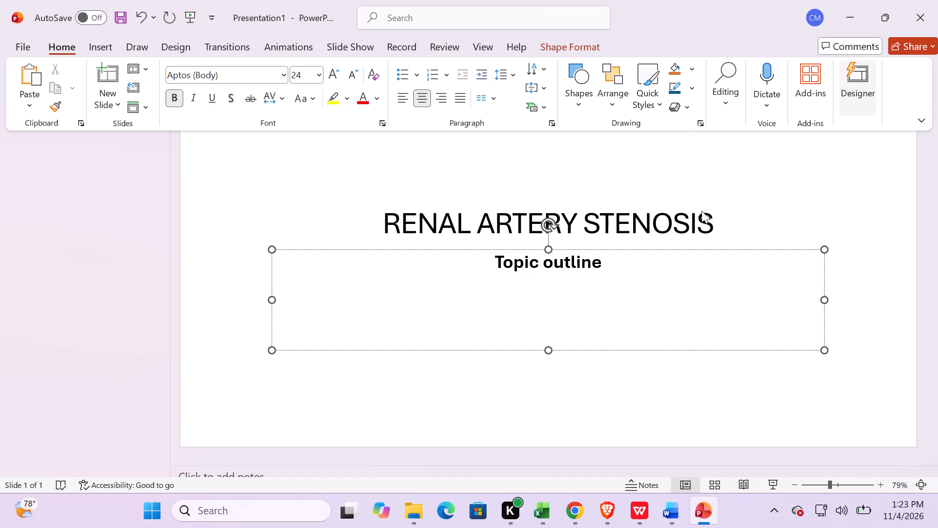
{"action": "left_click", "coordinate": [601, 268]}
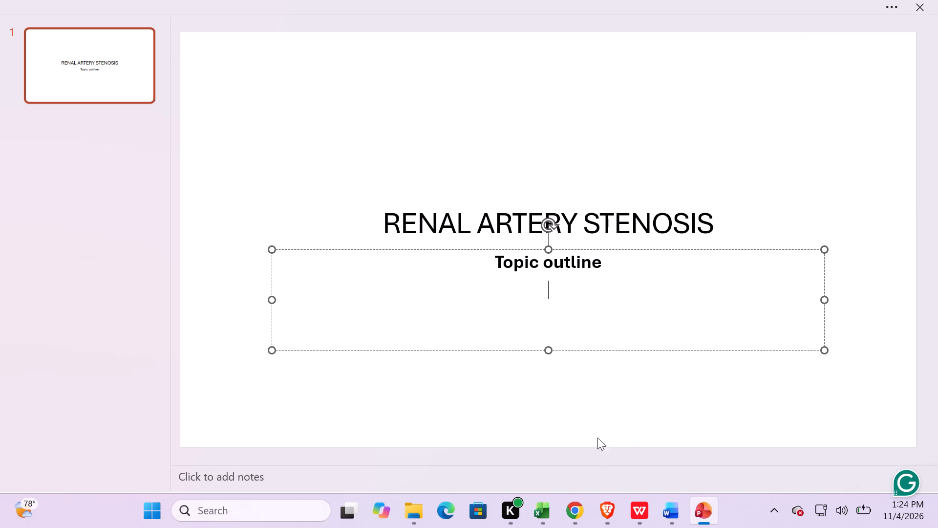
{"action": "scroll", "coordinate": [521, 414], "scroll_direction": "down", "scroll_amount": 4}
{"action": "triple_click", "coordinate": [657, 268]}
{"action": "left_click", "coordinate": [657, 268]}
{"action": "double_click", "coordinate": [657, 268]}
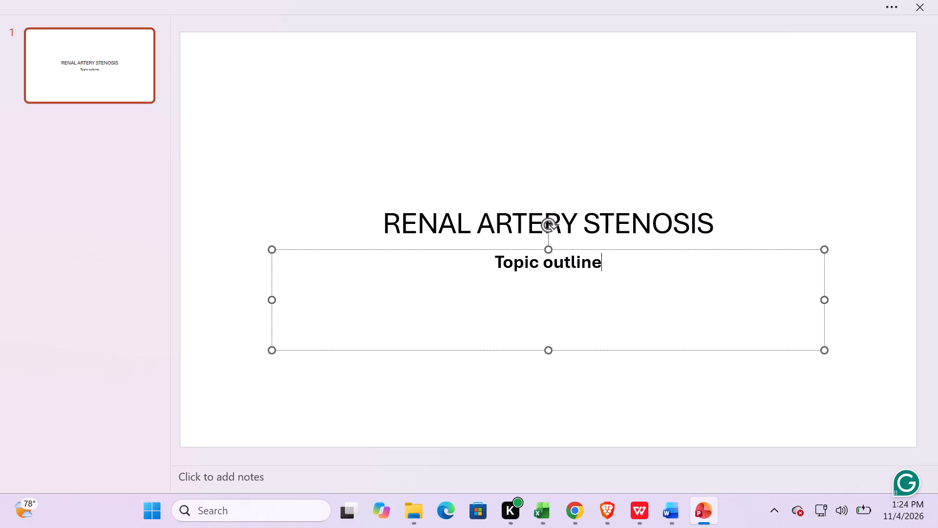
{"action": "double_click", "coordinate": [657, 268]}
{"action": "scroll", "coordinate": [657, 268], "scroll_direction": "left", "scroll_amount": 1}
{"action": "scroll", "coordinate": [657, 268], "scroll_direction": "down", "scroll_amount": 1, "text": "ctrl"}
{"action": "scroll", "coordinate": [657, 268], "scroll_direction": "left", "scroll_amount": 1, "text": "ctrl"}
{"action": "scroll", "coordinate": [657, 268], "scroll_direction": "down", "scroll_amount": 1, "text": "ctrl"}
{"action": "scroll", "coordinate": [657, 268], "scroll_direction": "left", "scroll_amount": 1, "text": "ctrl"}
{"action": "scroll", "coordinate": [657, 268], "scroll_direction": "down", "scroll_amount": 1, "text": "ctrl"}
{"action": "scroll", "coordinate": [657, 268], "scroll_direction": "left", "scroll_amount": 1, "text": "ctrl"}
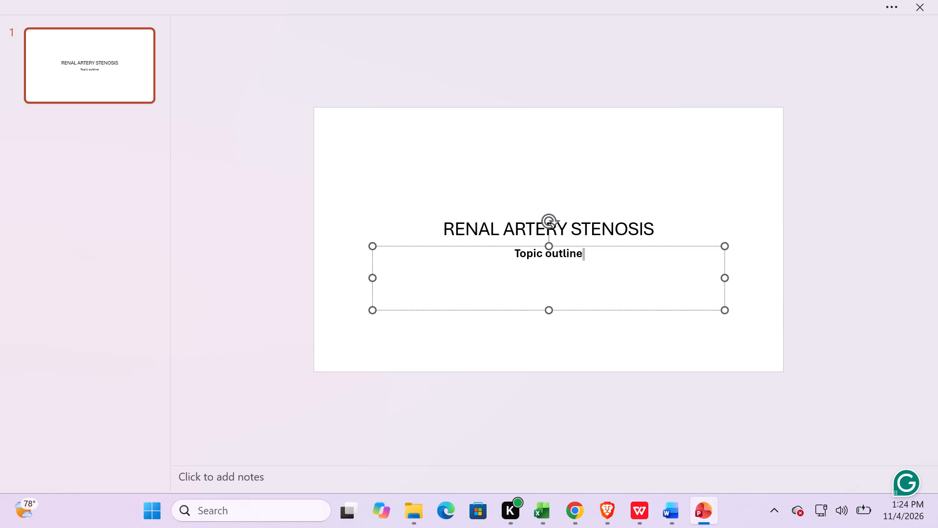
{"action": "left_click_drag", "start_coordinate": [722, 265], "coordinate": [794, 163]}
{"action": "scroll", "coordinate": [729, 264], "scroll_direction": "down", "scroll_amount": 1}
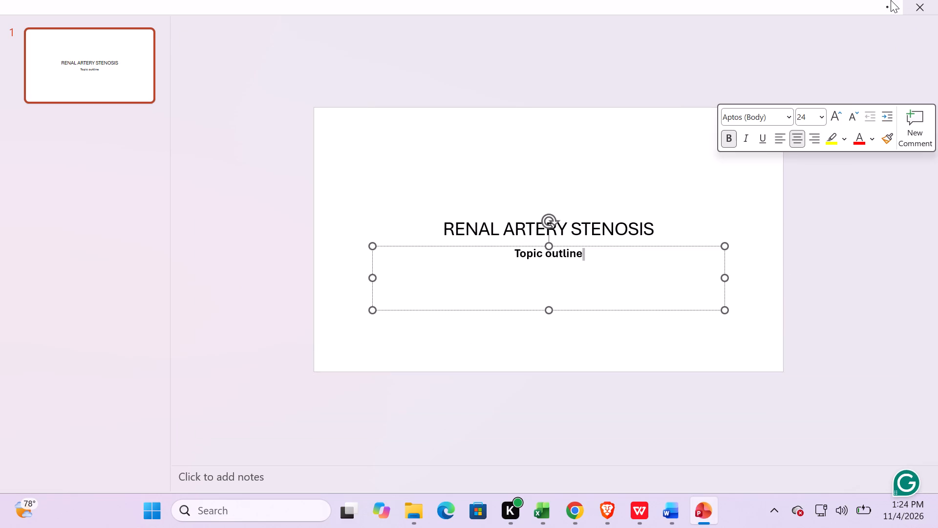
Undo all the subtitle edits, including the "Topic outline" text, and the reduction of the title's font size.
{"action": "left_click", "coordinate": [892, 0]}
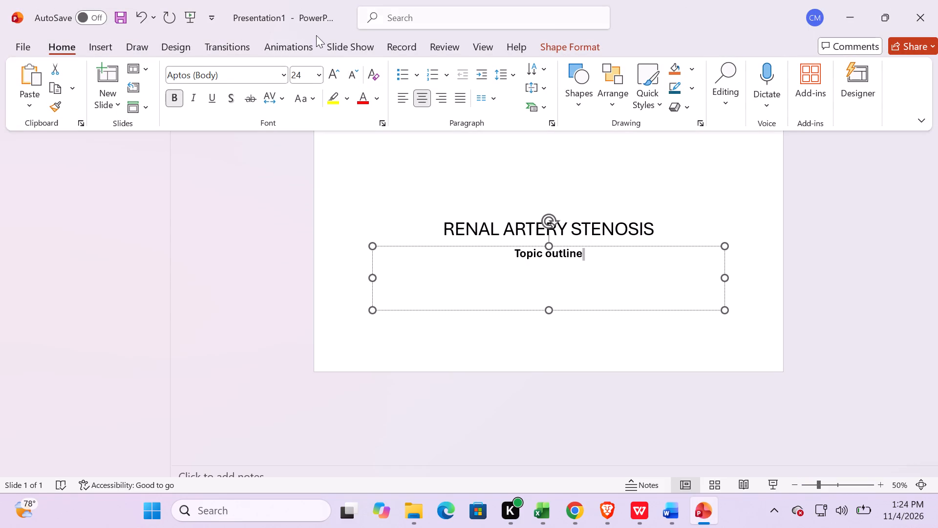
{"action": "left_click", "coordinate": [149, 18]}
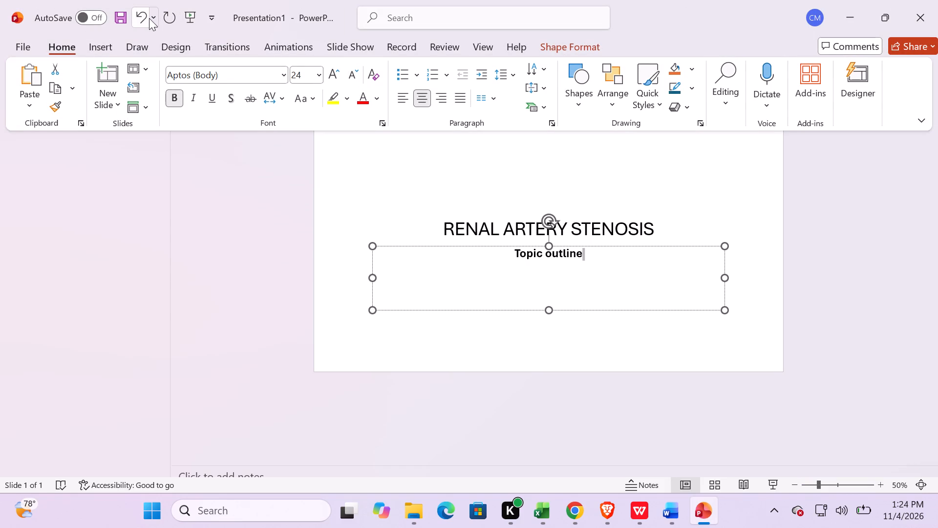
{"action": "left_click", "coordinate": [145, 18]}
{"action": "left_click", "coordinate": [145, 18]}
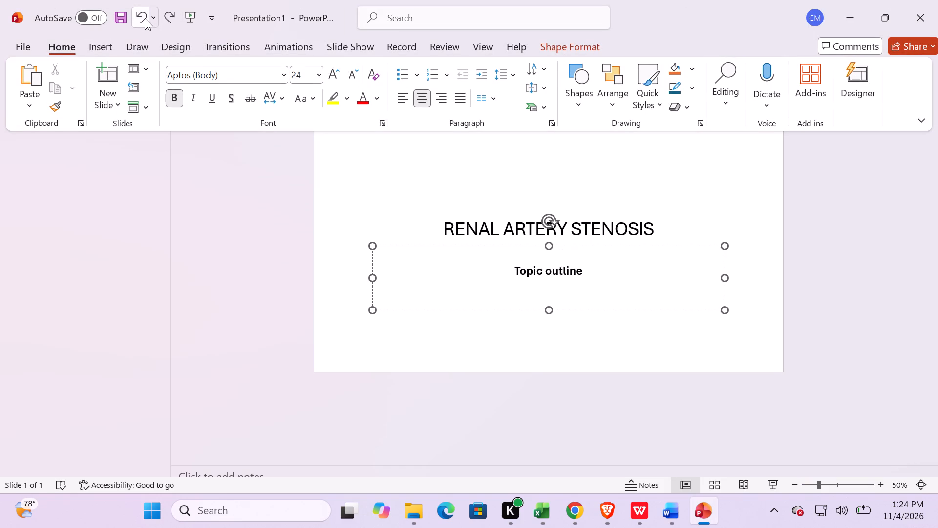
{"action": "double_click", "coordinate": [145, 18]}
{"action": "left_click", "coordinate": [145, 18]}
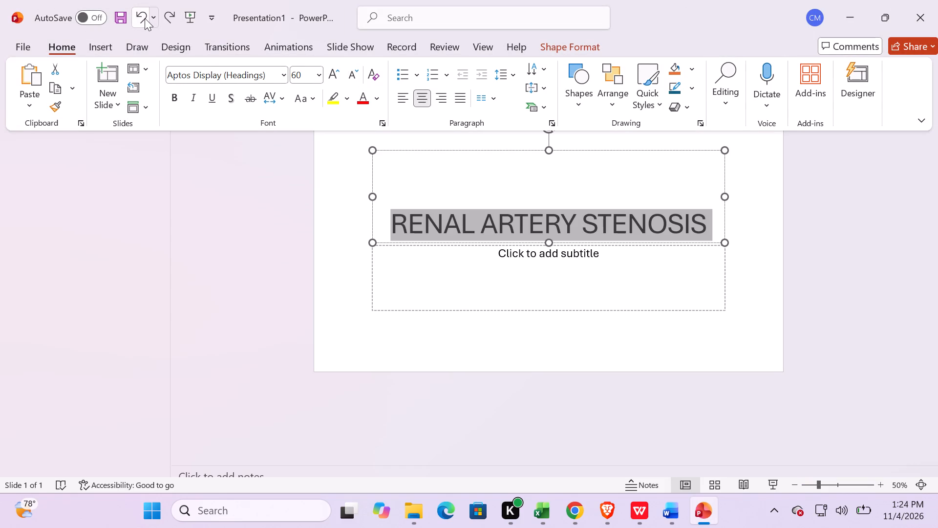
Enter the number 1 in the title slide's empty subtitle placeholder.
{"action": "left_click", "coordinate": [219, 279]}
{"action": "left_click", "coordinate": [504, 272]}
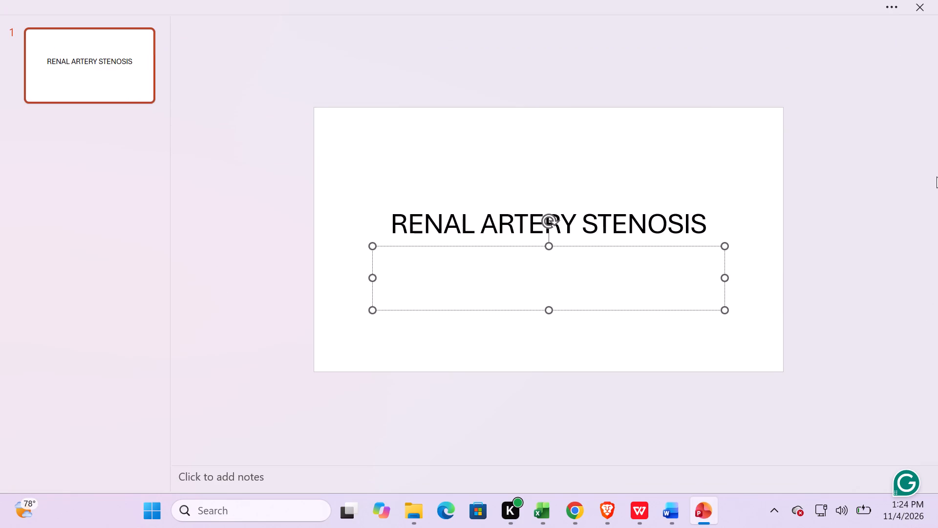
{"action": "left_click", "coordinate": [885, 6]}
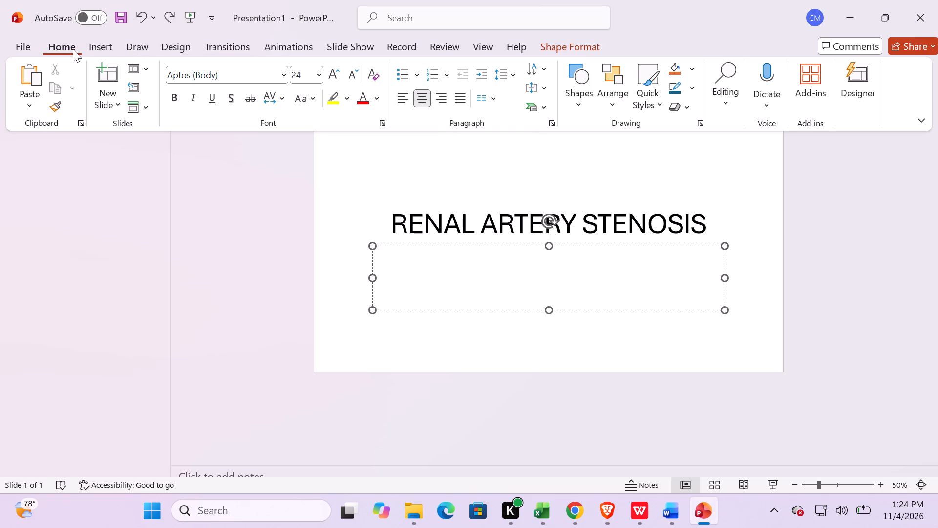
{"action": "left_click", "coordinate": [481, 256]}
{"action": "left_click", "coordinate": [453, 256]}
{"action": "triple_click", "coordinate": [453, 256]}
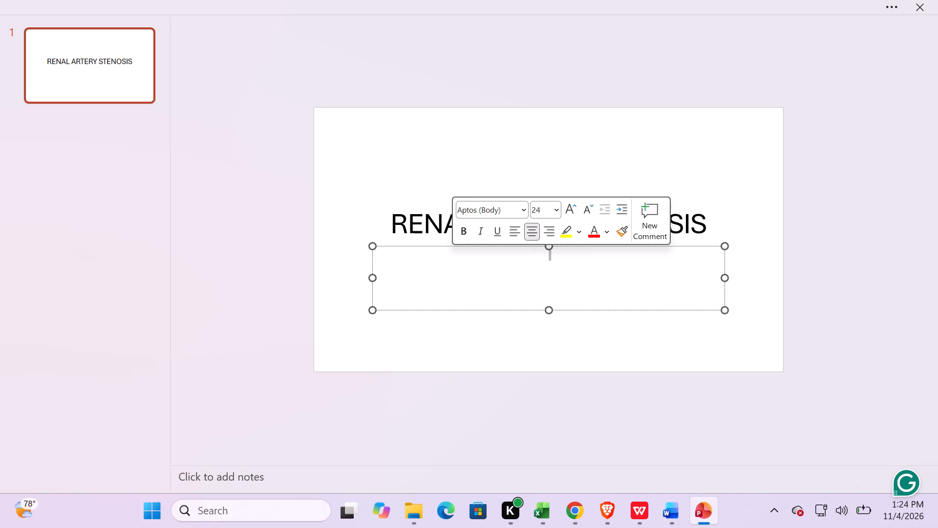
{"action": "left_click", "coordinate": [453, 256]}
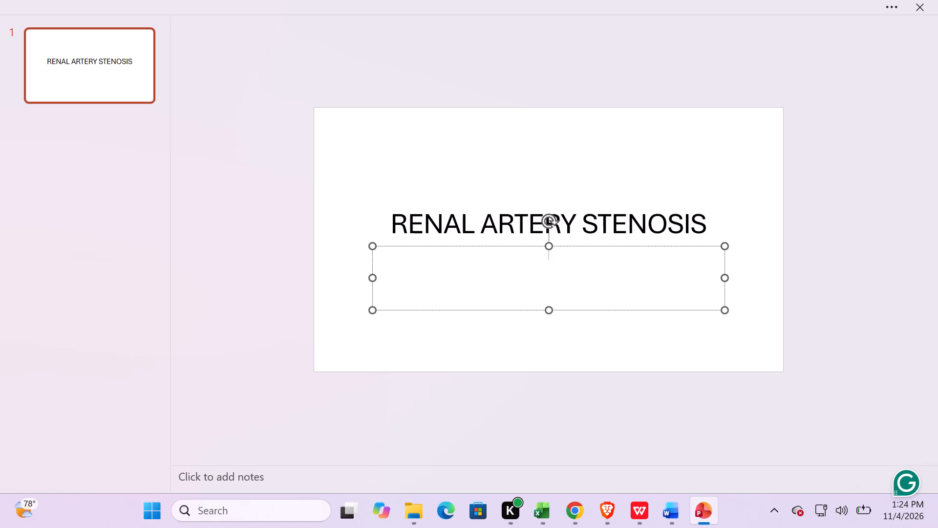
{"action": "key", "text": "1"}
Move the subtitle placeholder left, past the slide's left edge, so its number sits beneath the start of the title.
{"action": "left_click", "coordinate": [765, 212]}
{"action": "left_click", "coordinate": [735, 226]}
{"action": "left_click", "coordinate": [574, 244]}
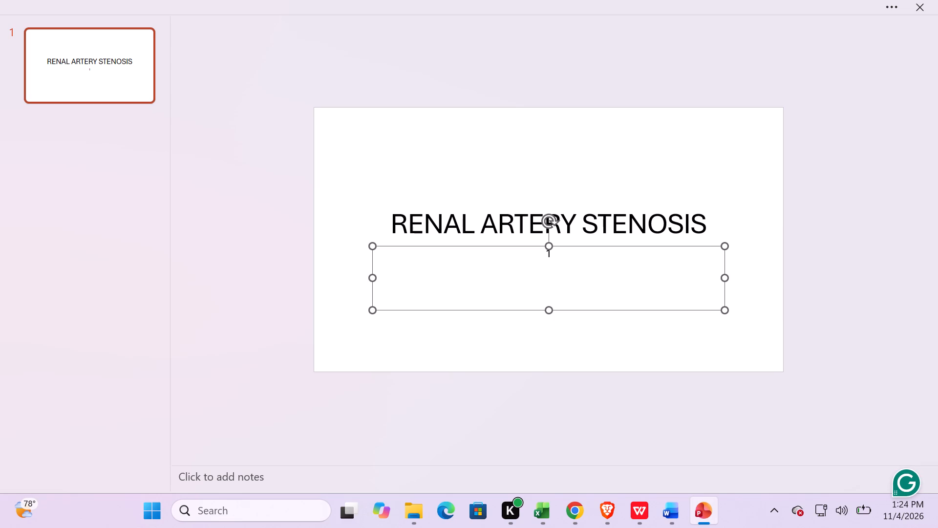
{"action": "left_click_drag", "start_coordinate": [574, 244], "coordinate": [558, 254]}
{"action": "left_click", "coordinate": [558, 254]}
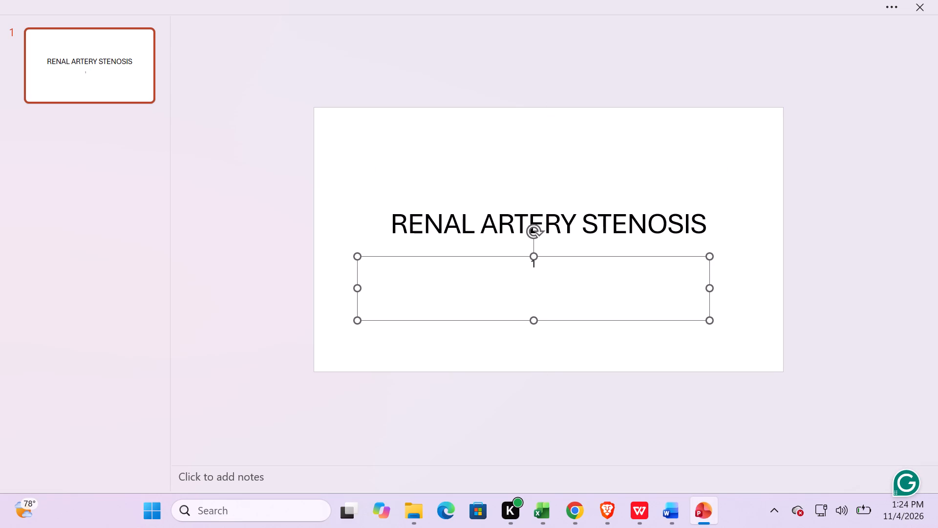
{"action": "left_click_drag", "start_coordinate": [538, 252], "coordinate": [431, 252]}
{"action": "scroll", "coordinate": [432, 252], "scroll_direction": "left", "scroll_amount": 1}
{"action": "left_click_drag", "start_coordinate": [431, 252], "coordinate": [390, 243]}
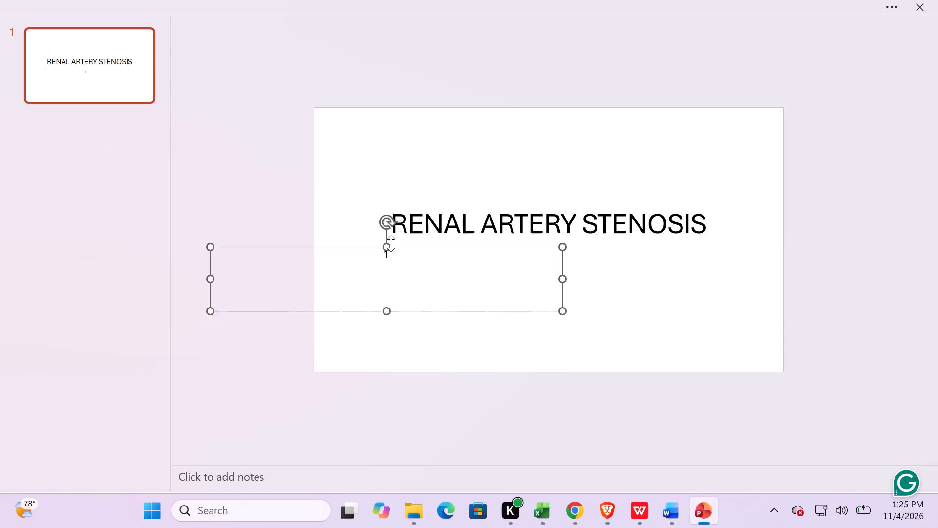
Complete the subtitle line so it reads "1.DEFINITION".
{"action": "left_click", "coordinate": [402, 256]}
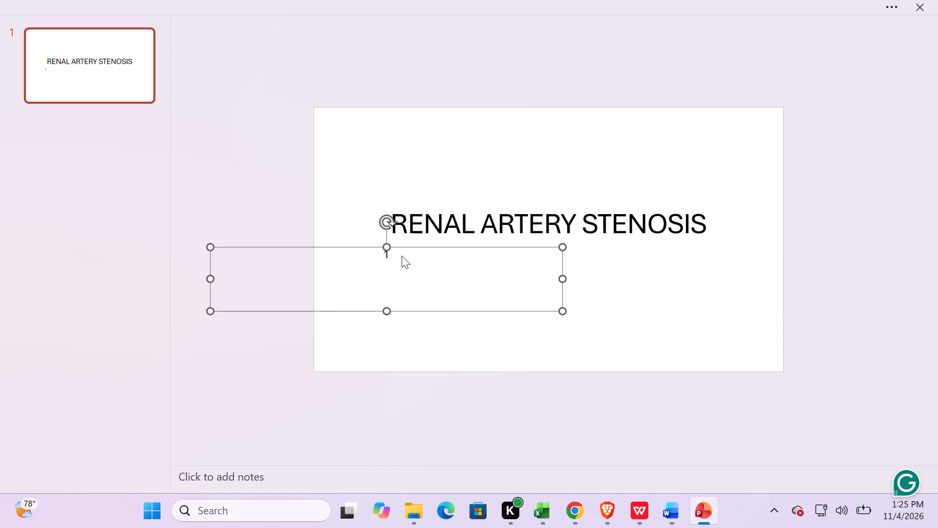
{"action": "double_click", "coordinate": [401, 255]}
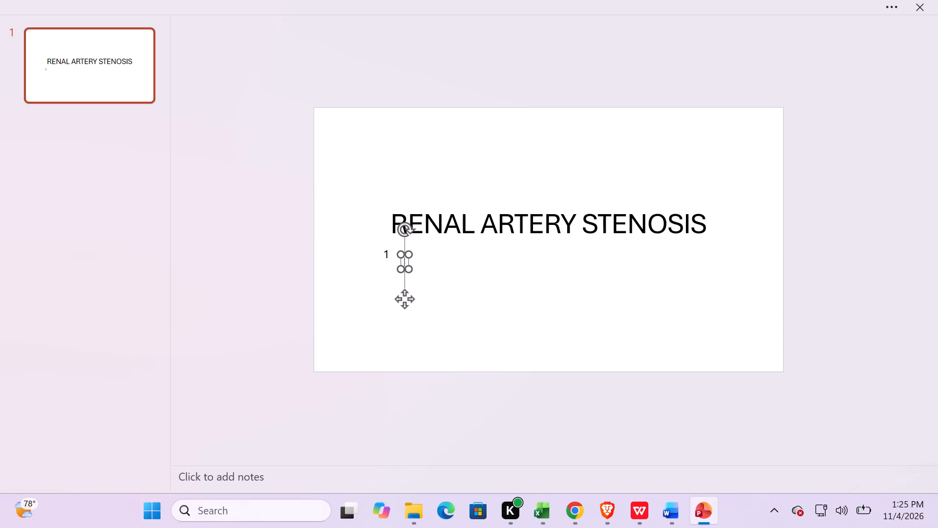
{"action": "left_click", "coordinate": [478, 266]}
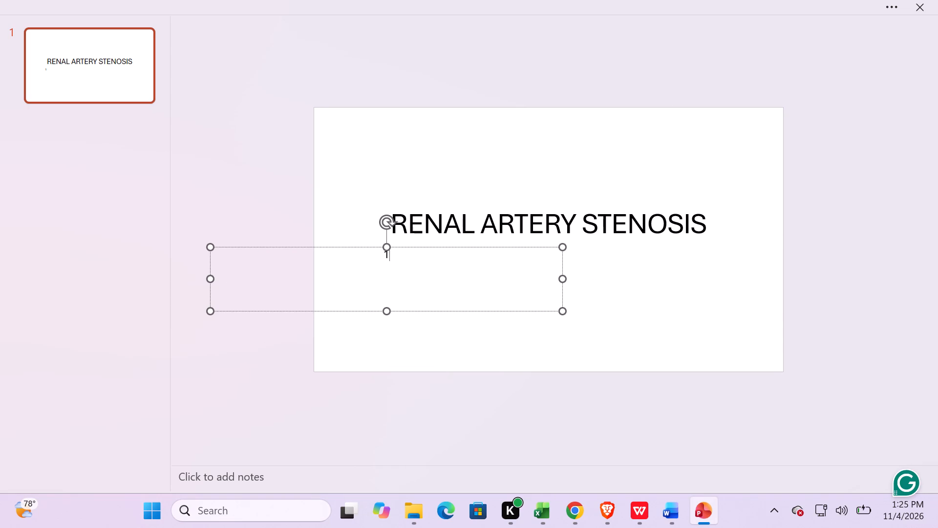
{"action": "left_click", "coordinate": [895, 6]}
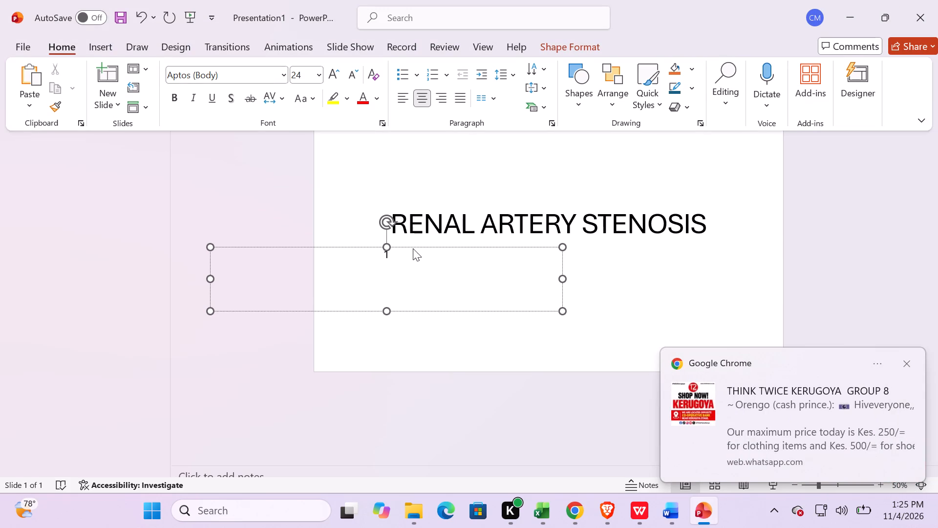
{"action": "key", "text": "period"}
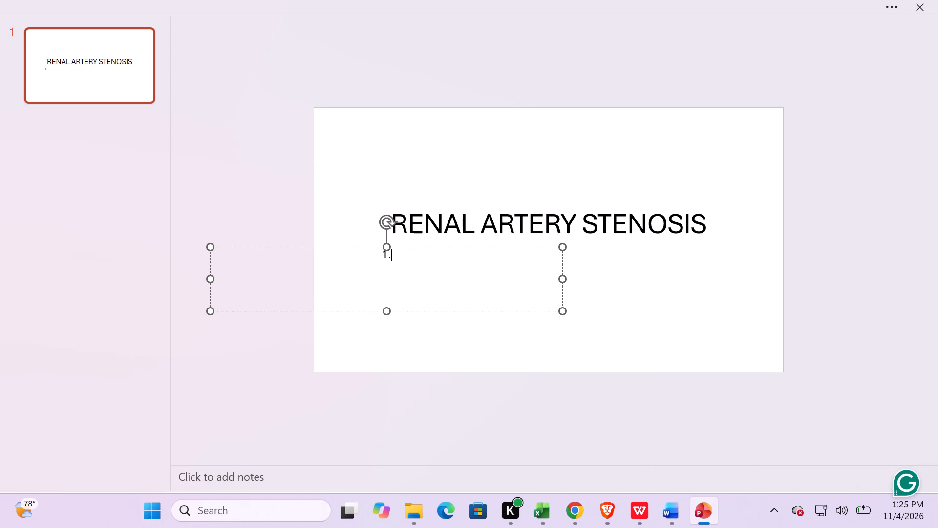
{"action": "key", "text": "d"}
{"action": "key", "text": "e"}
{"action": "type", "text": "FINITION"}
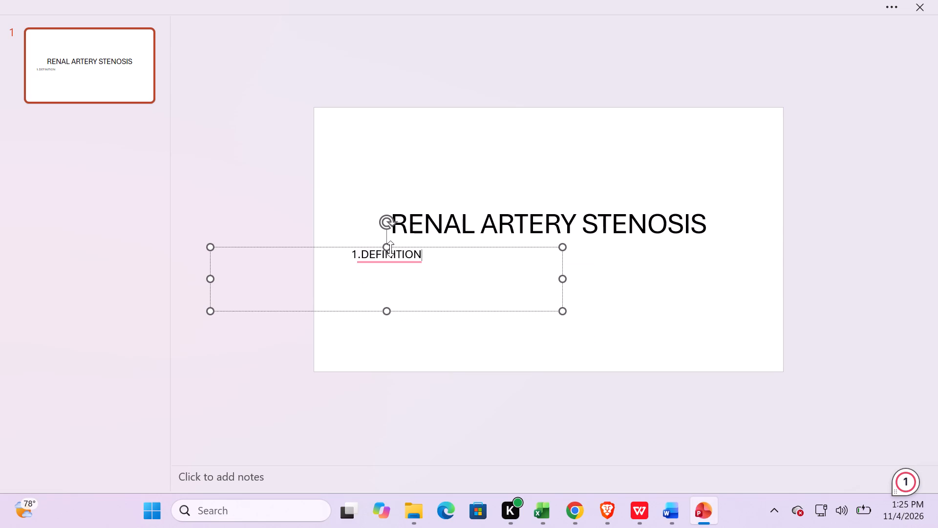
Move the subtitle placeholder back to the right so "1.DEFINITION" sits beneath the title's first word.
{"action": "left_click_drag", "start_coordinate": [388, 247], "coordinate": [404, 247]}
{"action": "scroll", "coordinate": [395, 247], "scroll_direction": "right", "scroll_amount": 1}
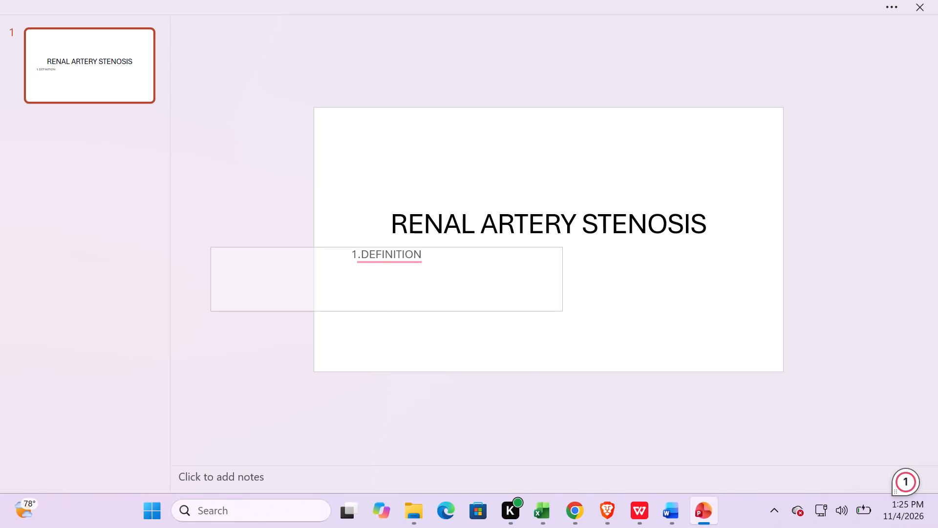
{"action": "left_click_drag", "start_coordinate": [404, 247], "coordinate": [453, 246]}
{"action": "scroll", "coordinate": [404, 247], "scroll_direction": "right", "scroll_amount": 1}
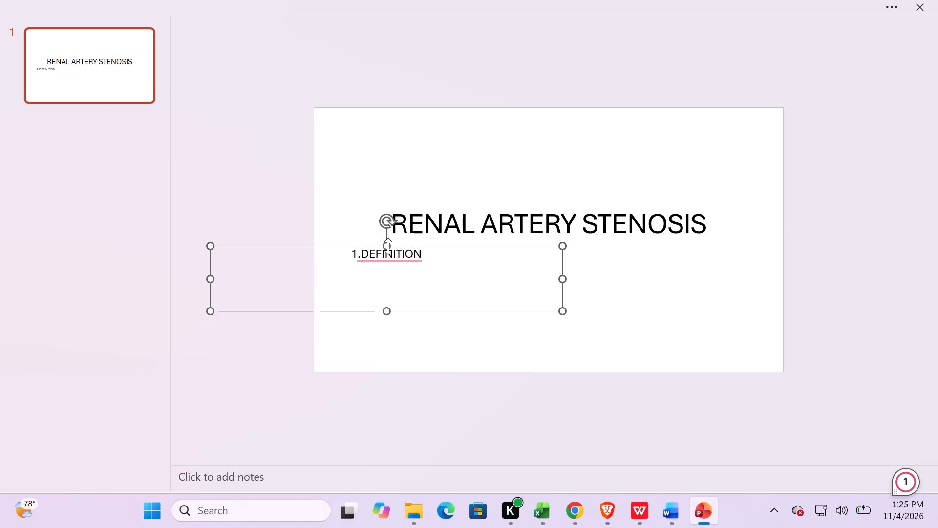
{"action": "left_click_drag", "start_coordinate": [388, 246], "coordinate": [426, 246]}
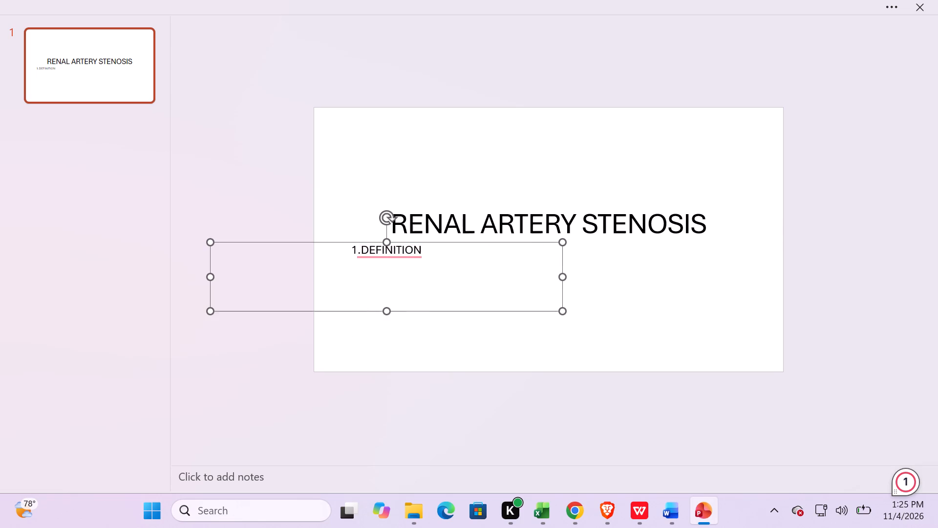
{"action": "left_click_drag", "start_coordinate": [349, 249], "coordinate": [403, 244]}
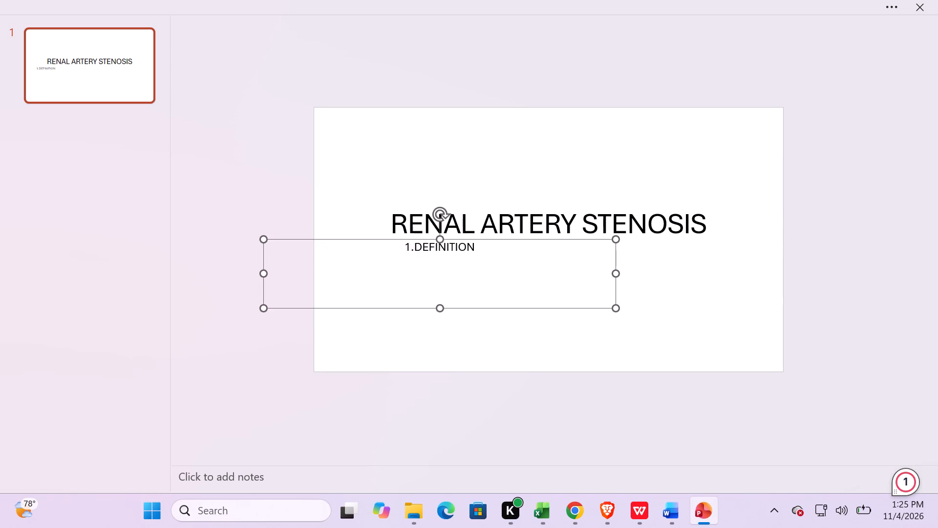
Make the "1.DEFINITION" heading bold.
{"action": "left_click", "coordinate": [452, 268]}
{"action": "triple_click", "coordinate": [461, 247]}
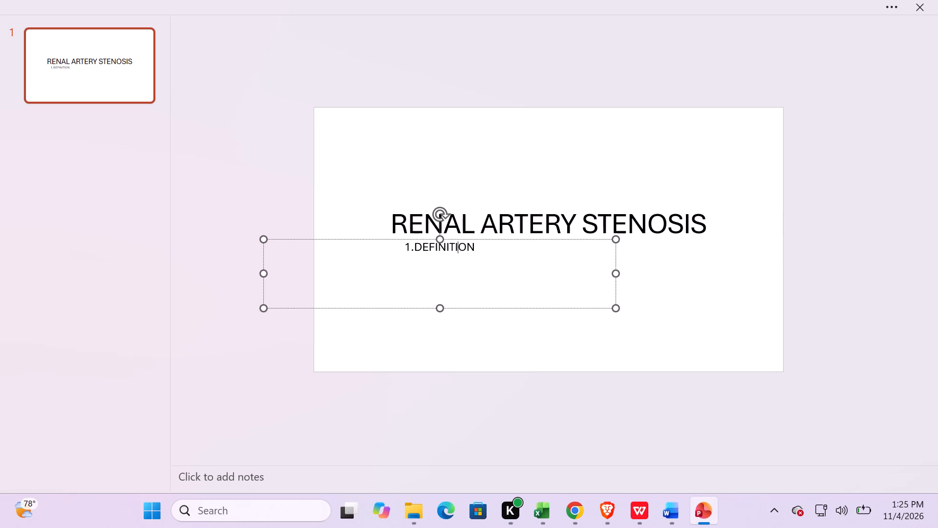
{"action": "left_click", "coordinate": [469, 217]}
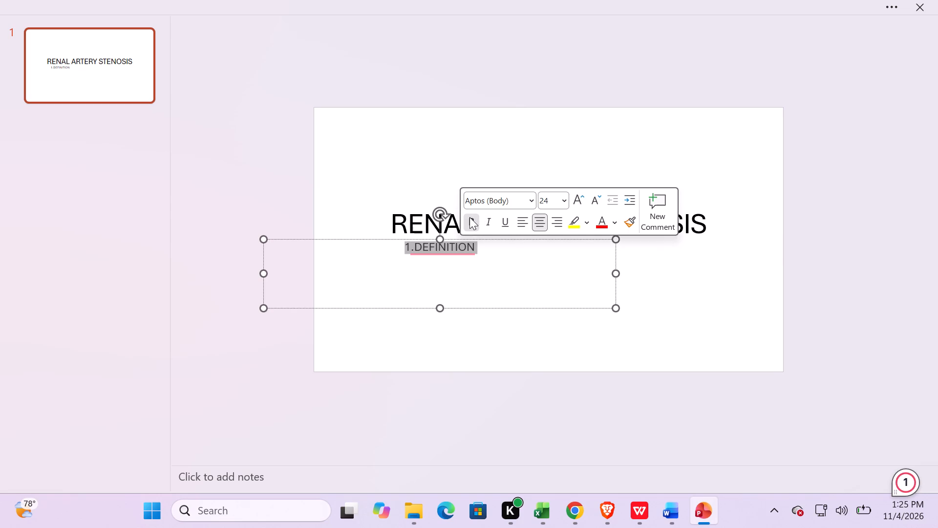
{"action": "left_click", "coordinate": [496, 274]}
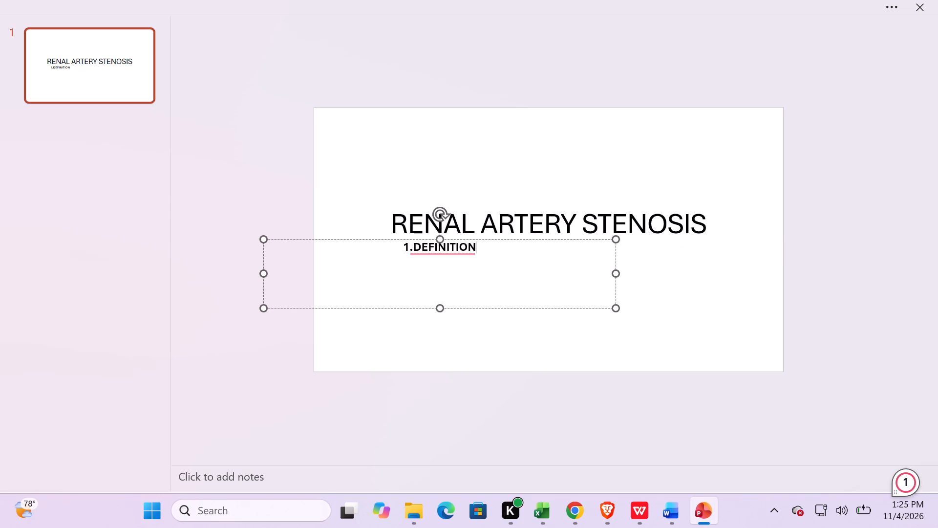
Start a new line below the "1.DEFINITION" heading in the subtitle placeholder.
{"action": "key", "text": "Return"}
{"action": "left_click_drag", "start_coordinate": [437, 266], "coordinate": [412, 264]}
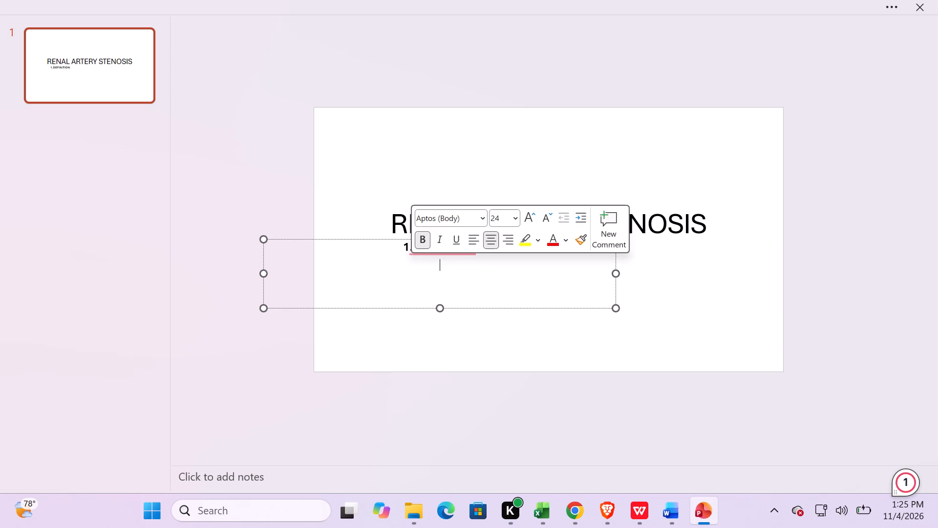
{"action": "left_click", "coordinate": [447, 271]}
{"action": "left_click", "coordinate": [440, 268]}
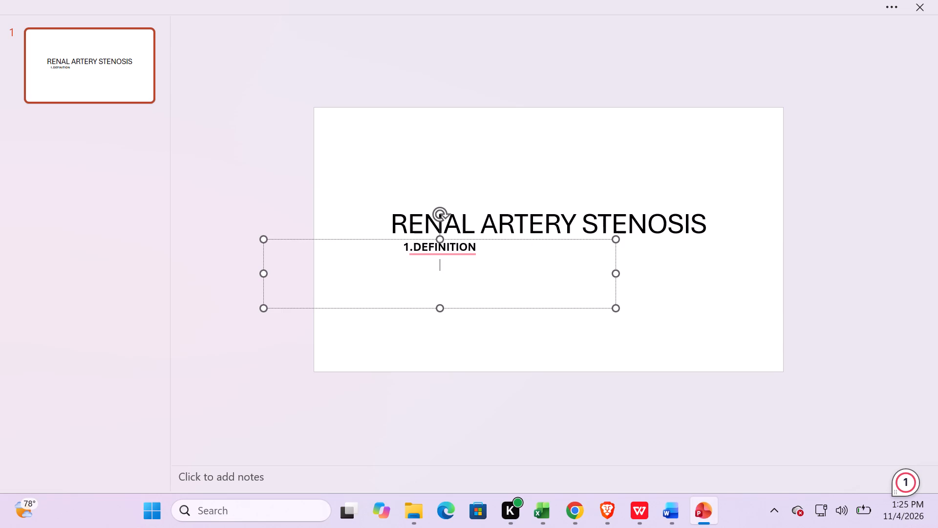
{"action": "left_click", "coordinate": [510, 256]}
{"action": "left_click", "coordinate": [532, 242]}
{"action": "key", "text": "Return"}
Switch to the Renal Artery Stenosis PDF in Chrome and copy the first sentence under "1. Definition", from "Renal artery stenosis (RAS)" to "the kidneys.".
{"action": "left_click", "coordinate": [573, 441]}
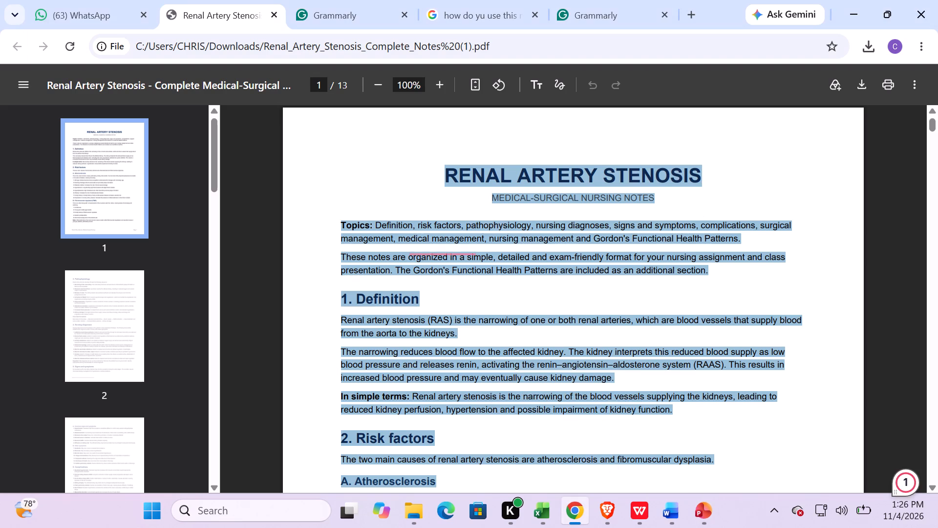
{"action": "left_click_drag", "start_coordinate": [436, 290], "coordinate": [406, 318]}
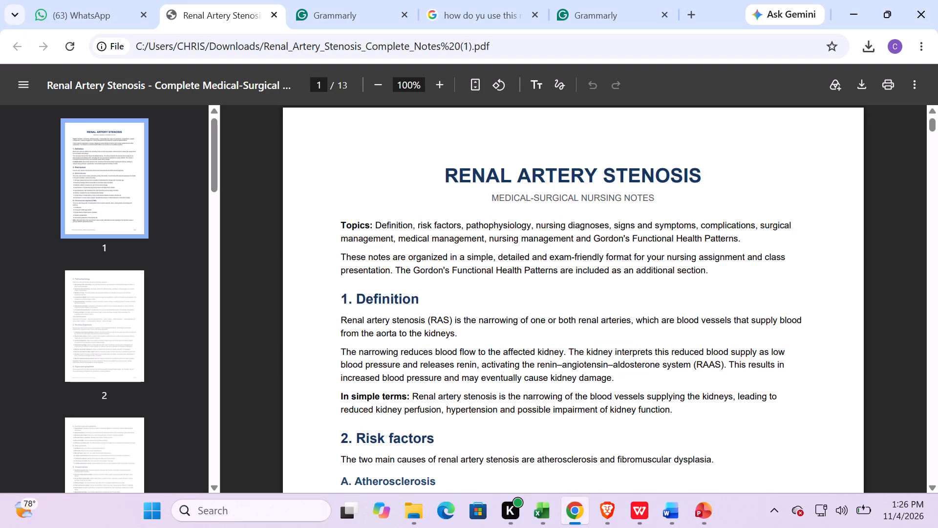
{"action": "left_click_drag", "start_coordinate": [341, 322], "coordinate": [501, 327]}
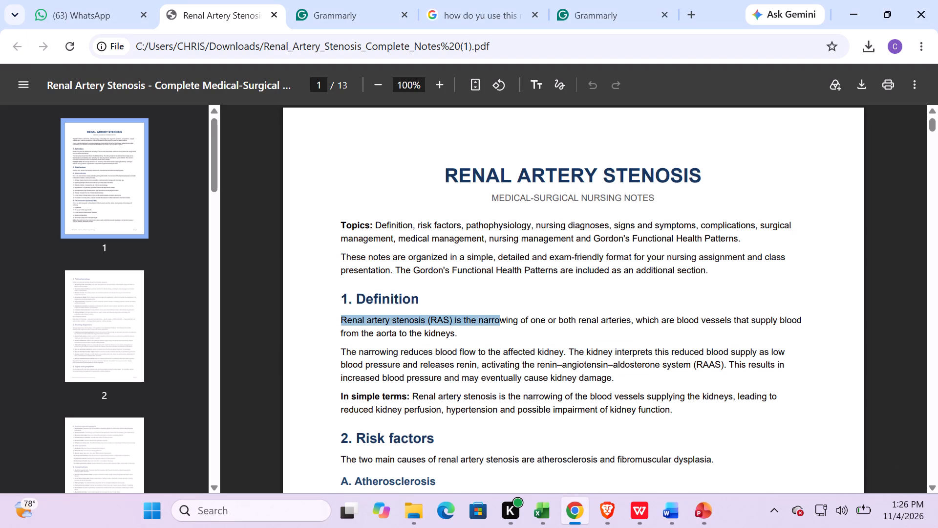
{"action": "left_click_drag", "start_coordinate": [501, 327], "coordinate": [863, 349]}
{"action": "scroll", "coordinate": [530, 330], "scroll_direction": "right", "scroll_amount": 1}
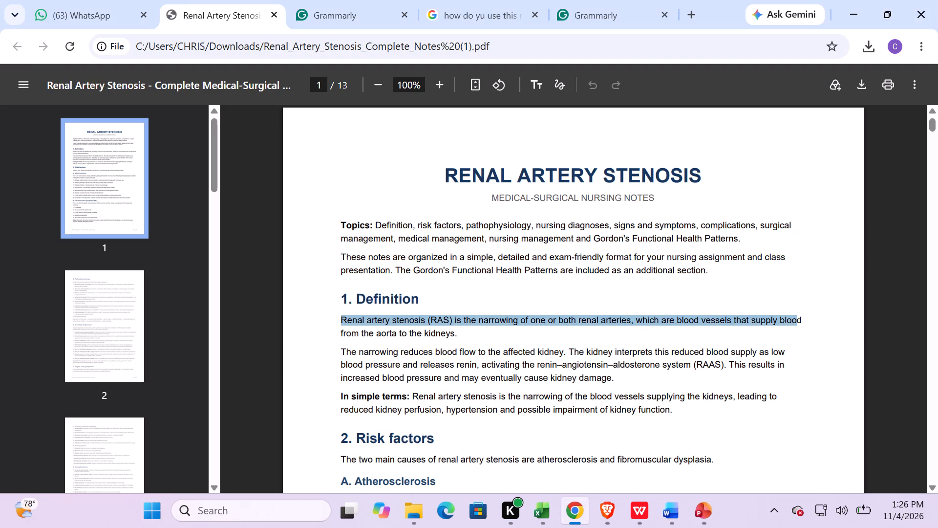
{"action": "left_click_drag", "start_coordinate": [863, 349], "coordinate": [638, 348]}
{"action": "scroll", "coordinate": [850, 378], "scroll_direction": "left", "scroll_amount": 1}
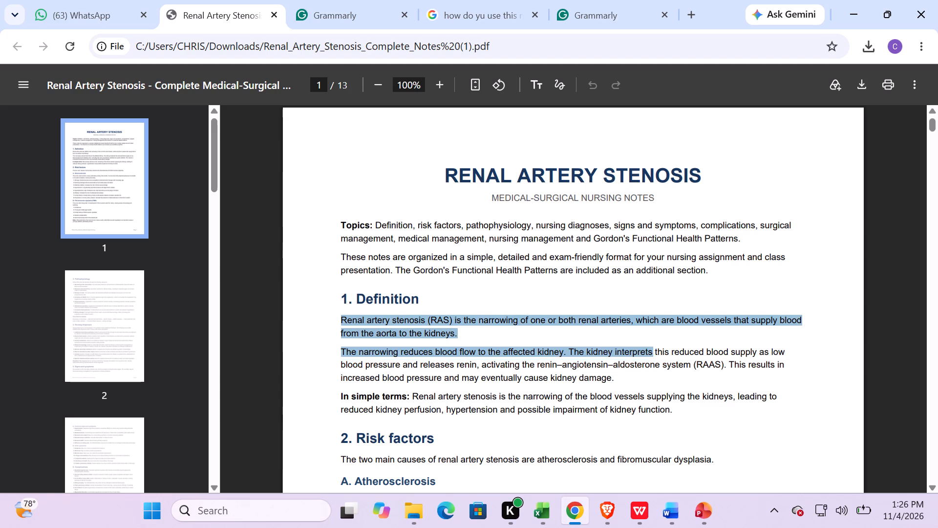
{"action": "scroll", "coordinate": [638, 348], "scroll_direction": "left", "scroll_amount": 1}
{"action": "left_click_drag", "start_coordinate": [638, 348], "coordinate": [503, 339]}
{"action": "scroll", "coordinate": [621, 348], "scroll_direction": "right", "scroll_amount": 1}
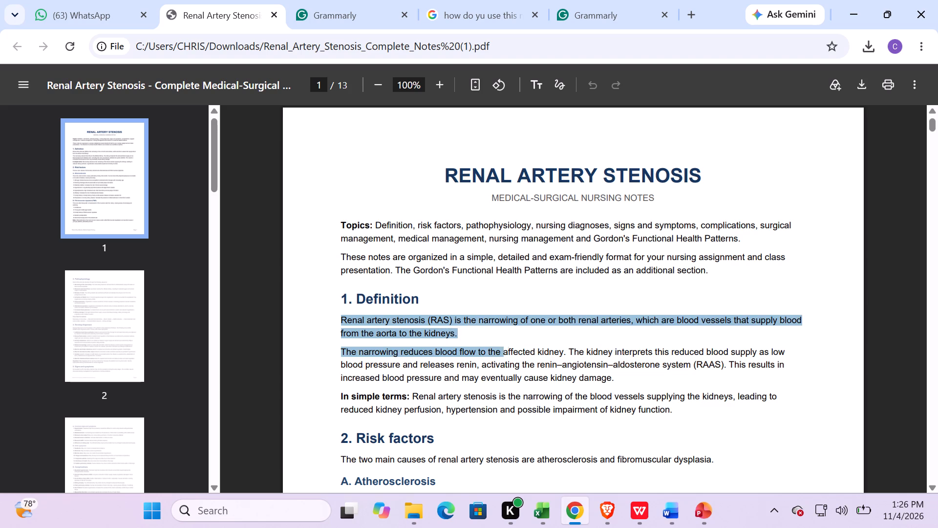
{"action": "left_click_drag", "start_coordinate": [503, 339], "coordinate": [509, 356]}
{"action": "scroll", "coordinate": [503, 339], "scroll_direction": "right", "scroll_amount": 2}
{"action": "left_click_drag", "start_coordinate": [509, 356], "coordinate": [523, 332]}
{"action": "scroll", "coordinate": [509, 359], "scroll_direction": "right", "scroll_amount": 1}
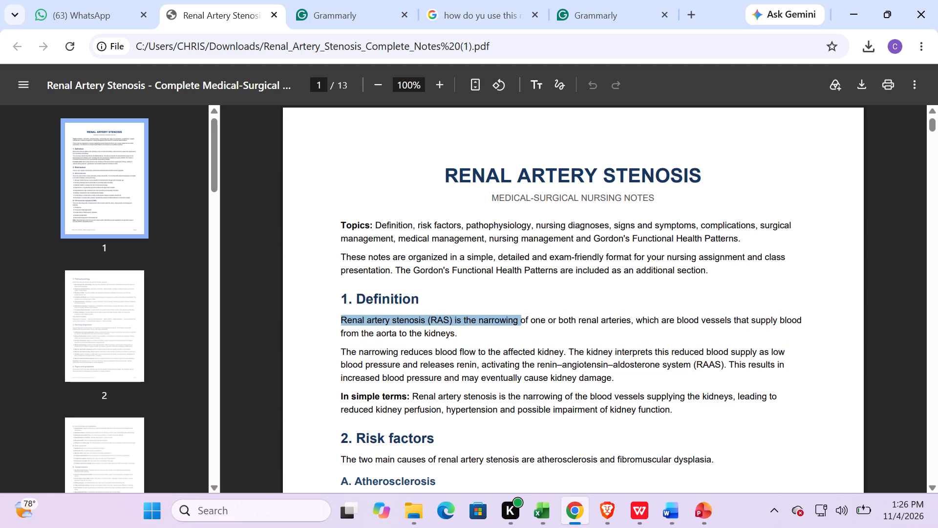
{"action": "scroll", "coordinate": [523, 332], "scroll_direction": "right", "scroll_amount": 1}
{"action": "left_click_drag", "start_coordinate": [523, 332], "coordinate": [609, 340]}
{"action": "scroll", "coordinate": [523, 332], "scroll_direction": "right", "scroll_amount": 1}
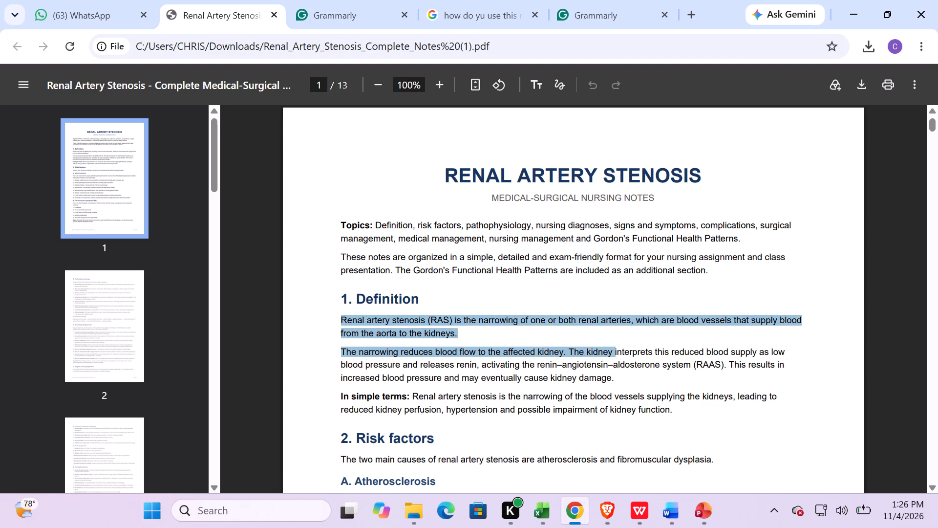
{"action": "left_click_drag", "start_coordinate": [609, 340], "coordinate": [745, 332]}
{"action": "scroll", "coordinate": [609, 340], "scroll_direction": "right", "scroll_amount": 1}
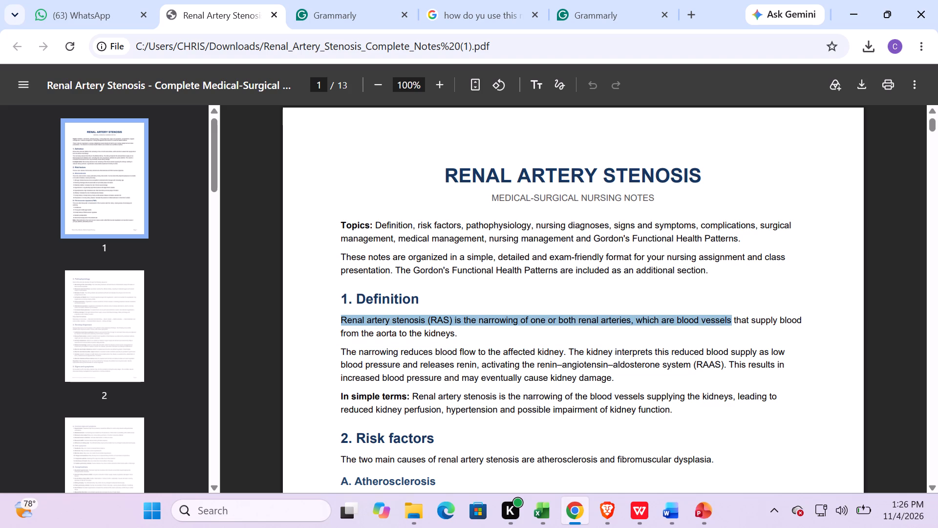
{"action": "scroll", "coordinate": [745, 332], "scroll_direction": "right", "scroll_amount": 1}
{"action": "left_click_drag", "start_coordinate": [745, 332], "coordinate": [708, 335]}
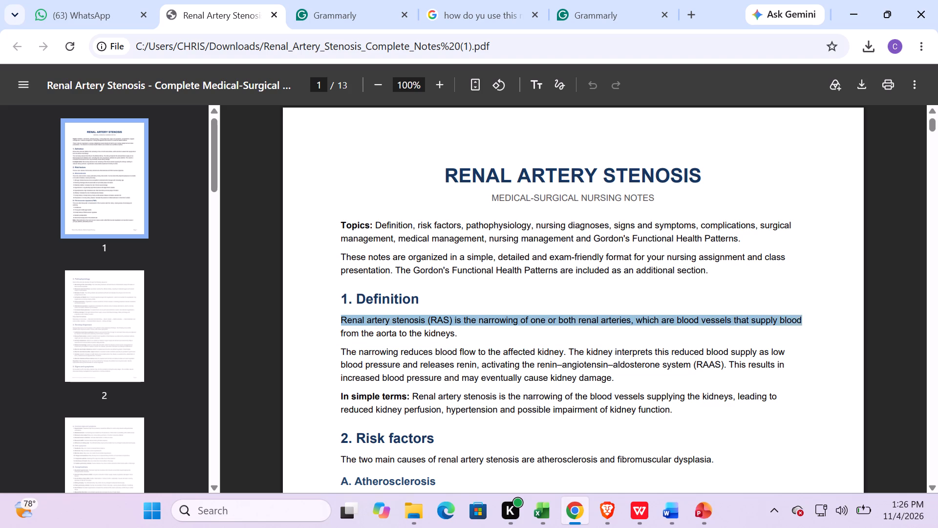
{"action": "scroll", "coordinate": [697, 332], "scroll_direction": "left", "scroll_amount": 1}
{"action": "left_click_drag", "start_coordinate": [708, 335], "coordinate": [466, 336]}
{"action": "scroll", "coordinate": [466, 336], "scroll_direction": "left", "scroll_amount": 1}
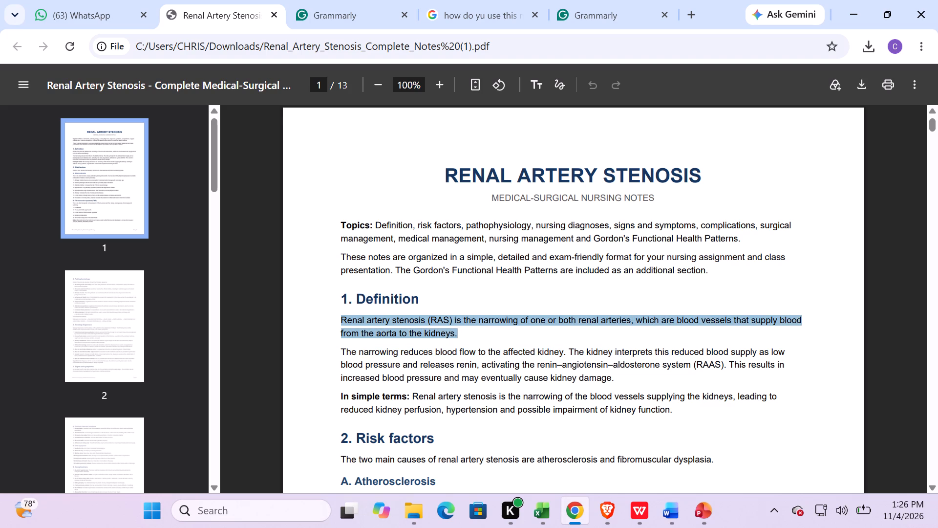
{"action": "key", "text": "ctrl+c"}
{"action": "key", "text": "ctrl+c"}
{"action": "key", "text": "ctrl+c"}
{"action": "key", "text": "ctrl+c"}
{"action": "key", "text": "ctrl+c"}
{"action": "key", "text": "ctrl+c"}
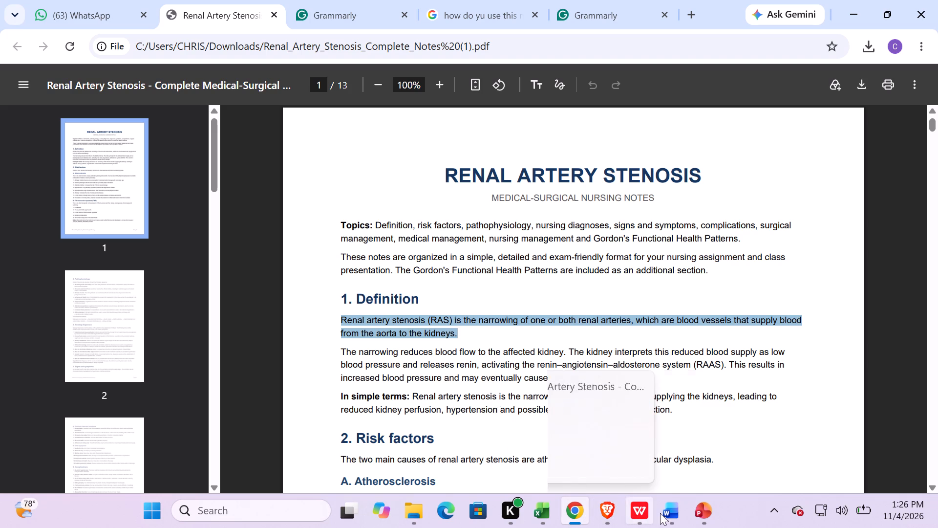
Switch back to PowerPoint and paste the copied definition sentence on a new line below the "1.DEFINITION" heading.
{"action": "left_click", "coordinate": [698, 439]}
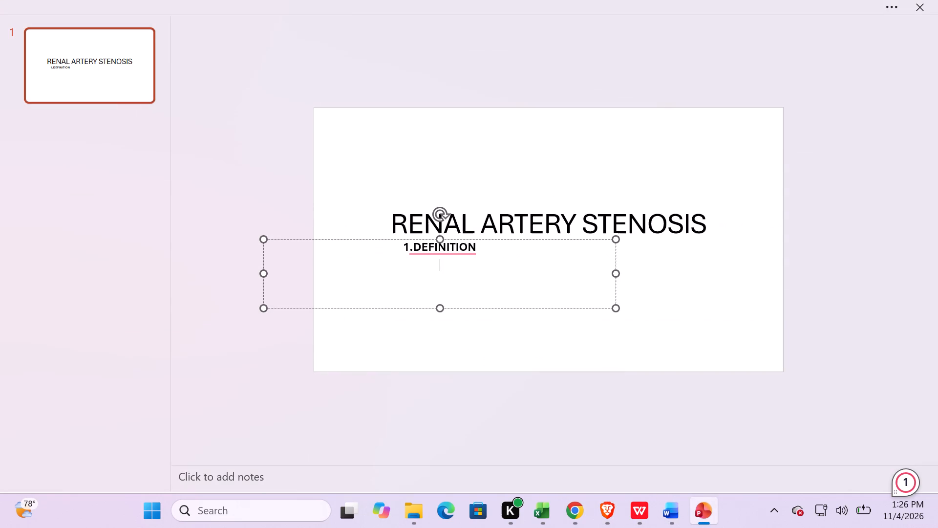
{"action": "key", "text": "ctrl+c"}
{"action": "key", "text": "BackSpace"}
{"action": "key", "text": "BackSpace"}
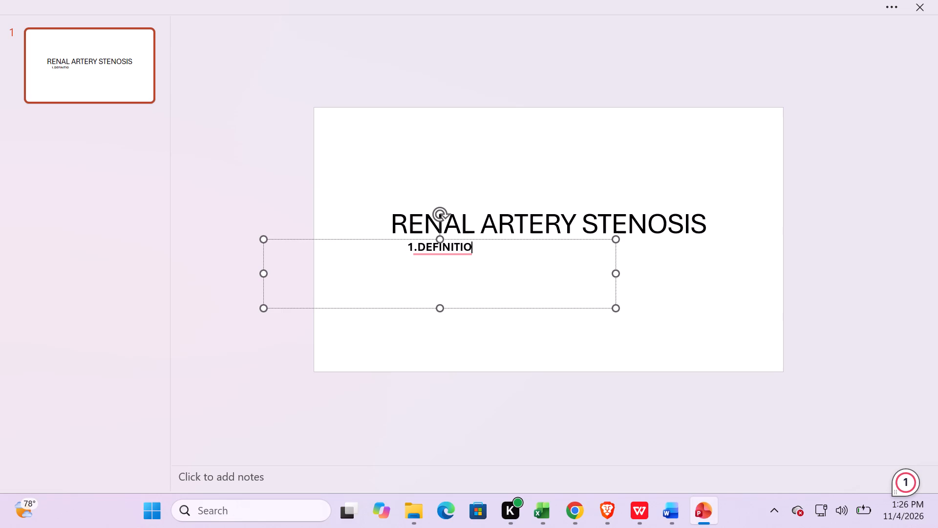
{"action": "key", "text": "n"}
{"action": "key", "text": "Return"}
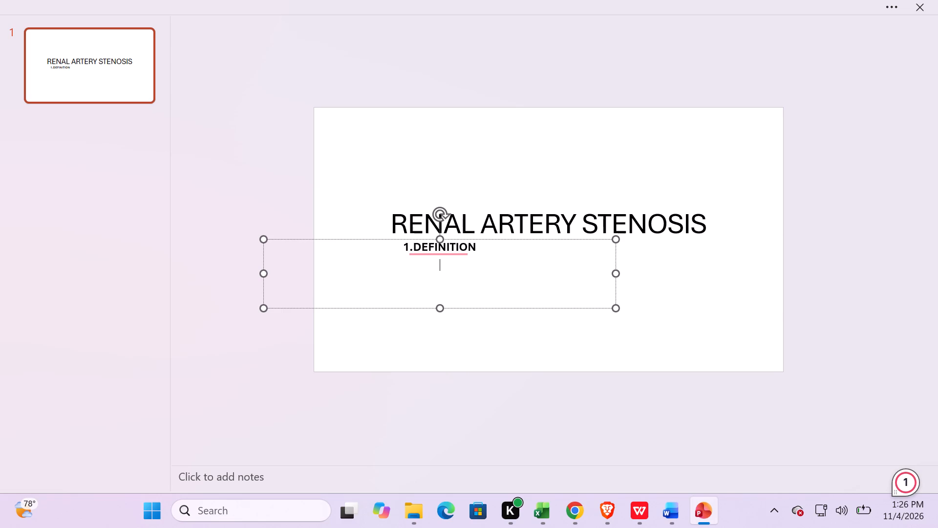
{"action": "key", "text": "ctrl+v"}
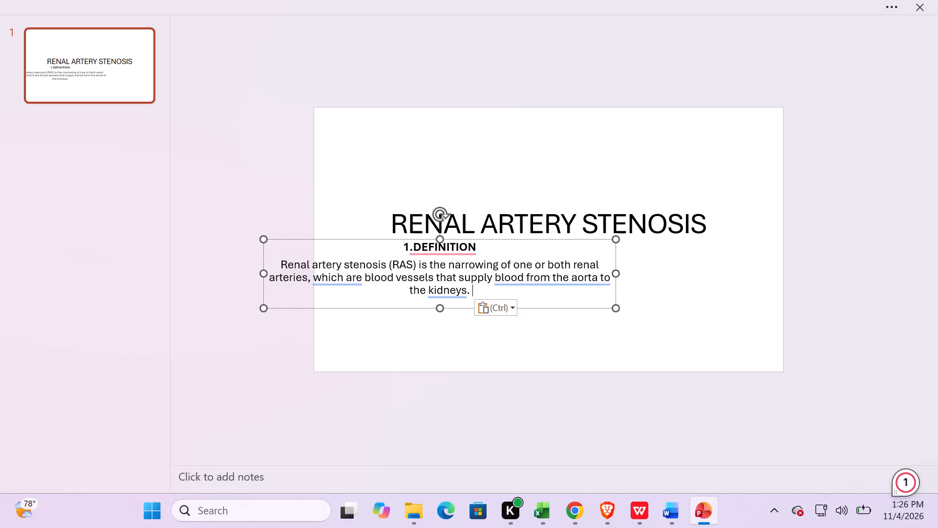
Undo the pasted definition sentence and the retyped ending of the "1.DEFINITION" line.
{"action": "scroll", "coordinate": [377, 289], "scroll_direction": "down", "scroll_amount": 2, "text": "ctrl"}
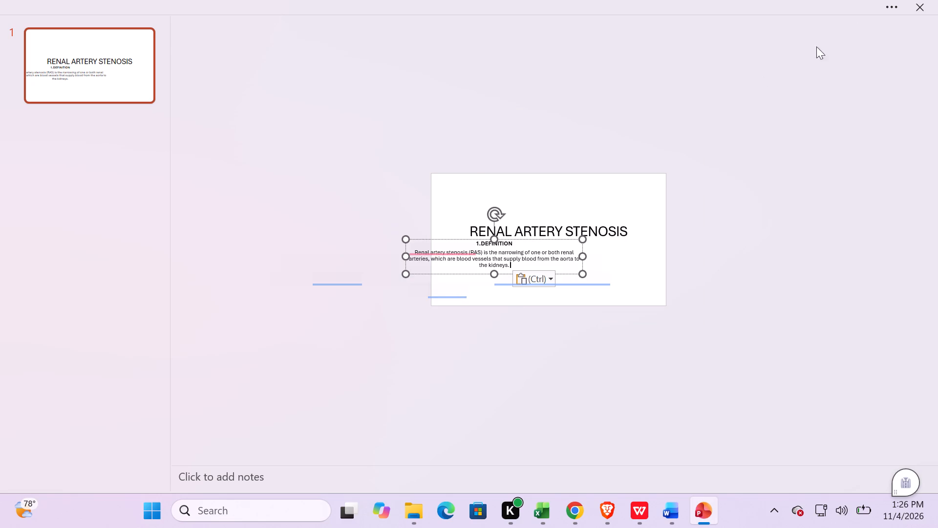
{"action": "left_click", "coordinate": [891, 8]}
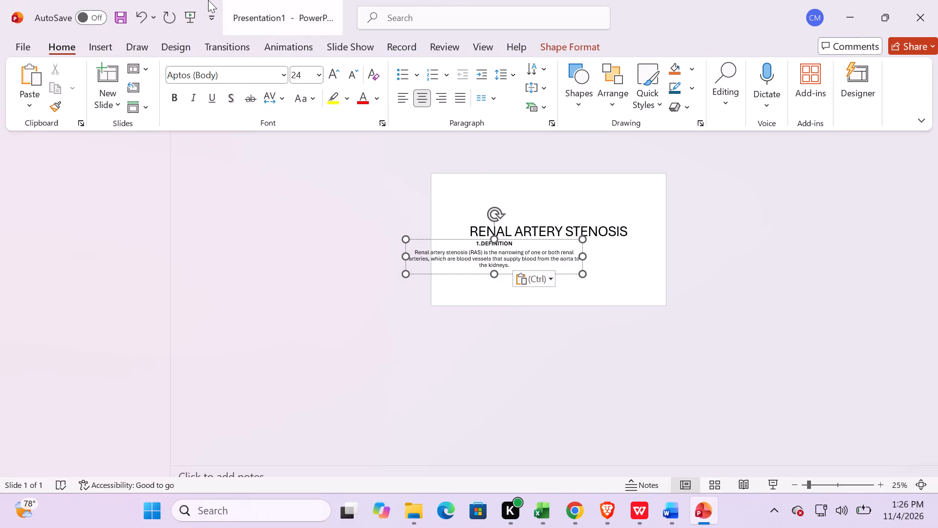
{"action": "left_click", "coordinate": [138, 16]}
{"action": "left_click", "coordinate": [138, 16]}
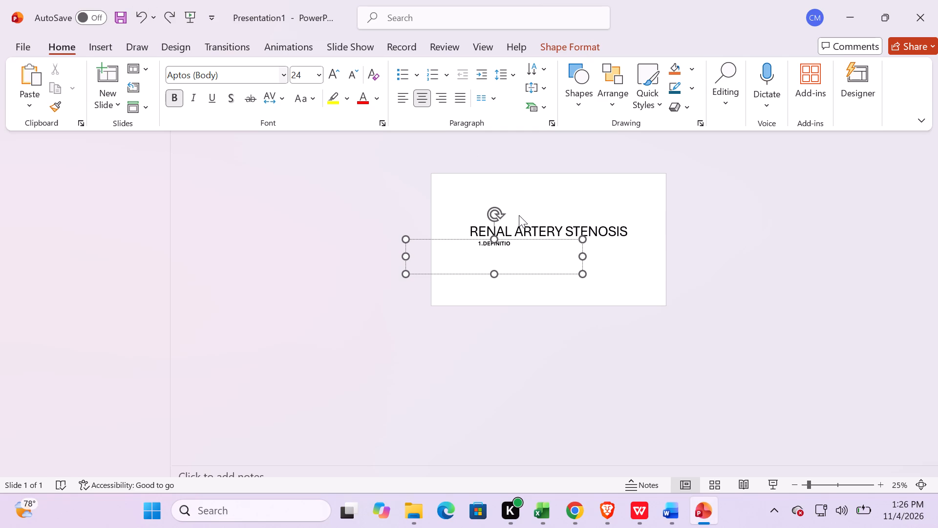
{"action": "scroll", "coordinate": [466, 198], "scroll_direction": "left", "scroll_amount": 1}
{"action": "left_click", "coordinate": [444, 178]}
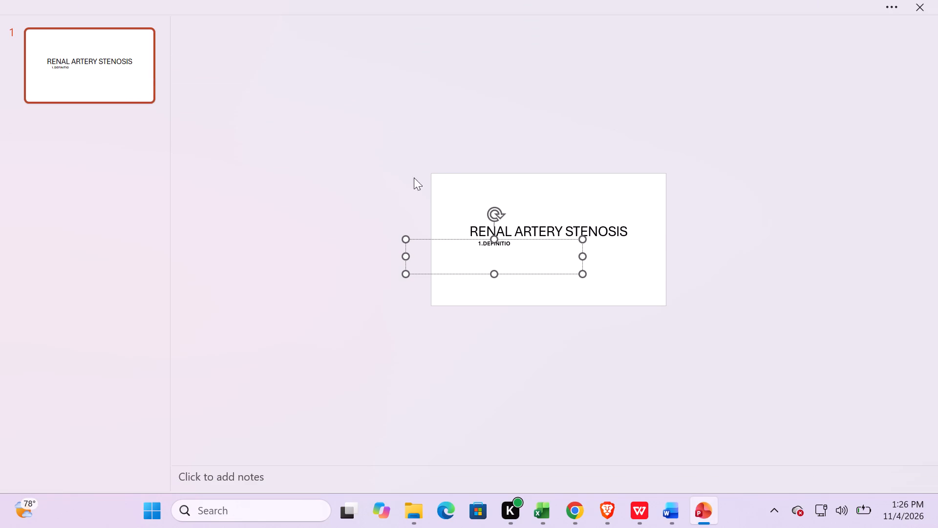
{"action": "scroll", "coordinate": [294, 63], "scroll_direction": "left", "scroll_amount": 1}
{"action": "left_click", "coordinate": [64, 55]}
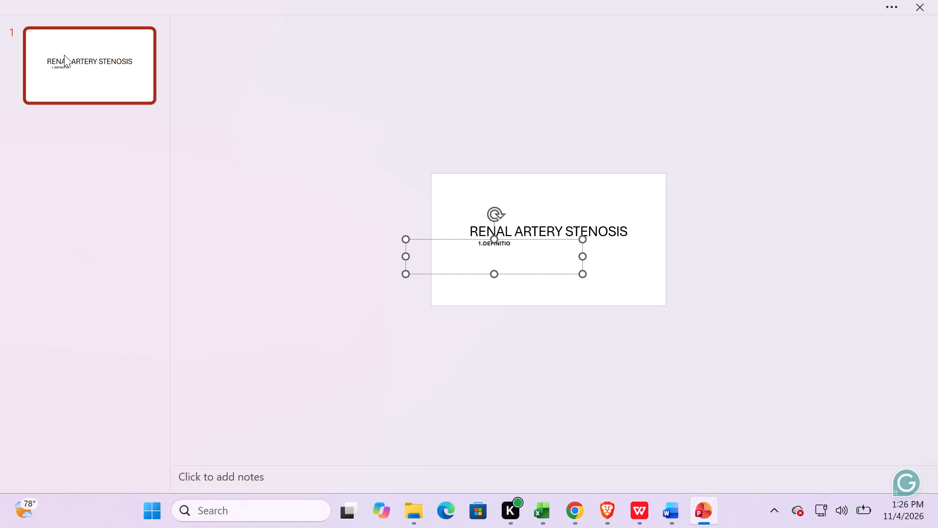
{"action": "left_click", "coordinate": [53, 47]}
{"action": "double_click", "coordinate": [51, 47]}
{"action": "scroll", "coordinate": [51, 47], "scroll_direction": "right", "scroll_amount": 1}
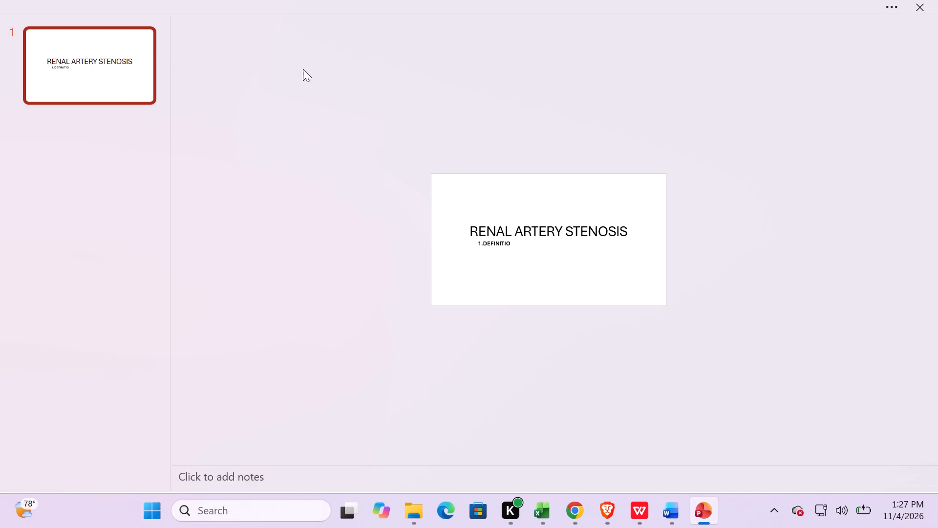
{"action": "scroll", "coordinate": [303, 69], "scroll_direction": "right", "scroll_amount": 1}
Close the RENAL ARTERY STENOSIS presentation without saving its changes.
{"action": "left_click", "coordinate": [920, 5]}
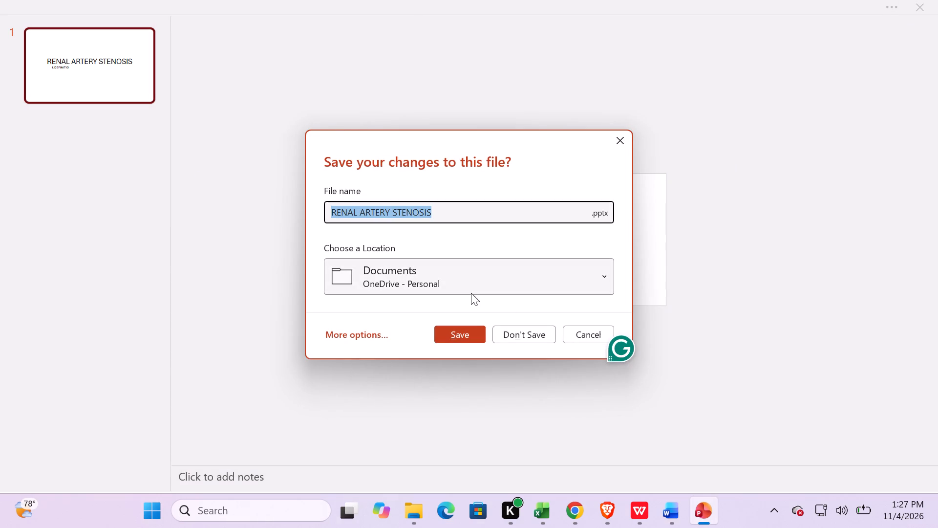
{"action": "left_click", "coordinate": [525, 332]}
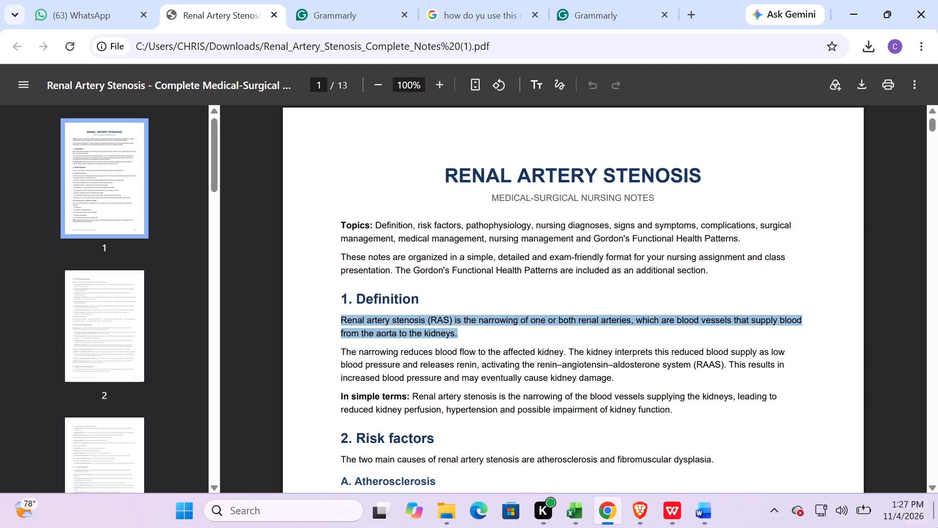
Launch PowerPoint again from the desktop and create a new blank presentation.
{"action": "left_click", "coordinate": [937, 527]}
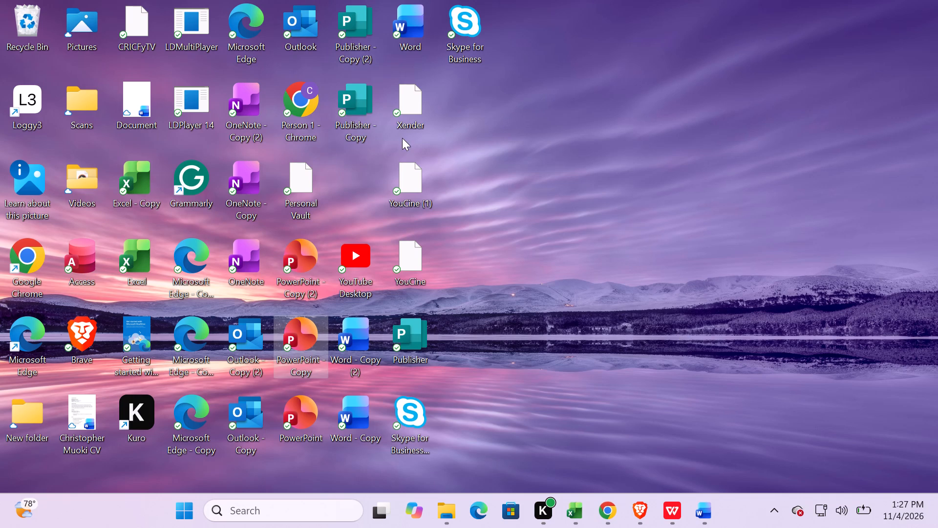
{"action": "triple_click", "coordinate": [300, 241]}
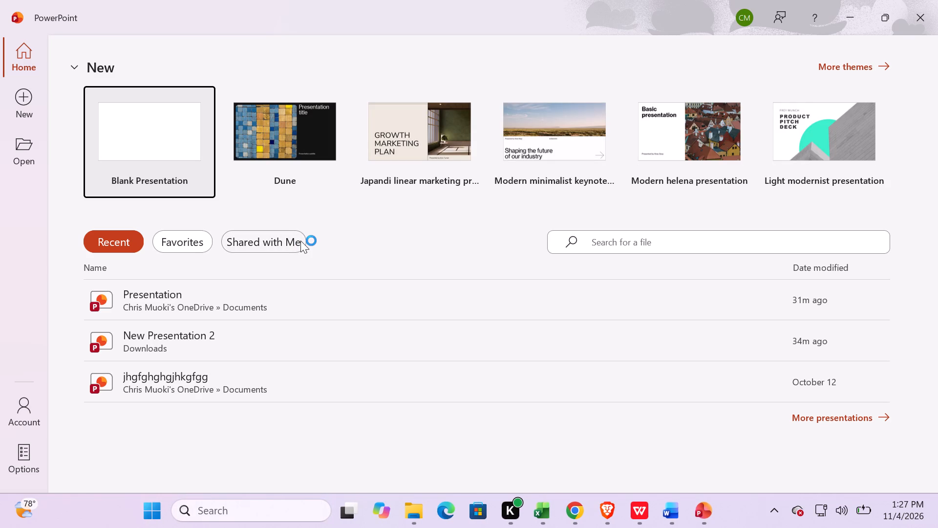
{"action": "double_click", "coordinate": [162, 145]}
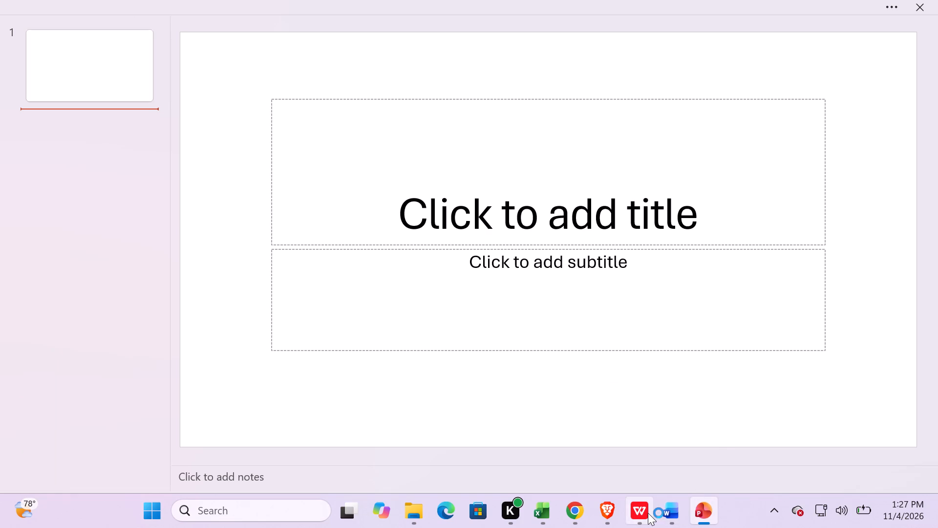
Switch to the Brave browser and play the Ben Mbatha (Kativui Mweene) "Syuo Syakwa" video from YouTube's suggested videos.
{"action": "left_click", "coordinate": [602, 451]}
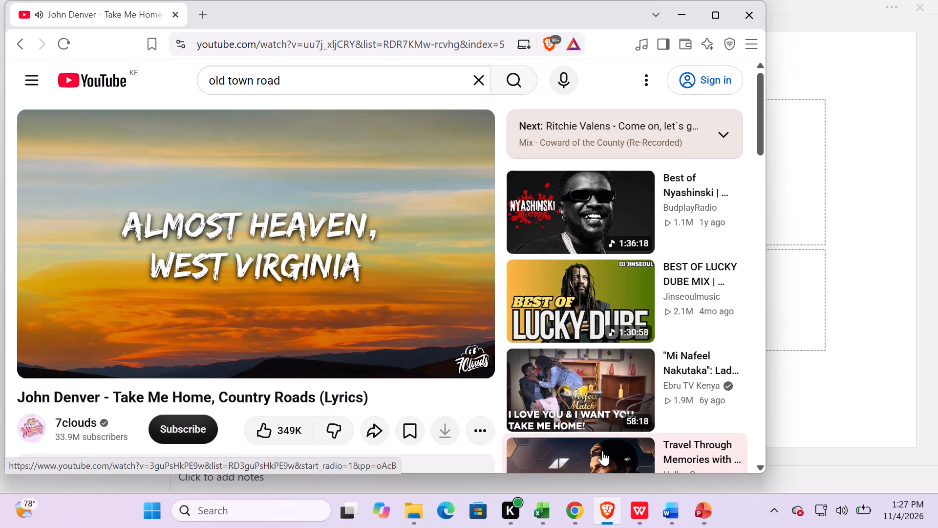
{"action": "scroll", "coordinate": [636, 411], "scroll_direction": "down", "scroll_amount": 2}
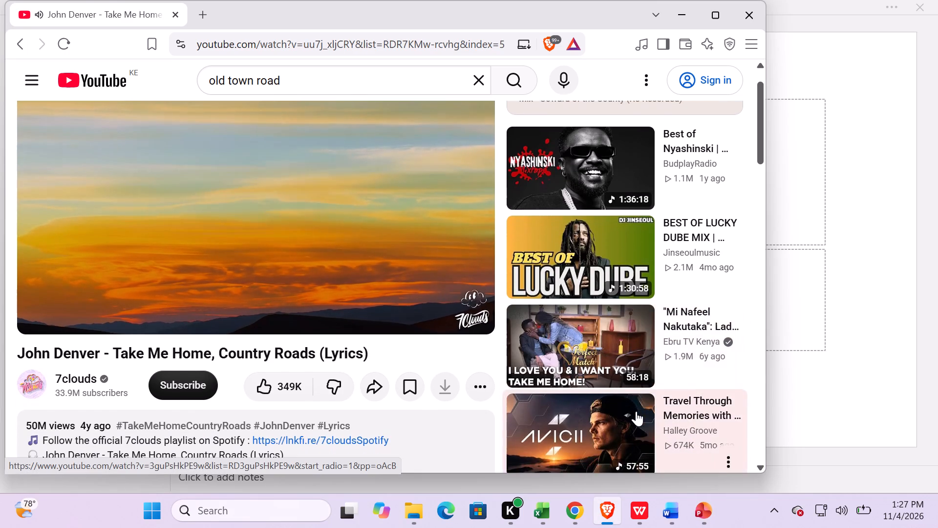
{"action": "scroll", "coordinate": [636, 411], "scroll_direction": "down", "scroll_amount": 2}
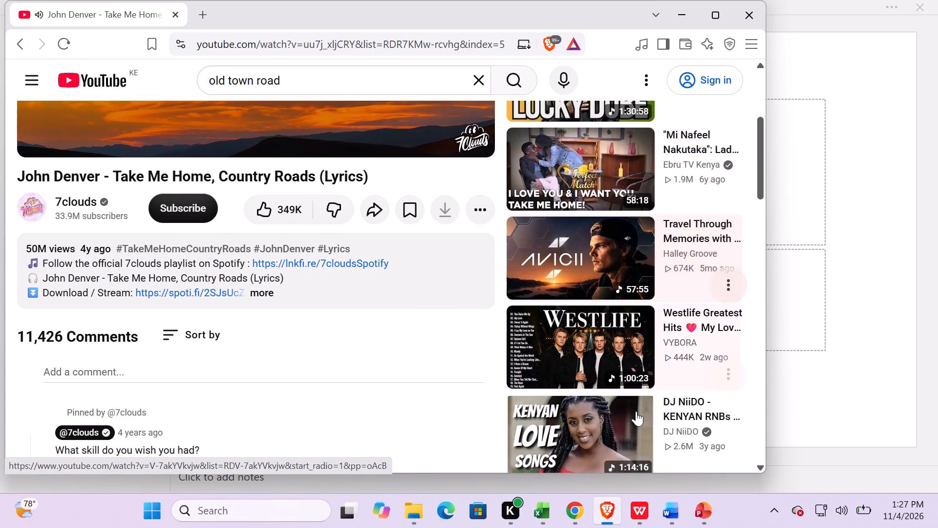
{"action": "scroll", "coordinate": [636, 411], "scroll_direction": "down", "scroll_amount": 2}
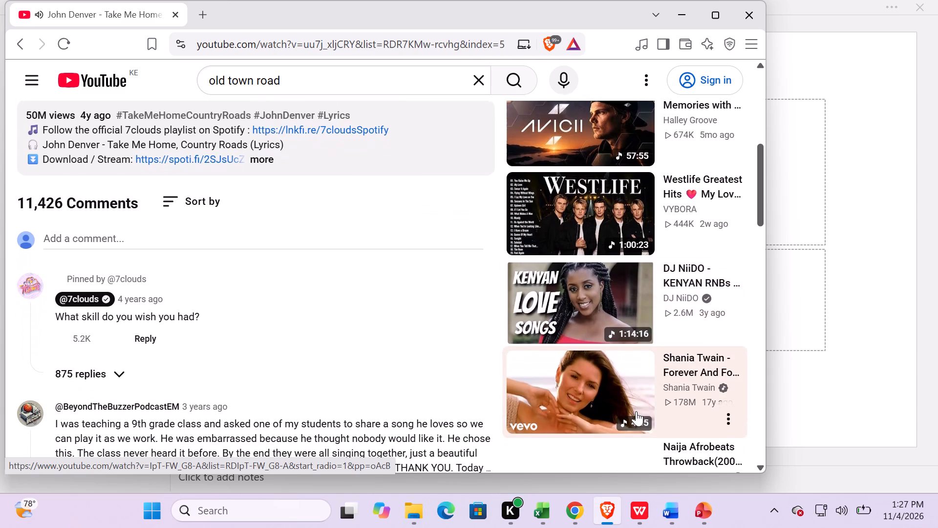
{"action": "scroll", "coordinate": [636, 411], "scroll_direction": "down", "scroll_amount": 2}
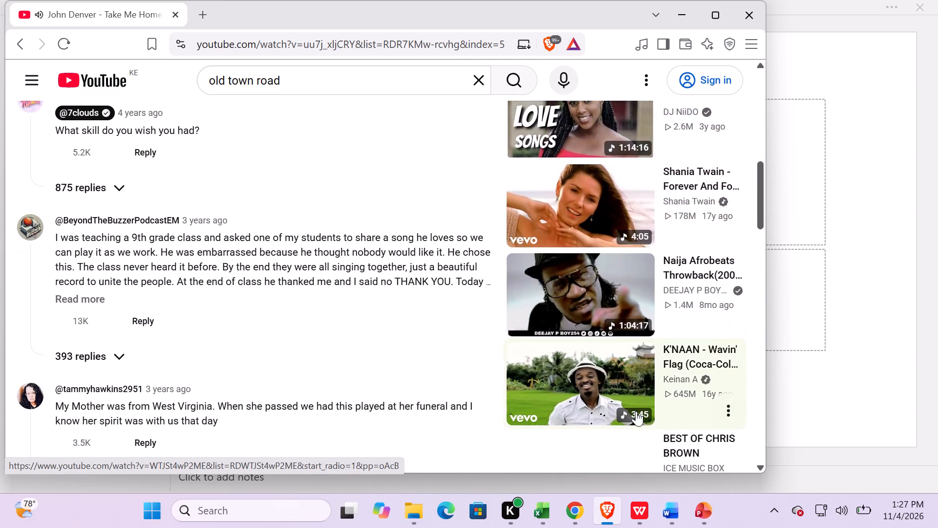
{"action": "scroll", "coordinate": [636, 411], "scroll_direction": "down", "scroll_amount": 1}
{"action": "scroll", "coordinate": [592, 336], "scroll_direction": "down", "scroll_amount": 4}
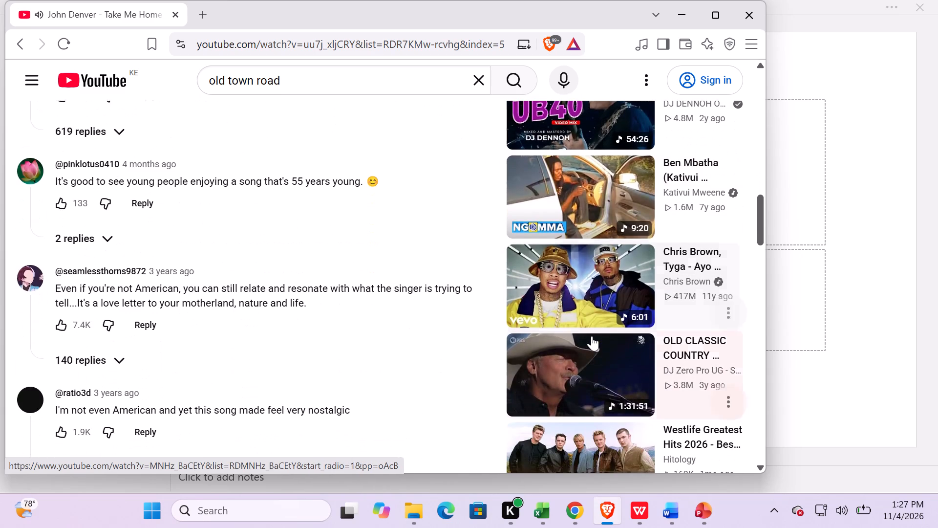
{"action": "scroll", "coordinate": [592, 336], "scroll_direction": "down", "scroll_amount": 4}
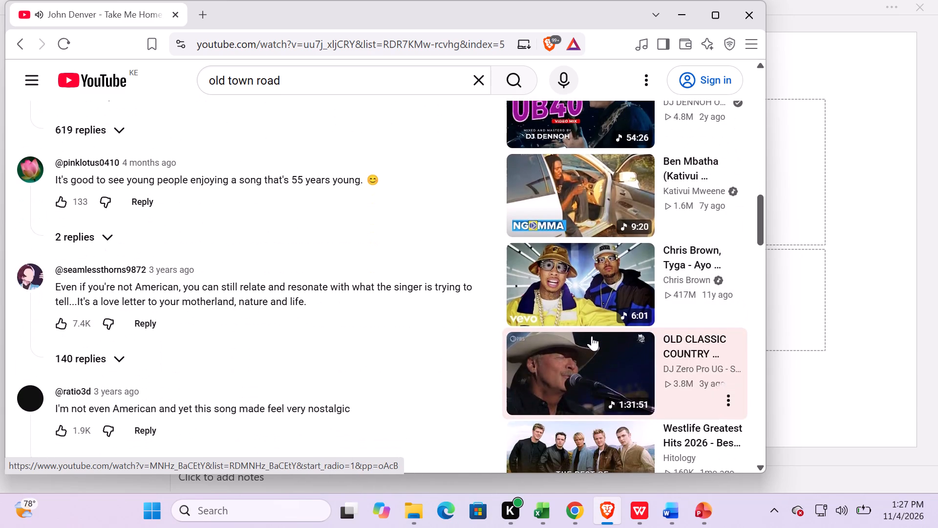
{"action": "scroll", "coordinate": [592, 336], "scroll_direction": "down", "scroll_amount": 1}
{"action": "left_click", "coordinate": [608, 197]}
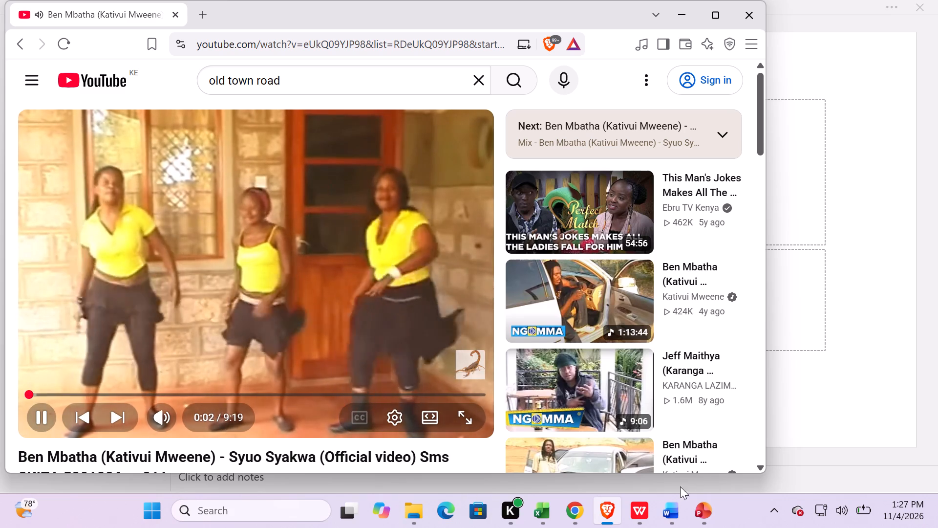
Browse the suggested YouTube videos and play Jeff Maithya (Karanga Lazima) "Ngulaw'a Ki".
{"action": "scroll", "coordinate": [678, 391], "scroll_direction": "down", "scroll_amount": 1}
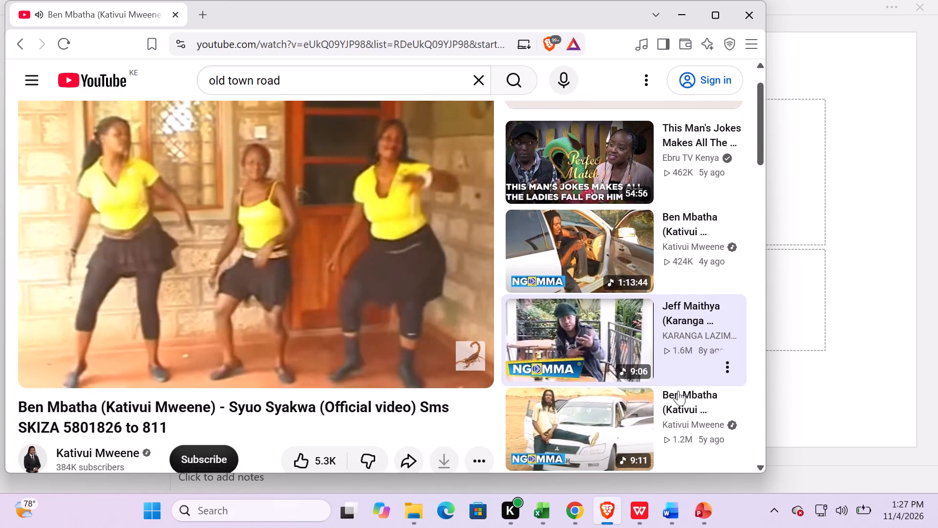
{"action": "scroll", "coordinate": [678, 391], "scroll_direction": "down", "scroll_amount": 3}
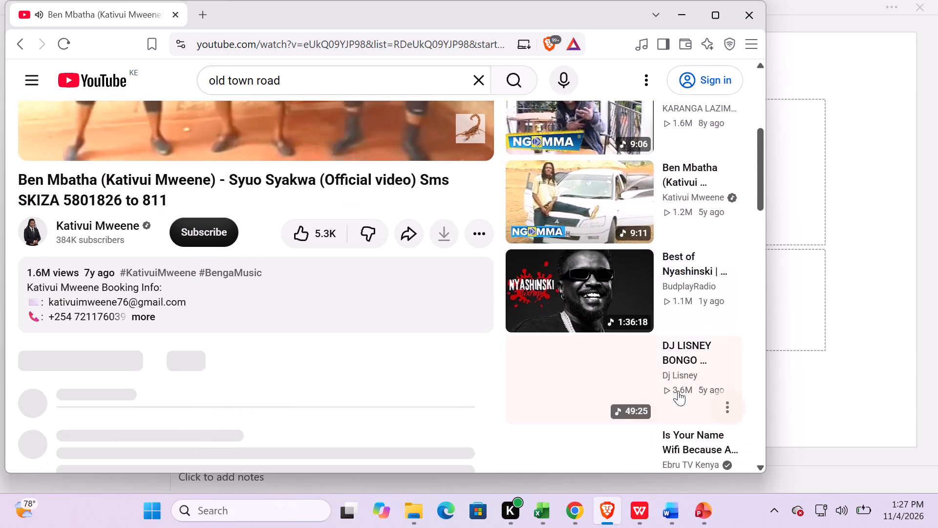
{"action": "scroll", "coordinate": [678, 391], "scroll_direction": "down", "scroll_amount": 3}
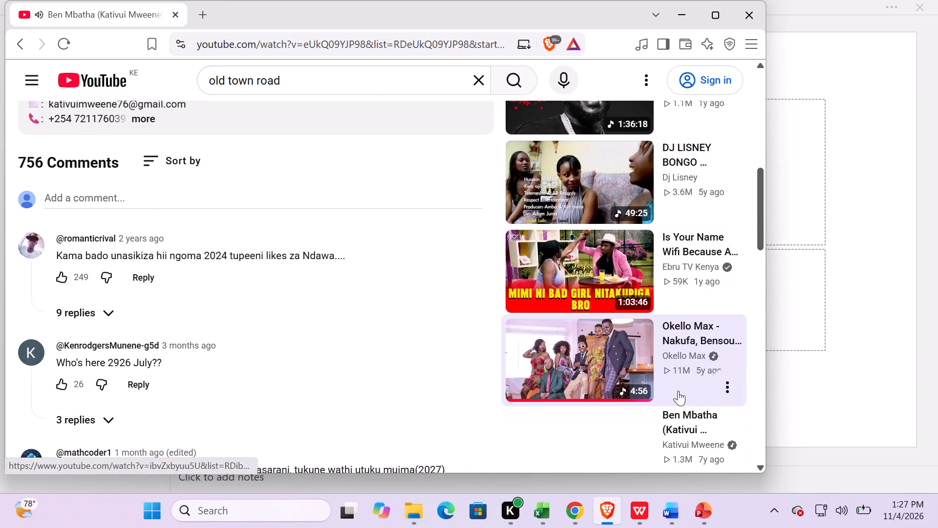
{"action": "scroll", "coordinate": [678, 391], "scroll_direction": "down", "scroll_amount": 2}
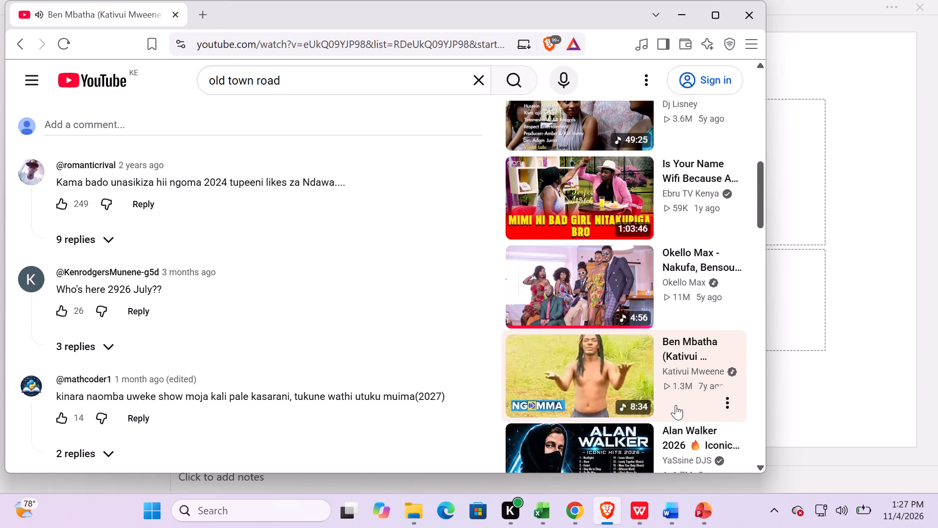
{"action": "scroll", "coordinate": [676, 405], "scroll_direction": "down", "scroll_amount": 2}
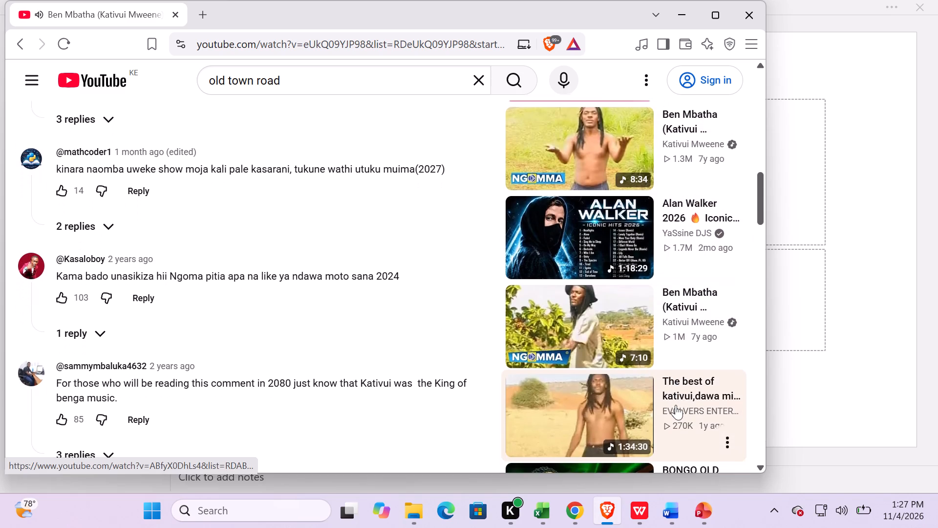
{"action": "scroll", "coordinate": [676, 405], "scroll_direction": "down", "scroll_amount": 3}
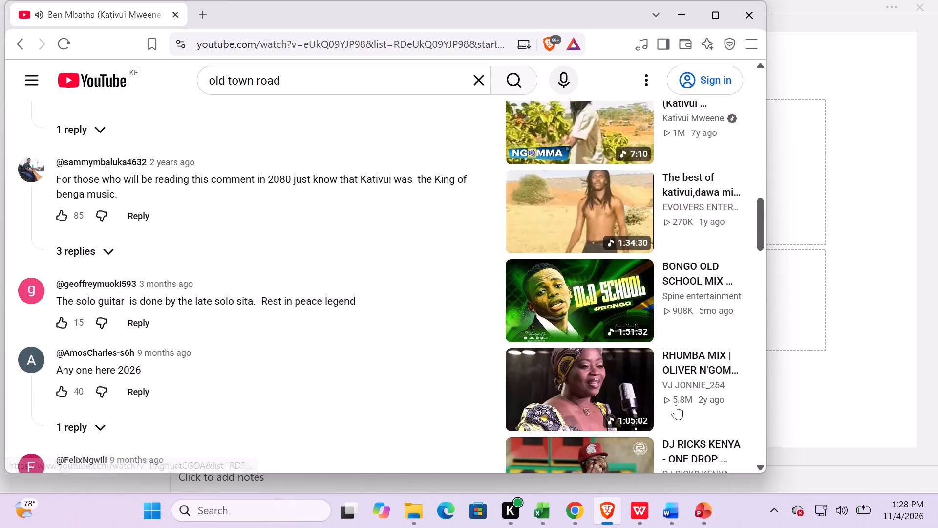
{"action": "scroll", "coordinate": [676, 405], "scroll_direction": "down", "scroll_amount": 3}
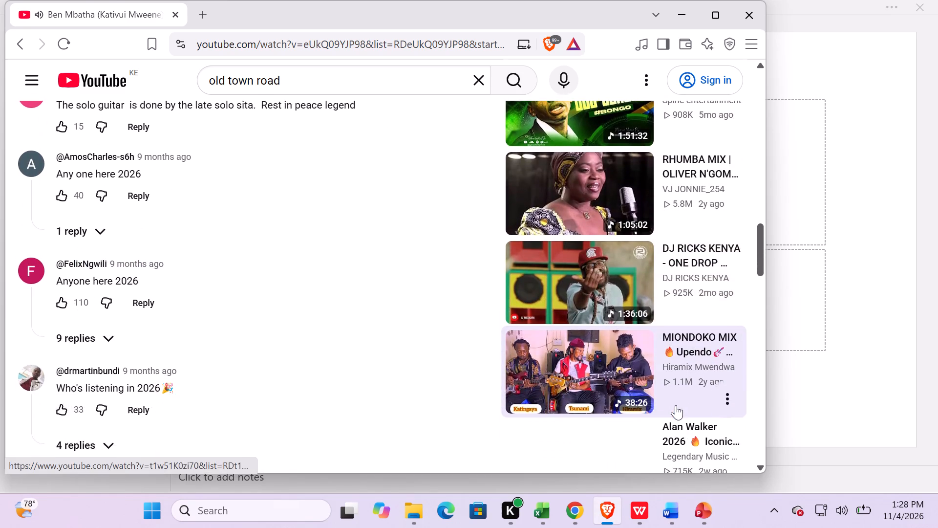
{"action": "scroll", "coordinate": [676, 405], "scroll_direction": "down", "scroll_amount": 1}
{"action": "scroll", "coordinate": [676, 405], "scroll_direction": "up", "scroll_amount": 6}
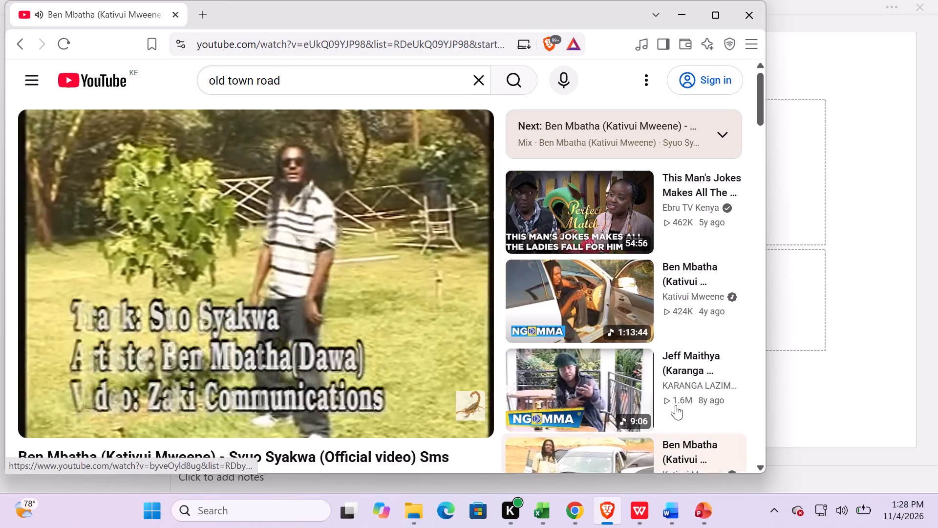
{"action": "scroll", "coordinate": [633, 400], "scroll_direction": "down", "scroll_amount": 1}
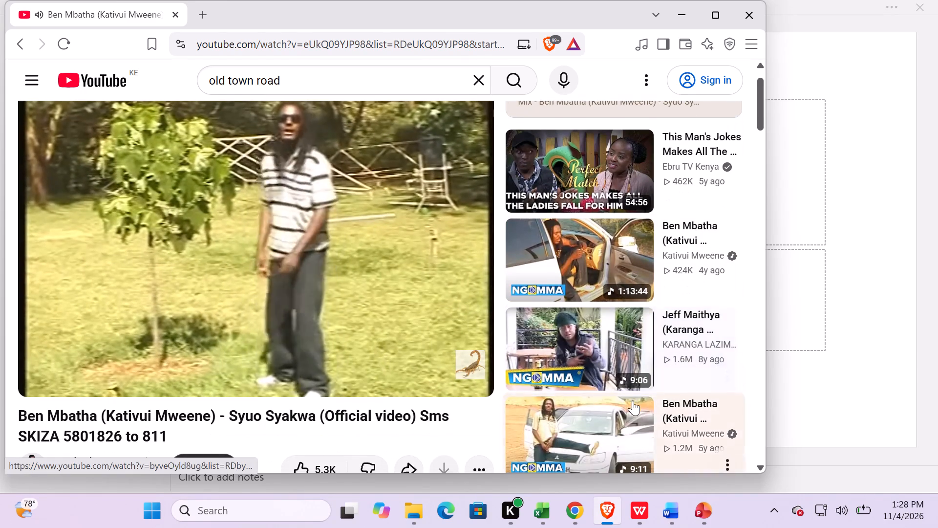
{"action": "left_click", "coordinate": [601, 353]}
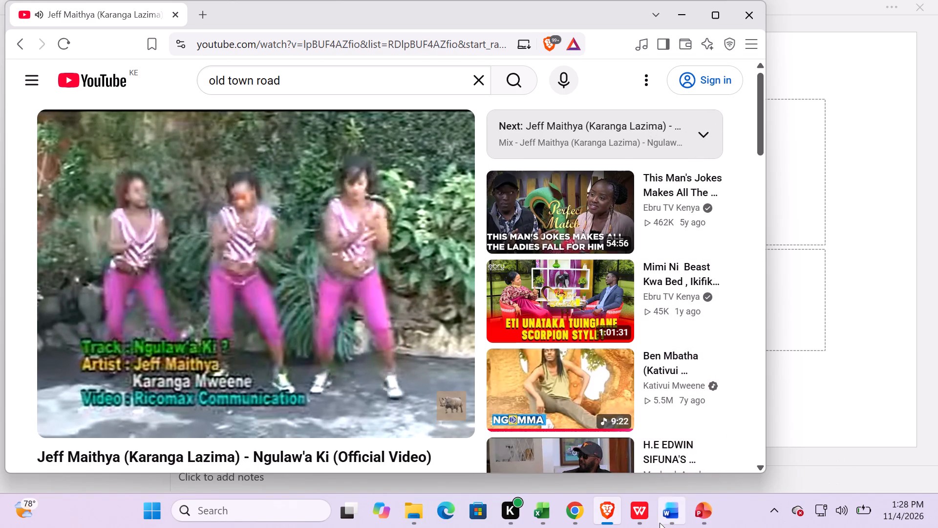
Switch back to PowerPoint and enter "RENAL ARTERY STENOSIS" as the title of the first slide.
{"action": "left_click", "coordinate": [698, 470]}
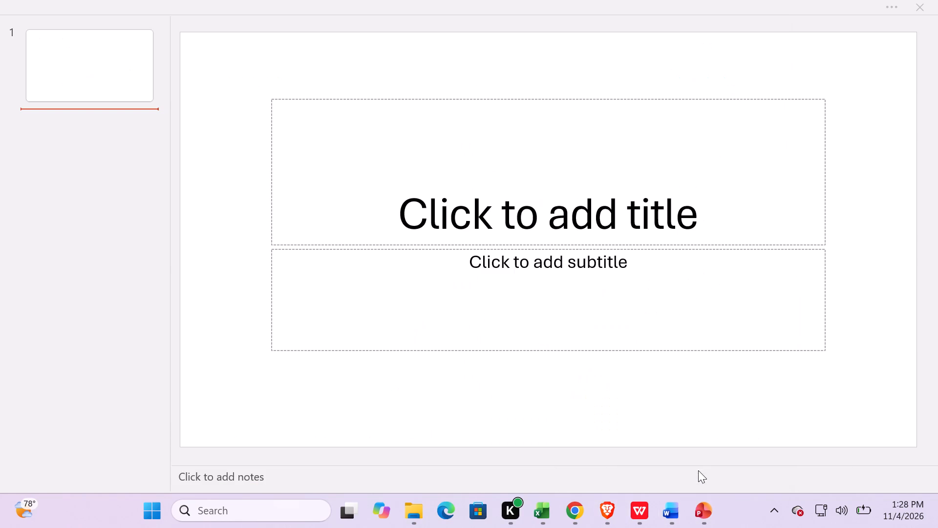
{"action": "left_click", "coordinate": [647, 218]}
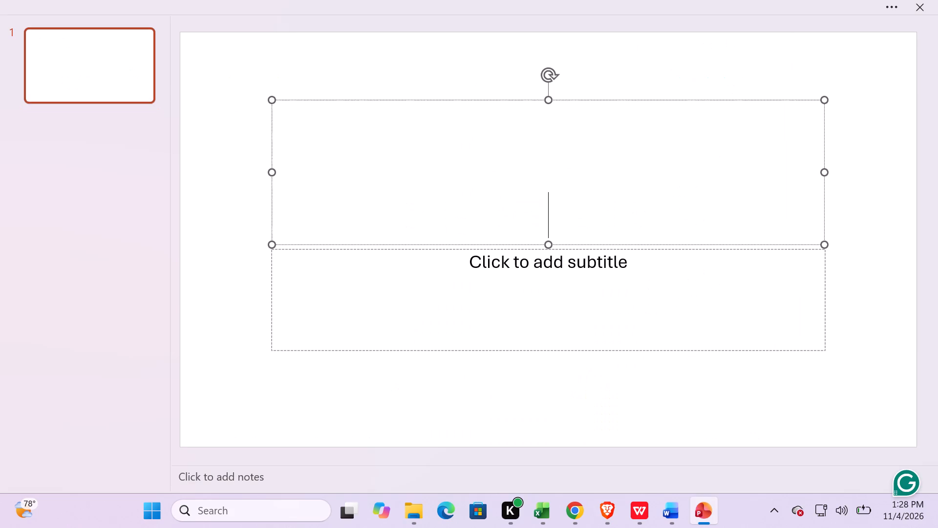
{"action": "key", "text": "r"}
{"action": "key", "text": "e"}
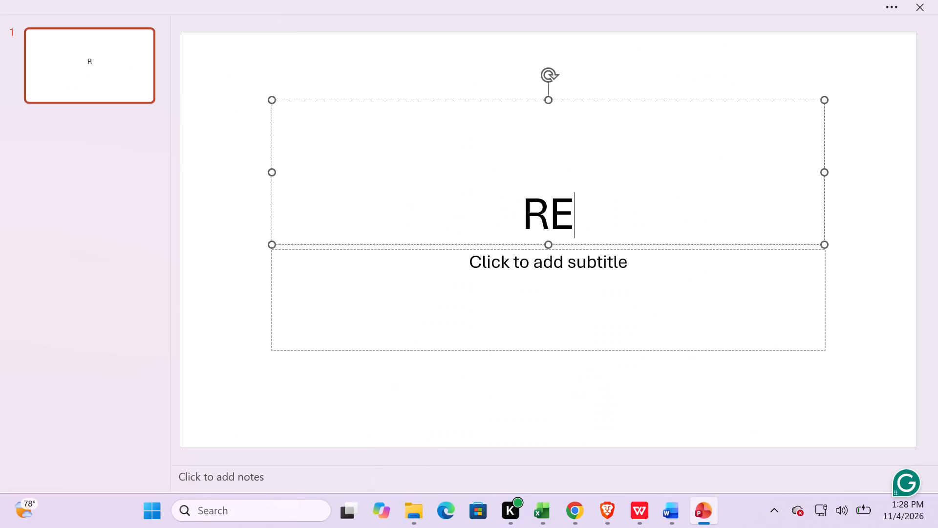
{"action": "key", "text": "a"}
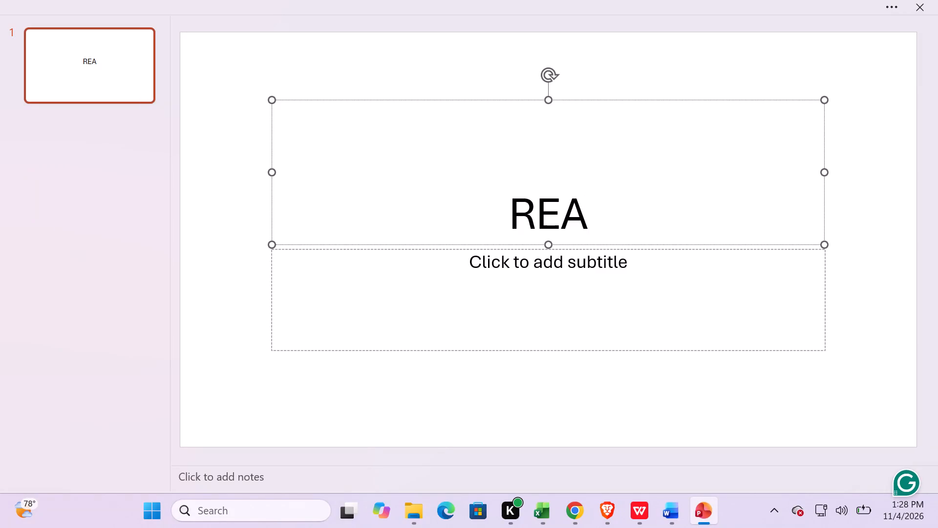
{"action": "key", "text": "BackSpace"}
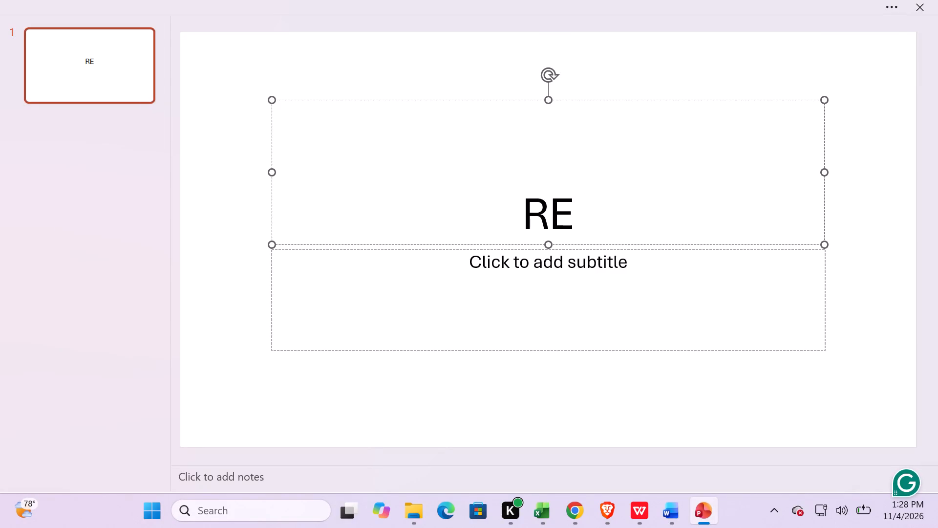
{"action": "type", "text": "NAL ARTERY"}
{"action": "key", "text": "space"}
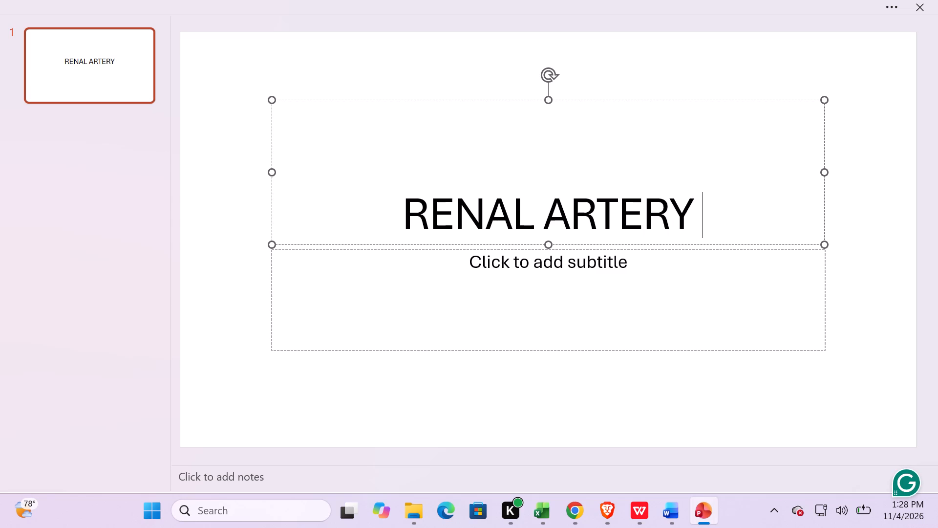
{"action": "type", "text": "STEN"}
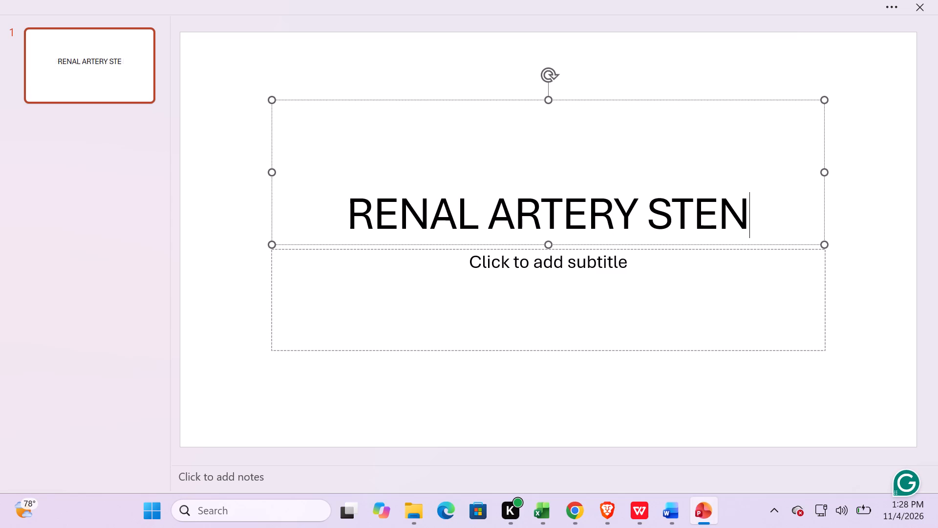
{"action": "type", "text": "OSO"}
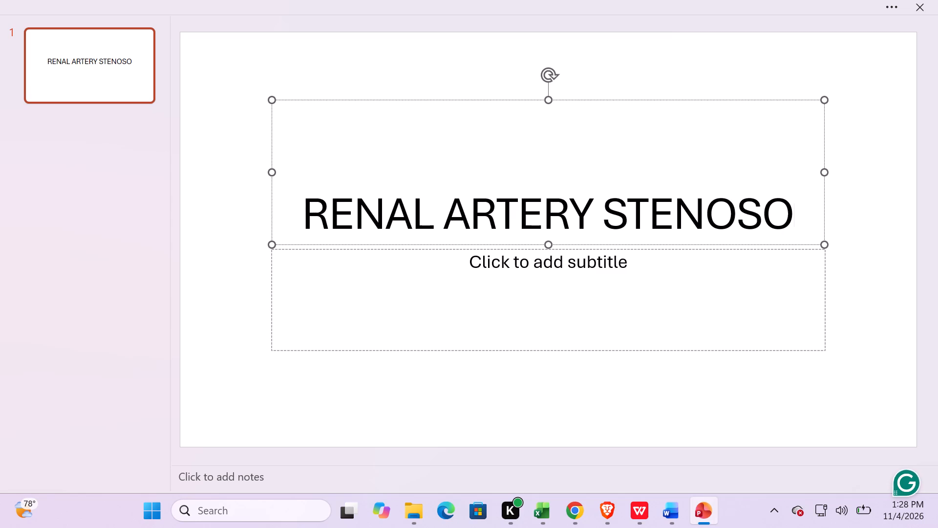
{"action": "key", "text": "BackSpace"}
{"action": "type", "text": "IS"}
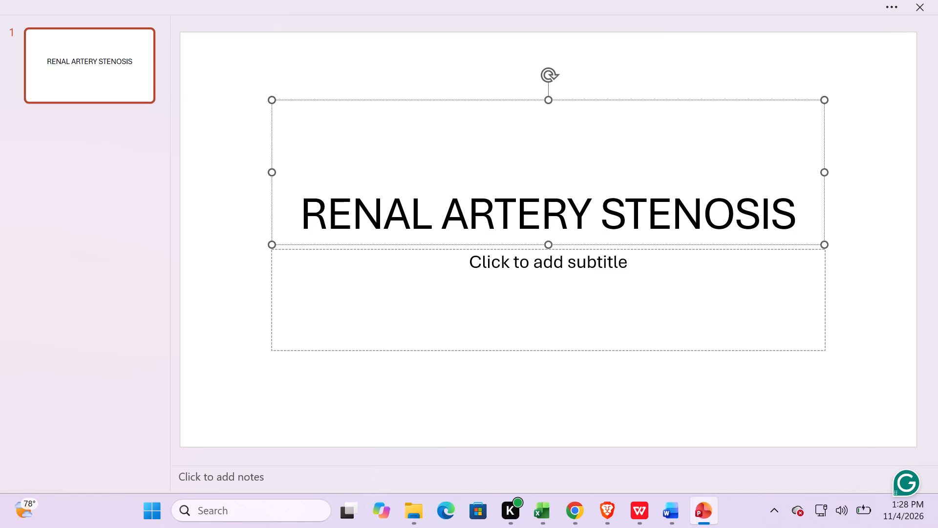
Select the whole "RENAL ARTERY STENOSIS" title and set its font size to 40.
{"action": "triple_click", "coordinate": [787, 203]}
{"action": "left_click", "coordinate": [787, 203]}
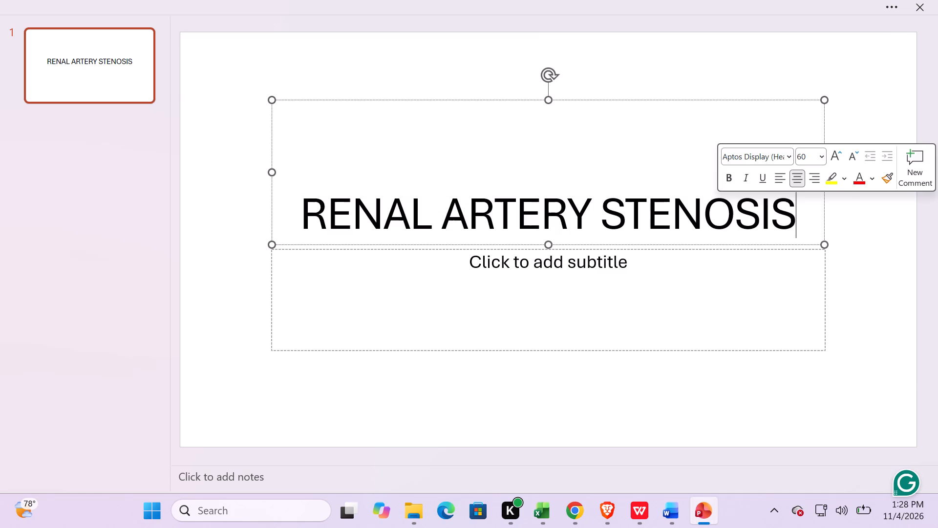
{"action": "triple_click", "coordinate": [787, 203]}
{"action": "left_click", "coordinate": [787, 203]}
{"action": "double_click", "coordinate": [787, 203]}
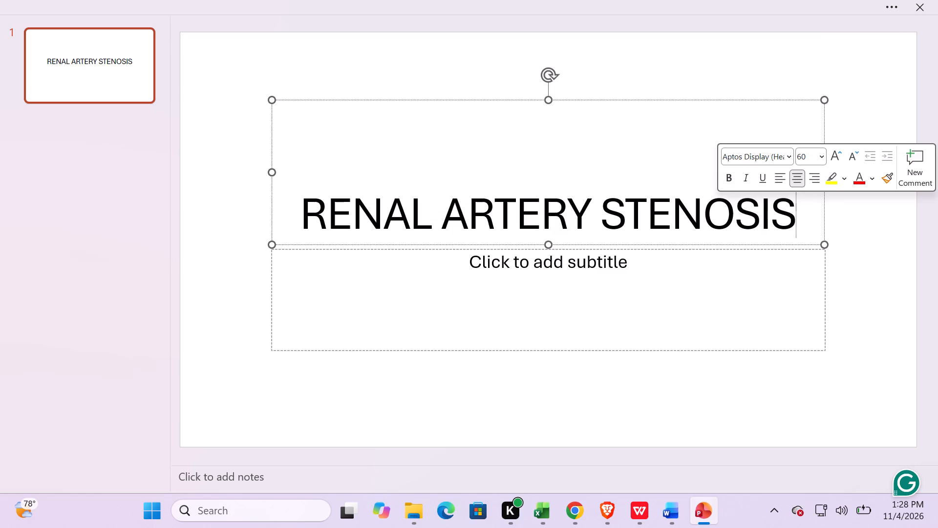
{"action": "double_click", "coordinate": [783, 207]}
{"action": "double_click", "coordinate": [783, 207]}
{"action": "double_click", "coordinate": [783, 207]}
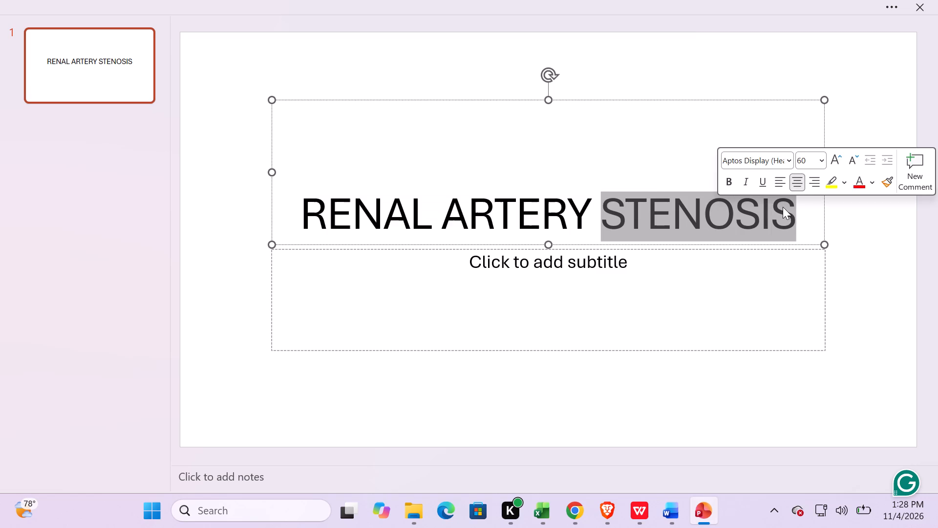
{"action": "left_click", "coordinate": [783, 207]}
{"action": "left_click_drag", "start_coordinate": [783, 207], "coordinate": [341, 218]}
{"action": "scroll", "coordinate": [772, 206], "scroll_direction": "left", "scroll_amount": 1}
{"action": "scroll", "coordinate": [341, 218], "scroll_direction": "left", "scroll_amount": 1}
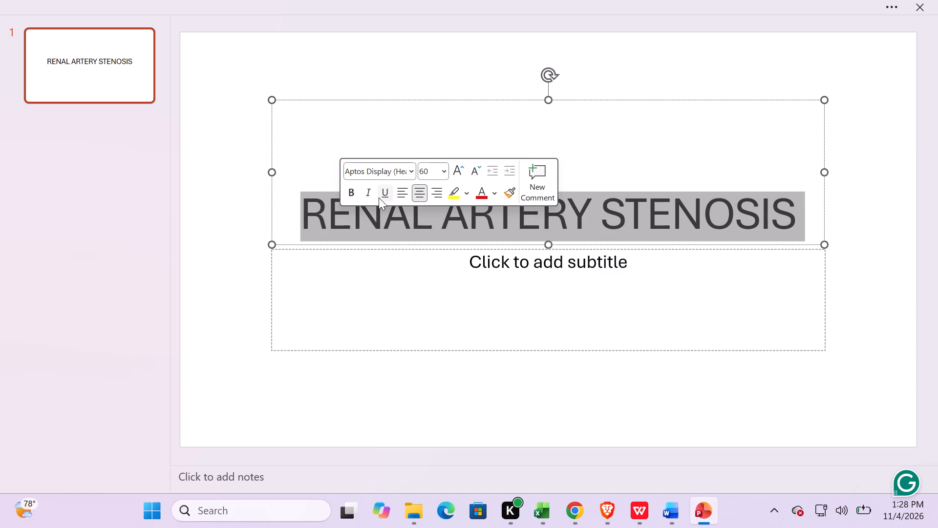
{"action": "left_click", "coordinate": [444, 169]}
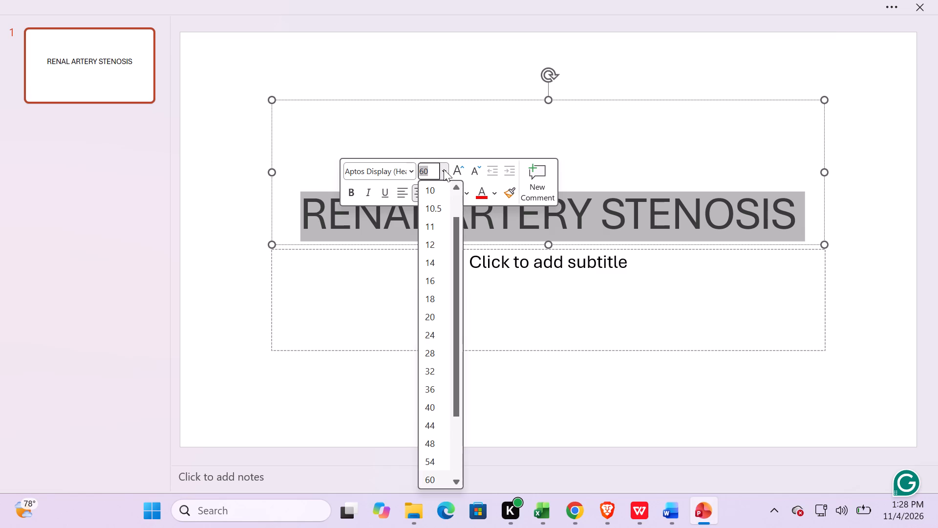
{"action": "left_click", "coordinate": [435, 409]}
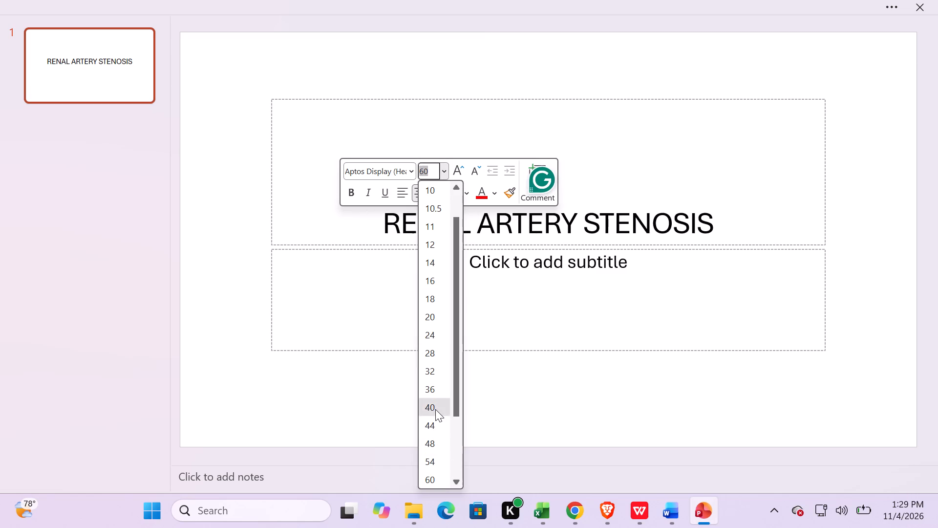
Enter "1.DEFINITION" as the subtitle below the "RENAL ARTERY STENOSIS" title.
{"action": "left_click", "coordinate": [661, 269]}
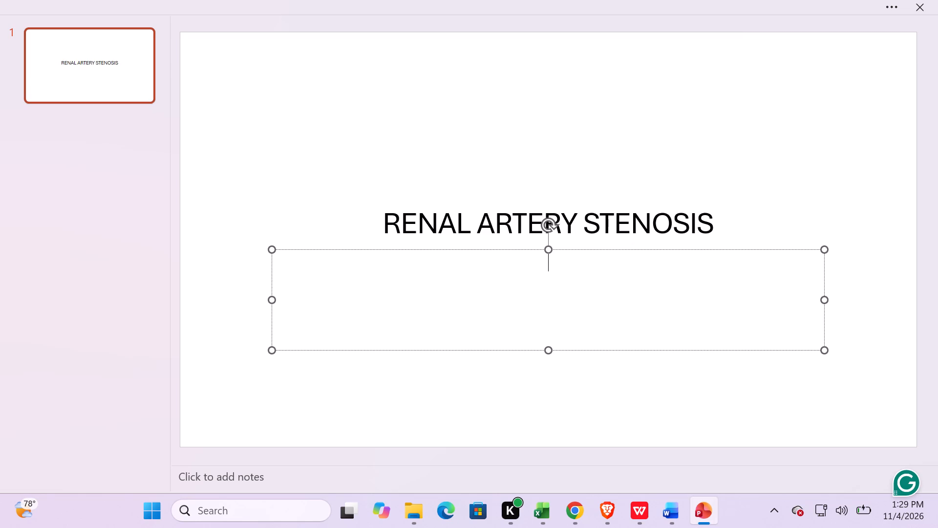
{"action": "scroll", "coordinate": [535, 274], "scroll_direction": "left", "scroll_amount": 1}
{"action": "left_click", "coordinate": [342, 281]}
{"action": "type", "text": "DE"}
{"action": "type", "text": "FINIT"}
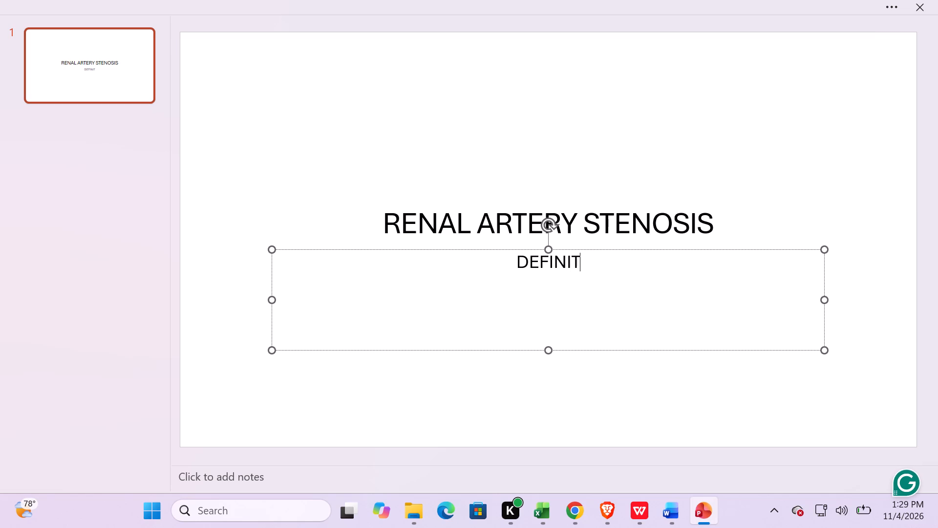
{"action": "type", "text": "ION"}
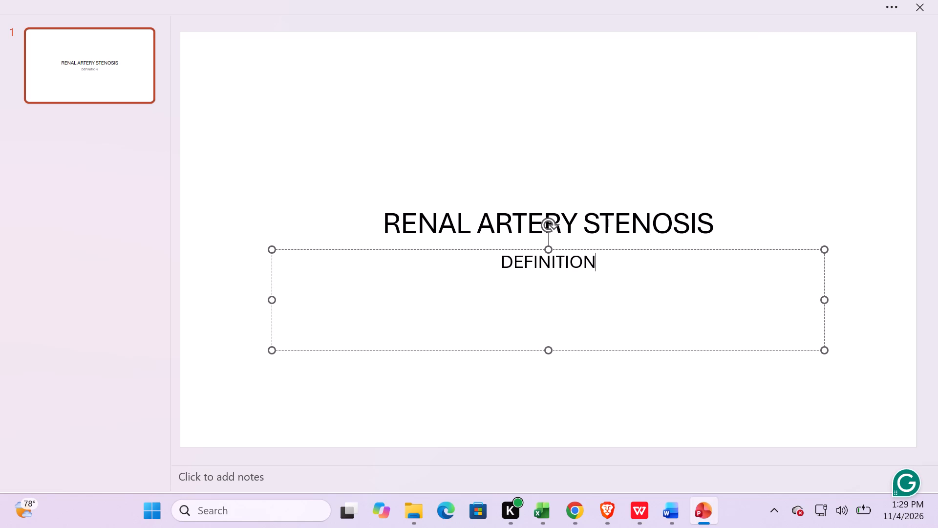
{"action": "left_click", "coordinate": [494, 265]}
{"action": "key", "text": "1"}
{"action": "key", "text": "period"}
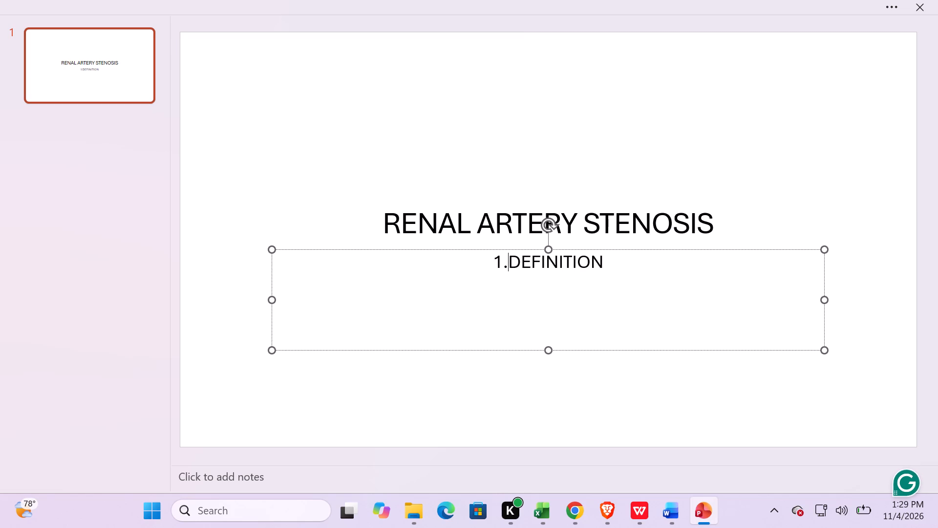
Make the word "DEFINITION" in the subtitle bold, leaving out the number.
{"action": "right_click", "coordinate": [618, 259]}
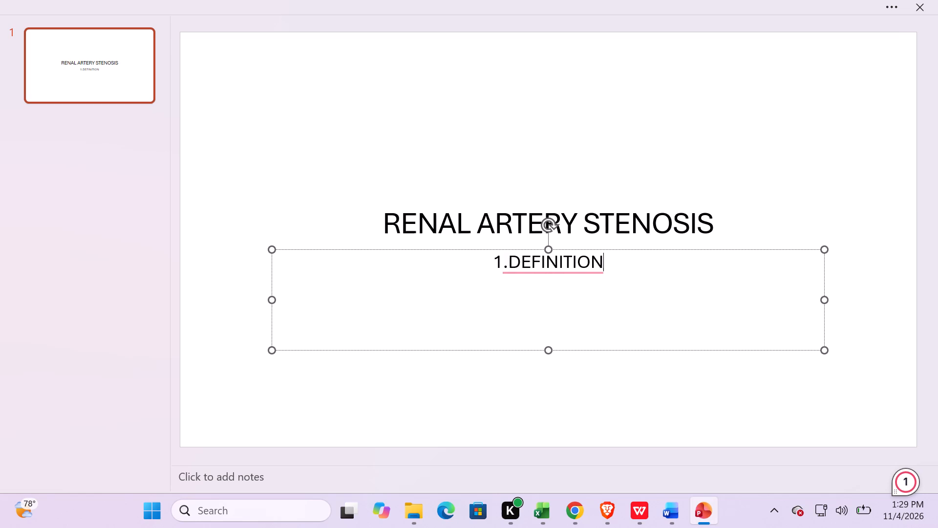
{"action": "left_click", "coordinate": [618, 259]}
{"action": "left_click_drag", "start_coordinate": [618, 259], "coordinate": [530, 261]}
{"action": "scroll", "coordinate": [610, 259], "scroll_direction": "left", "scroll_amount": 1}
{"action": "left_click", "coordinate": [538, 234]}
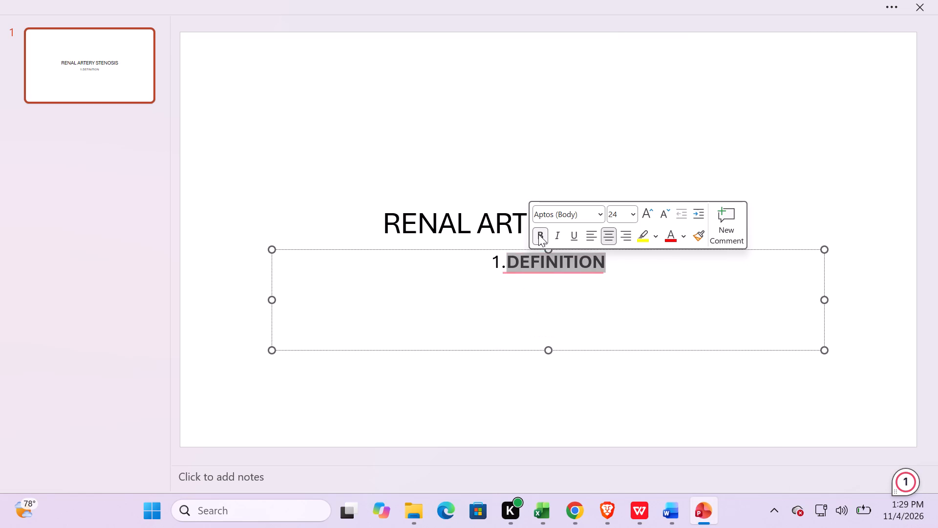
{"action": "left_click", "coordinate": [568, 308]}
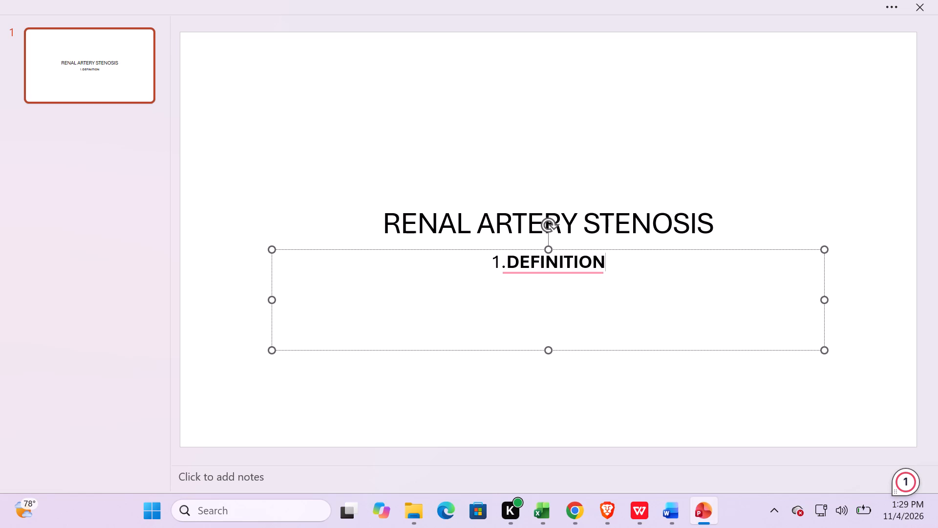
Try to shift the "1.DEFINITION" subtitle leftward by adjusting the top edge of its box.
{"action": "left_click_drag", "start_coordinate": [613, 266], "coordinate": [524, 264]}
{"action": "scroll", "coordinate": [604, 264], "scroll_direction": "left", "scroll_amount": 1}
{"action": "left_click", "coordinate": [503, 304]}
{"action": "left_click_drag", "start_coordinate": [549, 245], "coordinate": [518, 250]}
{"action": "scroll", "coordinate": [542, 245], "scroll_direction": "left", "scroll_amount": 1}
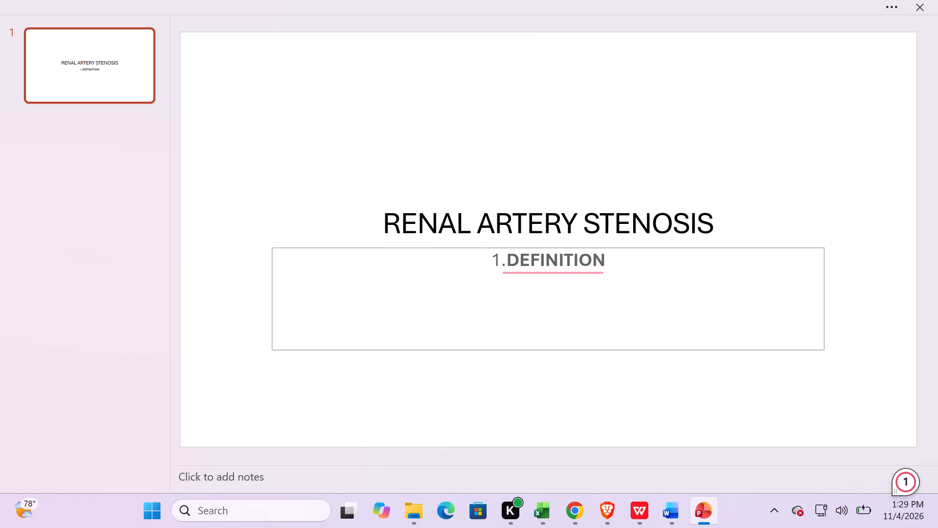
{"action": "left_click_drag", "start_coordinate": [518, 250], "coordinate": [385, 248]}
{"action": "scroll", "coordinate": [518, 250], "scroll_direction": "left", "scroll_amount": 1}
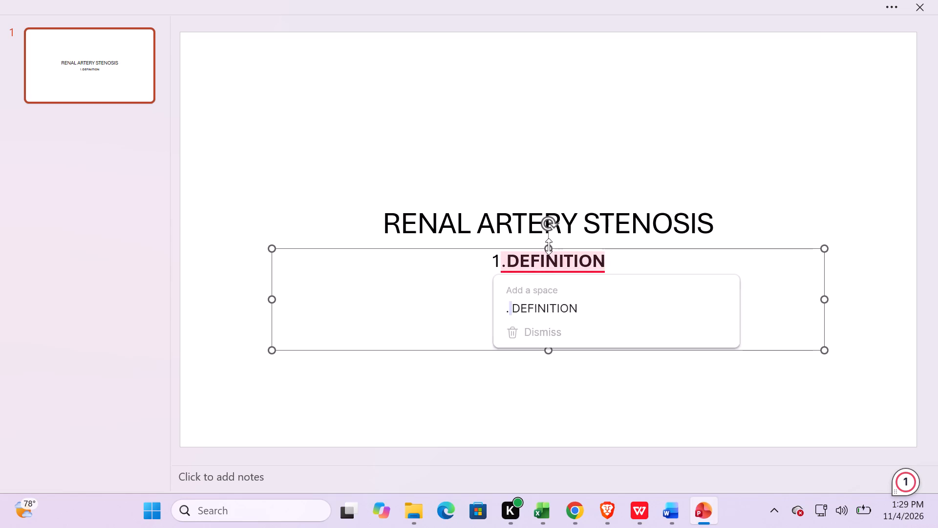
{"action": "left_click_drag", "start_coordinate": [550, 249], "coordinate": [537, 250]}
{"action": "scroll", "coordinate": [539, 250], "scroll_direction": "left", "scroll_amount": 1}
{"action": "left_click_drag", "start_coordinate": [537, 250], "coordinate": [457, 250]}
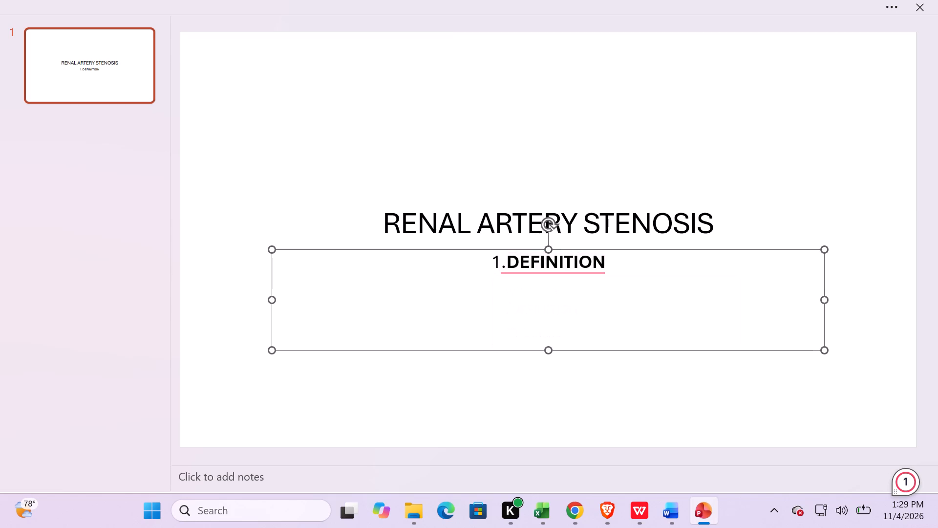
Widen the subtitle box leftward beyond the slide edge so "1.DEFINITION" lines up with the start of the title.
{"action": "left_click_drag", "start_coordinate": [274, 253], "coordinate": [216, 244]}
{"action": "scroll", "coordinate": [274, 253], "scroll_direction": "left", "scroll_amount": 1}
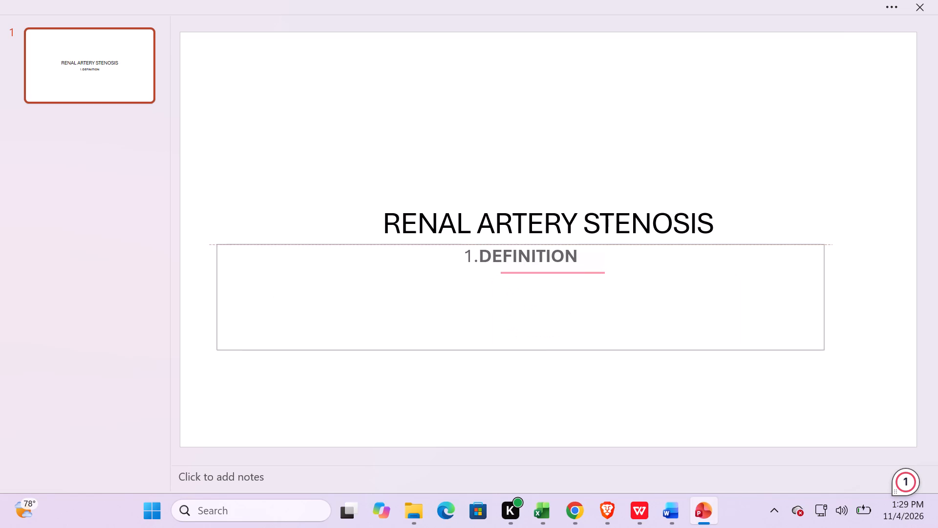
{"action": "left_click_drag", "start_coordinate": [216, 244], "coordinate": [100, 250]}
{"action": "scroll", "coordinate": [216, 244], "scroll_direction": "left", "scroll_amount": 1}
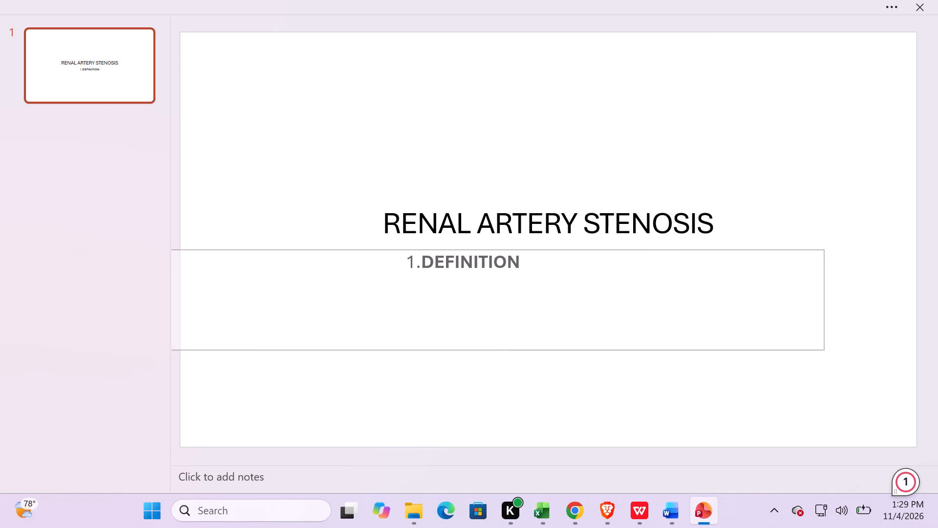
{"action": "scroll", "coordinate": [100, 250], "scroll_direction": "left", "scroll_amount": 1}
{"action": "left_click_drag", "start_coordinate": [100, 250], "coordinate": [57, 245]}
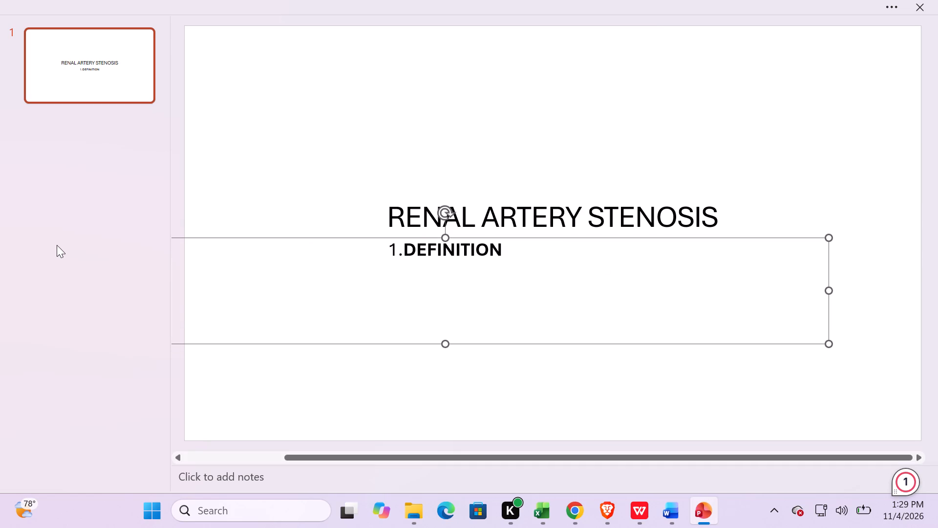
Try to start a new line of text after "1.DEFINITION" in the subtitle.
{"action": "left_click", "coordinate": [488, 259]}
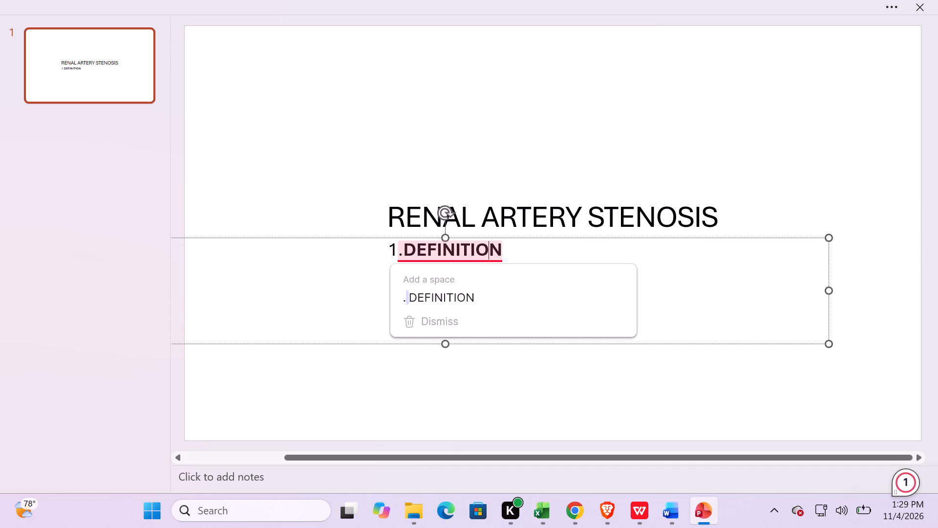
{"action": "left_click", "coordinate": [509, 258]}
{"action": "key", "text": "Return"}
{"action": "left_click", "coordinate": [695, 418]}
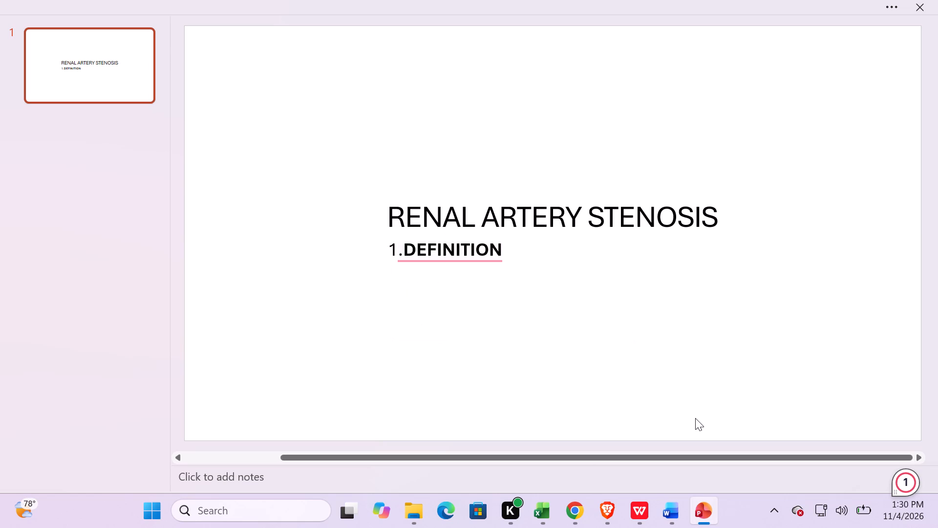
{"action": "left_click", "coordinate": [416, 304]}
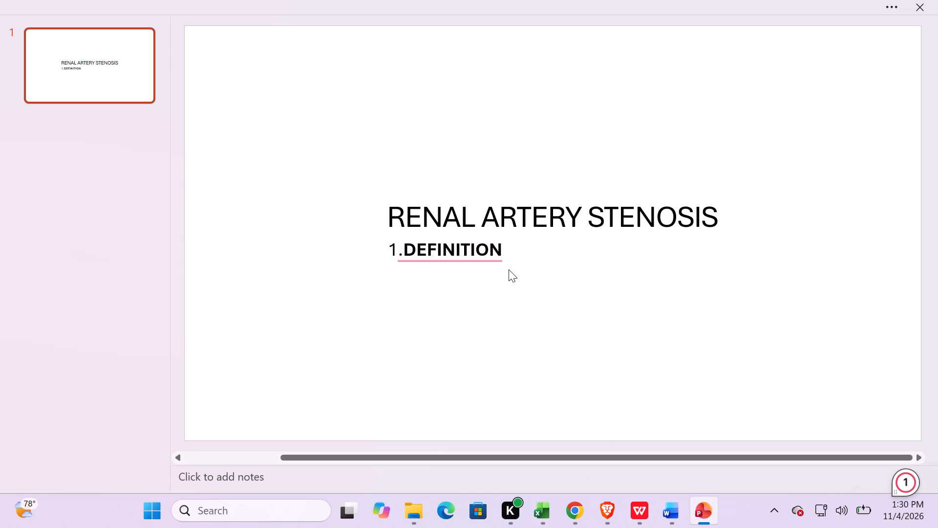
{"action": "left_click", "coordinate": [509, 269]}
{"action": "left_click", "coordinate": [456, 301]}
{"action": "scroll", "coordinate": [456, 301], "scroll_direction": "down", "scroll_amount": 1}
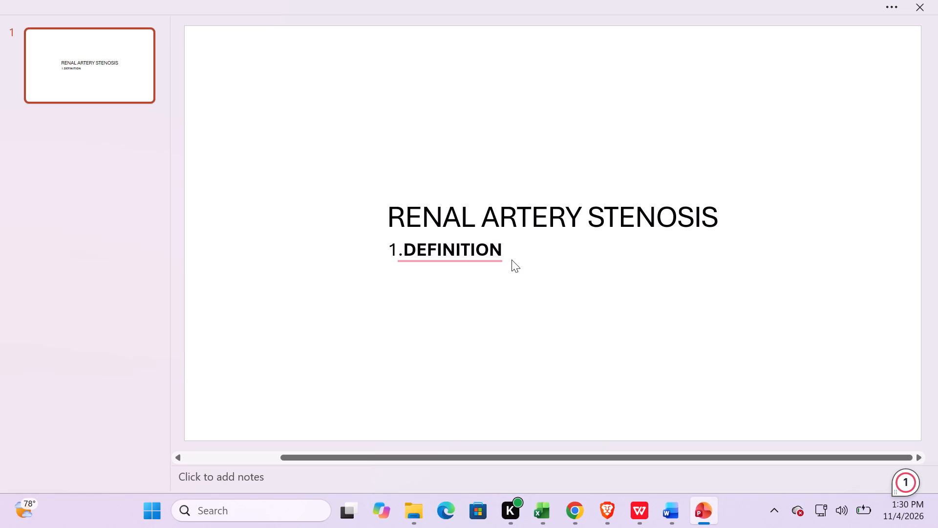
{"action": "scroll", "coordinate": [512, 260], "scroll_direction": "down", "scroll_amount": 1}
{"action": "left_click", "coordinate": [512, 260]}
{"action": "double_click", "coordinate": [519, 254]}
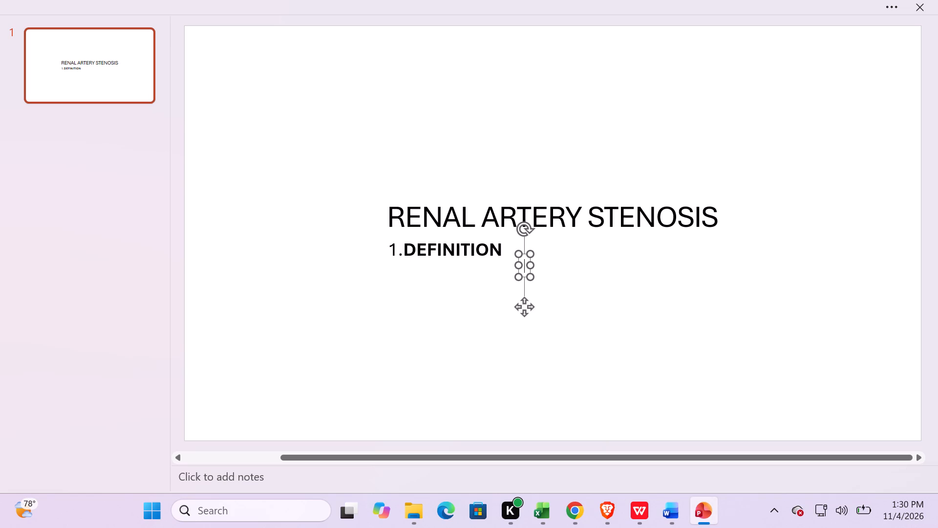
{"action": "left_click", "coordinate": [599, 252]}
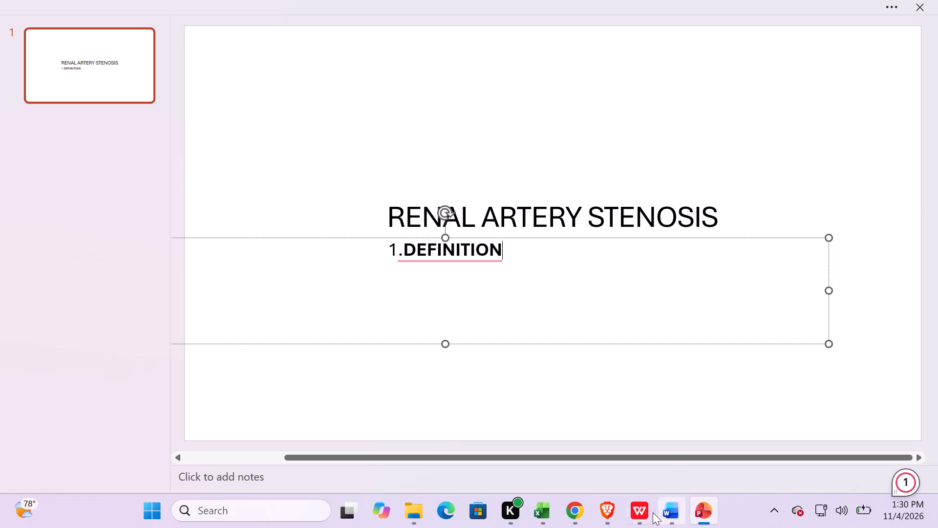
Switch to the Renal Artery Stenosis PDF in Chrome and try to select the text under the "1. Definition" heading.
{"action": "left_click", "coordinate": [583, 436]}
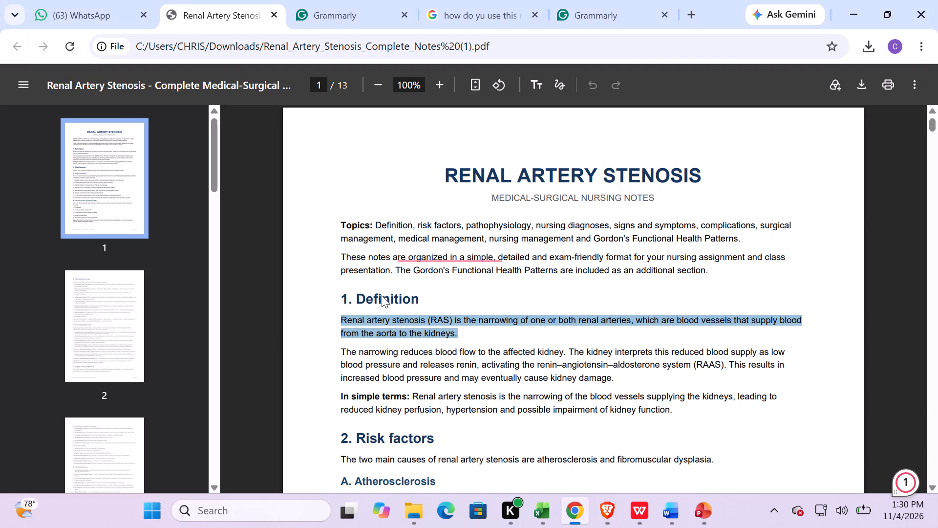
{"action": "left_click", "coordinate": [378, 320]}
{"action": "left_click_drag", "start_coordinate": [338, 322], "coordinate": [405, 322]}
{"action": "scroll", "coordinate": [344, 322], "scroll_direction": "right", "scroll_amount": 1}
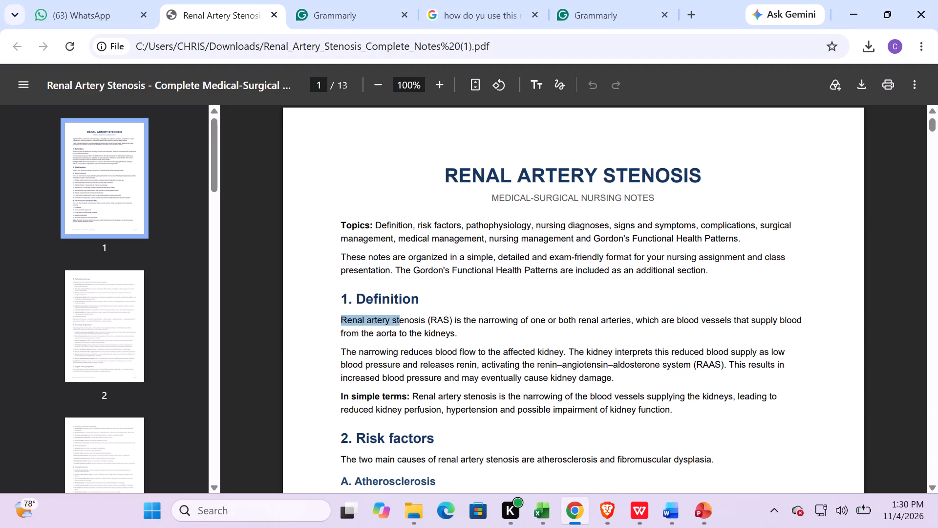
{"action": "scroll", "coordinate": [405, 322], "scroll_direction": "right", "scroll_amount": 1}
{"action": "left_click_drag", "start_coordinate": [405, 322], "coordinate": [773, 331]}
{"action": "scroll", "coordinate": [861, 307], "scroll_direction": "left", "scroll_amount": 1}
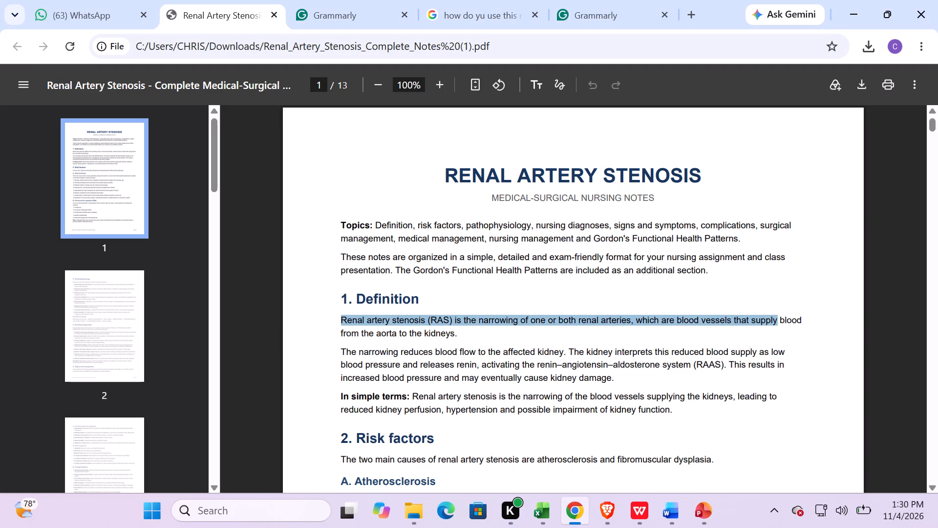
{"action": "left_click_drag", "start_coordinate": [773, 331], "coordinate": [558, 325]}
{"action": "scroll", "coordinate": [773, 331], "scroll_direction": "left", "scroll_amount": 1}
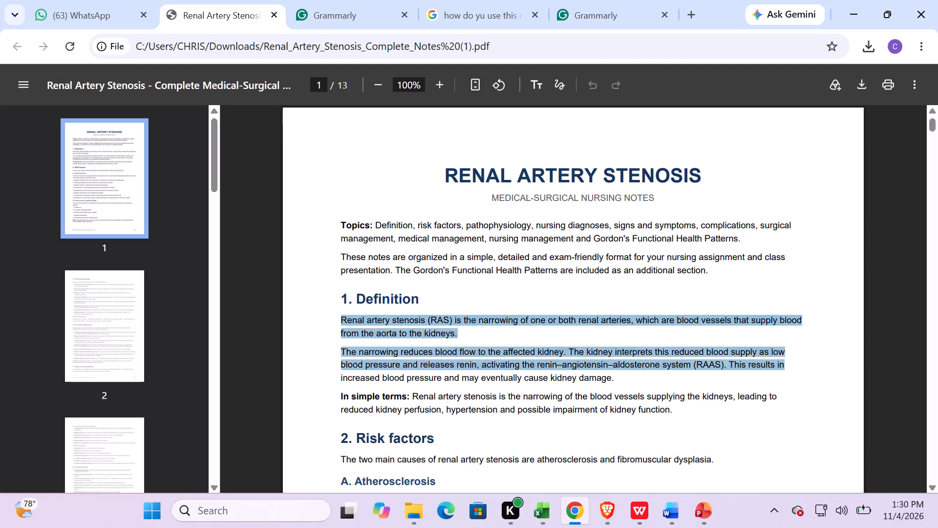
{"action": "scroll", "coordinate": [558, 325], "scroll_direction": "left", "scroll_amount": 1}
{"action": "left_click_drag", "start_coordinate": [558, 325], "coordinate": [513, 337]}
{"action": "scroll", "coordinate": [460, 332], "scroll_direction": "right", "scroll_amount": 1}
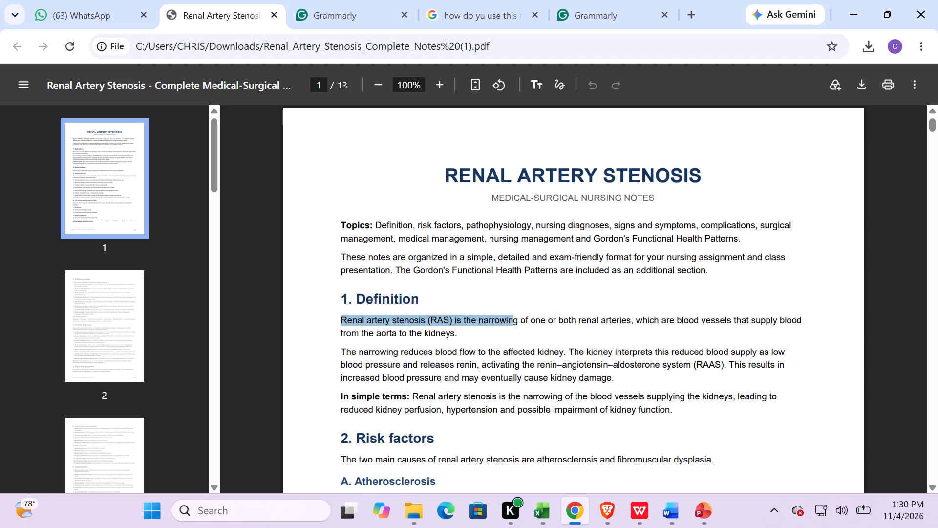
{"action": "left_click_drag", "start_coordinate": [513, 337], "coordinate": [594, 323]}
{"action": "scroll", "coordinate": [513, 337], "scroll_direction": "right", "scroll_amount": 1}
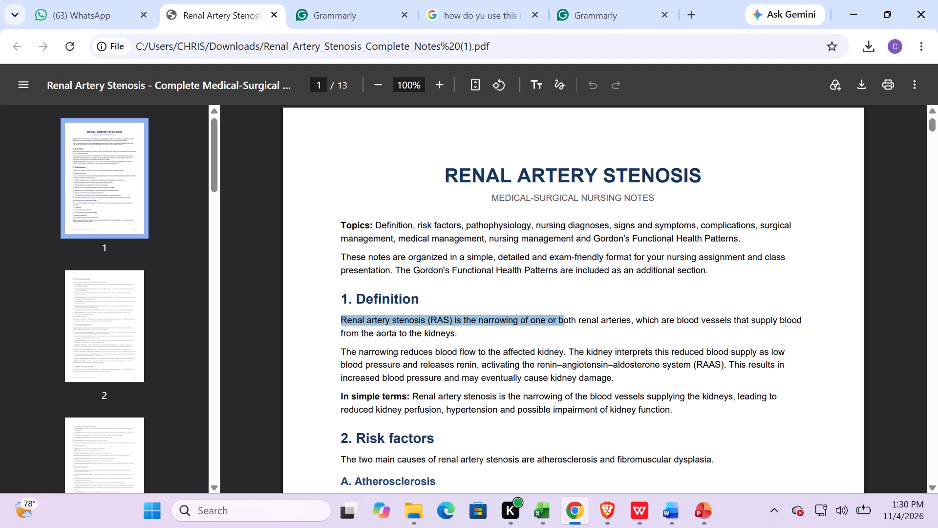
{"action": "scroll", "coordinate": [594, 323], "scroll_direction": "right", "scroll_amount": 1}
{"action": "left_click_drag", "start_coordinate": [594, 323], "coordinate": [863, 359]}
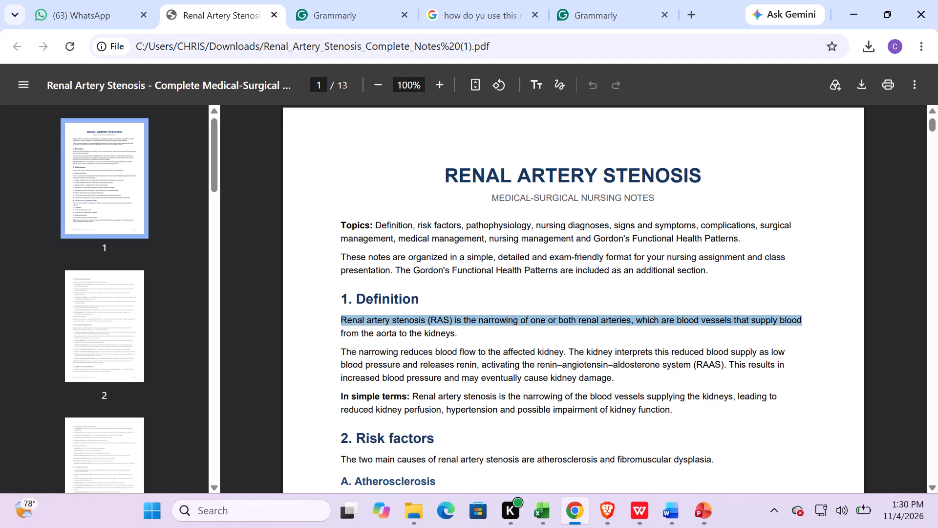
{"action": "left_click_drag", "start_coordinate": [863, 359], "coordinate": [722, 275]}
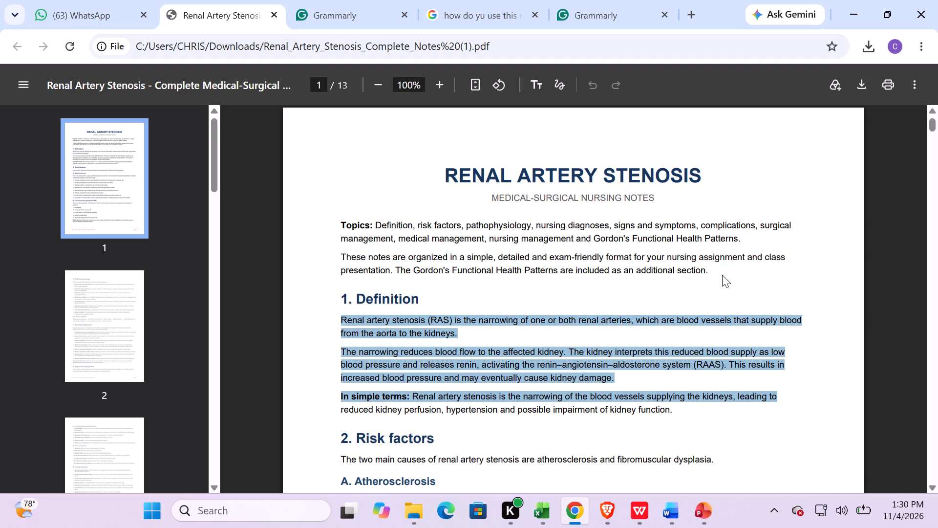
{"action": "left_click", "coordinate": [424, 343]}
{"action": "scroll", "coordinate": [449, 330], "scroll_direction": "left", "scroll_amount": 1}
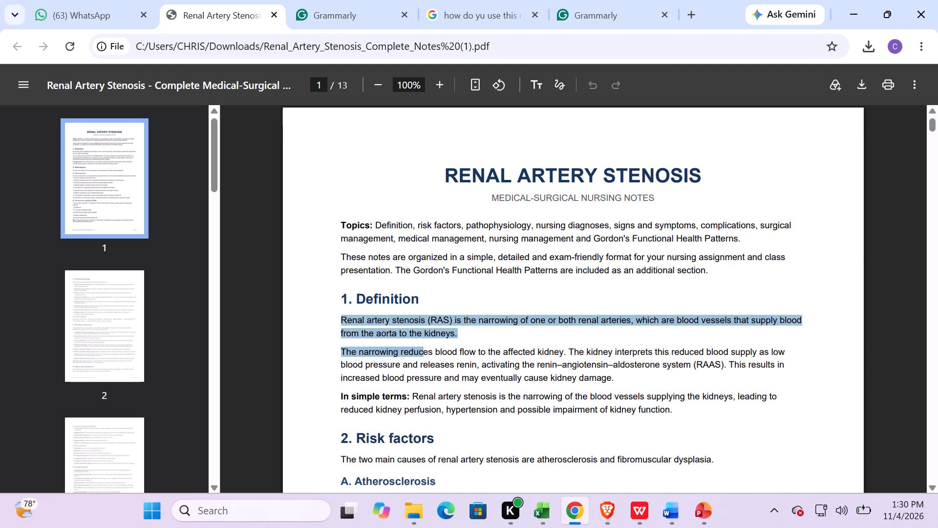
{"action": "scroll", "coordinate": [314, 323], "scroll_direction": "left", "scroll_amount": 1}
In the Renal Artery Stenosis PDF in Chrome, copy the definition text from "Renal artery stenosis (RAS)" through "the affected kidney".
{"action": "left_click", "coordinate": [316, 315]}
{"action": "left_click_drag", "start_coordinate": [341, 317], "coordinate": [757, 359]}
{"action": "scroll", "coordinate": [341, 317], "scroll_direction": "right", "scroll_amount": 2}
{"action": "scroll", "coordinate": [652, 331], "scroll_direction": "right", "scroll_amount": 1}
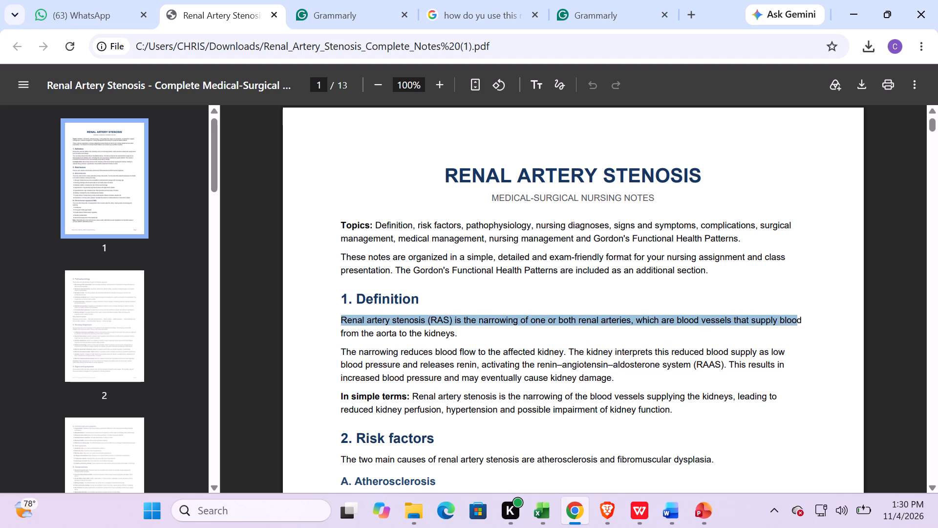
{"action": "left_click_drag", "start_coordinate": [757, 359], "coordinate": [532, 337]}
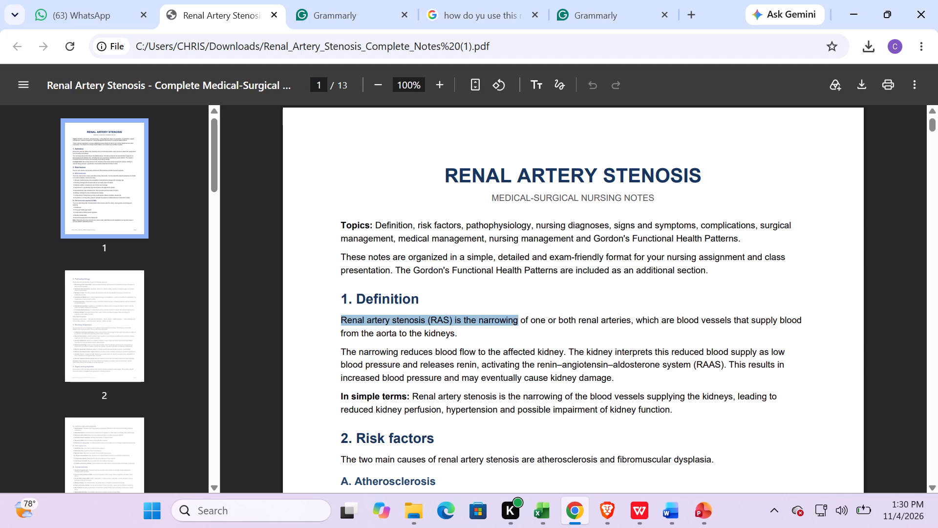
{"action": "left_click_drag", "start_coordinate": [532, 337], "coordinate": [661, 330]}
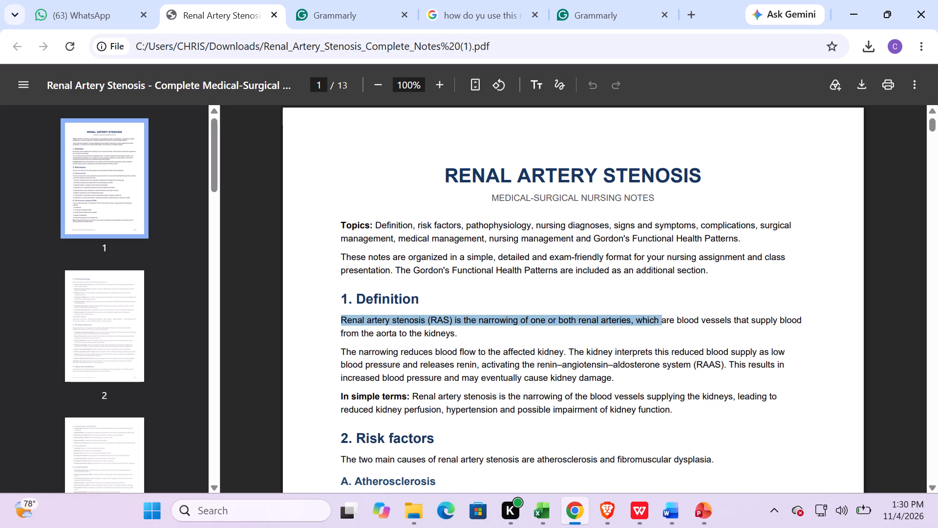
{"action": "left_click_drag", "start_coordinate": [661, 330], "coordinate": [704, 338]}
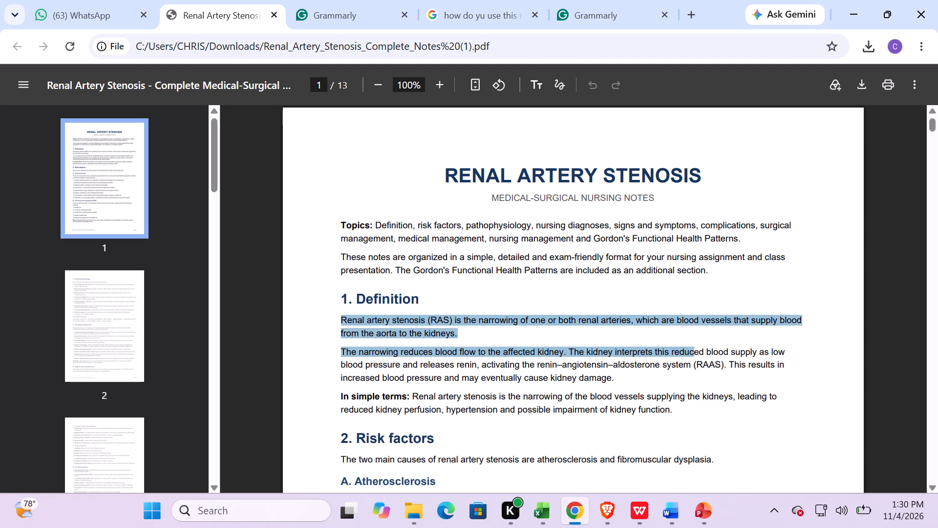
{"action": "left_click_drag", "start_coordinate": [704, 338], "coordinate": [572, 359]}
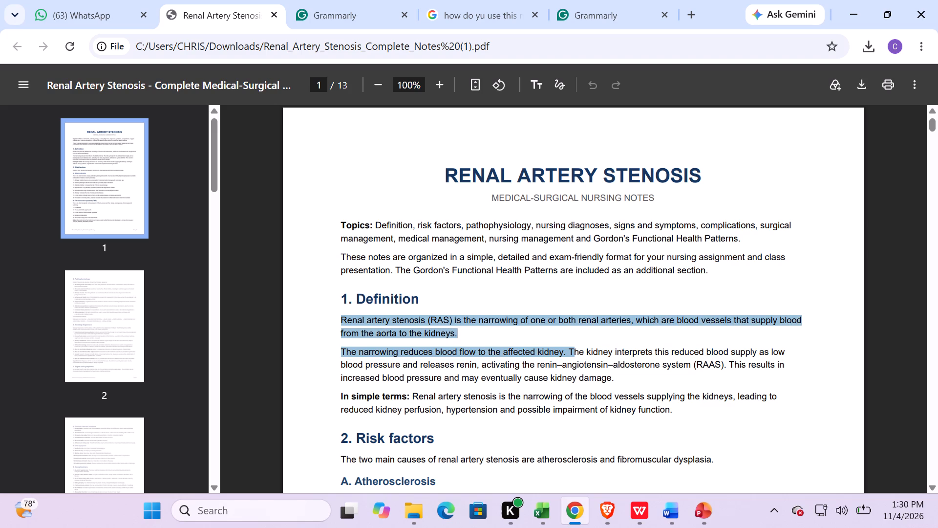
{"action": "left_click_drag", "start_coordinate": [572, 359], "coordinate": [565, 349]}
{"action": "key", "text": "ctrl+c"}
{"action": "key", "text": "ctrl+c"}
{"action": "key", "text": "ctrl+c"}
{"action": "key", "text": "ctrl+c"}
{"action": "key", "text": "ctrl+c"}
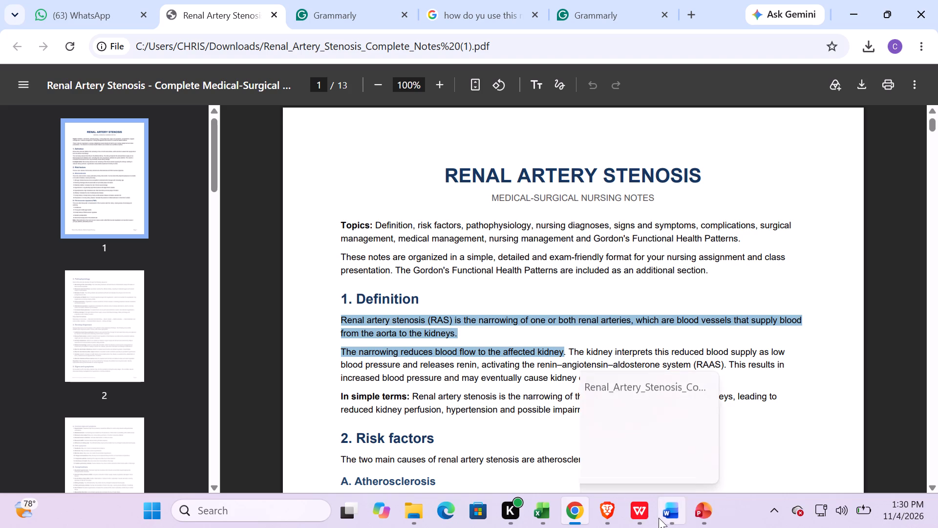
Switch to PowerPoint and paste the copied definition text on the line below "1.DEFINITION" in the subtitle box.
{"action": "left_click", "coordinate": [688, 447]}
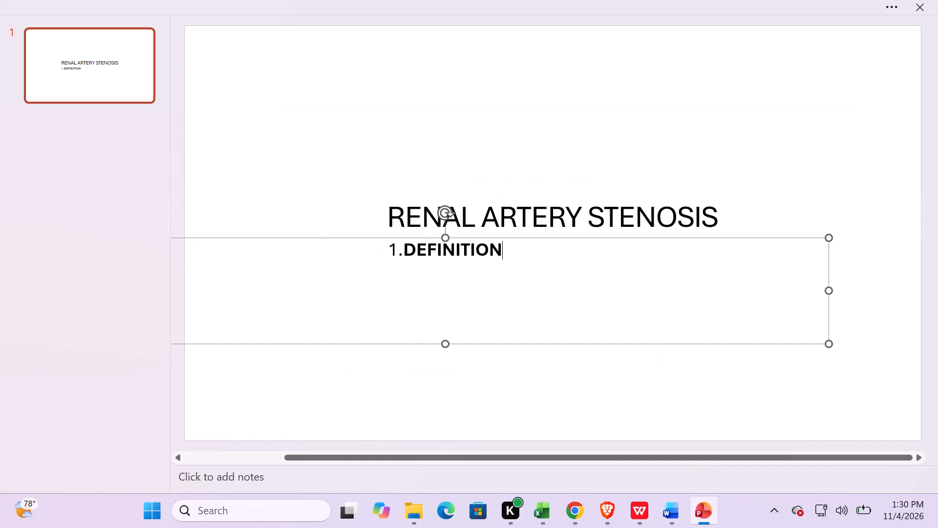
{"action": "left_click", "coordinate": [432, 288]}
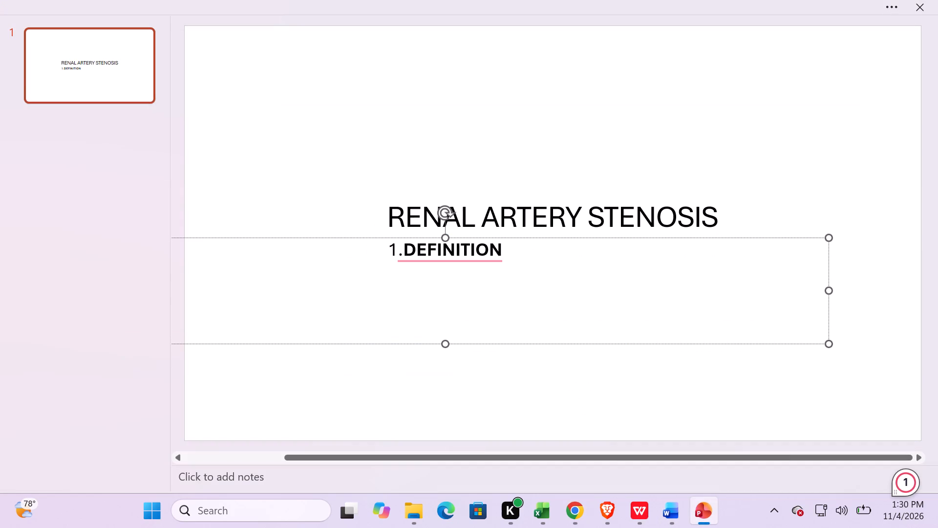
{"action": "key", "text": "ctrl+v"}
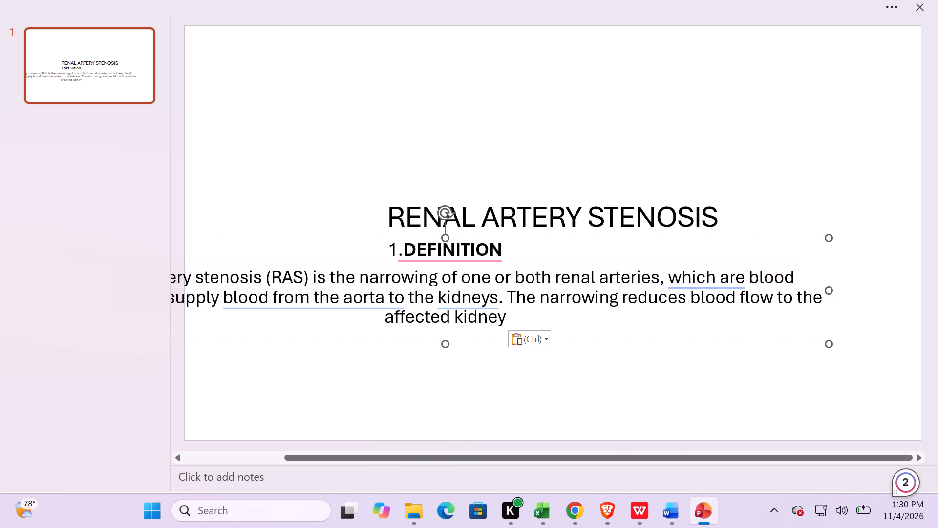
Extend the top edge of the subtitle box slightly upward.
{"action": "scroll", "coordinate": [703, 329], "scroll_direction": "right", "scroll_amount": 1}
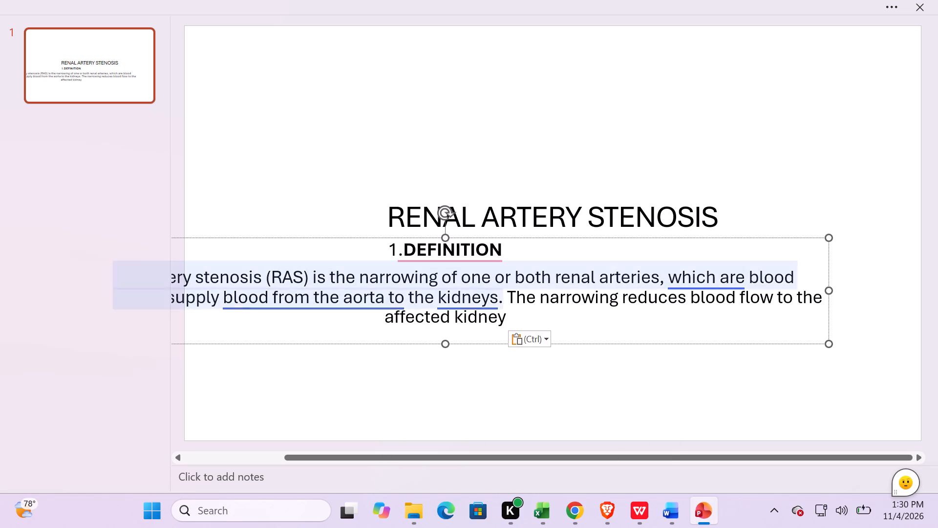
{"action": "left_click", "coordinate": [446, 238]}
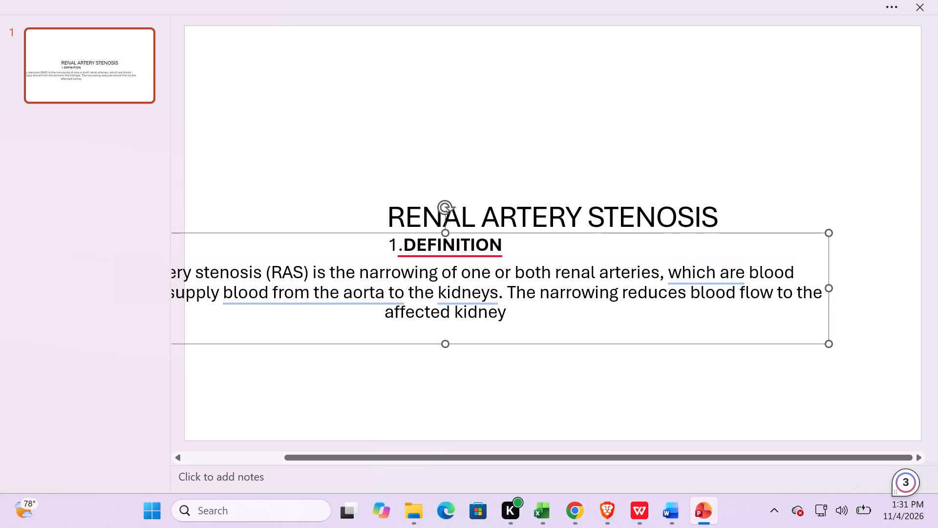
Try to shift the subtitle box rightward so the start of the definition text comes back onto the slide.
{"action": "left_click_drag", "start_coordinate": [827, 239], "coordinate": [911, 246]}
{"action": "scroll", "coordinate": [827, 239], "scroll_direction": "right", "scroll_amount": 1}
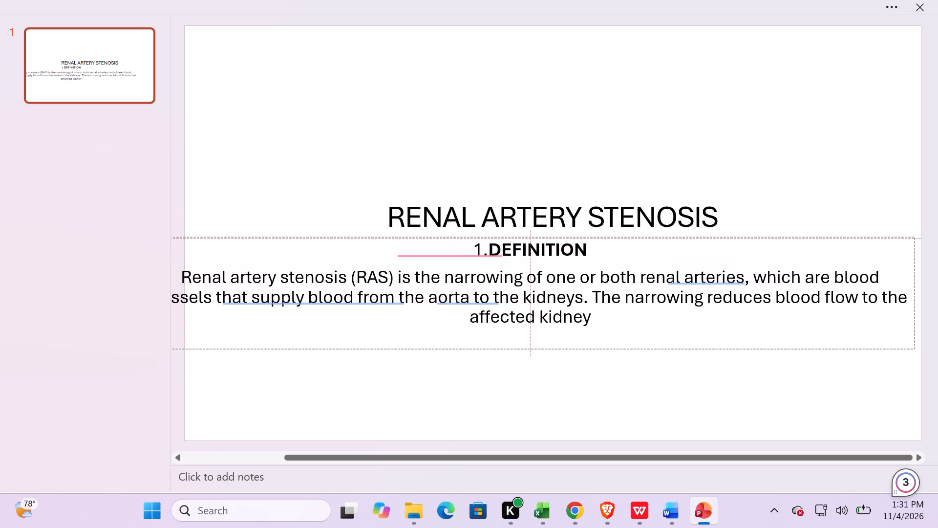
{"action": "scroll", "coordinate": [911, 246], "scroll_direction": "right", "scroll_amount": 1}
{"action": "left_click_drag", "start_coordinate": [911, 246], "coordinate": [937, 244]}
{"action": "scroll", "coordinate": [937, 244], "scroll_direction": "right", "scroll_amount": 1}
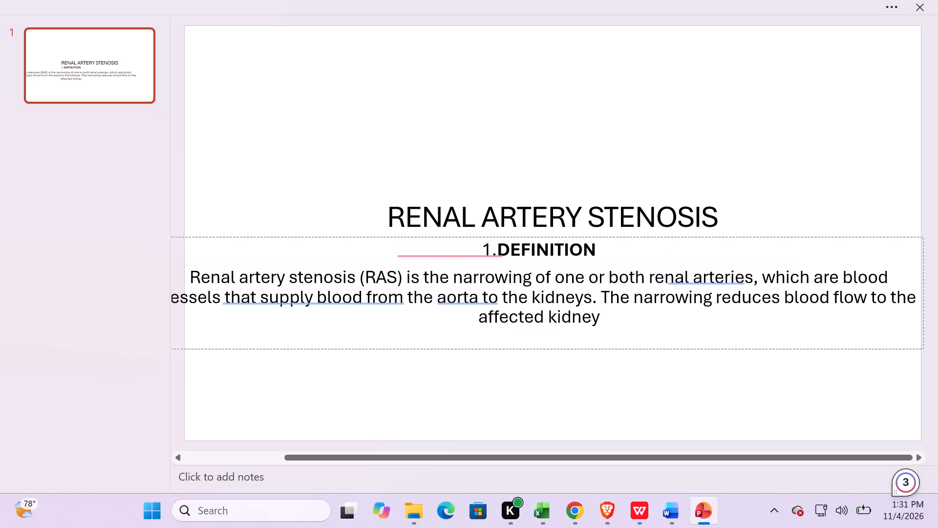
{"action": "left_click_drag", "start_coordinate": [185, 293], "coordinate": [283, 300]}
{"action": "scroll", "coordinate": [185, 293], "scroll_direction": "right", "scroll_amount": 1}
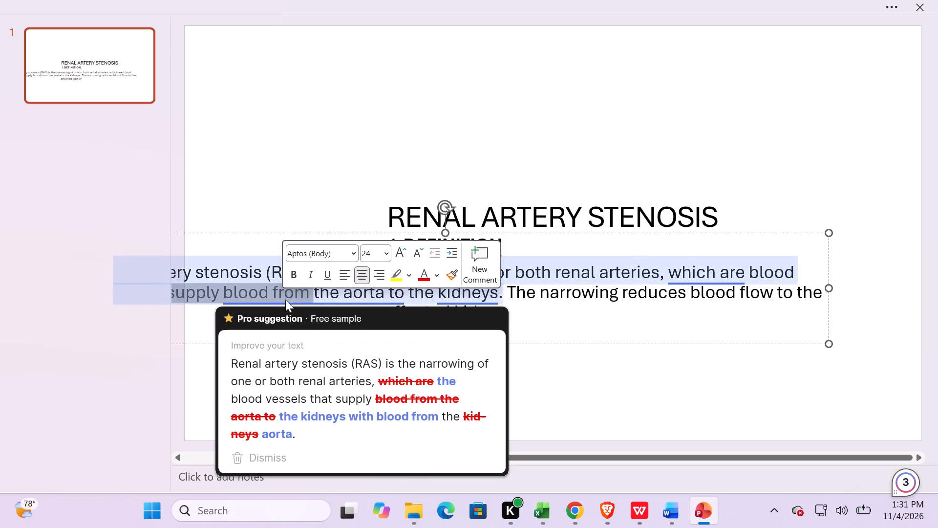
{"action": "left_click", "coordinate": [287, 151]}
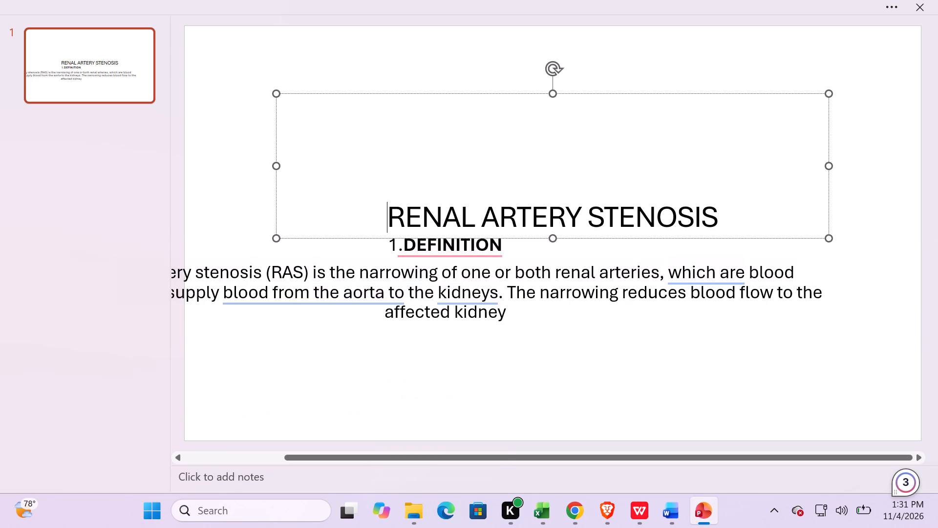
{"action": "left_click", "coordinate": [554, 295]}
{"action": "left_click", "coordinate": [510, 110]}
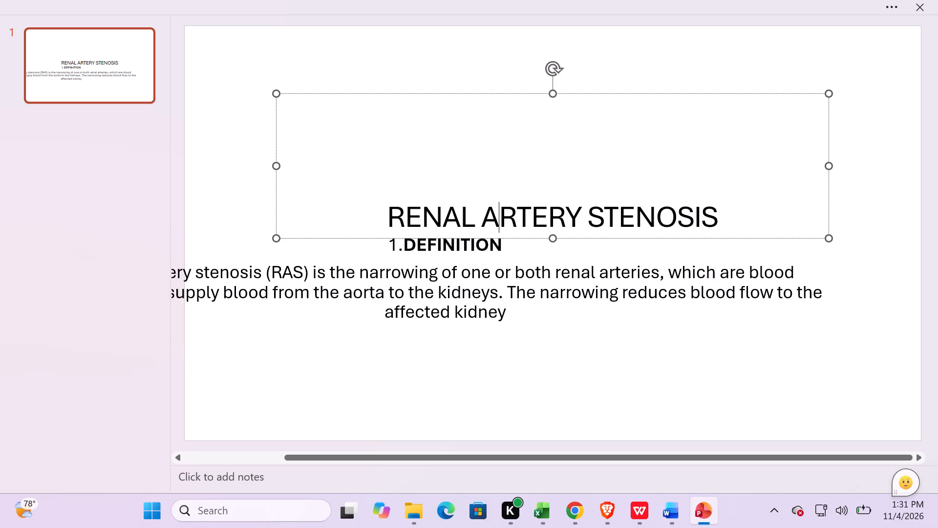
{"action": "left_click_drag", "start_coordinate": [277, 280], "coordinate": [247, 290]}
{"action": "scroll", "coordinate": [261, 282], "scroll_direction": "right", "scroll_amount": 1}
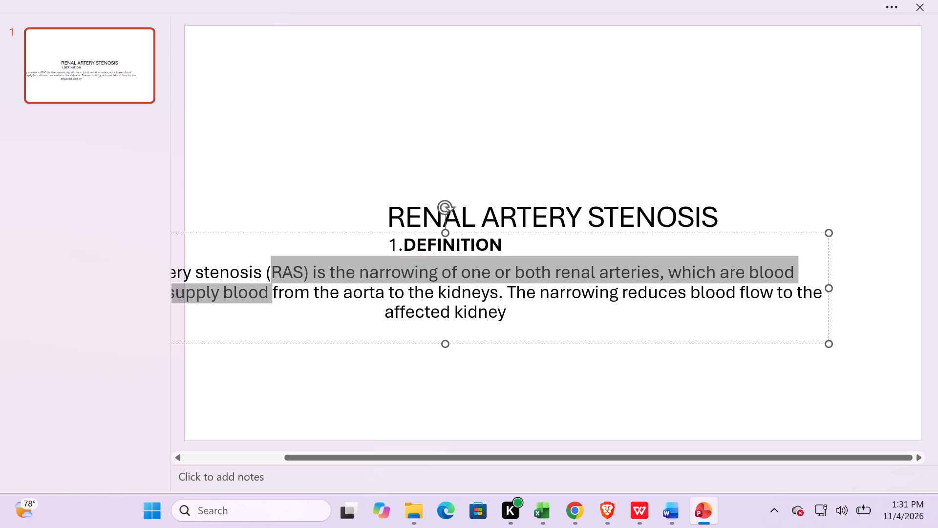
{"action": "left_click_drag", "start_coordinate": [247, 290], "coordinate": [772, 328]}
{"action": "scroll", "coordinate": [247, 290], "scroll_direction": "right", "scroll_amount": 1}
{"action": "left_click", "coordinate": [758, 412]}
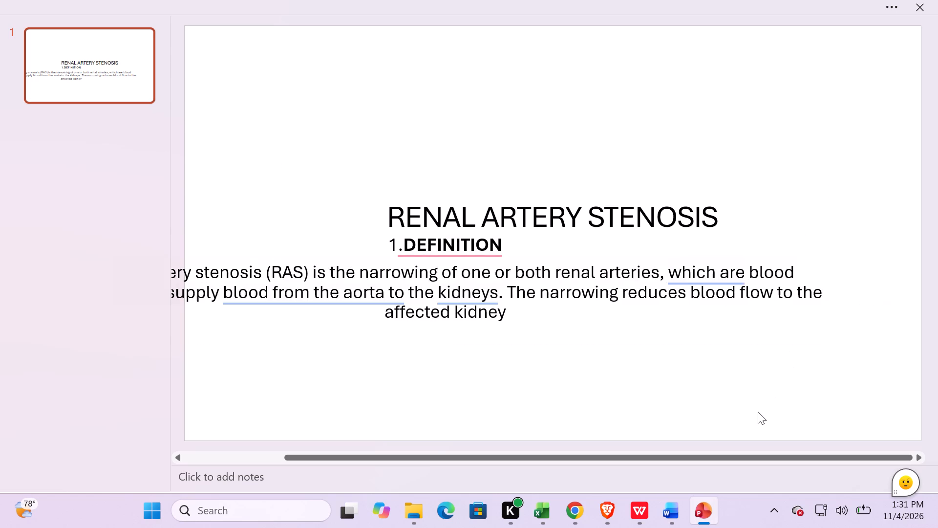
Widen the subtitle box from its bottom-right corner past the slide's right edge so the definition text wraps over two lines.
{"action": "left_click", "coordinate": [769, 298]}
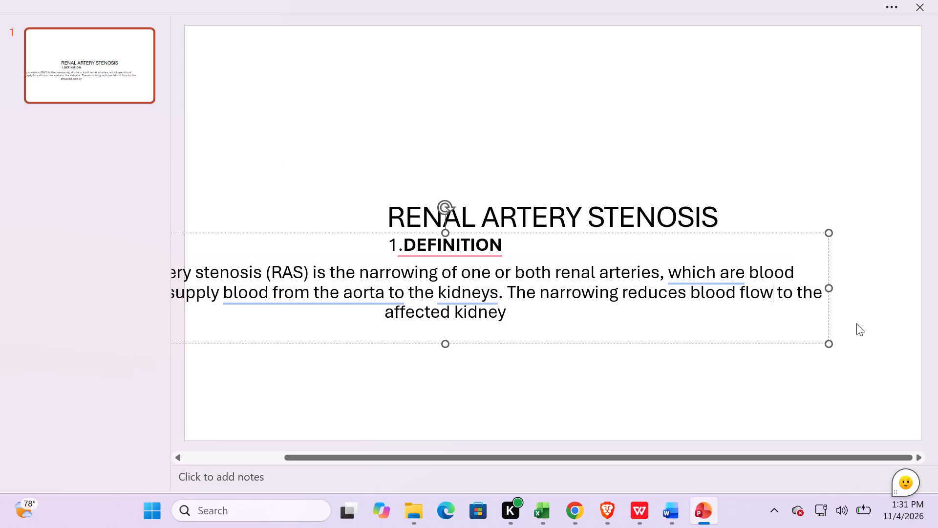
{"action": "left_click_drag", "start_coordinate": [830, 342], "coordinate": [937, 351]}
{"action": "scroll", "coordinate": [830, 342], "scroll_direction": "right", "scroll_amount": 1}
{"action": "scroll", "coordinate": [830, 342], "scroll_direction": "up", "scroll_amount": 1, "text": "ctrl"}
{"action": "scroll", "coordinate": [830, 342], "scroll_direction": "right", "scroll_amount": 1, "text": "ctrl"}
{"action": "scroll", "coordinate": [830, 342], "scroll_direction": "up", "scroll_amount": 1, "text": "ctrl"}
{"action": "scroll", "coordinate": [830, 342], "scroll_direction": "right", "scroll_amount": 1, "text": "ctrl"}
{"action": "scroll", "coordinate": [937, 351], "scroll_direction": "right", "scroll_amount": 1, "text": "ctrl"}
{"action": "scroll", "coordinate": [937, 351], "scroll_direction": "right", "scroll_amount": 1}
{"action": "scroll", "coordinate": [437, 266], "scroll_direction": "up", "scroll_amount": 1}
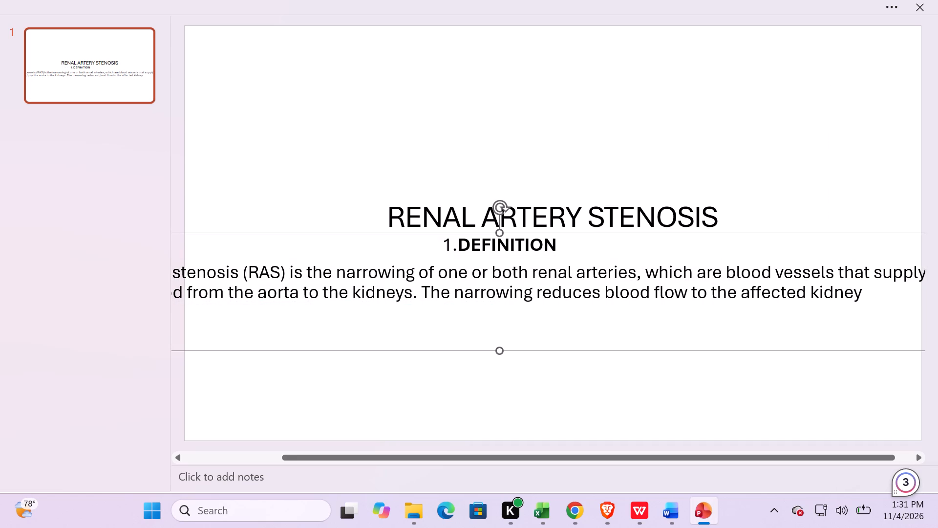
{"action": "scroll", "coordinate": [437, 266], "scroll_direction": "up", "scroll_amount": 1}
Set the font size of the definition paragraph below "1.DEFINITION" to 18.
{"action": "triple_click", "coordinate": [290, 265]}
{"action": "double_click", "coordinate": [290, 265]}
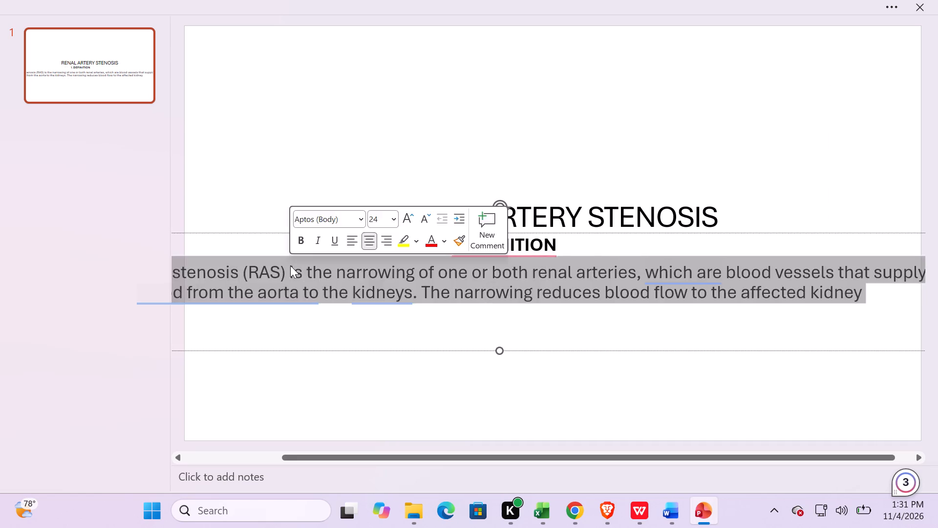
{"action": "left_click", "coordinate": [392, 221]}
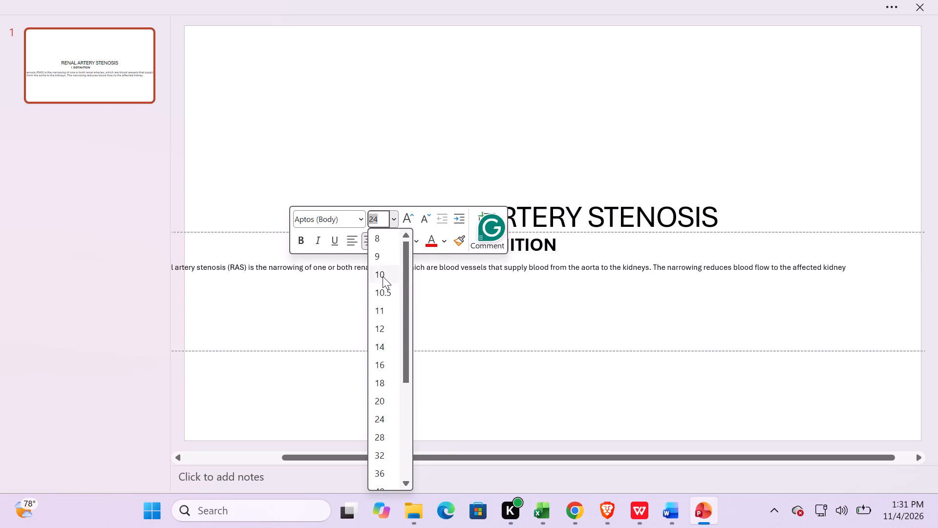
{"action": "left_click", "coordinate": [380, 374]}
{"action": "left_click", "coordinate": [438, 387]}
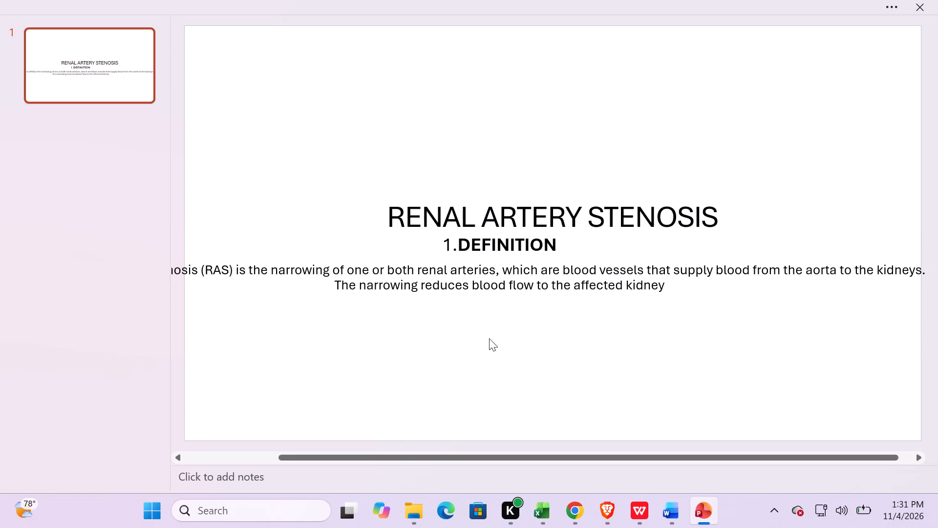
{"action": "scroll", "coordinate": [212, 285], "scroll_direction": "right", "scroll_amount": 2}
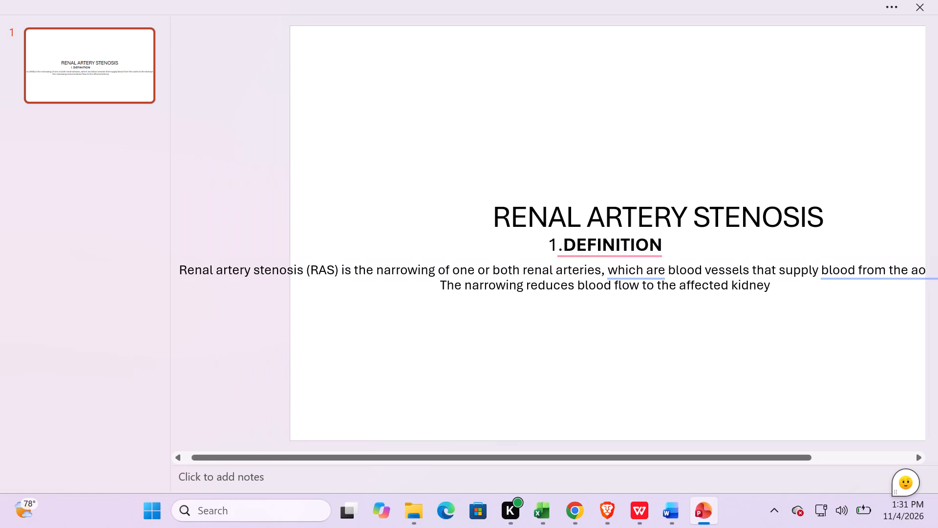
Insert leading spaces before "Renal artery stenosis (RAS)" so the start of the definition text falls inside the slide.
{"action": "scroll", "coordinate": [212, 285], "scroll_direction": "right", "scroll_amount": 1}
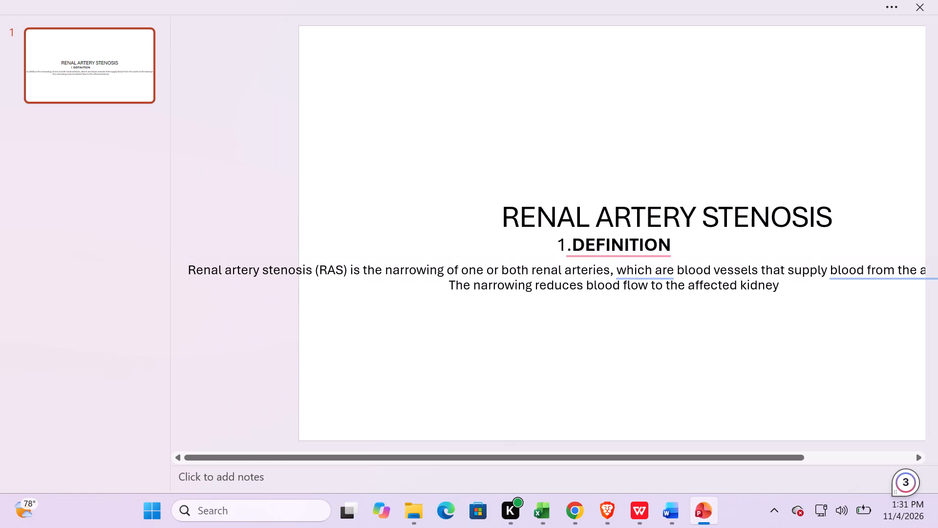
{"action": "scroll", "coordinate": [212, 285], "scroll_direction": "left", "scroll_amount": 3}
{"action": "scroll", "coordinate": [212, 285], "scroll_direction": "right", "scroll_amount": 1}
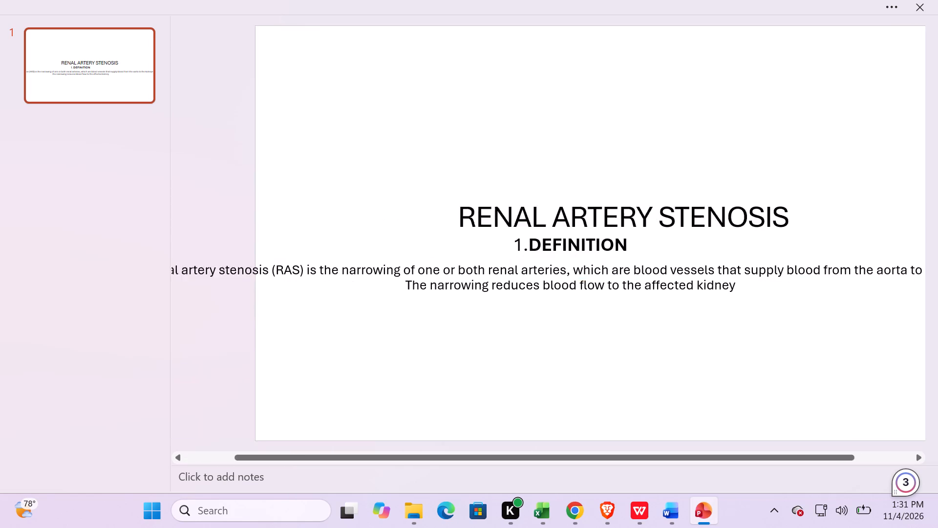
{"action": "scroll", "coordinate": [212, 285], "scroll_direction": "right", "scroll_amount": 1}
{"action": "left_click_drag", "start_coordinate": [164, 272], "coordinate": [214, 266]}
{"action": "left_click", "coordinate": [214, 266]}
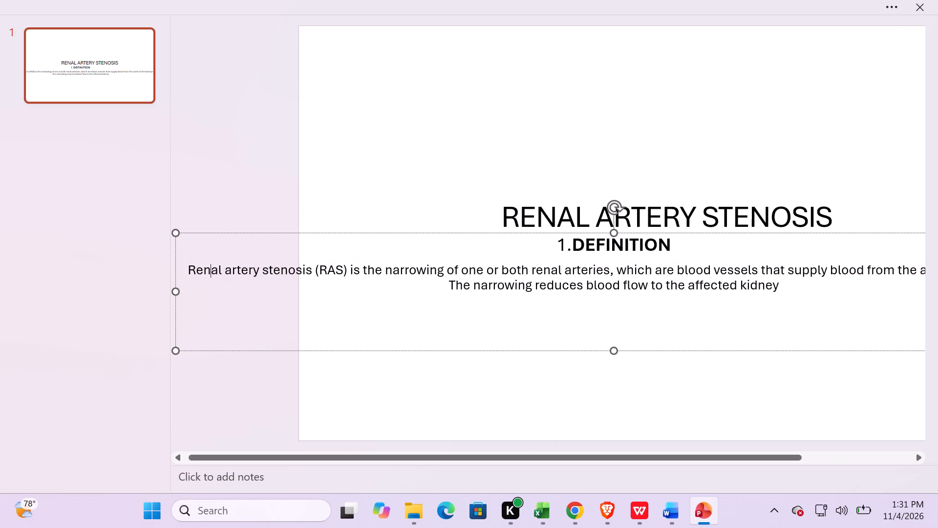
{"action": "left_click", "coordinate": [187, 266]}
{"action": "key", "text": "space"}
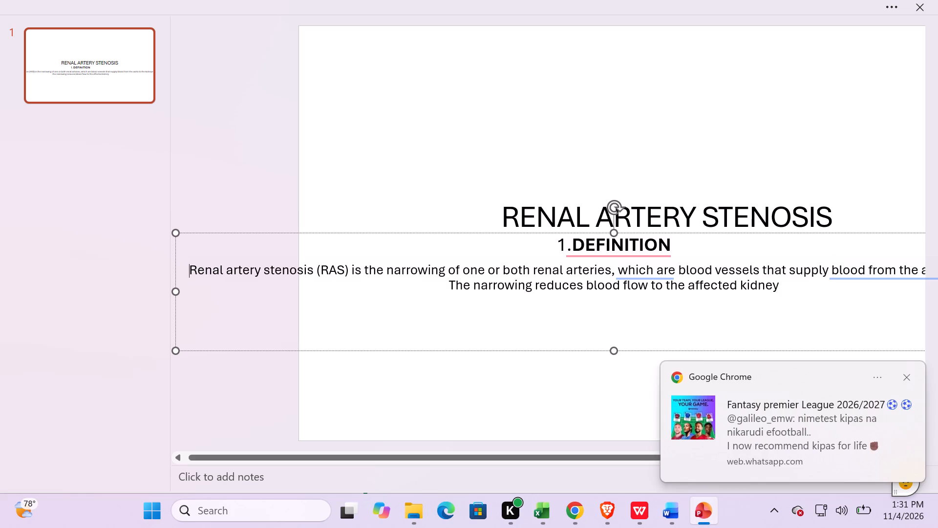
{"action": "key", "text": "space"}
{"action": "key", "text": "space"}
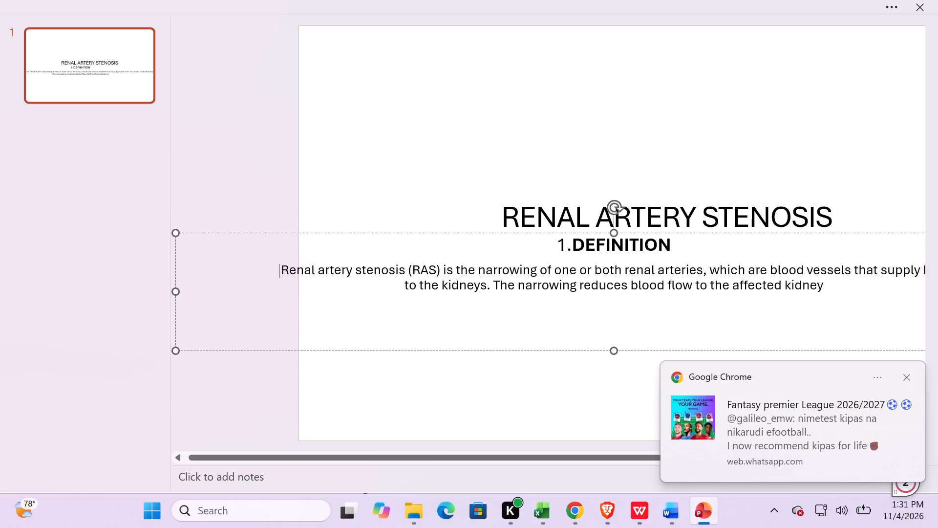
{"action": "key", "text": "space"}
{"action": "key", "text": "space"}
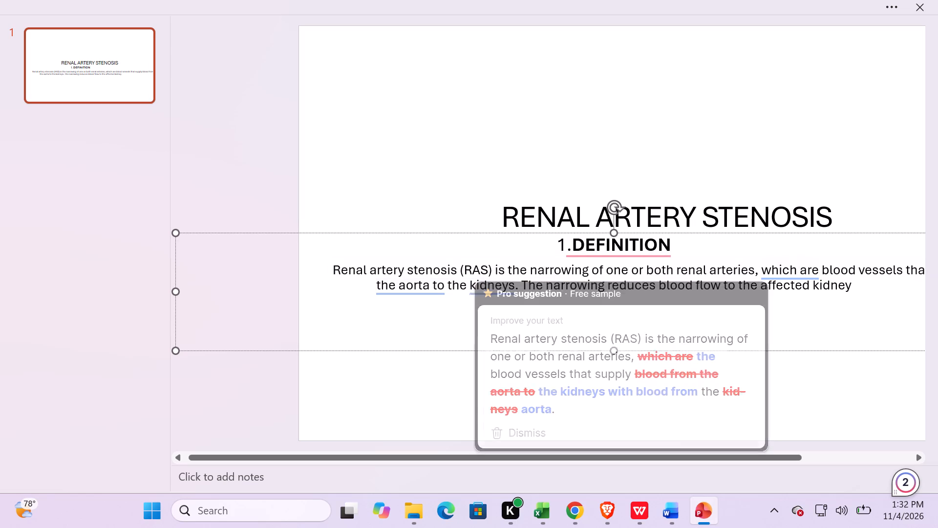
Break the definition paragraph before "which are blood vessels" so that part starts on a new line.
{"action": "left_click", "coordinate": [760, 274]}
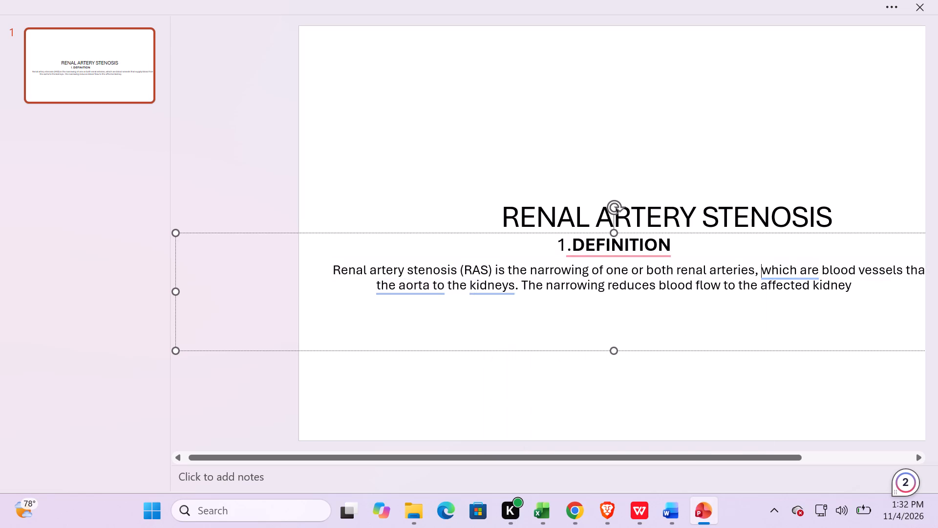
{"action": "key", "text": "Return"}
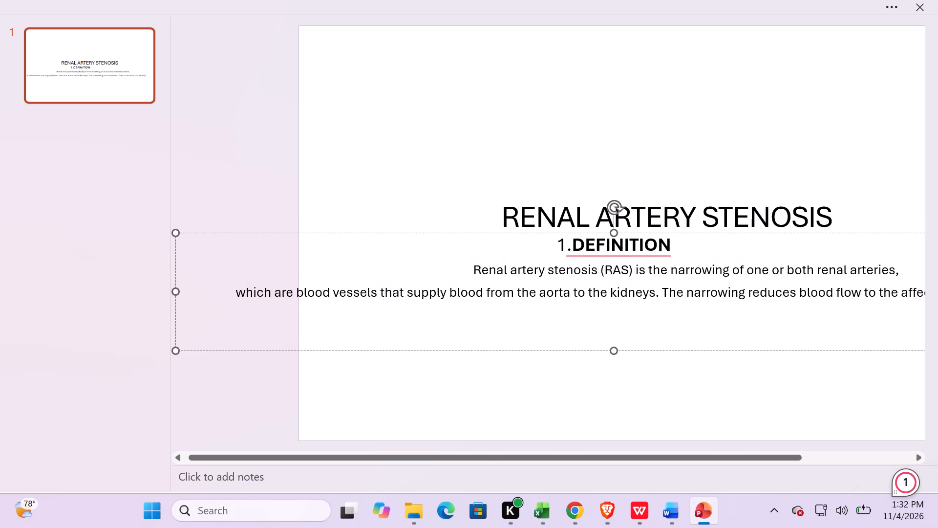
Indent the "which are blood vessels" line with leading spaces so its start falls inside the slide.
{"action": "key", "text": "space"}
{"action": "key", "text": "space"}
{"action": "key", "text": "space"}
{"action": "key", "text": "space"}
{"action": "key", "text": "space"}
{"action": "key", "text": "space"}
{"action": "key", "text": "space"}
{"action": "key", "text": "space"}
{"action": "key", "text": "space"}
{"action": "key", "text": "space"}
{"action": "key", "text": "space"}
{"action": "key", "text": "space"}
{"action": "key", "text": "space"}
{"action": "key", "text": "space"}
{"action": "key", "text": "space"}
{"action": "key", "text": "space"}
{"action": "key", "text": "space"}
{"action": "key", "text": "space"}
{"action": "key", "text": "space"}
{"action": "key", "text": "space"}
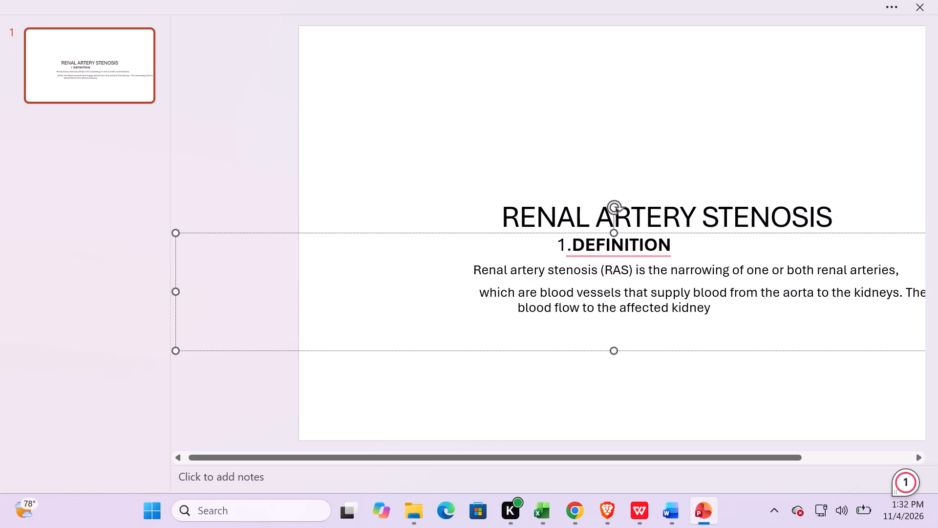
Break the definition text before "The narrowing reduces blood flow" so that sentence starts on its own line.
{"action": "left_click", "coordinate": [908, 293]}
{"action": "key", "text": "Return"}
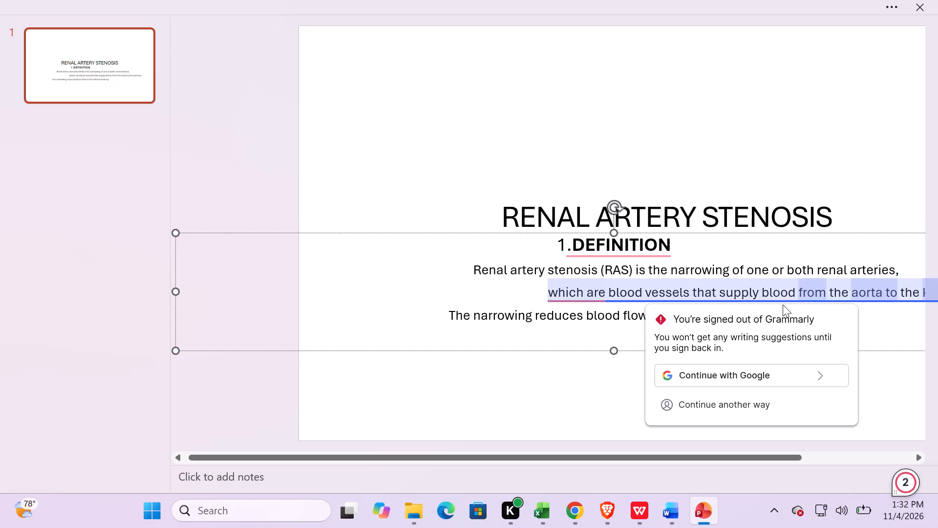
Delete surplus leading spaces before "which are blood vessels" until that line aligns under "Renal artery stenosis (RAS)".
{"action": "left_click", "coordinate": [639, 335]}
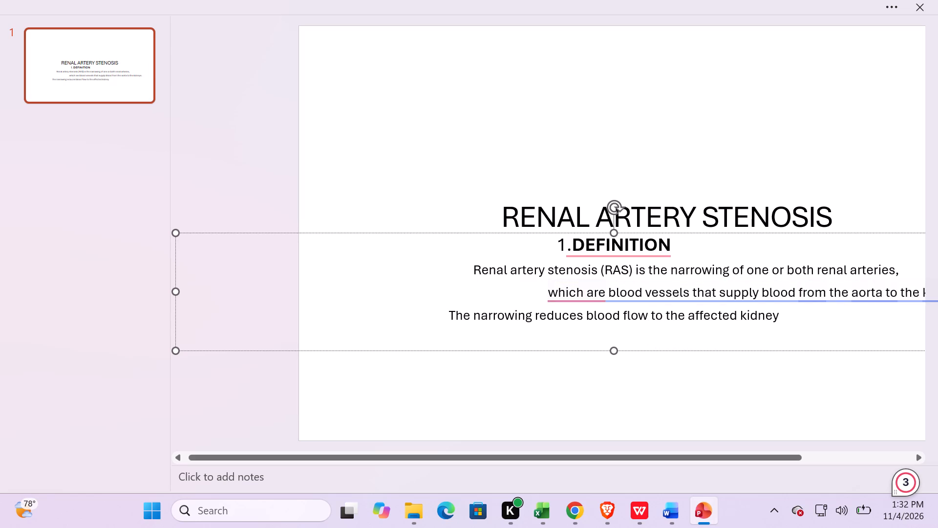
{"action": "left_click", "coordinate": [553, 287]}
{"action": "left_click_drag", "start_coordinate": [536, 290], "coordinate": [548, 290]}
{"action": "left_click", "coordinate": [548, 290]}
{"action": "key", "text": "Return"}
{"action": "key", "text": "BackSpace"}
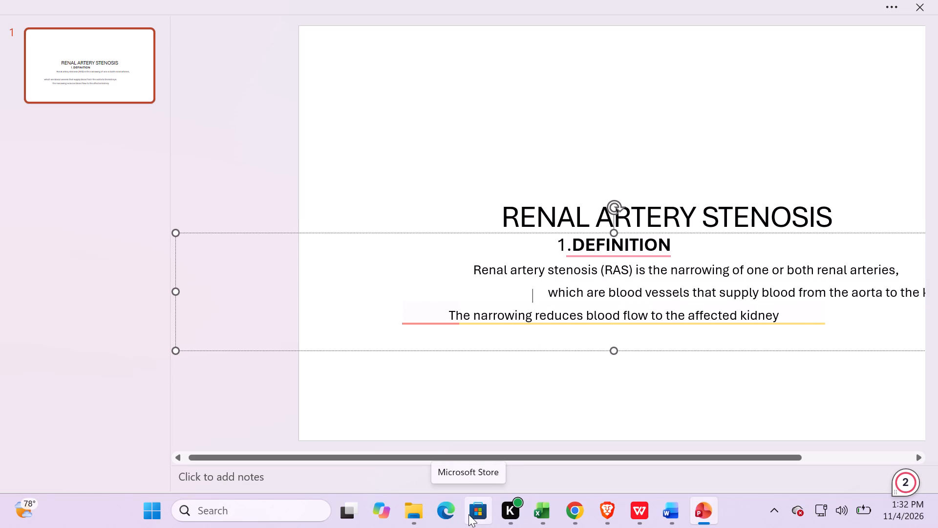
{"action": "key", "text": "BackSpace"}
{"action": "key", "text": "BackSpace"}
{"action": "key", "text": "BackSpace"}
{"action": "key", "text": "BackSpace"}
{"action": "key", "text": "BackSpace"}
{"action": "key", "text": "BackSpace"}
{"action": "key", "text": "BackSpace"}
{"action": "key", "text": "BackSpace"}
{"action": "key", "text": "BackSpace"}
{"action": "key", "text": "BackSpace"}
{"action": "key", "text": "BackSpace"}
{"action": "key", "text": "BackSpace"}
{"action": "key", "text": "BackSpace"}
{"action": "key", "text": "BackSpace"}
{"action": "key", "text": "BackSpace"}
{"action": "key", "text": "BackSpace"}
{"action": "key", "text": "BackSpace"}
{"action": "key", "text": "BackSpace"}
{"action": "key", "text": "BackSpace"}
{"action": "key", "text": "BackSpace"}
{"action": "key", "text": "BackSpace"}
{"action": "key", "text": "BackSpace"}
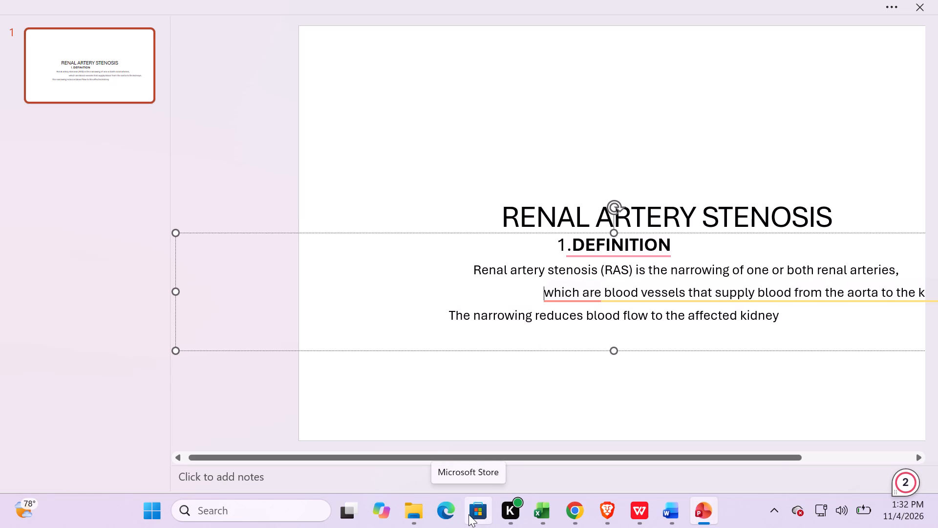
{"action": "key", "text": "BackSpace"}
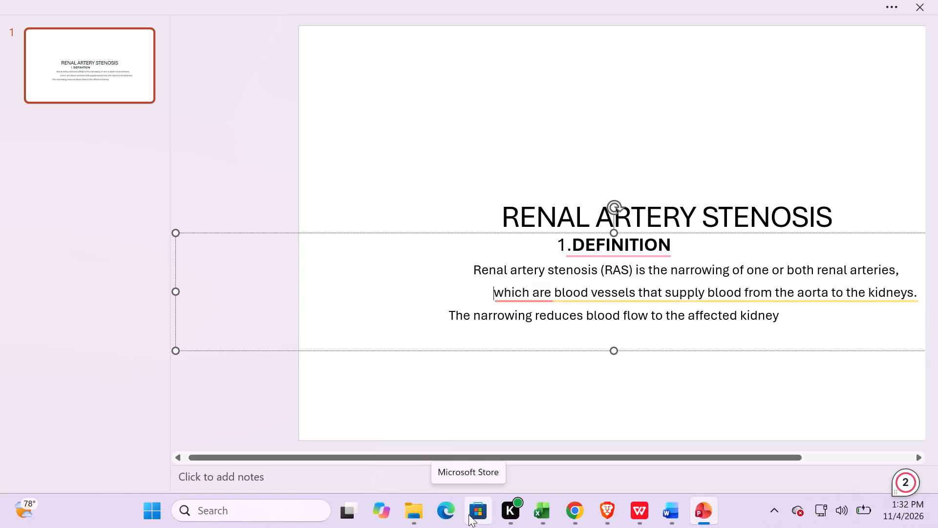
{"action": "key", "text": "BackSpace"}
{"action": "key", "text": "BackSpace"}
{"action": "key", "text": "BackSpace"}
{"action": "key", "text": "BackSpace"}
{"action": "key", "text": "BackSpace"}
{"action": "key", "text": "BackSpace"}
{"action": "key", "text": "BackSpace"}
{"action": "key", "text": "BackSpace"}
{"action": "key", "text": "BackSpace"}
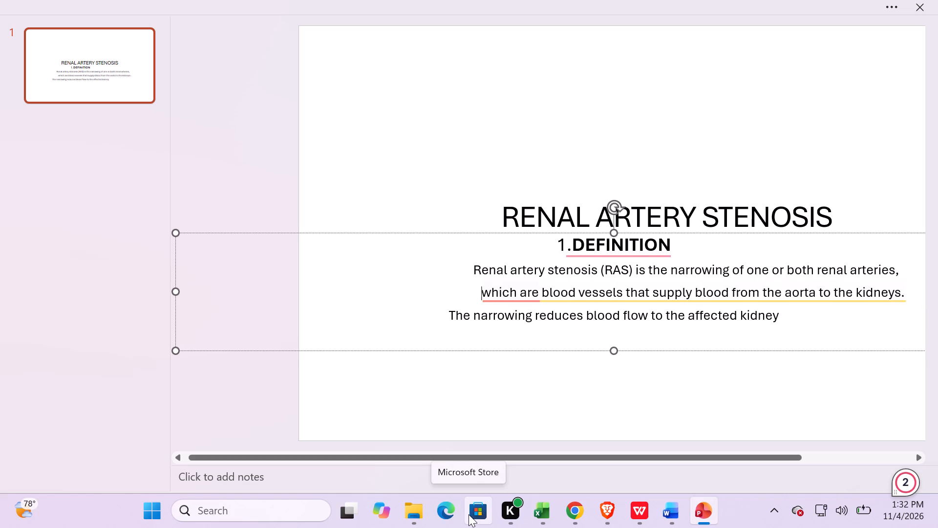
{"action": "key", "text": "BackSpace"}
{"action": "key", "text": "BackSpace"}
{"action": "key", "text": "BackSpace"}
{"action": "key", "text": "BackSpace"}
{"action": "key", "text": "BackSpace"}
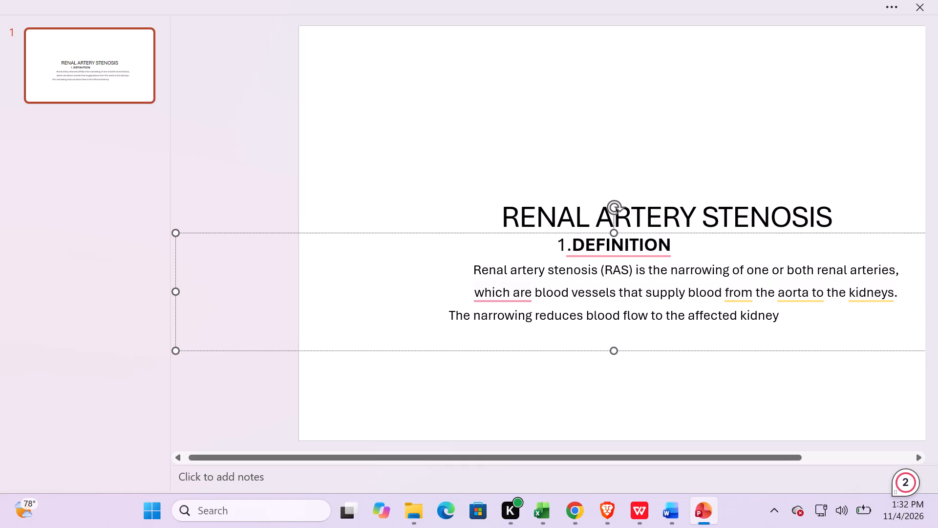
Insert leading spaces before "The narrowing reduces blood flow" until that line aligns with the two definition lines above.
{"action": "left_click", "coordinate": [449, 310]}
{"action": "key", "text": "space"}
{"action": "key", "text": "space"}
{"action": "key", "text": "space"}
{"action": "key", "text": "space"}
{"action": "key", "text": "space"}
{"action": "key", "text": "space"}
{"action": "key", "text": "space"}
{"action": "key", "text": "space"}
{"action": "key", "text": "space"}
{"action": "key", "text": "space"}
{"action": "key", "text": "space"}
{"action": "key", "text": "space"}
{"action": "key", "text": "space"}
{"action": "key", "text": "space"}
{"action": "key", "text": "space"}
{"action": "key", "text": "space"}
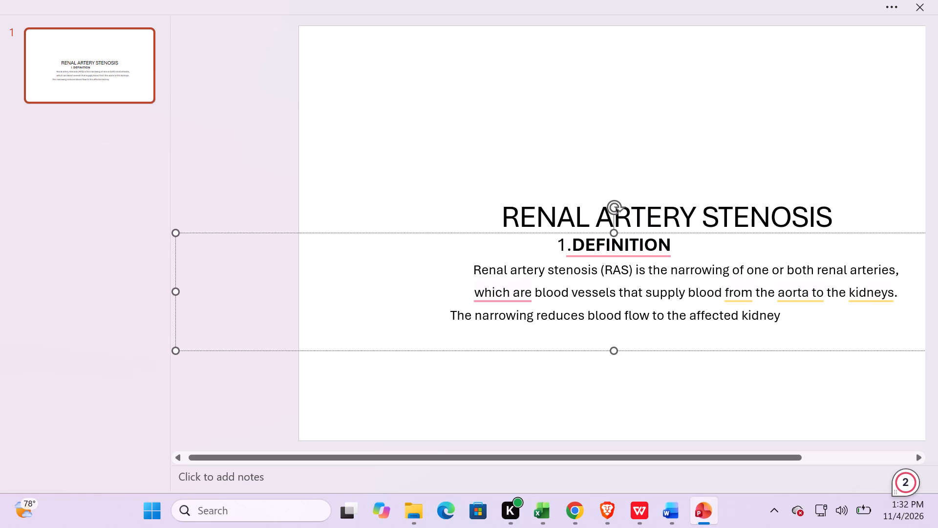
{"action": "key", "text": "space"}
{"action": "key", "text": "space"}
{"action": "key", "text": "space"}
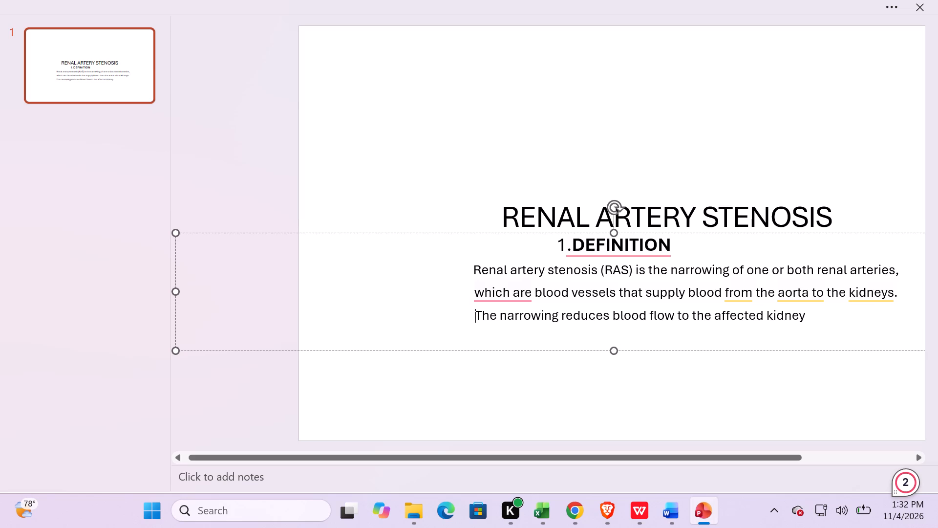
{"action": "key", "text": "space"}
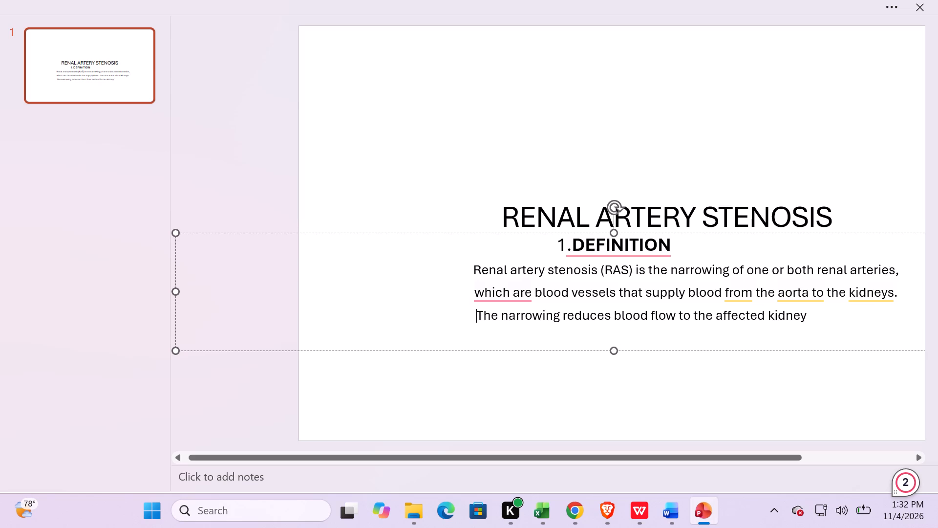
{"action": "left_click", "coordinate": [821, 317]}
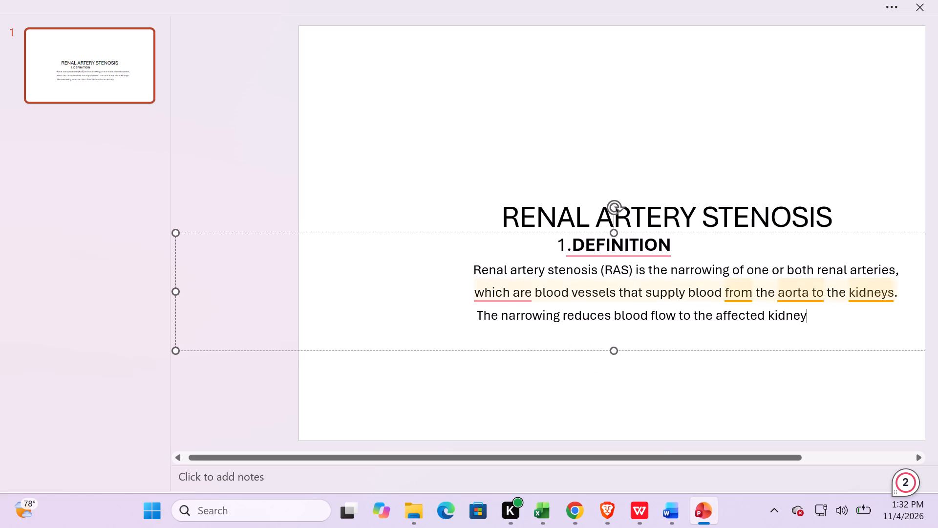
Move the subtitle box containing the definition slightly to the left on the slide.
{"action": "scroll", "coordinate": [735, 300], "scroll_direction": "left", "scroll_amount": 1}
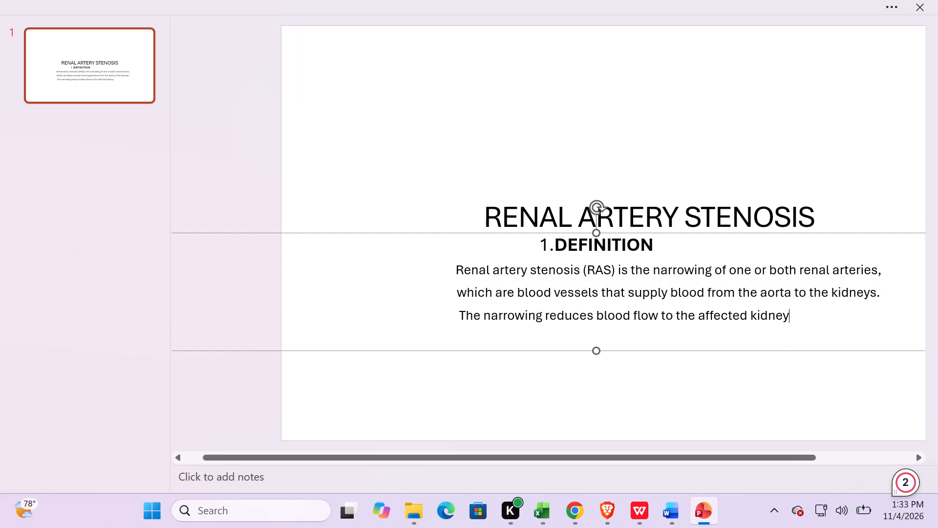
{"action": "scroll", "coordinate": [292, 285], "scroll_direction": "down", "scroll_amount": 1}
{"action": "left_click_drag", "start_coordinate": [310, 234], "coordinate": [298, 234]}
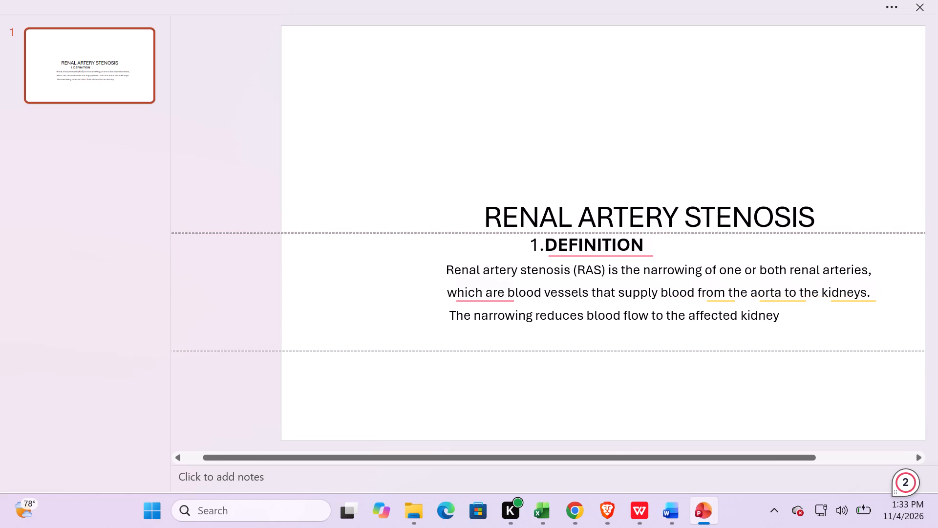
{"action": "left_click_drag", "start_coordinate": [298, 234], "coordinate": [296, 234]}
Extend the subtitle box's bottom edge down to just past the slide's lower edge.
{"action": "left_click_drag", "start_coordinate": [588, 350], "coordinate": [585, 333]}
{"action": "left_click_drag", "start_coordinate": [585, 333], "coordinate": [600, 446]}
{"action": "scroll", "coordinate": [585, 340], "scroll_direction": "up", "scroll_amount": 1}
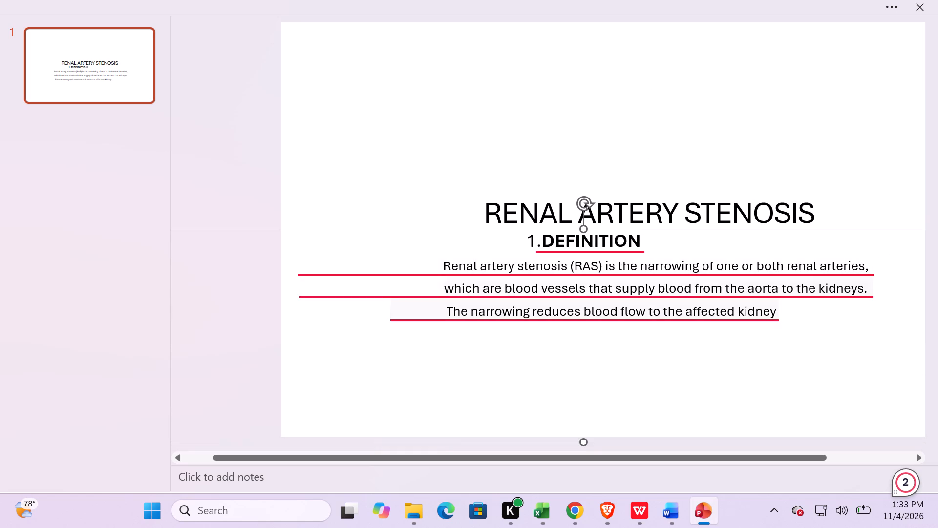
Widen the subtitle box slightly to the right from its top-right corner, keeping its top edge just below the title.
{"action": "left_click_drag", "start_coordinate": [937, 225], "coordinate": [834, 259]}
{"action": "scroll", "coordinate": [931, 226], "scroll_direction": "left", "scroll_amount": 1}
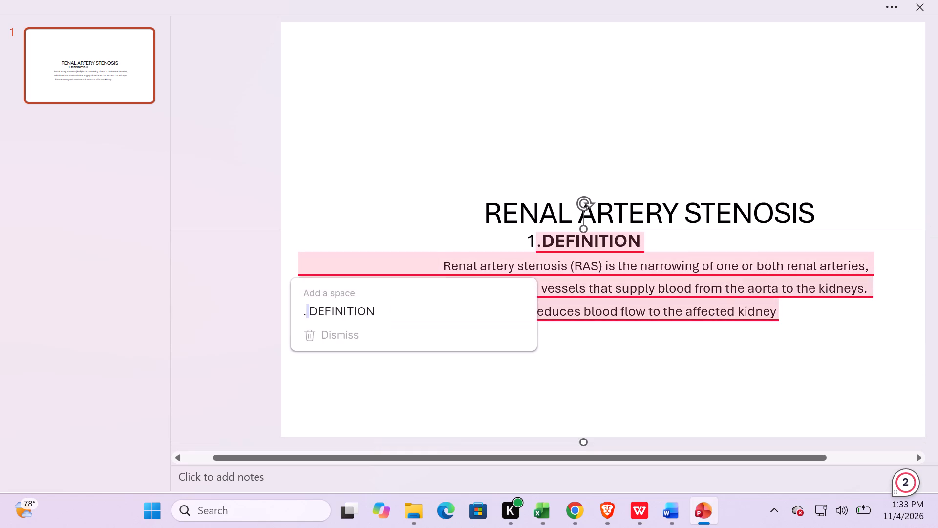
{"action": "scroll", "coordinate": [834, 259], "scroll_direction": "left", "scroll_amount": 3}
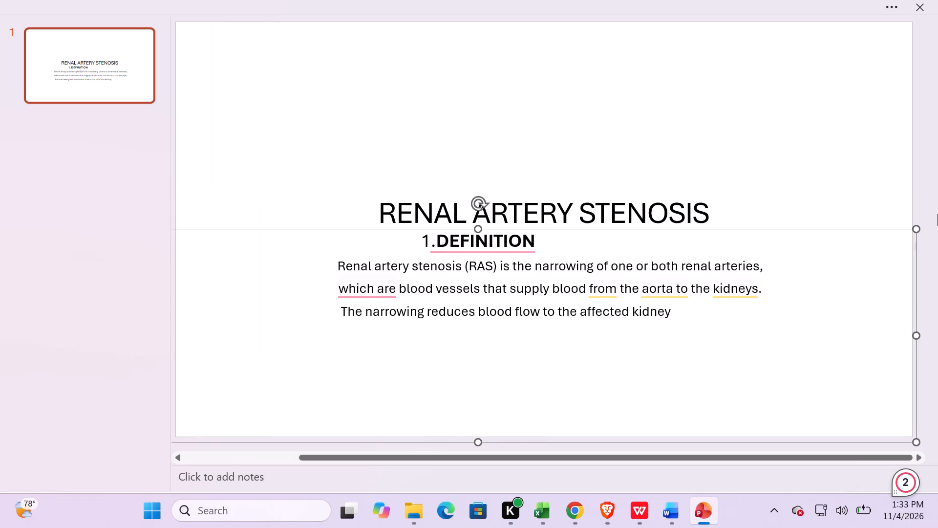
{"action": "left_click_drag", "start_coordinate": [916, 229], "coordinate": [853, 245]}
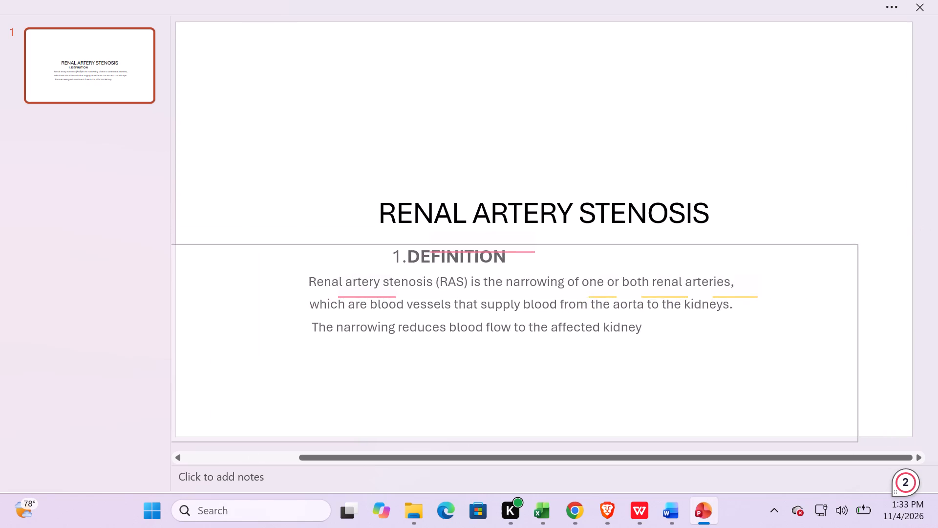
{"action": "left_click_drag", "start_coordinate": [853, 245], "coordinate": [917, 208]}
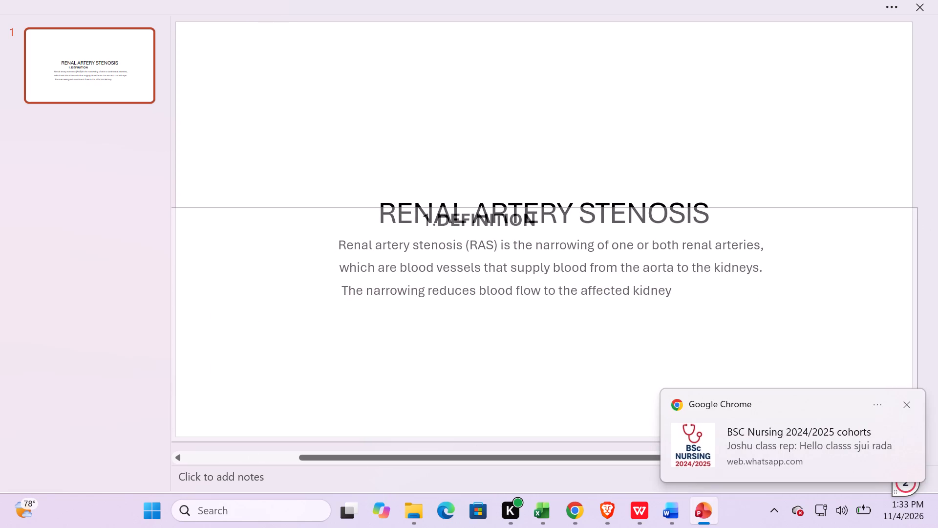
{"action": "left_click_drag", "start_coordinate": [917, 208], "coordinate": [937, 231]}
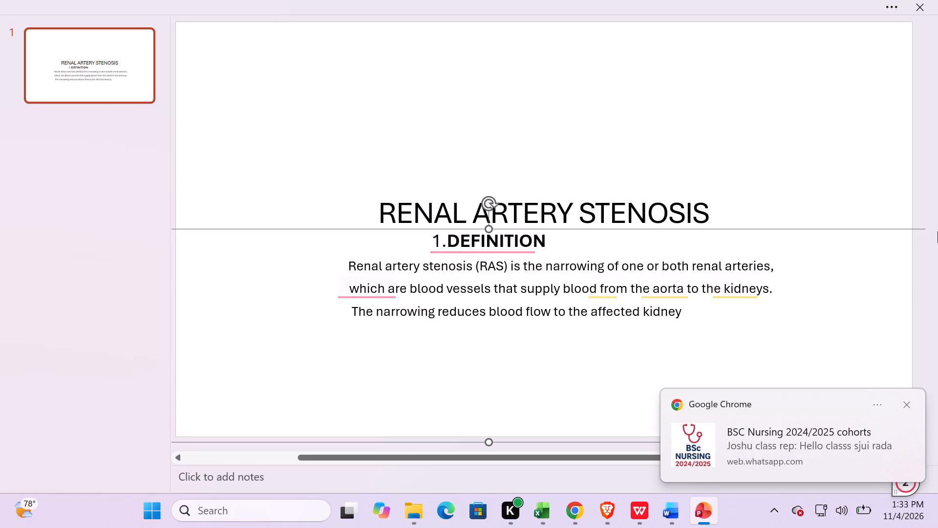
{"action": "left_click", "coordinate": [884, 265]}
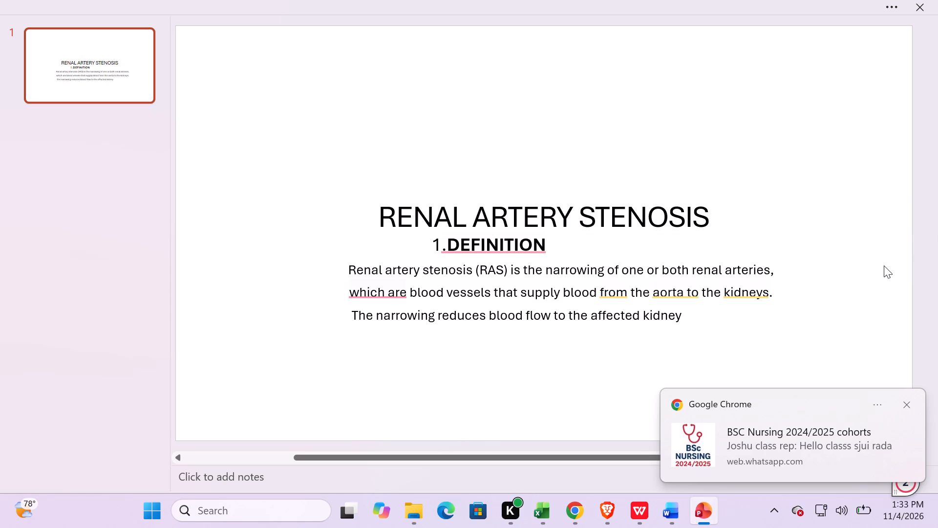
{"action": "left_click", "coordinate": [884, 265]}
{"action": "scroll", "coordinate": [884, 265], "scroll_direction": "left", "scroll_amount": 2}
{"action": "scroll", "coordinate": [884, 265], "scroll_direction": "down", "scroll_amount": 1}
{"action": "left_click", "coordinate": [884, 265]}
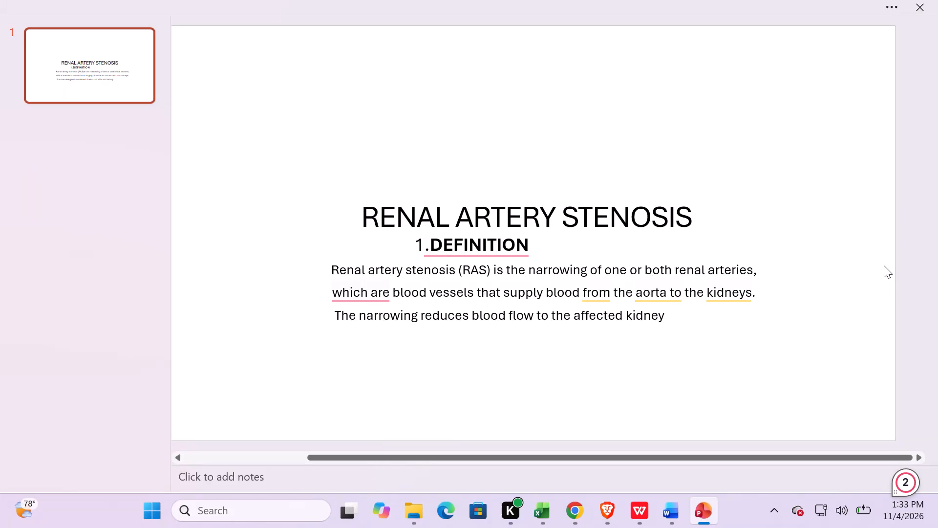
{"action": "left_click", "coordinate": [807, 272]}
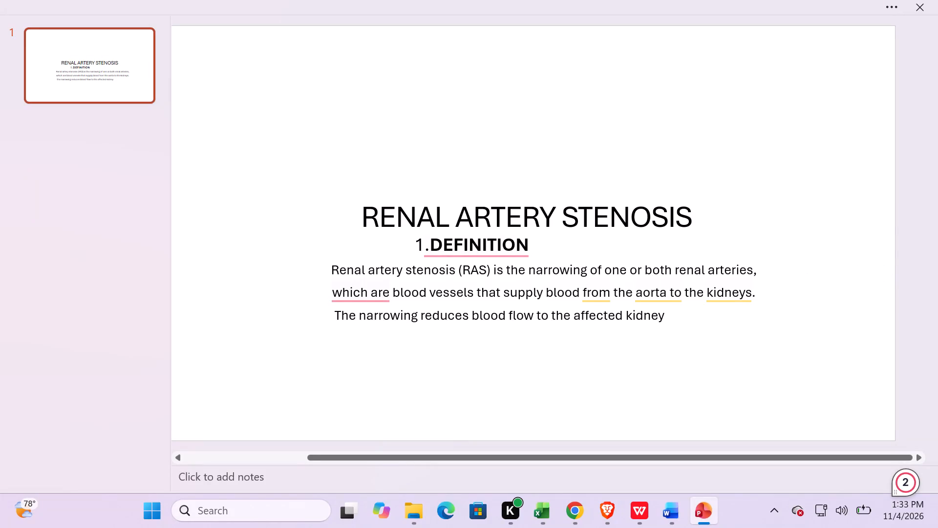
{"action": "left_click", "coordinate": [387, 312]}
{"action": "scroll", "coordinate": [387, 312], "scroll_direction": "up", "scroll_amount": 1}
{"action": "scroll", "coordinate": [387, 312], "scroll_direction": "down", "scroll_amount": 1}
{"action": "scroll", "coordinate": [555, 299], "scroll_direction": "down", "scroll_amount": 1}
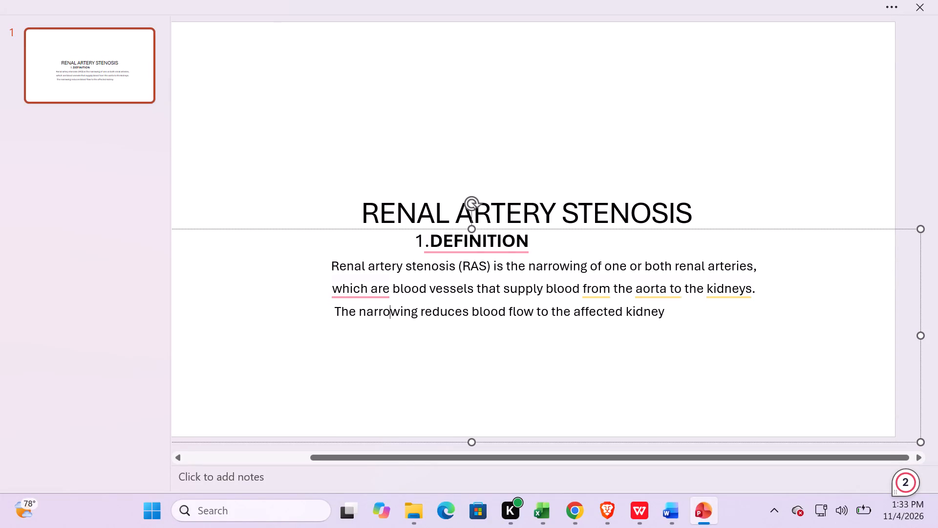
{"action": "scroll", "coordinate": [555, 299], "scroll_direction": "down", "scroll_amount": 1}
Narrow the definition's subtitle box by pulling its right edge inward to within the slide.
{"action": "left_click_drag", "start_coordinate": [919, 334], "coordinate": [853, 337]}
{"action": "scroll", "coordinate": [912, 335], "scroll_direction": "left", "scroll_amount": 1}
{"action": "scroll", "coordinate": [853, 337], "scroll_direction": "left", "scroll_amount": 1}
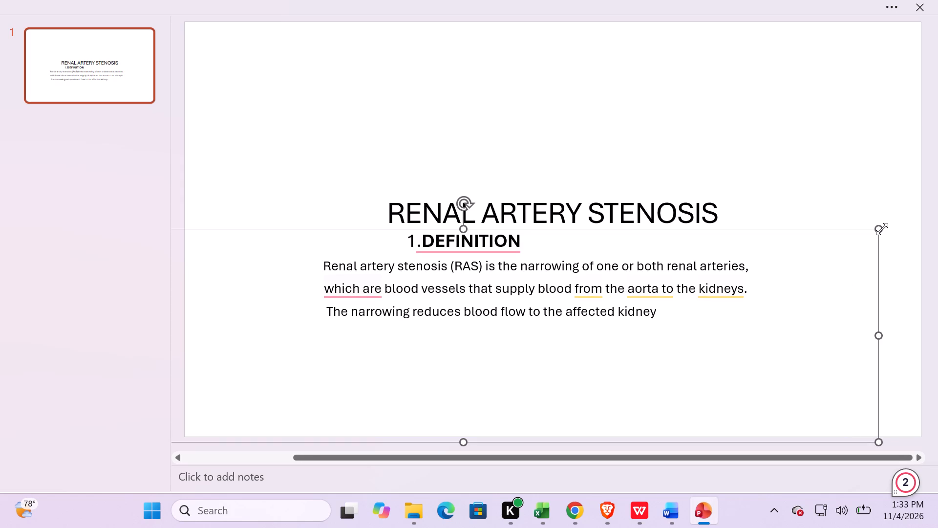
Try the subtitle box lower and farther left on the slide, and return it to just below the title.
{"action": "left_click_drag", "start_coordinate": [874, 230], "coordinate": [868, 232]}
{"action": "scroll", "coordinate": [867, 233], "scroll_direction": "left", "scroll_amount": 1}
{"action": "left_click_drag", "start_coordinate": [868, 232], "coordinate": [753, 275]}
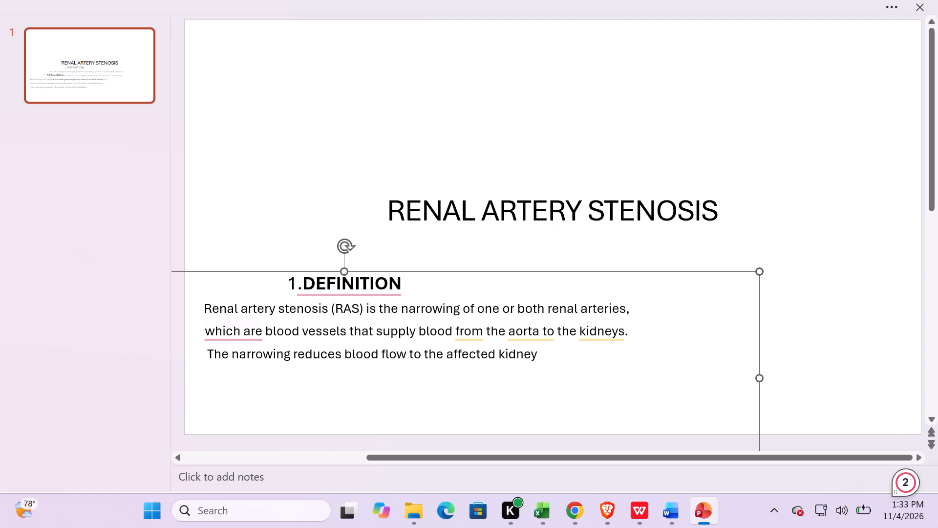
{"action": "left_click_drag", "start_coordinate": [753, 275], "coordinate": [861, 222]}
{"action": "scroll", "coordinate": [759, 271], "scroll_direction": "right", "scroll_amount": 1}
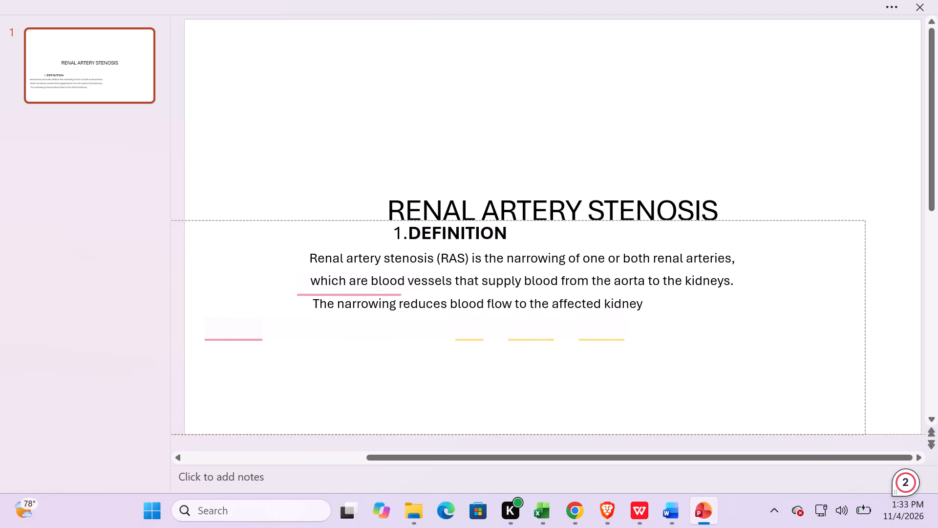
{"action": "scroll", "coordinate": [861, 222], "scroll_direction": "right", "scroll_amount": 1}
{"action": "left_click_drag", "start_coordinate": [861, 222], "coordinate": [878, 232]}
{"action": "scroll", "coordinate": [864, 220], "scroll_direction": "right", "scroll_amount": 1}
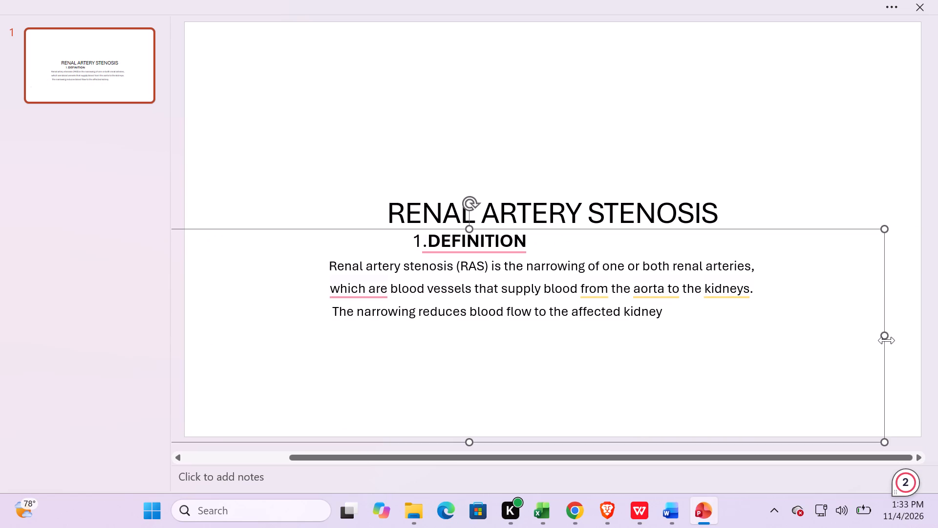
Narrow the subtitle box further by pulling its right edge farther in from the slide's right border.
{"action": "left_click_drag", "start_coordinate": [887, 340], "coordinate": [805, 351]}
{"action": "scroll", "coordinate": [887, 340], "scroll_direction": "left", "scroll_amount": 1}
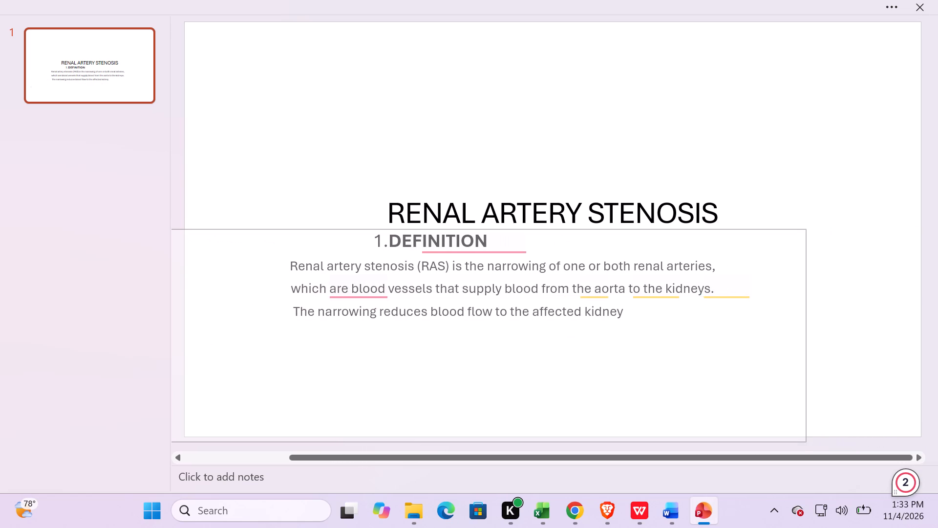
{"action": "left_click_drag", "start_coordinate": [805, 351], "coordinate": [804, 351]}
{"action": "scroll", "coordinate": [805, 351], "scroll_direction": "left", "scroll_amount": 1}
Pull the subtitle box's left edge inward until it sits just inside the slide's left border.
{"action": "scroll", "coordinate": [408, 337], "scroll_direction": "right", "scroll_amount": 1}
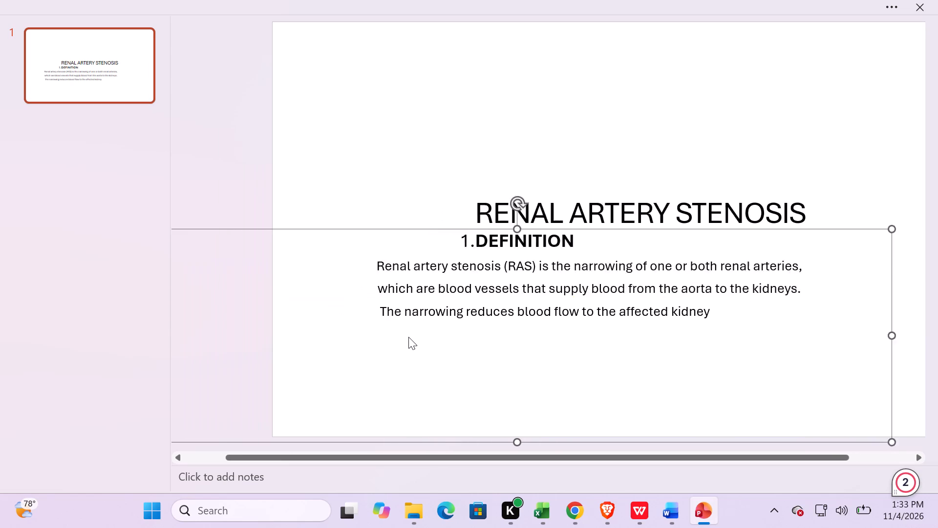
{"action": "scroll", "coordinate": [408, 337], "scroll_direction": "right", "scroll_amount": 2}
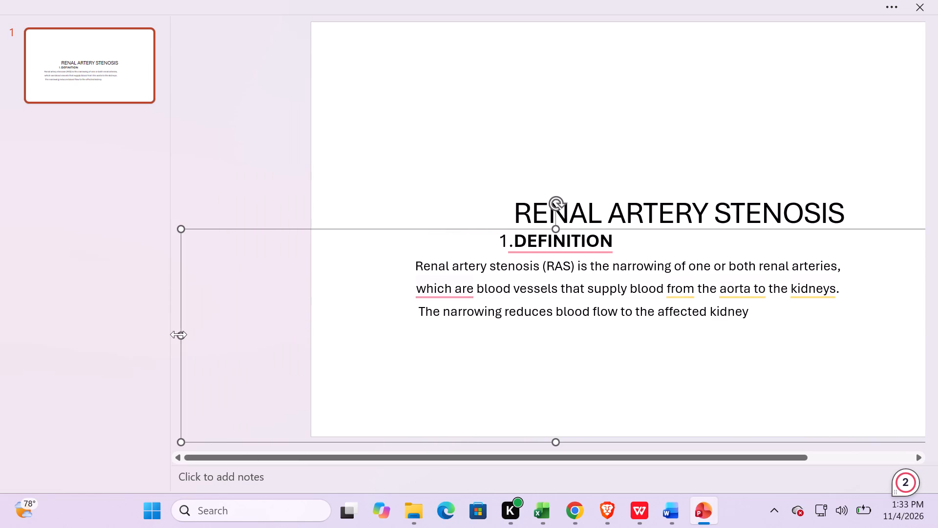
{"action": "left_click_drag", "start_coordinate": [181, 335], "coordinate": [349, 328]}
{"action": "scroll", "coordinate": [179, 341], "scroll_direction": "right", "scroll_amount": 1}
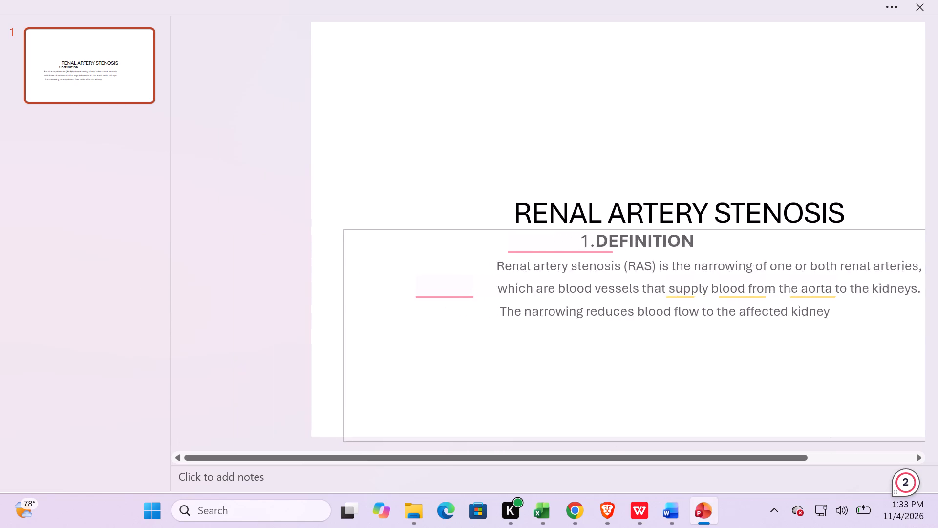
{"action": "left_click_drag", "start_coordinate": [349, 328], "coordinate": [350, 328]}
{"action": "scroll", "coordinate": [349, 328], "scroll_direction": "right", "scroll_amount": 1}
{"action": "scroll", "coordinate": [519, 312], "scroll_direction": "down", "scroll_amount": 1}
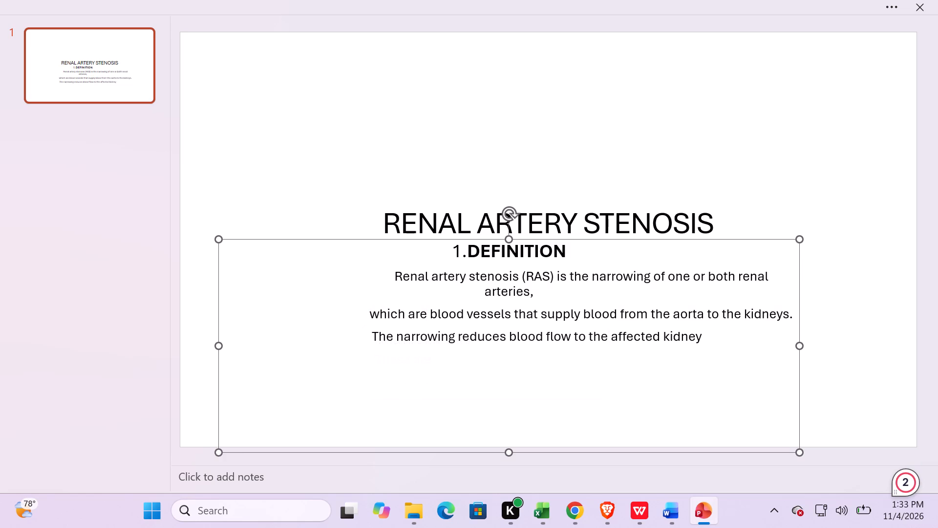
{"action": "scroll", "coordinate": [594, 356], "scroll_direction": "down", "scroll_amount": 1}
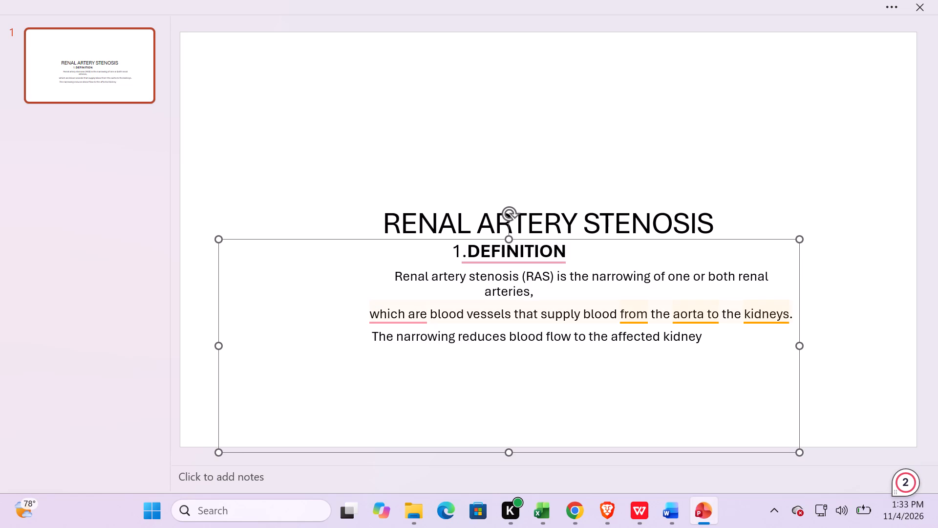
{"action": "scroll", "coordinate": [596, 310], "scroll_direction": "down", "scroll_amount": 1}
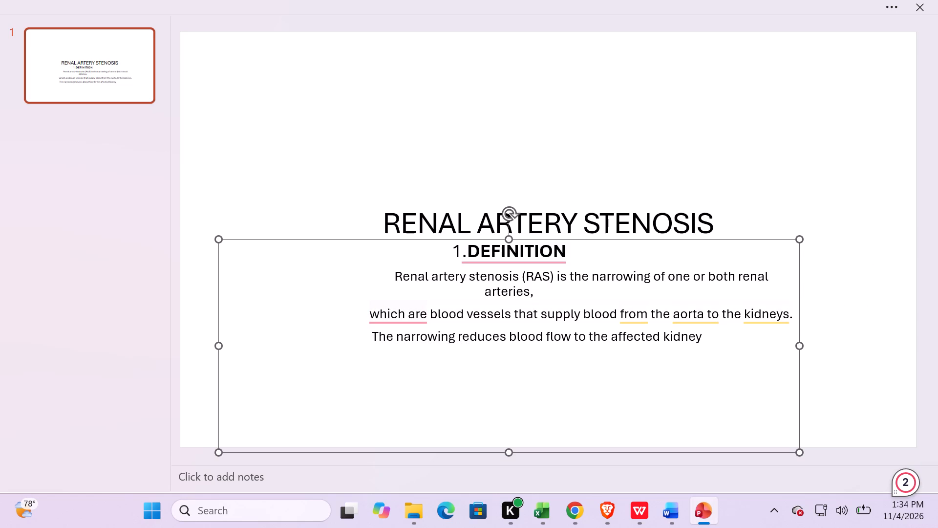
Add a period after "The narrowing reduces blood flow to the affected kidney".
{"action": "left_click", "coordinate": [388, 276]}
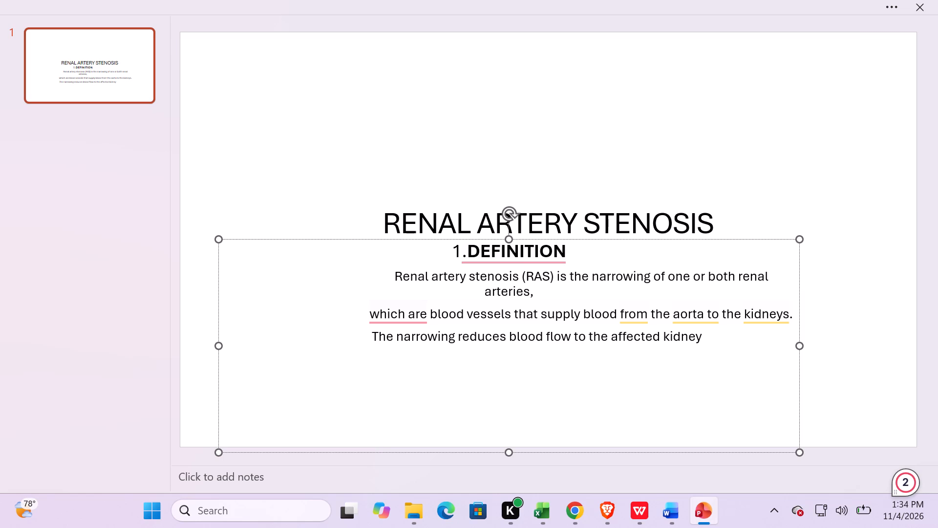
{"action": "left_click", "coordinate": [706, 339]}
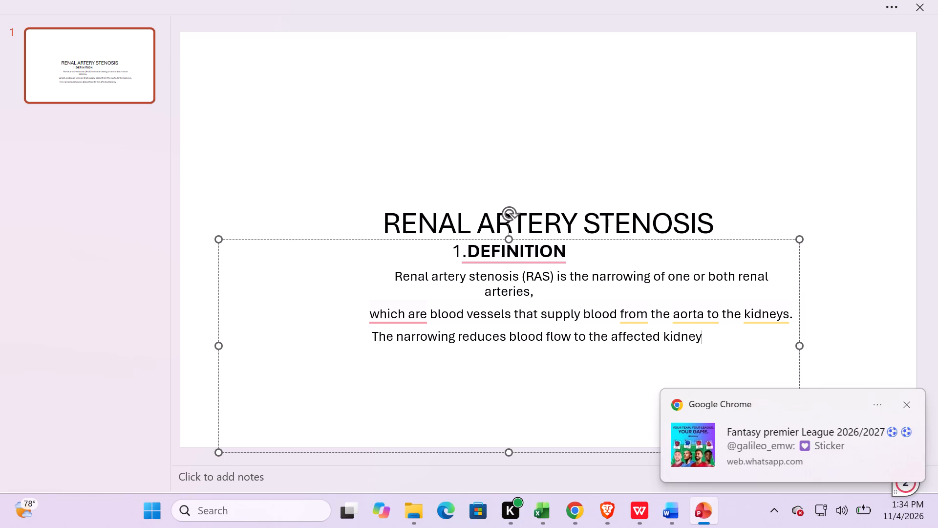
{"action": "key", "text": "period"}
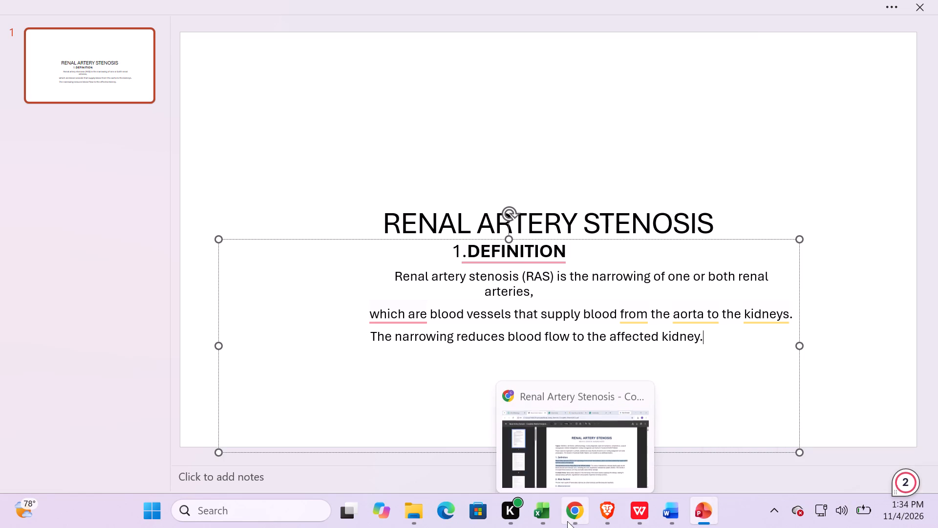
Switch to the PDF notes in Chrome and copy the text from "The kidney interprets" through "impairment of kidney function".
{"action": "left_click", "coordinate": [577, 486]}
{"action": "left_click", "coordinate": [574, 467]}
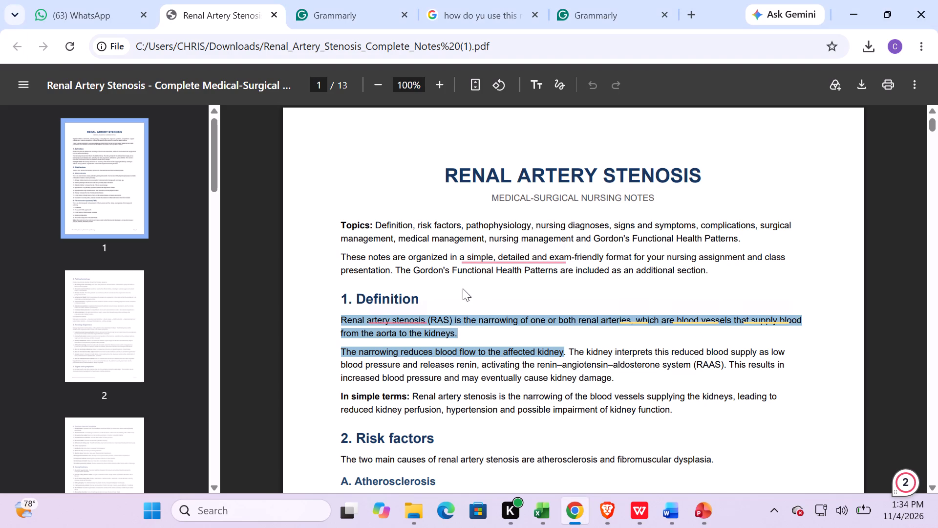
{"action": "left_click", "coordinate": [487, 275]}
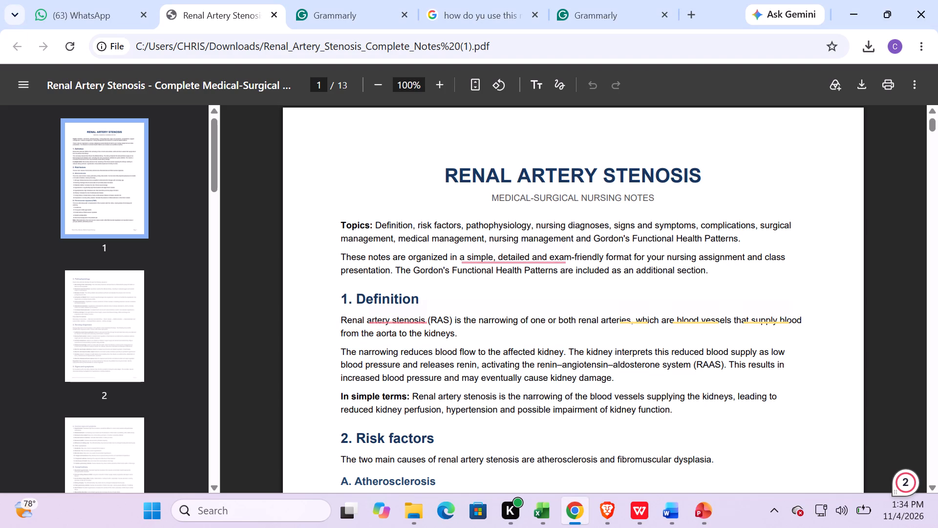
{"action": "left_click_drag", "start_coordinate": [583, 346], "coordinate": [687, 373]}
{"action": "scroll", "coordinate": [582, 348], "scroll_direction": "right", "scroll_amount": 1}
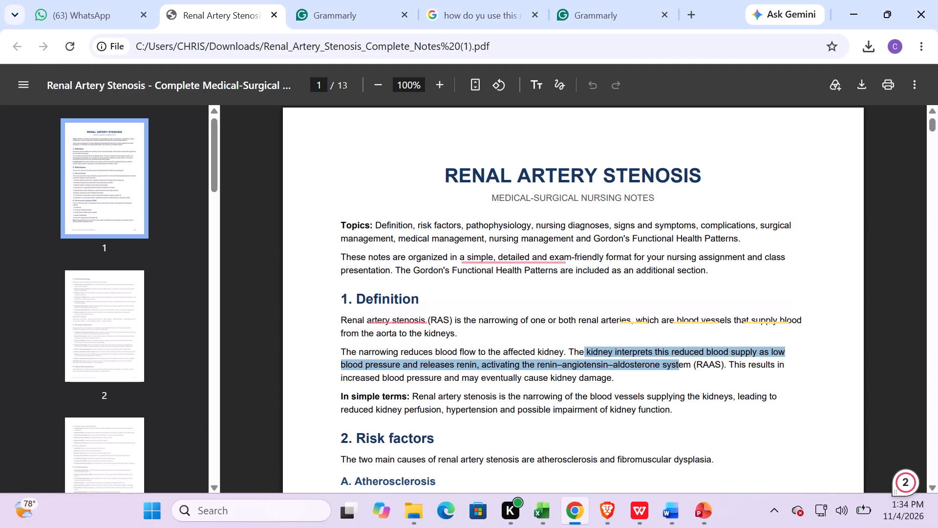
{"action": "left_click_drag", "start_coordinate": [687, 373], "coordinate": [625, 358]}
{"action": "scroll", "coordinate": [687, 373], "scroll_direction": "right", "scroll_amount": 1}
{"action": "left_click_drag", "start_coordinate": [717, 388], "coordinate": [569, 349]}
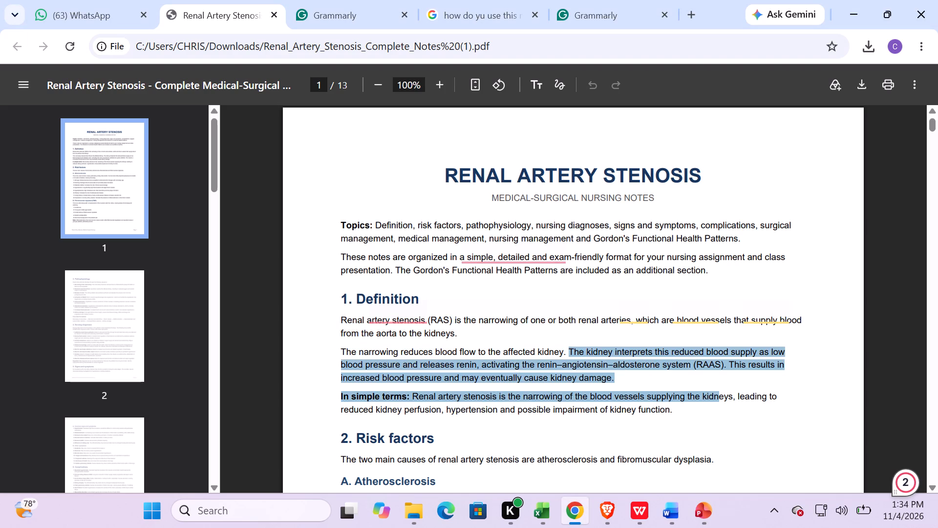
{"action": "left_click_drag", "start_coordinate": [569, 349], "coordinate": [694, 358]}
{"action": "left_click", "coordinate": [600, 342]}
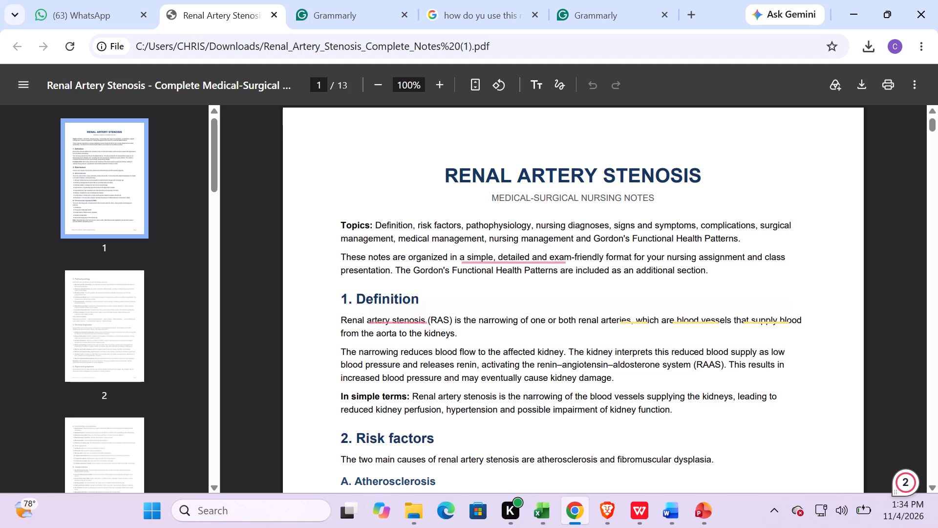
{"action": "left_click_drag", "start_coordinate": [569, 347], "coordinate": [690, 406]}
{"action": "scroll", "coordinate": [569, 347], "scroll_direction": "right", "scroll_amount": 1}
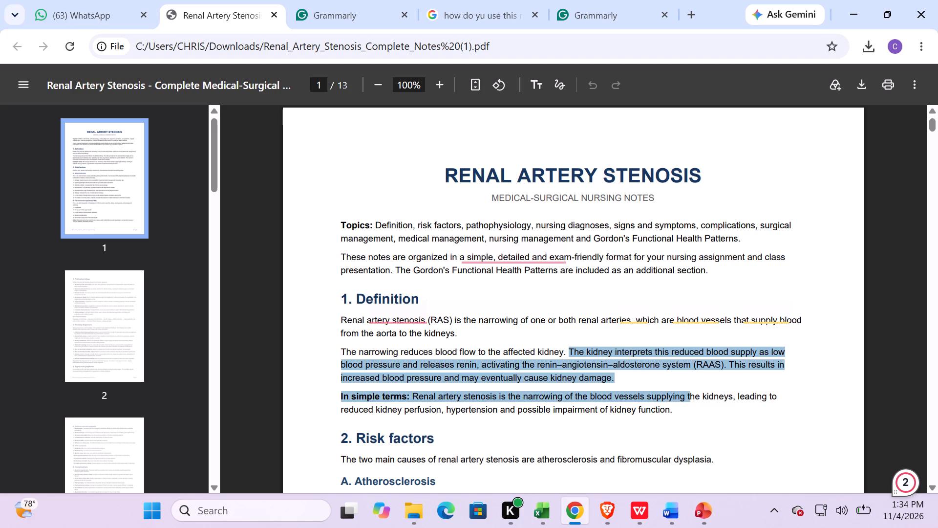
{"action": "left_click_drag", "start_coordinate": [690, 406], "coordinate": [732, 421]}
{"action": "scroll", "coordinate": [690, 406], "scroll_direction": "right", "scroll_amount": 2}
{"action": "left_click_drag", "start_coordinate": [732, 421], "coordinate": [696, 418]}
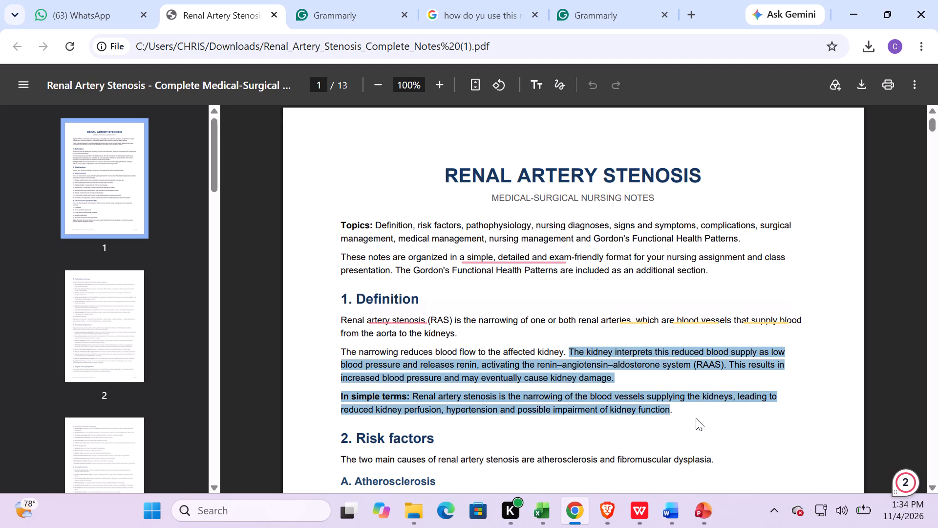
{"action": "key", "text": "ctrl+c"}
{"action": "key", "text": "ctrl+c"}
{"action": "key", "text": "ctrl+c"}
{"action": "key", "text": "ctrl+c"}
{"action": "key", "text": "c"}
{"action": "key", "text": "ctrl+c"}
Return to PowerPoint and paste the copied text after "affected kidney." in the subtitle box, with the Keep Source Formatting option.
{"action": "left_click", "coordinate": [701, 465]}
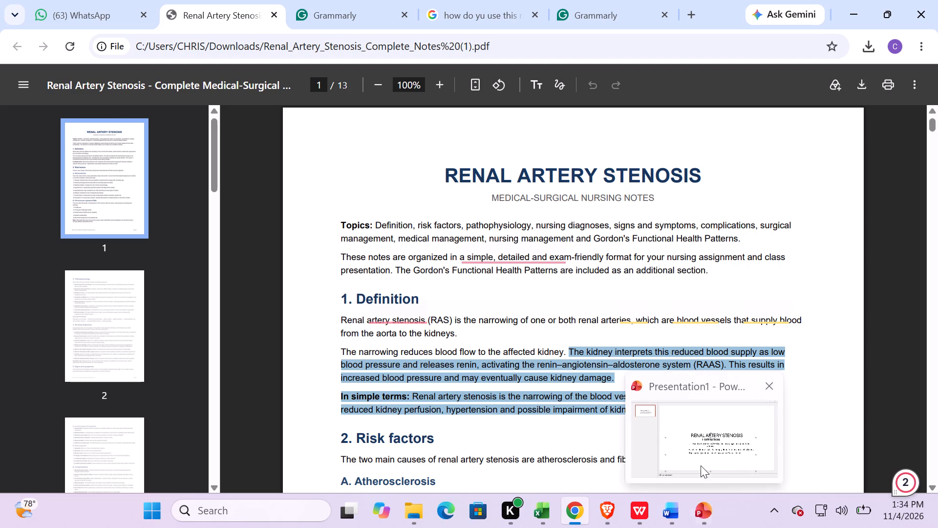
{"action": "key", "text": "ctrl+v"}
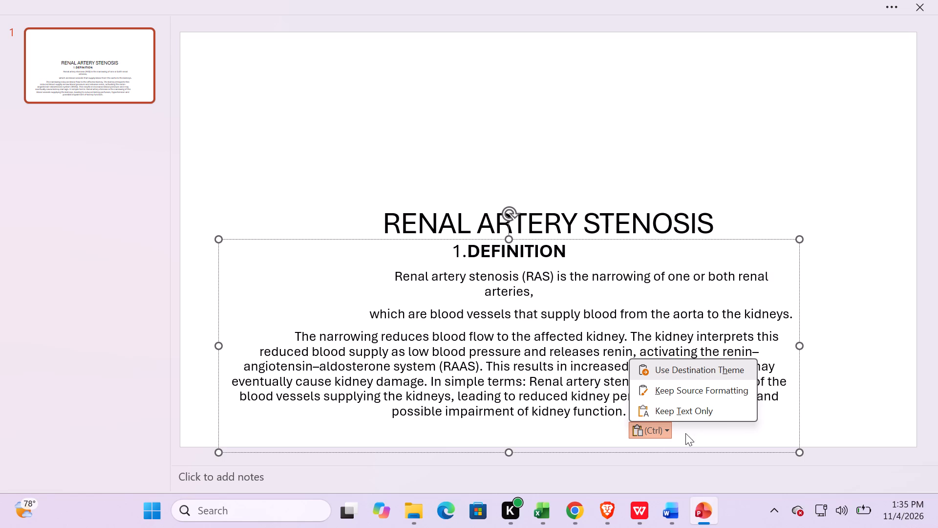
{"action": "left_click", "coordinate": [667, 429]}
{"action": "left_click", "coordinate": [667, 429]}
{"action": "left_click", "coordinate": [686, 391]}
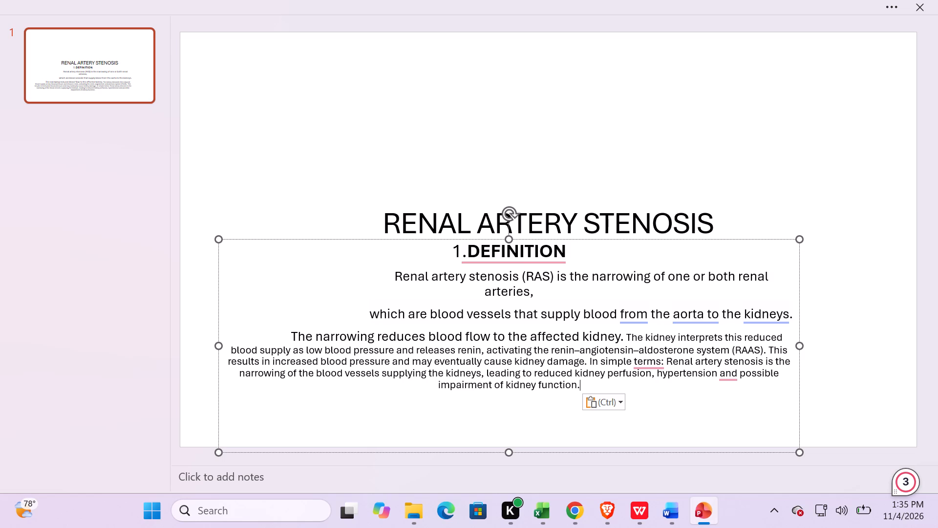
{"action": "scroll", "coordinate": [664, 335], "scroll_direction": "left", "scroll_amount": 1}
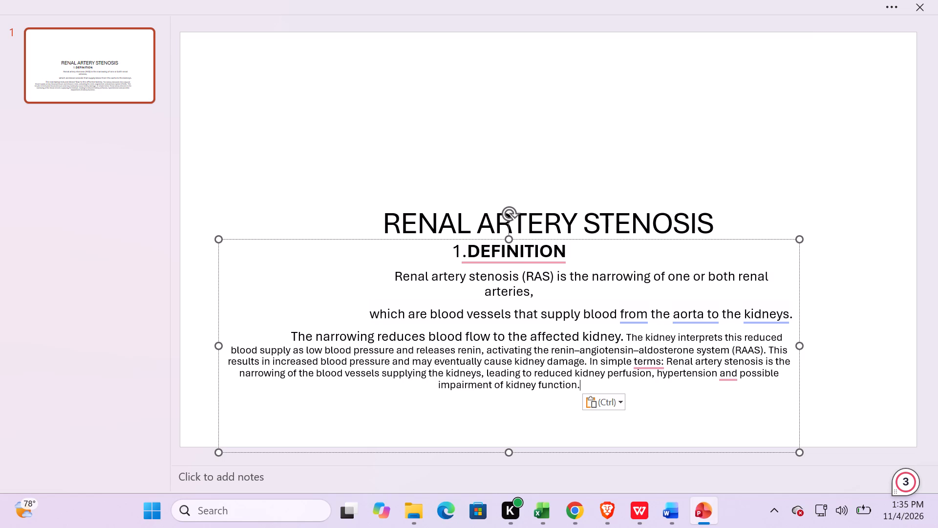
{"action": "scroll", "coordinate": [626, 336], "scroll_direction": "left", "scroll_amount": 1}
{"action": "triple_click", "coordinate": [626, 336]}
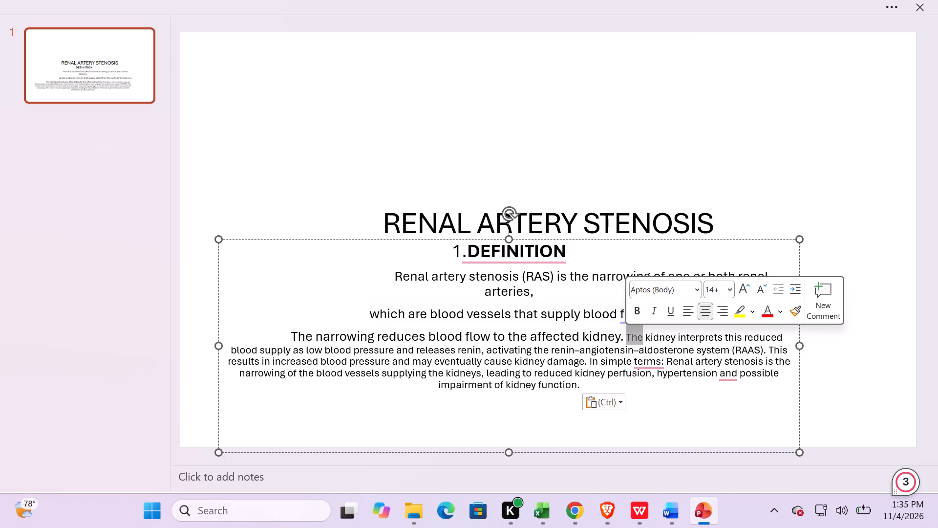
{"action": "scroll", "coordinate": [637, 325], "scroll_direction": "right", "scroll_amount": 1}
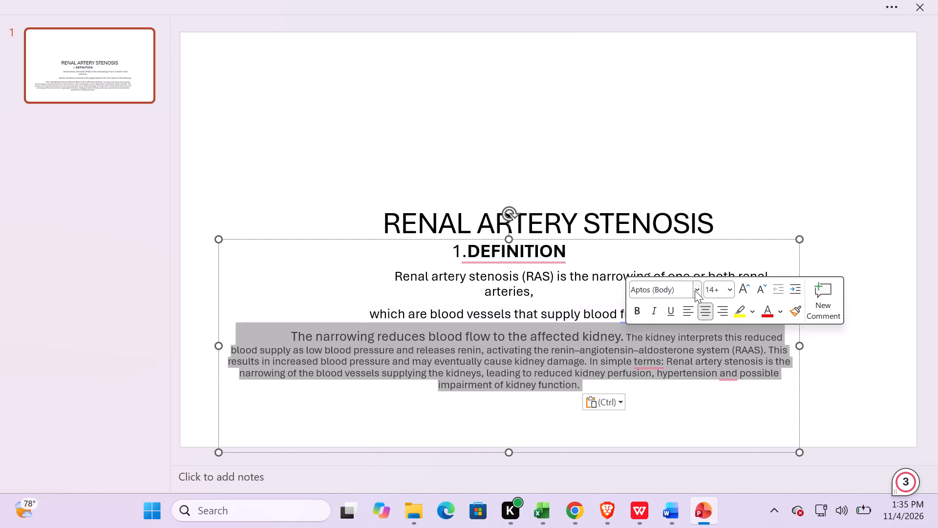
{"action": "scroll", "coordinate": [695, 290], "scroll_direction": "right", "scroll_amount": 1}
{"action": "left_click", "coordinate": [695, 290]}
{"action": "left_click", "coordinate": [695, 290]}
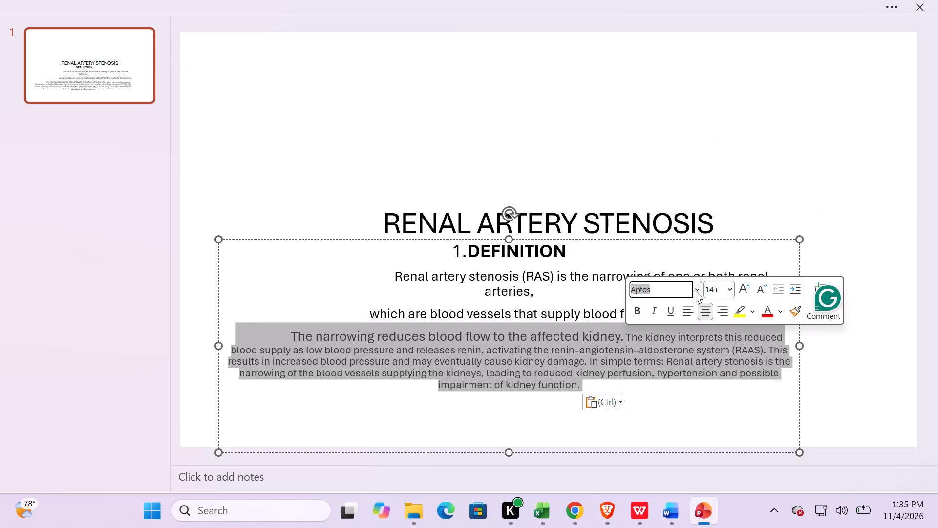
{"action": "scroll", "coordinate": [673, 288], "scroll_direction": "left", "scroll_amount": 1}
Move the letters "ena" from "Renal" to directly before "arteries," in the first definition line.
{"action": "left_click", "coordinate": [422, 282]}
{"action": "left_click_drag", "start_coordinate": [422, 282], "coordinate": [402, 278]}
{"action": "left_click_drag", "start_coordinate": [402, 278], "coordinate": [376, 292]}
{"action": "left_click_drag", "start_coordinate": [376, 292], "coordinate": [368, 304]}
{"action": "left_click", "coordinate": [368, 304]}
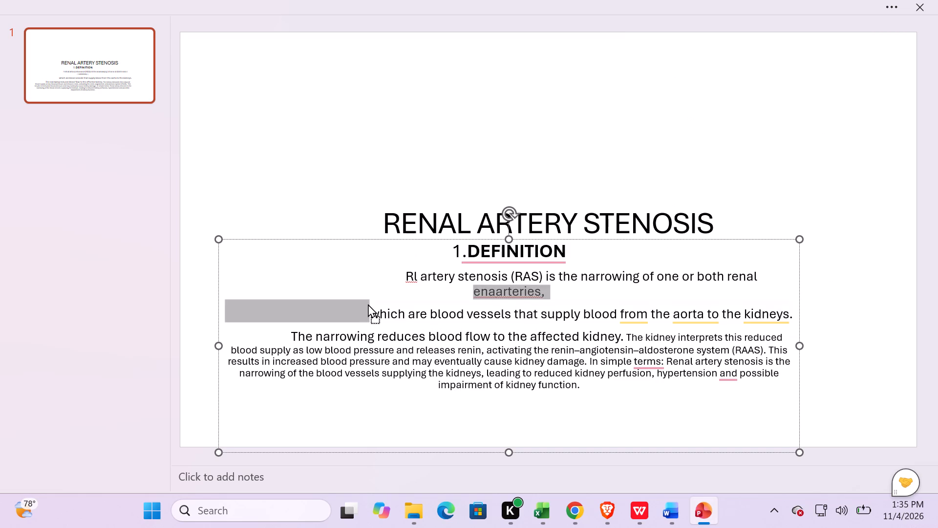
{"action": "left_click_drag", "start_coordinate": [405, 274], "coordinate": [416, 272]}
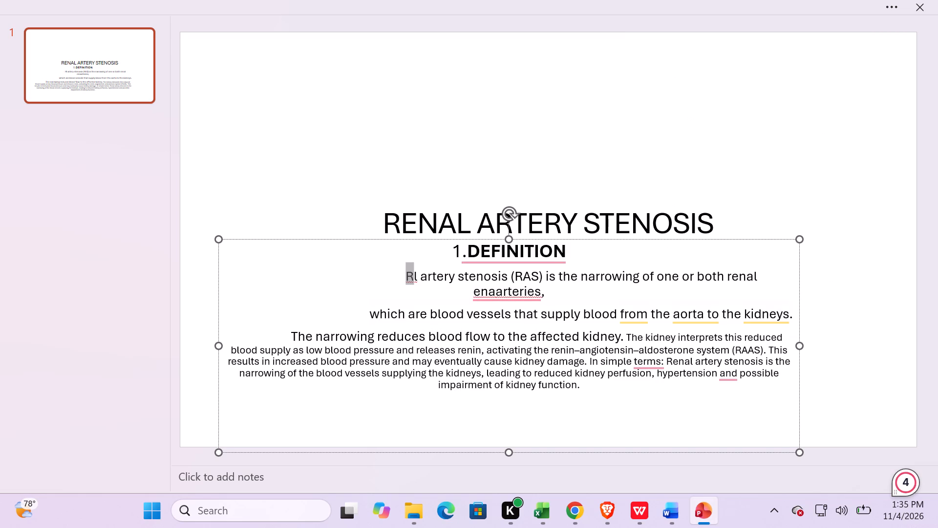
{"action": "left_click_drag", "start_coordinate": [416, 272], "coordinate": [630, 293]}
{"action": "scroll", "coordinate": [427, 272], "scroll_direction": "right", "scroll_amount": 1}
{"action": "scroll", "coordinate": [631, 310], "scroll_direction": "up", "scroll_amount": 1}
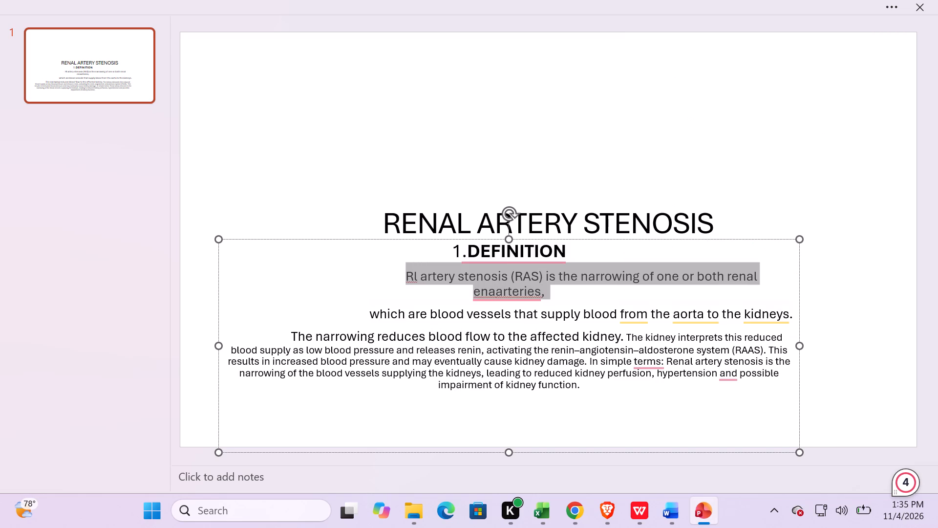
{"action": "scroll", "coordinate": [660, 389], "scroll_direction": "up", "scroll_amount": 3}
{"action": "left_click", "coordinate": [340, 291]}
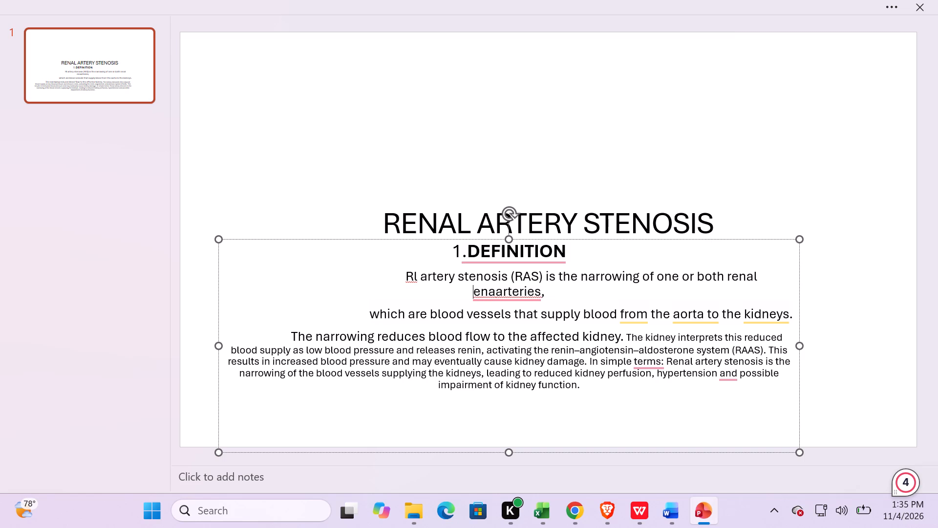
Set the definition text below the heading, from the first definition line through "impairment of kidney function.", to font size 18.
{"action": "left_click_drag", "start_coordinate": [403, 273], "coordinate": [600, 327]}
{"action": "scroll", "coordinate": [403, 273], "scroll_direction": "right", "scroll_amount": 1}
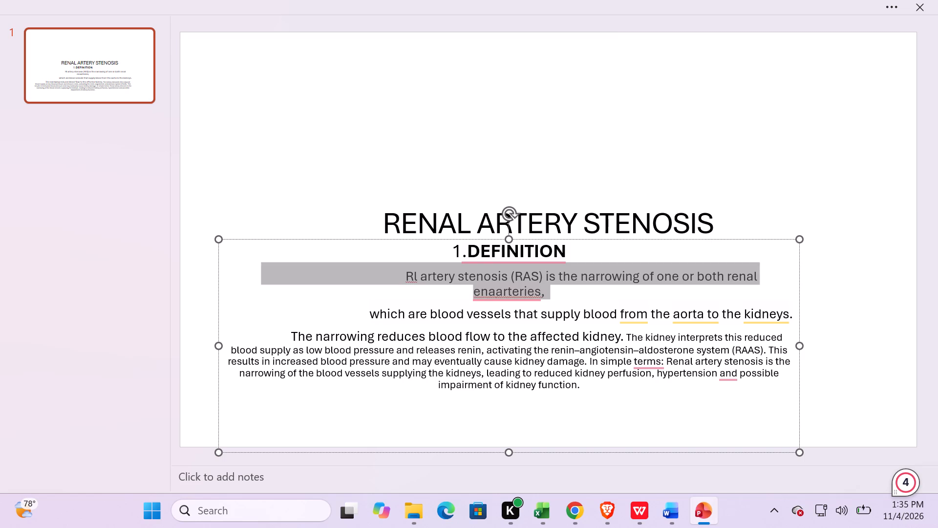
{"action": "left_click_drag", "start_coordinate": [600, 327], "coordinate": [621, 397]}
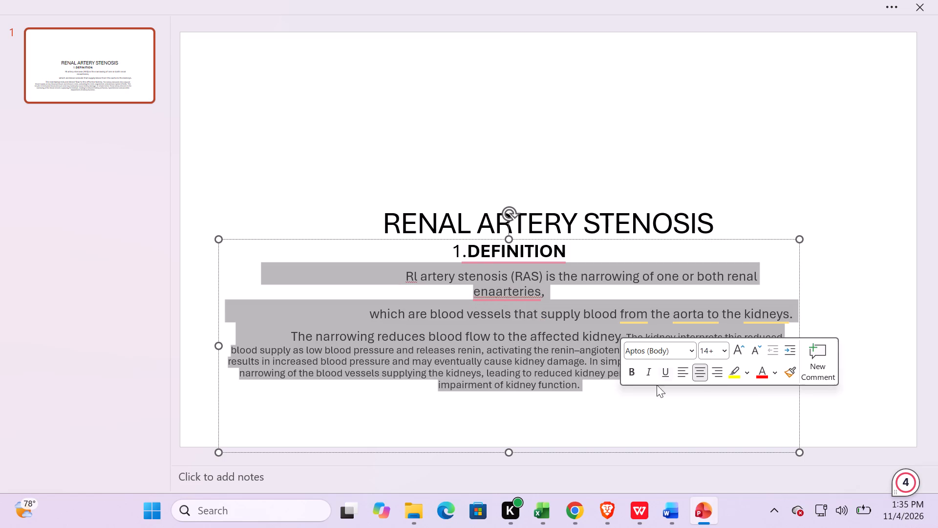
{"action": "left_click", "coordinate": [690, 351]}
{"action": "left_click", "coordinate": [690, 351]}
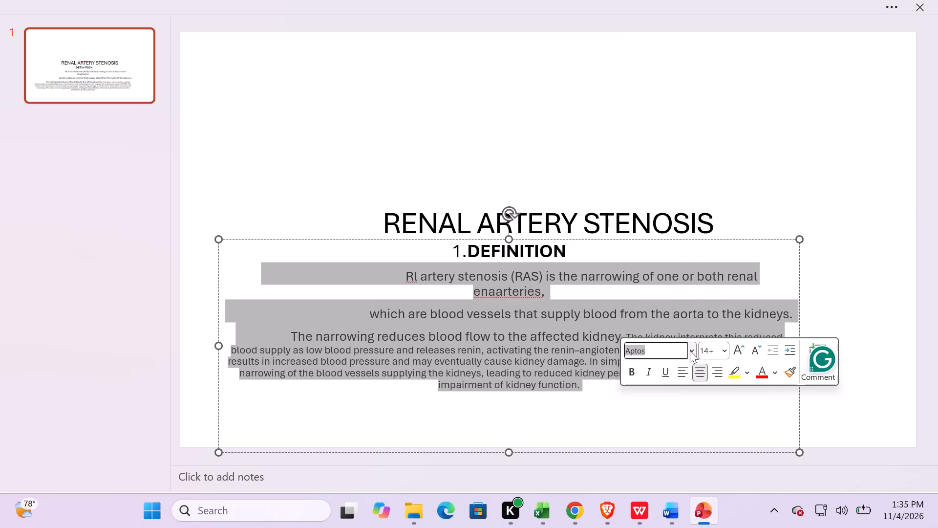
{"action": "left_click", "coordinate": [727, 353]}
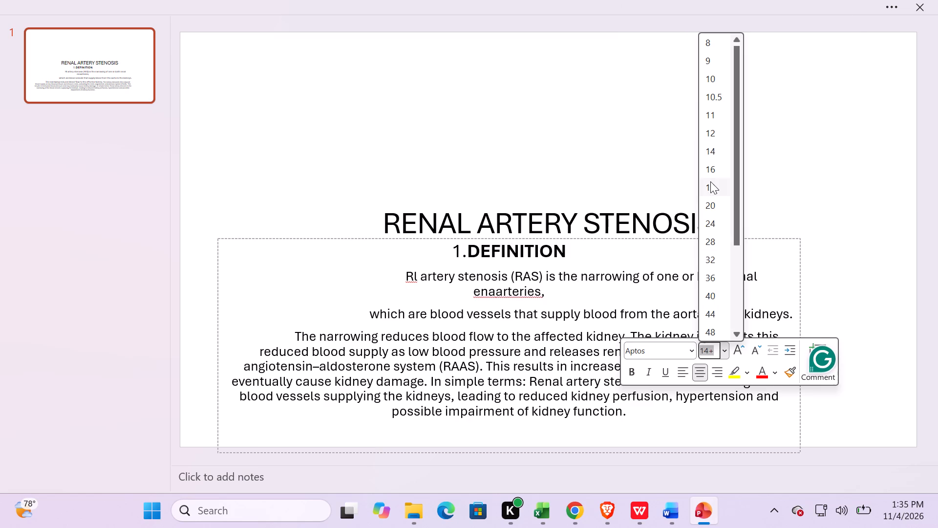
{"action": "left_click", "coordinate": [710, 181]}
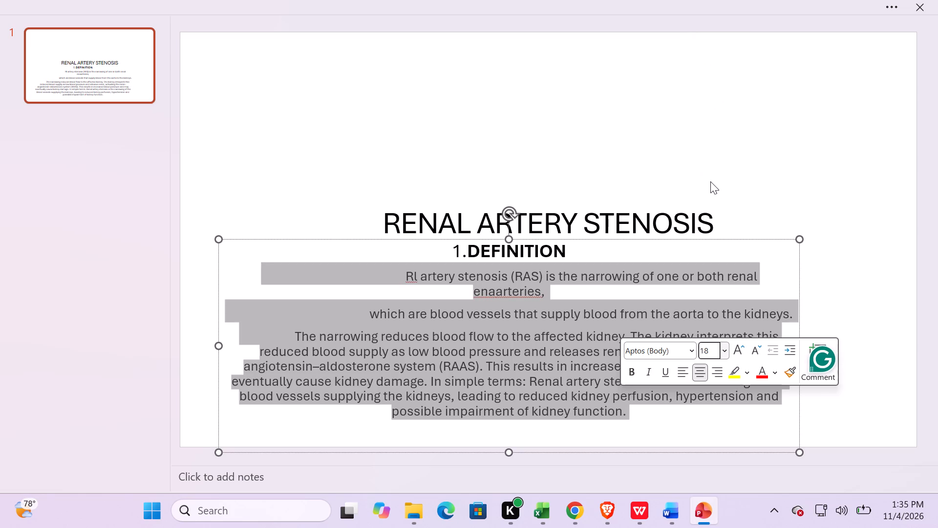
{"action": "left_click", "coordinate": [773, 173]}
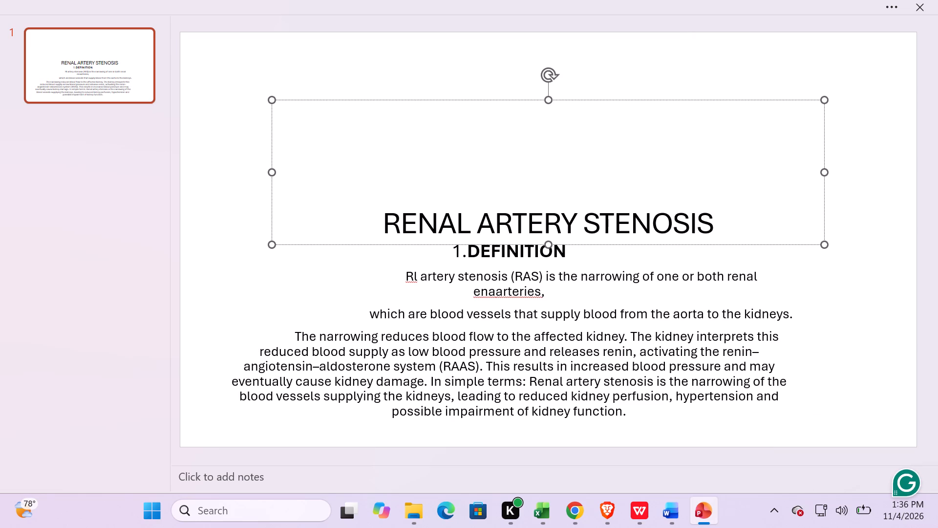
Replace "Rl" at the start of the first definition line with "Renal artery", keeping a space before the following word.
{"action": "left_click", "coordinate": [418, 274]}
{"action": "left_click", "coordinate": [411, 274]}
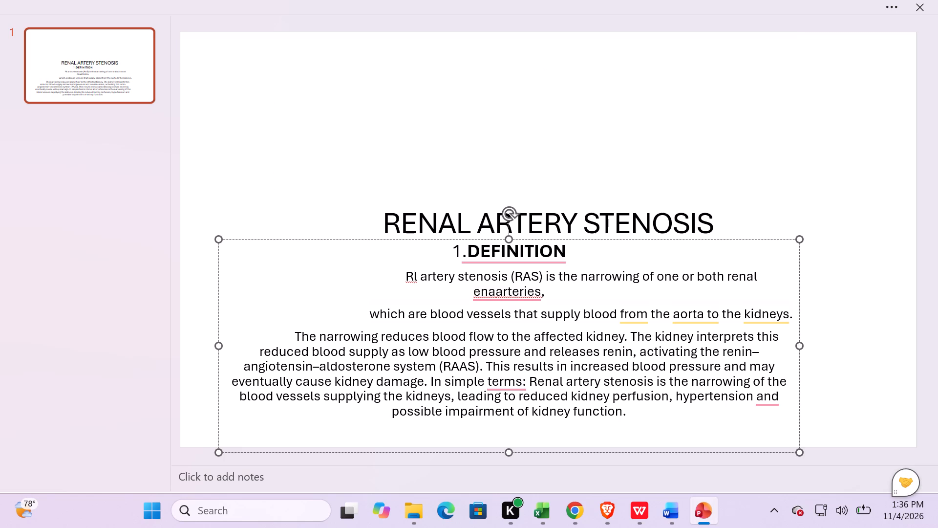
{"action": "key", "text": "e"}
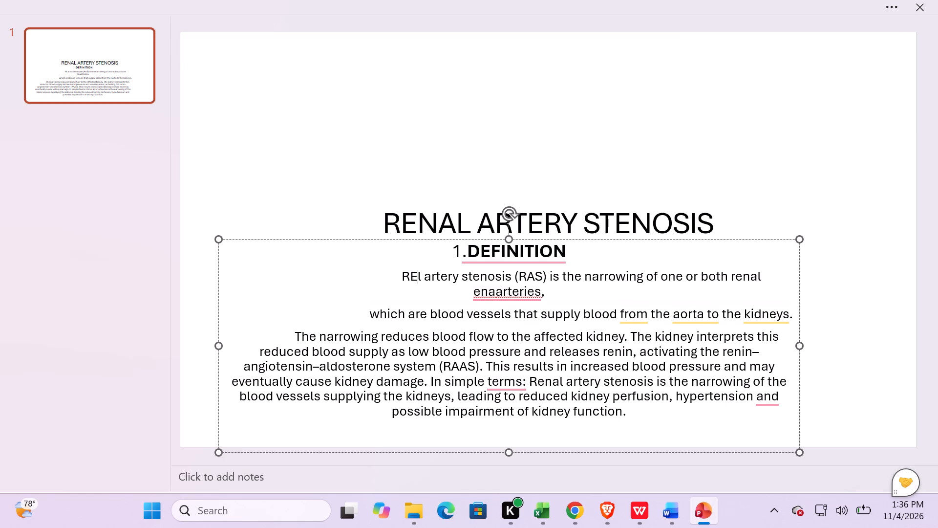
{"action": "key", "text": "BackSpace"}
{"action": "type", "text": "enal artery"}
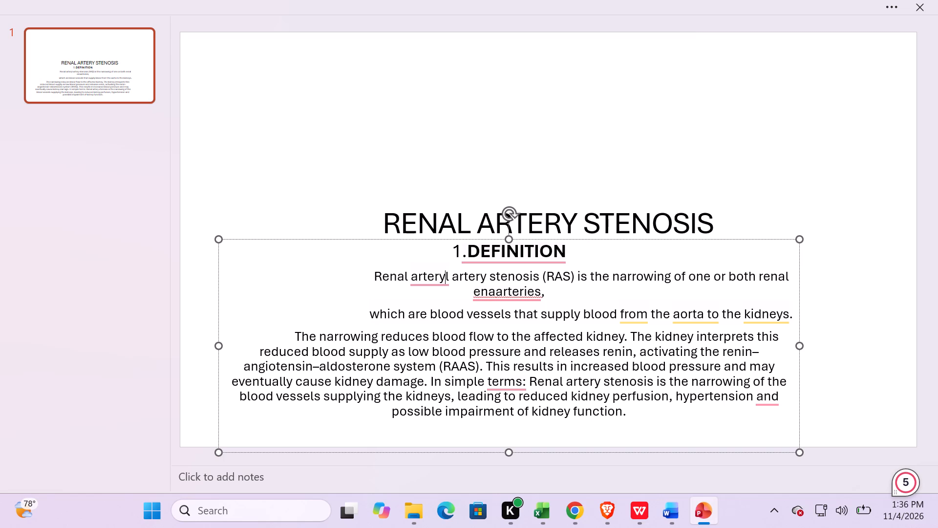
{"action": "left_click", "coordinate": [451, 273]}
{"action": "key", "text": "BackSpace"}
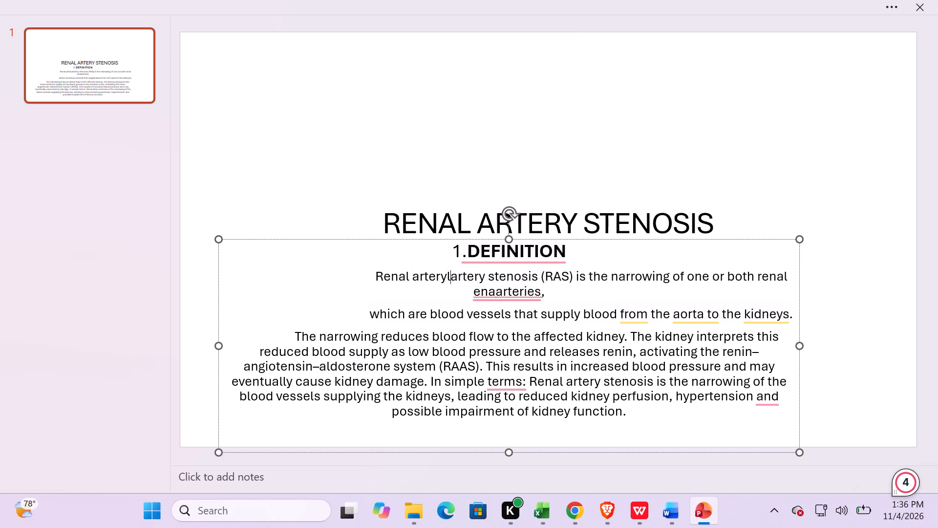
{"action": "key", "text": "BackSpace"}
{"action": "key", "text": "space"}
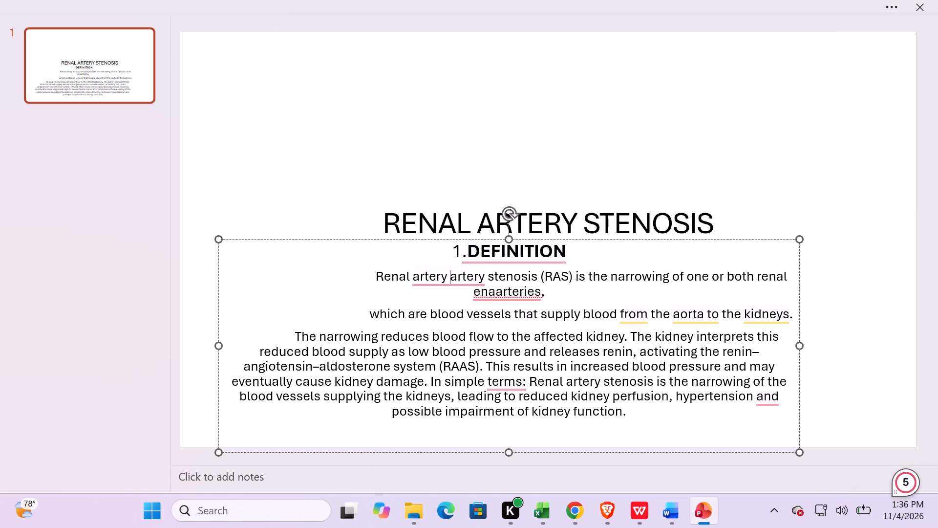
Remove the stray "ena" from "enaarteries" so the first definition line ends with "renal arteries,".
{"action": "left_click", "coordinate": [494, 292]}
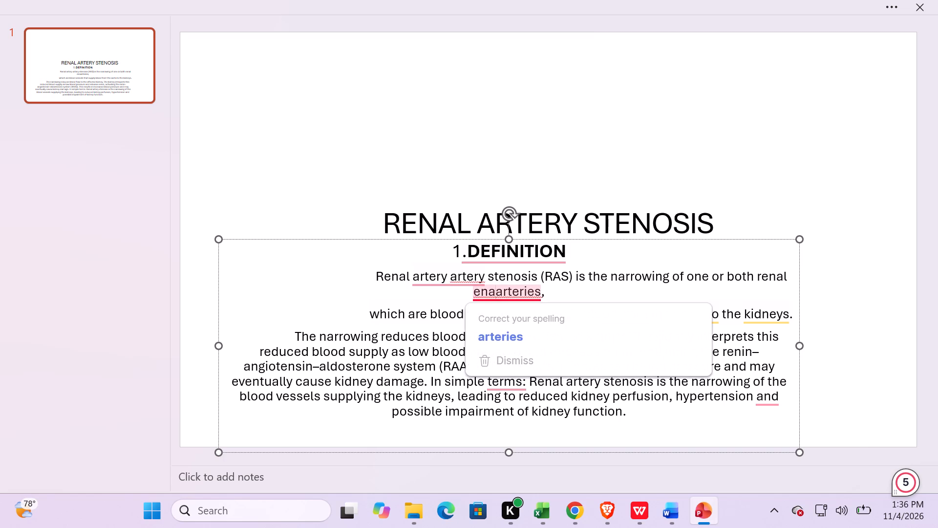
{"action": "key", "text": "BackSpace"}
{"action": "key", "text": "BackSpace"}
{"action": "key", "text": "BackSpace"}
{"action": "key", "text": "BackSpace"}
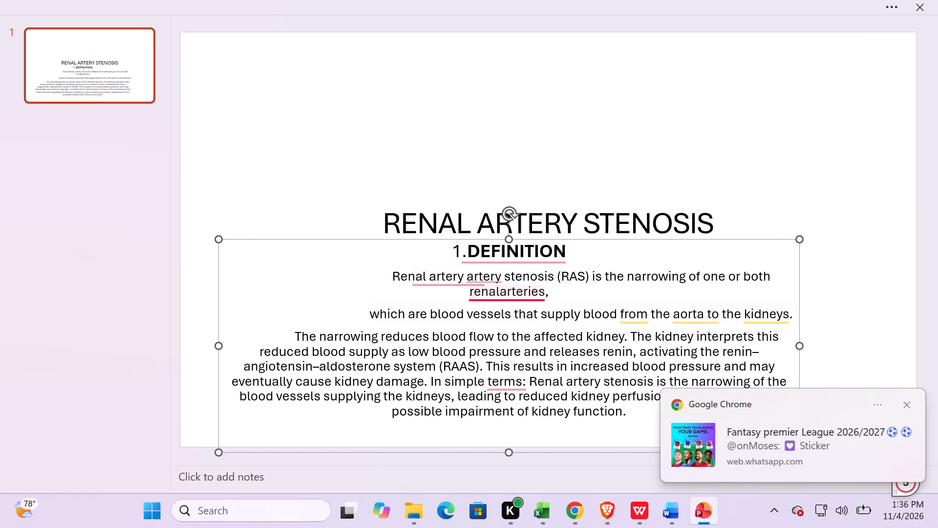
{"action": "key", "text": "space"}
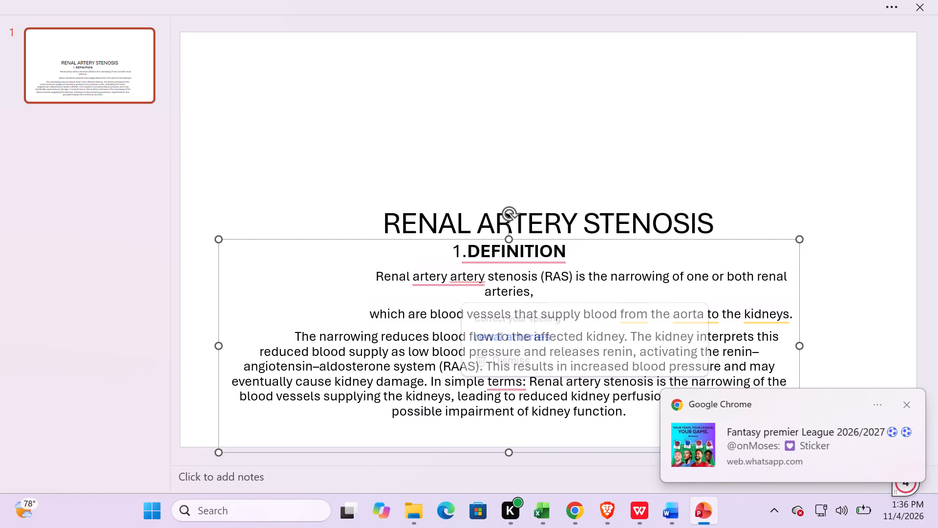
{"action": "left_click", "coordinate": [864, 220]}
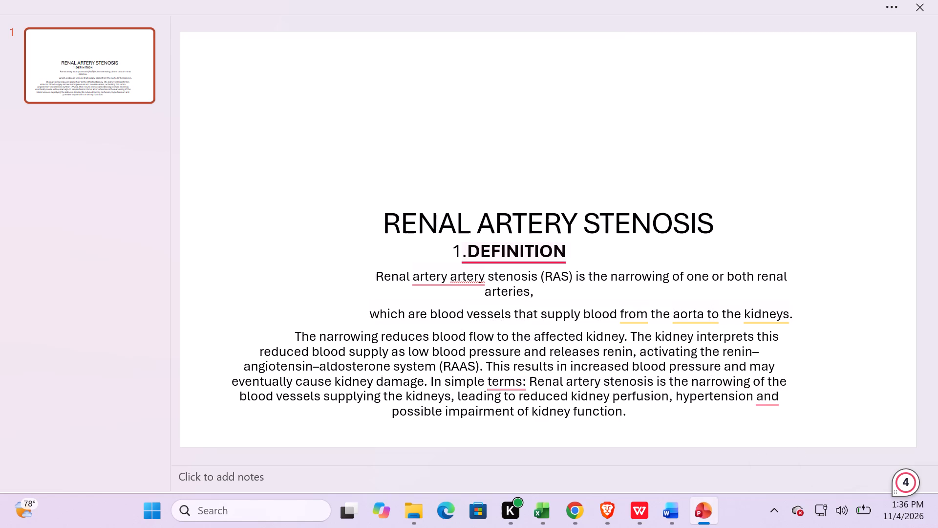
Delete the extra leading spaces before "Renal artery" in the first definition line.
{"action": "left_click_drag", "start_coordinate": [365, 280], "coordinate": [373, 276]}
{"action": "left_click", "coordinate": [373, 276]}
{"action": "double_click", "coordinate": [373, 276]}
{"action": "left_click", "coordinate": [373, 276]}
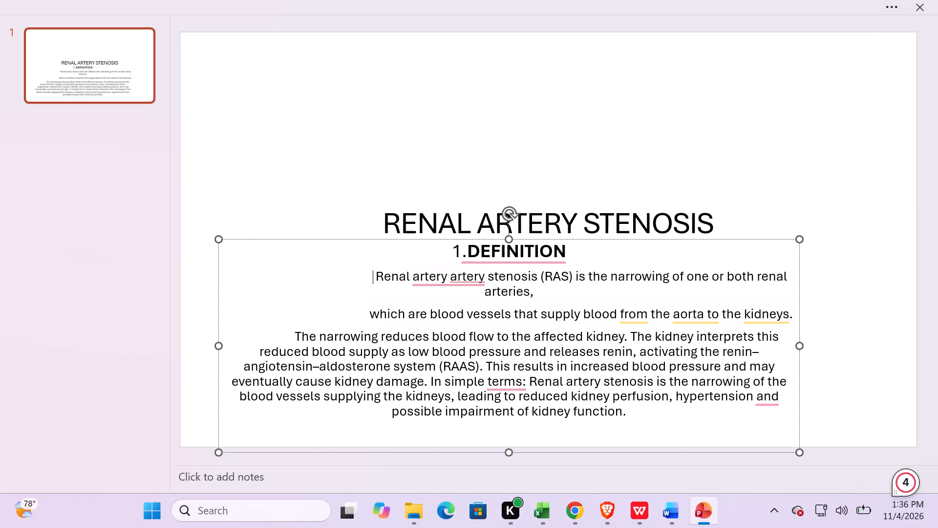
{"action": "key", "text": "BackSpace"}
{"action": "key", "text": "BackSpace"}
{"action": "key", "text": "BackSpace"}
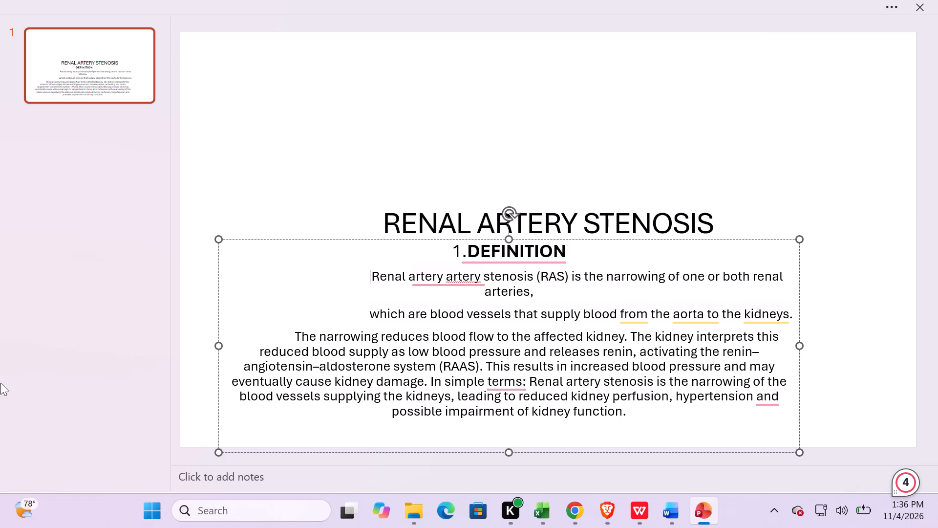
{"action": "key", "text": "BackSpace"}
{"action": "key", "text": "BackSpace"}
{"action": "key", "text": "BackSpace"}
{"action": "key", "text": "BackSpace"}
{"action": "key", "text": "BackSpace"}
{"action": "key", "text": "BackSpace"}
{"action": "key", "text": "BackSpace"}
{"action": "key", "text": "BackSpace"}
{"action": "key", "text": "BackSpace"}
{"action": "key", "text": "BackSpace"}
{"action": "key", "text": "BackSpace"}
{"action": "key", "text": "BackSpace"}
{"action": "key", "text": "BackSpace"}
{"action": "key", "text": "BackSpace"}
{"action": "key", "text": "BackSpace"}
{"action": "key", "text": "BackSpace"}
{"action": "key", "text": "BackSpace"}
{"action": "key", "text": "BackSpace"}
{"action": "key", "text": "BackSpace"}
{"action": "key", "text": "BackSpace"}
{"action": "key", "text": "BackSpace"}
{"action": "key", "text": "BackSpace"}
{"action": "key", "text": "BackSpace"}
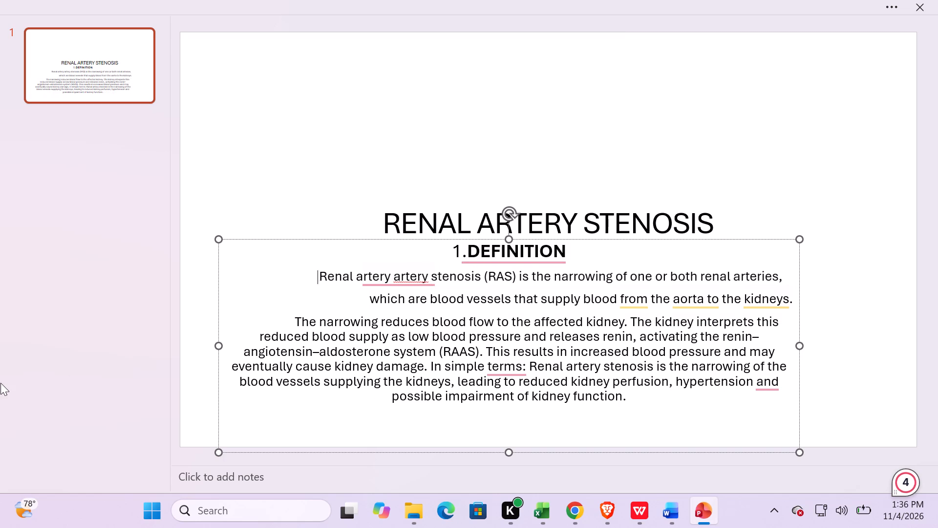
{"action": "key", "text": "BackSpace"}
{"action": "key", "text": "BackSpace"}
{"action": "key", "text": "BackSpace"}
{"action": "key", "text": "BackSpace"}
{"action": "key", "text": "BackSpace"}
{"action": "key", "text": "BackSpace"}
{"action": "key", "text": "BackSpace"}
{"action": "key", "text": "BackSpace"}
{"action": "key", "text": "BackSpace"}
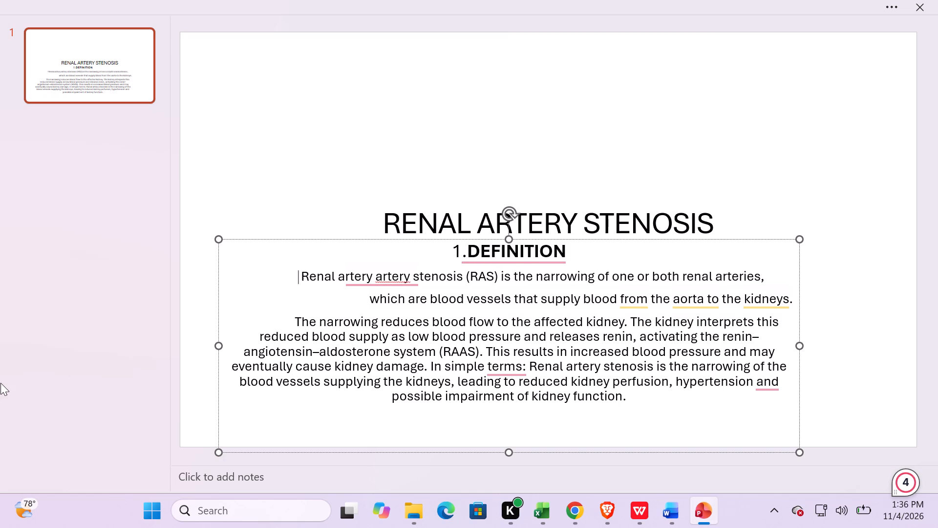
{"action": "key", "text": "BackSpace"}
{"action": "key", "text": "BackSpace"}
{"action": "key", "text": "BackSpace"}
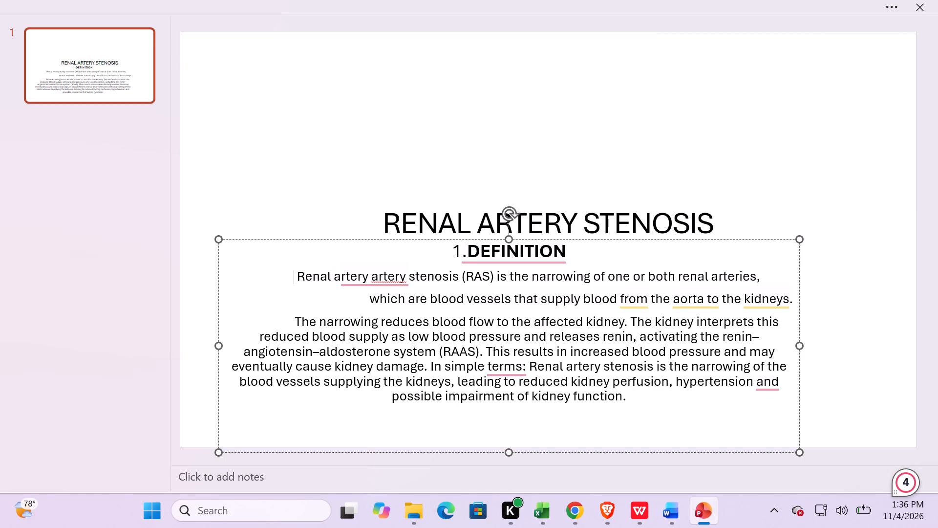
Delete the extra leading spaces before "which are blood vessels" in the second definition line.
{"action": "left_click", "coordinate": [370, 297]}
{"action": "key", "text": "BackSpace"}
{"action": "key", "text": "BackSpace"}
{"action": "key", "text": "BackSpace"}
{"action": "key", "text": "BackSpace"}
{"action": "key", "text": "BackSpace"}
{"action": "key", "text": "BackSpace"}
{"action": "key", "text": "BackSpace"}
{"action": "key", "text": "BackSpace"}
{"action": "key", "text": "BackSpace"}
{"action": "key", "text": "BackSpace"}
{"action": "key", "text": "BackSpace"}
{"action": "key", "text": "BackSpace"}
{"action": "key", "text": "BackSpace"}
{"action": "key", "text": "BackSpace"}
{"action": "key", "text": "BackSpace"}
{"action": "key", "text": "BackSpace"}
{"action": "key", "text": "BackSpace"}
{"action": "key", "text": "BackSpace"}
{"action": "key", "text": "BackSpace"}
{"action": "key", "text": "BackSpace"}
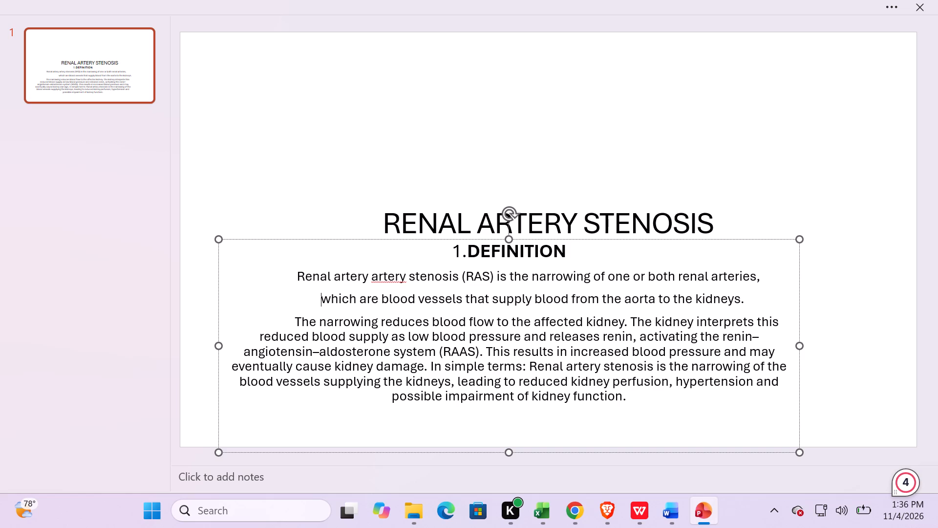
{"action": "key", "text": "BackSpace"}
{"action": "key", "text": "BackSpace"}
{"action": "key", "text": "BackSpace"}
{"action": "key", "text": "BackSpace"}
{"action": "key", "text": "BackSpace"}
{"action": "key", "text": "BackSpace"}
{"action": "key", "text": "BackSpace"}
{"action": "key", "text": "BackSpace"}
{"action": "key", "text": "BackSpace"}
{"action": "key", "text": "BackSpace"}
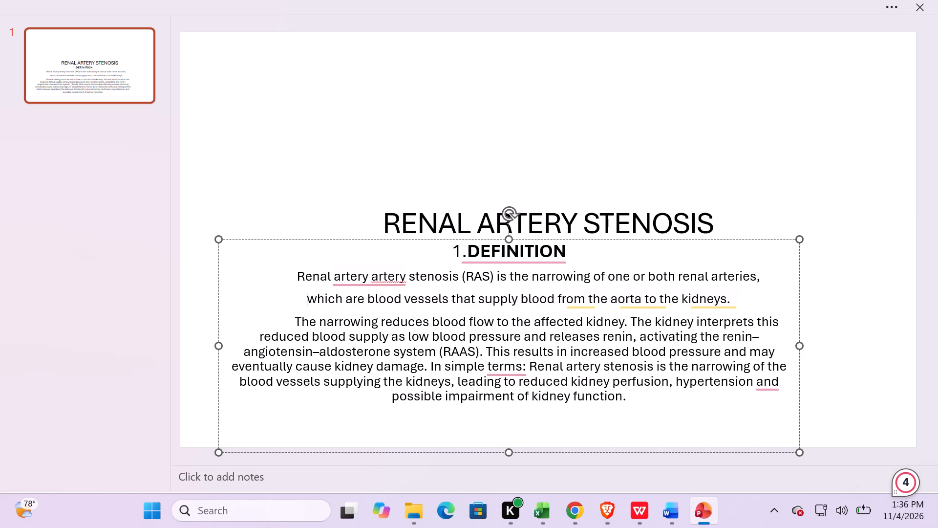
{"action": "key", "text": "BackSpace"}
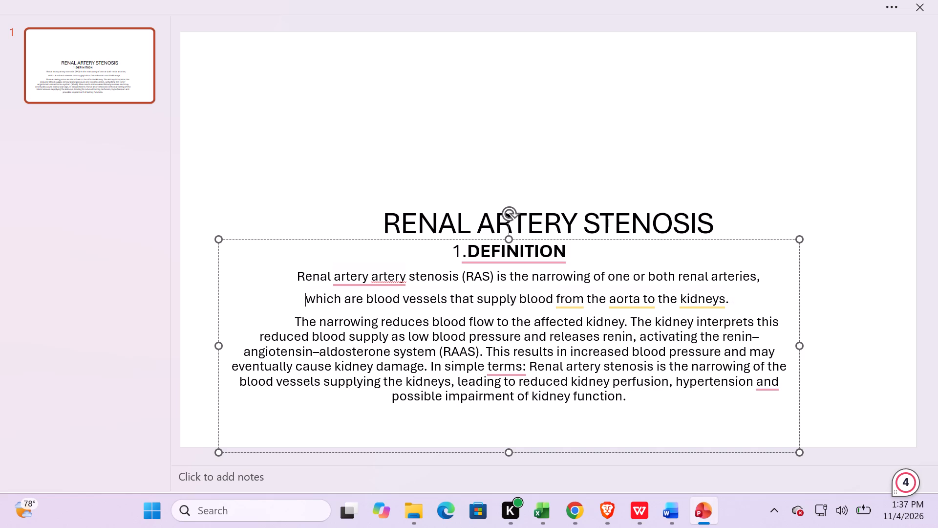
Delete the extra leading spaces before "The narrowing reduces blood flow" in the third definition paragraph.
{"action": "left_click", "coordinate": [293, 314]}
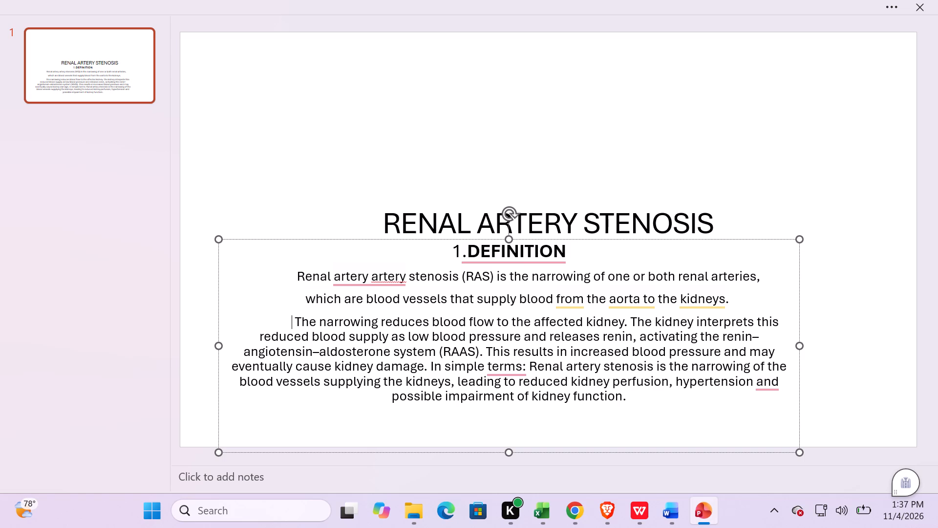
{"action": "key", "text": "BackSpace"}
{"action": "key", "text": "BackSpace"}
{"action": "key", "text": "BackSpace"}
{"action": "key", "text": "BackSpace"}
{"action": "key", "text": "BackSpace"}
{"action": "key", "text": "BackSpace"}
{"action": "key", "text": "BackSpace"}
{"action": "key", "text": "BackSpace"}
{"action": "key", "text": "BackSpace"}
{"action": "key", "text": "BackSpace"}
{"action": "key", "text": "BackSpace"}
{"action": "key", "text": "BackSpace"}
{"action": "key", "text": "BackSpace"}
{"action": "key", "text": "BackSpace"}
{"action": "key", "text": "BackSpace"}
{"action": "key", "text": "BackSpace"}
{"action": "key", "text": "BackSpace"}
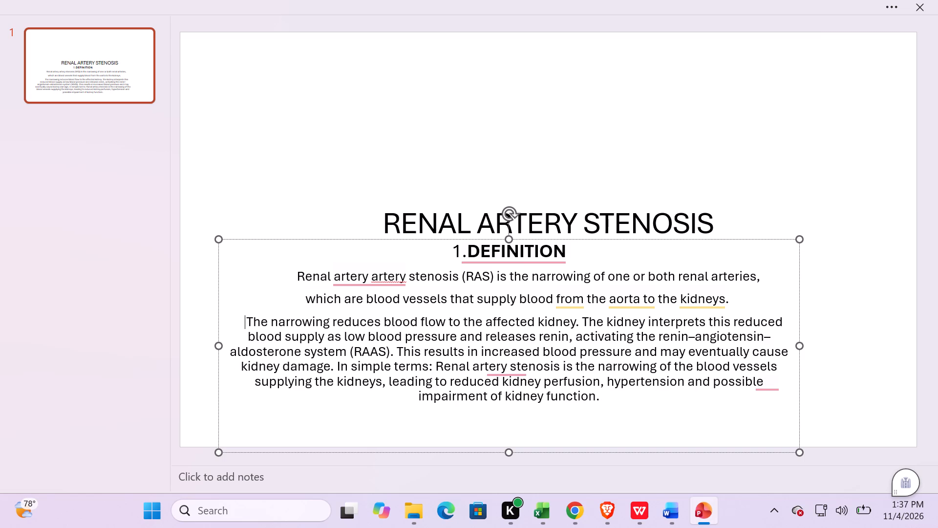
{"action": "key", "text": "BackSpace"}
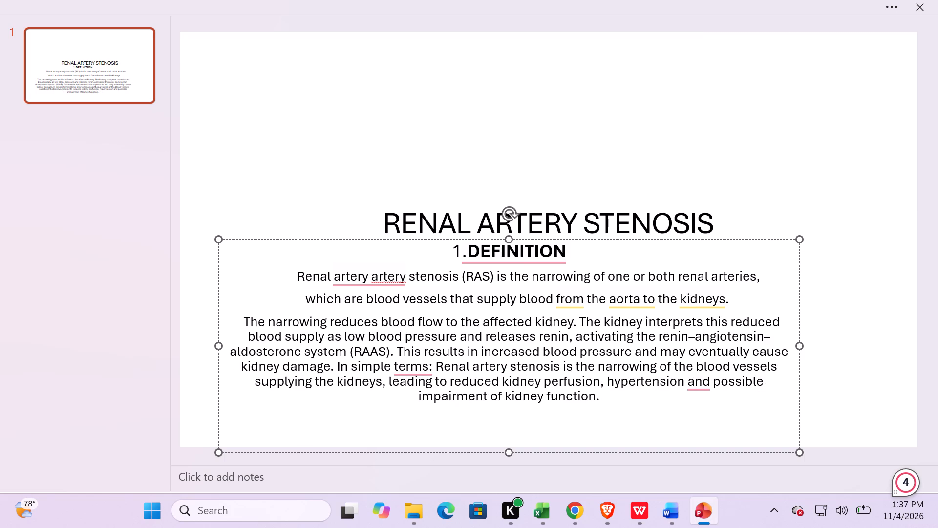
Delete the space before "blood supply" and the final "d" of "reduced" in the third definition paragraph.
{"action": "left_click", "coordinate": [246, 335]}
{"action": "key", "text": "BackSpace"}
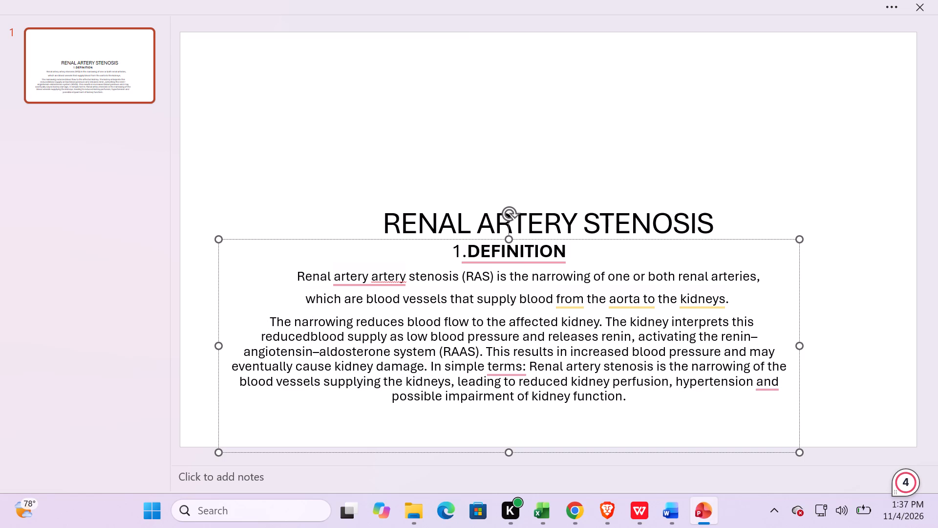
{"action": "key", "text": "BackSpace"}
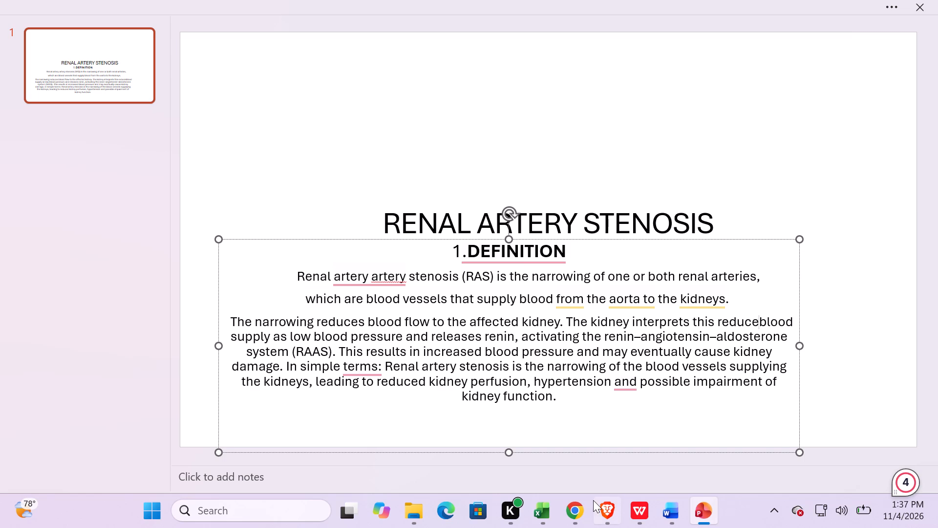
Switch to the Brave browser, search YouTube for "ninguthama by tumbo usu" and play the Tumbo Ûsu NINGUTHAMA visualizer.
{"action": "left_click", "coordinate": [621, 455]}
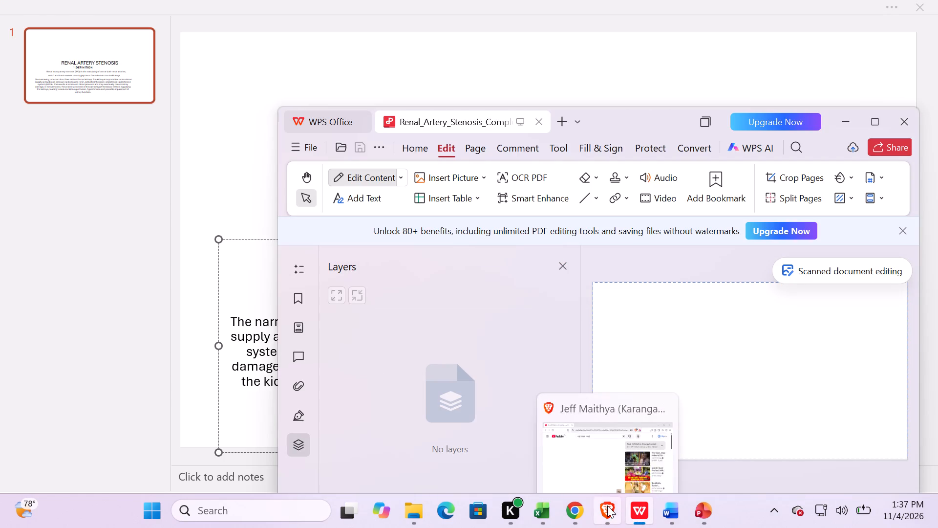
{"action": "left_click", "coordinate": [610, 443]}
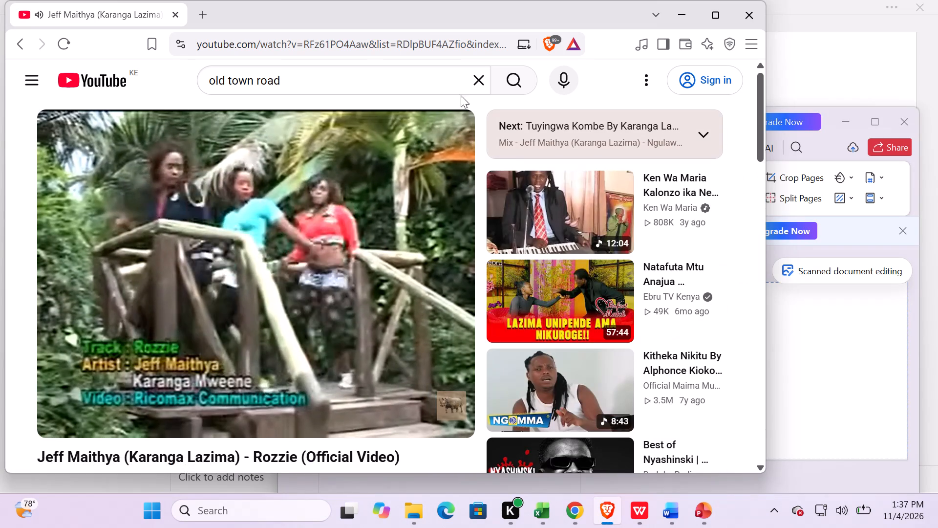
{"action": "left_click", "coordinate": [476, 86]}
{"action": "type", "text": "ni"}
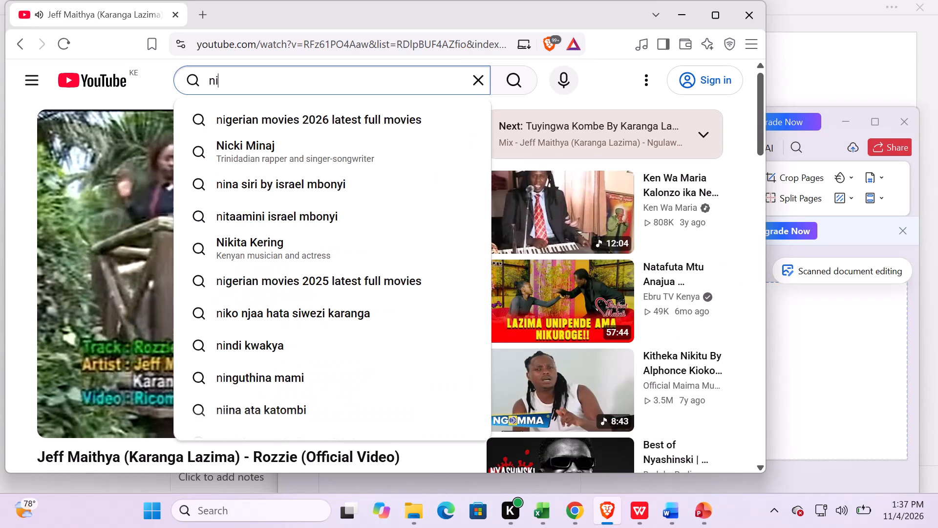
{"action": "key", "text": "n"}
{"action": "type", "text": "gut"}
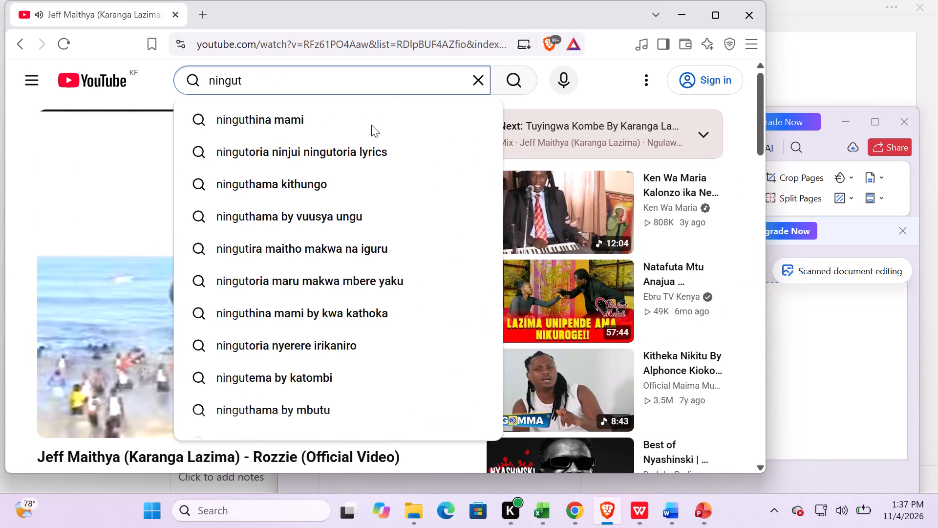
{"action": "type", "text": "hama"}
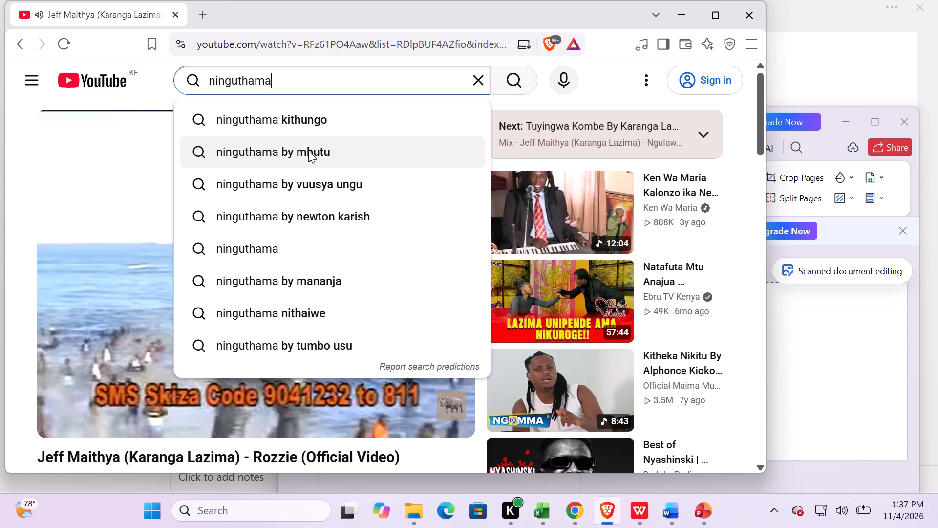
{"action": "left_click", "coordinate": [341, 347]}
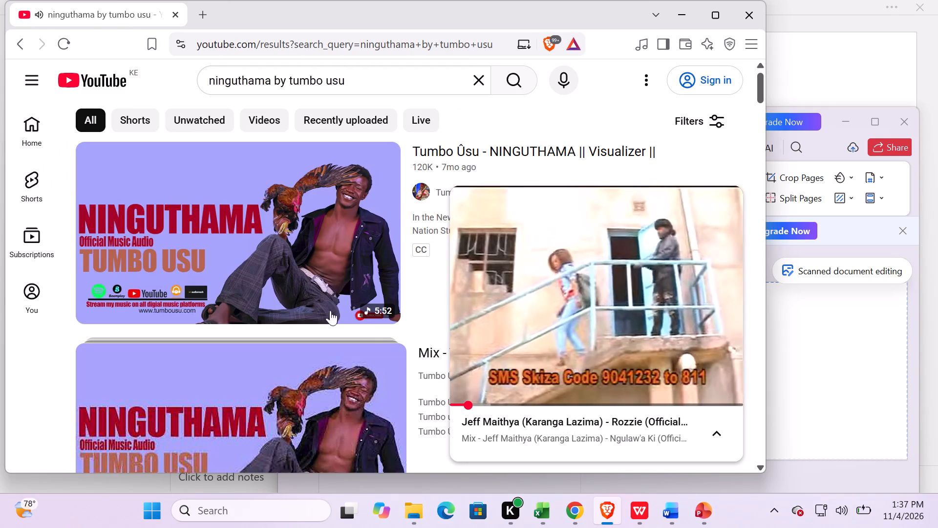
{"action": "scroll", "coordinate": [322, 249], "scroll_direction": "down", "scroll_amount": 1}
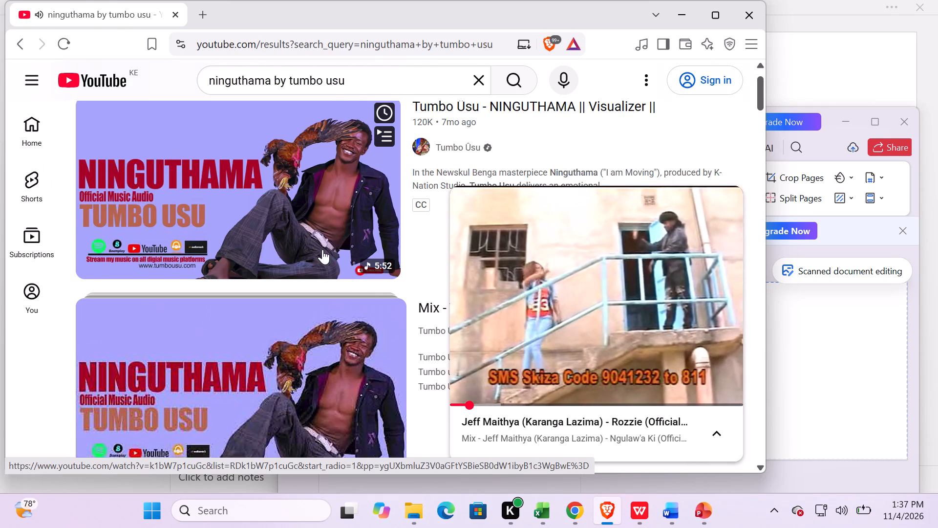
{"action": "scroll", "coordinate": [322, 249], "scroll_direction": "down", "scroll_amount": 1}
{"action": "left_click", "coordinate": [324, 216]}
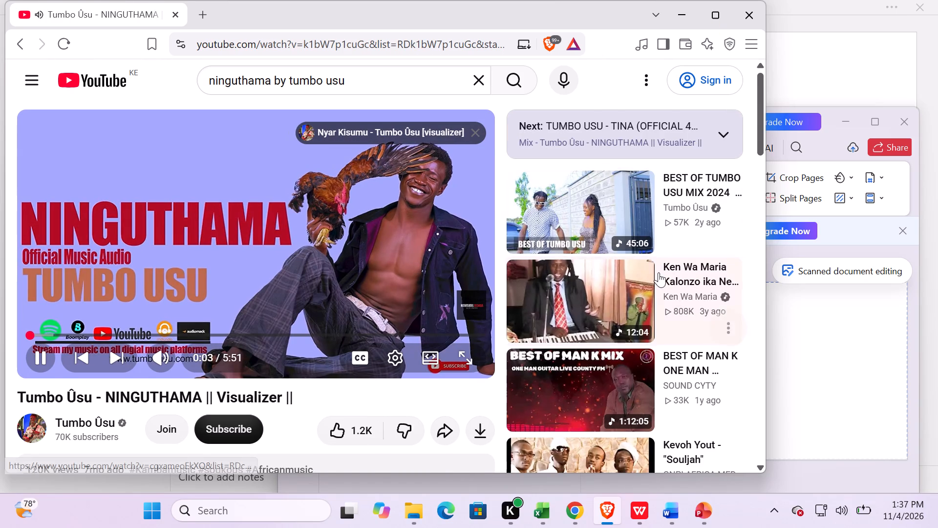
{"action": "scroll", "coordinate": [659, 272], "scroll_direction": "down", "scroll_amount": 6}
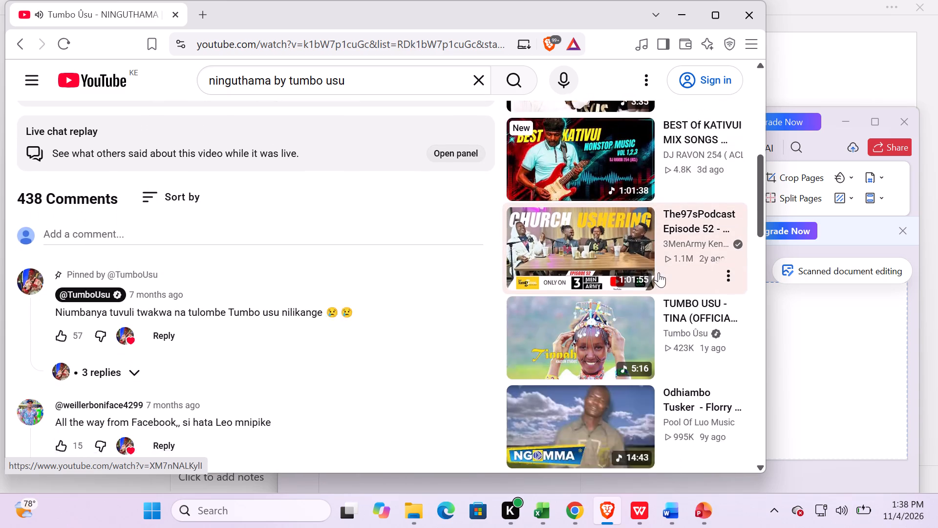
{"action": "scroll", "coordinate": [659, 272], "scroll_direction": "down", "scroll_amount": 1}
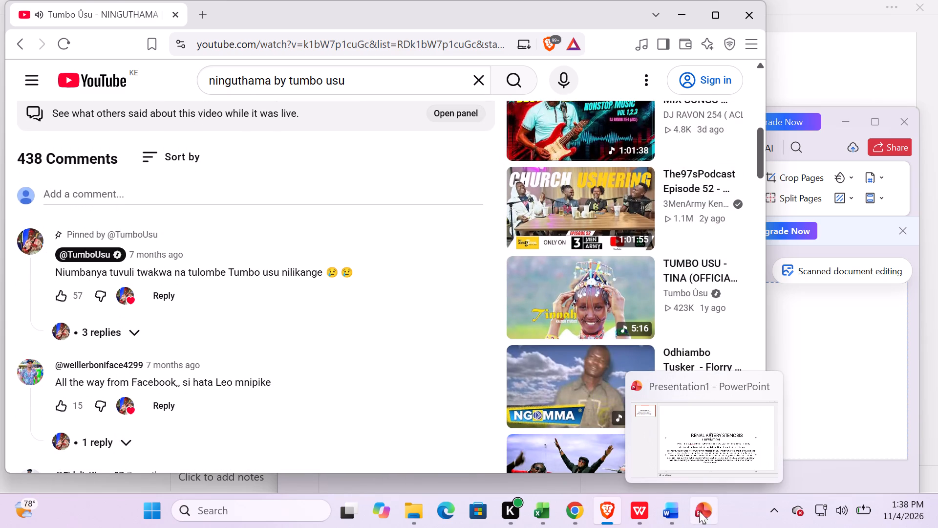
Switch back to the Renal Artery Stenosis presentation in PowerPoint.
{"action": "left_click", "coordinate": [709, 444]}
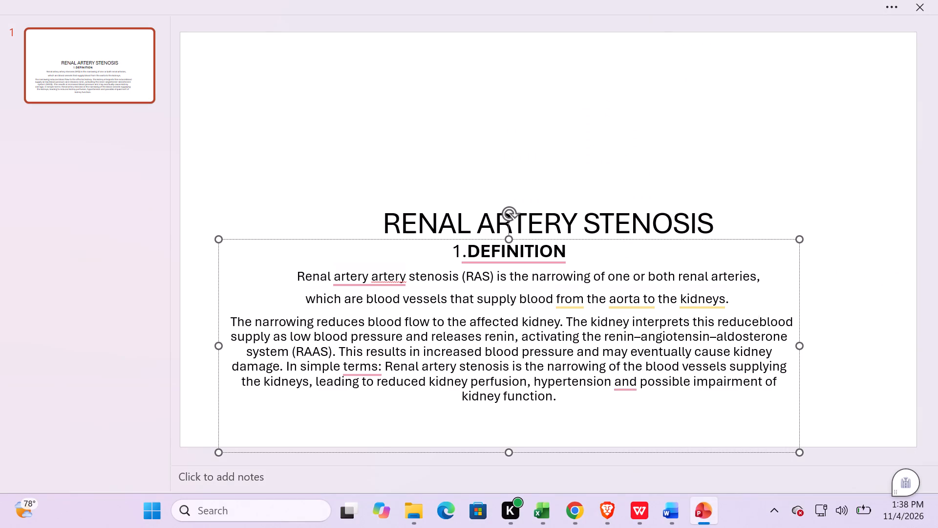
{"action": "left_click", "coordinate": [225, 320]}
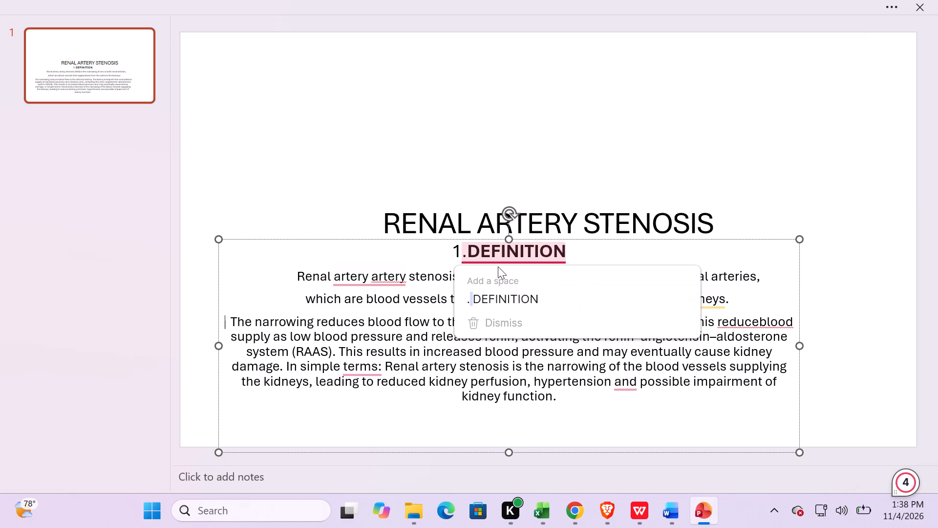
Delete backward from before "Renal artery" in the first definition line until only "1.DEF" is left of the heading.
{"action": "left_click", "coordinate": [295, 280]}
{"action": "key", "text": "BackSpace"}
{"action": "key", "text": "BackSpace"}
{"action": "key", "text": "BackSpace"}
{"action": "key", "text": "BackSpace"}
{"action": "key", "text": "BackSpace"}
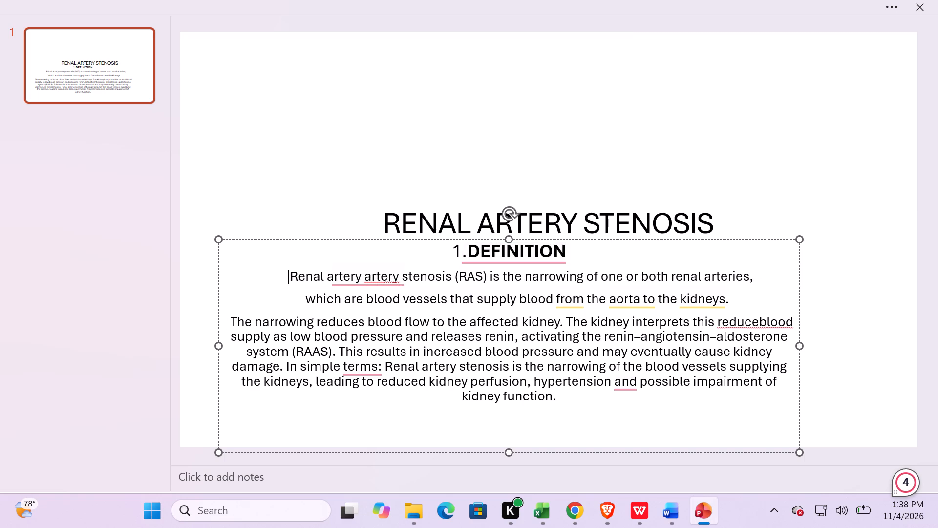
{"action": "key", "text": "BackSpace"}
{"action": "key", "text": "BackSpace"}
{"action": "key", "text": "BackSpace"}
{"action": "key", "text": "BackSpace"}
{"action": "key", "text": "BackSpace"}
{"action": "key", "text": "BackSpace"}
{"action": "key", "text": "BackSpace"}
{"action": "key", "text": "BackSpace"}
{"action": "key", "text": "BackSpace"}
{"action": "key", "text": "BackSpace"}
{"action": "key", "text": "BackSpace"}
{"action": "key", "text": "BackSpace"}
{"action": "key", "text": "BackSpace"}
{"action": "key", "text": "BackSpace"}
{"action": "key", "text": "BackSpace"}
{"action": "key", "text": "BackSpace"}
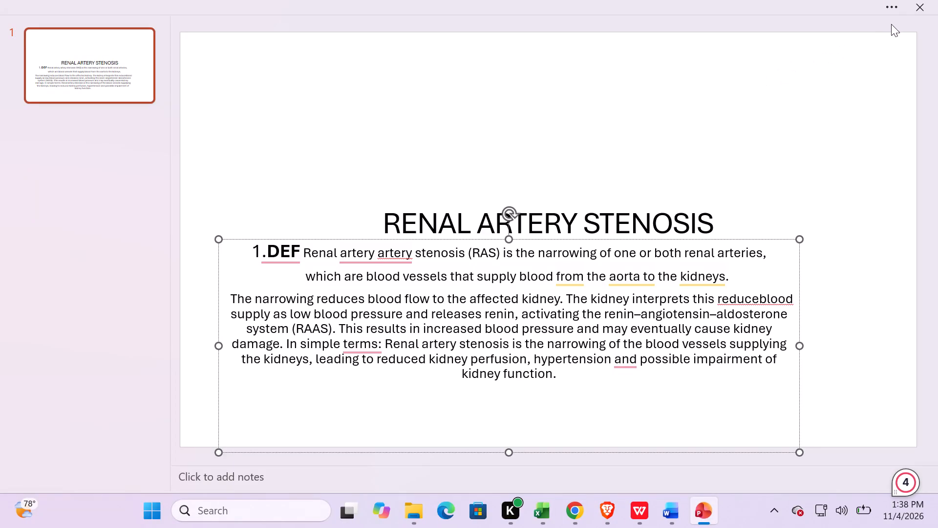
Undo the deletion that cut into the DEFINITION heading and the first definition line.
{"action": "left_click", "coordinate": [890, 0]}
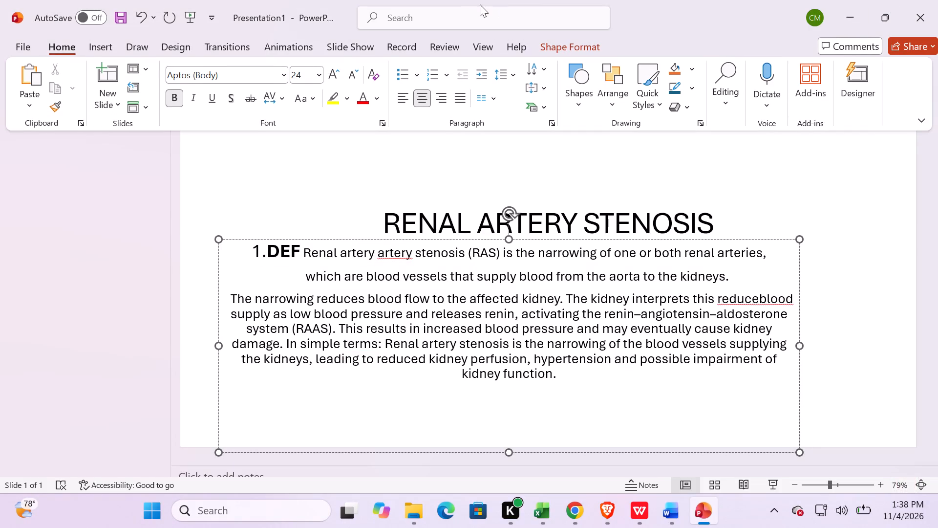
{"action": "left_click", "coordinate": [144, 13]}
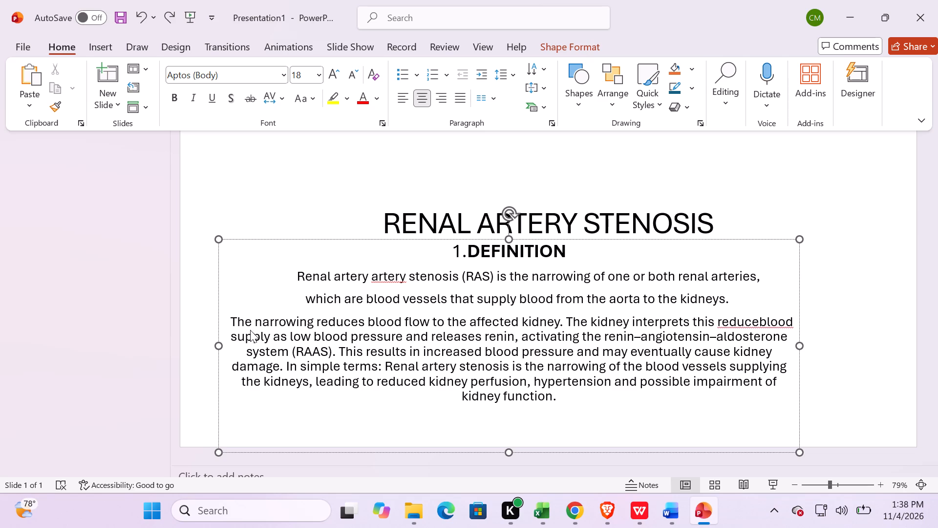
Indent the third definition paragraph with 20 spaces before "The narrowing reduces blood flow".
{"action": "left_click", "coordinate": [229, 313]}
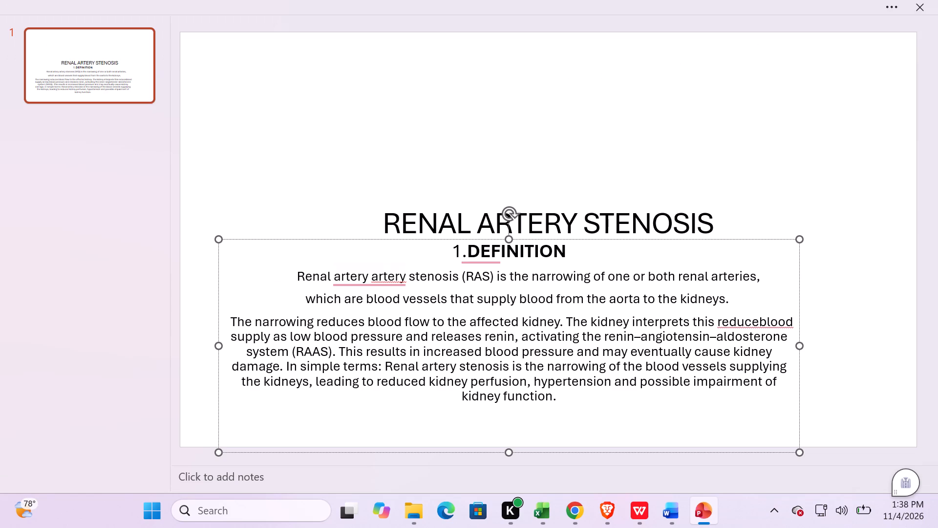
{"action": "left_click", "coordinate": [226, 327]}
{"action": "key", "text": "space"}
{"action": "key", "text": "space"}
{"action": "key", "text": "space"}
{"action": "key", "text": "space"}
{"action": "key", "text": "space"}
{"action": "key", "text": "space"}
{"action": "key", "text": "space"}
{"action": "key", "text": "space"}
{"action": "key", "text": "space"}
{"action": "key", "text": "space"}
{"action": "key", "text": "space"}
{"action": "key", "text": "space"}
{"action": "key", "text": "space"}
{"action": "key", "text": "space"}
{"action": "key", "text": "space"}
{"action": "key", "text": "space"}
{"action": "key", "text": "space"}
{"action": "key", "text": "space"}
{"action": "key", "text": "space"}
{"action": "key", "text": "space"}
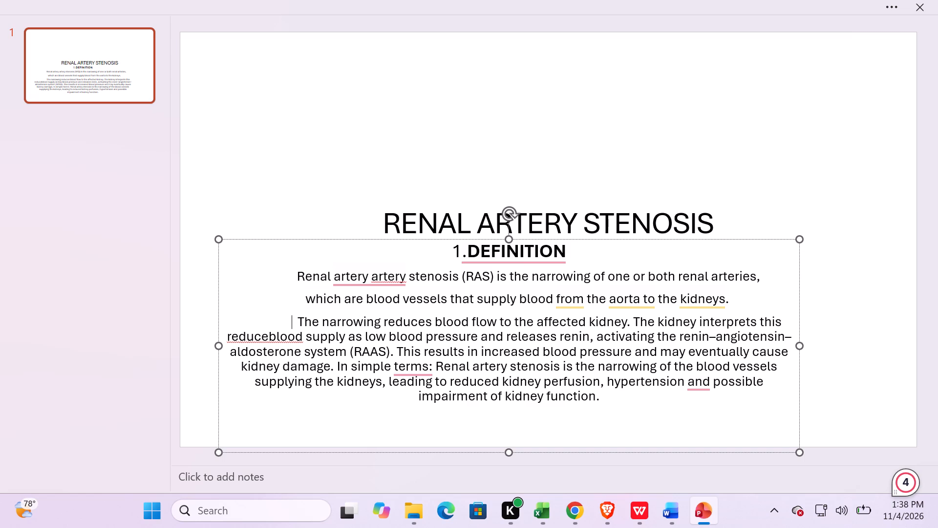
Correct "reduceblood" to "reduced blood" in the third definition paragraph.
{"action": "left_click", "coordinate": [266, 334]}
{"action": "type", "text": "d"}
{"action": "key", "text": "space"}
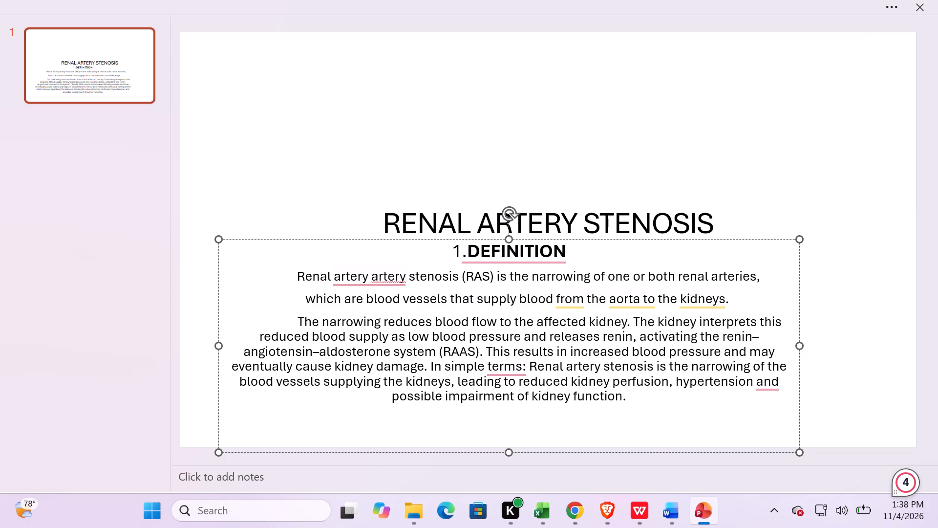
Split the third definition paragraph into separate paragraphs before "This results in" and before "In simple terms".
{"action": "left_click", "coordinate": [486, 354]}
{"action": "key", "text": "Return"}
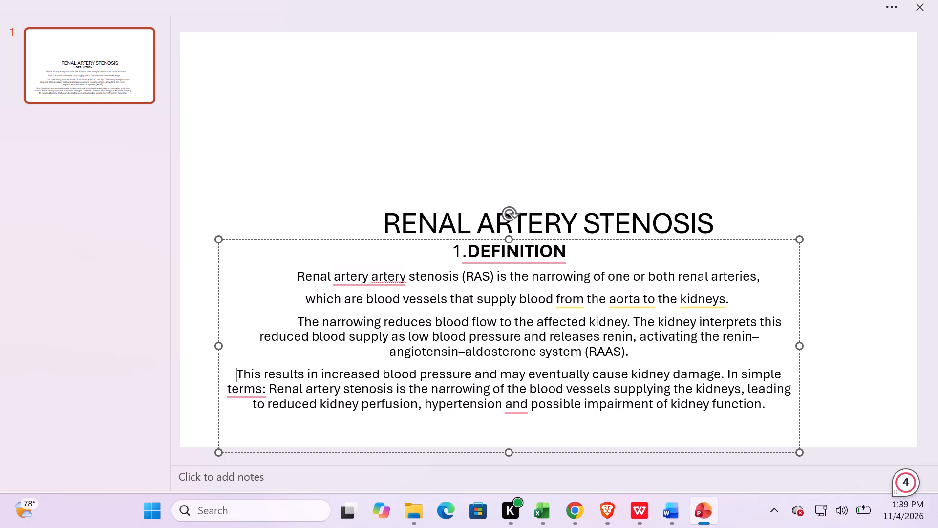
{"action": "left_click", "coordinate": [723, 371]}
{"action": "key", "text": "Return"}
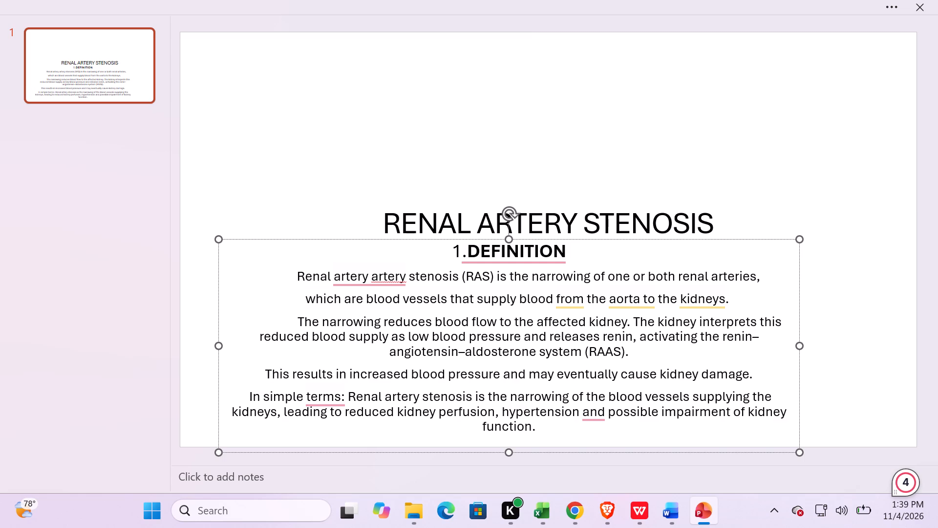
Insert extra spaces before "kidneys, leading to" in the "In simple terms" paragraph.
{"action": "scroll", "coordinate": [600, 341], "scroll_direction": "down", "scroll_amount": 1}
{"action": "left_click", "coordinate": [229, 410]}
{"action": "key", "text": "space"}
{"action": "key", "text": "space"}
{"action": "key", "text": "space"}
{"action": "key", "text": "space"}
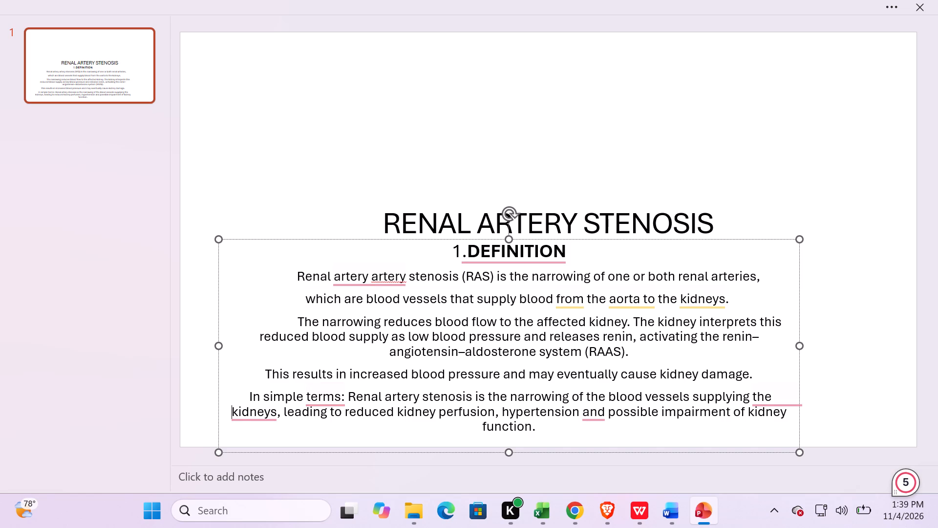
{"action": "key", "text": "space"}
{"action": "key", "text": "space"}
{"action": "key", "text": "space"}
{"action": "key", "text": "space"}
{"action": "key", "text": "space"}
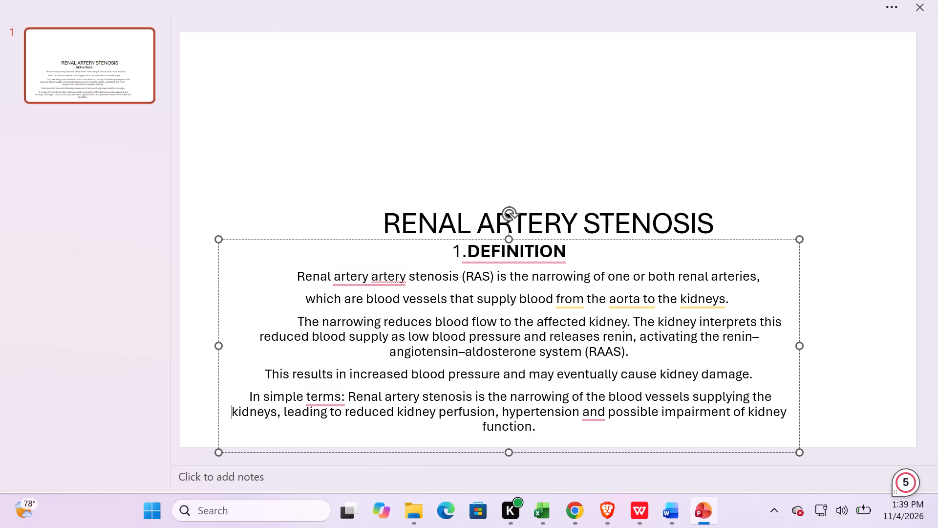
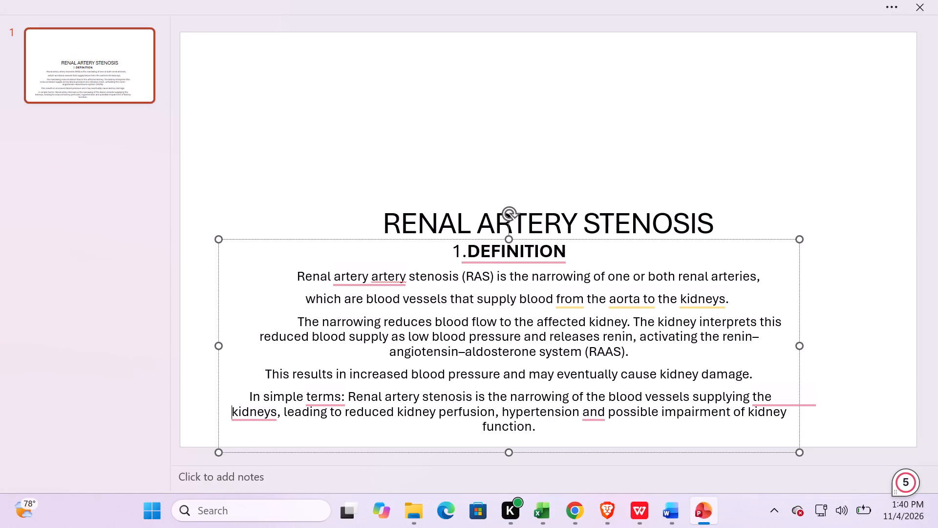
Delete 13 of the leading spaces before "The narrowing reduces blood flow" in the third definition paragraph.
{"action": "left_click", "coordinate": [296, 323]}
{"action": "key", "text": "BackSpace"}
{"action": "key", "text": "BackSpace"}
{"action": "key", "text": "BackSpace"}
{"action": "key", "text": "BackSpace"}
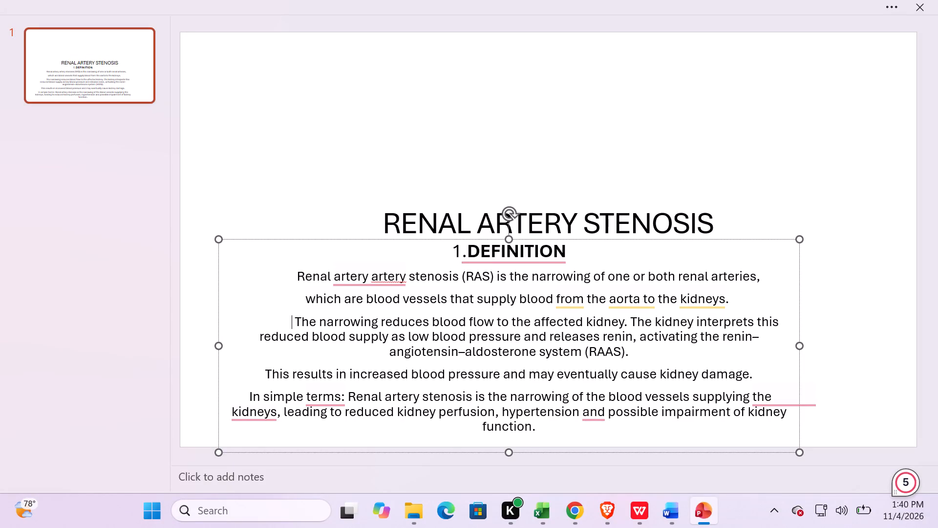
{"action": "key", "text": "BackSpace"}
{"action": "key", "text": "BackSpace"}
{"action": "key", "text": "BackSpace"}
{"action": "key", "text": "BackSpace"}
{"action": "key", "text": "BackSpace"}
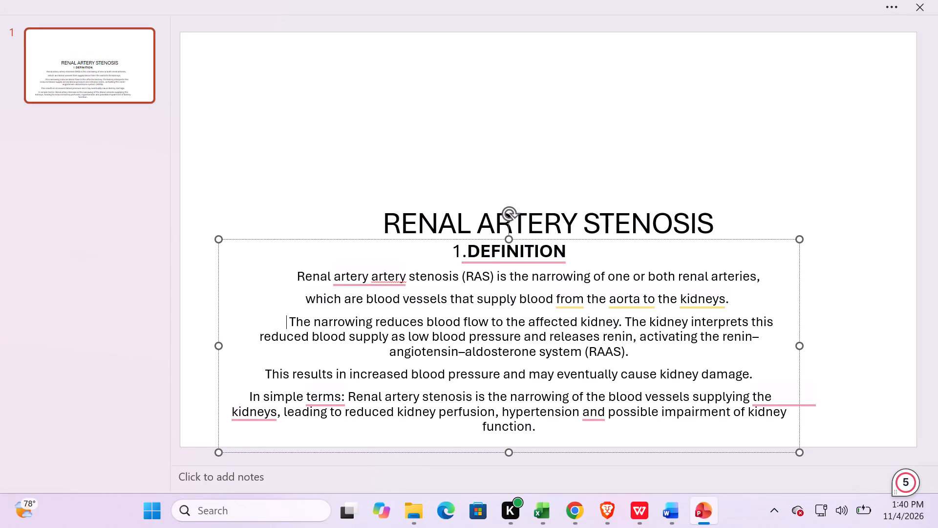
{"action": "key", "text": "BackSpace"}
{"action": "key", "text": "BackSpace"}
{"action": "key", "text": "BackSpace"}
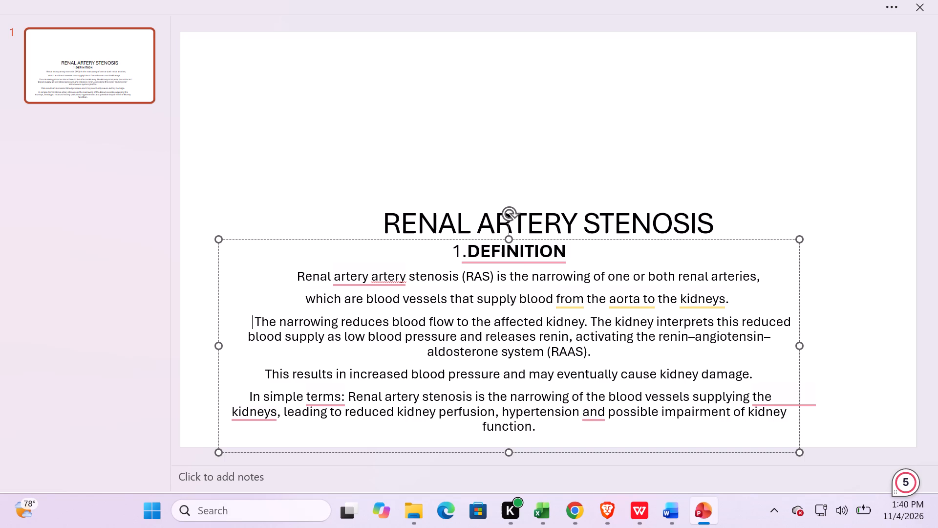
{"action": "key", "text": "BackSpace"}
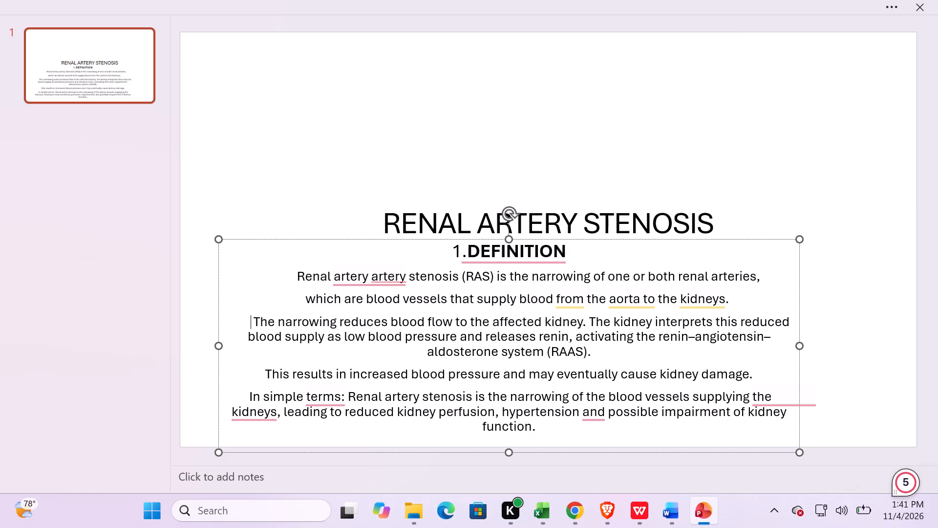
Remove the leading spaces before "Renal artery artery stenosis (RAS)" in the first definition paragraph.
{"action": "left_click", "coordinate": [299, 272]}
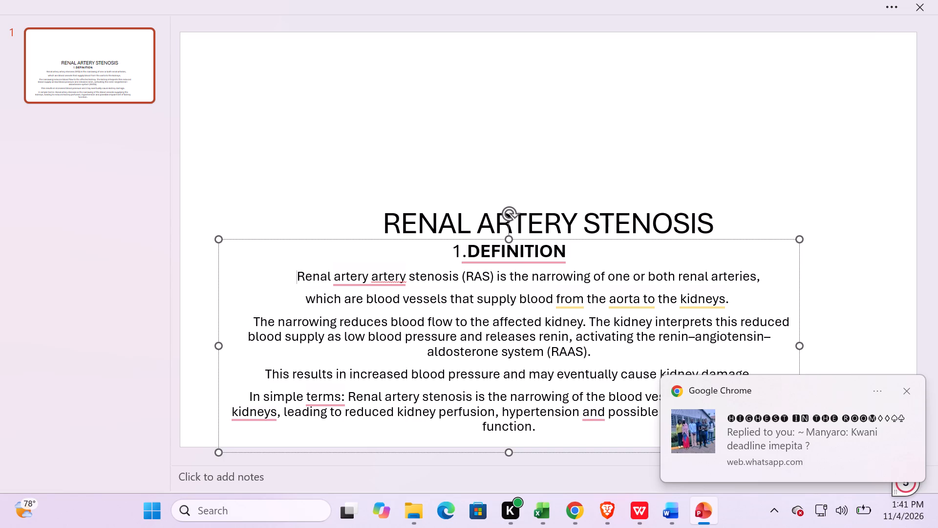
{"action": "key", "text": "BackSpace"}
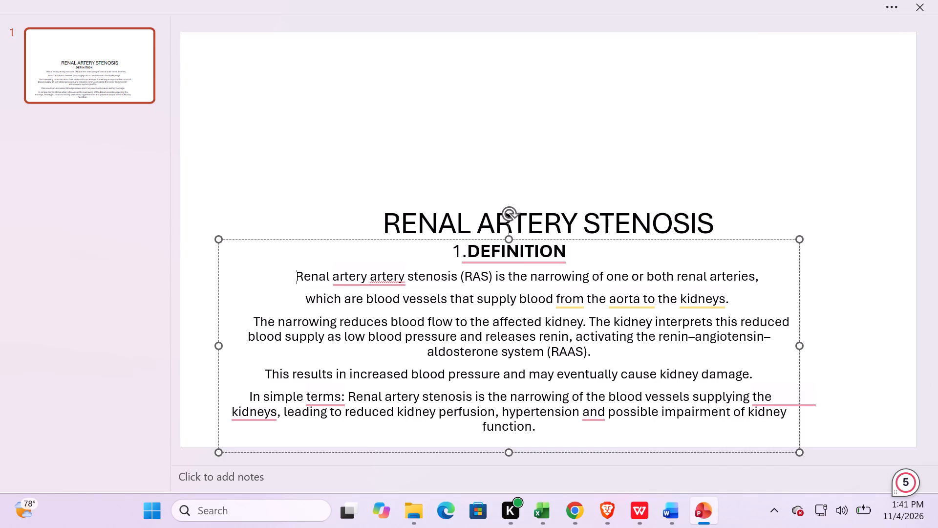
{"action": "key", "text": "BackSpace"}
{"action": "key", "text": "BackSpace"}
{"action": "key", "text": "BackSpace"}
{"action": "key", "text": "BackSpace"}
{"action": "key", "text": "BackSpace"}
{"action": "key", "text": "BackSpace"}
{"action": "key", "text": "BackSpace"}
{"action": "key", "text": "BackSpace"}
{"action": "key", "text": "BackSpace"}
{"action": "key", "text": "BackSpace"}
{"action": "key", "text": "BackSpace"}
{"action": "key", "text": "BackSpace"}
{"action": "key", "text": "BackSpace"}
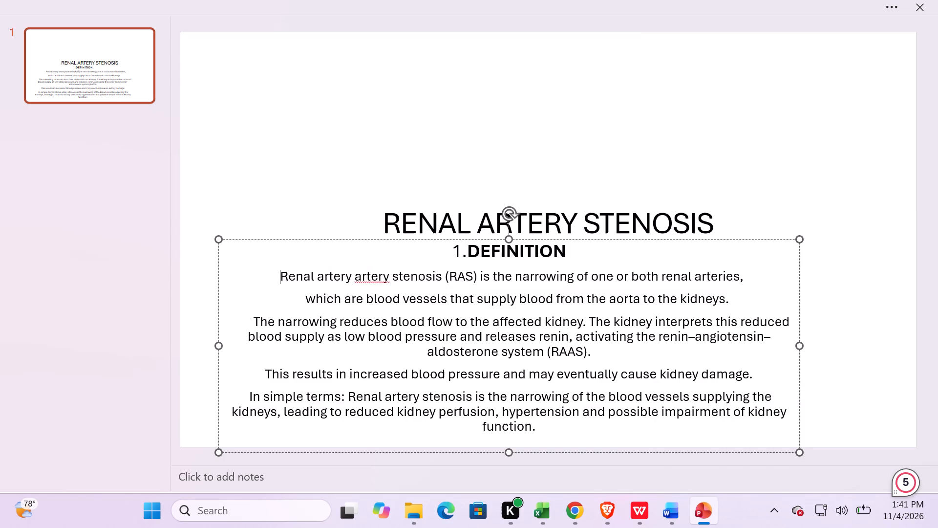
{"action": "key", "text": "BackSpace"}
{"action": "key", "text": "BackSpace"}
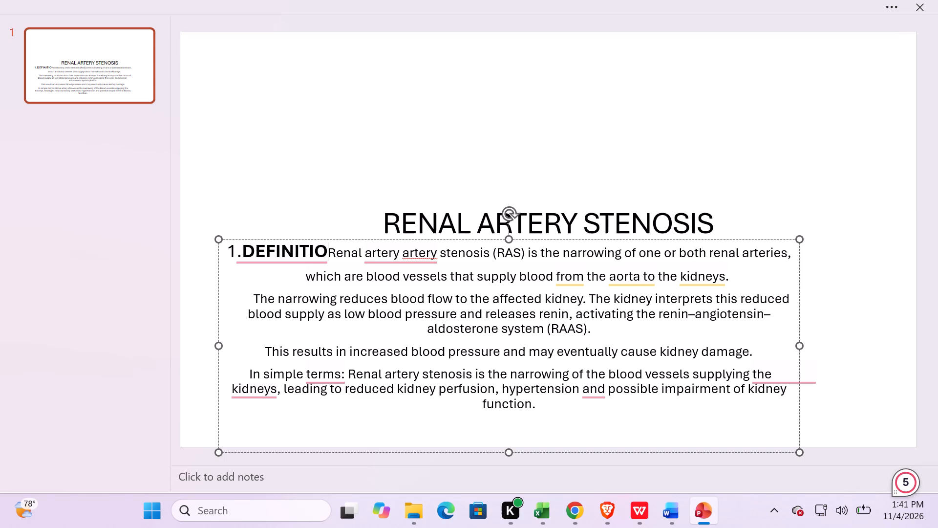
Restore the final N of the DEFINITION heading and start "Renal artery artery stenosis (RAS)" as a new paragraph below it.
{"action": "key", "text": "n"}
{"action": "key", "text": "BackSpace"}
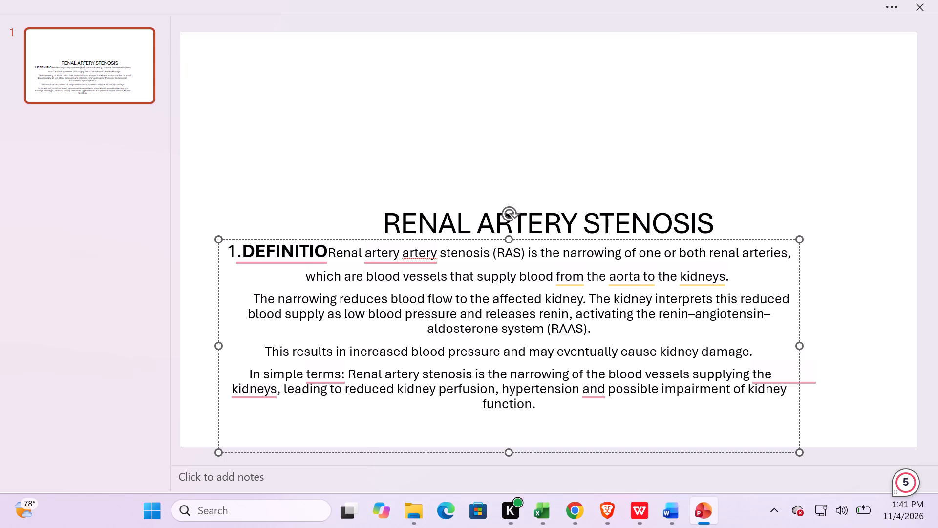
{"action": "key", "text": "n"}
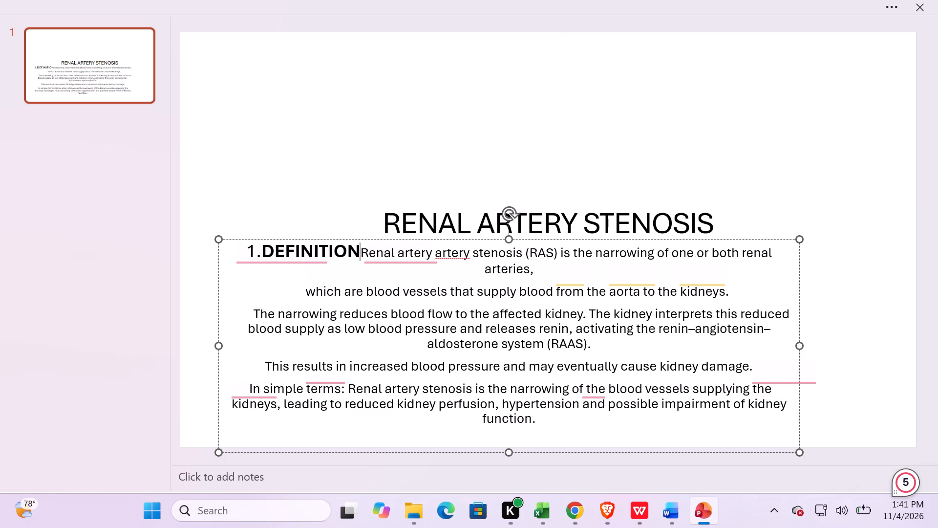
{"action": "key", "text": "Return"}
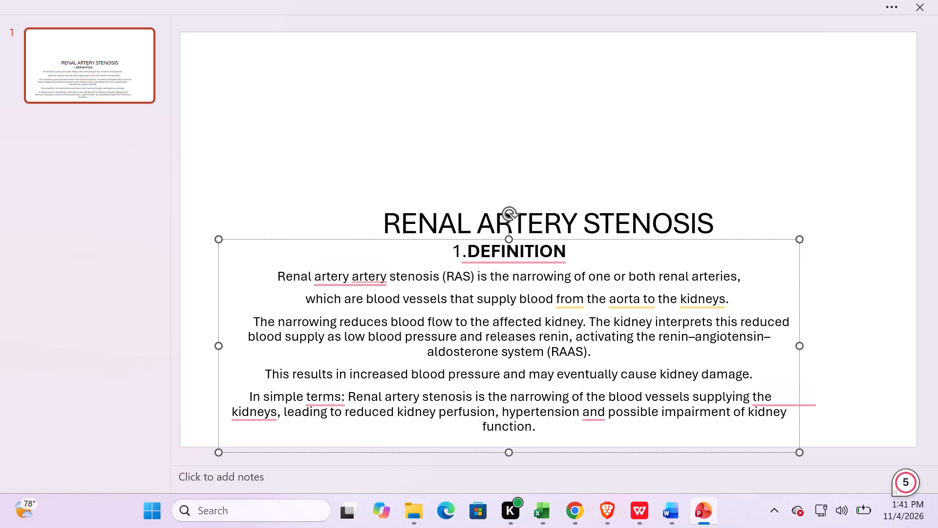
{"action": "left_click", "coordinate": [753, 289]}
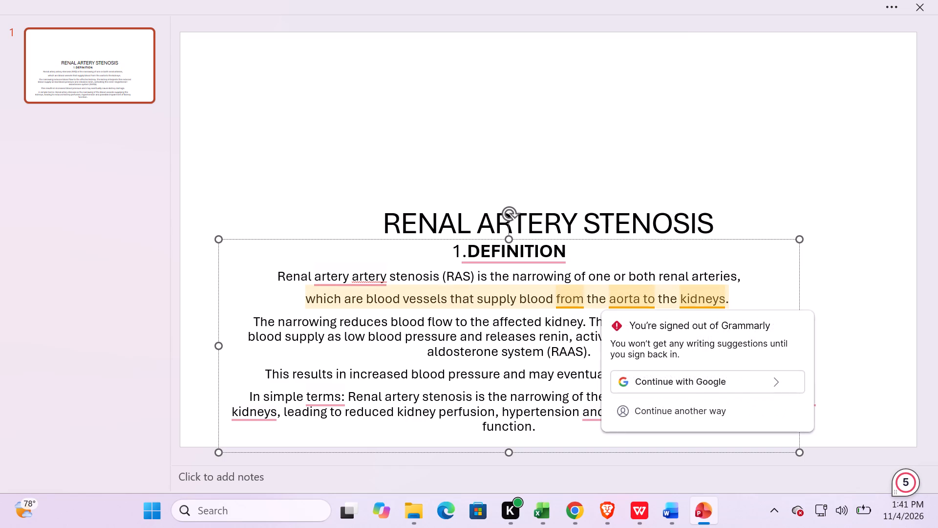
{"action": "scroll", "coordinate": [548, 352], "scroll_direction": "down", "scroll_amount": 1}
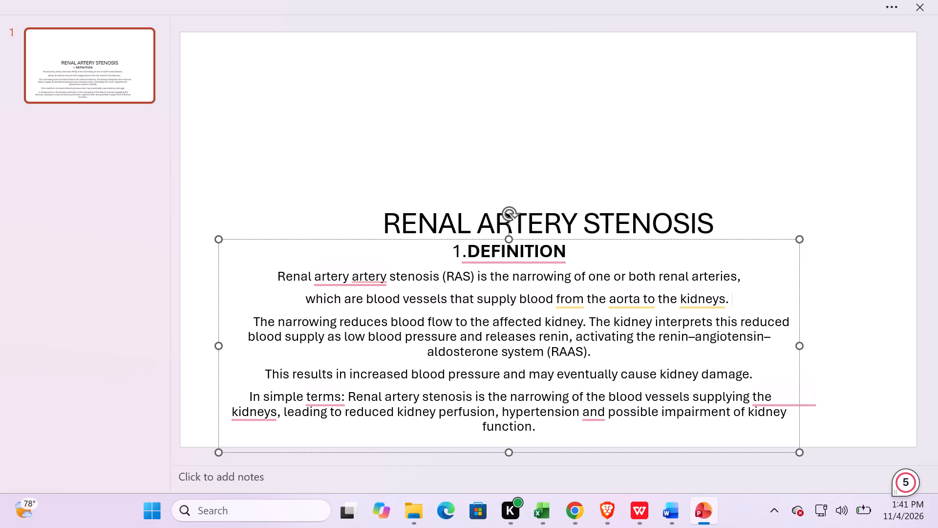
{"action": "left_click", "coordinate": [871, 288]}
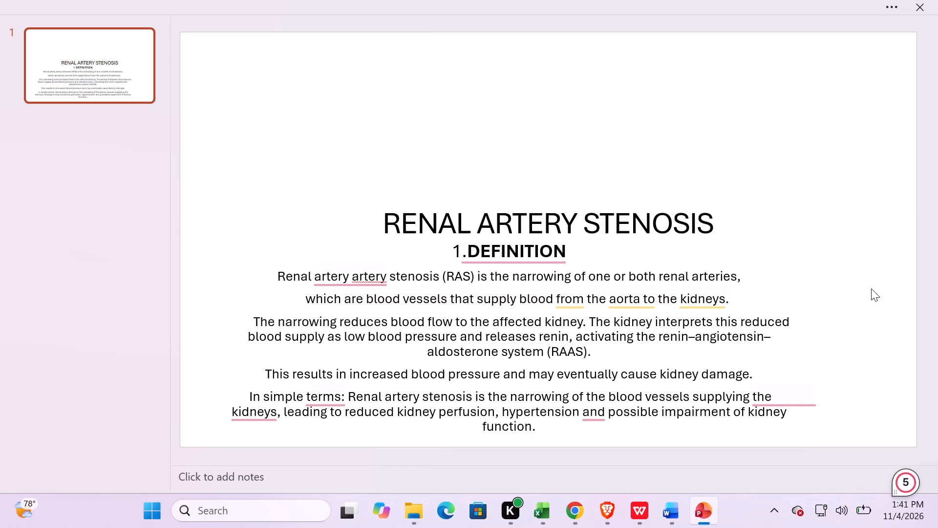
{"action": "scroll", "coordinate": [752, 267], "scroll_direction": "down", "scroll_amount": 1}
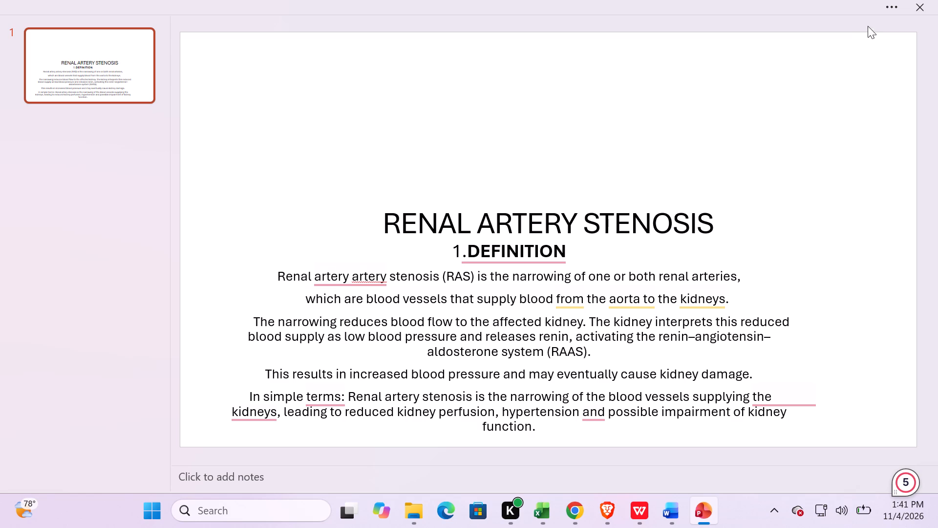
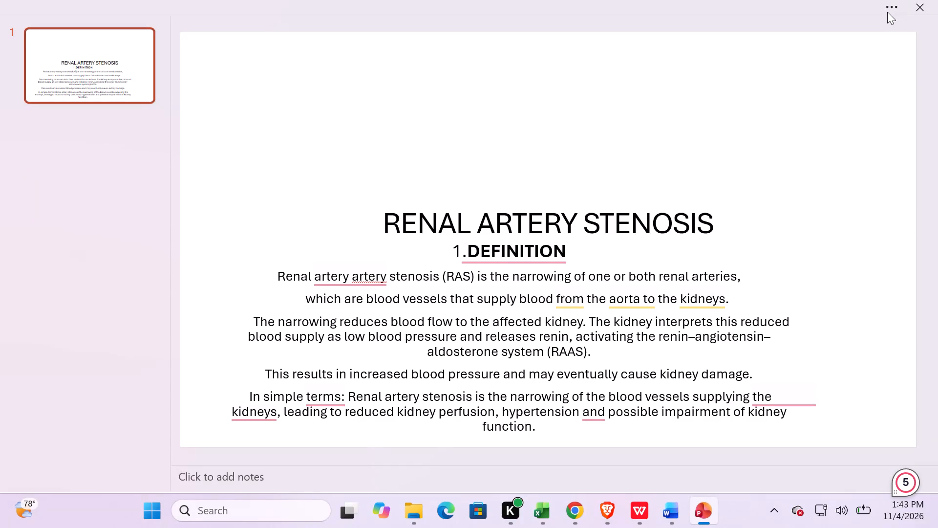
Add a second slide with title and subtitle placeholders after the renal artery stenosis definition slide.
{"action": "left_click", "coordinate": [887, 12]}
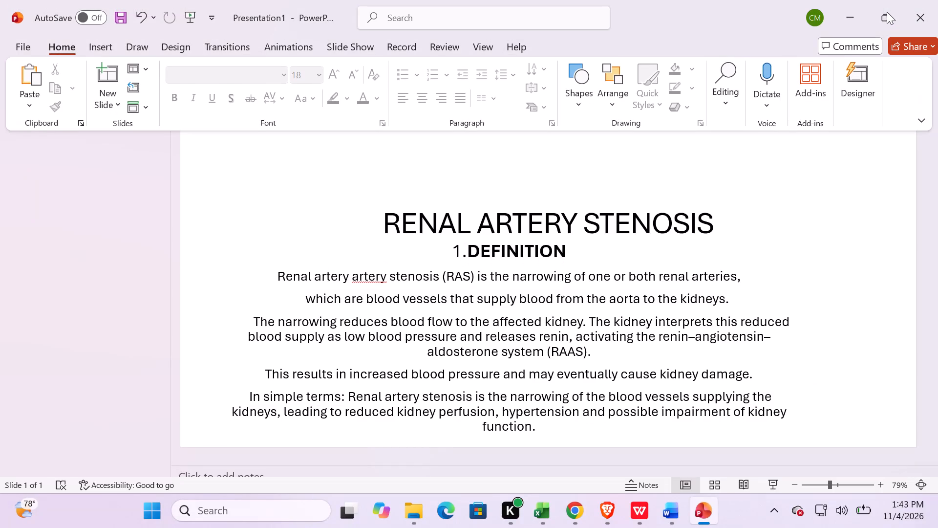
{"action": "left_click", "coordinate": [102, 98]}
{"action": "left_click", "coordinate": [134, 154]}
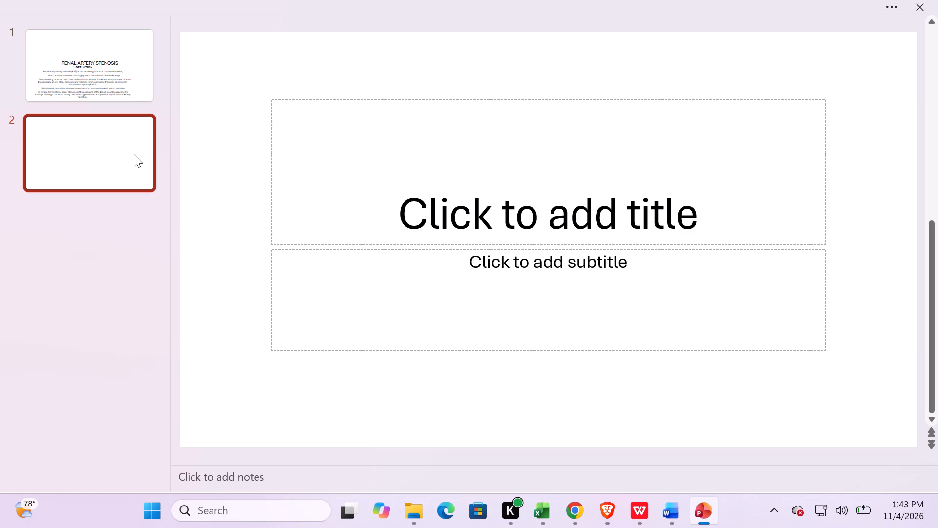
Copy the Risk factors section from the PDF notes in Chrome, from its heading through item 8 on peripheral or coronary artery disease.
{"action": "left_click", "coordinate": [558, 293]}
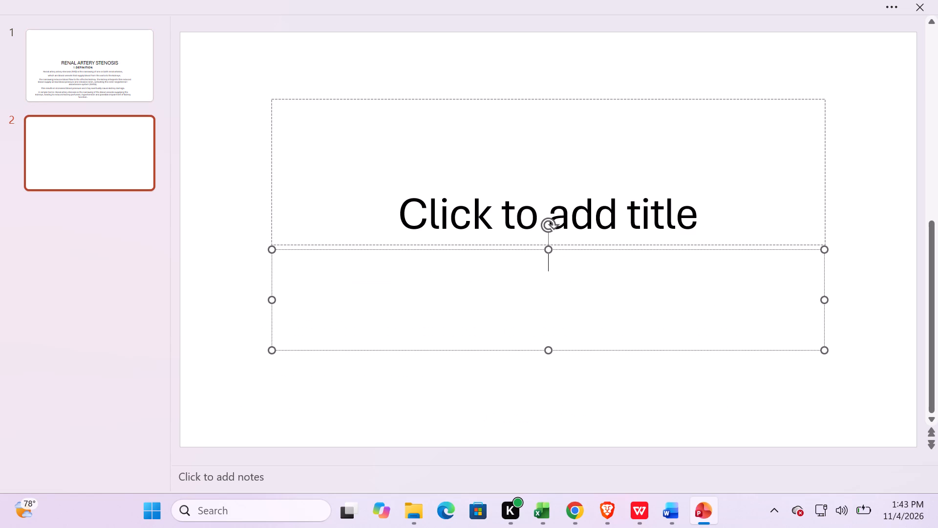
{"action": "left_click", "coordinate": [491, 235]}
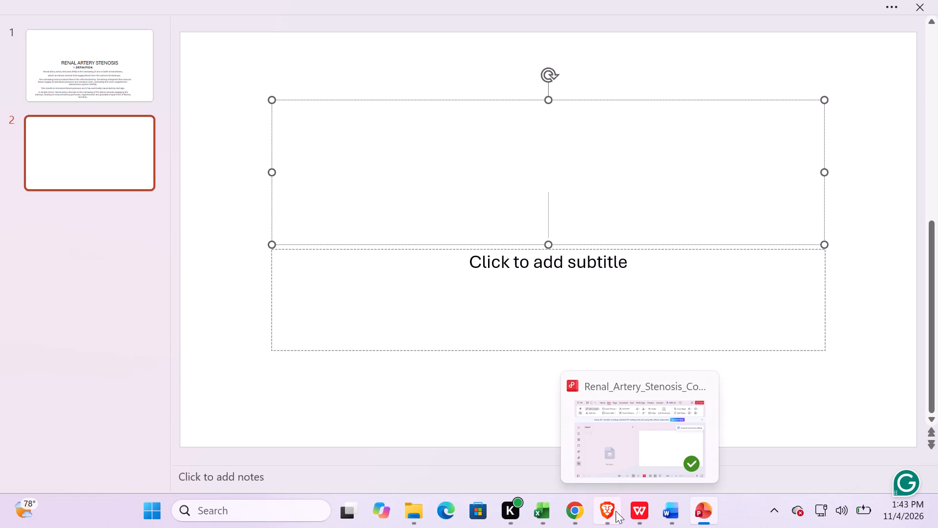
{"action": "left_click", "coordinate": [571, 474]}
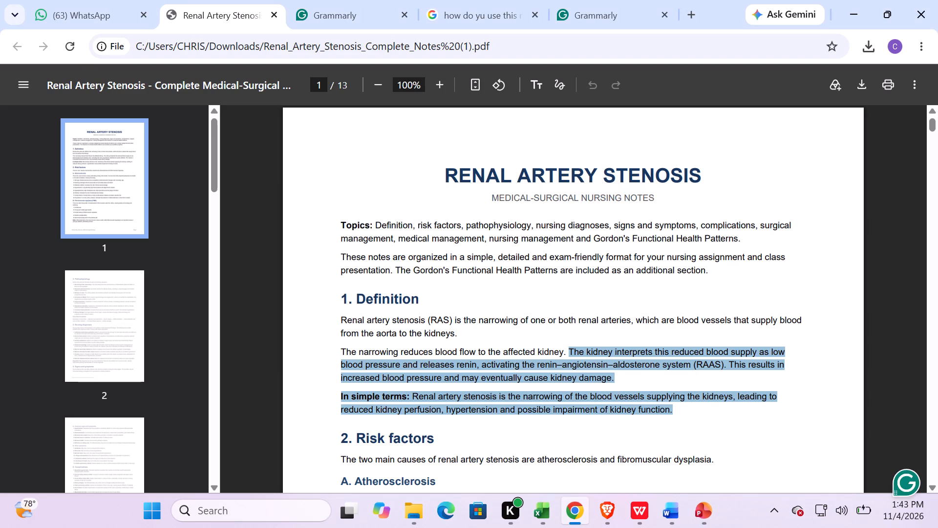
{"action": "scroll", "coordinate": [493, 348], "scroll_direction": "down", "scroll_amount": 1}
{"action": "scroll", "coordinate": [398, 377], "scroll_direction": "down", "scroll_amount": 1}
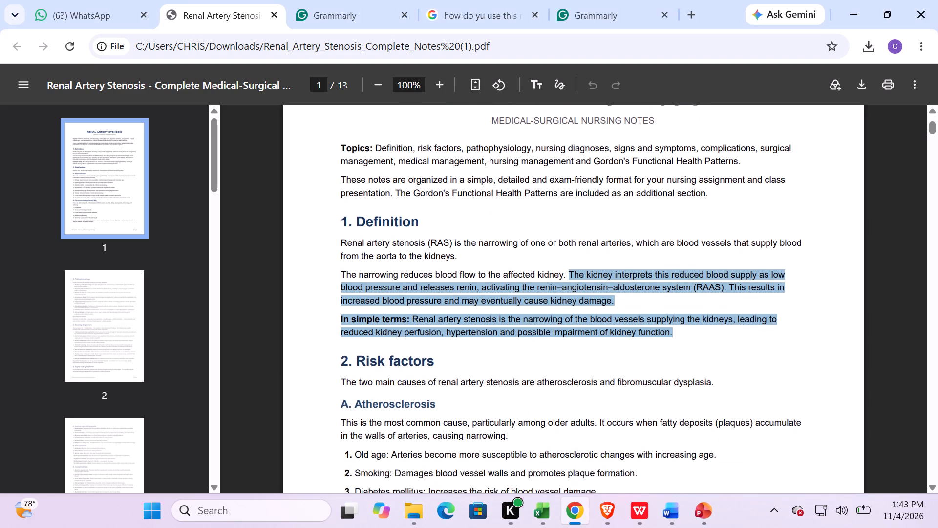
{"action": "scroll", "coordinate": [398, 377], "scroll_direction": "down", "scroll_amount": 1}
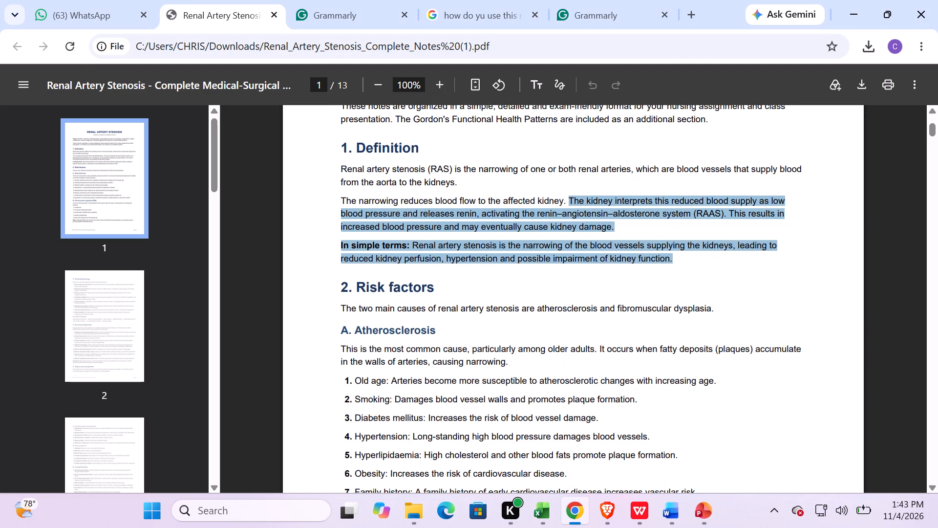
{"action": "left_click_drag", "start_coordinate": [336, 290], "coordinate": [580, 403]}
{"action": "scroll", "coordinate": [356, 290], "scroll_direction": "right", "scroll_amount": 1}
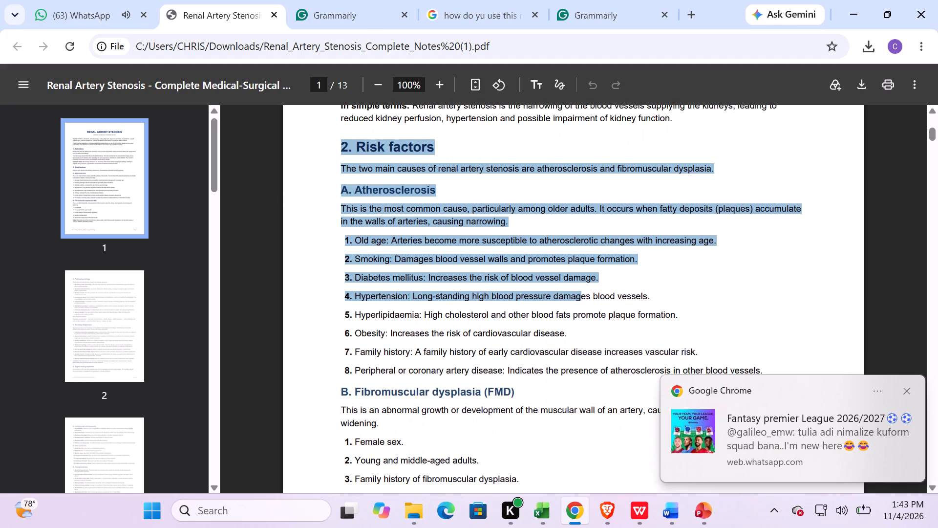
{"action": "left_click_drag", "start_coordinate": [580, 403], "coordinate": [576, 347]}
{"action": "scroll", "coordinate": [588, 421], "scroll_direction": "right", "scroll_amount": 1}
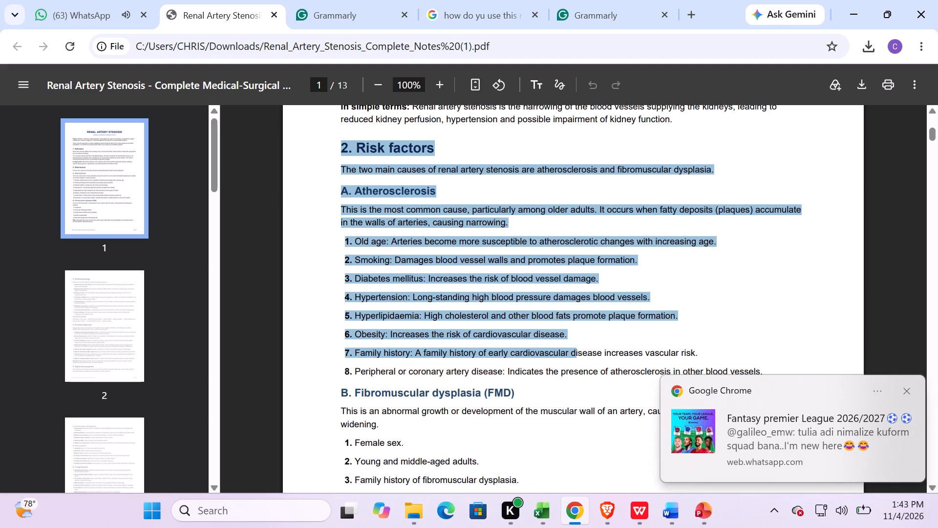
{"action": "left_click_drag", "start_coordinate": [576, 347], "coordinate": [697, 365]}
{"action": "scroll", "coordinate": [576, 347], "scroll_direction": "right", "scroll_amount": 1}
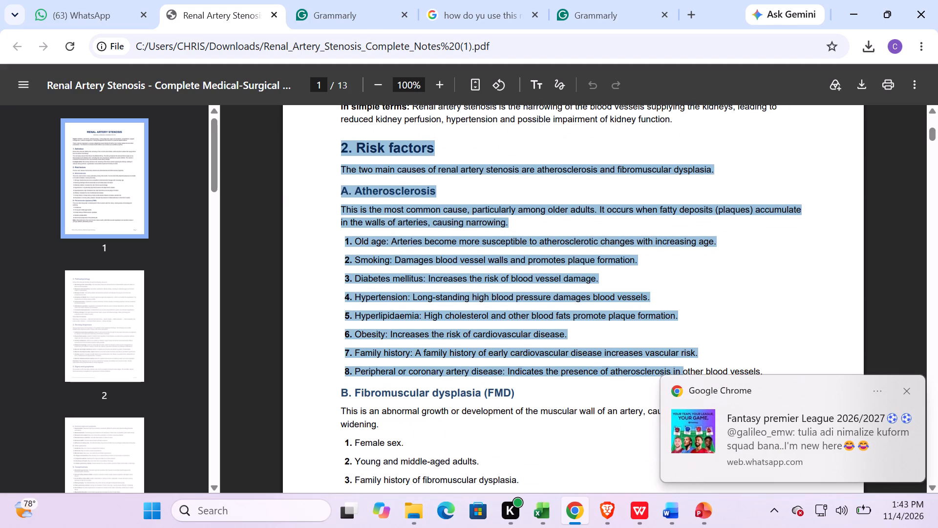
{"action": "scroll", "coordinate": [697, 365], "scroll_direction": "right", "scroll_amount": 1}
{"action": "left_click_drag", "start_coordinate": [697, 365], "coordinate": [779, 362]}
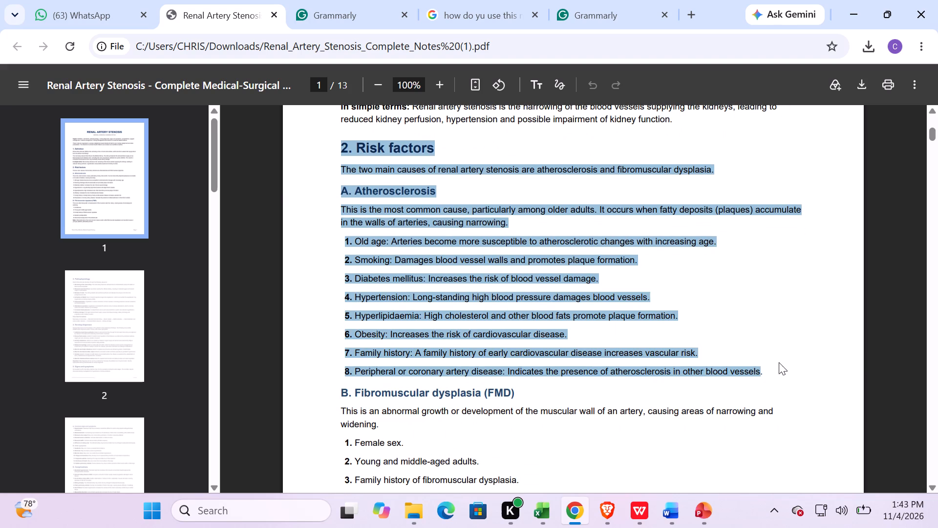
{"action": "key", "text": "ctrl+c"}
{"action": "type", "text": "CC"}
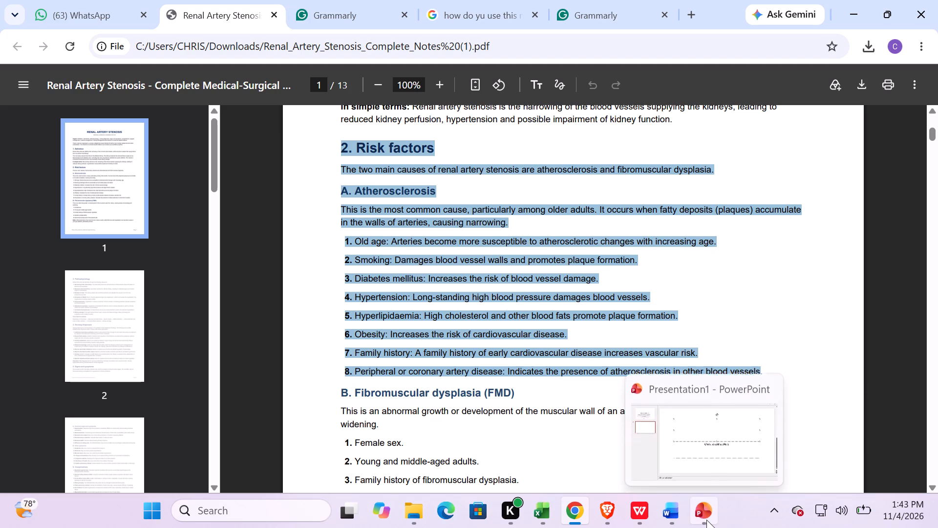
Paste the copied Risk factors text into the title placeholder of slide 2 in PowerPoint.
{"action": "left_click", "coordinate": [695, 461]}
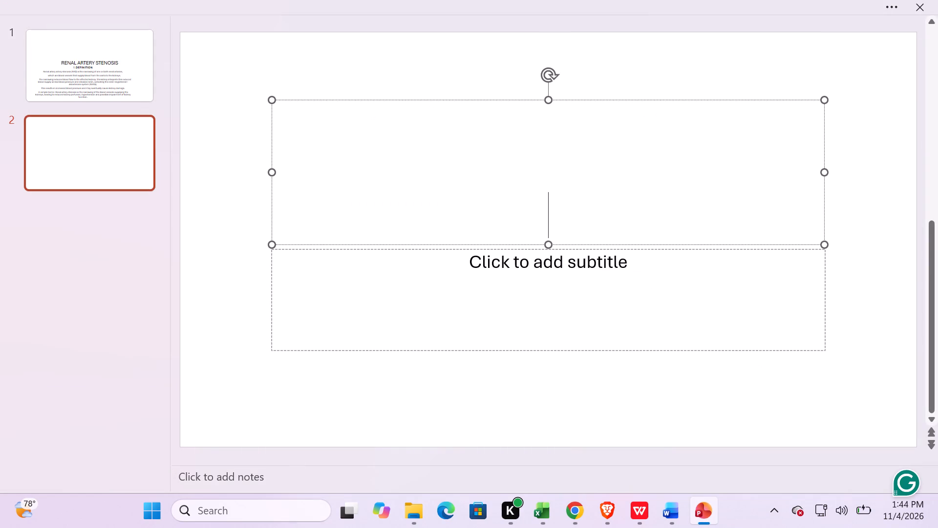
{"action": "key", "text": "ctrl+v"}
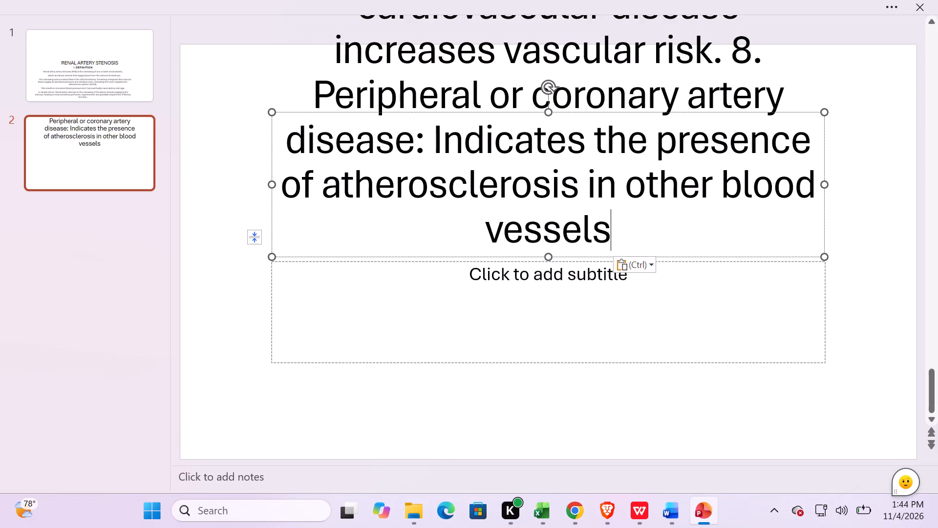
Examine the pasted Risk factors text on slide 2 from its end back to its beginning.
{"action": "scroll", "coordinate": [557, 225], "scroll_direction": "up", "scroll_amount": 7}
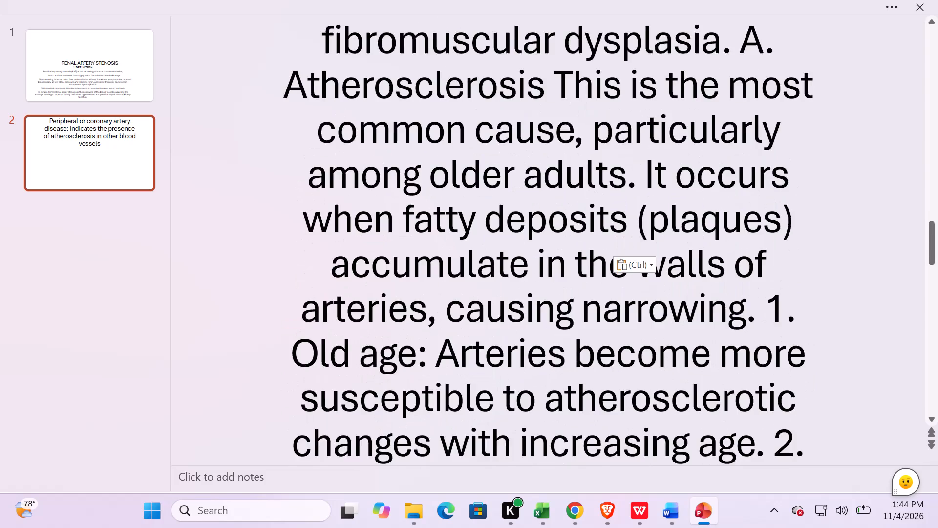
{"action": "scroll", "coordinate": [557, 225], "scroll_direction": "up", "scroll_amount": 4}
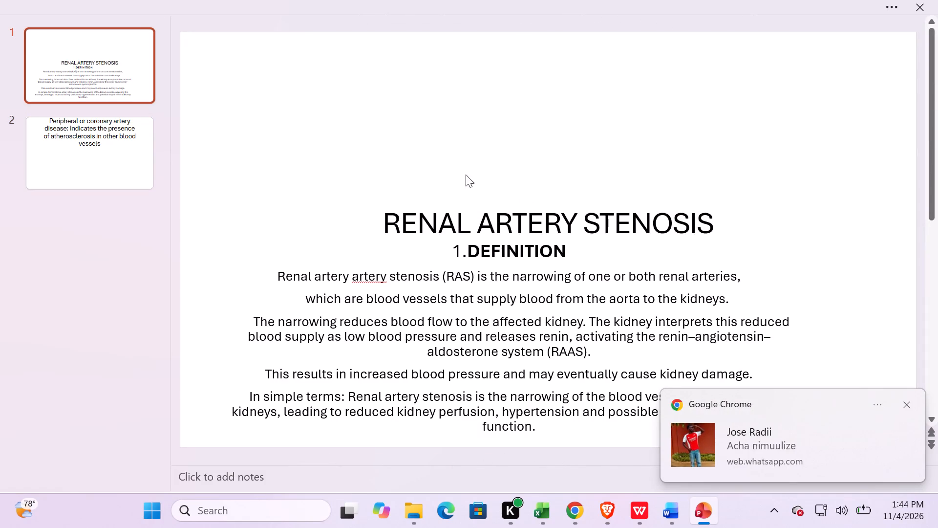
{"action": "left_click", "coordinate": [108, 136]}
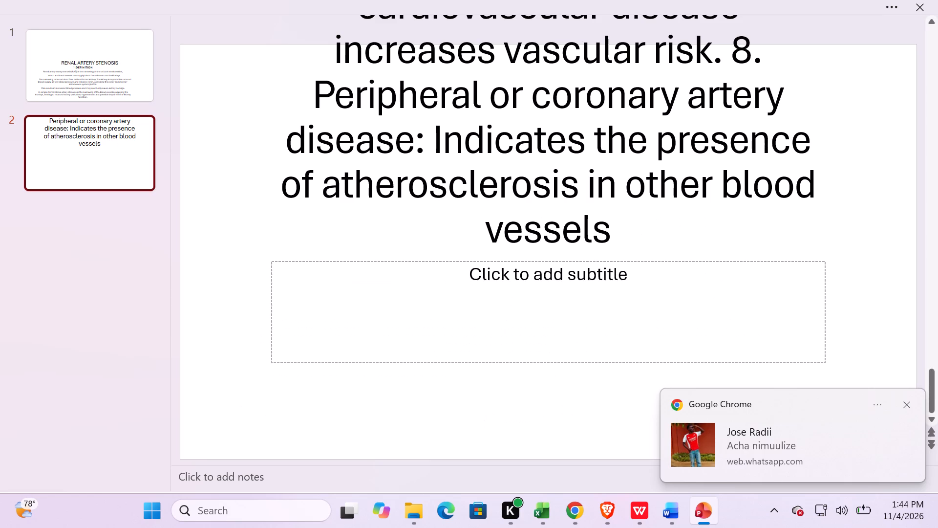
{"action": "scroll", "coordinate": [468, 114], "scroll_direction": "up", "scroll_amount": 6}
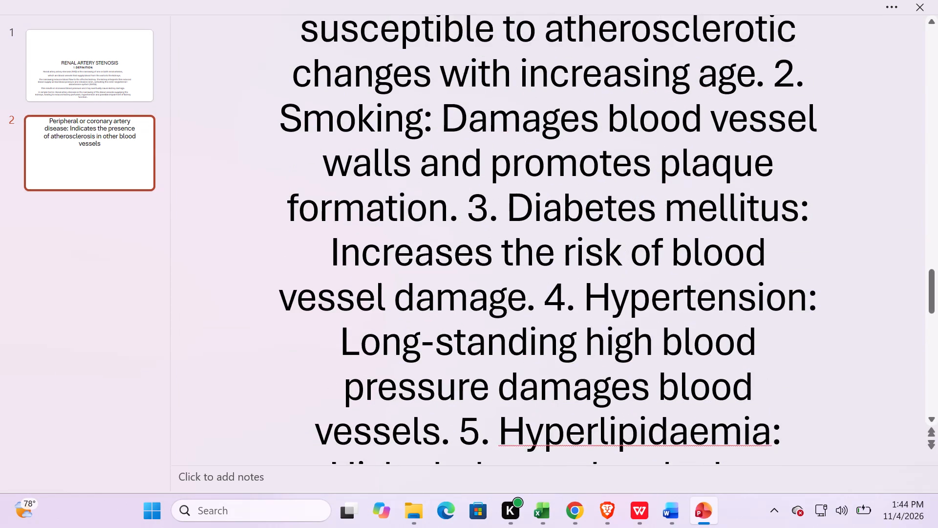
{"action": "scroll", "coordinate": [468, 114], "scroll_direction": "up", "scroll_amount": 3}
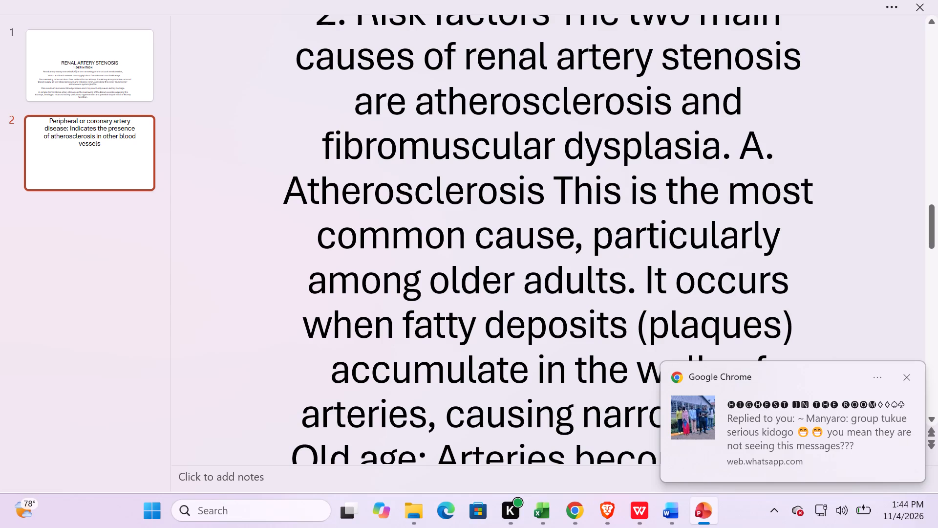
{"action": "scroll", "coordinate": [468, 114], "scroll_direction": "up", "scroll_amount": 2}
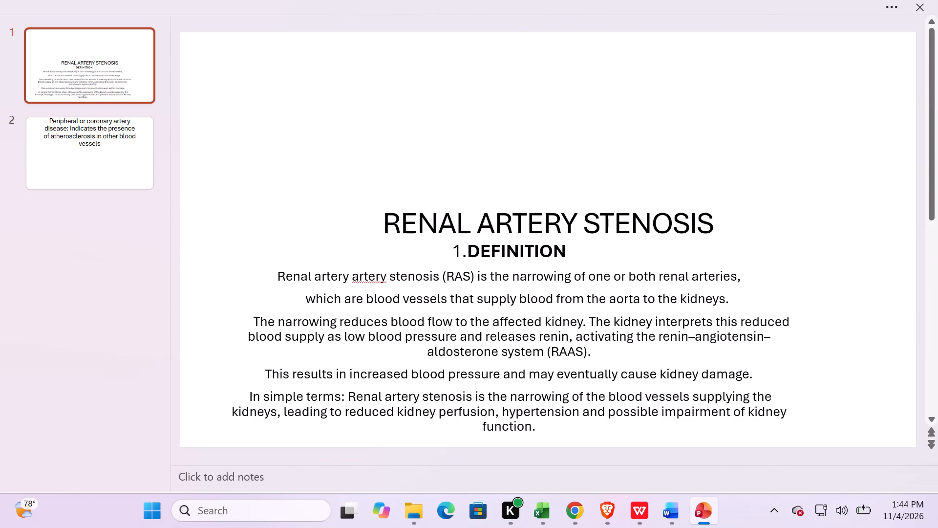
{"action": "scroll", "coordinate": [468, 114], "scroll_direction": "down", "scroll_amount": 2}
{"action": "scroll", "coordinate": [468, 114], "scroll_direction": "up", "scroll_amount": 1}
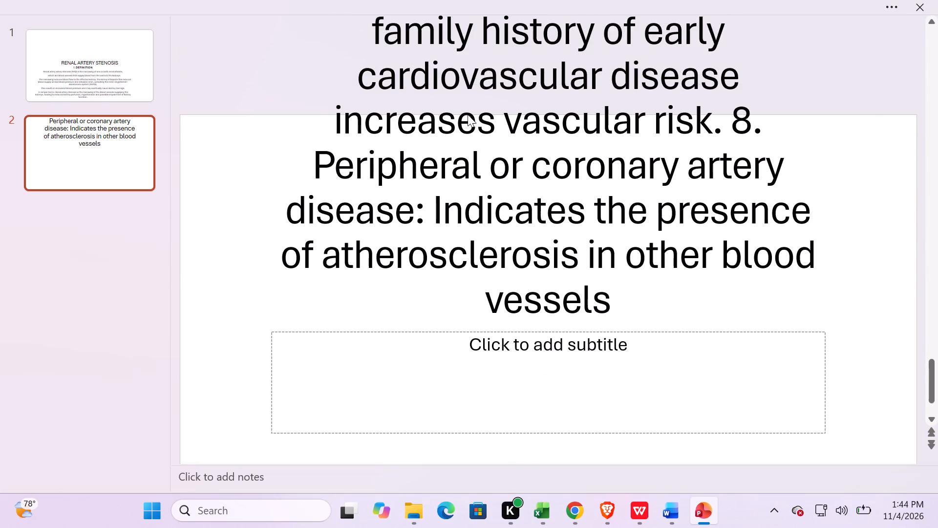
{"action": "scroll", "coordinate": [468, 114], "scroll_direction": "up", "scroll_amount": 4}
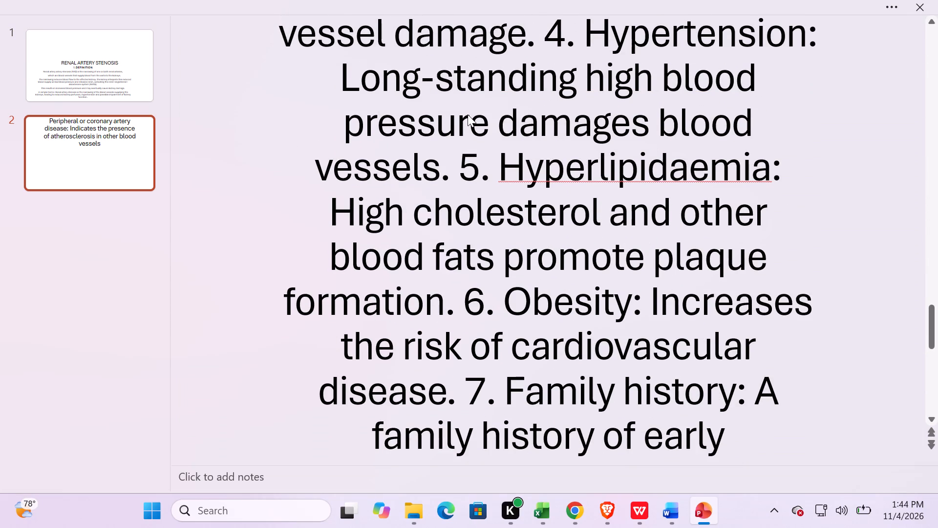
{"action": "scroll", "coordinate": [468, 114], "scroll_direction": "up", "scroll_amount": 4}
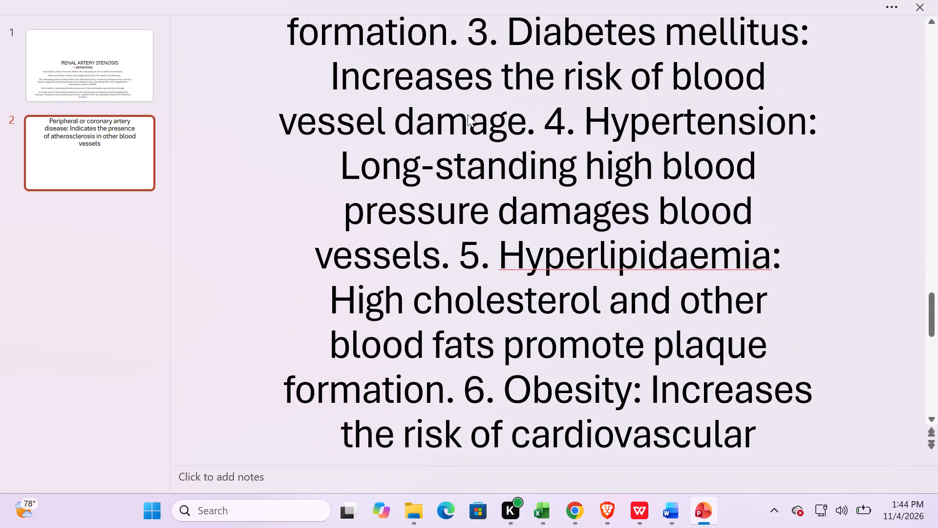
{"action": "scroll", "coordinate": [468, 114], "scroll_direction": "up", "scroll_amount": 4}
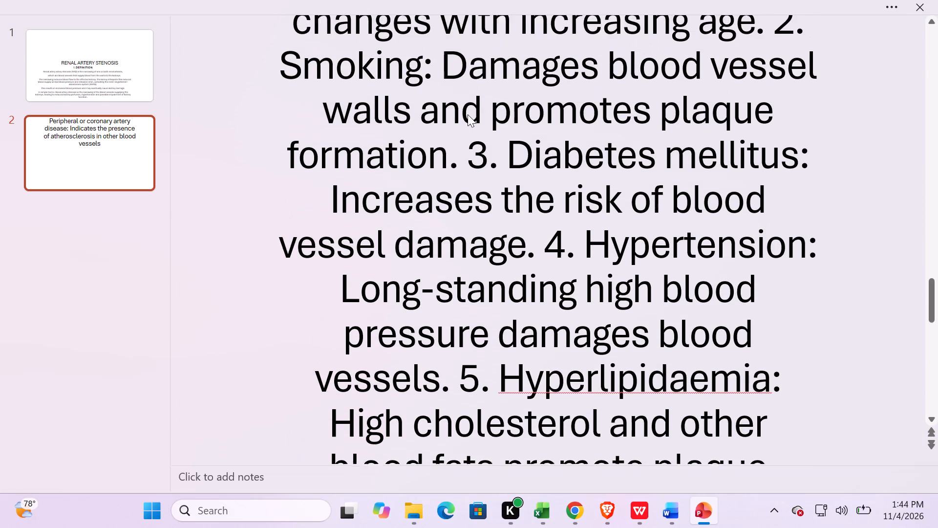
{"action": "scroll", "coordinate": [468, 114], "scroll_direction": "up", "scroll_amount": 4}
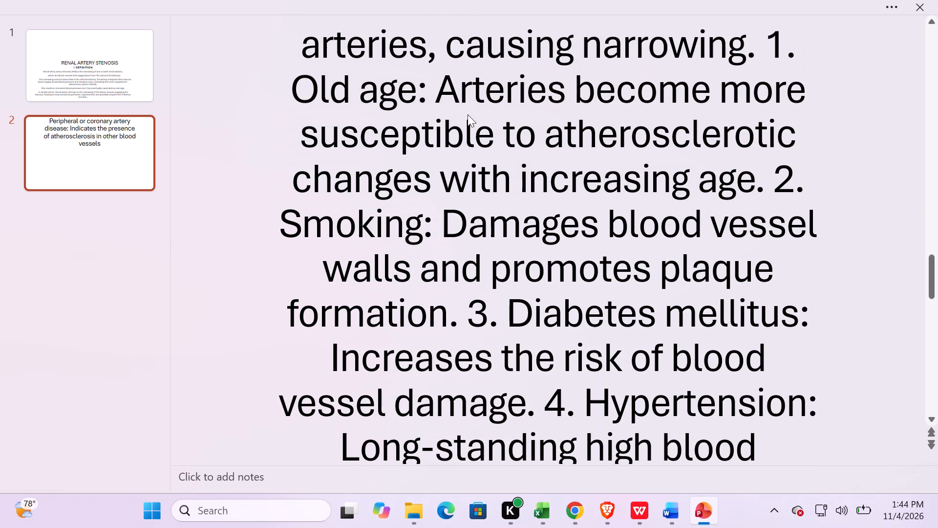
{"action": "scroll", "coordinate": [468, 114], "scroll_direction": "up", "scroll_amount": 4}
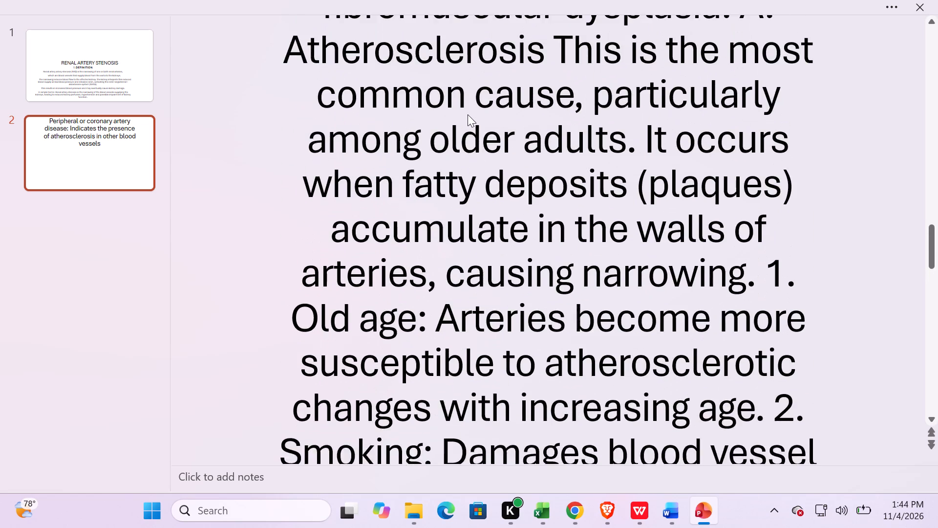
{"action": "scroll", "coordinate": [468, 114], "scroll_direction": "up", "scroll_amount": 3}
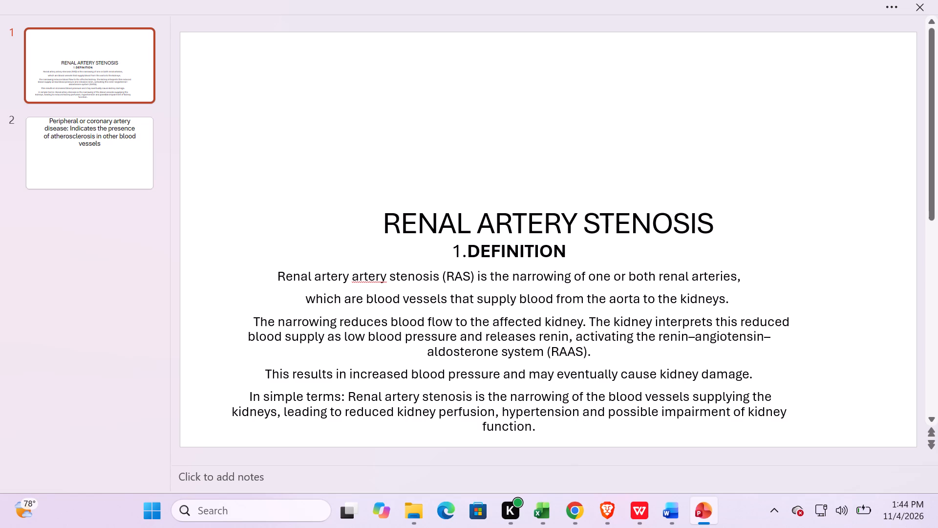
Set the font size of all the Risk factors text in slide 2's title box to 20.
{"action": "left_click", "coordinate": [80, 175]}
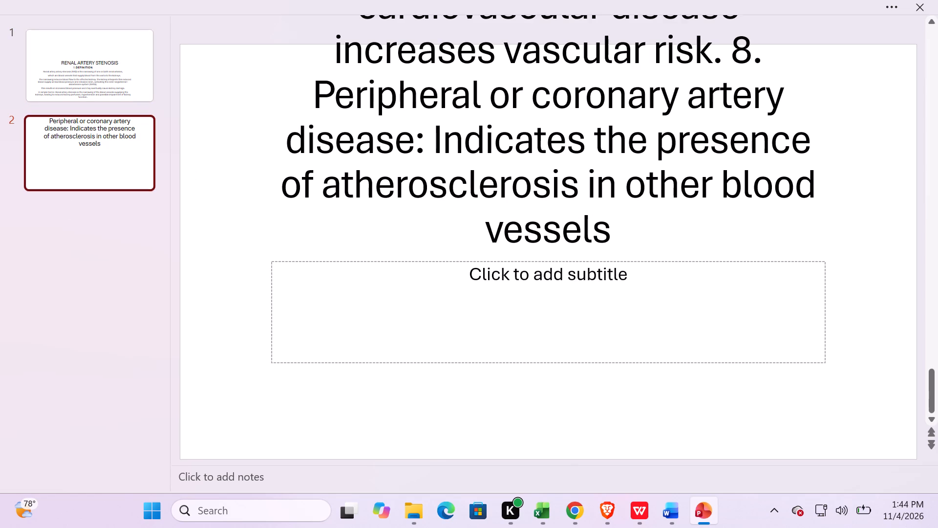
{"action": "triple_click", "coordinate": [408, 209]}
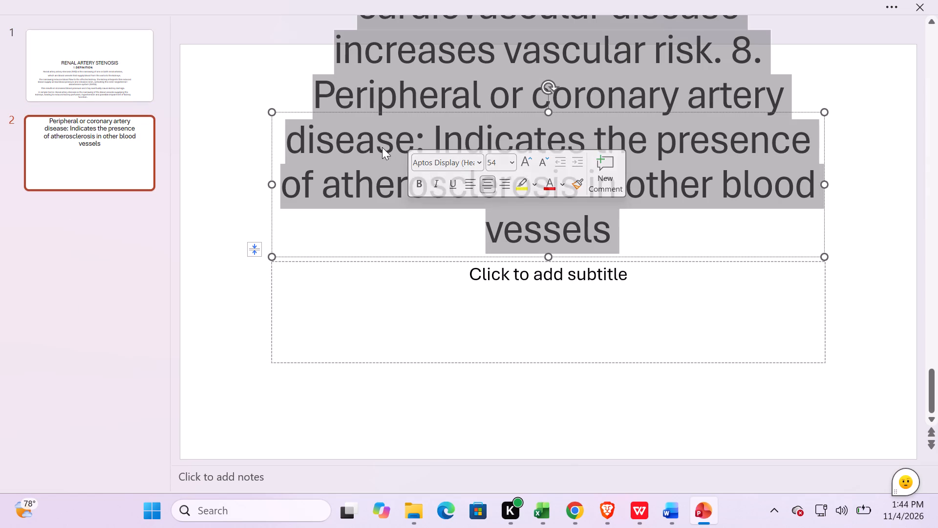
{"action": "left_click", "coordinate": [511, 165]}
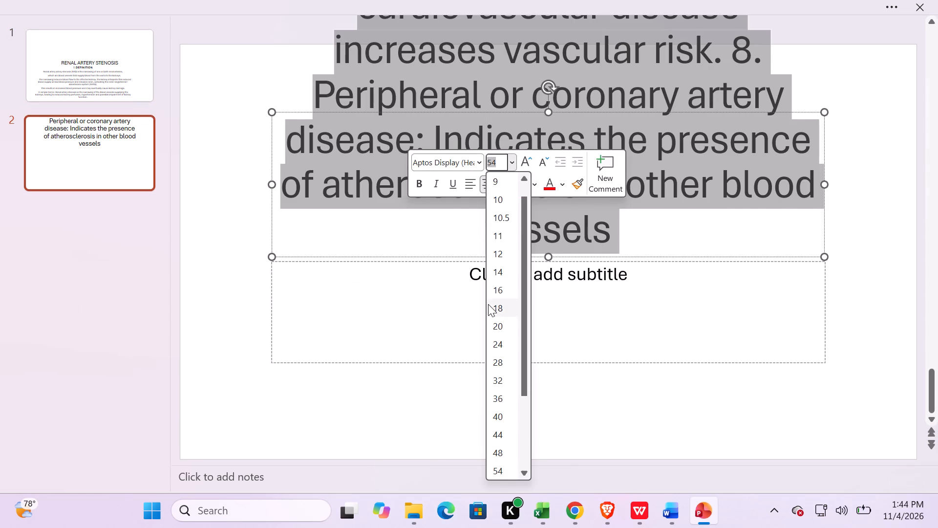
{"action": "left_click", "coordinate": [499, 321]}
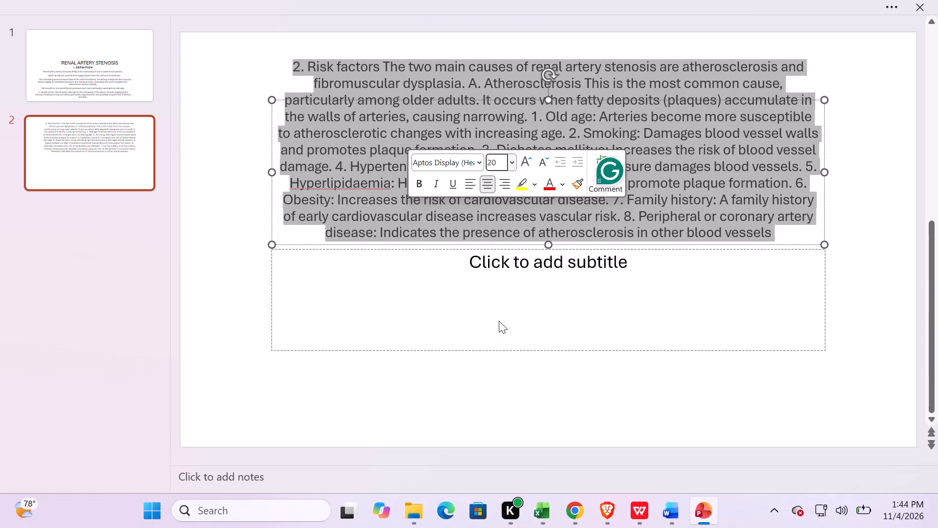
{"action": "left_click", "coordinate": [697, 185]}
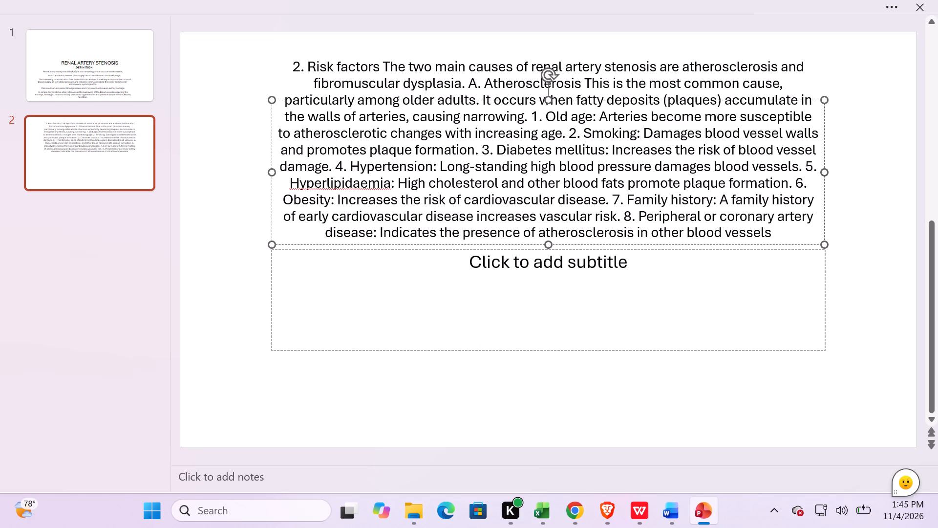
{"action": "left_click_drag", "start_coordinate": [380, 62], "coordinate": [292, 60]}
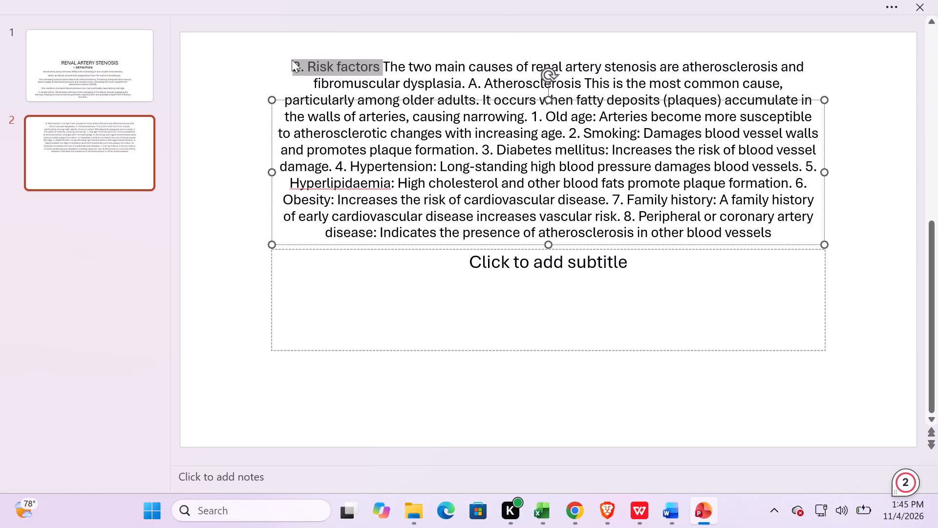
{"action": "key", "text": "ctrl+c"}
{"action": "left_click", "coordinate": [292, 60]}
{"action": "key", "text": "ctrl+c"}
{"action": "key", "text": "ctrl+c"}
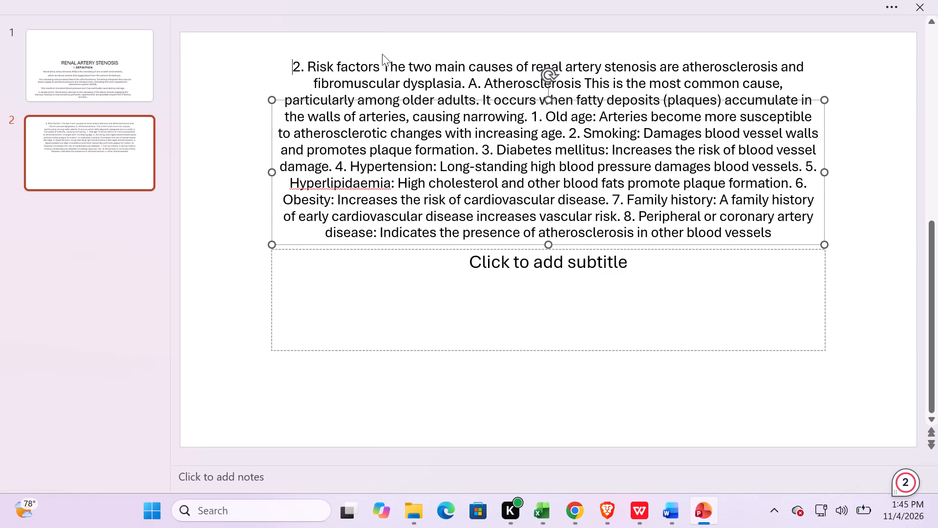
Start "The two main causes of renal artery stenosis" as a new paragraph below the "2. Risk factors" heading on slide 2.
{"action": "left_click", "coordinate": [381, 64]}
{"action": "key", "text": "Return"}
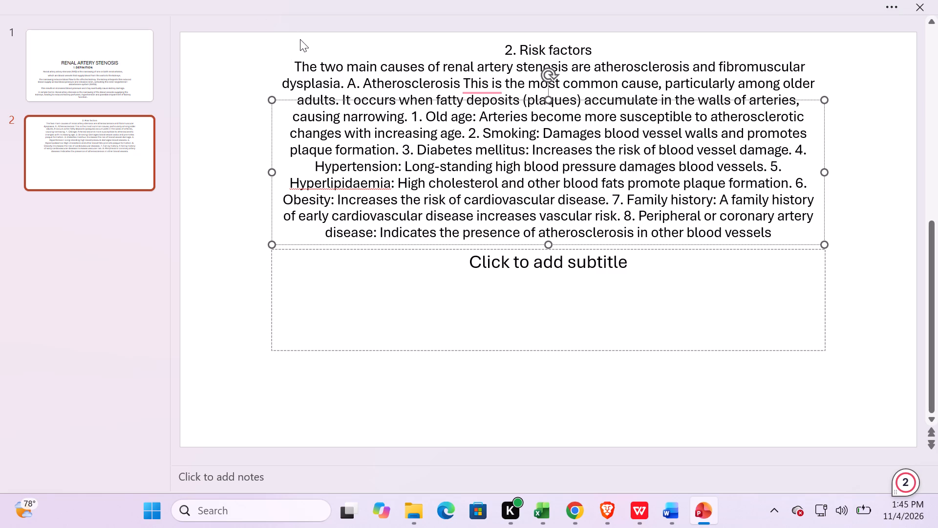
Move all the text below the "2. Risk factors" heading from slide 2's title box into its subtitle placeholder.
{"action": "left_click_drag", "start_coordinate": [294, 66], "coordinate": [561, 152]}
{"action": "scroll", "coordinate": [337, 70], "scroll_direction": "right", "scroll_amount": 1}
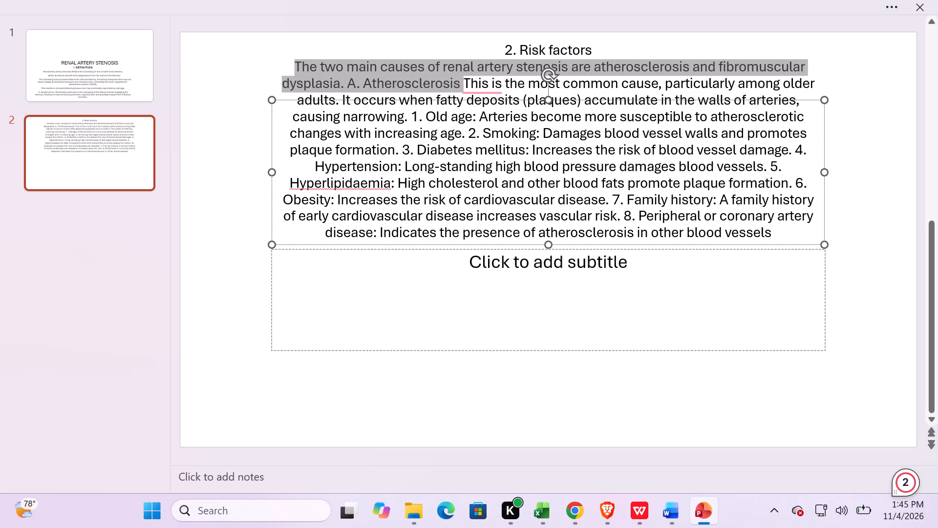
{"action": "scroll", "coordinate": [561, 152], "scroll_direction": "right", "scroll_amount": 1}
{"action": "left_click_drag", "start_coordinate": [561, 152], "coordinate": [769, 229]}
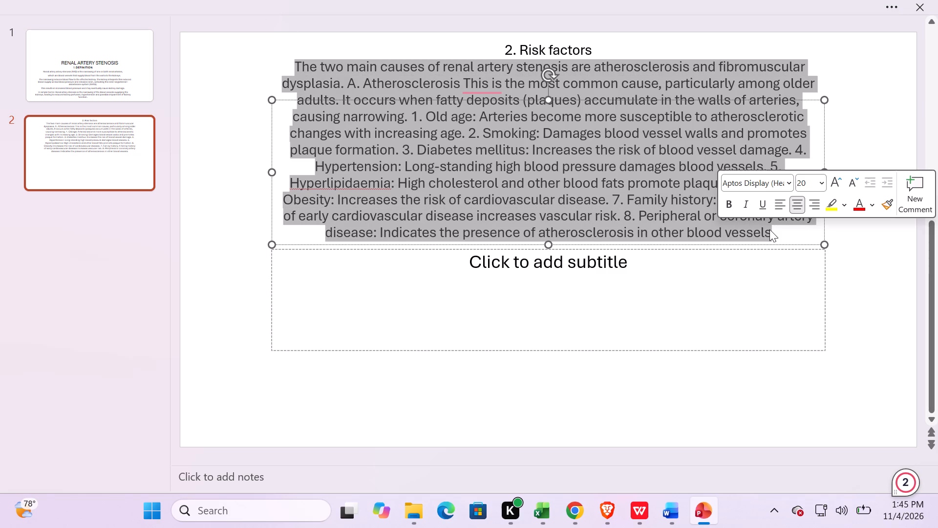
{"action": "key", "text": "ctrl+c"}
{"action": "key", "text": "ctrl+c"}
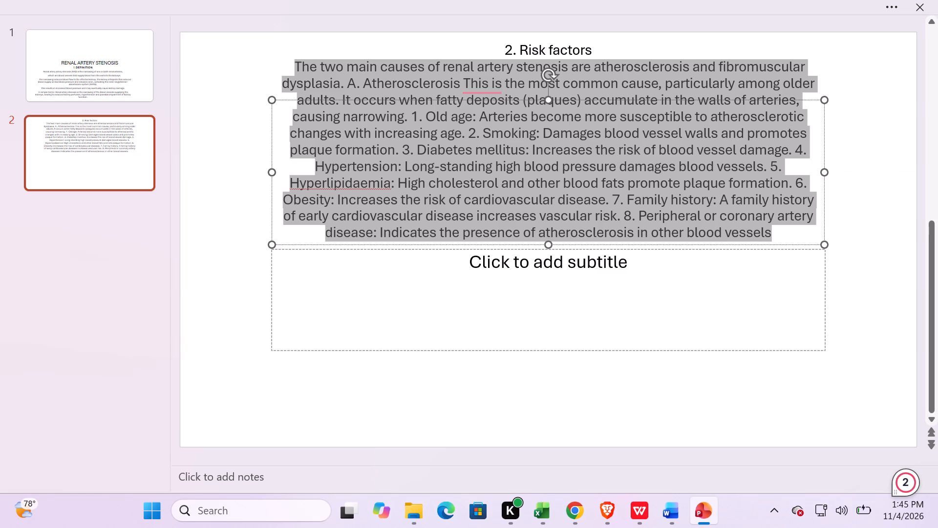
{"action": "key", "text": "ctrl+x"}
{"action": "left_click", "coordinate": [690, 271], "text": "ctrl"}
{"action": "left_click", "coordinate": [580, 274]}
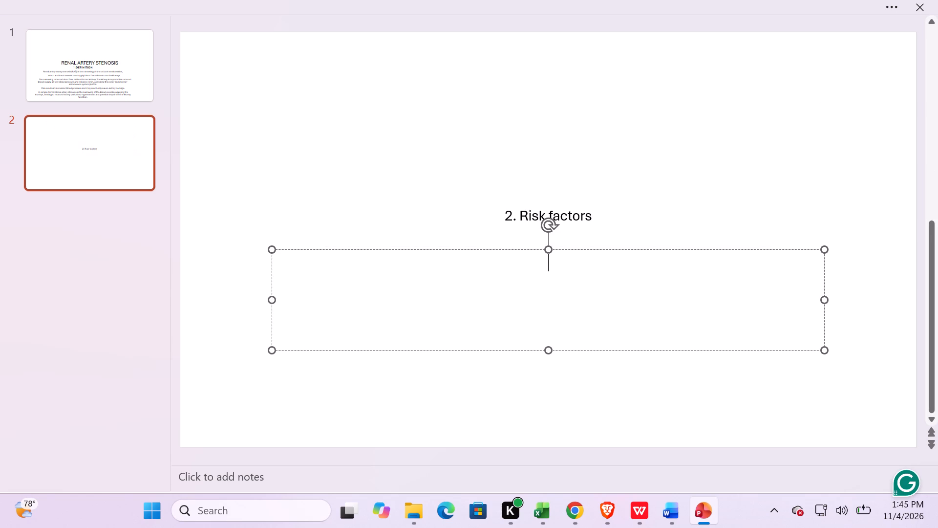
{"action": "left_click", "coordinate": [505, 275]}
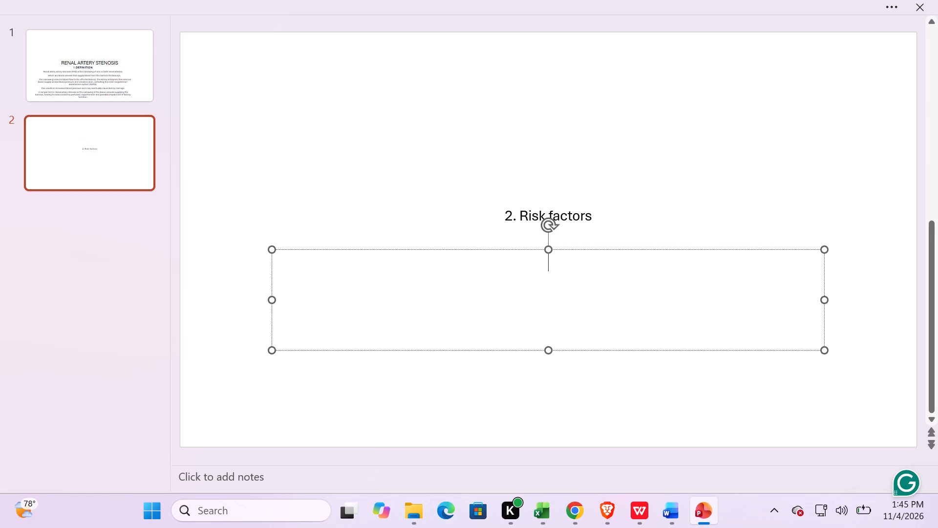
{"action": "left_click", "coordinate": [597, 270]}
{"action": "double_click", "coordinate": [534, 279]}
{"action": "left_click", "coordinate": [490, 238]}
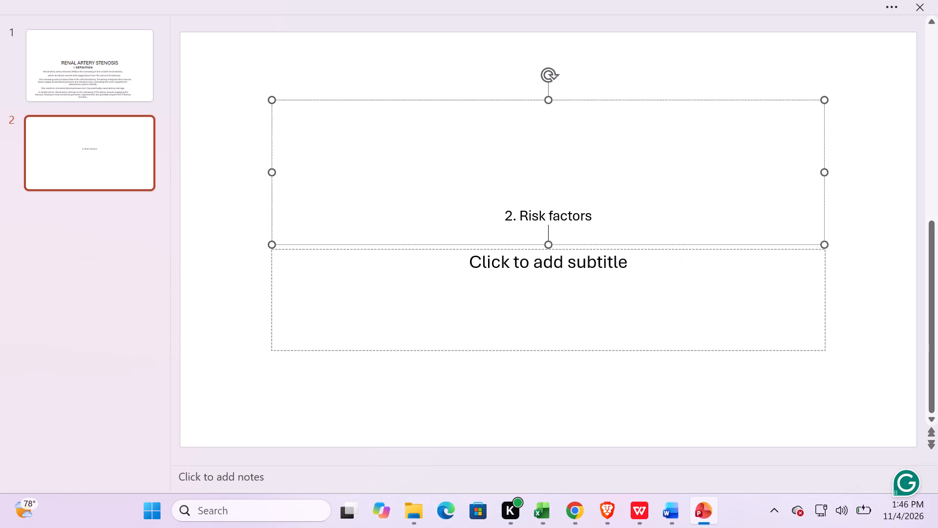
{"action": "left_click", "coordinate": [474, 262]}
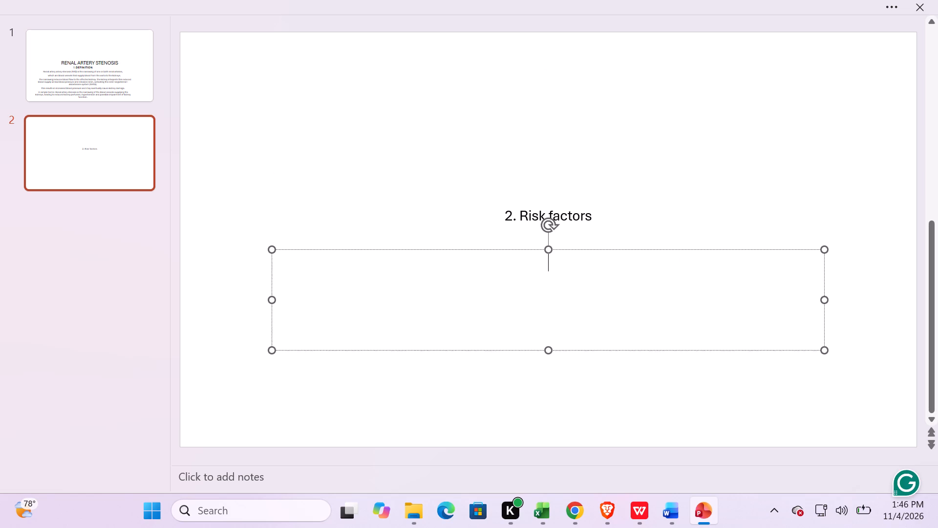
{"action": "key", "text": "ctrl+v"}
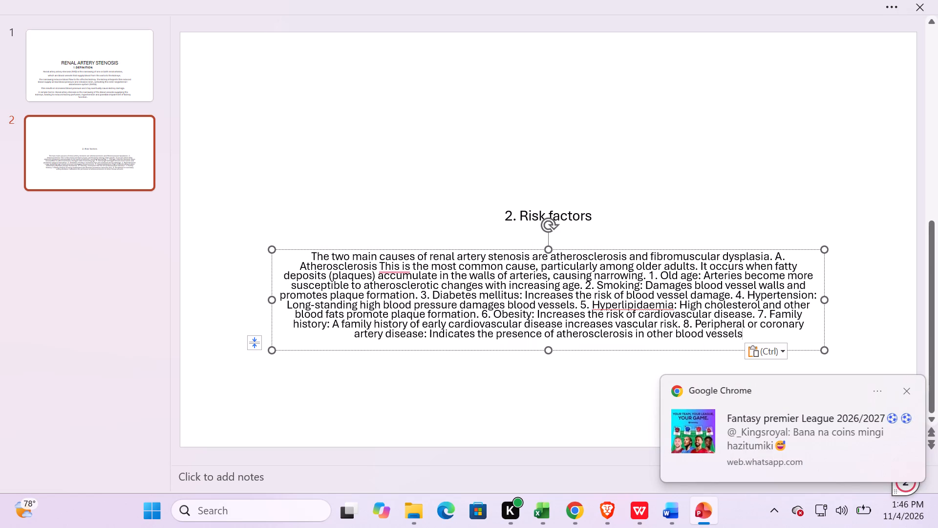
Put "A. Atherosclerosis" on its own line in the subtitle box, separate from the introductory sentence and the "This is the most common cause" text.
{"action": "left_click", "coordinate": [770, 253]}
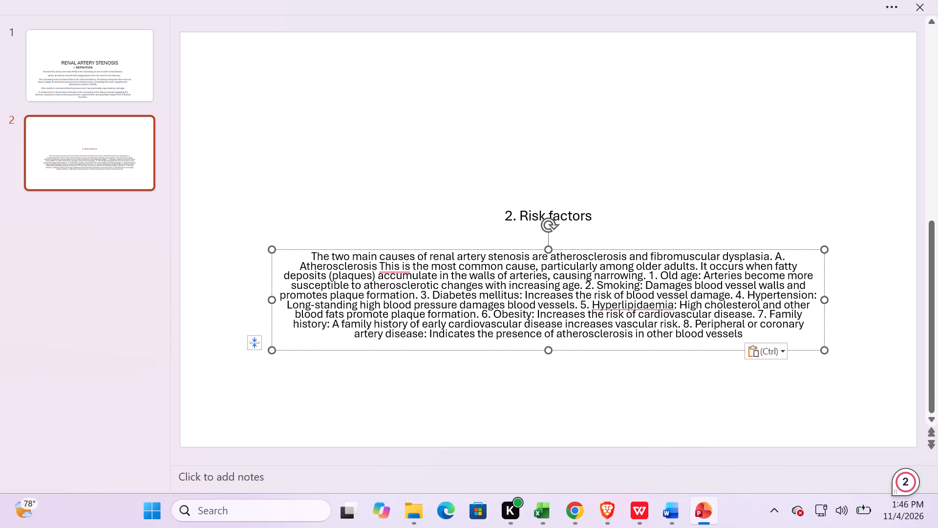
{"action": "left_click", "coordinate": [775, 253]}
{"action": "key", "text": "Return"}
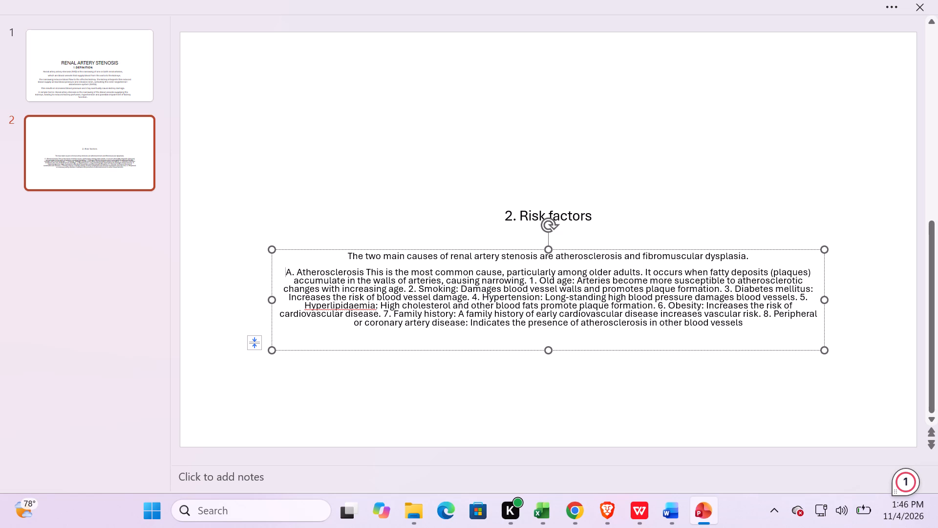
{"action": "left_click", "coordinate": [367, 271]}
{"action": "key", "text": "Return"}
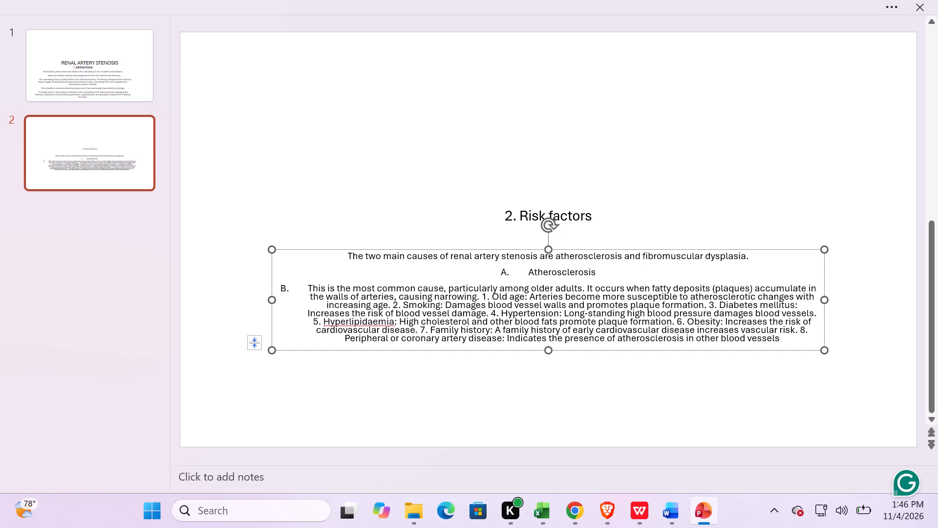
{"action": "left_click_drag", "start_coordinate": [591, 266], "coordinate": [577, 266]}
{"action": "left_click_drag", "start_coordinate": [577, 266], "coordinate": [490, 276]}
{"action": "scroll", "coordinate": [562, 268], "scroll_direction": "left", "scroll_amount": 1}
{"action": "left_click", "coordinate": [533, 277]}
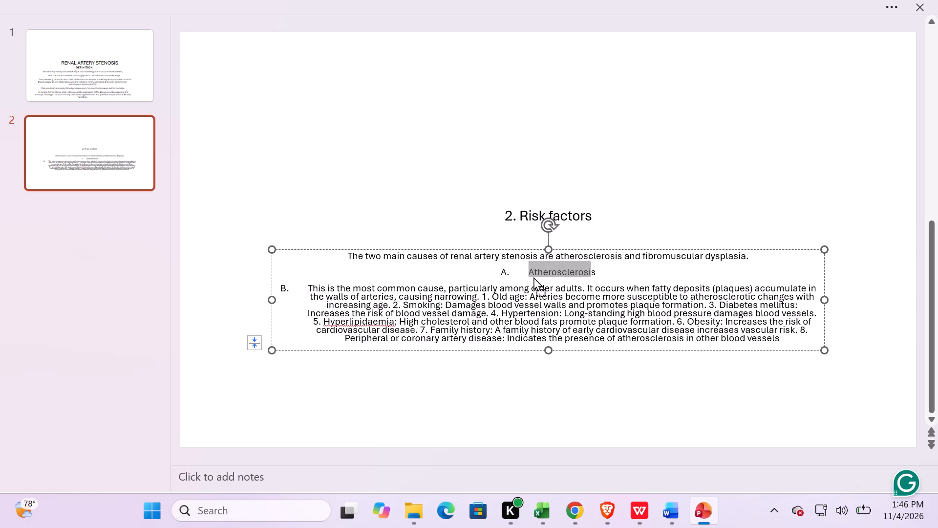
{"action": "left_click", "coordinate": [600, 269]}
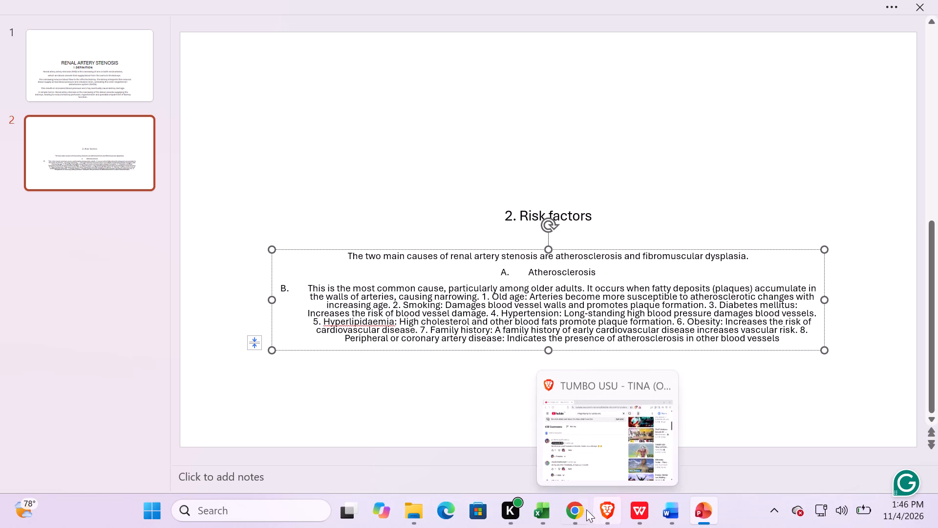
Following the Risk factors layout in the Chrome PDF, start "1. Old age", "2. Smoking" and "3. Diabetes mellitus" as new paragraphs on PowerPoint slide 2.
{"action": "left_click", "coordinate": [572, 456]}
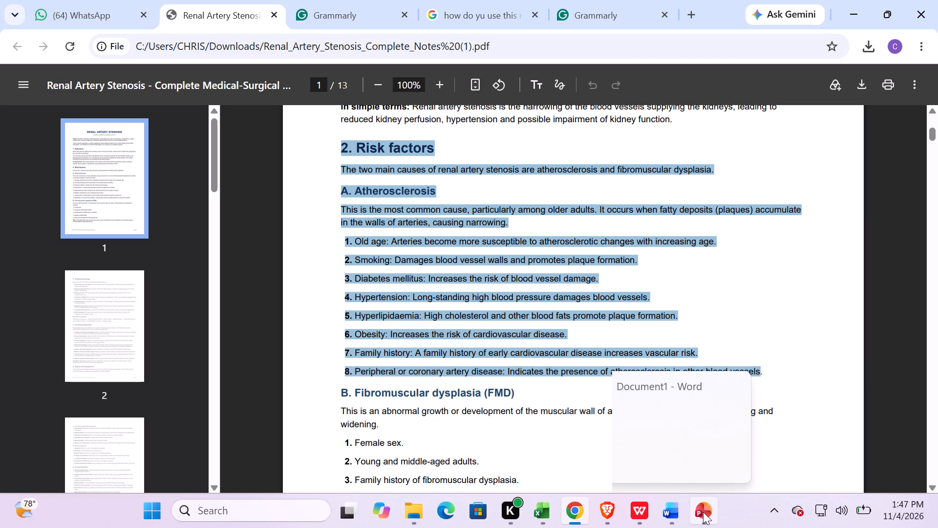
{"action": "left_click", "coordinate": [698, 466]}
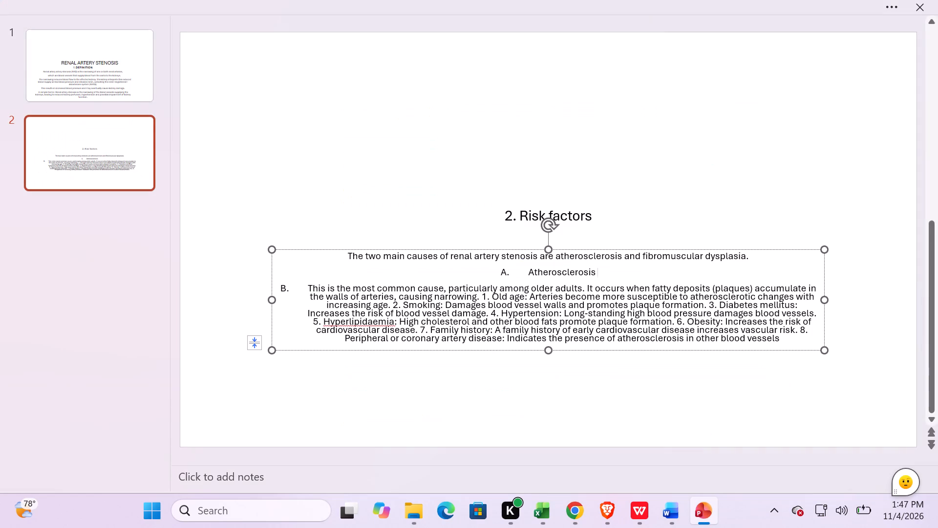
{"action": "left_click", "coordinate": [479, 295]}
{"action": "key", "text": "Return"}
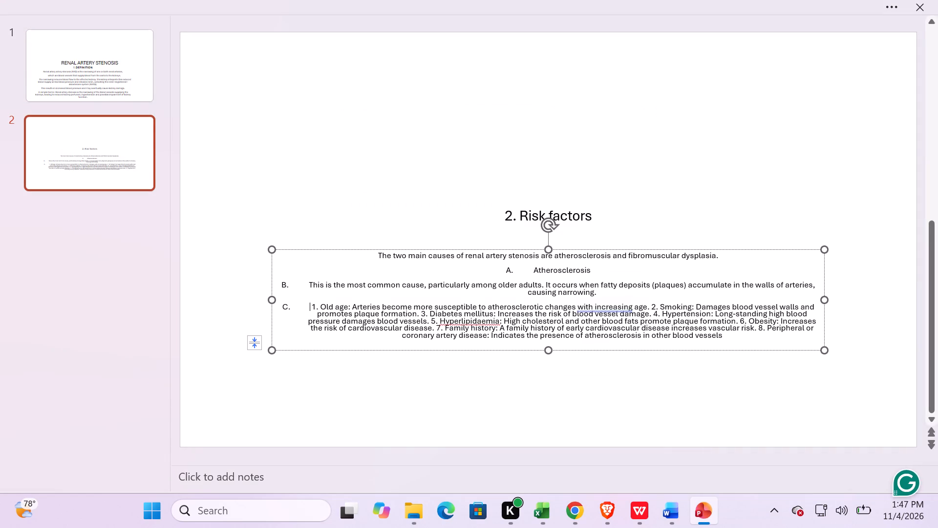
{"action": "left_click", "coordinate": [649, 302]}
{"action": "key", "text": "Return"}
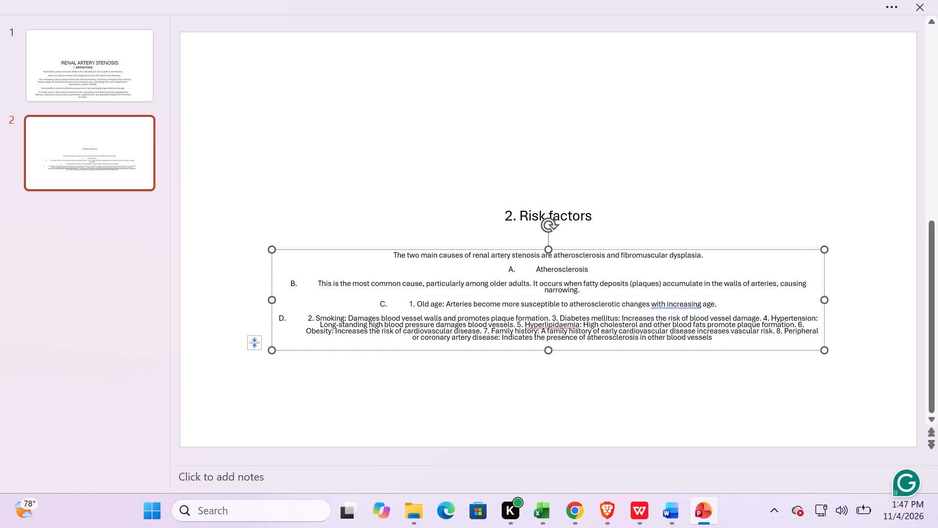
{"action": "left_click", "coordinate": [551, 319]}
{"action": "key", "text": "Return"}
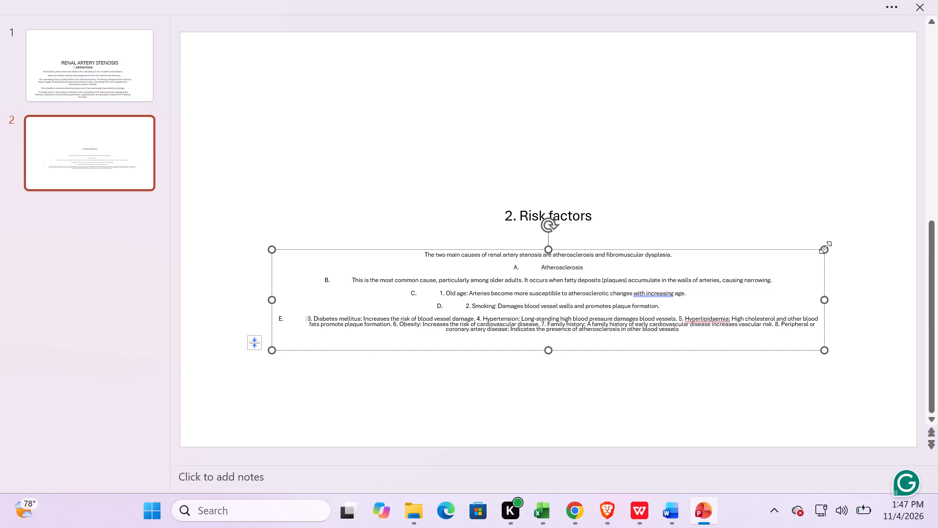
Resize slide 2's subtitle box from its upper-right corner to make it slightly narrower and shorter.
{"action": "left_click_drag", "start_coordinate": [825, 247], "coordinate": [797, 256]}
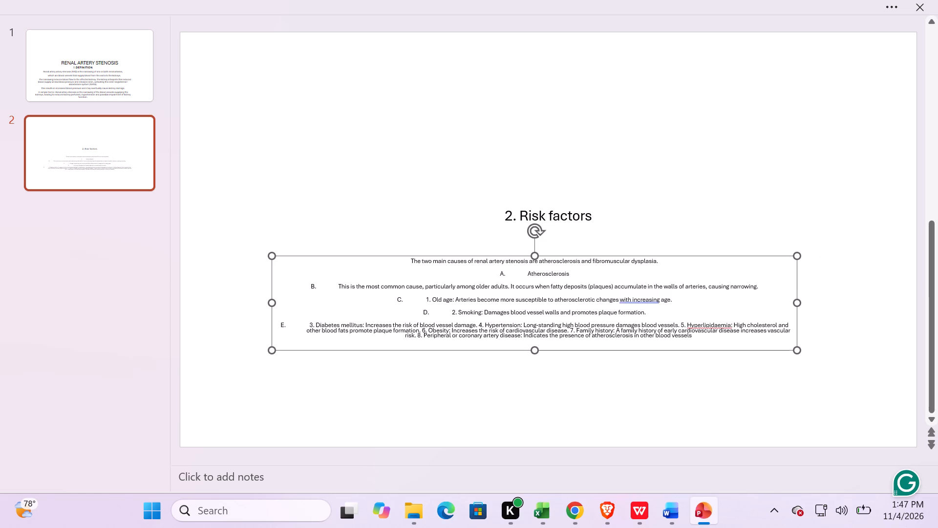
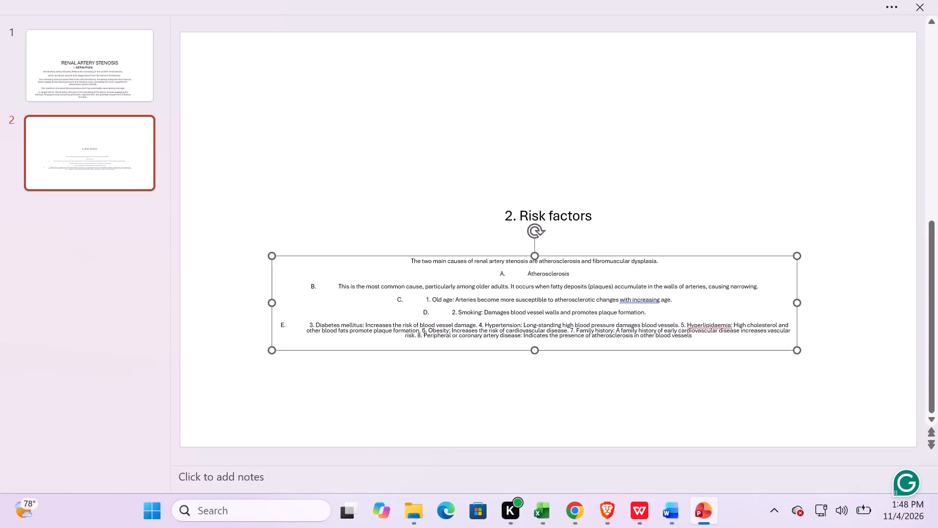
Enlarge slide 2's subtitle box so it reaches from just below the "2. Risk factors" heading to near the slide's bottom edge.
{"action": "left_click_drag", "start_coordinate": [796, 350], "coordinate": [823, 421]}
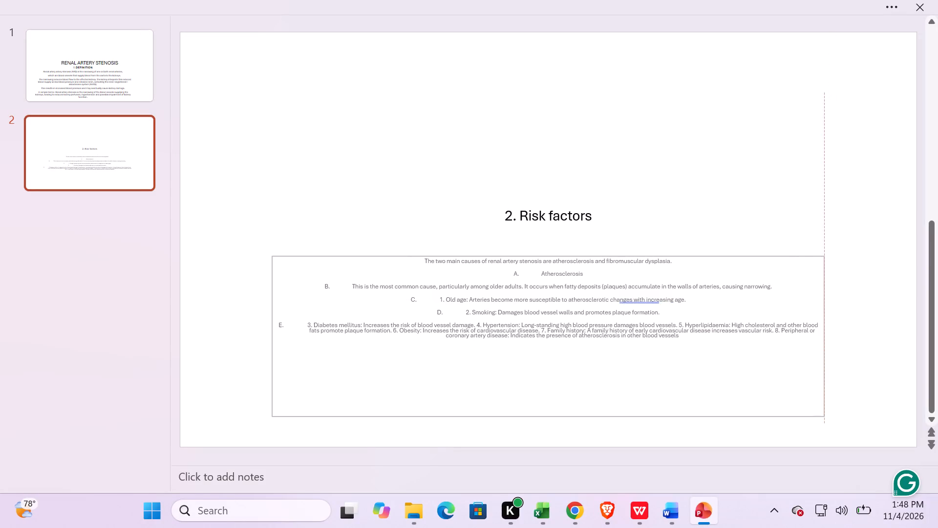
{"action": "left_click_drag", "start_coordinate": [823, 421], "coordinate": [823, 426]}
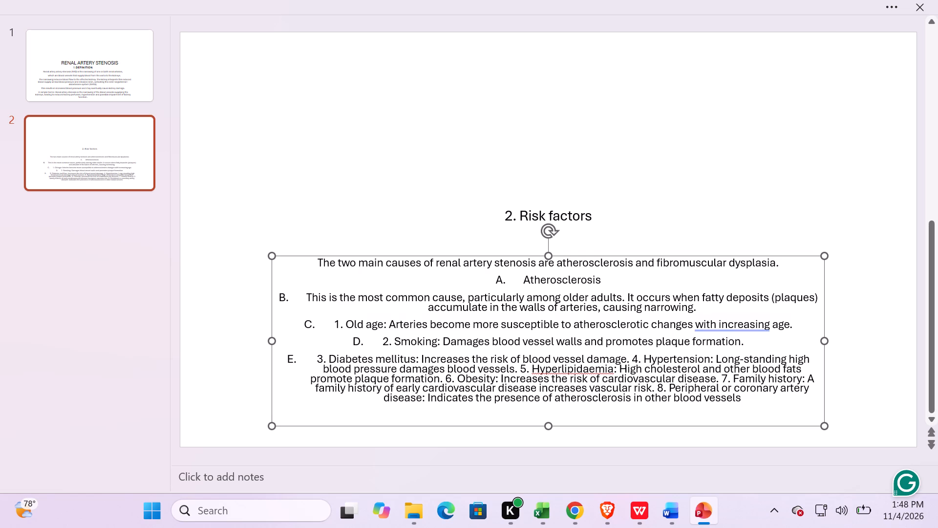
{"action": "left_click_drag", "start_coordinate": [820, 258], "coordinate": [821, 225]}
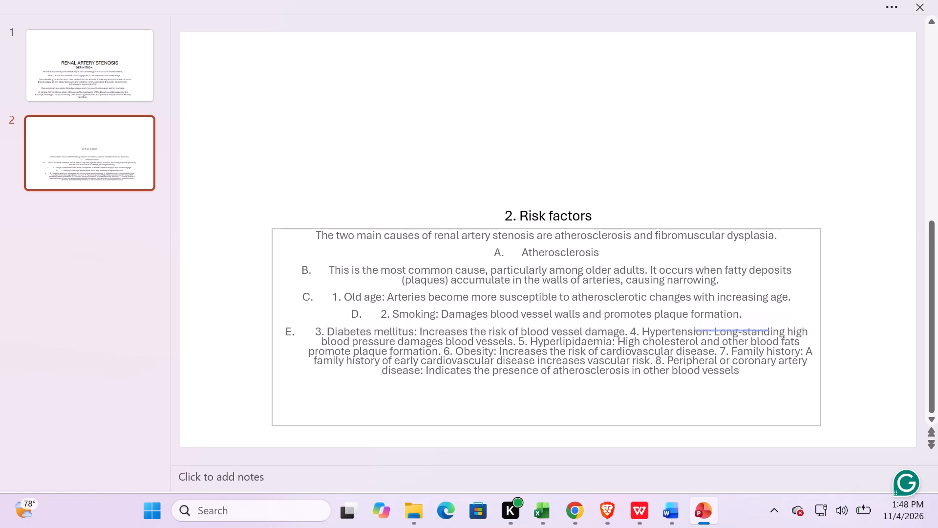
{"action": "left_click_drag", "start_coordinate": [821, 225], "coordinate": [821, 217]}
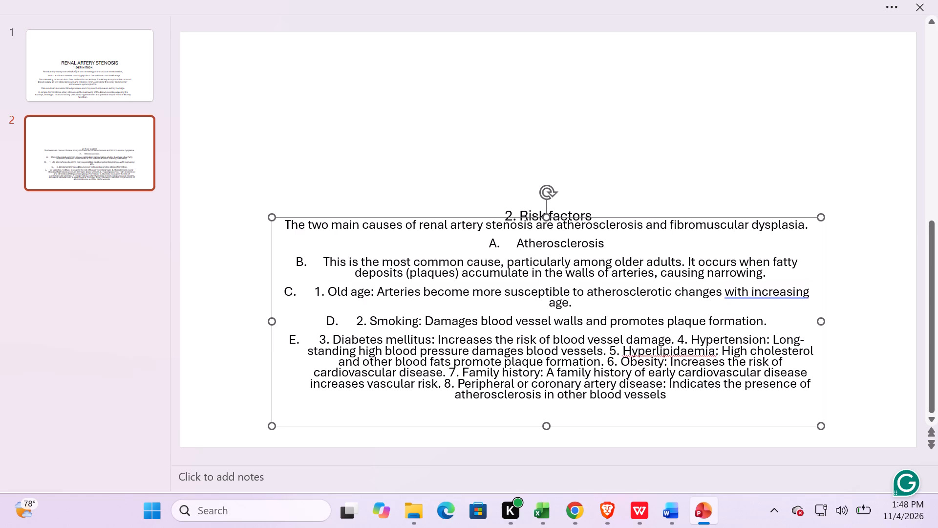
{"action": "left_click_drag", "start_coordinate": [818, 216], "coordinate": [816, 233]}
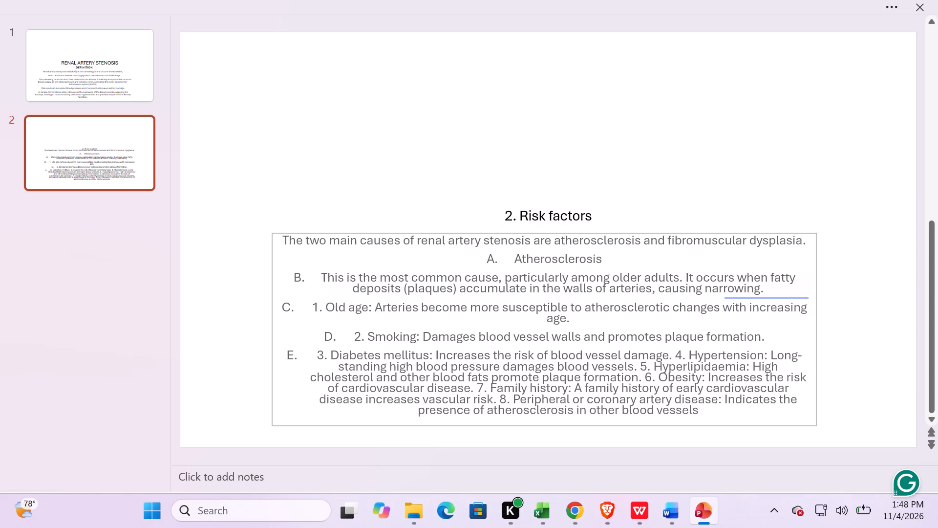
{"action": "left_click_drag", "start_coordinate": [816, 233], "coordinate": [831, 228]}
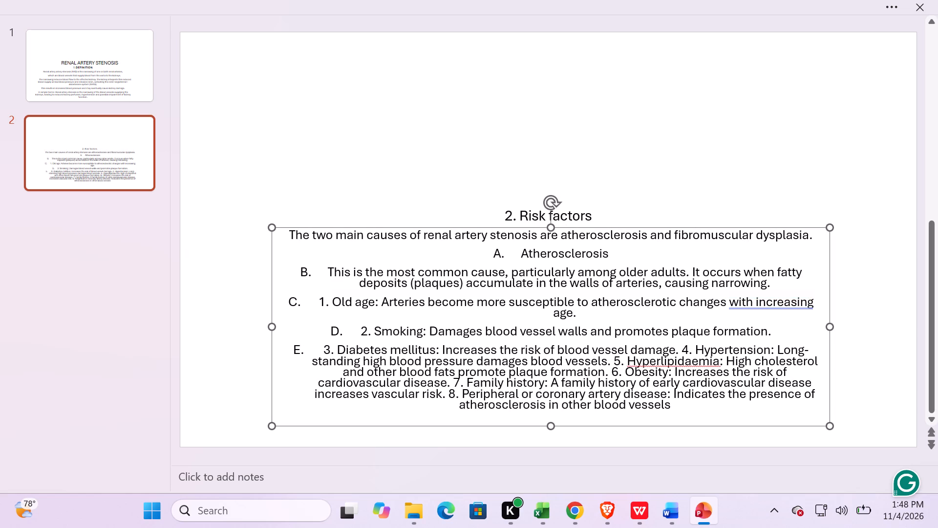
Remove the automatic list letter from the "This is the most common cause" paragraph in slide 2's subtitle box.
{"action": "left_click", "coordinate": [320, 276]}
{"action": "left_click", "coordinate": [303, 277]}
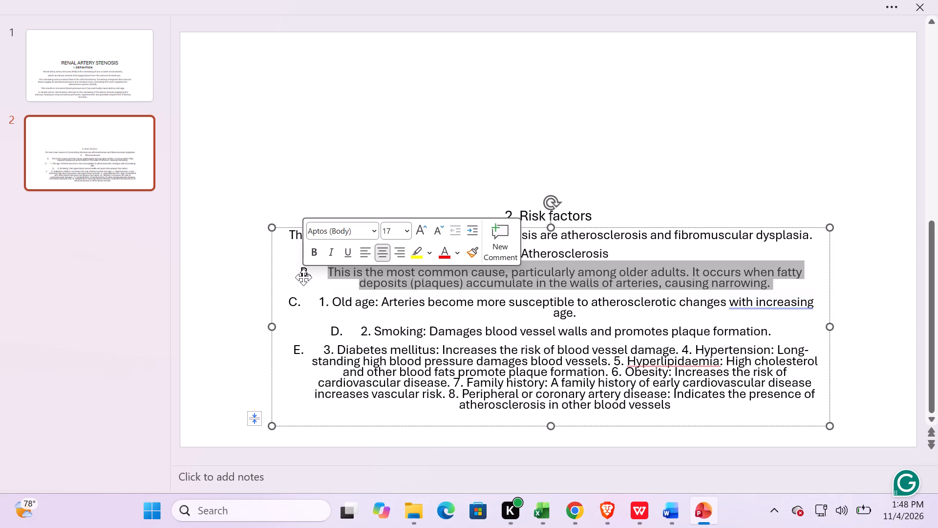
{"action": "left_click", "coordinate": [306, 277]}
{"action": "left_click", "coordinate": [309, 273]}
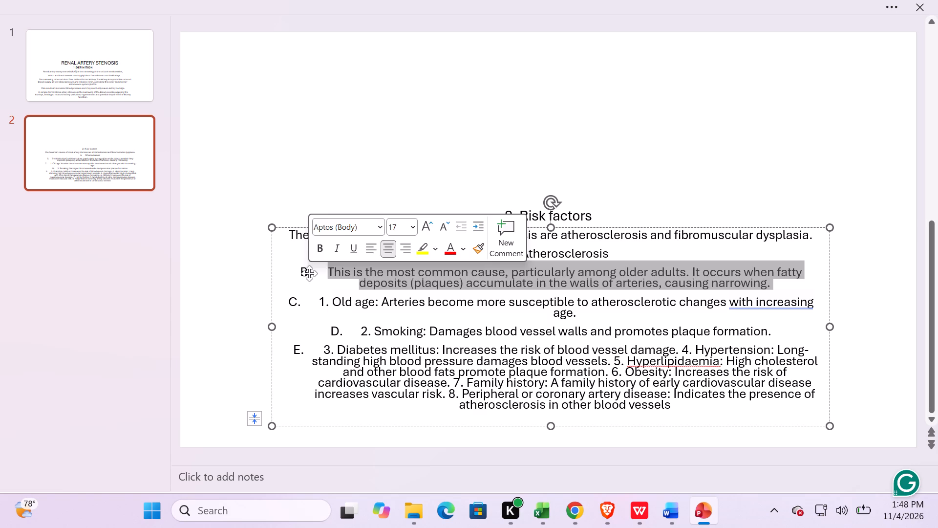
{"action": "triple_click", "coordinate": [309, 273]}
{"action": "triple_click", "coordinate": [309, 273]}
{"action": "left_click", "coordinate": [243, 283]}
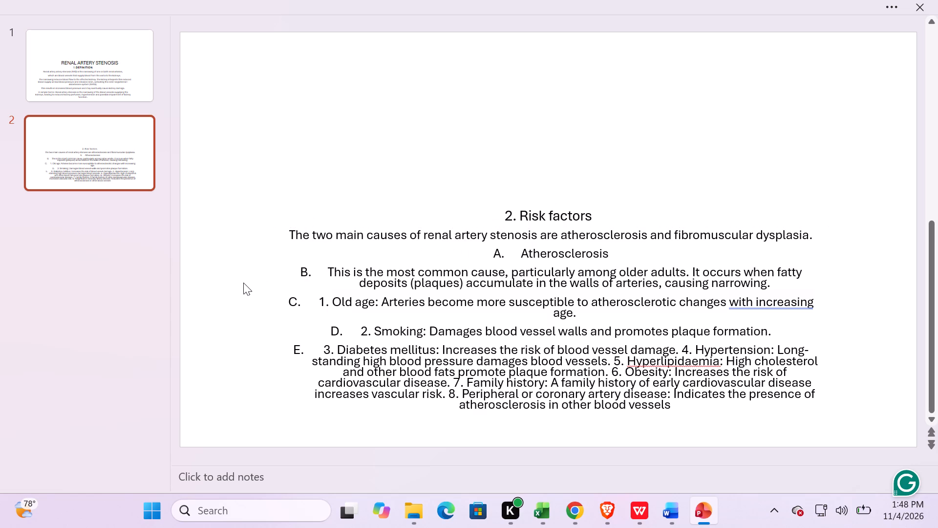
{"action": "double_click", "coordinate": [310, 269]}
{"action": "double_click", "coordinate": [310, 269]}
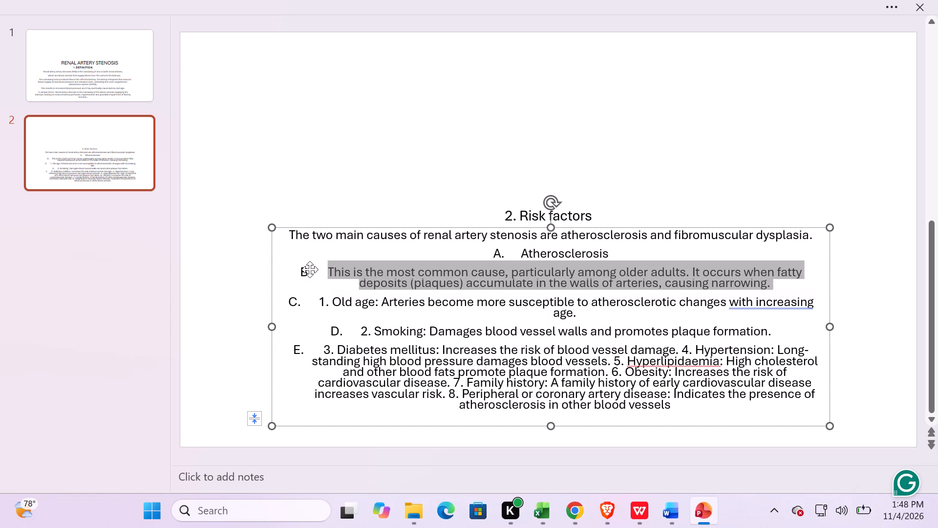
{"action": "left_click_drag", "start_coordinate": [310, 269], "coordinate": [302, 272]}
{"action": "double_click", "coordinate": [302, 272]}
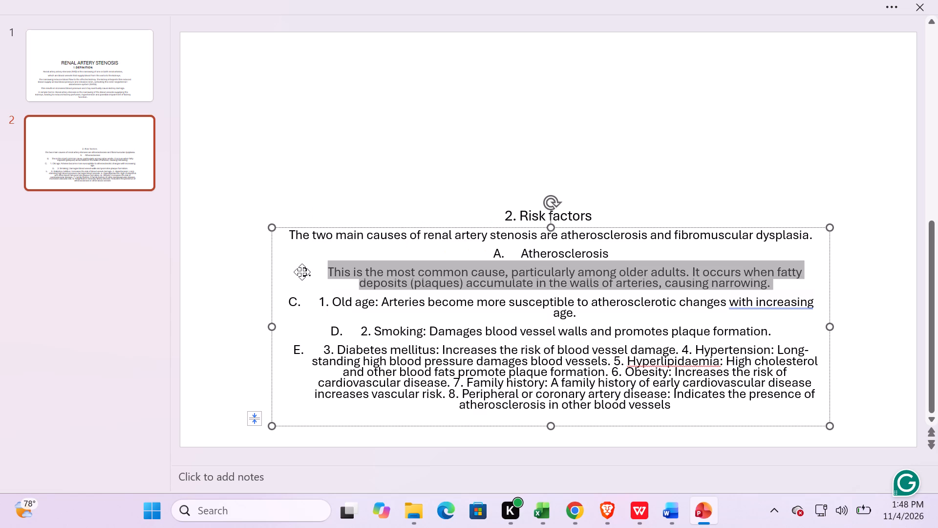
{"action": "triple_click", "coordinate": [309, 276]}
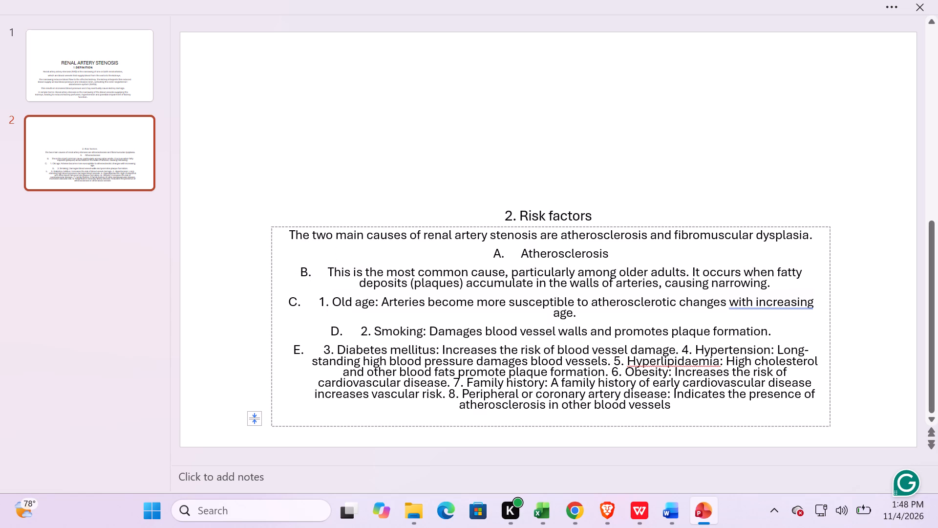
{"action": "left_click", "coordinate": [330, 268]}
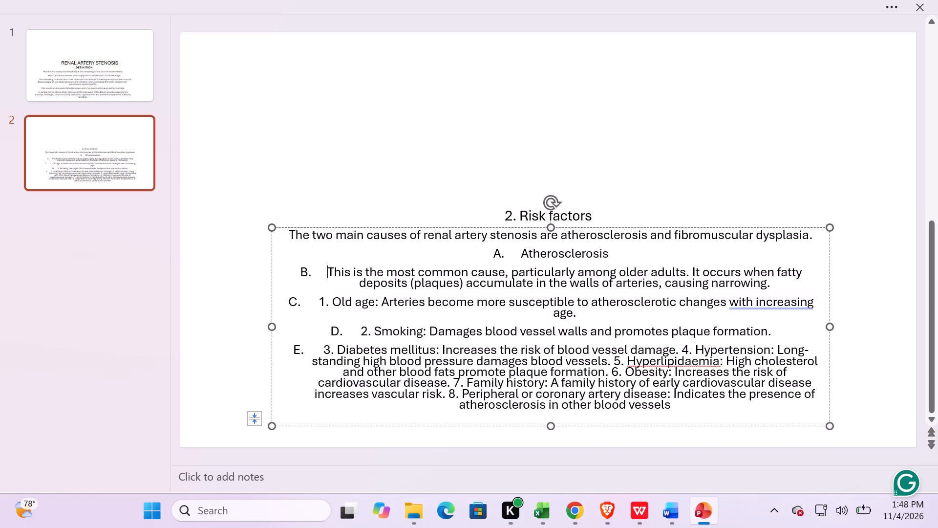
{"action": "key", "text": "BackSpace"}
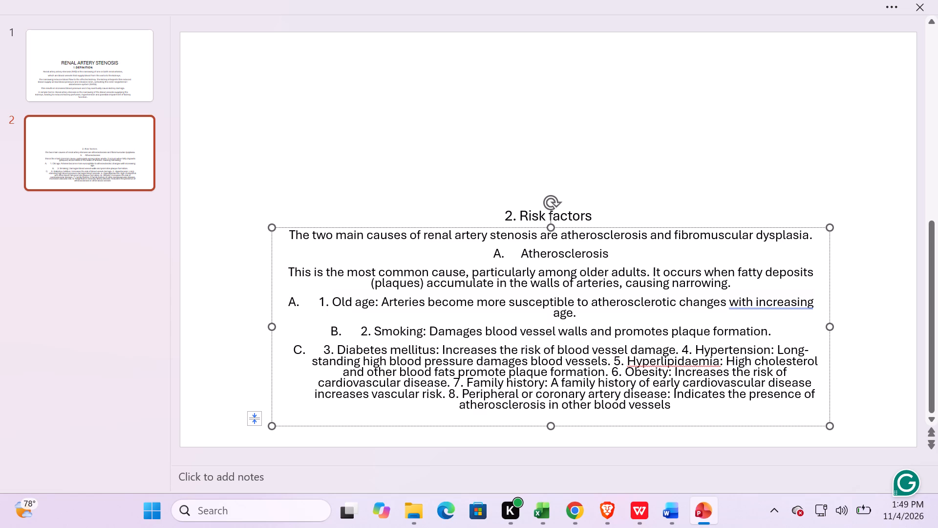
Remove the list letter before "2. Smoking" and join that line to the end of the "1. Old age" paragraph.
{"action": "left_click", "coordinate": [342, 327]}
{"action": "double_click", "coordinate": [342, 327]}
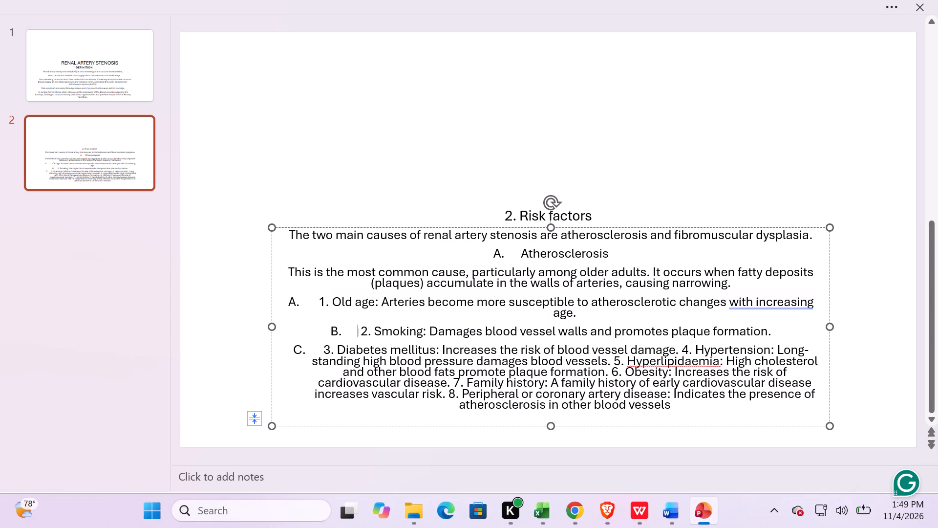
{"action": "left_click", "coordinate": [338, 337]}
{"action": "left_click", "coordinate": [338, 337]}
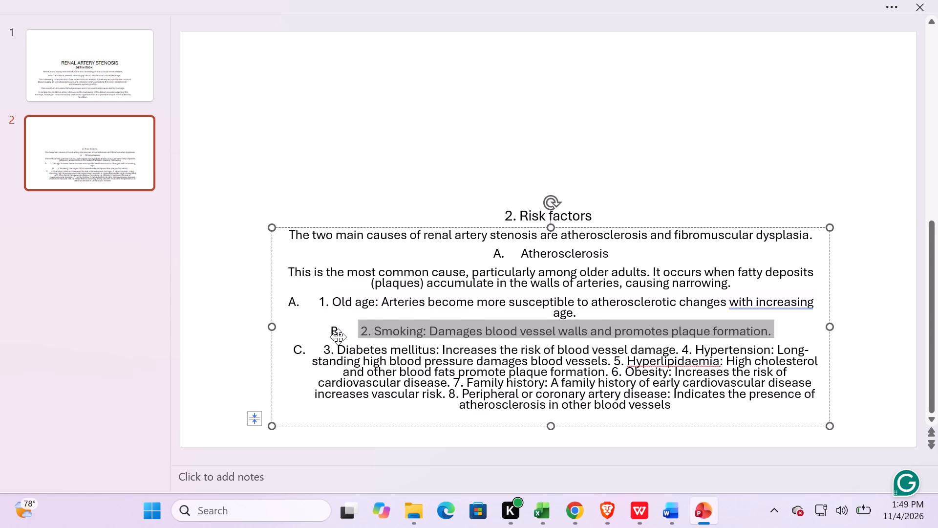
{"action": "left_click", "coordinate": [346, 337]}
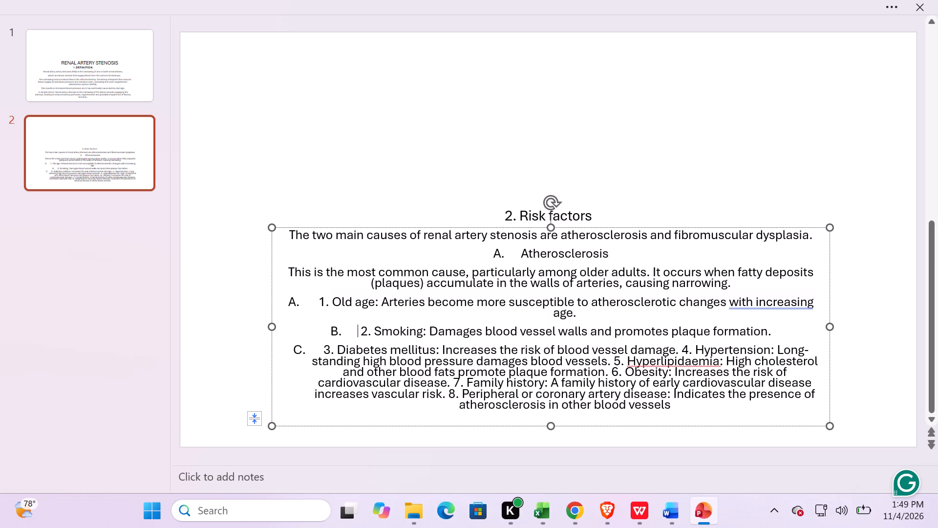
{"action": "key", "text": "BackSpace"}
{"action": "key", "text": "BackSpace"}
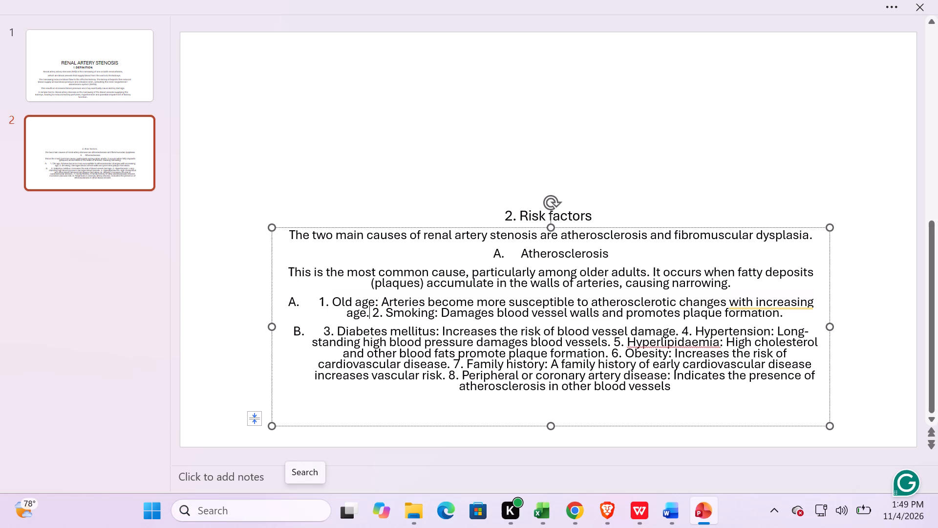
Bring back the full PowerPoint ribbon and maximize the presentation window.
{"action": "left_click", "coordinate": [900, 6]}
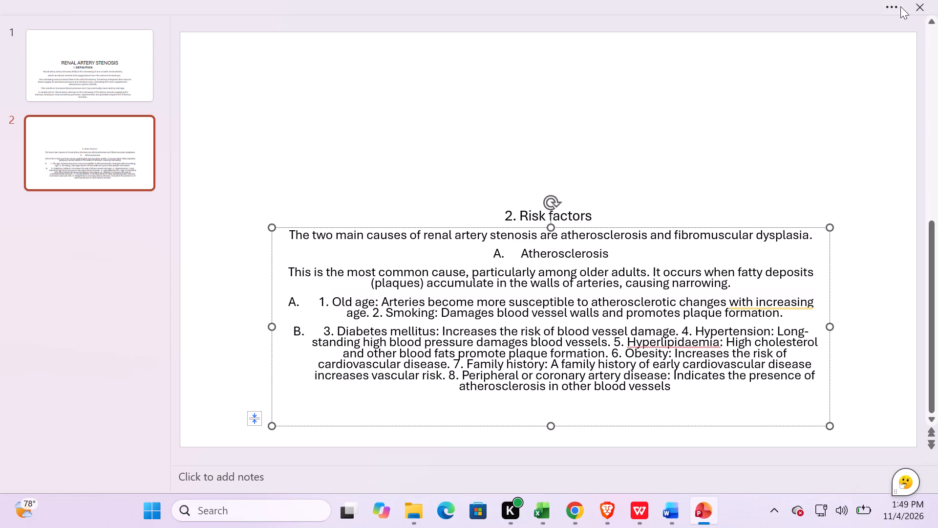
{"action": "left_click", "coordinate": [891, 6]}
{"action": "left_click", "coordinate": [891, 6]}
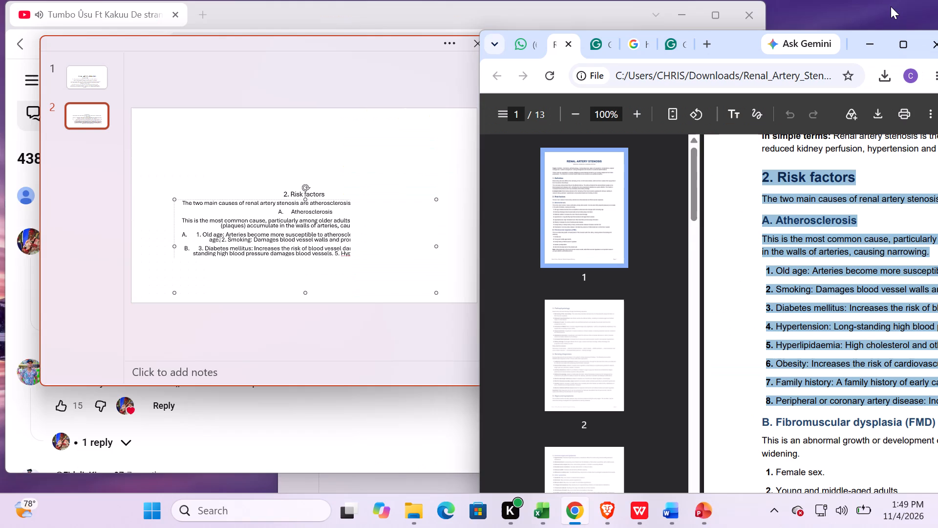
{"action": "left_click", "coordinate": [891, 6]}
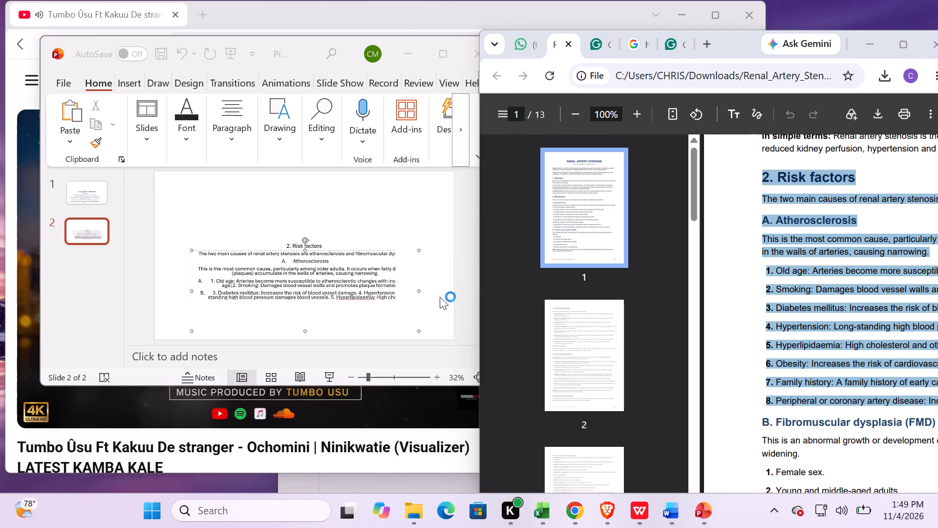
{"action": "left_click", "coordinate": [714, 455]}
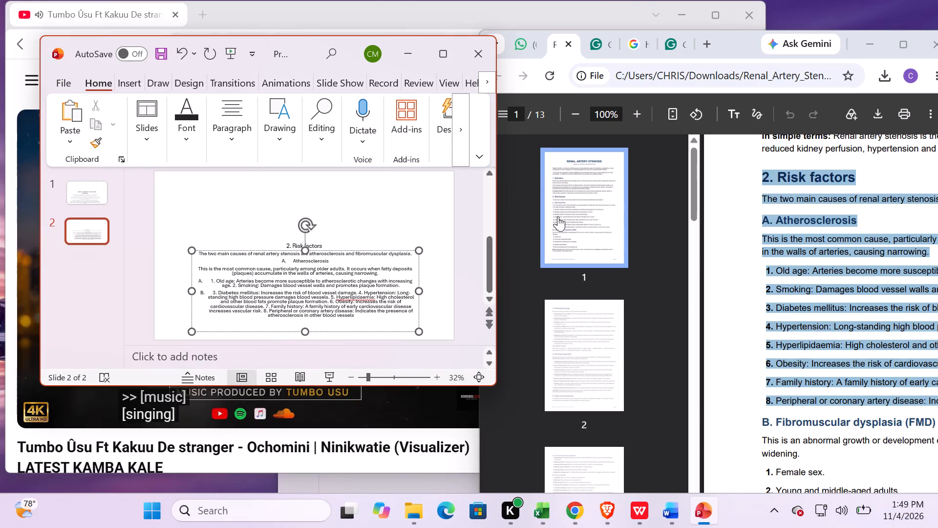
{"action": "left_click", "coordinate": [437, 45]}
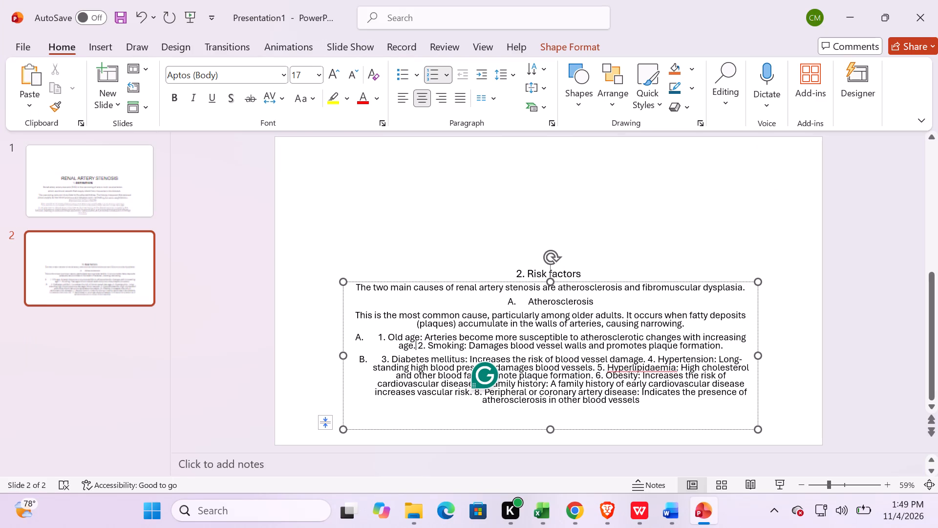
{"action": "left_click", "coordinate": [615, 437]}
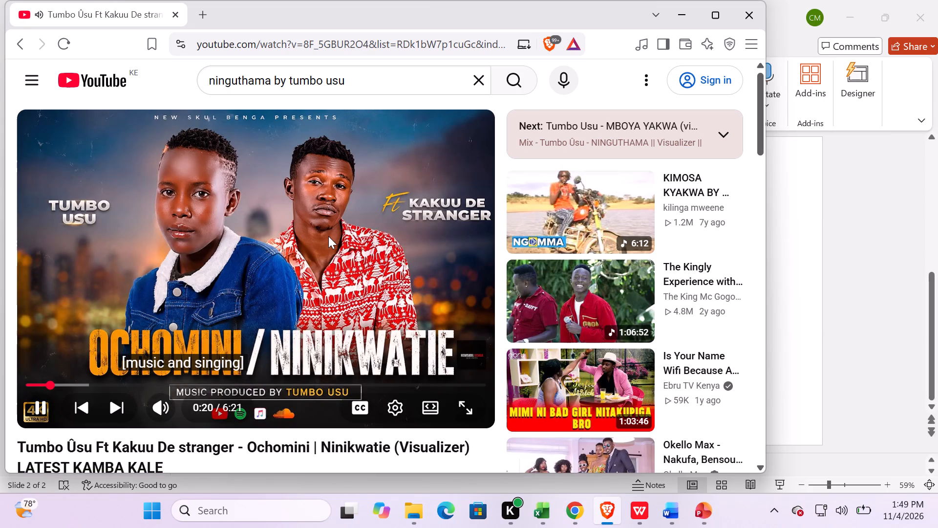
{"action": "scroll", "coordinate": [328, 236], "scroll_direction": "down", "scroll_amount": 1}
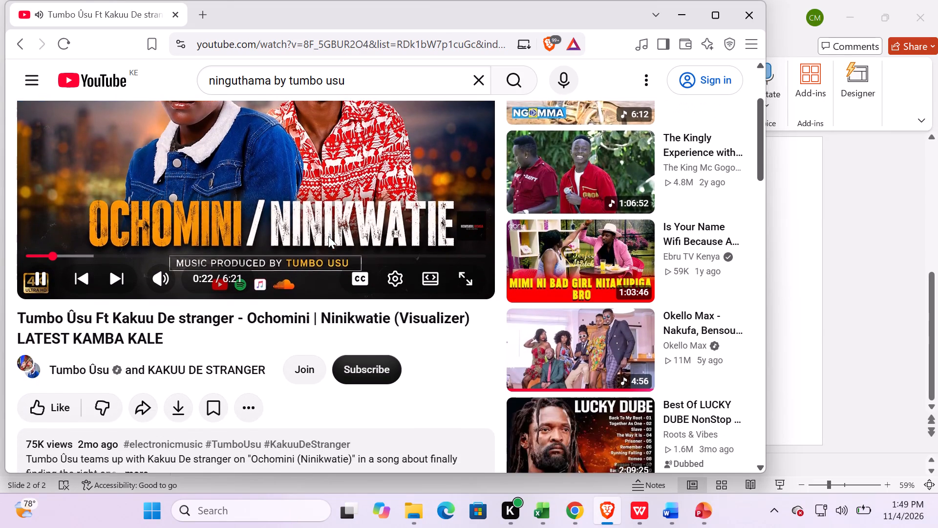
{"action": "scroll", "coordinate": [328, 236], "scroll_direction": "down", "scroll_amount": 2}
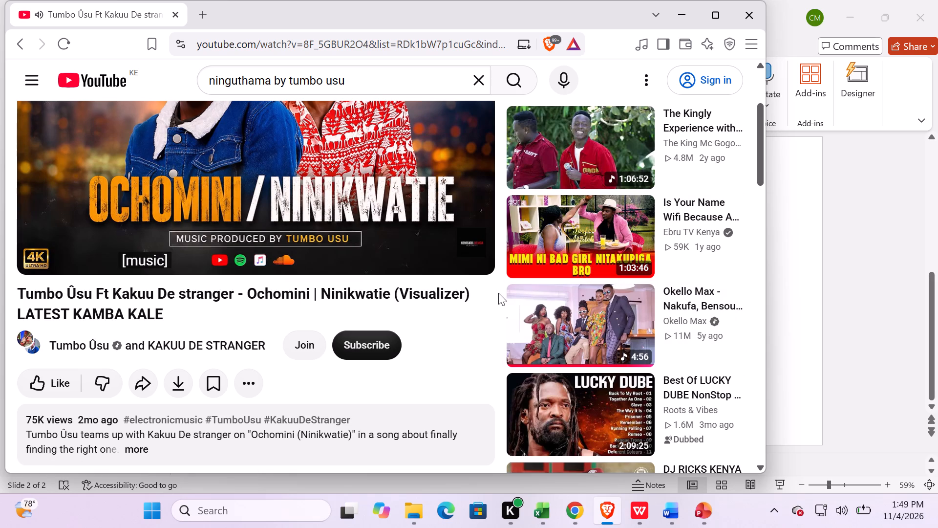
In the Brave browser, browse YouTube's suggested videos and play "SHERRY - MAXWELL MWALIMU (OFFICIAL VIDEO)".
{"action": "scroll", "coordinate": [526, 279], "scroll_direction": "down", "scroll_amount": 1}
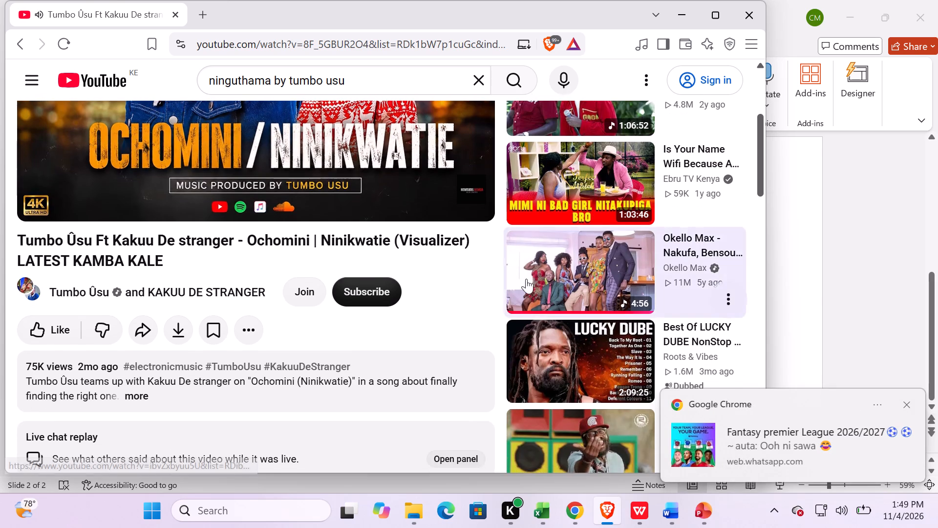
{"action": "scroll", "coordinate": [526, 279], "scroll_direction": "down", "scroll_amount": 3}
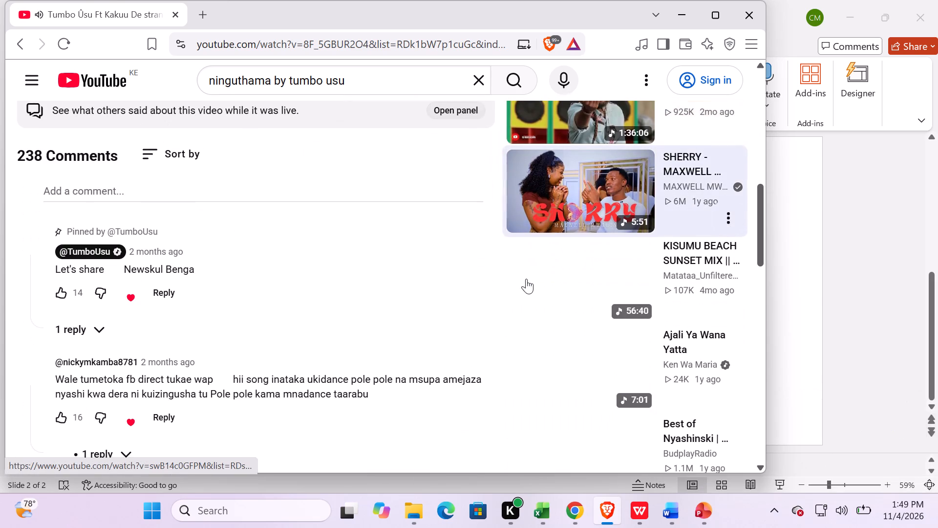
{"action": "scroll", "coordinate": [526, 279], "scroll_direction": "down", "scroll_amount": 1}
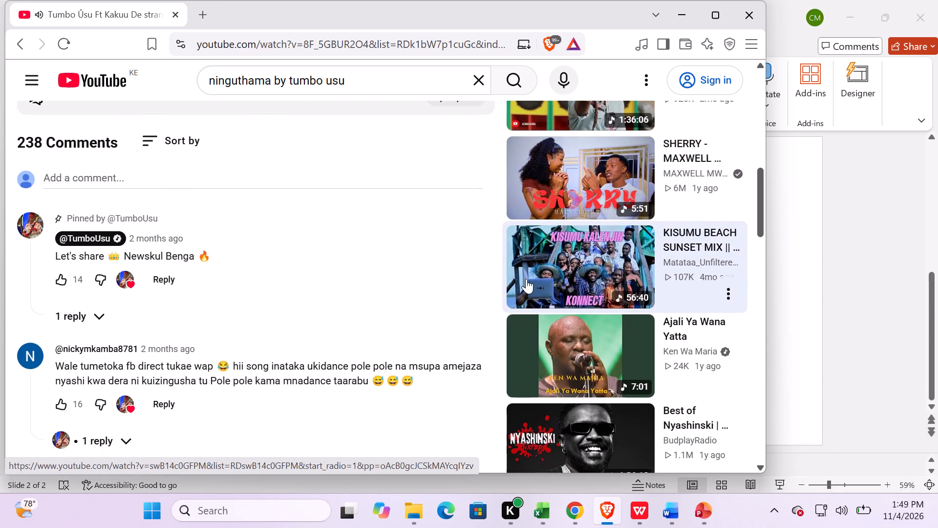
{"action": "left_click", "coordinate": [607, 178]}
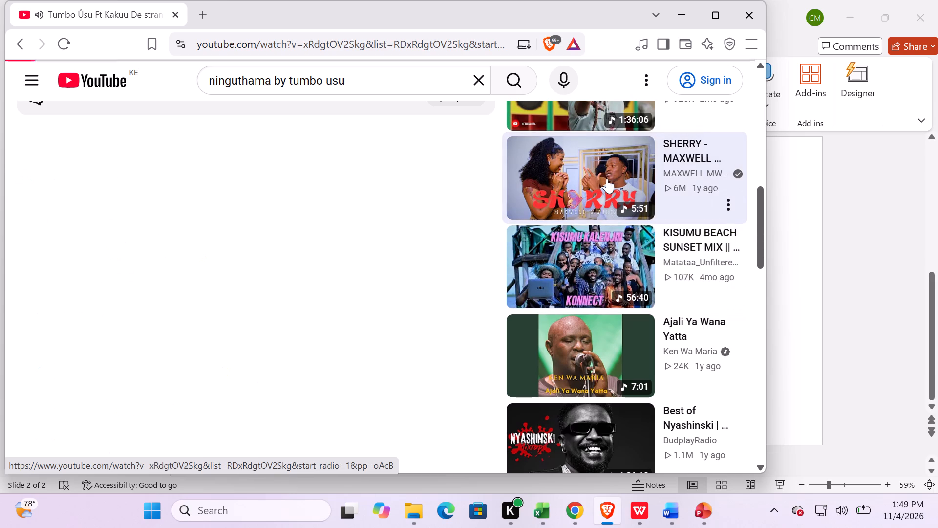
Lower the computer's sound volume slightly.
{"action": "left_click", "coordinate": [825, 516]}
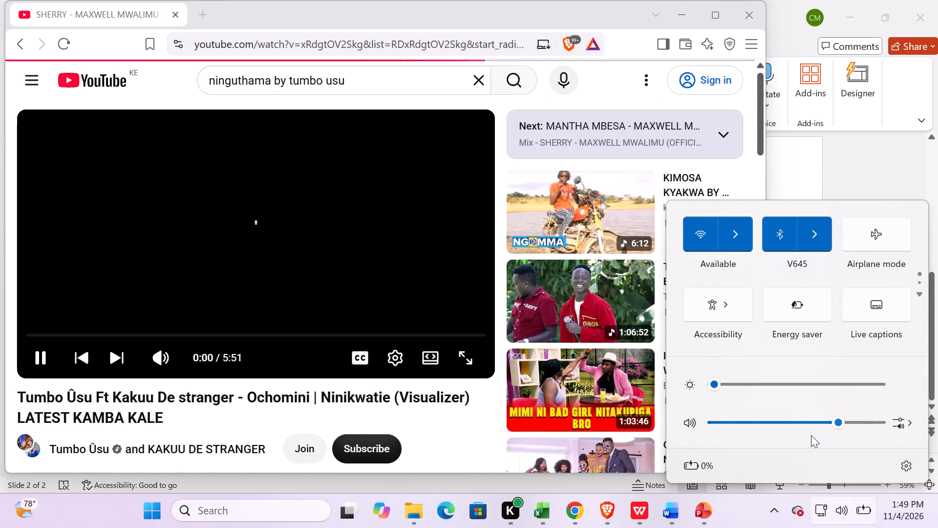
{"action": "left_click", "coordinate": [824, 422]}
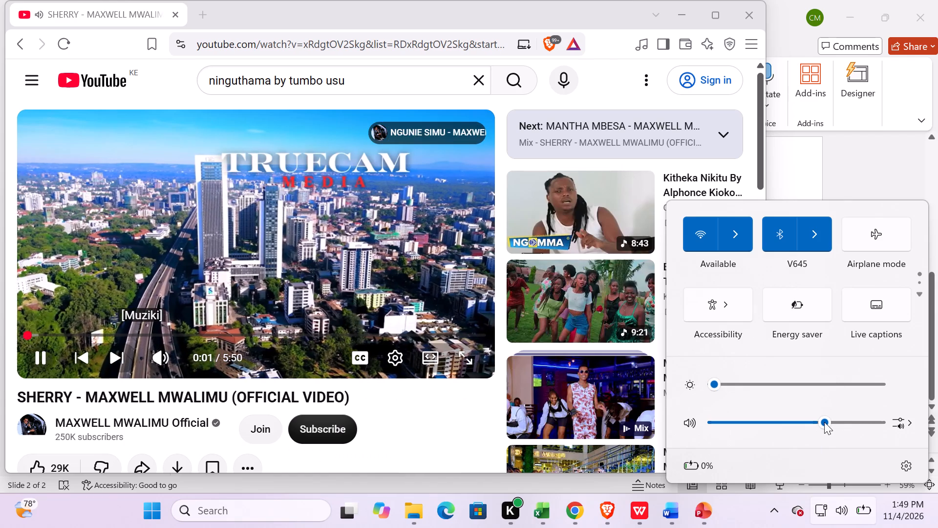
{"action": "left_click", "coordinate": [801, 514]}
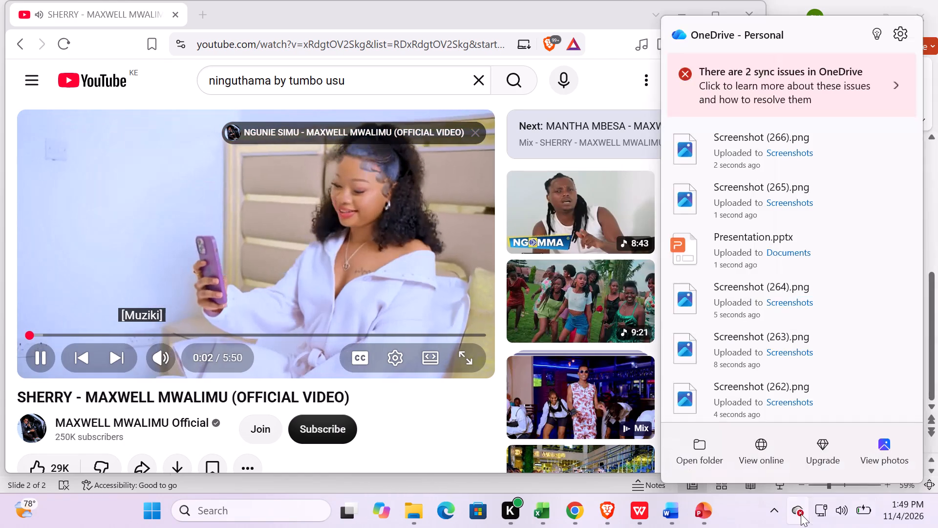
{"action": "left_click", "coordinate": [813, 511]}
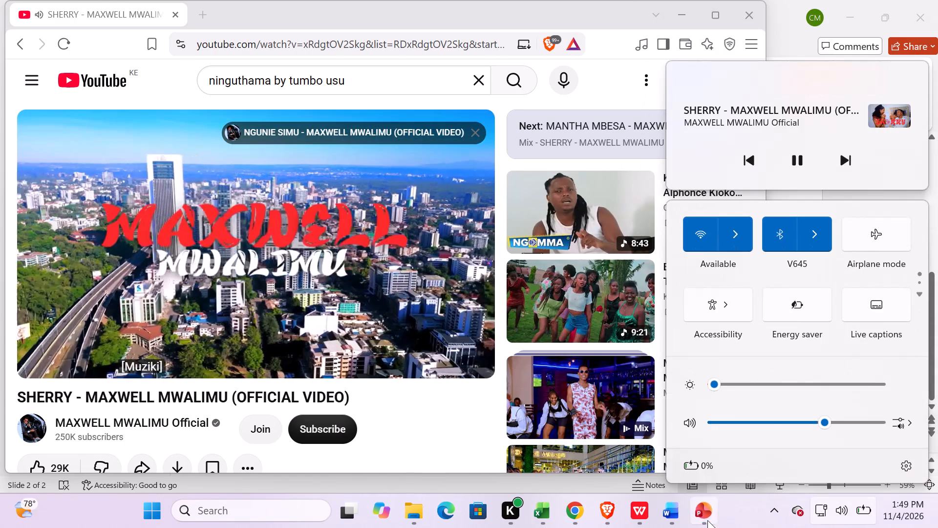
Switch back to the PowerPoint presentation window showing slide 2.
{"action": "left_click", "coordinate": [703, 472]}
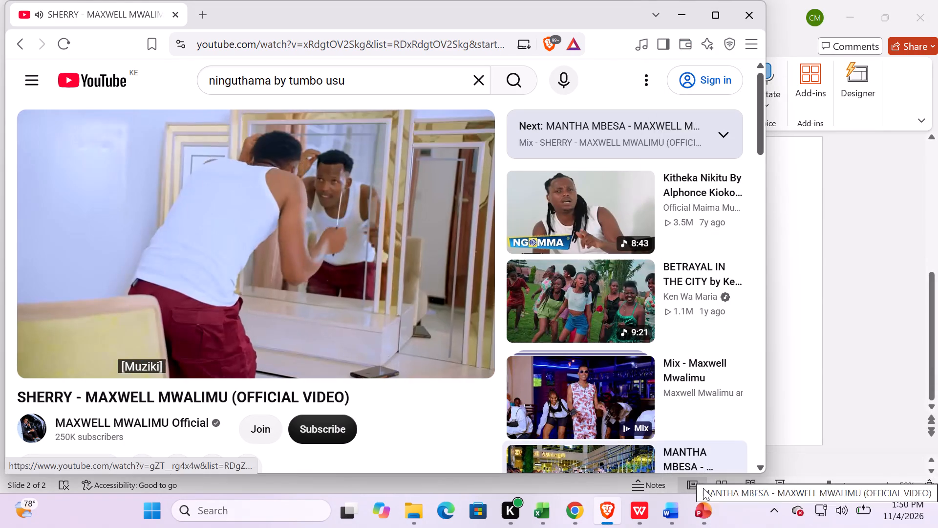
{"action": "left_click", "coordinate": [699, 463]}
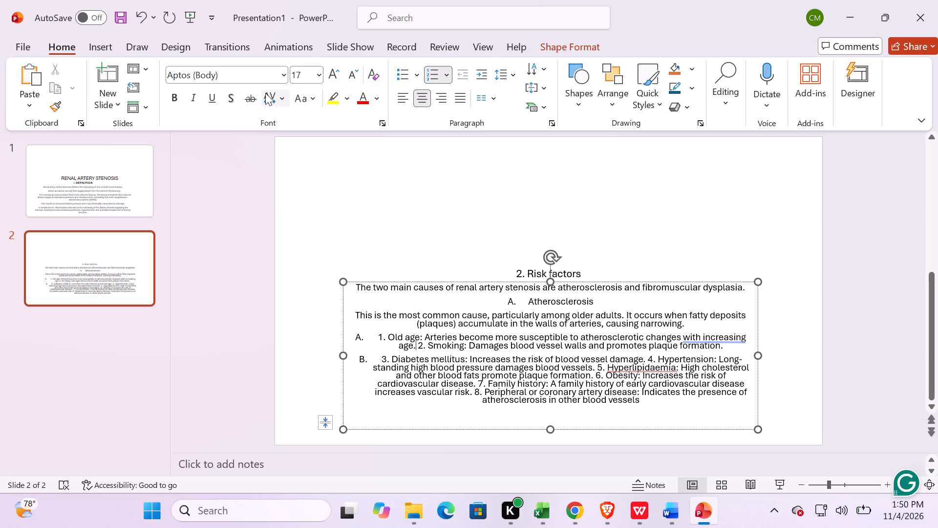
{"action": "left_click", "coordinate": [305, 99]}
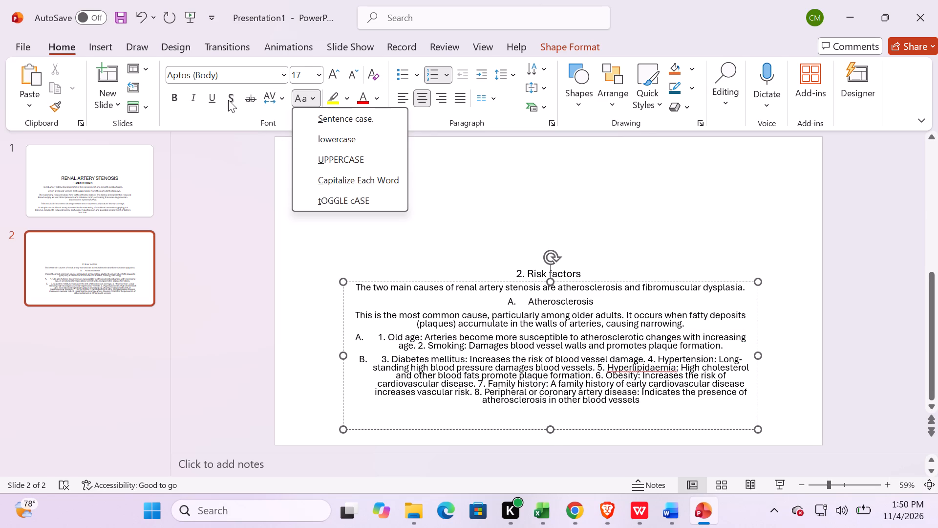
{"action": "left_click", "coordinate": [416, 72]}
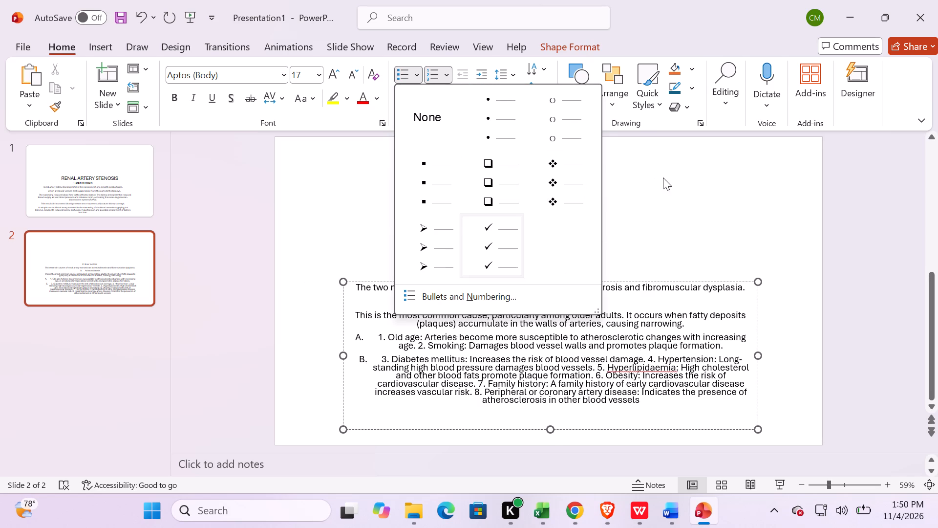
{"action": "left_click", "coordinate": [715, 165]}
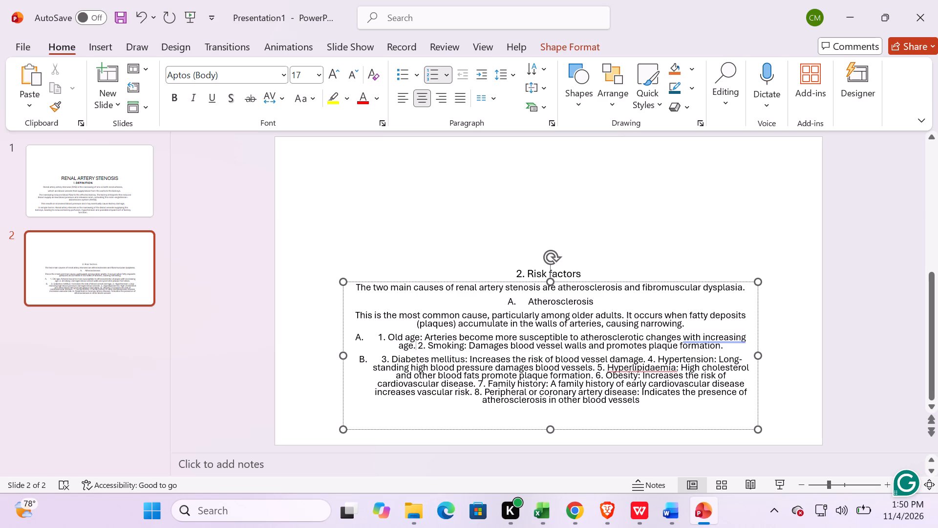
Retype the last word of the "1. Old age" sentence as "aGE", without a full stop.
{"action": "key", "text": "BackSpace"}
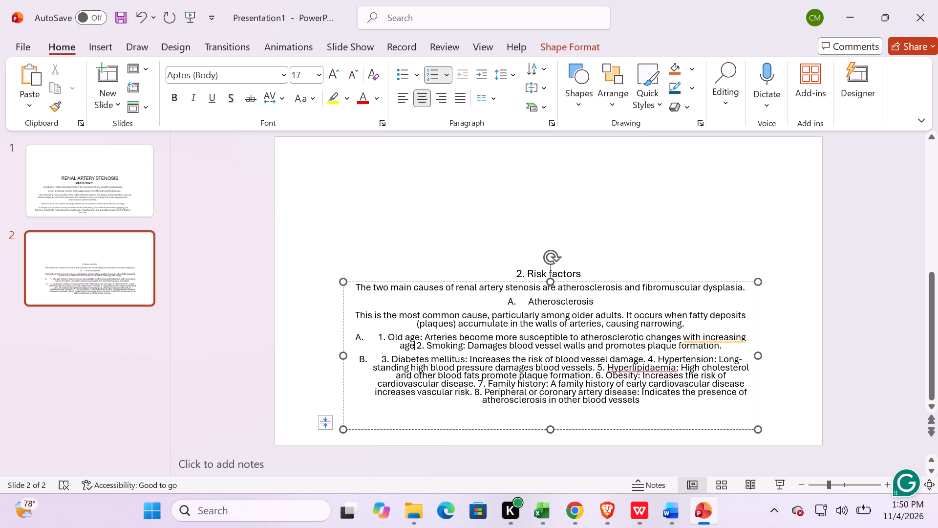
{"action": "key", "text": "BackSpace"}
{"action": "key", "text": "BackSpace"}
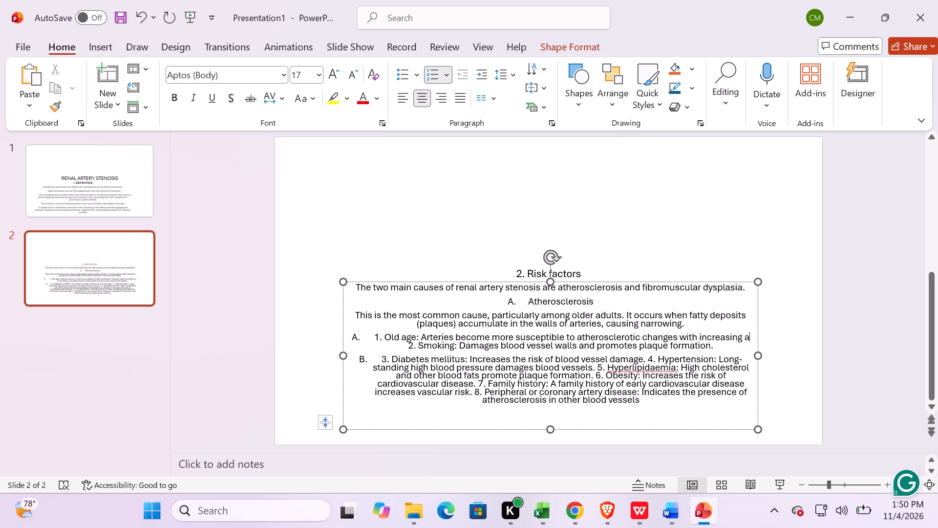
{"action": "type", "text": "GE"}
Widen the gap between the list letter and "1. Old age" with extra spaces, trimming the excess.
{"action": "left_click", "coordinate": [375, 335]}
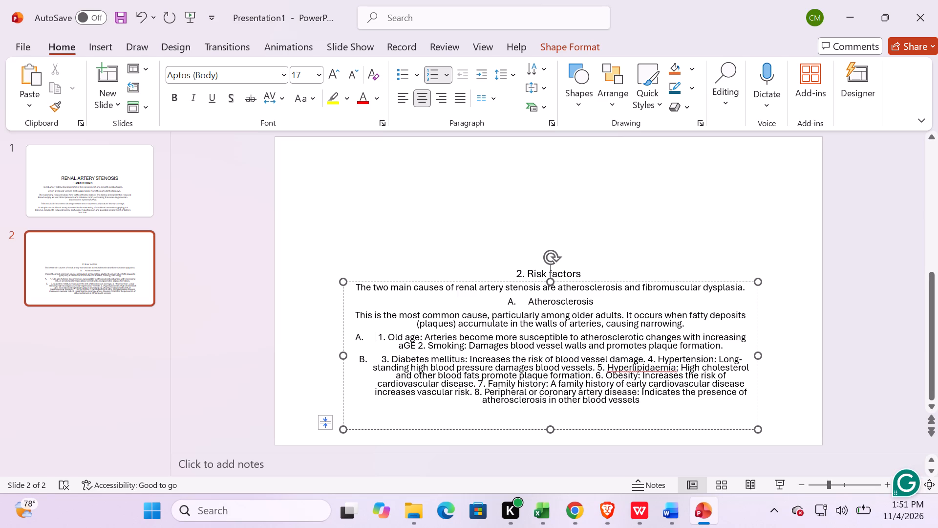
{"action": "key", "text": "space"}
{"action": "key", "text": "space"}
{"action": "key", "text": "space"}
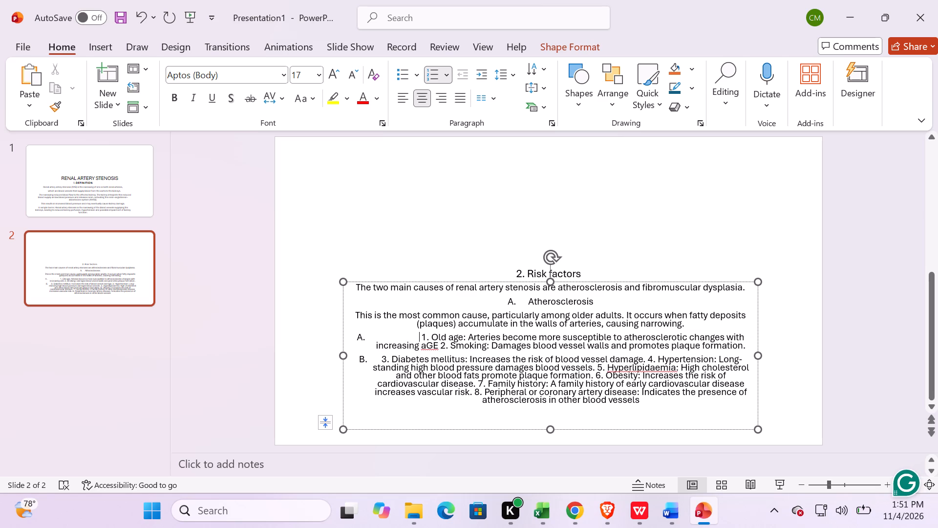
{"action": "key", "text": "BackSpace"}
{"action": "key", "text": "BackSpace"}
{"action": "key", "text": "BackSpace"}
{"action": "key", "text": "BackSpace"}
{"action": "key", "text": "BackSpace"}
{"action": "key", "text": "BackSpace"}
{"action": "key", "text": "BackSpace"}
{"action": "key", "text": "BackSpace"}
{"action": "key", "text": "BackSpace"}
{"action": "key", "text": "BackSpace"}
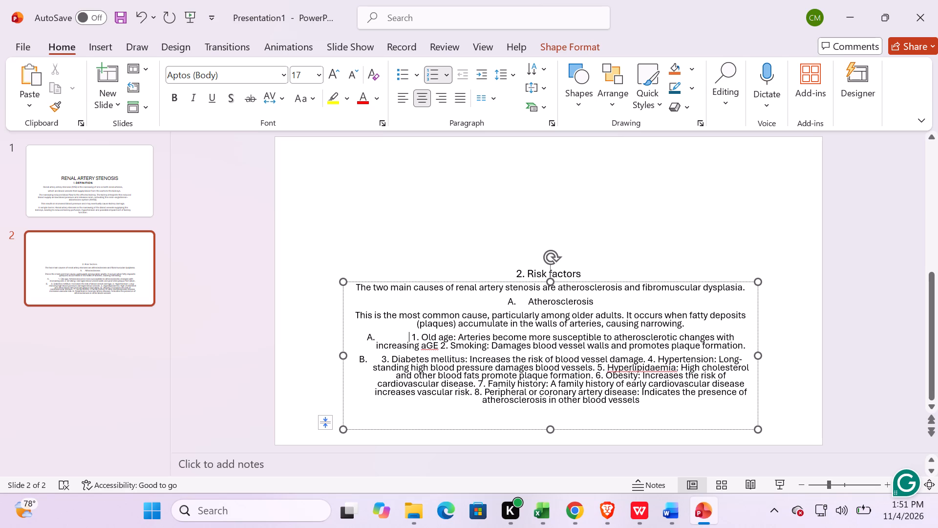
{"action": "key", "text": "BackSpace"}
{"action": "key", "text": "BackSpace"}
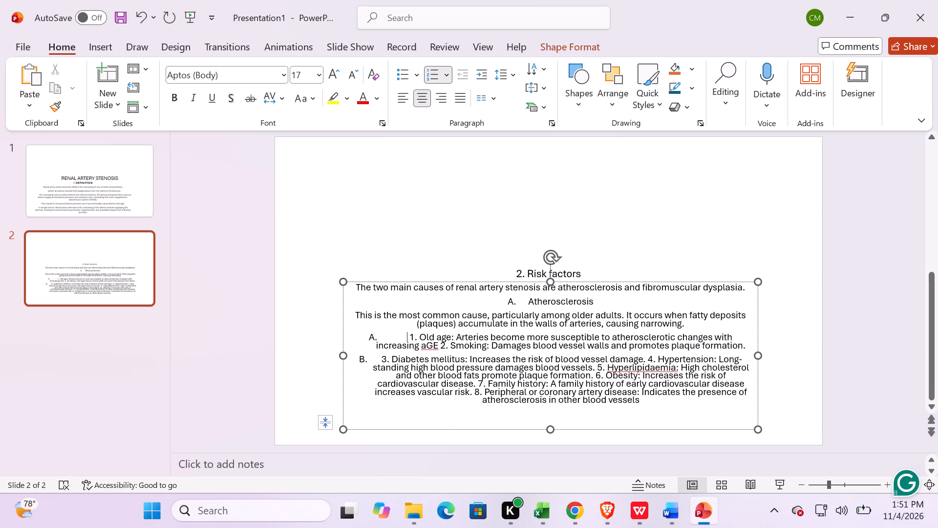
Correct "aGE" to "age" at the end of the Old age sentence and start "2. Smoking" on its own line.
{"action": "left_click", "coordinate": [438, 343]}
{"action": "key", "text": "BackSpace"}
{"action": "key", "text": "BackSpace"}
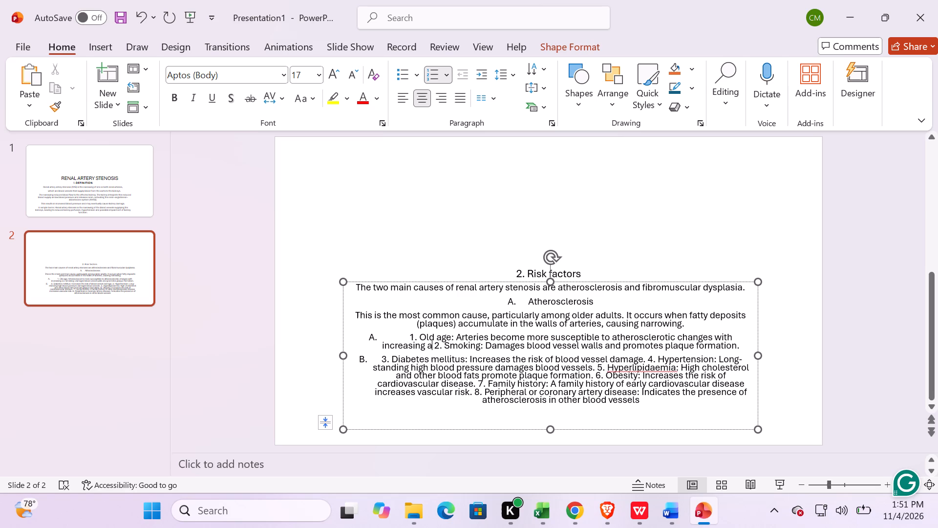
{"action": "type", "text": "ge"}
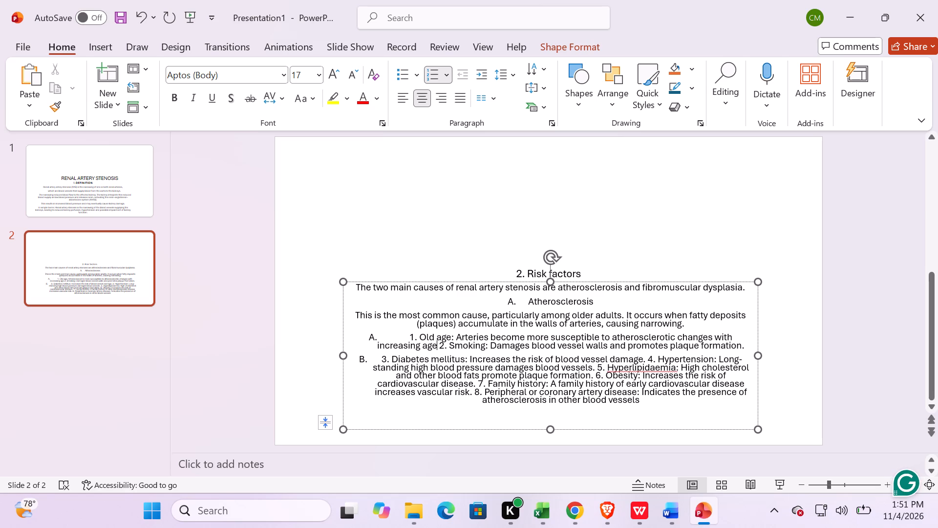
{"action": "key", "text": "Return"}
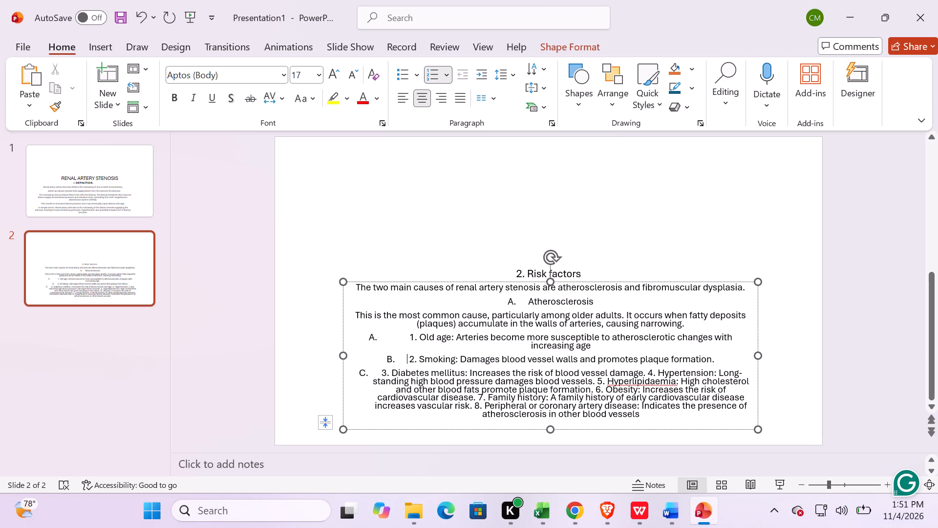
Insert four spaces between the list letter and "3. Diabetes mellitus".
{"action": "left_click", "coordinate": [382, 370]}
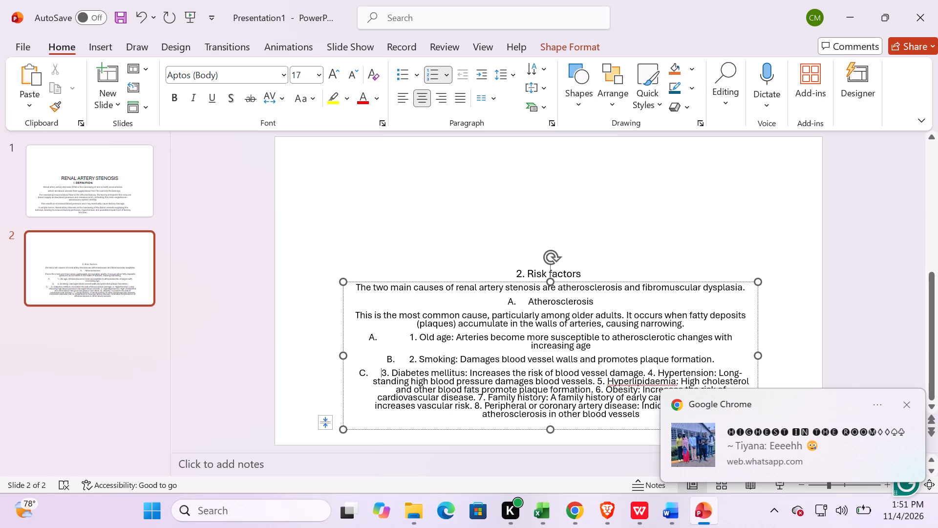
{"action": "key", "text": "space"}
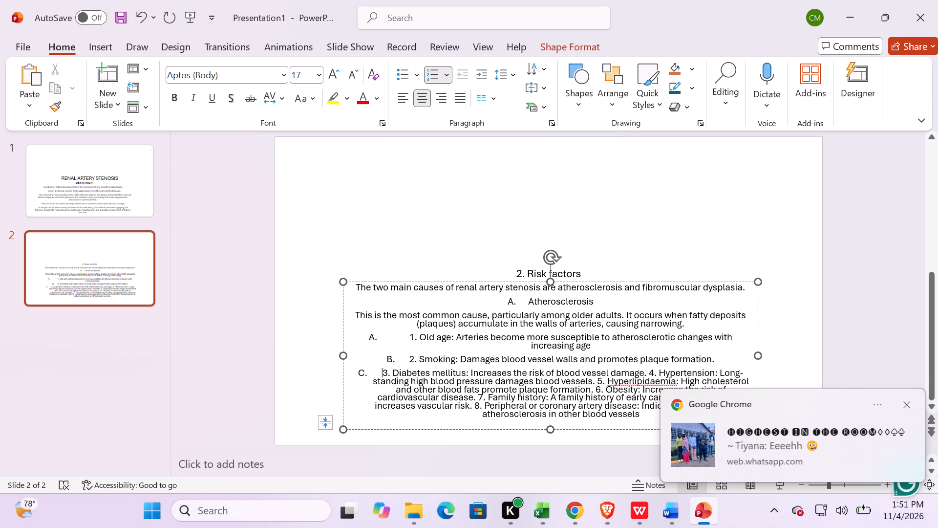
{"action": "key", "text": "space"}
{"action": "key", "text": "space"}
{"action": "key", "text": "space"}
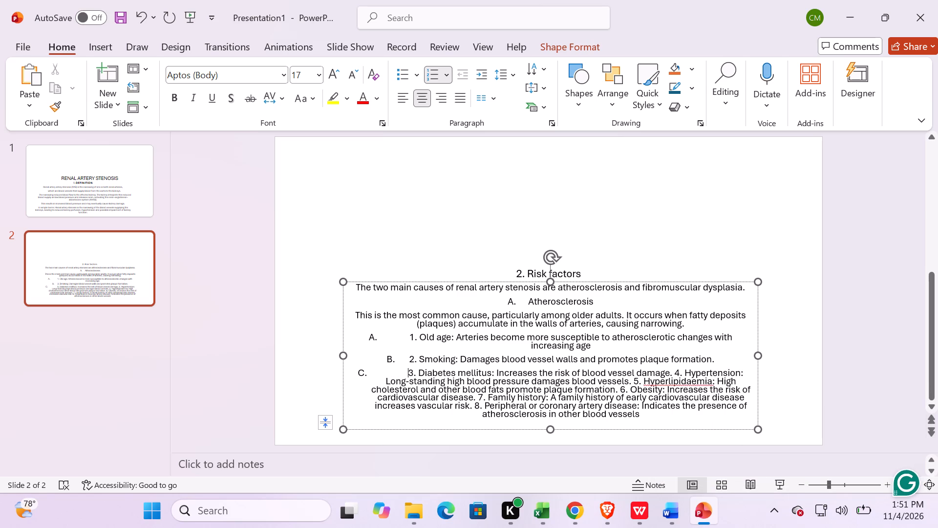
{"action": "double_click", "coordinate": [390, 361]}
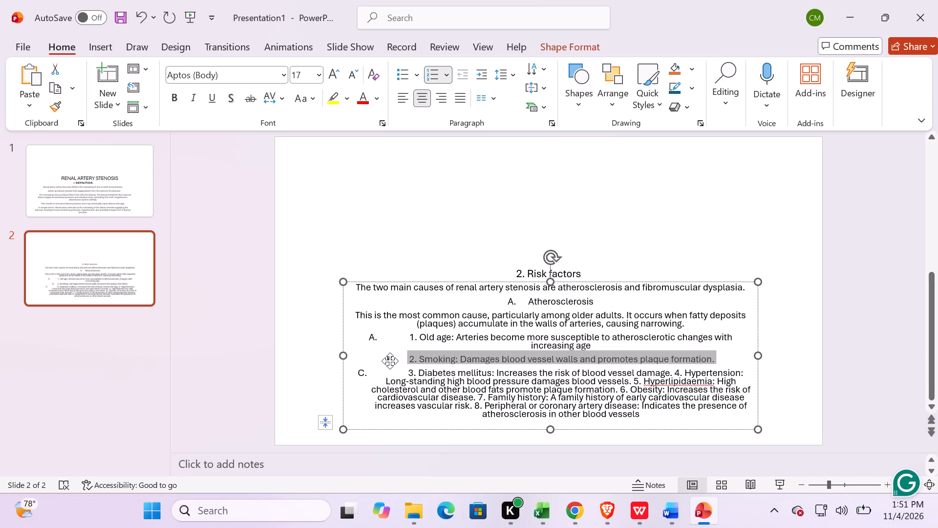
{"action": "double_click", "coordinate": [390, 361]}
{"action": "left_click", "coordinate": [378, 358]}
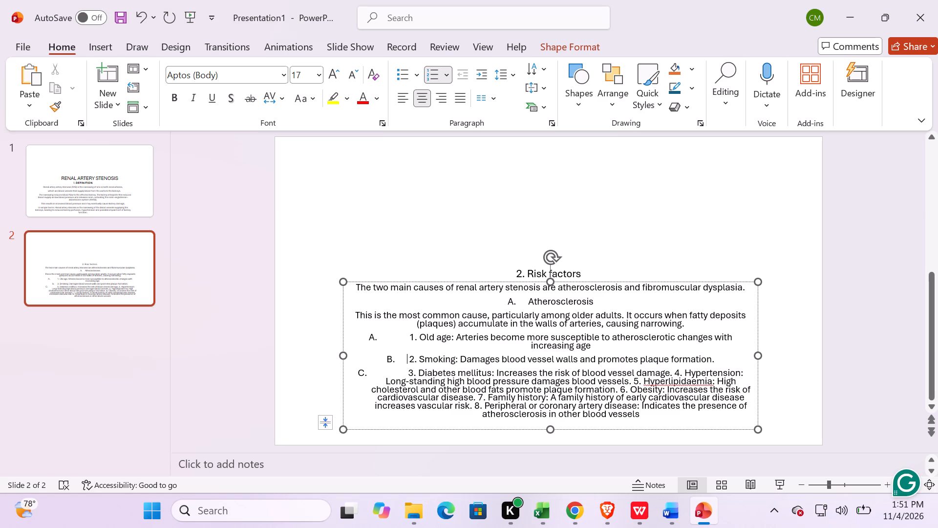
Start "4. Hypertension" on its own line after the Diabetes mellitus sentence and indent it with six spaces.
{"action": "left_click", "coordinate": [675, 371]}
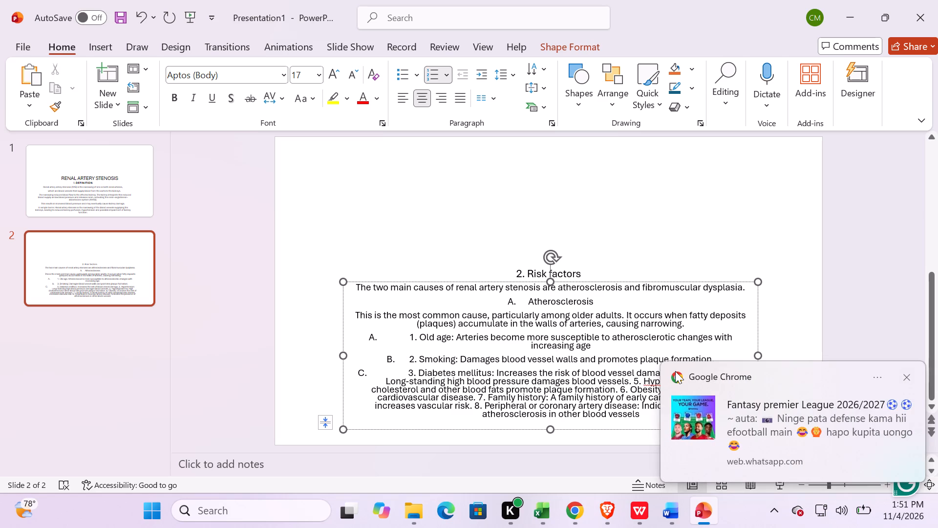
{"action": "key", "text": "Return"}
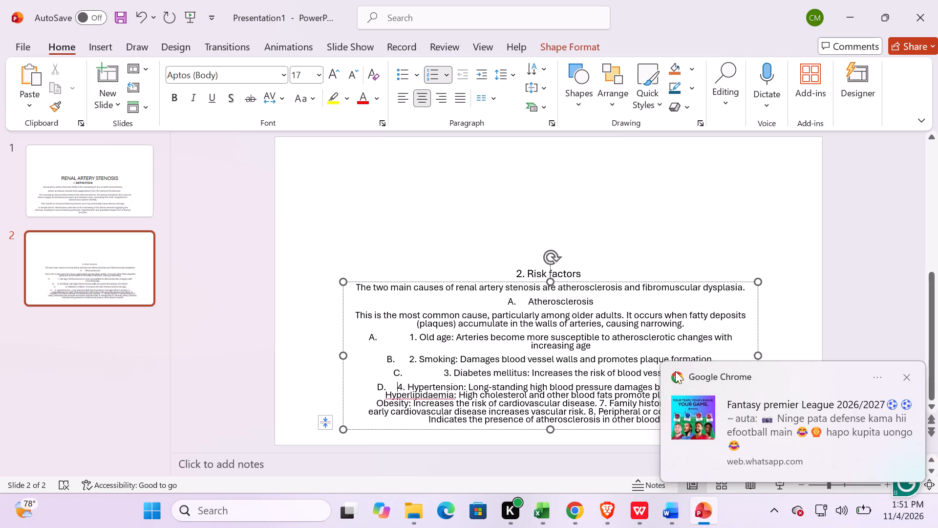
{"action": "key", "text": "space"}
{"action": "key", "text": "space"}
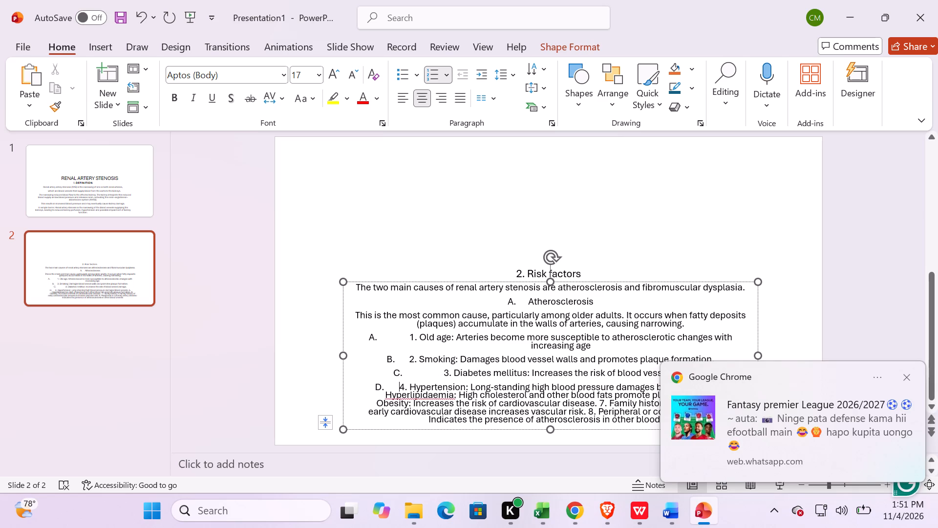
{"action": "key", "text": "space"}
{"action": "key", "text": "space"}
{"action": "key", "text": "space"}
{"action": "key", "text": "space"}
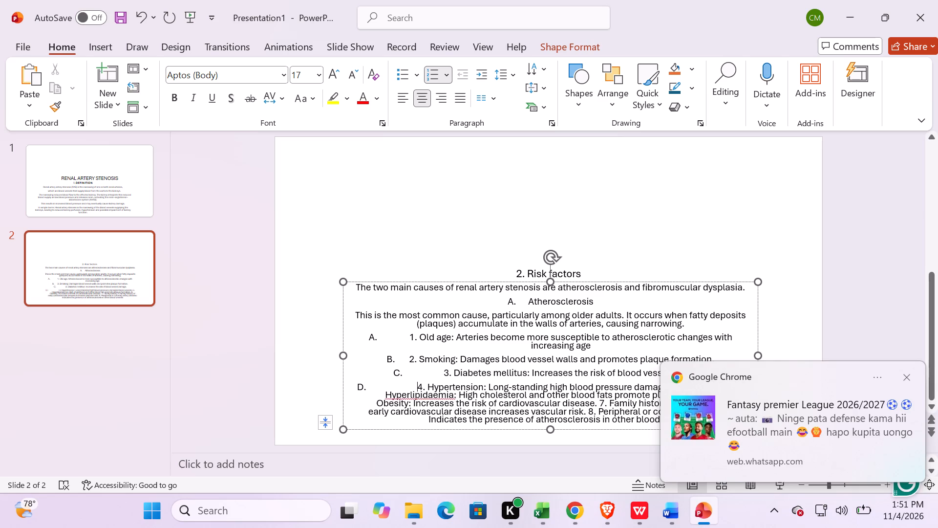
Delete the leading spaces and list letter before "3. Diabetes mellitus", undoing its join with the "2. Smoking" line.
{"action": "left_click", "coordinate": [445, 371]}
{"action": "key", "text": "BackSpace"}
{"action": "key", "text": "BackSpace"}
{"action": "key", "text": "BackSpace"}
{"action": "key", "text": "BackSpace"}
{"action": "key", "text": "BackSpace"}
{"action": "key", "text": "BackSpace"}
{"action": "key", "text": "BackSpace"}
{"action": "key", "text": "BackSpace"}
{"action": "key", "text": "BackSpace"}
{"action": "key", "text": "BackSpace"}
{"action": "key", "text": "BackSpace"}
{"action": "key", "text": "BackSpace"}
{"action": "key", "text": "BackSpace"}
{"action": "key", "text": "BackSpace"}
{"action": "key", "text": "BackSpace"}
{"action": "key", "text": "BackSpace"}
{"action": "key", "text": "BackSpace"}
{"action": "key", "text": "BackSpace"}
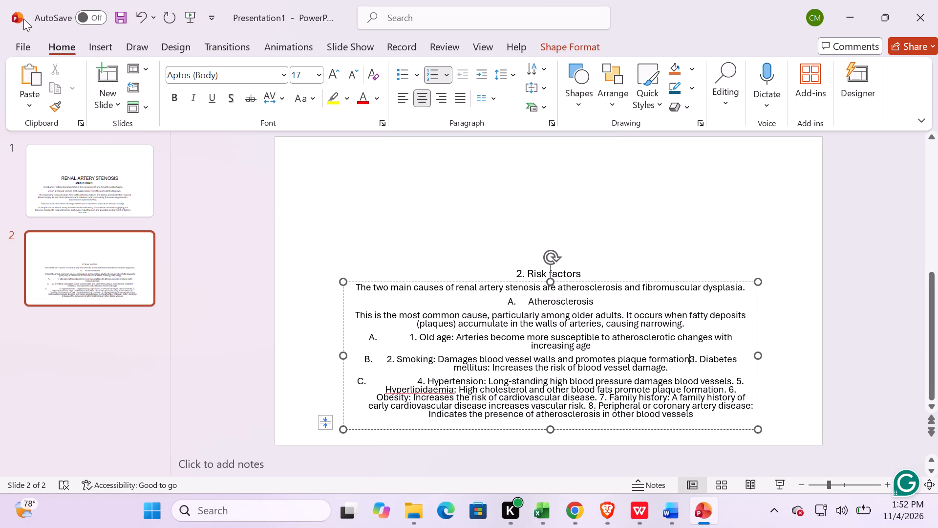
{"action": "left_click", "coordinate": [138, 20]}
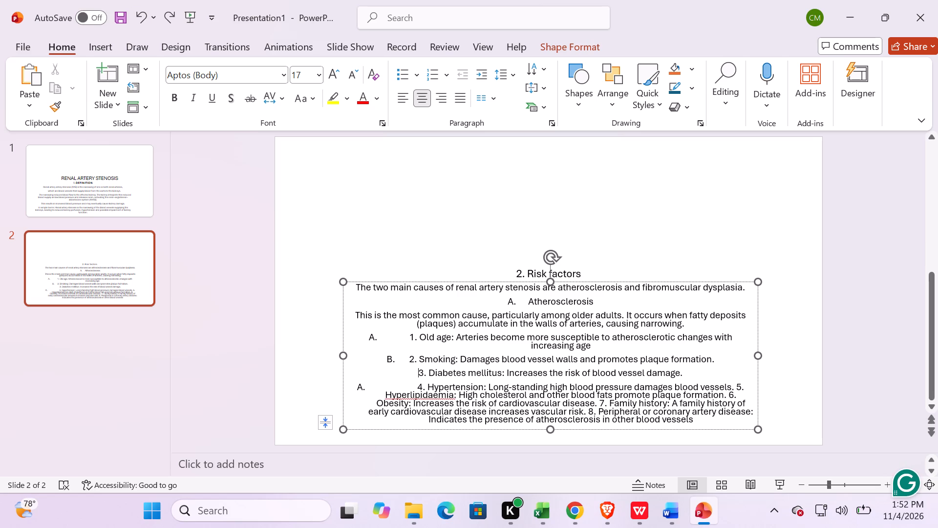
Move the "1. Old age" paragraph below the "3. Diabetes mellitus" line and deselect it.
{"action": "triple_click", "coordinate": [362, 388]}
{"action": "left_click", "coordinate": [362, 388]}
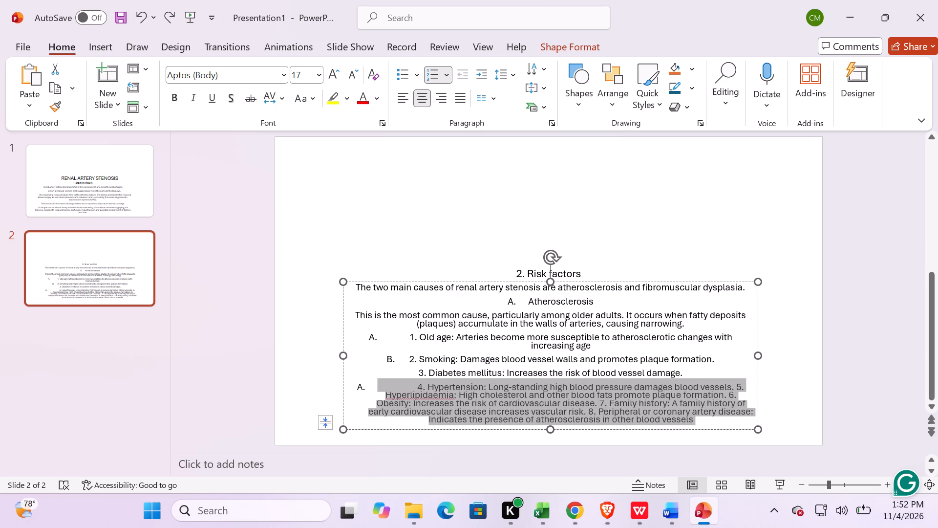
{"action": "left_click", "coordinate": [365, 363]}
{"action": "left_click_drag", "start_coordinate": [375, 337], "coordinate": [377, 335]}
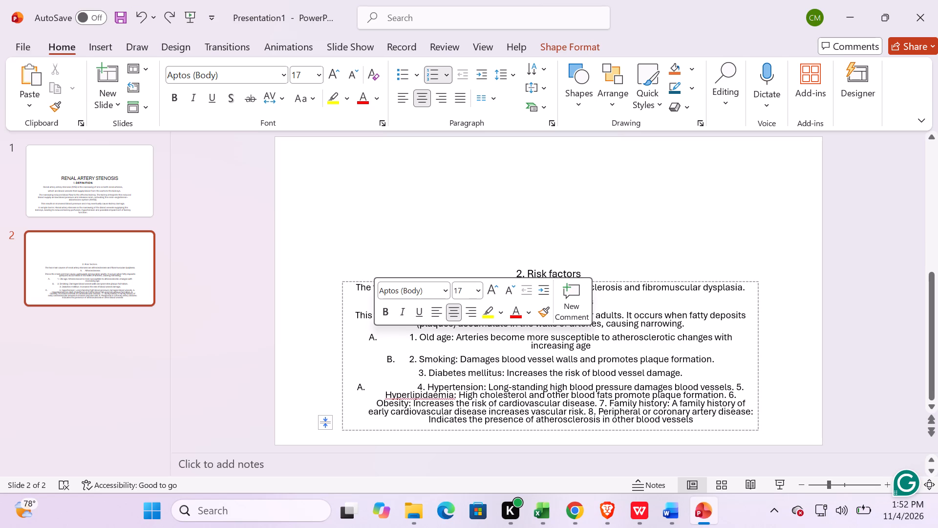
{"action": "left_click_drag", "start_coordinate": [377, 335], "coordinate": [353, 388]}
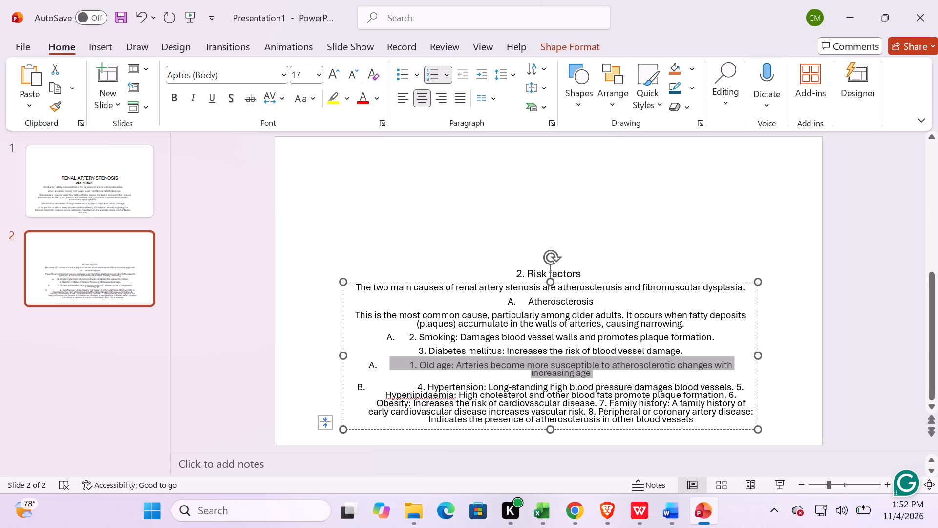
{"action": "left_click", "coordinate": [399, 257]}
{"action": "left_click", "coordinate": [543, 190]}
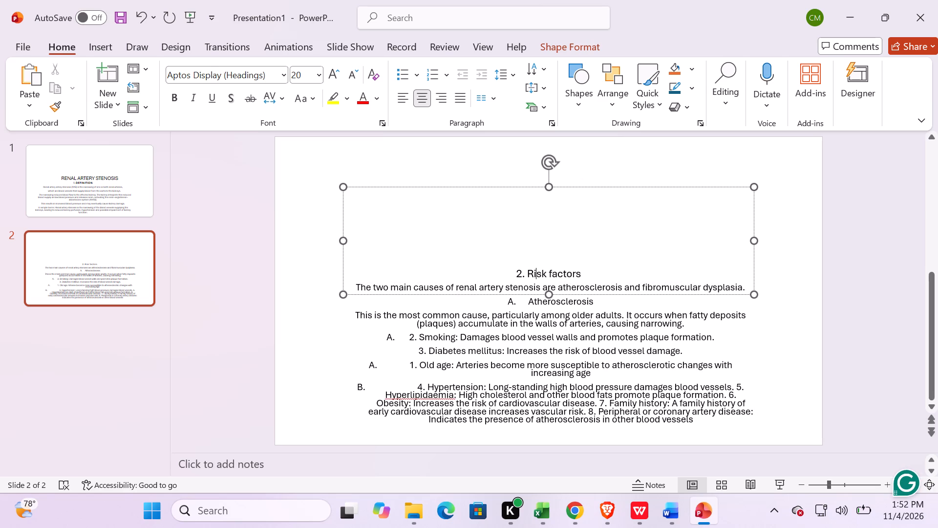
Deselect the text box and compare the layout of the Definition slide with that of the Risk factors slide.
{"action": "left_click", "coordinate": [844, 169]}
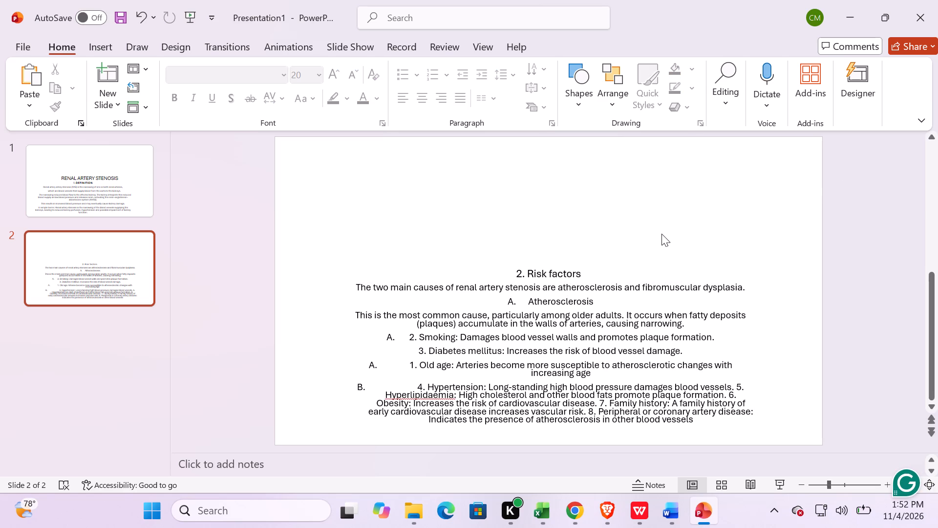
{"action": "left_click", "coordinate": [116, 174]}
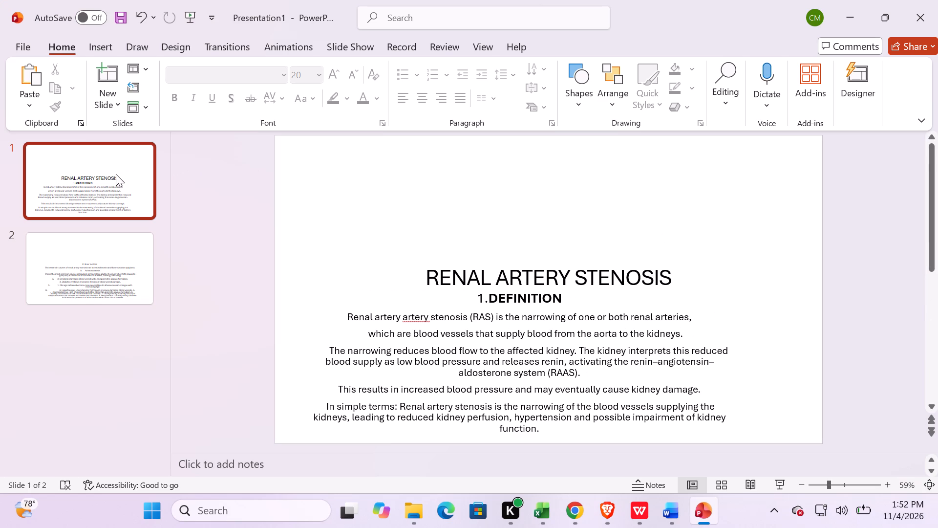
{"action": "left_click", "coordinate": [116, 174]}
{"action": "left_click", "coordinate": [124, 270]}
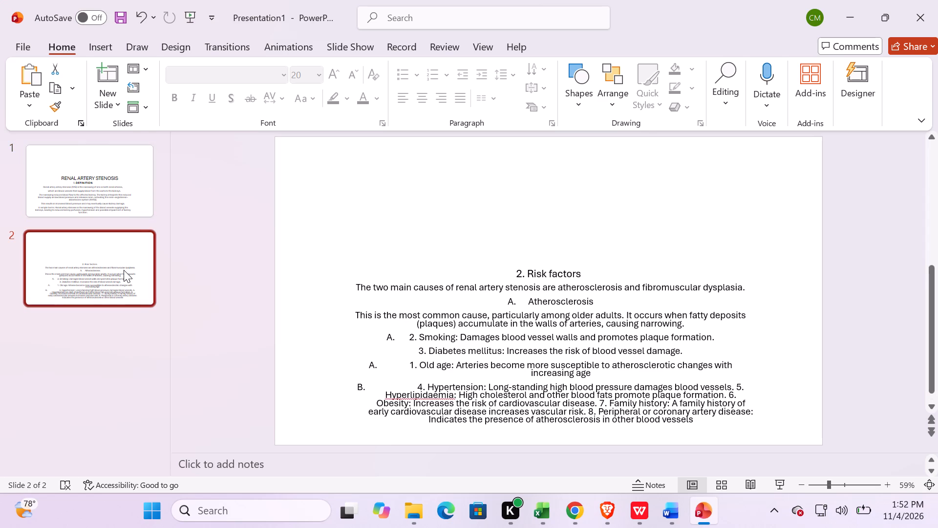
{"action": "left_click", "coordinate": [96, 217]}
{"action": "left_click", "coordinate": [129, 268]}
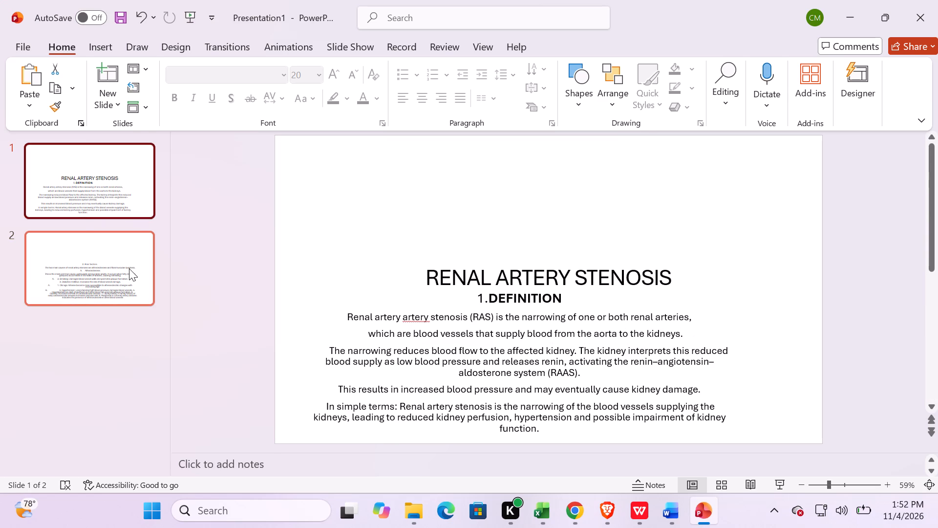
{"action": "left_click", "coordinate": [96, 187]}
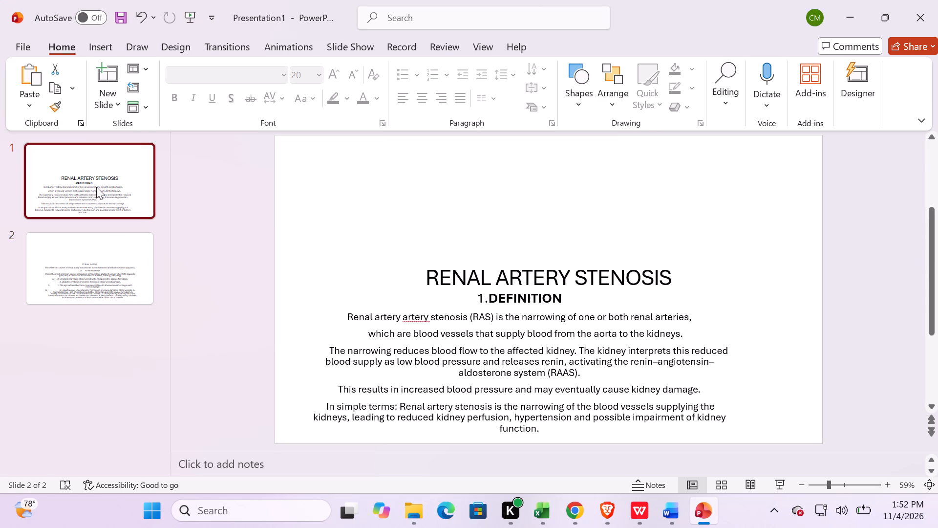
{"action": "left_click", "coordinate": [96, 263]}
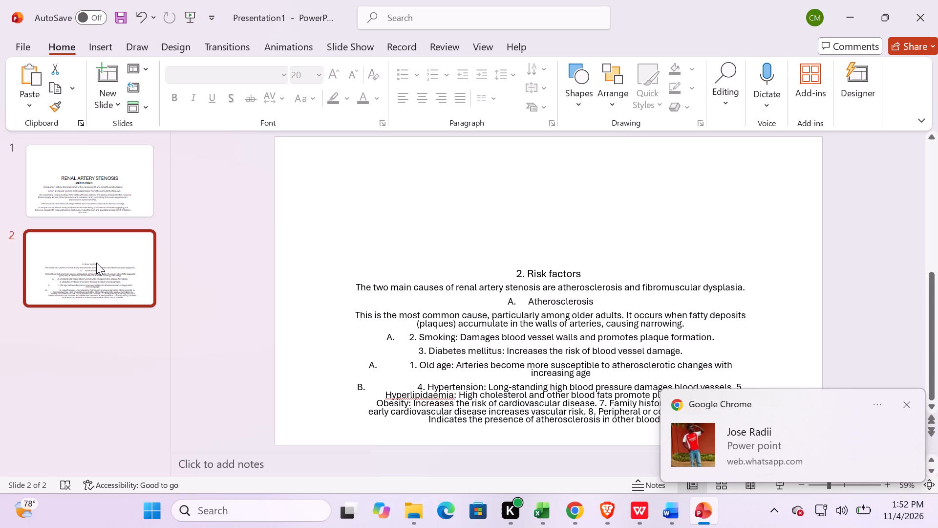
{"action": "left_click", "coordinate": [84, 192]}
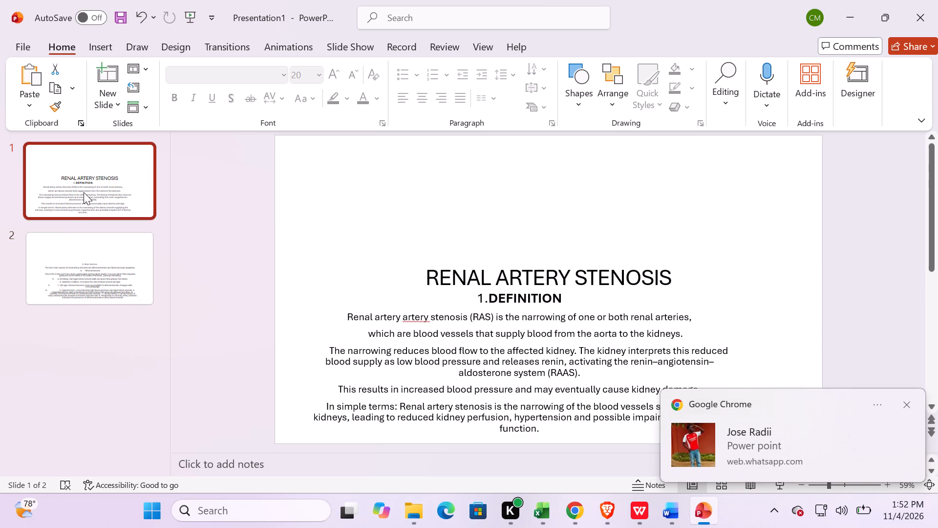
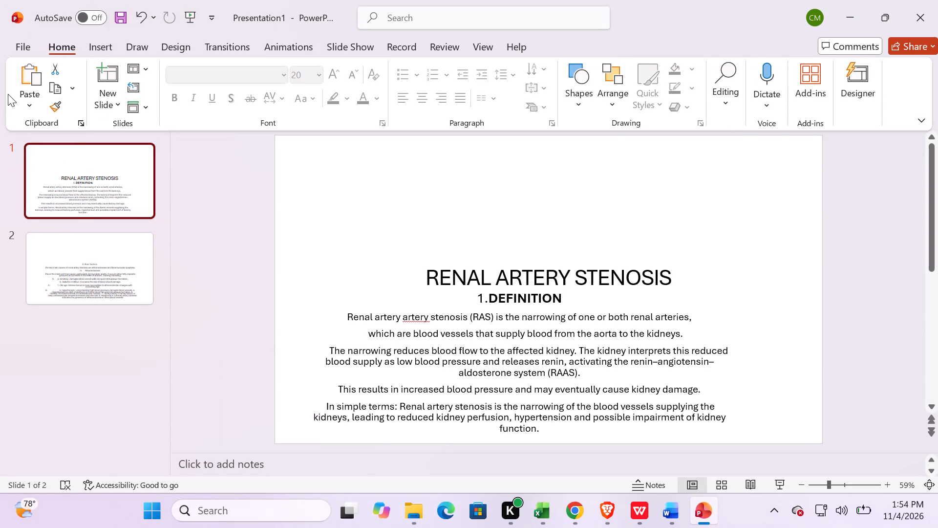
Check the definition slide and return to the risk factors slide.
{"action": "scroll", "coordinate": [8, 94], "scroll_direction": "up", "scroll_amount": 12, "text": "ctrl"}
{"action": "left_click", "coordinate": [134, 260]}
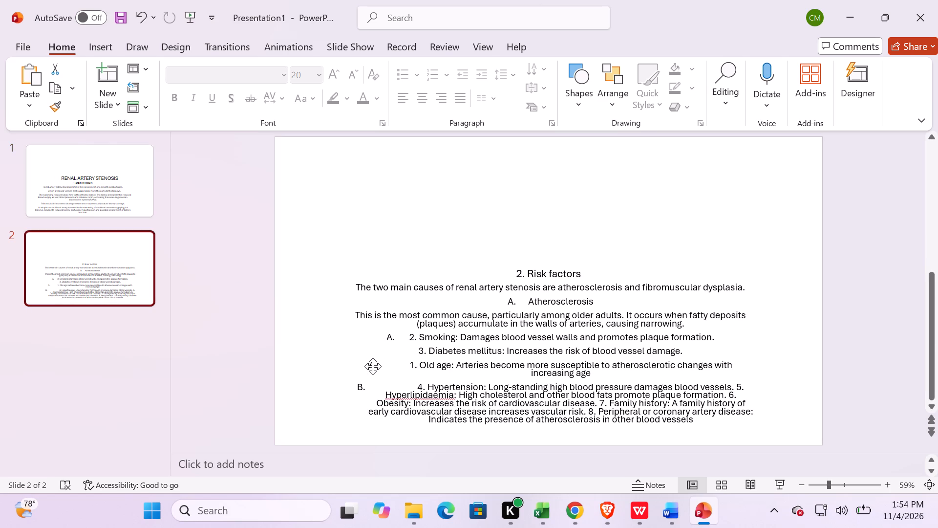
Demote the "1. Old age" paragraph to a smaller, lettered sub-level beneath the "3. Diabetes mellitus" line.
{"action": "left_click_drag", "start_coordinate": [373, 366], "coordinate": [294, 409]}
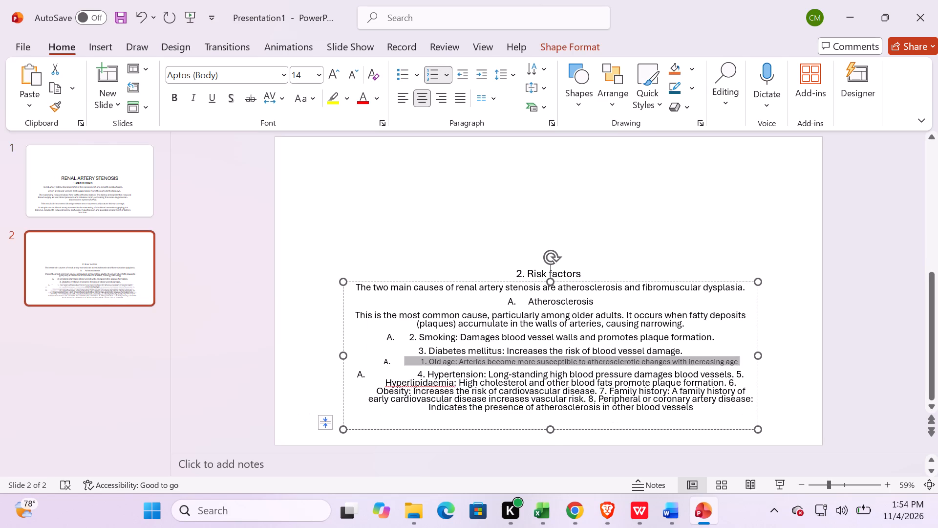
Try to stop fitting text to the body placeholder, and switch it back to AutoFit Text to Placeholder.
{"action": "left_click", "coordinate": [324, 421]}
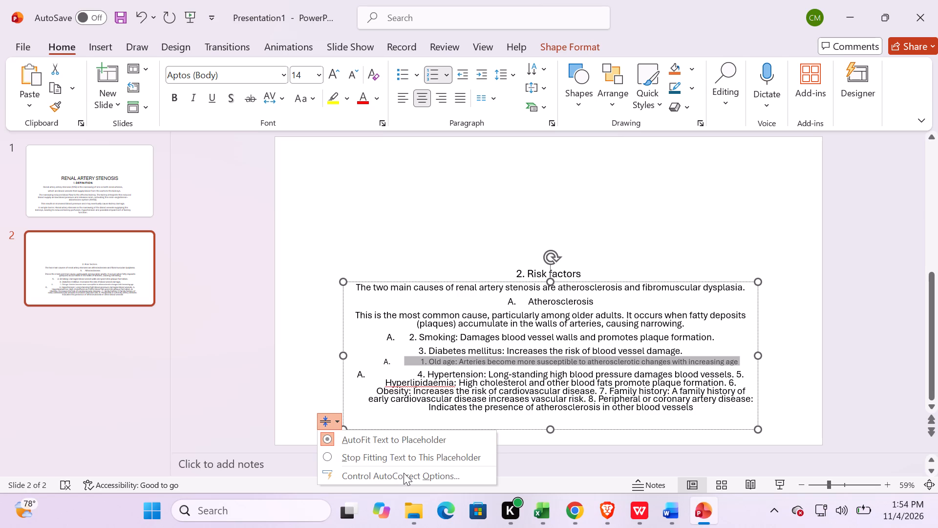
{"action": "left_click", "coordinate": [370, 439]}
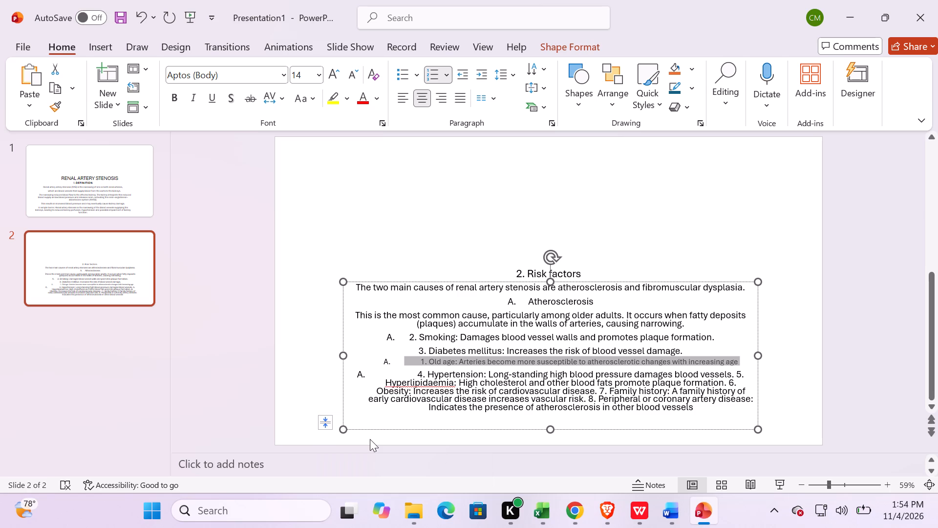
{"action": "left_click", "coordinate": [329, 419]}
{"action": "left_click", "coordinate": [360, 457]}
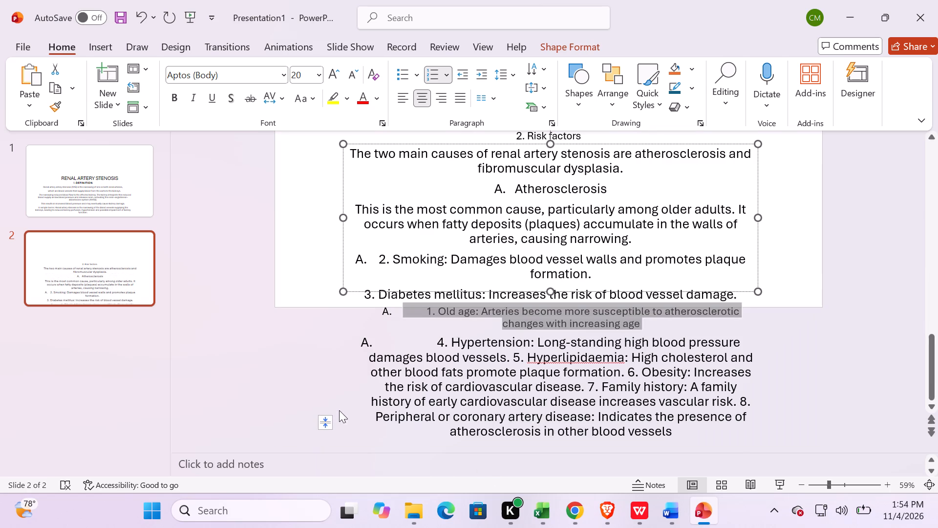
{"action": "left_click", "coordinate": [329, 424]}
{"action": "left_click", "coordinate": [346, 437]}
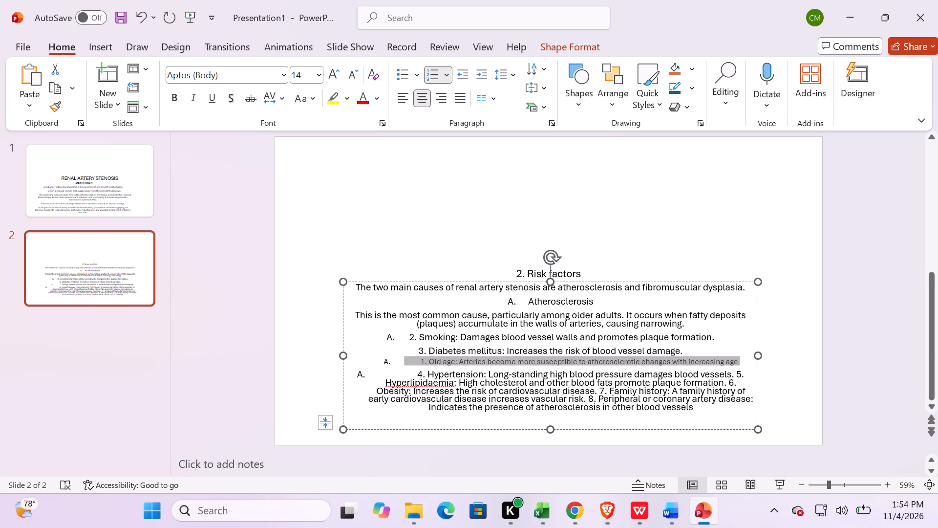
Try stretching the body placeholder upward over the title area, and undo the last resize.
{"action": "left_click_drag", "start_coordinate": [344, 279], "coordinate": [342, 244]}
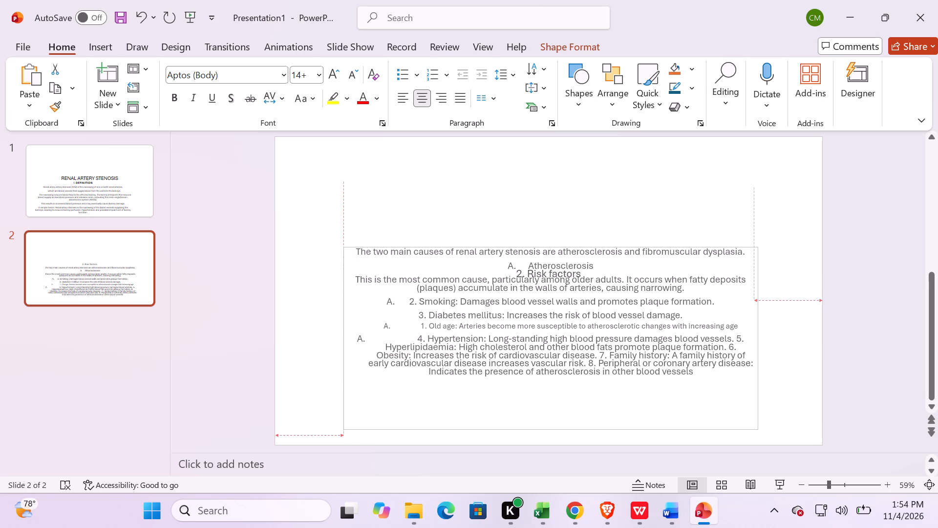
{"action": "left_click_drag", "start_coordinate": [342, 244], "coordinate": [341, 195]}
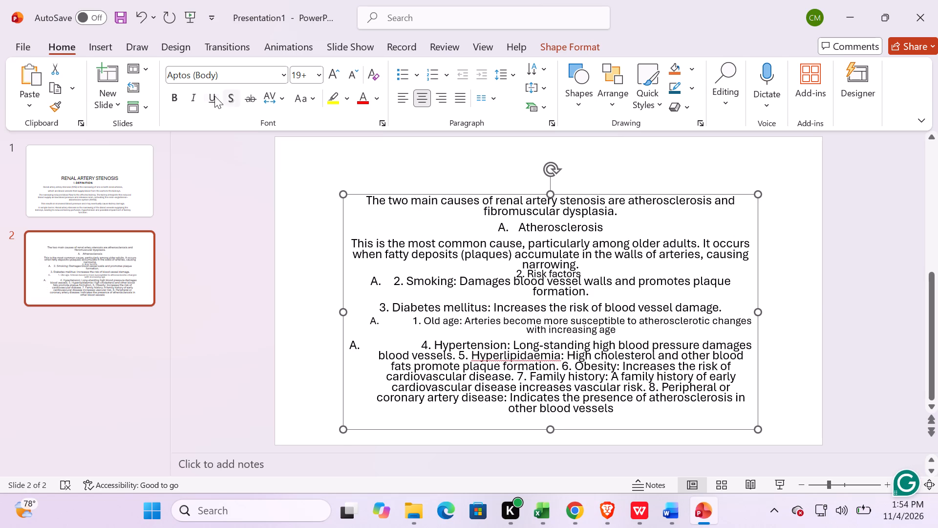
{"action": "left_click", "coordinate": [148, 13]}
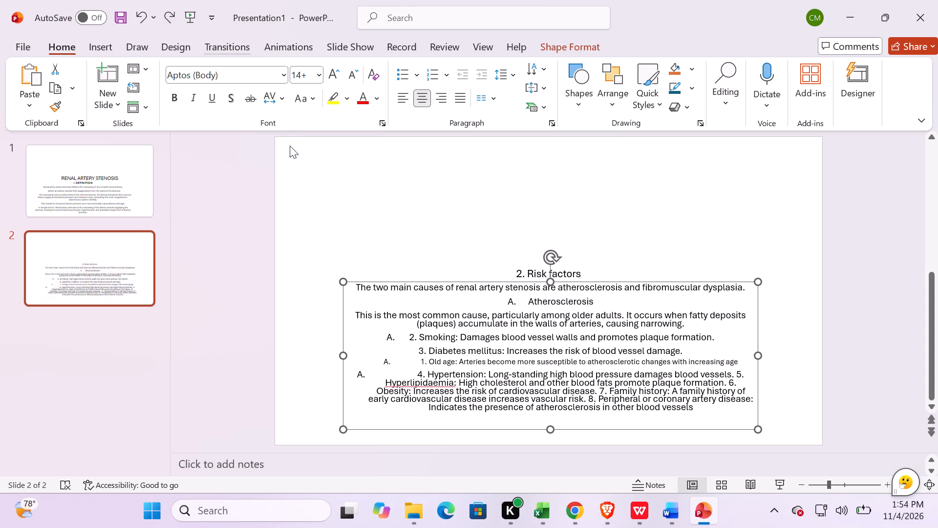
Cut the "2. Risk factors" heading out of slide 2's title placeholder.
{"action": "left_click", "coordinate": [598, 261]}
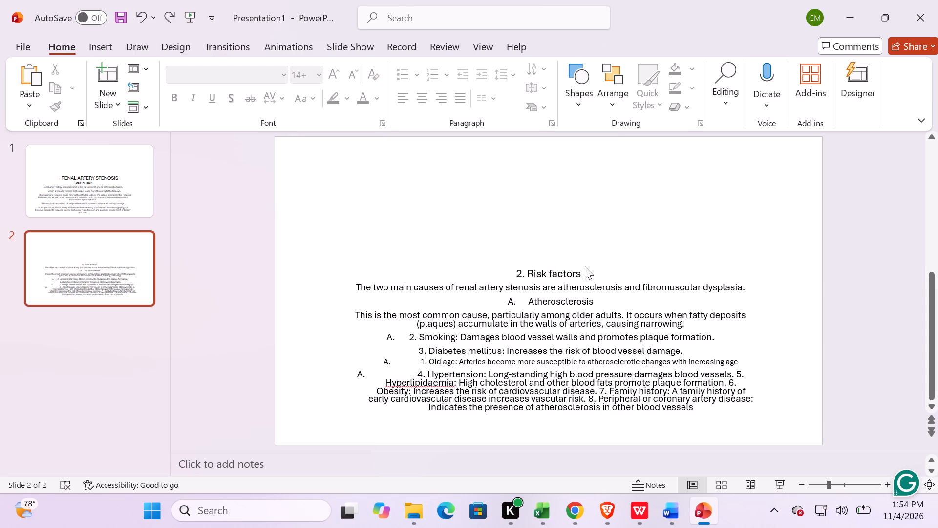
{"action": "left_click_drag", "start_coordinate": [585, 266], "coordinate": [543, 267]}
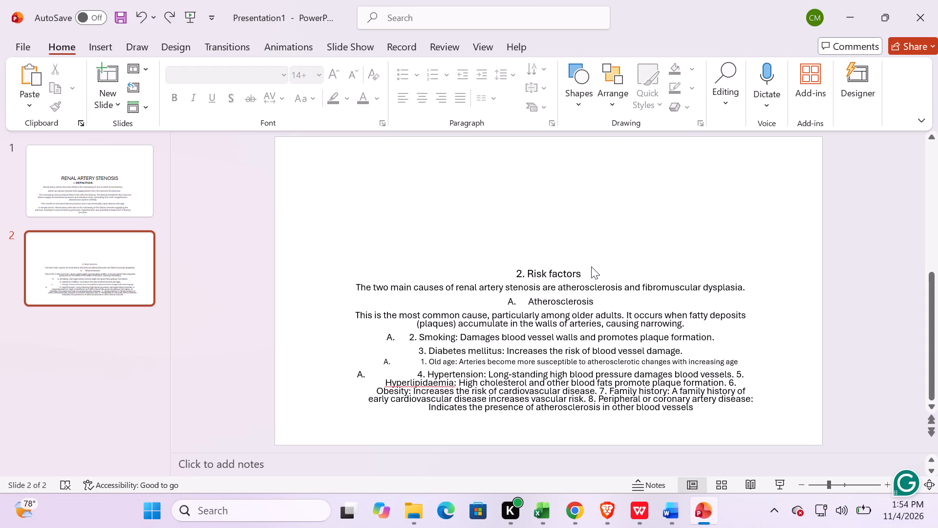
{"action": "triple_click", "coordinate": [591, 266]}
{"action": "triple_click", "coordinate": [581, 269]}
{"action": "left_click", "coordinate": [581, 269]}
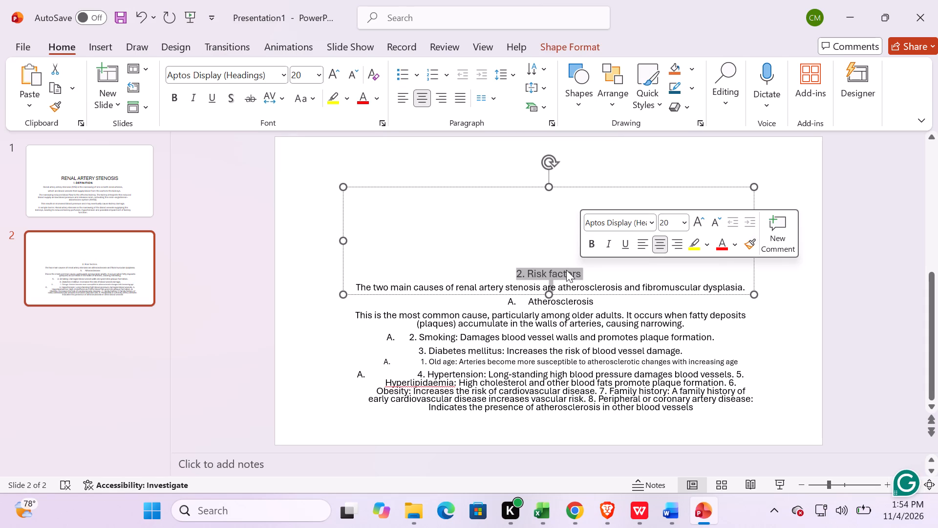
{"action": "key", "text": "ctrl+x"}
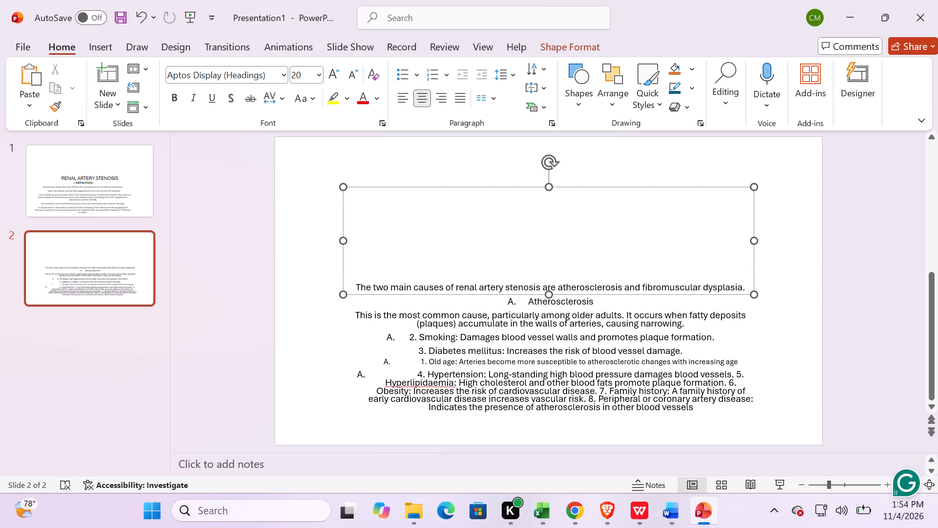
{"action": "left_click", "coordinate": [558, 213]}
Enlarge slide 2's body placeholder upward and slightly outward so the risk factor text has more room.
{"action": "left_click", "coordinate": [561, 311]}
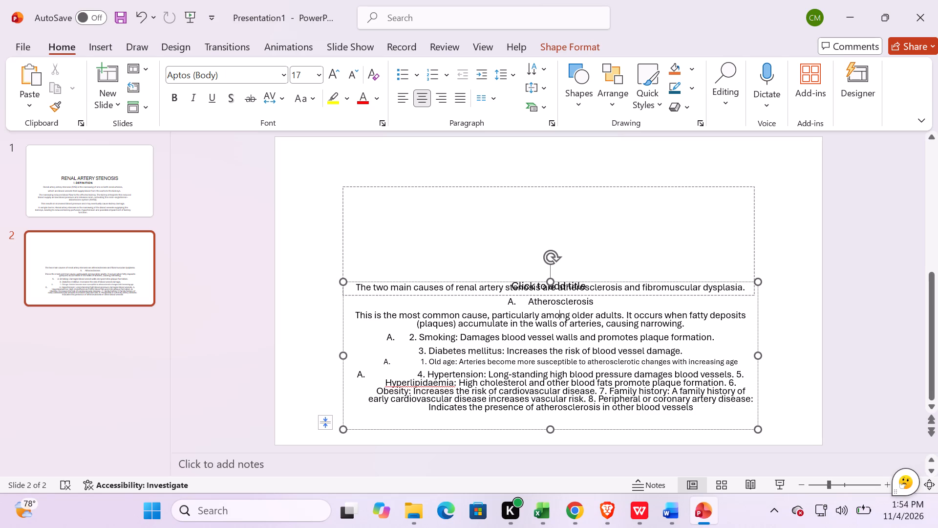
{"action": "left_click_drag", "start_coordinate": [339, 281], "coordinate": [337, 242]}
{"action": "scroll", "coordinate": [340, 274], "scroll_direction": "down", "scroll_amount": 1}
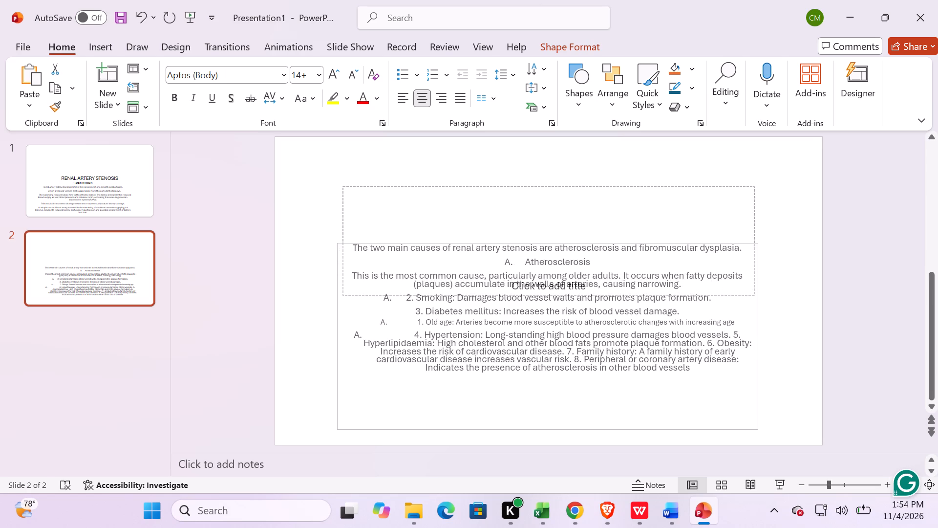
{"action": "scroll", "coordinate": [337, 242], "scroll_direction": "down", "scroll_amount": 1}
{"action": "left_click_drag", "start_coordinate": [337, 242], "coordinate": [336, 236]}
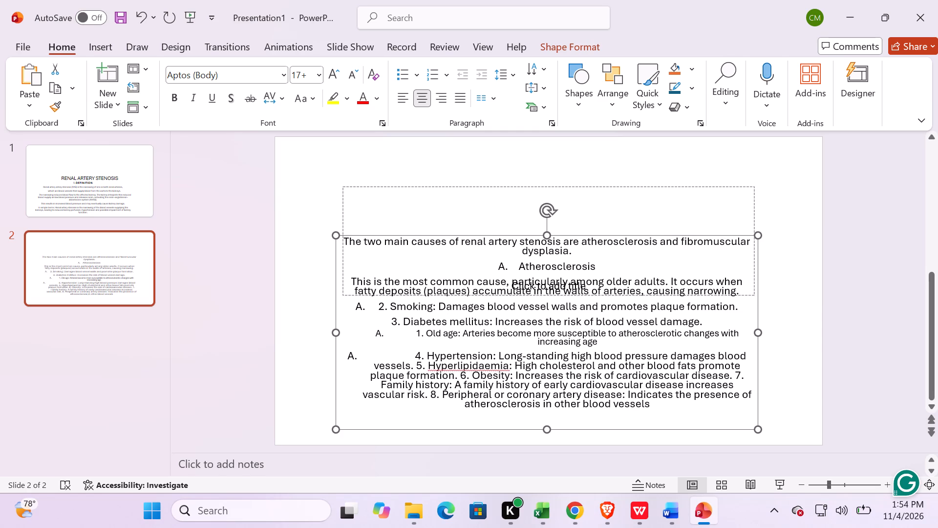
Move the empty title placeholder up and make it taller, with its lower edge just above the body text.
{"action": "left_click", "coordinate": [419, 188]}
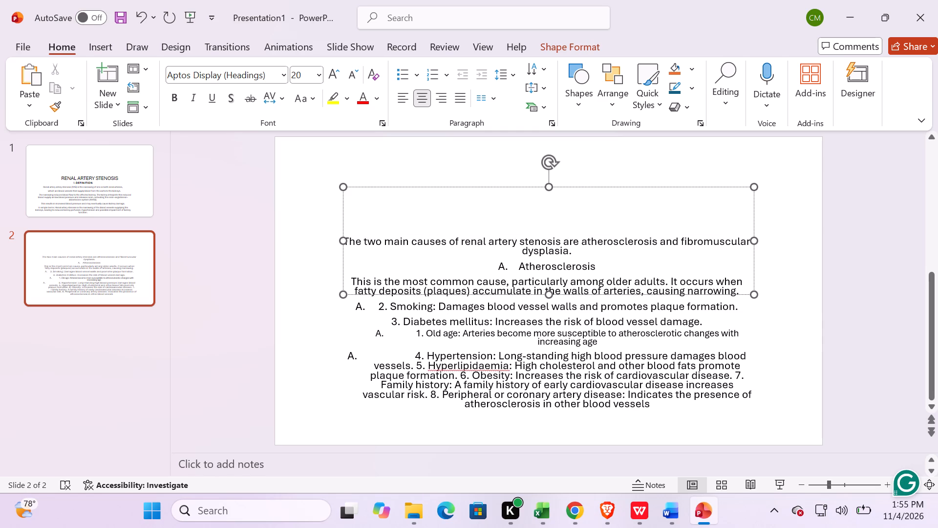
{"action": "left_click_drag", "start_coordinate": [419, 188], "coordinate": [477, 183]}
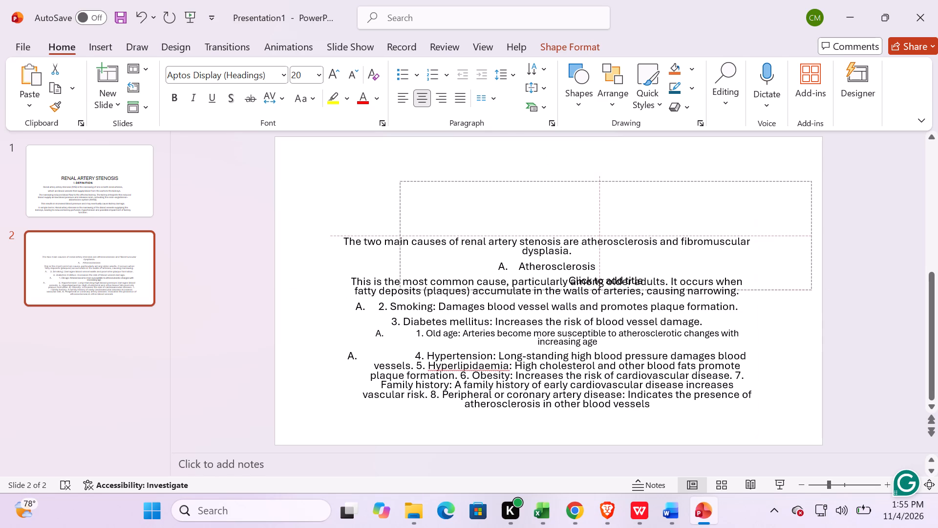
{"action": "left_click_drag", "start_coordinate": [477, 183], "coordinate": [432, 156]}
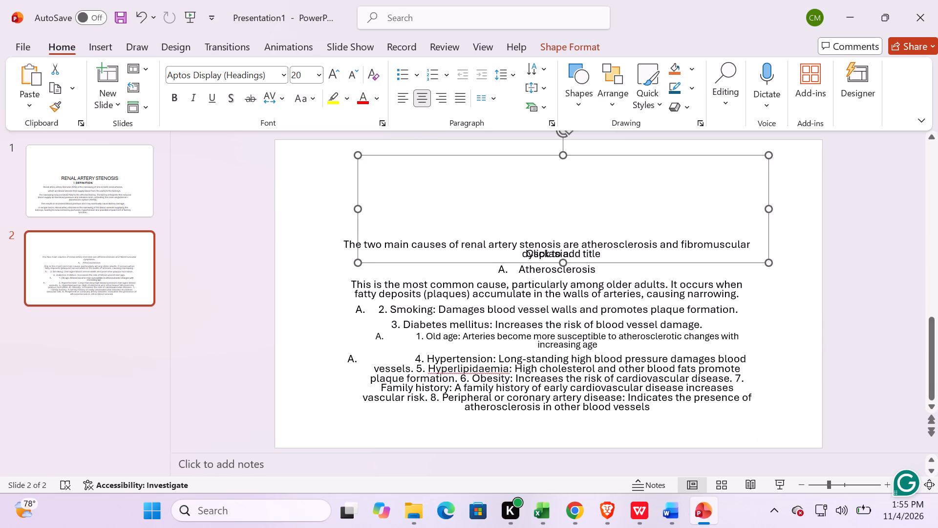
{"action": "left_click_drag", "start_coordinate": [768, 156], "coordinate": [771, 132]}
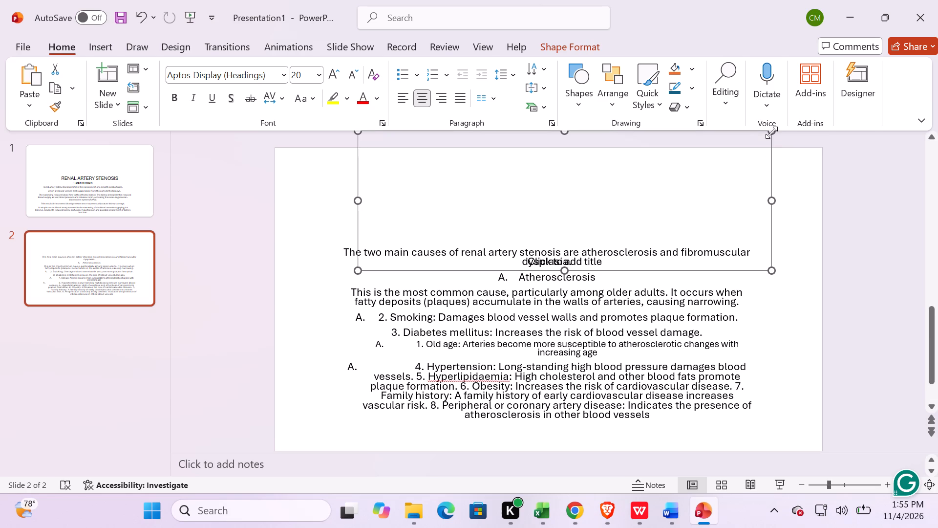
{"action": "left_click_drag", "start_coordinate": [774, 265], "coordinate": [770, 257]}
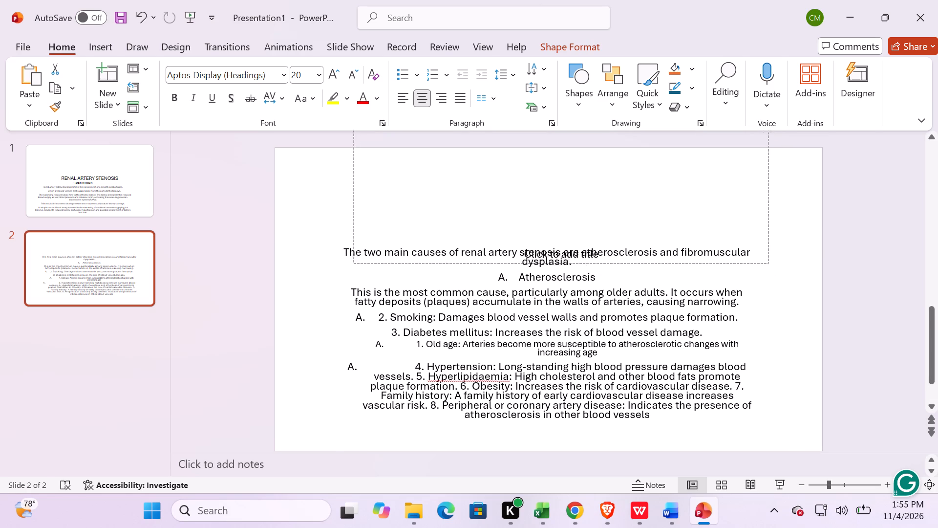
{"action": "left_click_drag", "start_coordinate": [770, 257], "coordinate": [765, 236]}
{"action": "left_click", "coordinate": [625, 222]}
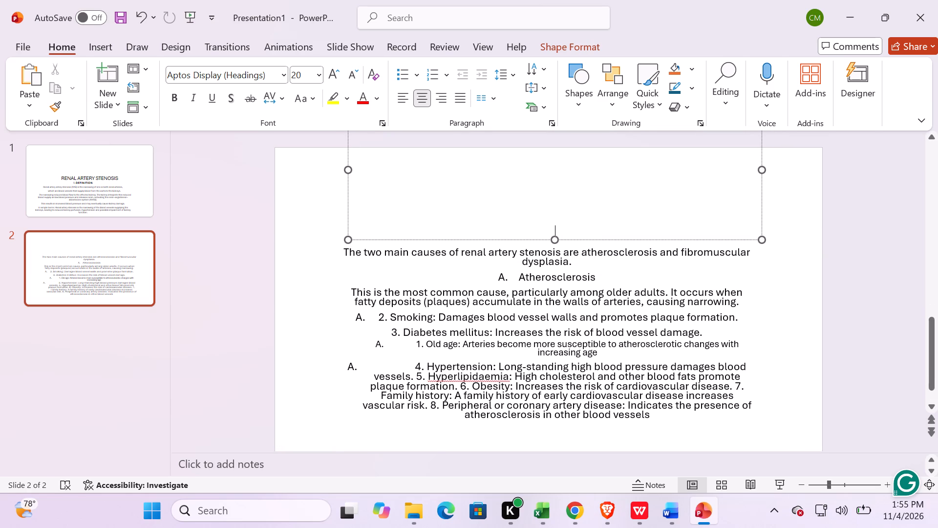
Paste the "2. Risk factors" heading into the repositioned title placeholder.
{"action": "left_click", "coordinate": [534, 201]}
{"action": "left_click", "coordinate": [497, 201]}
{"action": "key", "text": "ctrl+v"}
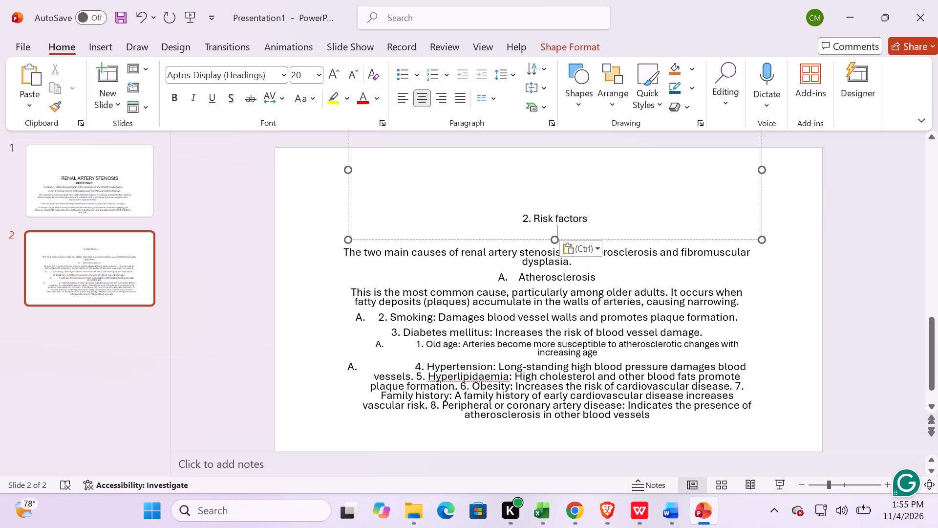
Make the "2. Risk factors" heading bold and deselect it.
{"action": "left_click", "coordinate": [581, 205]}
{"action": "left_click", "coordinate": [613, 208]}
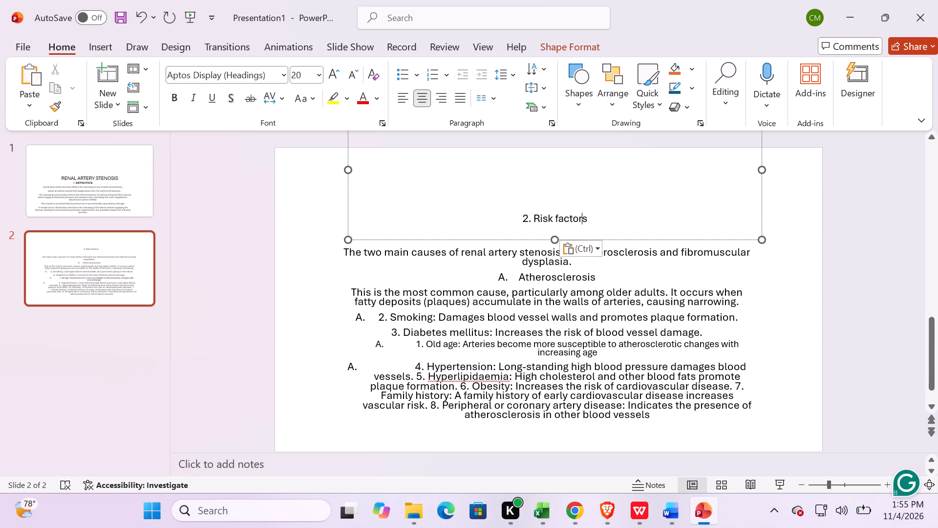
{"action": "double_click", "coordinate": [602, 218]}
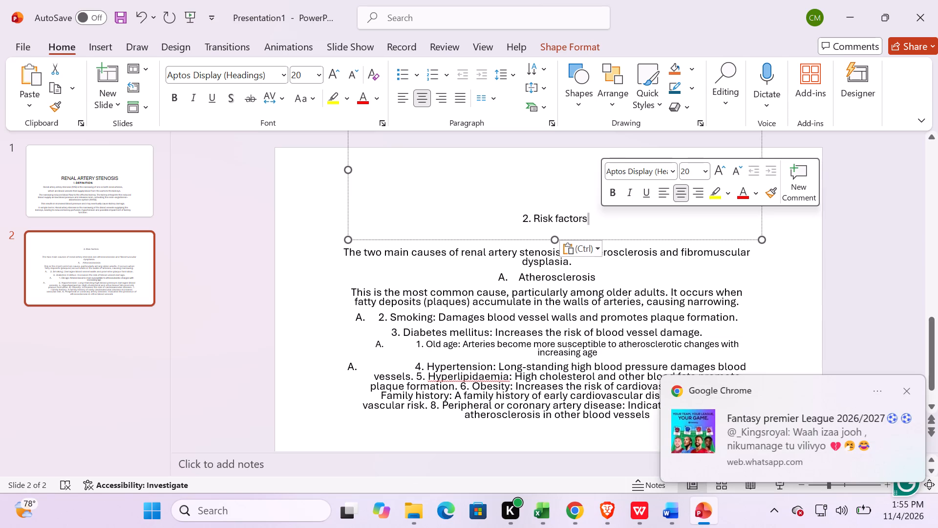
{"action": "left_click_drag", "start_coordinate": [602, 218], "coordinate": [609, 219]}
{"action": "scroll", "coordinate": [594, 218], "scroll_direction": "left", "scroll_amount": 1}
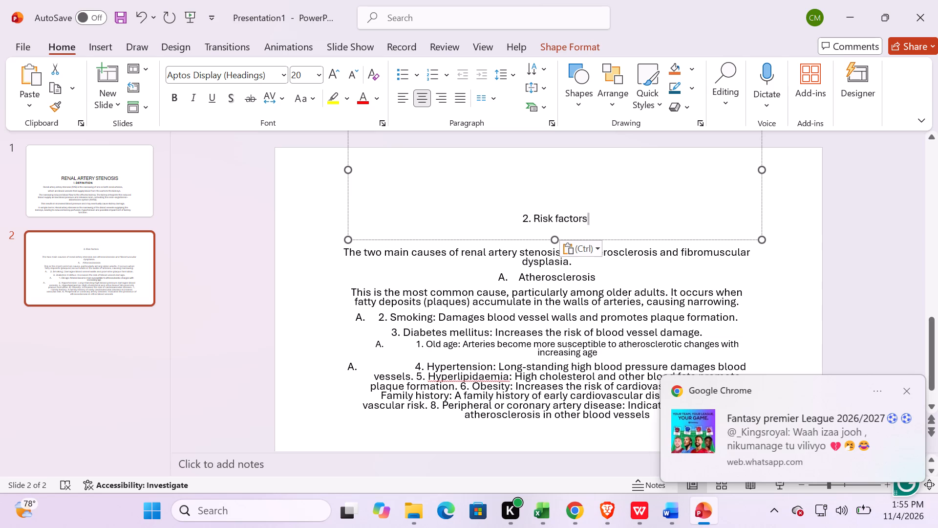
{"action": "left_click_drag", "start_coordinate": [609, 219], "coordinate": [518, 220]}
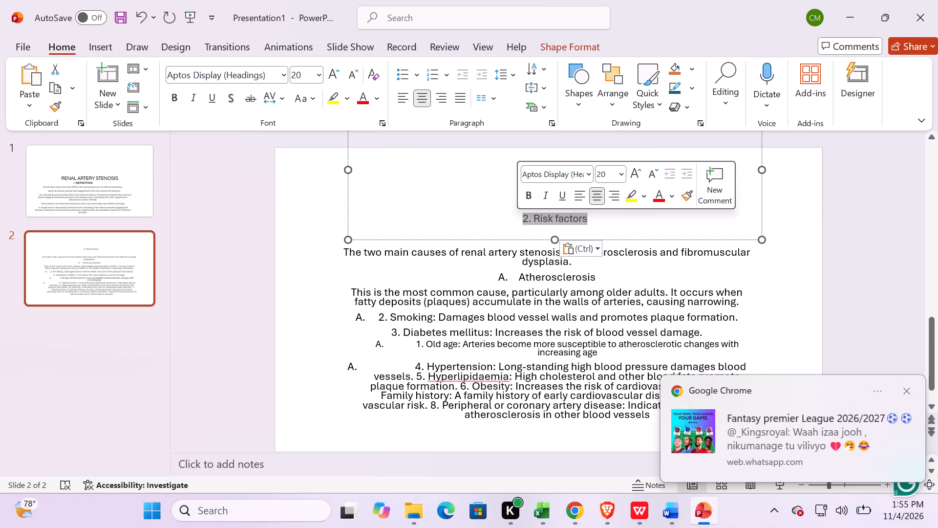
{"action": "left_click", "coordinate": [526, 194]}
{"action": "left_click", "coordinate": [706, 216]}
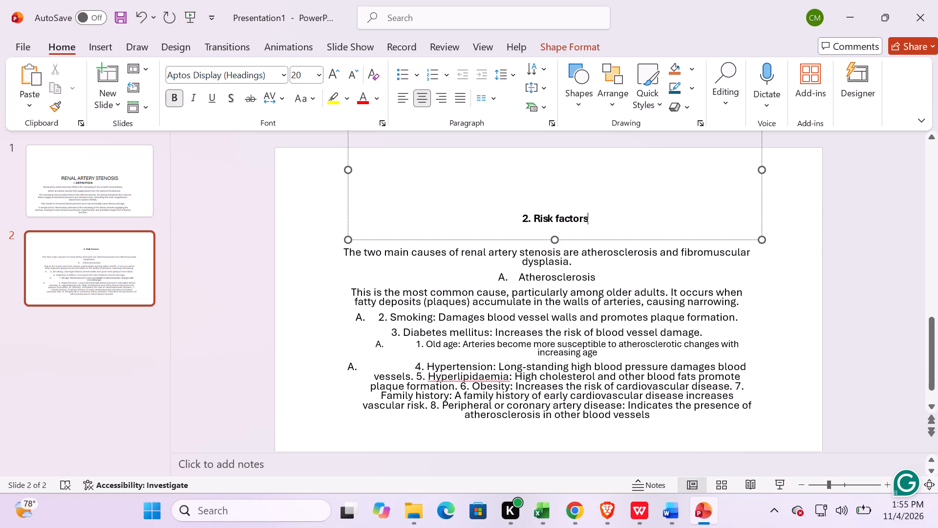
{"action": "left_click", "coordinate": [828, 240]}
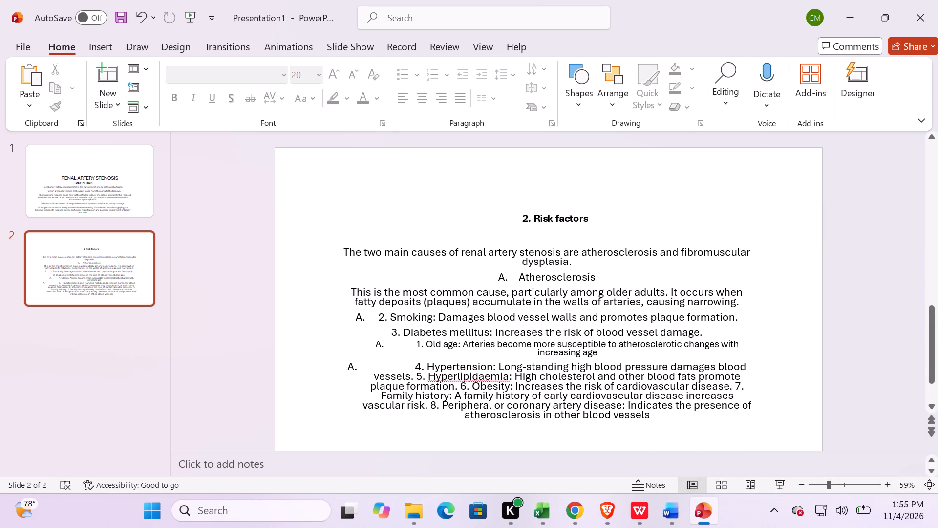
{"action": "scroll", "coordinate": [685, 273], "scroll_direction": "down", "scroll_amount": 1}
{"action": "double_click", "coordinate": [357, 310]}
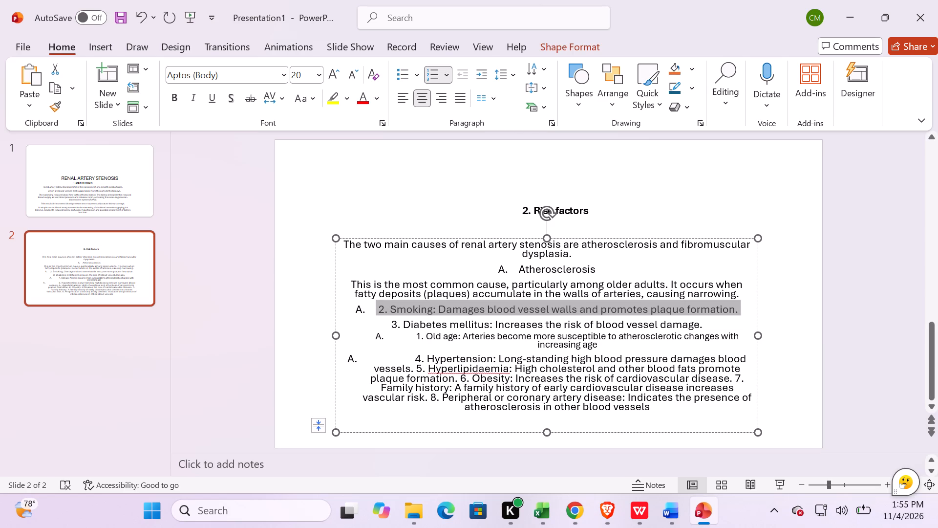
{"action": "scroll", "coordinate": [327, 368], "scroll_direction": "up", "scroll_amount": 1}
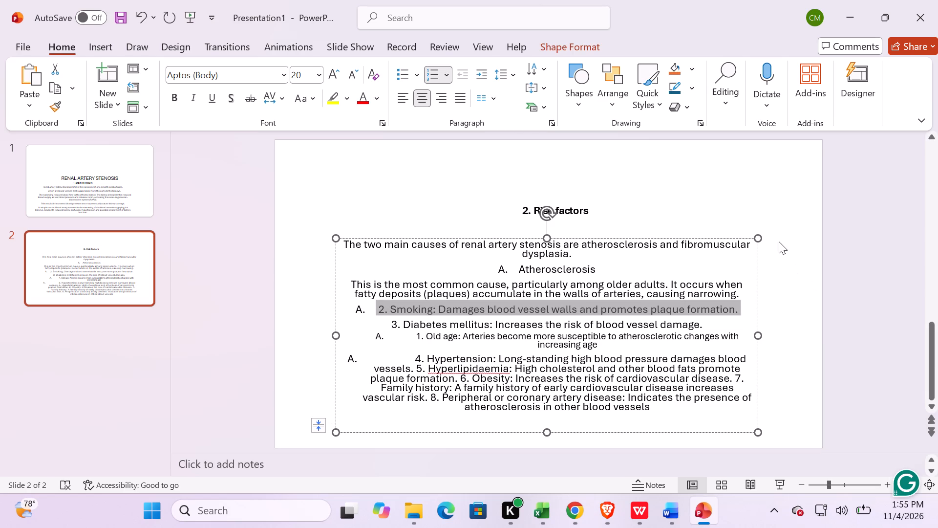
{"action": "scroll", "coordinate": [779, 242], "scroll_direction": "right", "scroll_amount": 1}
Switch to the Renal Artery Stenosis PDF in Chrome to check its "2. Risk factors" section.
{"action": "key", "text": "super+Print"}
{"action": "left_click", "coordinate": [577, 455]}
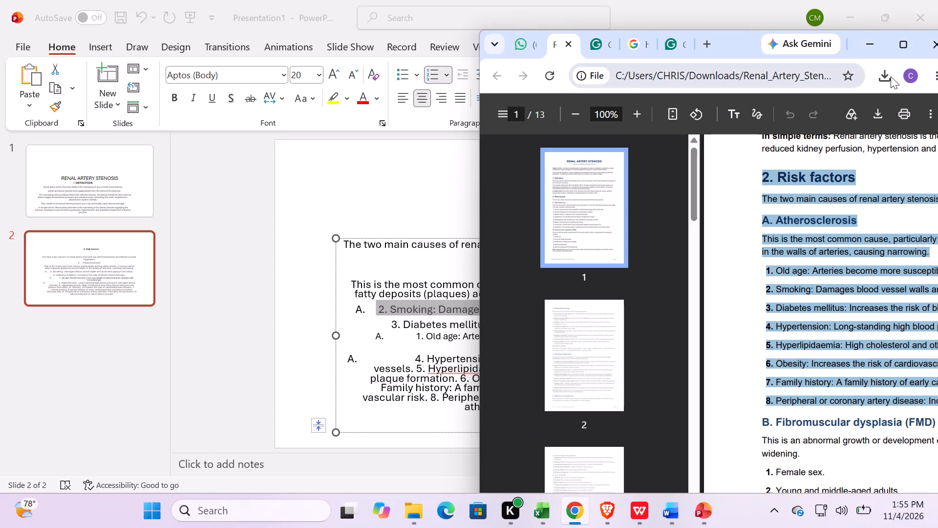
In a new Chrome tab, ask Google to "remove this grid lines" with the copied slide screenshot attached.
{"action": "left_click", "coordinate": [896, 46]}
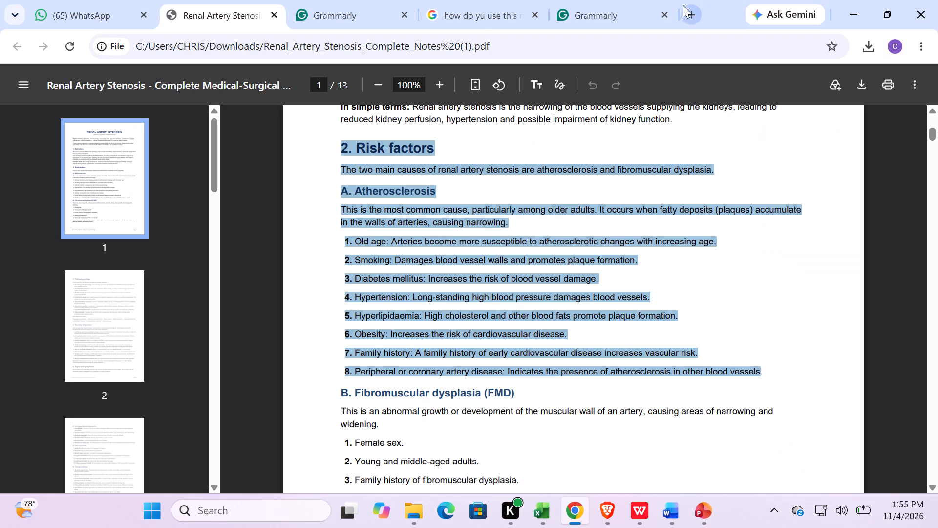
{"action": "left_click", "coordinate": [685, 11]}
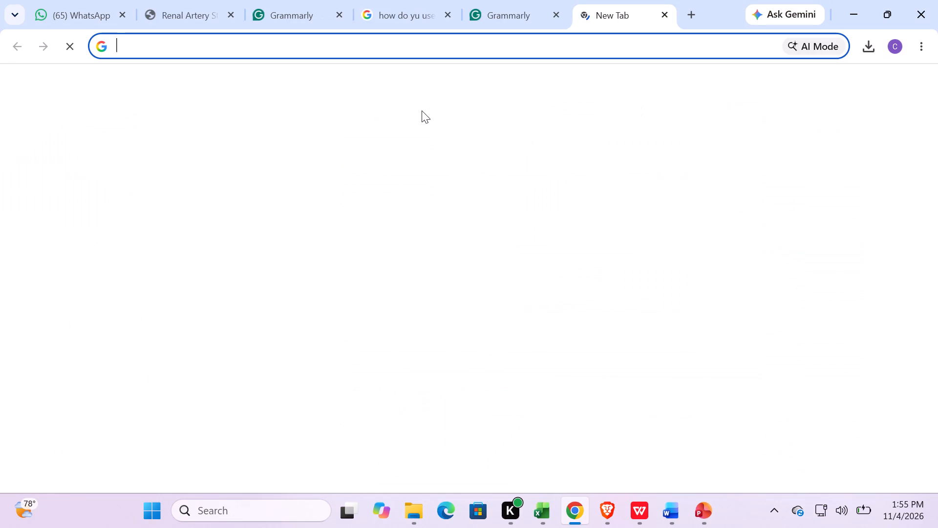
{"action": "left_click", "coordinate": [276, 277]}
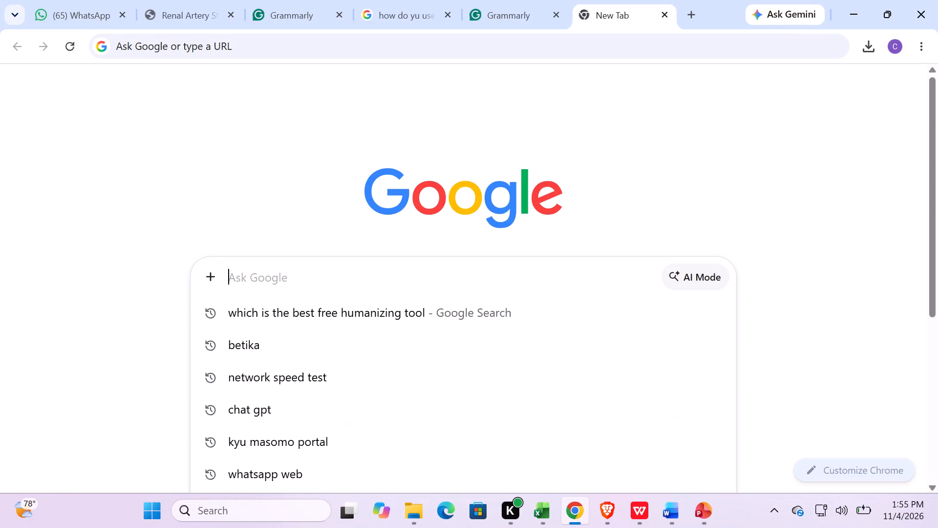
{"action": "key", "text": "ctrl+v"}
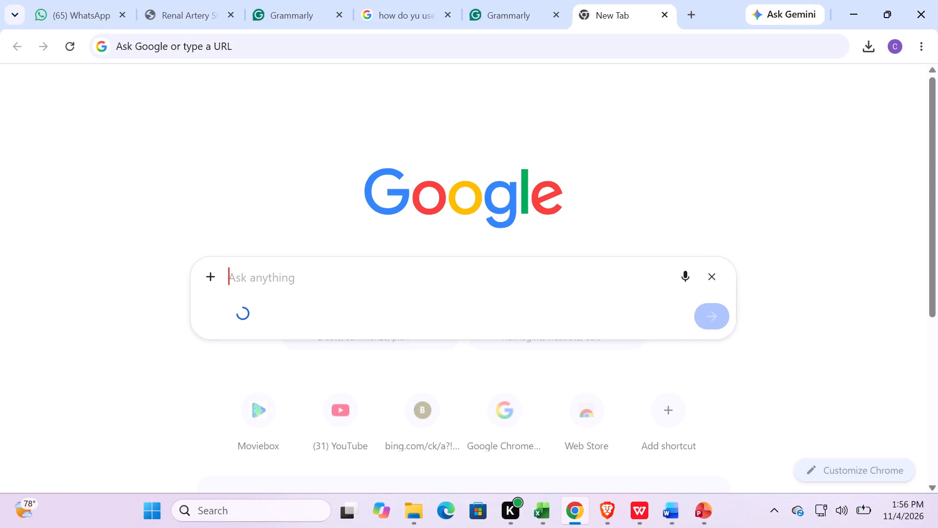
{"action": "type", "text": "remob"}
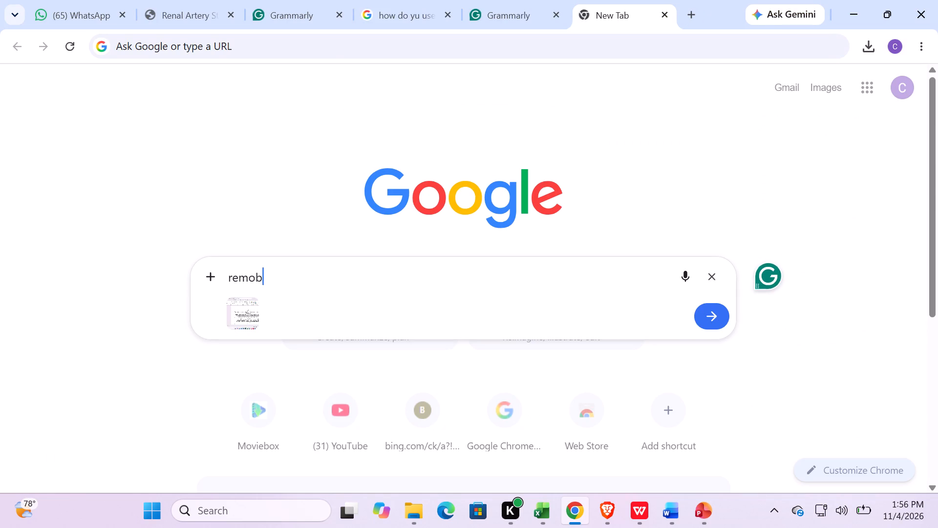
{"action": "key", "text": "BackSpace"}
{"action": "type", "text": "ve"}
{"action": "key", "text": "space"}
{"action": "type", "text": "this"}
{"action": "key", "text": "space"}
{"action": "type", "text": "gro"}
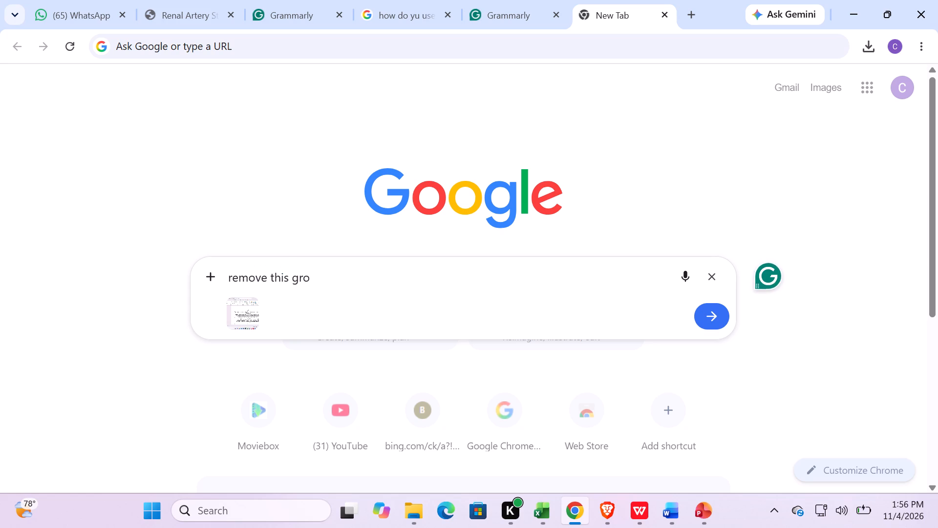
{"action": "key", "text": "BackSpace"}
{"action": "type", "text": "id lines"}
{"action": "key", "text": "Return"}
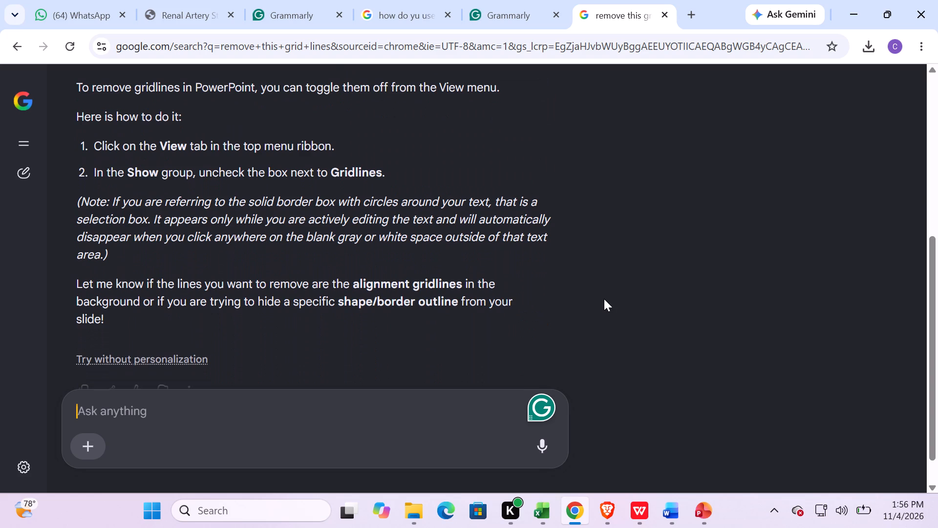
{"action": "scroll", "coordinate": [604, 299], "scroll_direction": "down", "scroll_amount": 1}
{"action": "scroll", "coordinate": [604, 299], "scroll_direction": "up", "scroll_amount": 2}
{"action": "scroll", "coordinate": [604, 299], "scroll_direction": "down", "scroll_amount": 2}
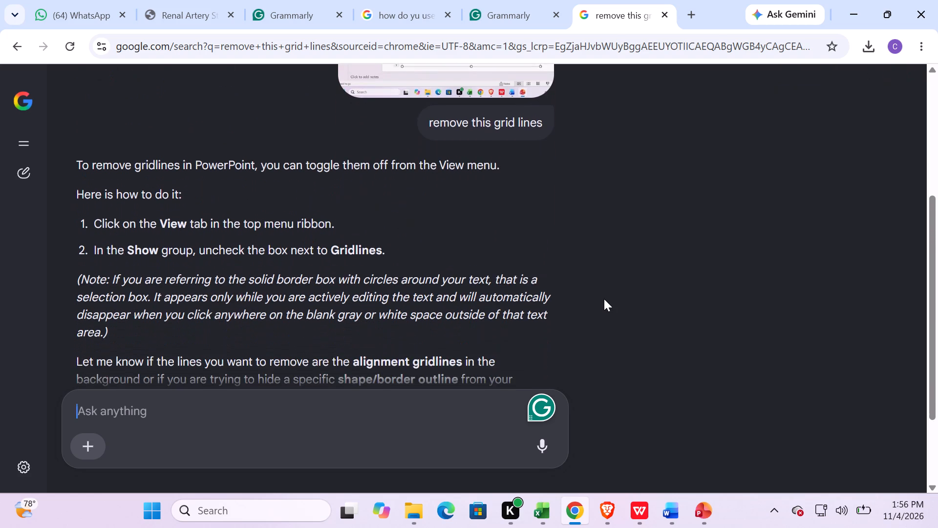
{"action": "scroll", "coordinate": [604, 299], "scroll_direction": "down", "scroll_amount": 1}
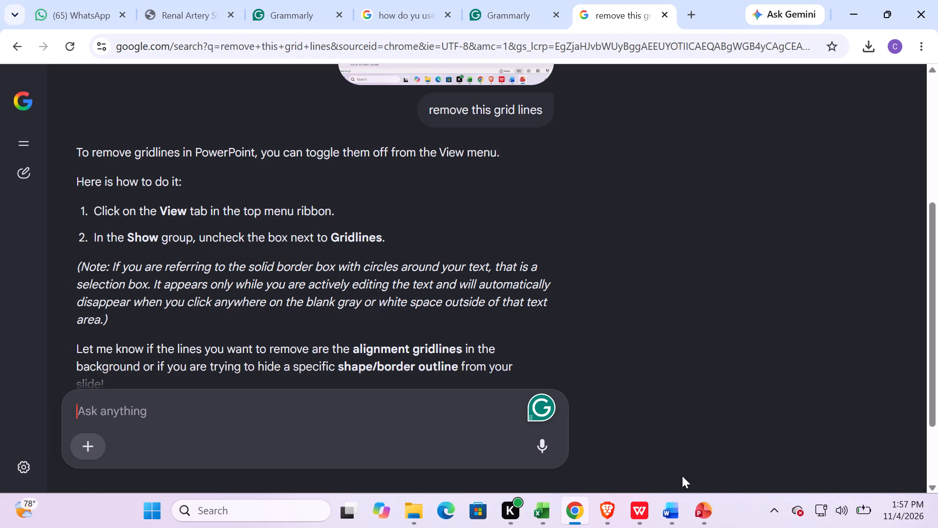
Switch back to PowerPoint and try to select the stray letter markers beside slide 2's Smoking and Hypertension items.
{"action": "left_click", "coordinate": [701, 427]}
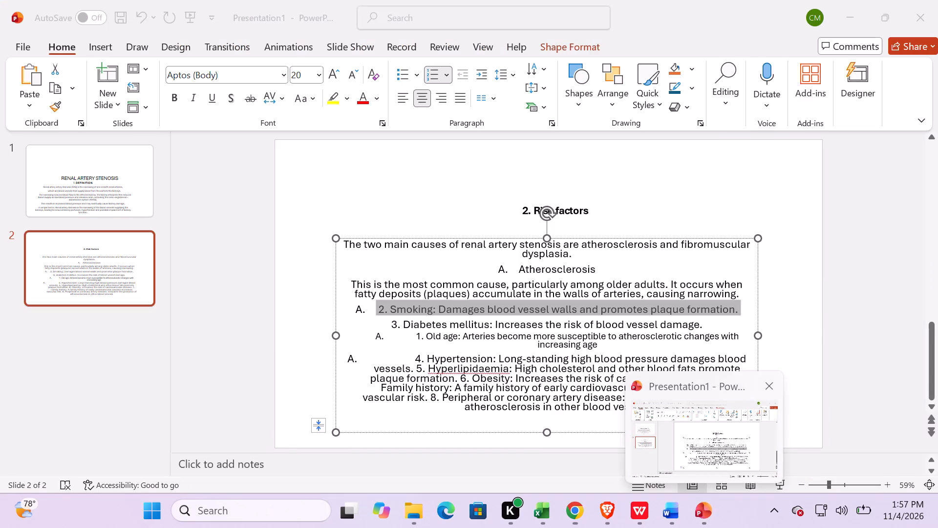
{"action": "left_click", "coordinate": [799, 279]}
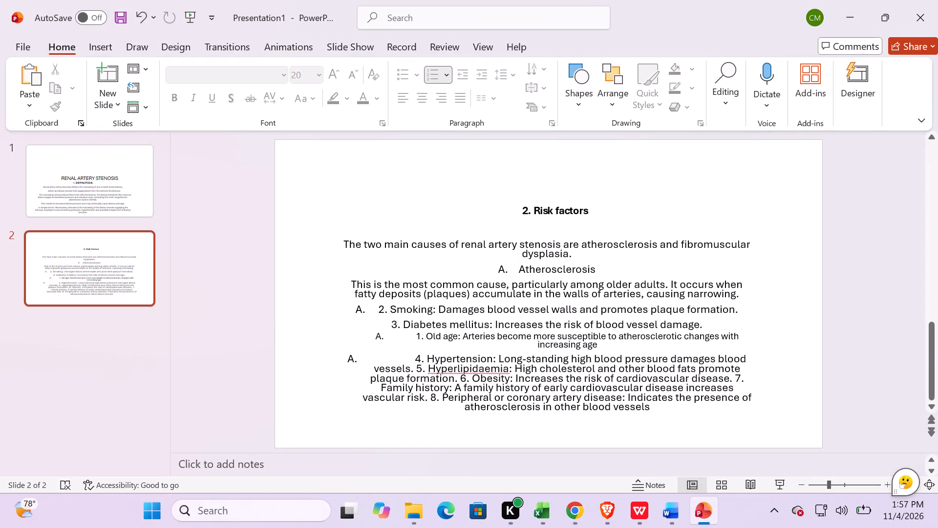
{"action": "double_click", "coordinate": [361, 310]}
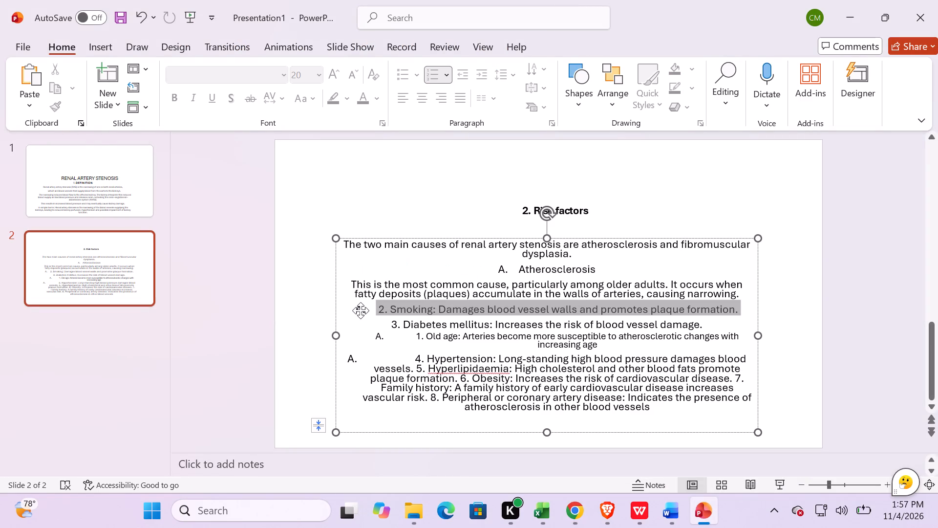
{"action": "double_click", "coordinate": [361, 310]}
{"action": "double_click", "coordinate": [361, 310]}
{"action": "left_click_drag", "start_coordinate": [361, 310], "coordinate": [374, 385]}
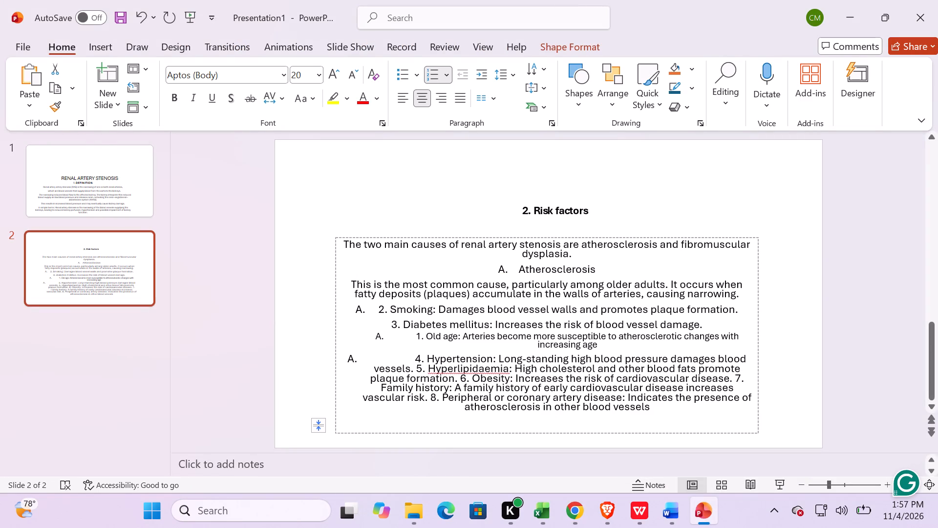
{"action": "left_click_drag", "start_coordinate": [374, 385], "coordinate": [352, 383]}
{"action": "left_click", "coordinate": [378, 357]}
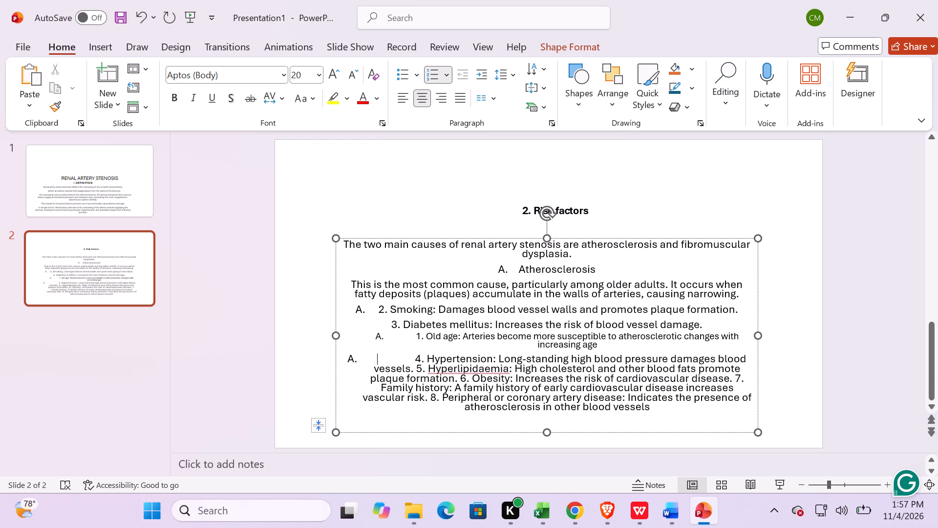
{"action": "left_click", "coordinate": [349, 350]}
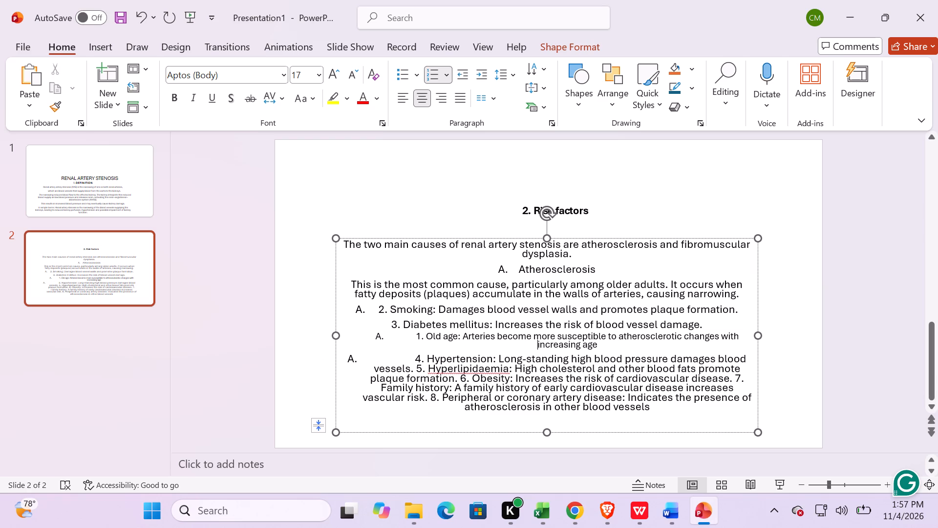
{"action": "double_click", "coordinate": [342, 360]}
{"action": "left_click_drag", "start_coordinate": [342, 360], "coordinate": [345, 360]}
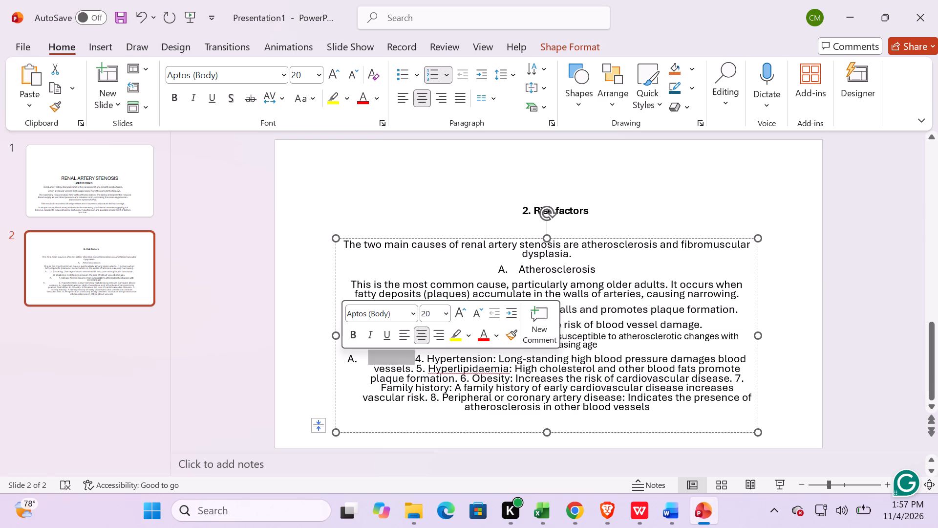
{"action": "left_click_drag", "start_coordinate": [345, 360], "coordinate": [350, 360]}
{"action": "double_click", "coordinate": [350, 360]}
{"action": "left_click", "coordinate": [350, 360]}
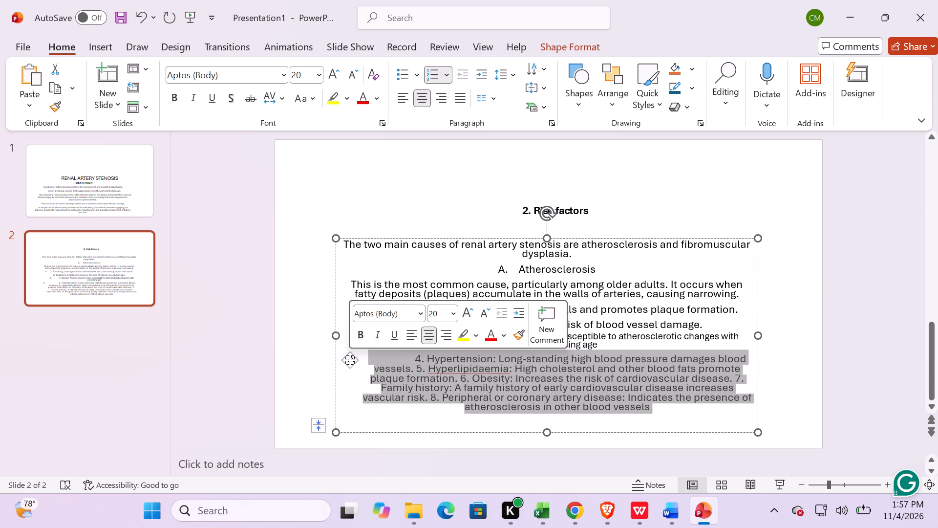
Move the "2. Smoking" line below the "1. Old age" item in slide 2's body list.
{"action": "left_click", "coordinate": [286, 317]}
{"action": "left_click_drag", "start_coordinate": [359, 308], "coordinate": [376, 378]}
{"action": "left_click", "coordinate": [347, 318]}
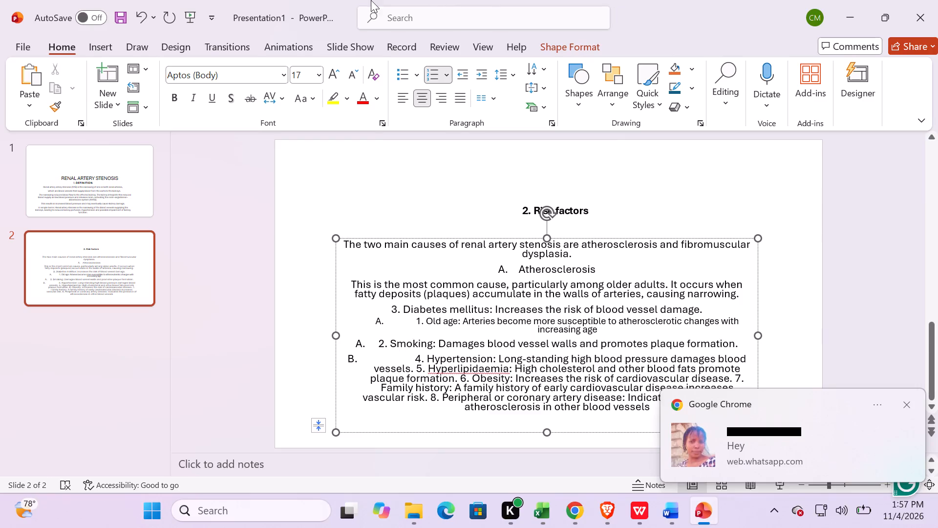
Undo slide 2's recent list and title edits back to the body list ordered Old age, Smoking, Diabetes, with the unbolded title directly above.
{"action": "left_click", "coordinate": [141, 17]}
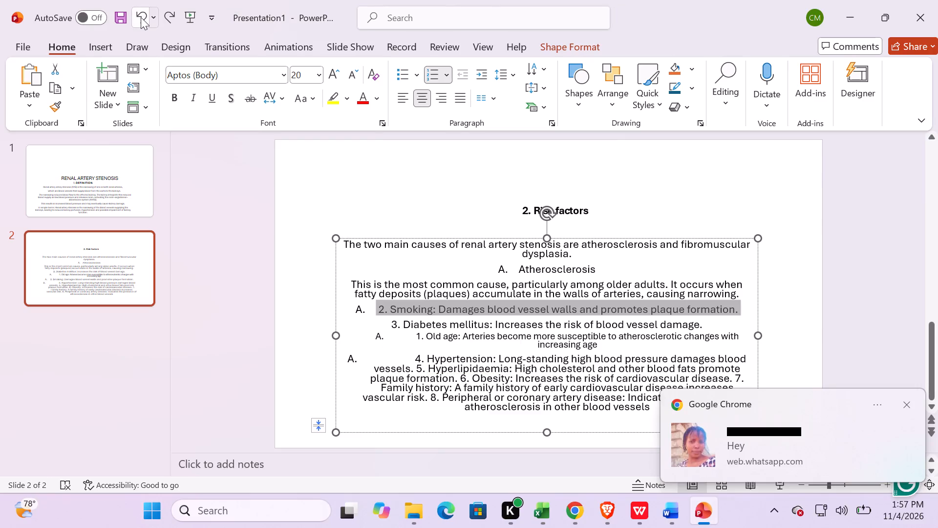
{"action": "left_click", "coordinate": [141, 17]}
{"action": "left_click", "coordinate": [141, 17]}
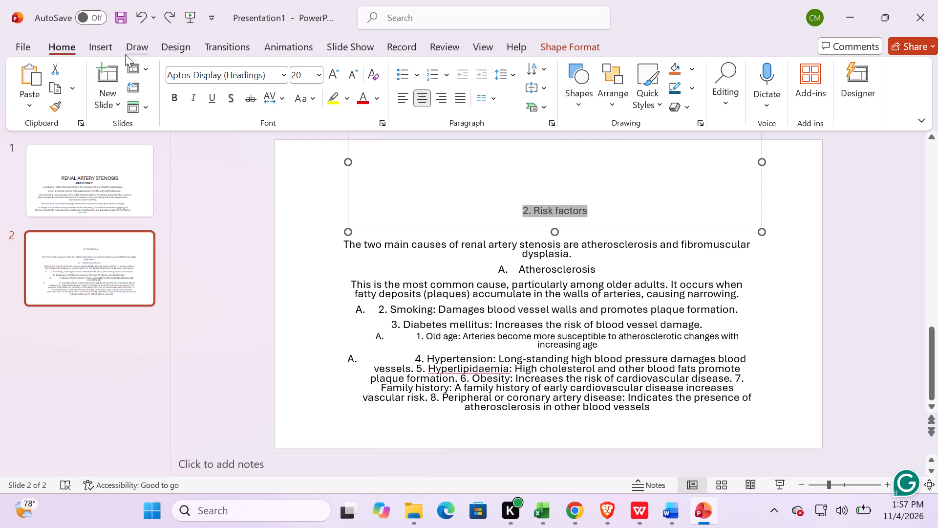
{"action": "left_click", "coordinate": [132, 16]}
{"action": "triple_click", "coordinate": [132, 16]}
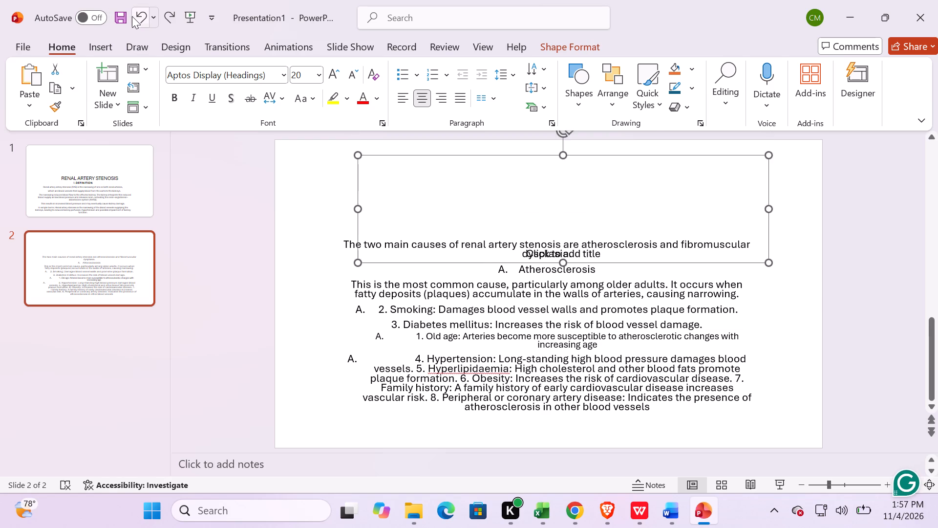
{"action": "triple_click", "coordinate": [132, 16]}
{"action": "double_click", "coordinate": [132, 16]}
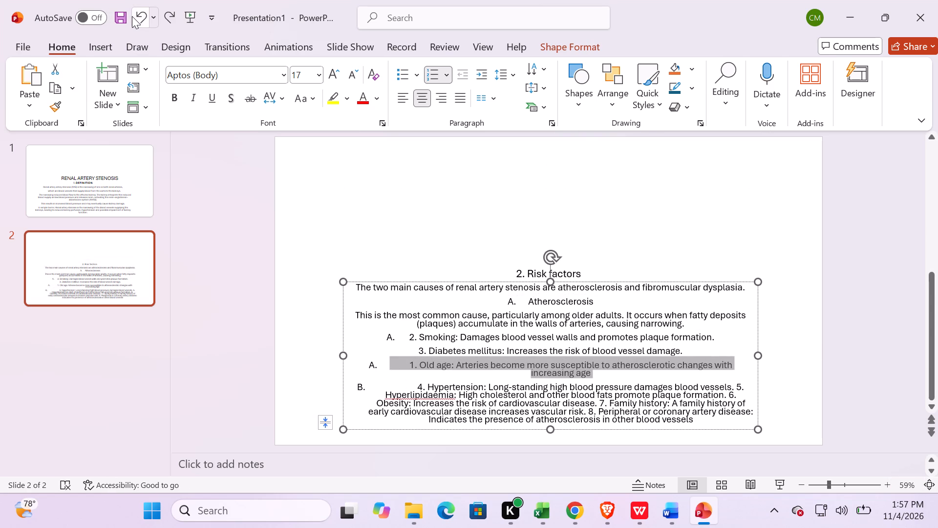
{"action": "triple_click", "coordinate": [132, 16]}
{"action": "double_click", "coordinate": [132, 16]}
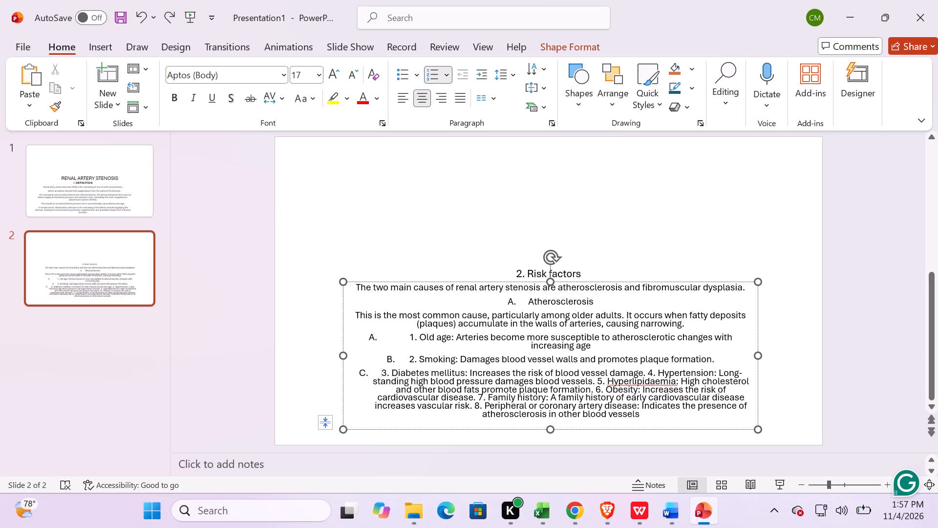
Make the "Atherosclerosis" subheading on slide 2 bold and deselect the text box.
{"action": "left_click_drag", "start_coordinate": [592, 301], "coordinate": [492, 302]}
{"action": "scroll", "coordinate": [584, 301], "scroll_direction": "left", "scroll_amount": 1}
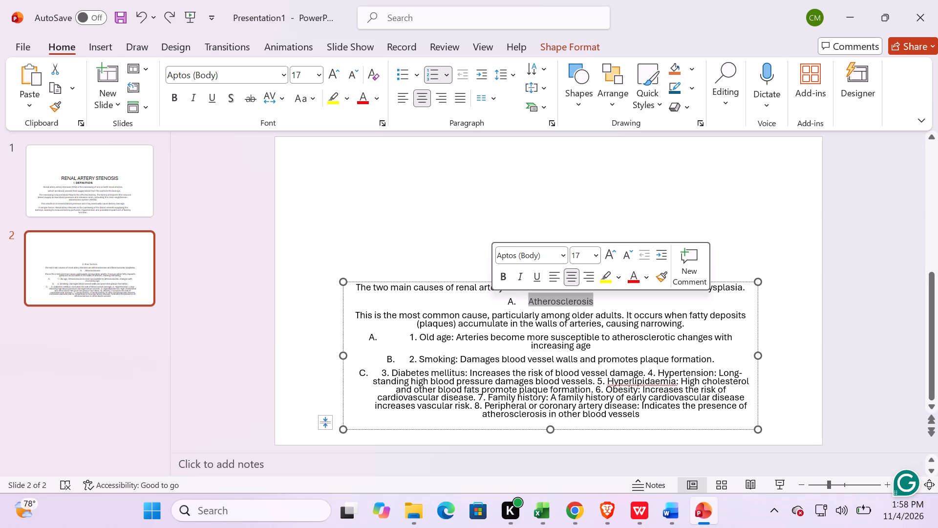
{"action": "left_click", "coordinate": [505, 274]}
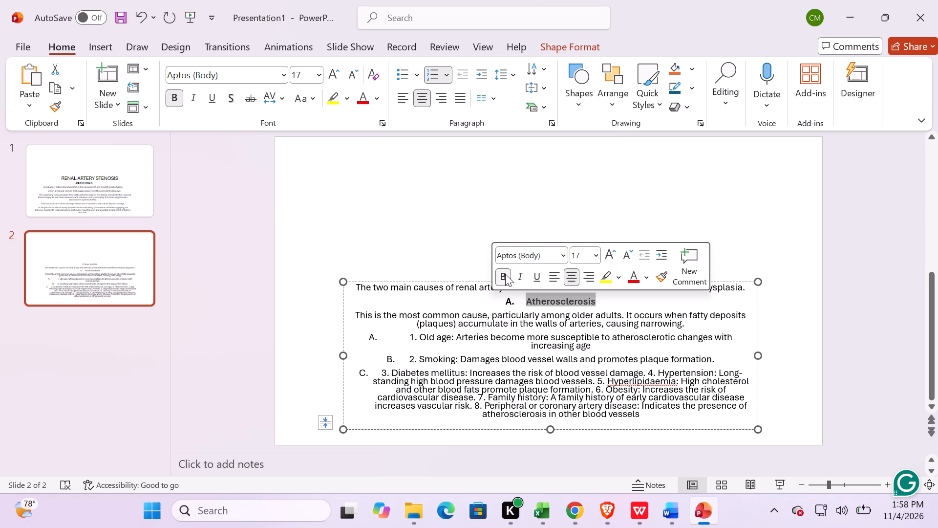
{"action": "left_click", "coordinate": [781, 323]}
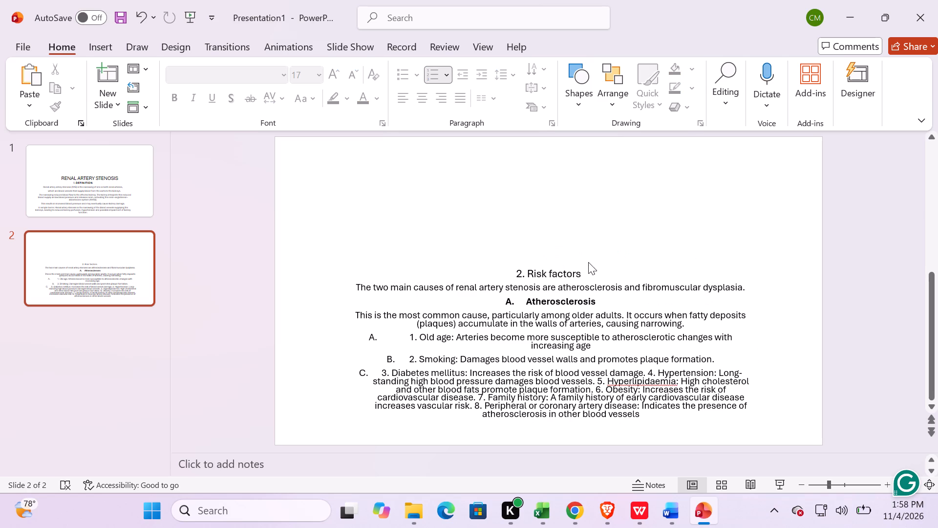
Make the whole "2. Risk factors" title on slide 2 bold.
{"action": "left_click_drag", "start_coordinate": [599, 264], "coordinate": [485, 278]}
{"action": "left_click", "coordinate": [569, 275]}
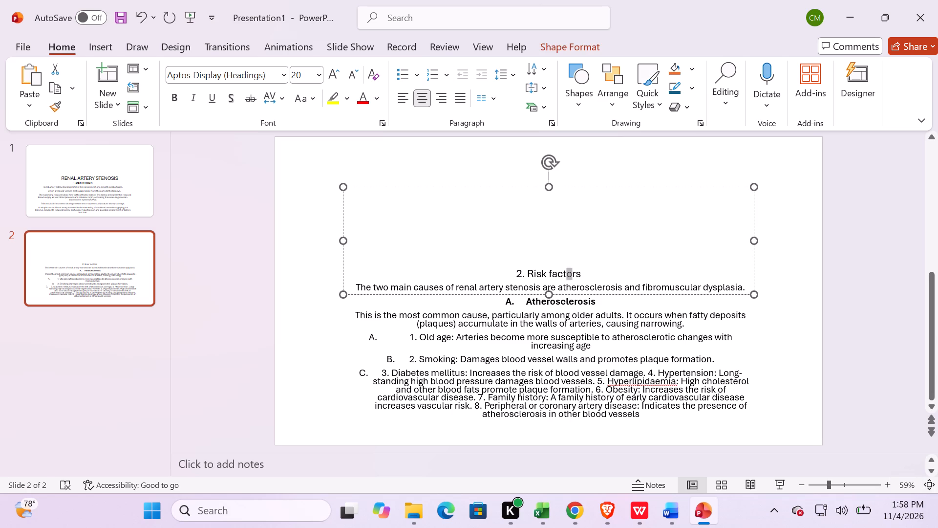
{"action": "left_click", "coordinate": [591, 269]}
{"action": "left_click_drag", "start_coordinate": [590, 269], "coordinate": [528, 280]}
{"action": "scroll", "coordinate": [564, 273], "scroll_direction": "left", "scroll_amount": 1}
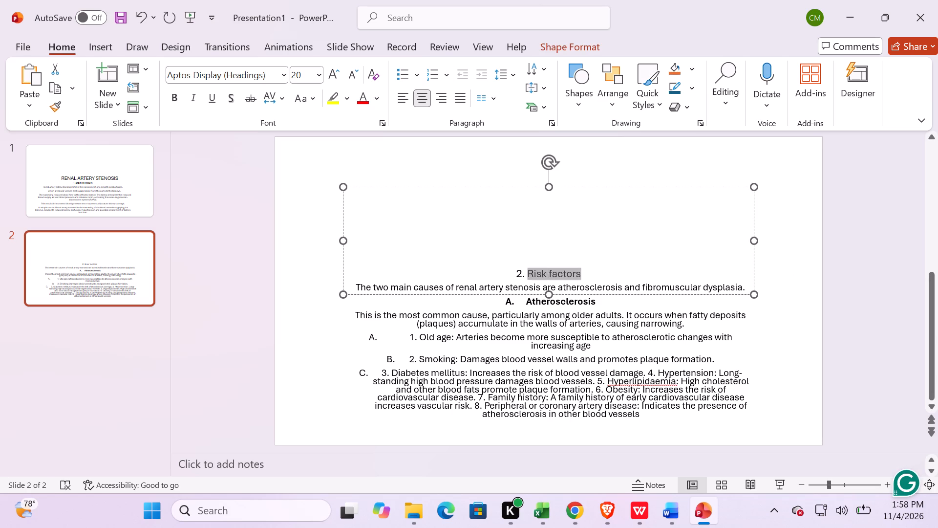
{"action": "left_click_drag", "start_coordinate": [528, 280], "coordinate": [504, 281]}
{"action": "scroll", "coordinate": [528, 280], "scroll_direction": "left", "scroll_amount": 1}
{"action": "left_click_drag", "start_coordinate": [486, 266], "coordinate": [586, 260]}
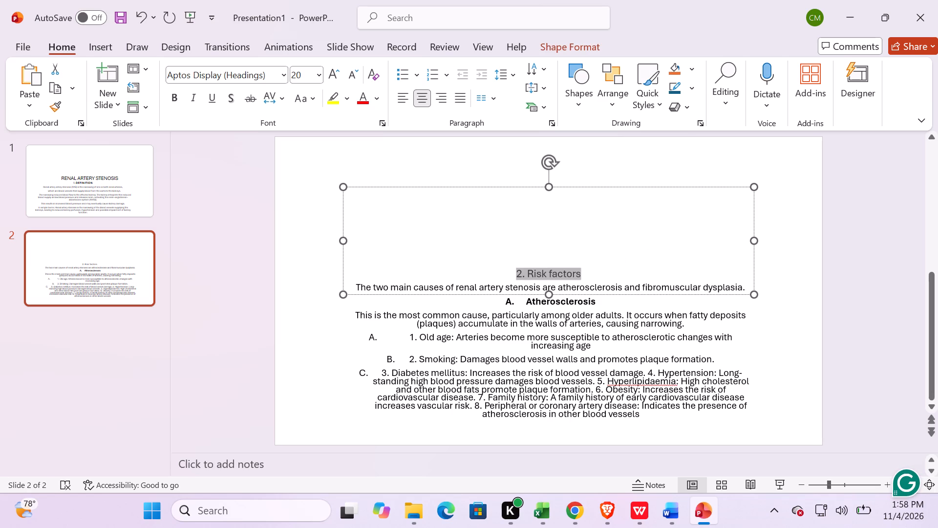
{"action": "left_click_drag", "start_coordinate": [586, 260], "coordinate": [596, 260]}
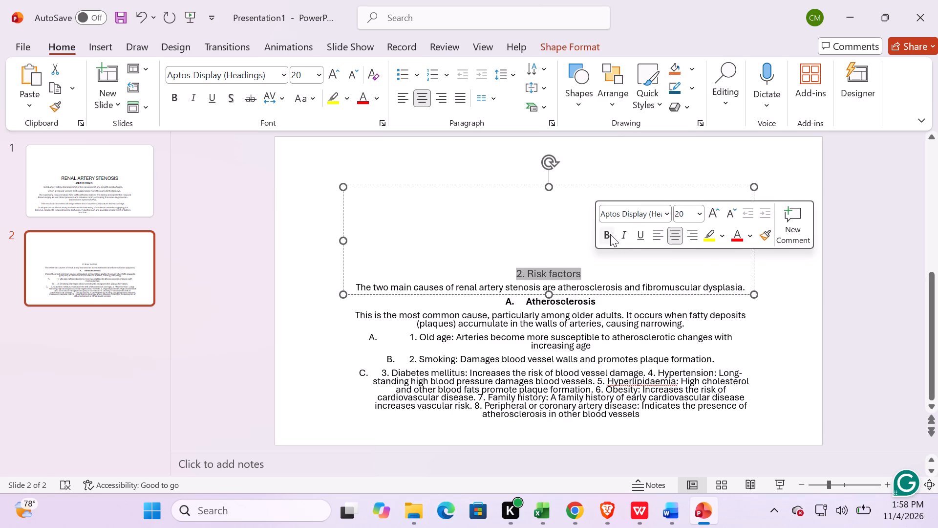
{"action": "left_click", "coordinate": [610, 234]}
{"action": "left_click", "coordinate": [568, 222]}
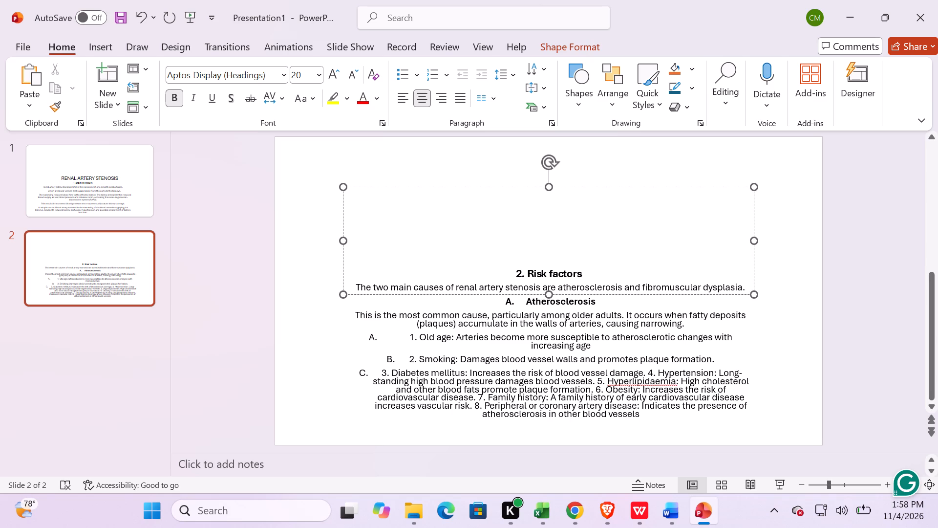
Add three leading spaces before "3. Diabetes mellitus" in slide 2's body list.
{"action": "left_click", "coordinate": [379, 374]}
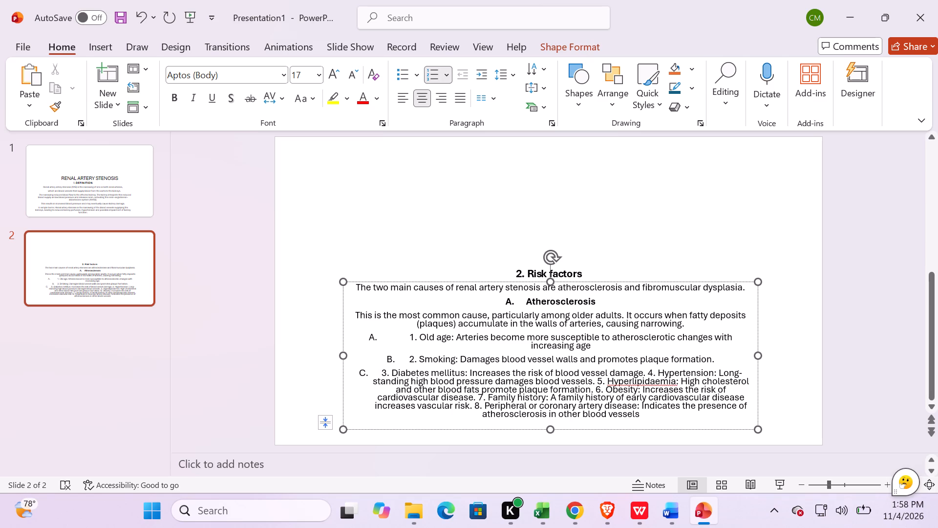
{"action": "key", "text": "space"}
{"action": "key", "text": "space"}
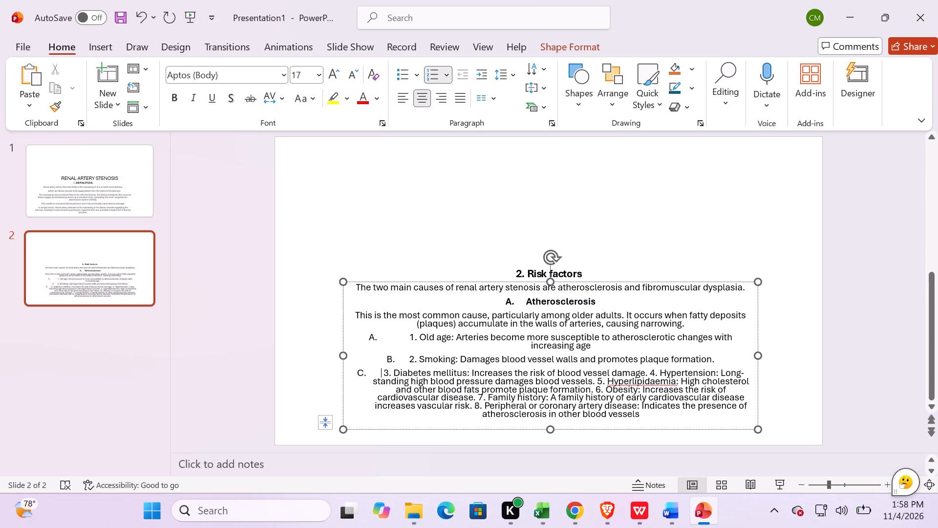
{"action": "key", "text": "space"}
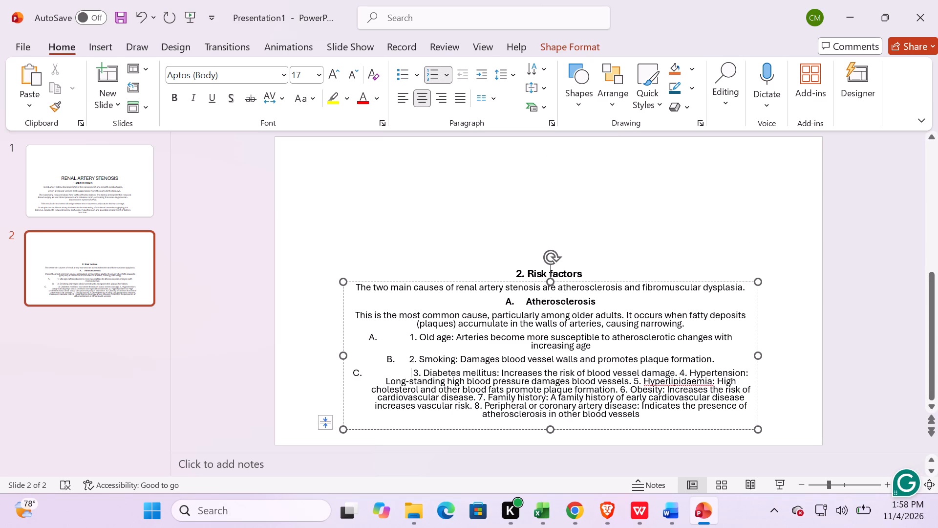
Split "4. Hypertension" onto its own list item after the Diabetes mellitus item on slide 2 and indent it with leading spaces.
{"action": "left_click", "coordinate": [678, 372]}
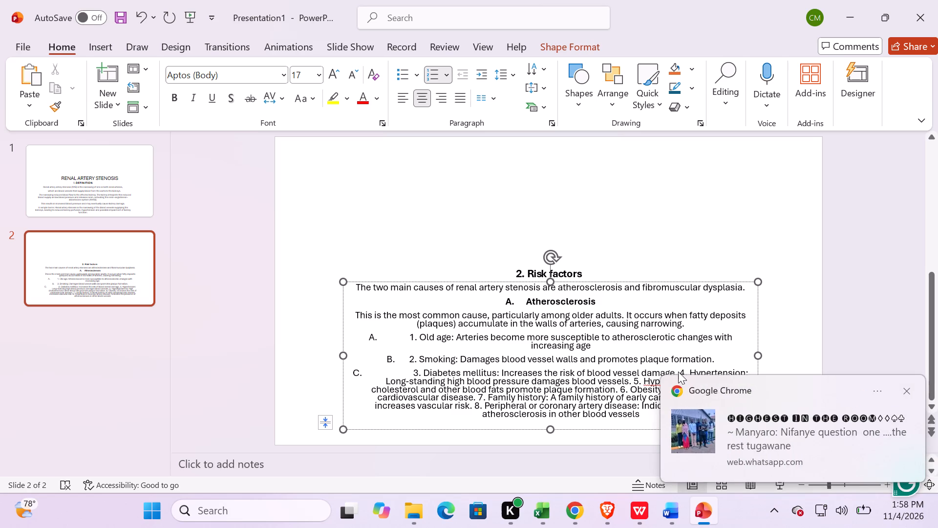
{"action": "key", "text": "Return"}
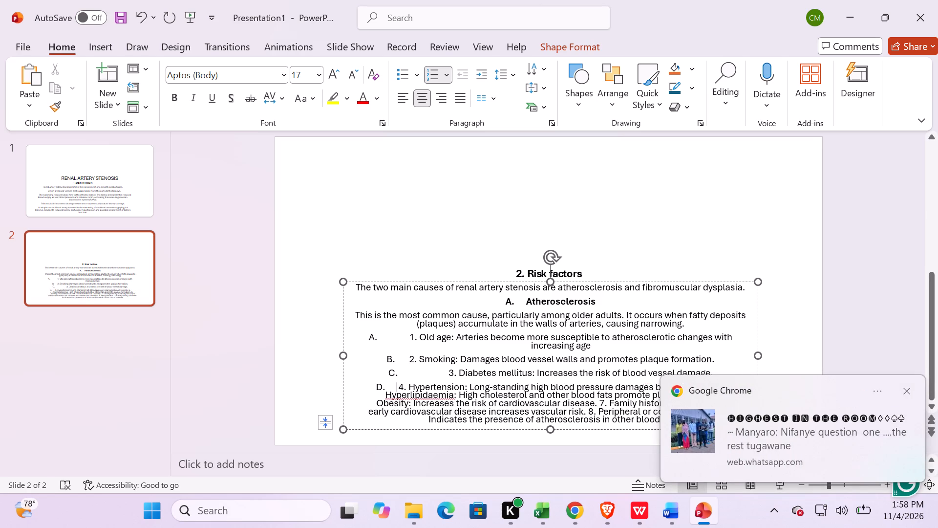
{"action": "key", "text": "space"}
{"action": "key", "text": "space"}
{"action": "key", "text": "space"}
{"action": "key", "text": "space"}
{"action": "key", "text": "space"}
{"action": "key", "text": "space"}
{"action": "key", "text": "space"}
{"action": "key", "text": "space"}
{"action": "key", "text": "space"}
{"action": "key", "text": "space"}
{"action": "key", "text": "space"}
{"action": "key", "text": "space"}
{"action": "key", "text": "space"}
{"action": "key", "text": "space"}
{"action": "key", "text": "space"}
{"action": "key", "text": "space"}
{"action": "key", "text": "space"}
{"action": "key", "text": "space"}
{"action": "key", "text": "space"}
{"action": "key", "text": "space"}
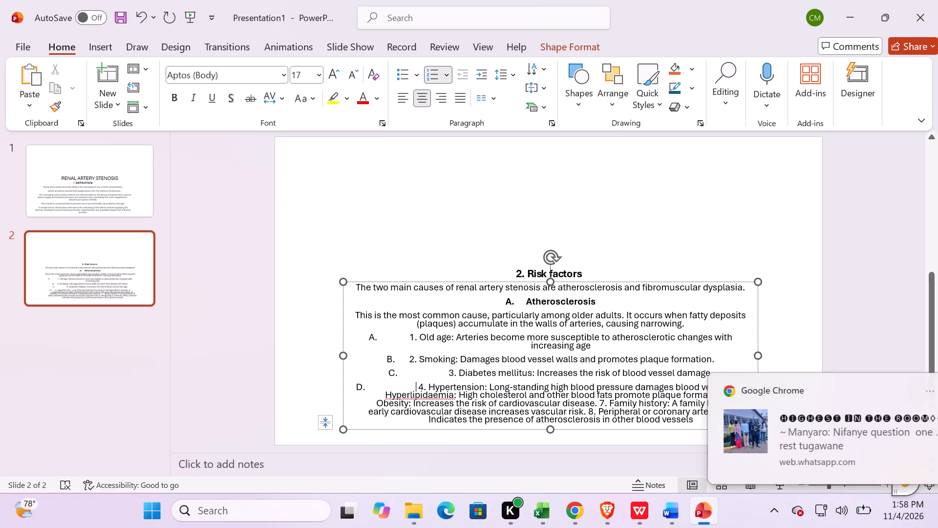
{"action": "key", "text": "space"}
{"action": "key", "text": "space"}
{"action": "key", "text": "space"}
{"action": "key", "text": "space"}
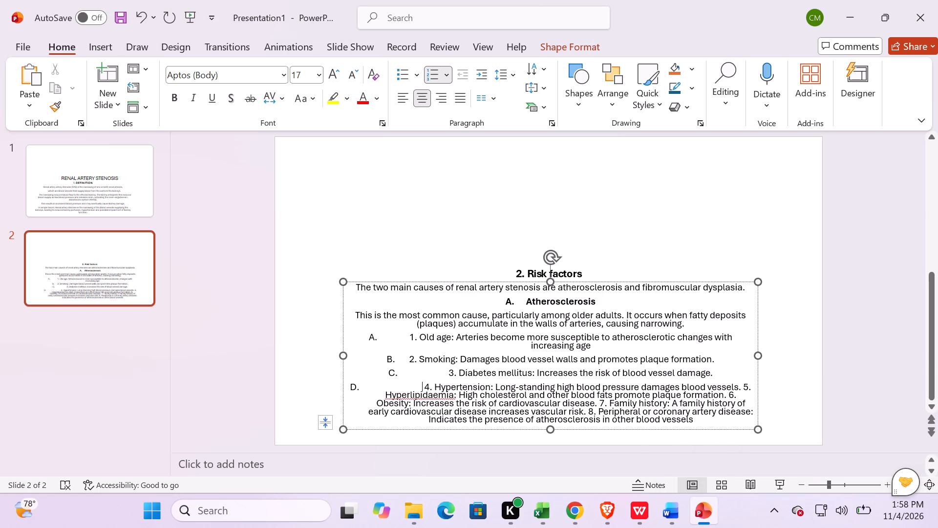
Delete backward from "3. Diabetes mellitus" through "ation." in the Smoking item, and restart Diabetes mellitus as its own list item.
{"action": "left_click", "coordinate": [445, 378]}
{"action": "left_click", "coordinate": [445, 371]}
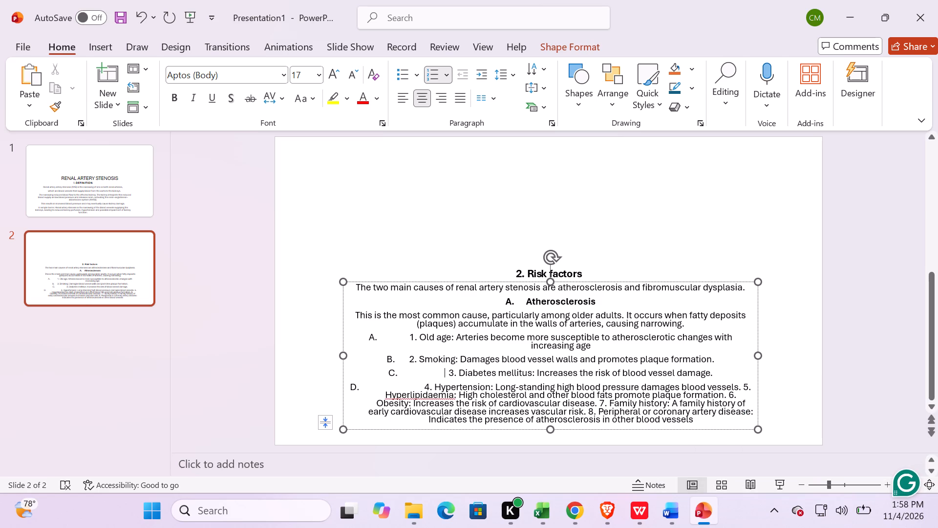
{"action": "key", "text": "BackSpace"}
{"action": "key", "text": "BackSpace"}
{"action": "key", "text": "BackSpace"}
{"action": "key", "text": "BackSpace"}
{"action": "key", "text": "BackSpace"}
{"action": "key", "text": "BackSpace"}
{"action": "key", "text": "BackSpace"}
{"action": "key", "text": "BackSpace"}
{"action": "key", "text": "BackSpace"}
{"action": "key", "text": "BackSpace"}
{"action": "key", "text": "BackSpace"}
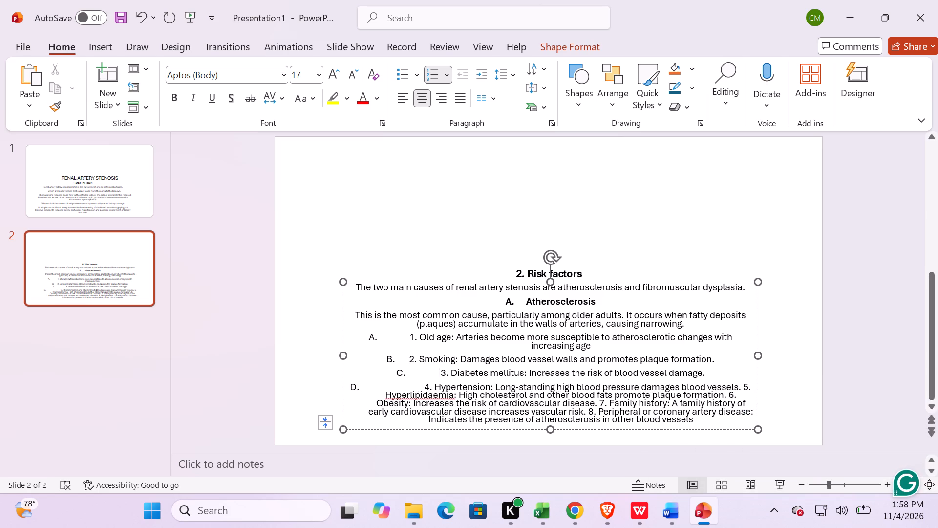
{"action": "key", "text": "BackSpace"}
{"action": "key", "text": "BackSpace"}
{"action": "key", "text": "BackSpace"}
{"action": "key", "text": "BackSpace"}
{"action": "key", "text": "BackSpace"}
{"action": "key", "text": "BackSpace"}
{"action": "key", "text": "BackSpace"}
{"action": "key", "text": "BackSpace"}
{"action": "key", "text": "BackSpace"}
{"action": "key", "text": "BackSpace"}
{"action": "key", "text": "BackSpace"}
{"action": "key", "text": "BackSpace"}
{"action": "key", "text": "BackSpace"}
{"action": "key", "text": "BackSpace"}
{"action": "key", "text": "BackSpace"}
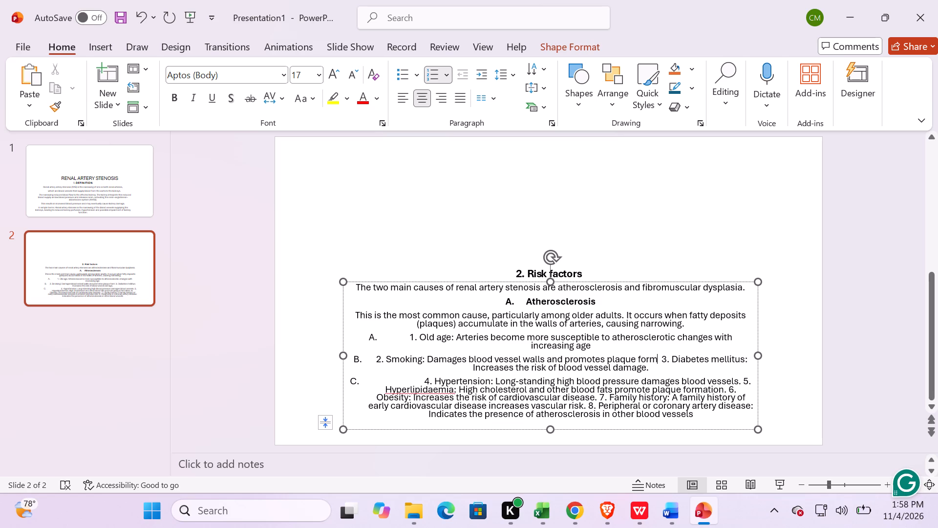
{"action": "key", "text": "Return"}
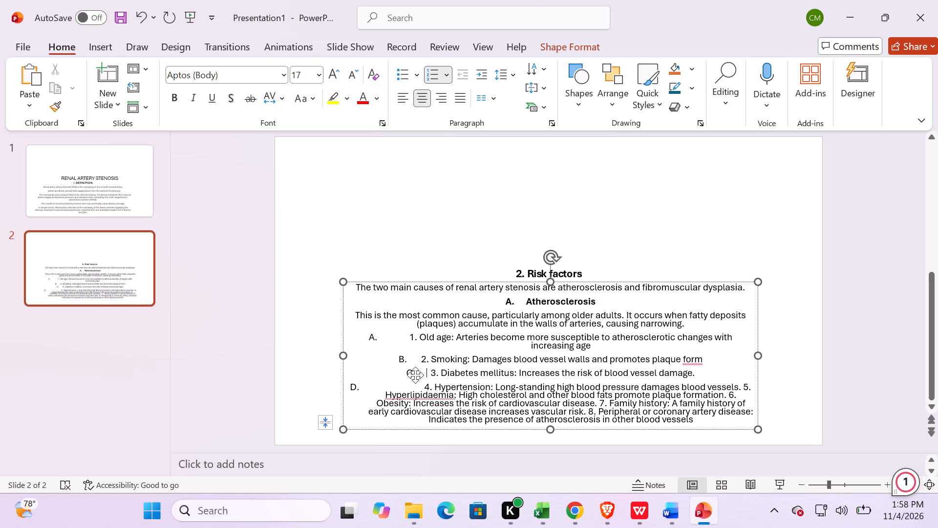
Demote the "3. Diabetes mellitus" item to a sub-item under "2. Smoking" and clear the text selection.
{"action": "left_click_drag", "start_coordinate": [415, 372], "coordinate": [380, 357]}
{"action": "scroll", "coordinate": [415, 372], "scroll_direction": "left", "scroll_amount": 1}
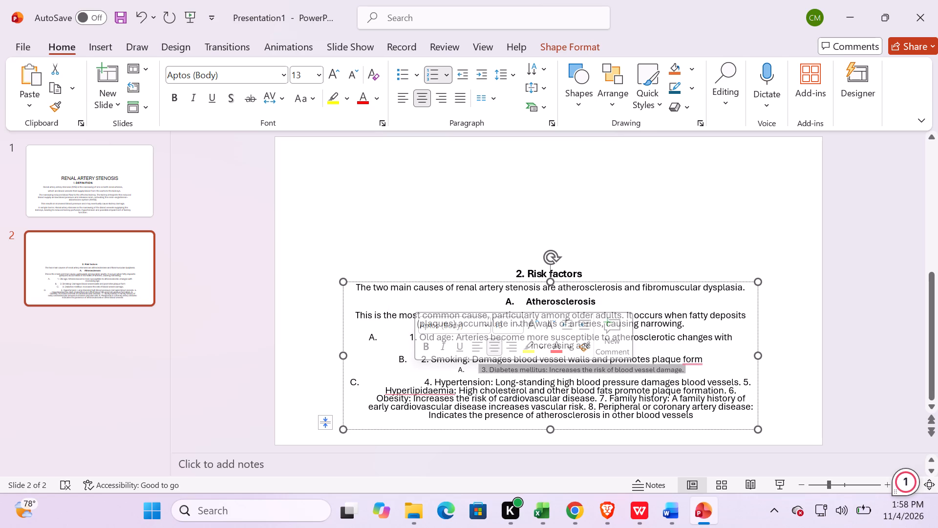
{"action": "left_click", "coordinate": [380, 357]}
{"action": "left_click_drag", "start_coordinate": [346, 326], "coordinate": [393, 355]}
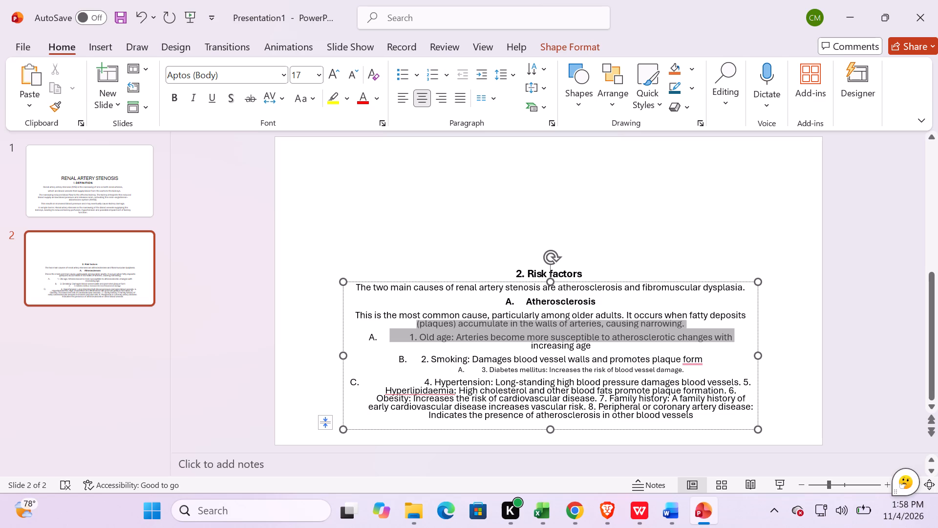
{"action": "left_click_drag", "start_coordinate": [393, 355], "coordinate": [379, 345]}
{"action": "left_click", "coordinate": [379, 345]}
{"action": "left_click", "coordinate": [367, 234]}
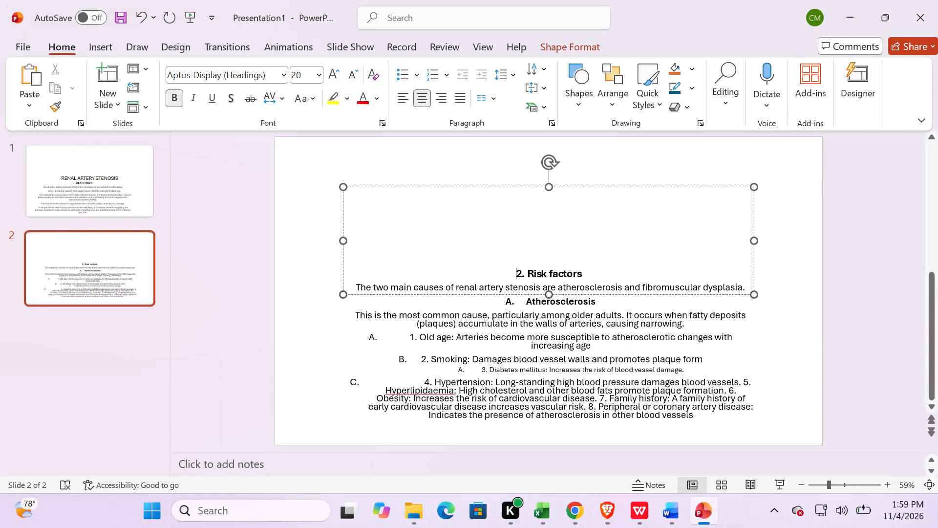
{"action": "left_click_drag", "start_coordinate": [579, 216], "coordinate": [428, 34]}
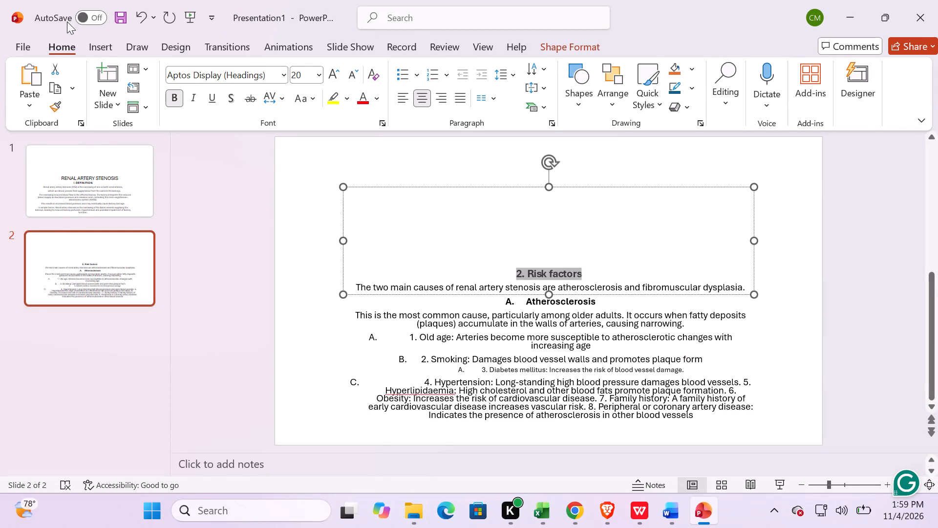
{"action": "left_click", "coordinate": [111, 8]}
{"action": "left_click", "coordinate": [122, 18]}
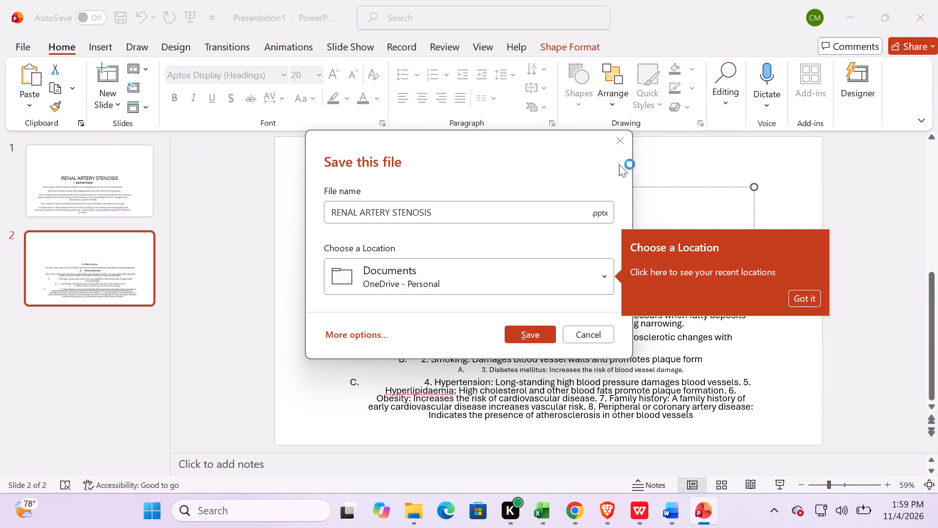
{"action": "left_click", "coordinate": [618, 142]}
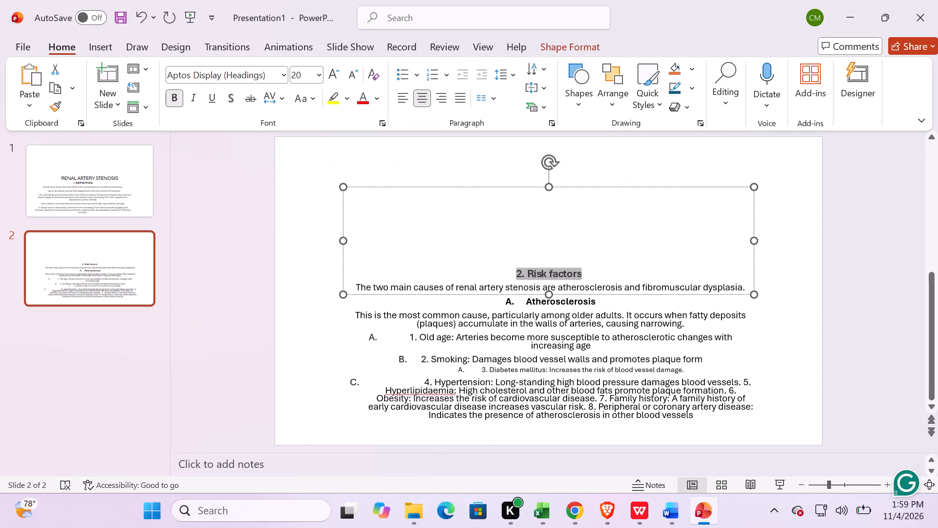
Deselect slide 2's text boxes and open the presentation's file commands.
{"action": "left_click", "coordinate": [783, 237]}
{"action": "left_click", "coordinate": [546, 333]}
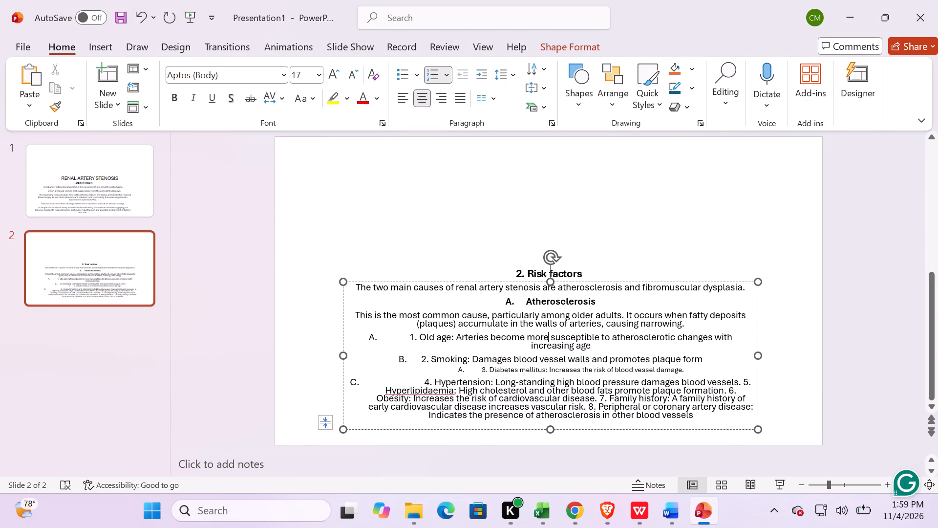
{"action": "left_click", "coordinate": [872, 224]}
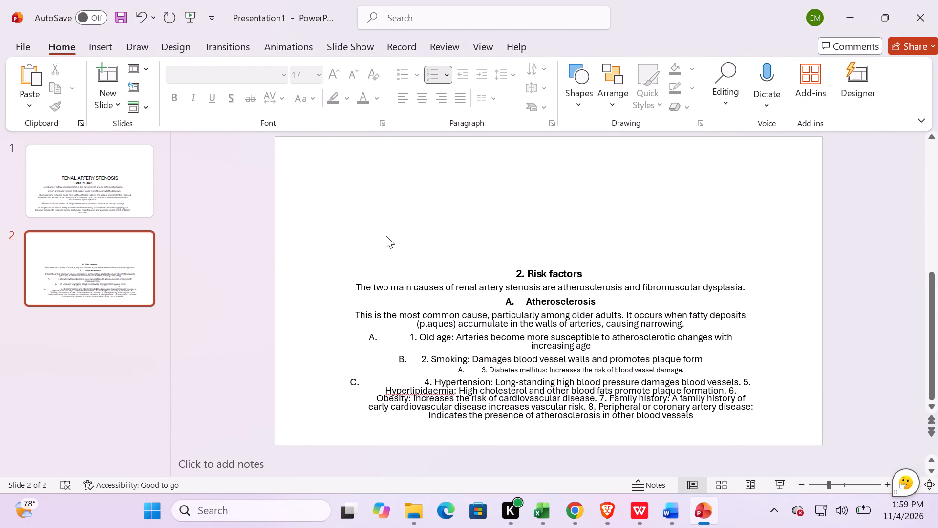
{"action": "left_click", "coordinate": [23, 45]}
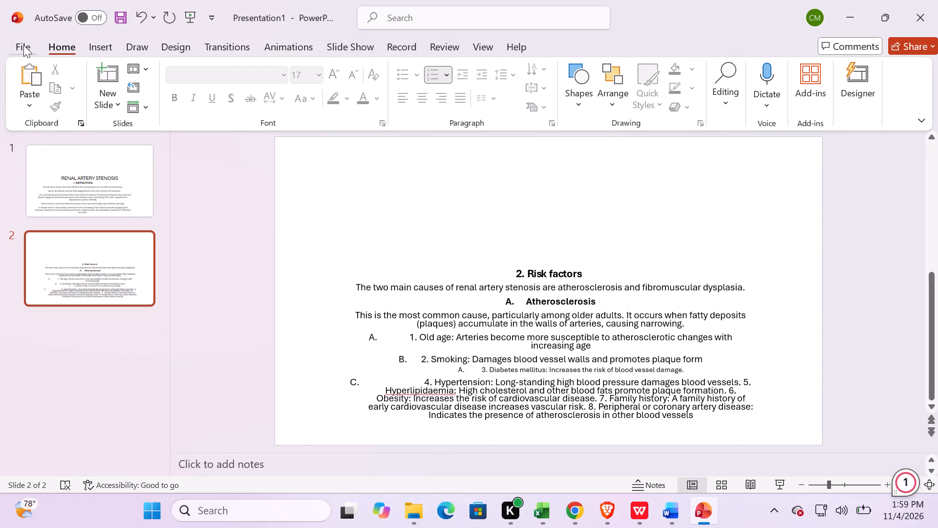
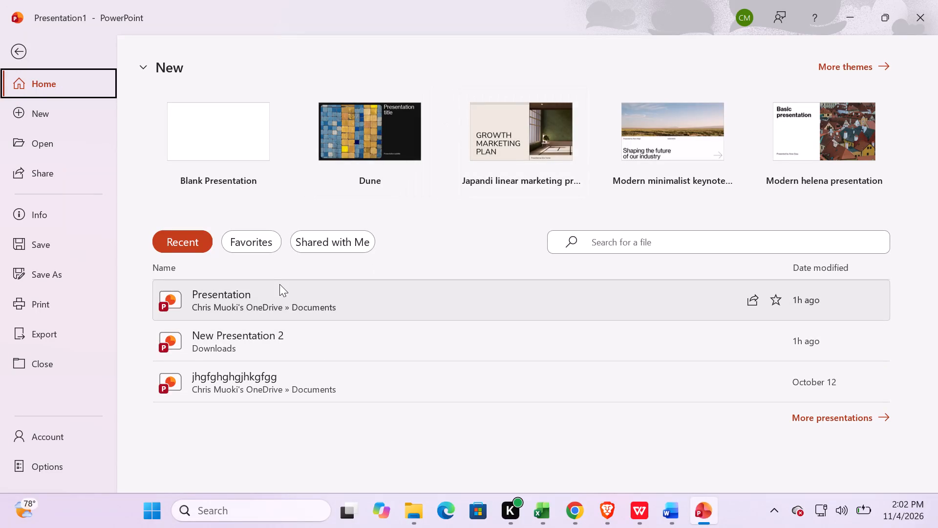
Open the recent file named Presentation from the OneDrive Documents folder.
{"action": "left_click", "coordinate": [231, 305]}
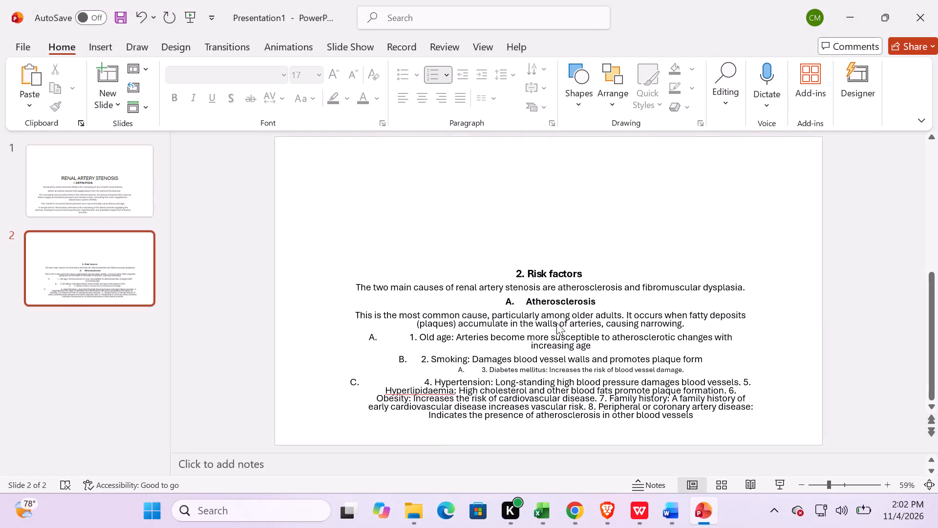
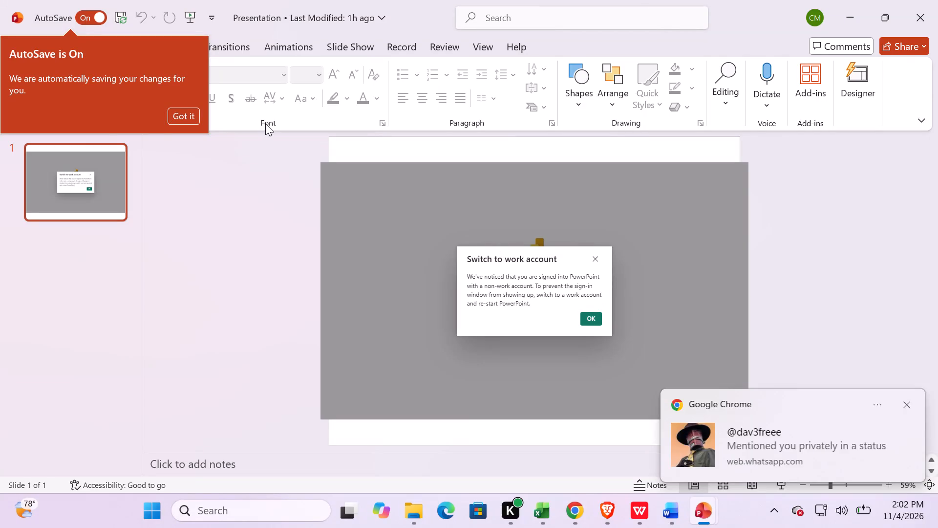
Dismiss the AutoSave notice and look at the recent presentations in the file commands.
{"action": "left_click", "coordinate": [182, 113]}
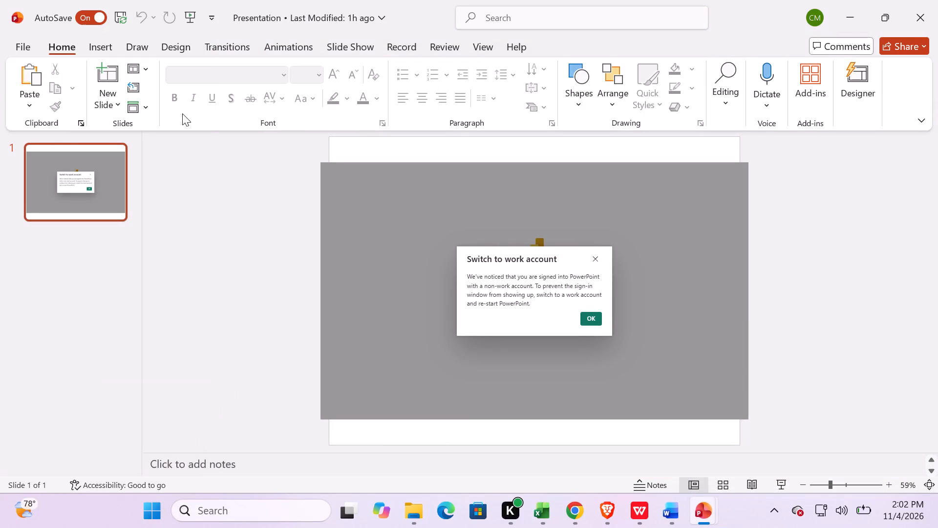
{"action": "left_click", "coordinate": [29, 41]}
{"action": "left_click", "coordinate": [277, 295]}
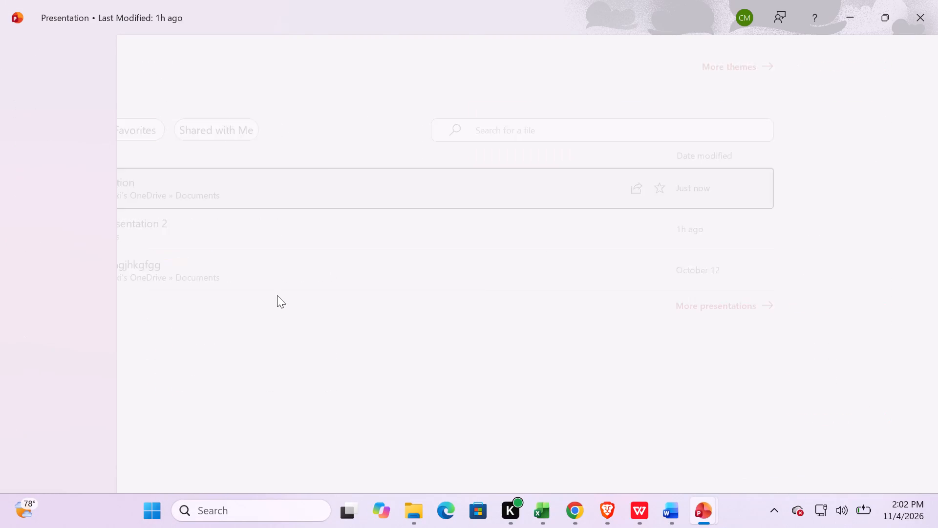
Close the "Switch to work account" prompt in the Power BI add-in on slide 1.
{"action": "left_click", "coordinate": [592, 264]}
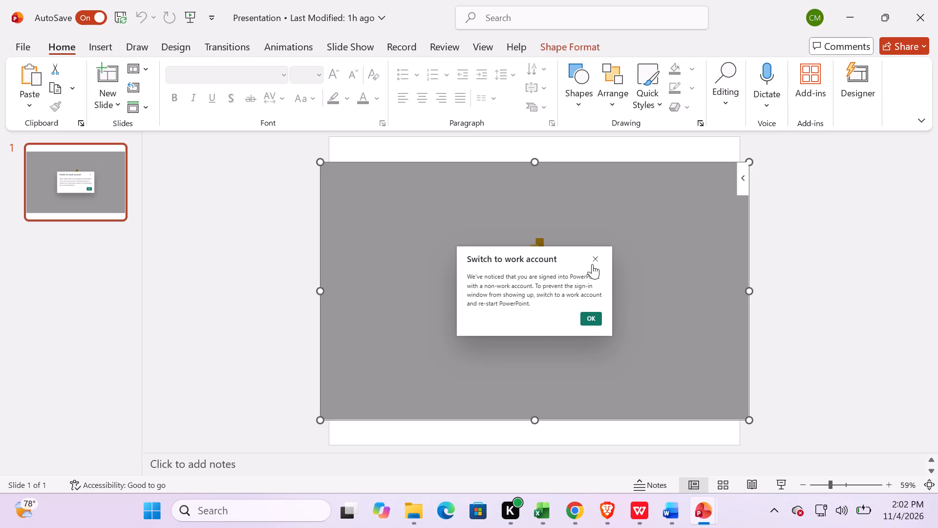
{"action": "left_click", "coordinate": [646, 99]}
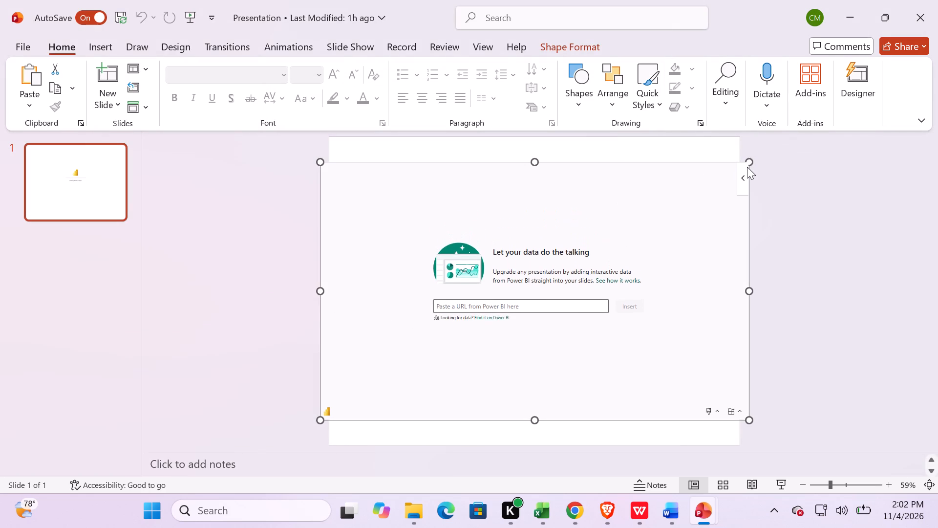
Switch back to the Presentation1 file containing the renal artery stenosis slides.
{"action": "left_click", "coordinate": [72, 170]}
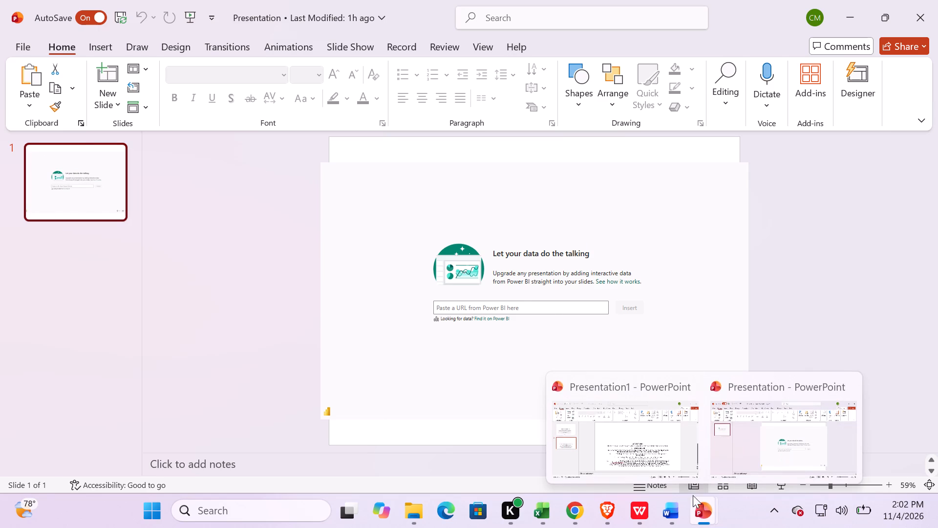
{"action": "left_click", "coordinate": [641, 445]}
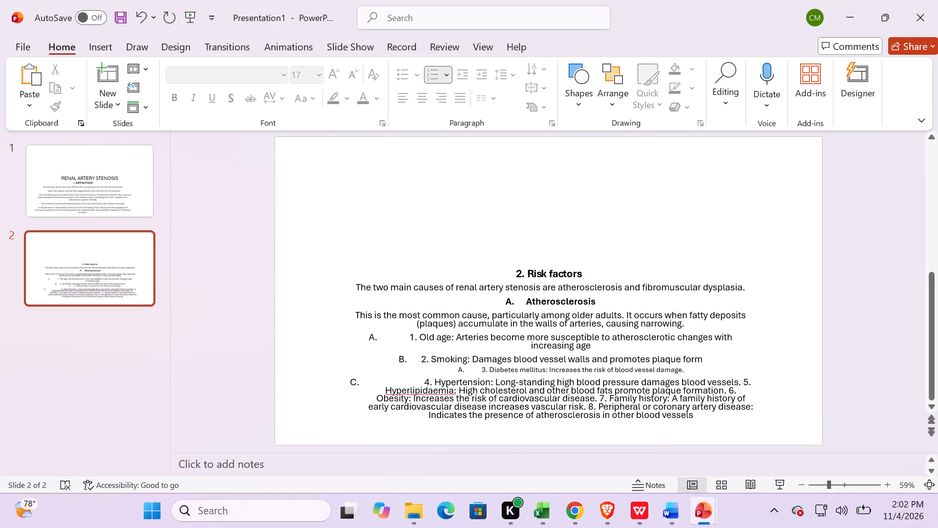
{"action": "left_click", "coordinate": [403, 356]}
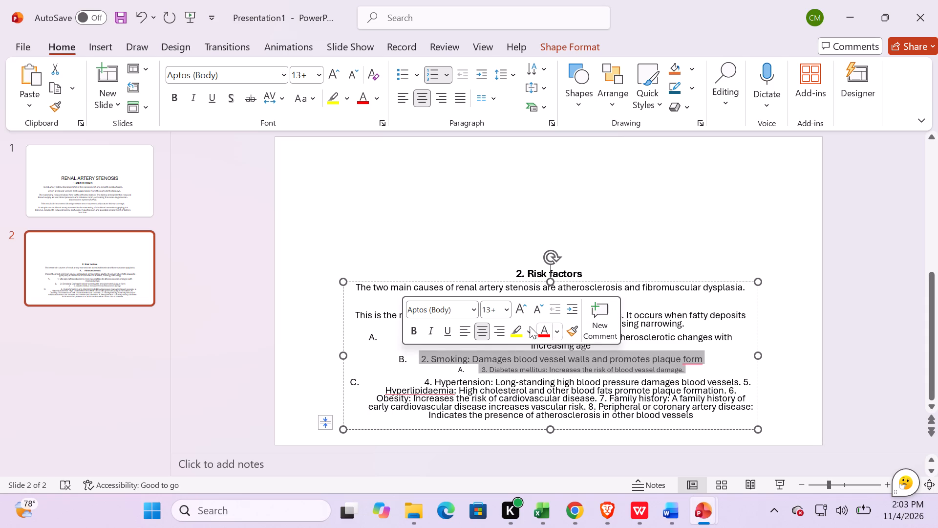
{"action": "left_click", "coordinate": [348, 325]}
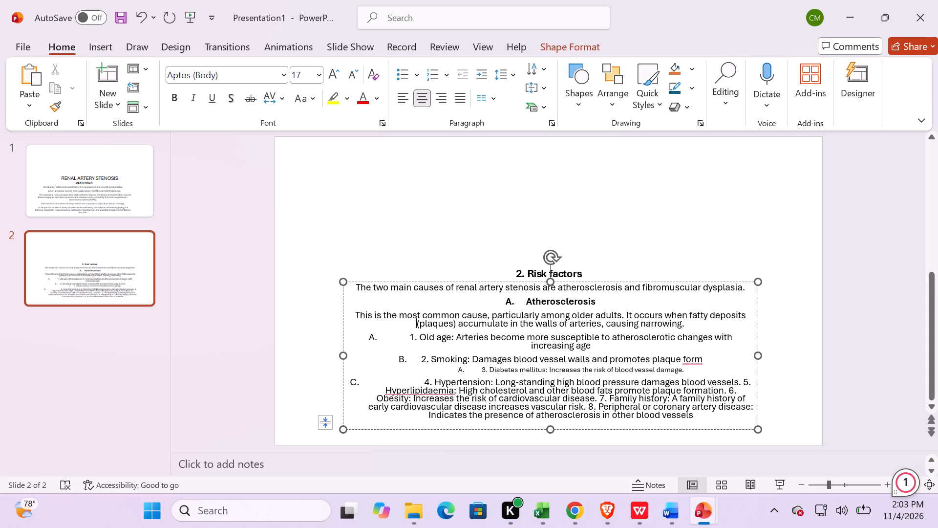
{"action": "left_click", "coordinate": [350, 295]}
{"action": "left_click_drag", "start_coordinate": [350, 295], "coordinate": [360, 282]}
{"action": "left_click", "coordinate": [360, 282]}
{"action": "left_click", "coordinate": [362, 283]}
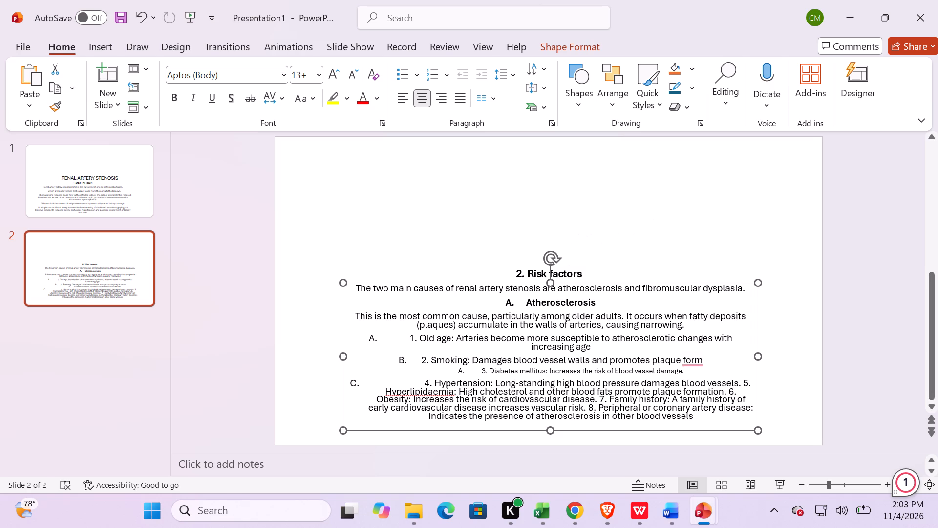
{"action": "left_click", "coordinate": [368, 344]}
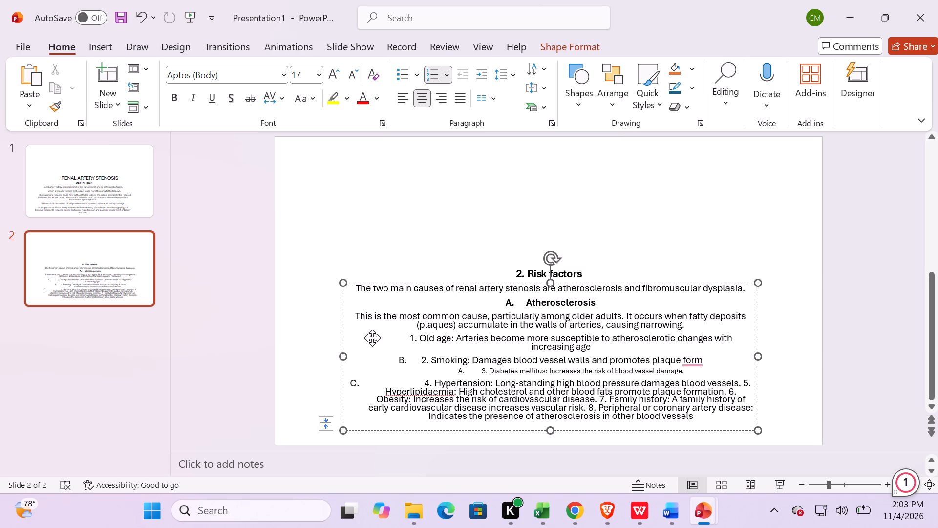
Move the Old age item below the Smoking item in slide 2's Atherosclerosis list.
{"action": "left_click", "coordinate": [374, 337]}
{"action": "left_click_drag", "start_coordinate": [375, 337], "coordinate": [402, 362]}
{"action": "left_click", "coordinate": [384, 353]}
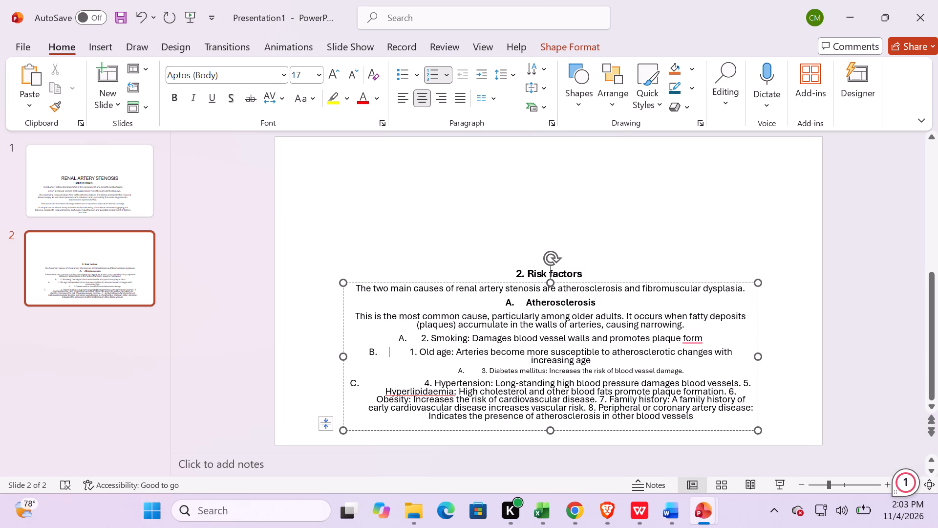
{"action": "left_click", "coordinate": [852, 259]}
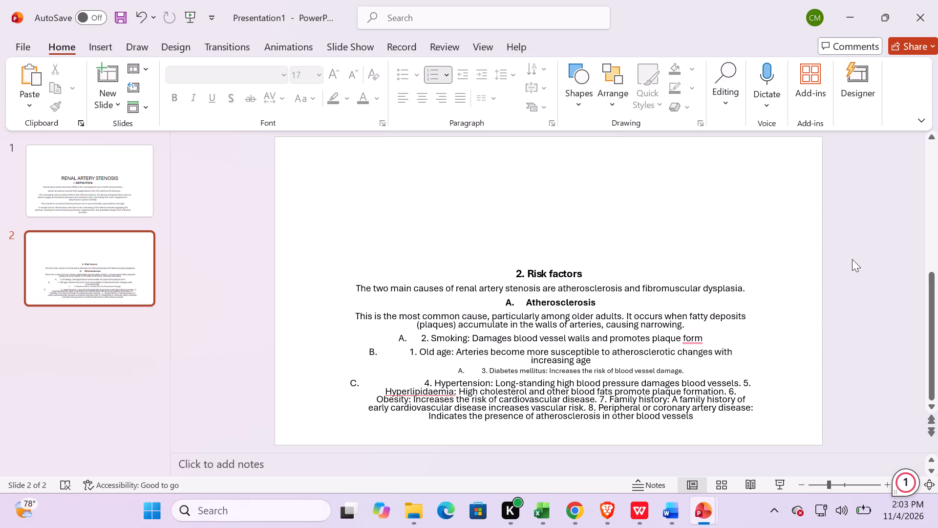
Delete all the text following the Atherosclerosis heading in slide 2's body text box.
{"action": "left_click", "coordinate": [786, 278]}
{"action": "left_click", "coordinate": [763, 304]}
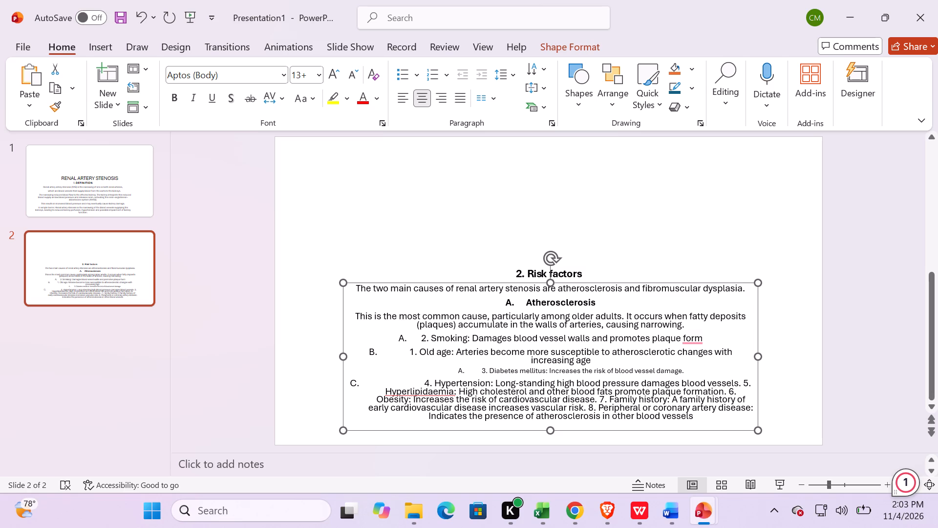
{"action": "left_click_drag", "start_coordinate": [727, 300], "coordinate": [602, 305]}
{"action": "scroll", "coordinate": [727, 300], "scroll_direction": "up", "scroll_amount": 1}
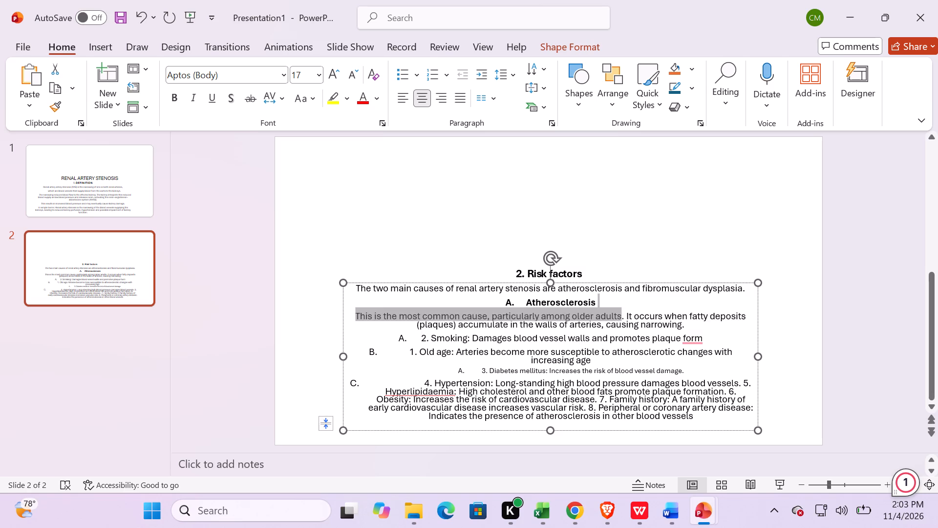
{"action": "scroll", "coordinate": [602, 305], "scroll_direction": "up", "scroll_amount": 1}
{"action": "left_click_drag", "start_coordinate": [602, 305], "coordinate": [784, 434]}
{"action": "scroll", "coordinate": [681, 409], "scroll_direction": "right", "scroll_amount": 1}
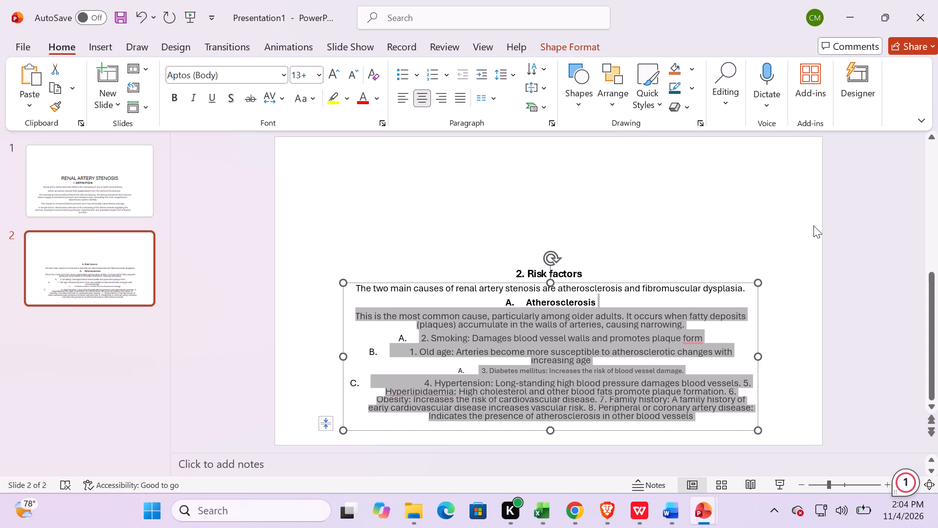
{"action": "key", "text": "BackSpace"}
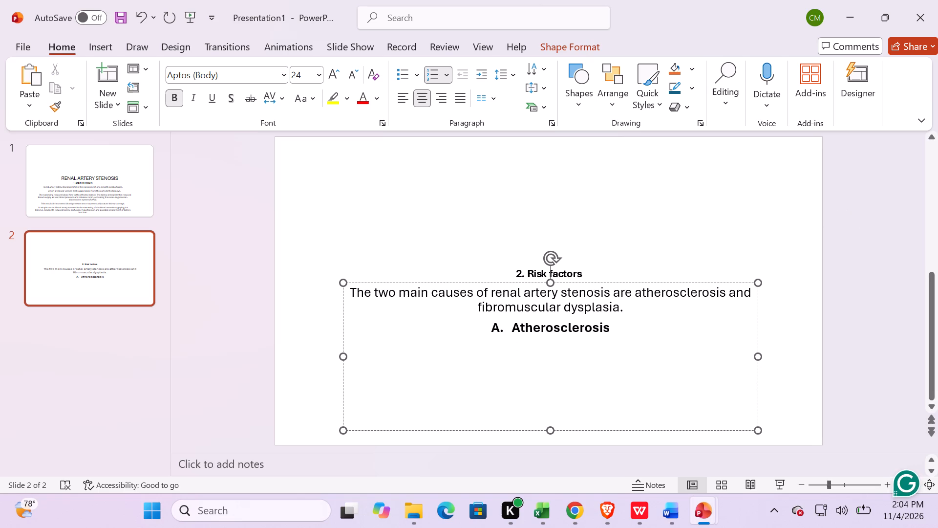
Add one empty, unlettered line below the Atherosclerosis heading on slide 2.
{"action": "key", "text": "Return"}
{"action": "key", "text": "BackSpace"}
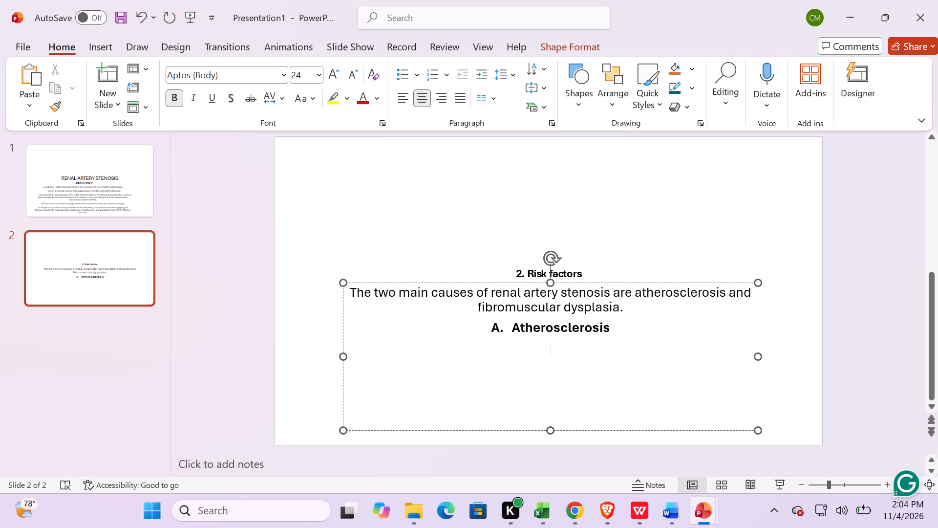
{"action": "key", "text": "BackSpace"}
{"action": "key", "text": "Return"}
{"action": "key", "text": "Return"}
{"action": "key", "text": "Return"}
{"action": "key", "text": "BackSpace"}
{"action": "key", "text": "BackSpace"}
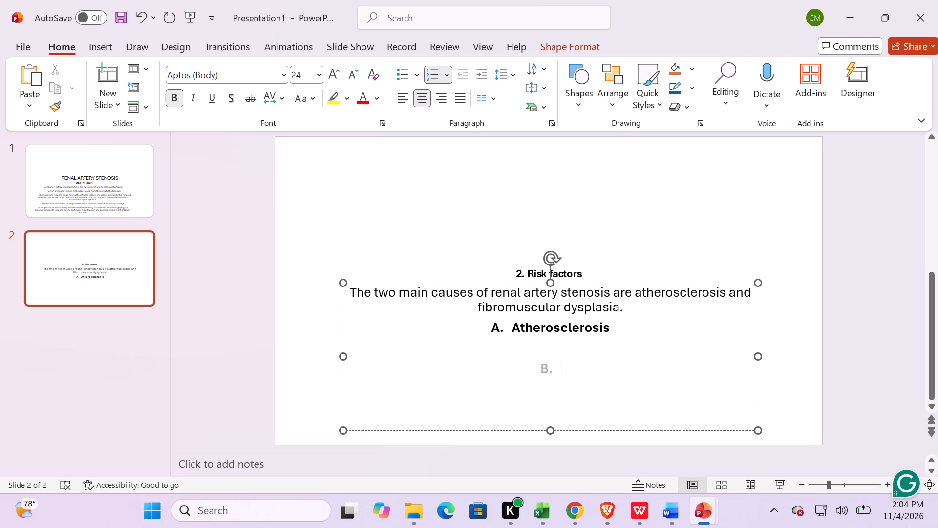
{"action": "key", "text": "BackSpace"}
{"action": "key", "text": "BackSpace"}
{"action": "key", "text": "BackSpace"}
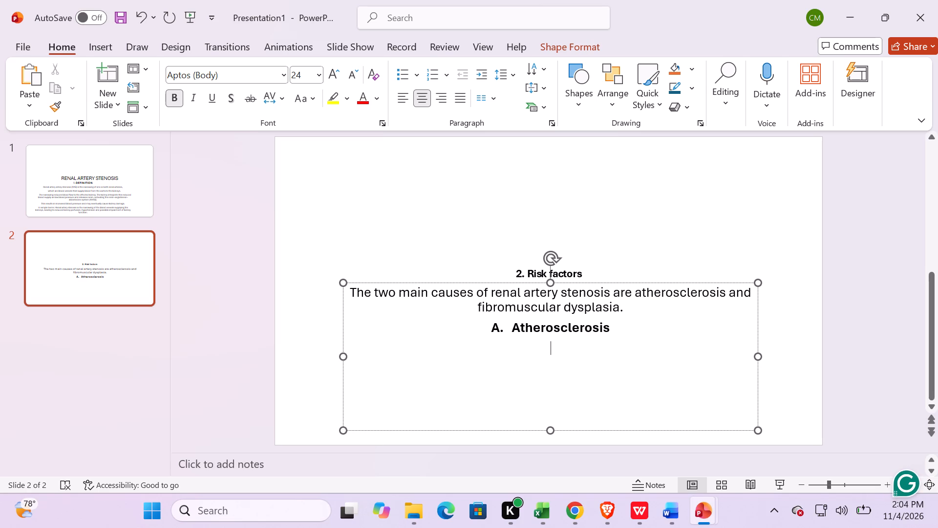
Add a bullet to the empty line below the Atherosclerosis heading and open the numbering style choices.
{"action": "left_click", "coordinate": [408, 79]}
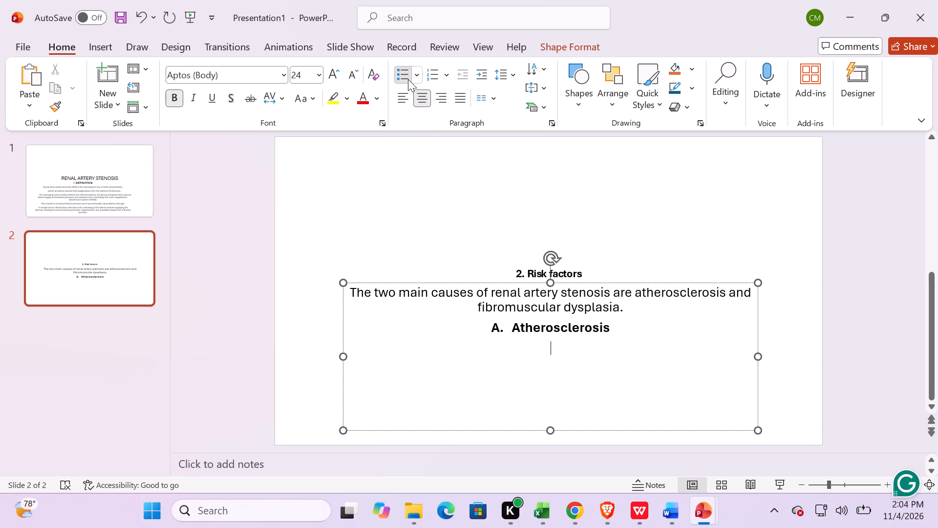
{"action": "left_click", "coordinate": [416, 87]}
{"action": "left_click", "coordinate": [445, 73]}
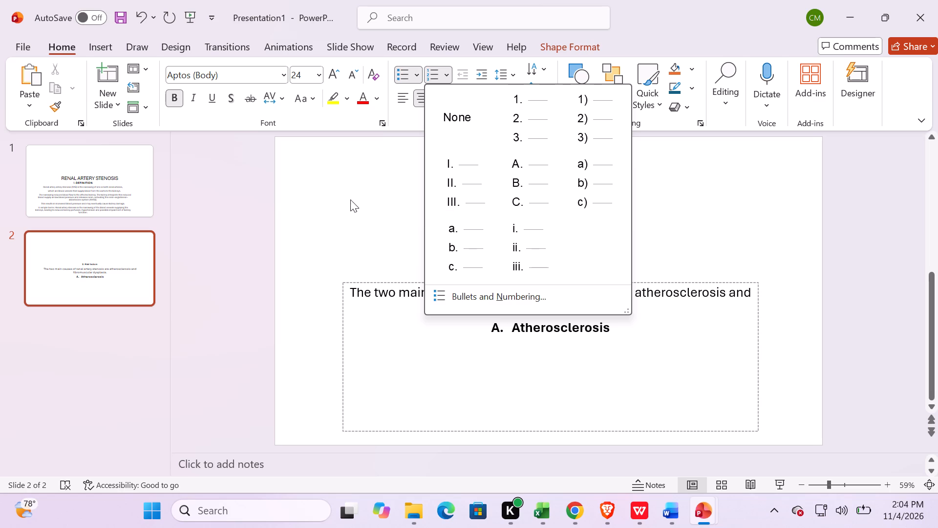
Remove the bullet from the empty line below the Atherosclerosis heading on slide 2 and left-align that line.
{"action": "left_click", "coordinate": [222, 197]}
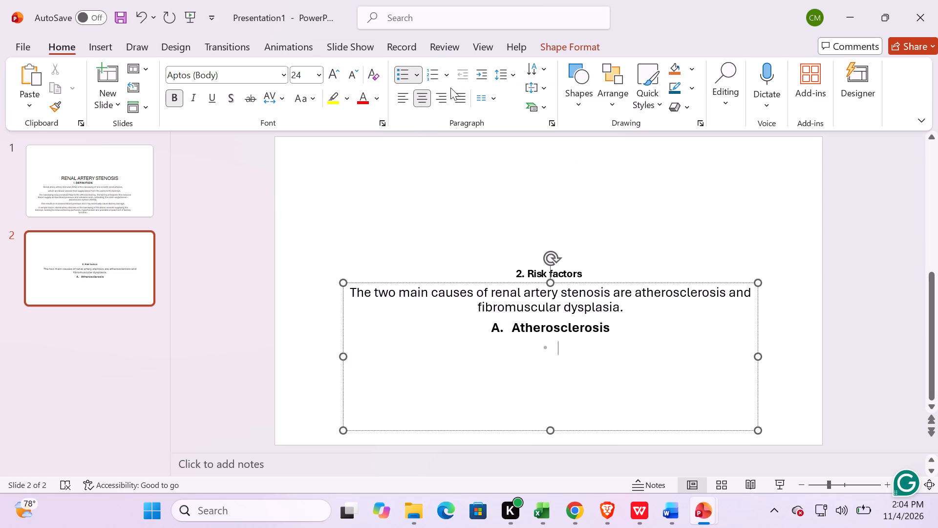
{"action": "left_click", "coordinate": [458, 116]}
{"action": "left_click", "coordinate": [399, 77]}
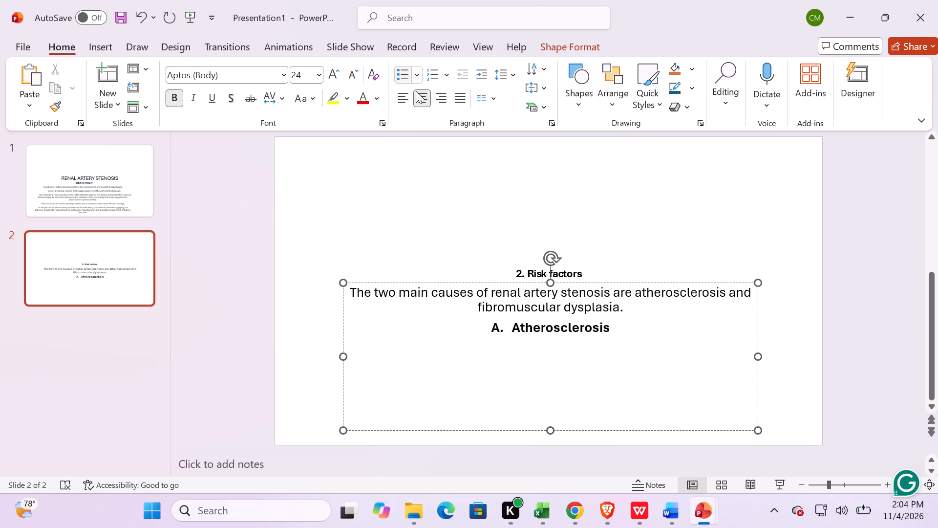
{"action": "left_click", "coordinate": [425, 98]}
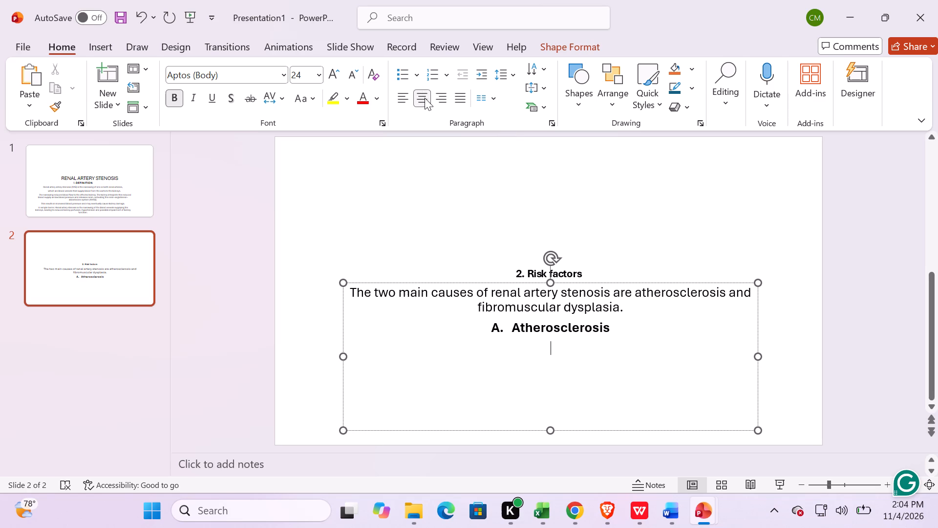
{"action": "left_click", "coordinate": [418, 99]}
{"action": "left_click", "coordinate": [398, 99]}
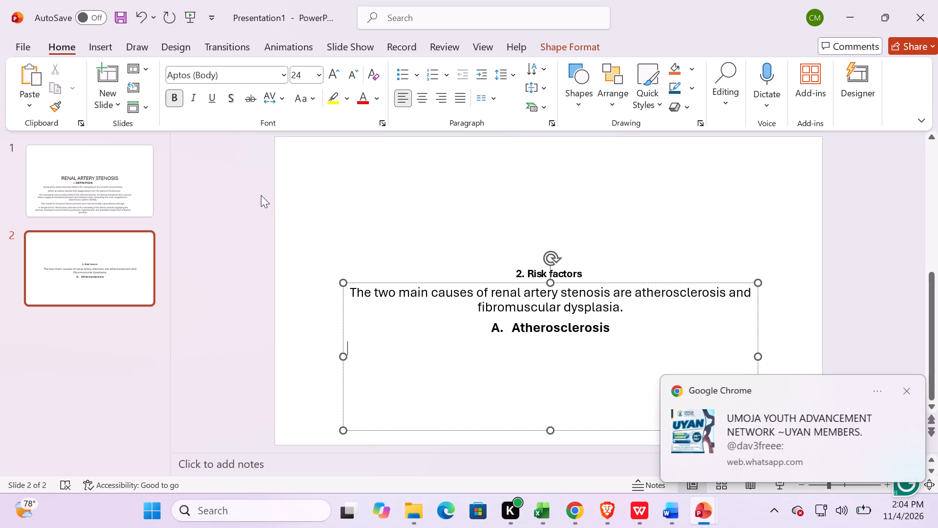
Insert an empty, unlettered line directly after the Atherosclerosis heading.
{"action": "left_click", "coordinate": [639, 327]}
{"action": "key", "text": "Return"}
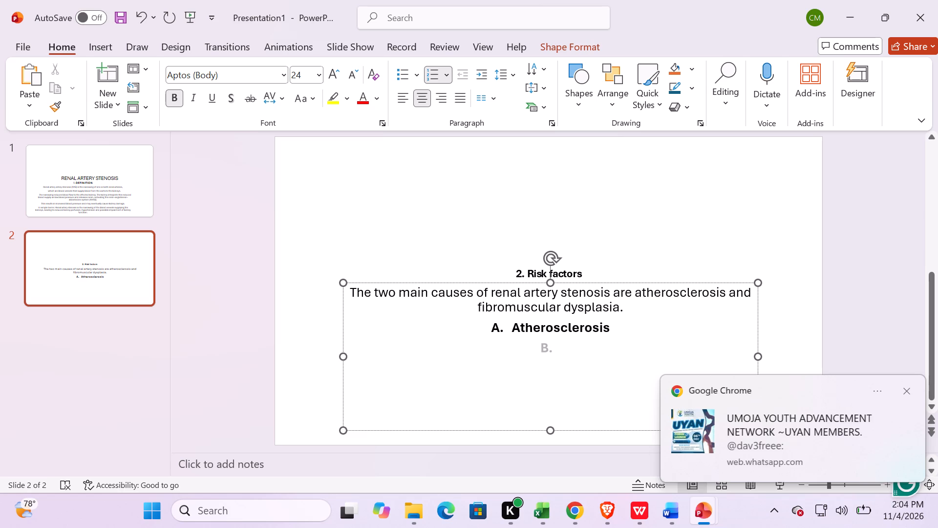
{"action": "key", "text": "BackSpace"}
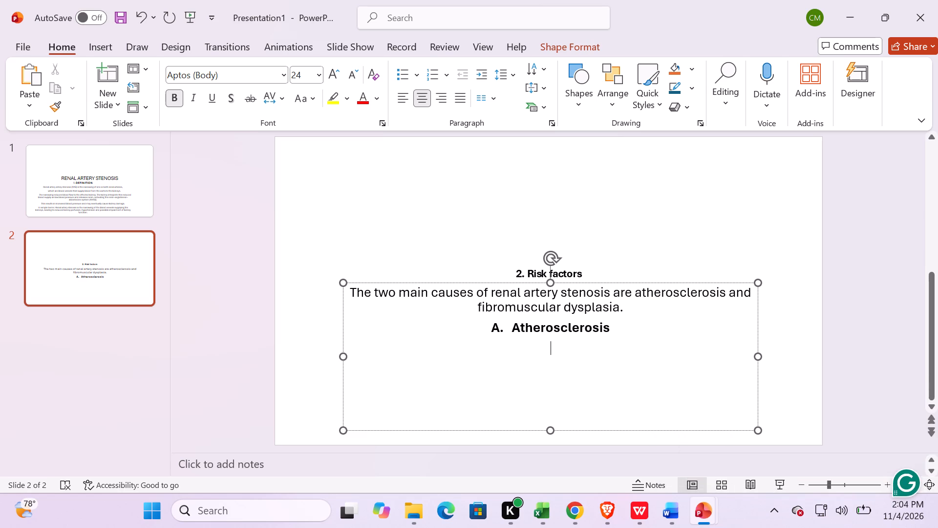
Replace the automatic lettering of the Atherosclerosis heading with a manually entered "A.", keeping the heading on its own line.
{"action": "left_click", "coordinate": [507, 330]}
{"action": "key", "text": "BackSpace"}
{"action": "key", "text": "BackSpace"}
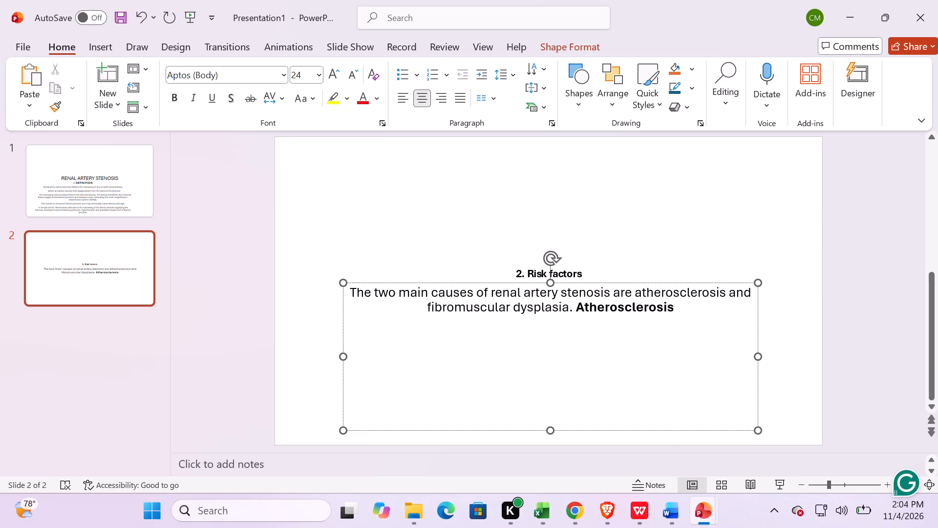
{"action": "key", "text": "Return"}
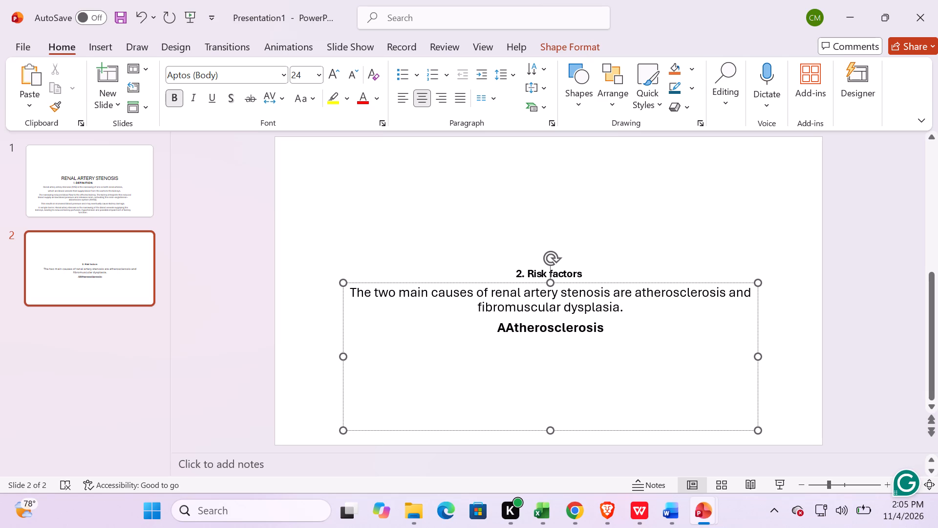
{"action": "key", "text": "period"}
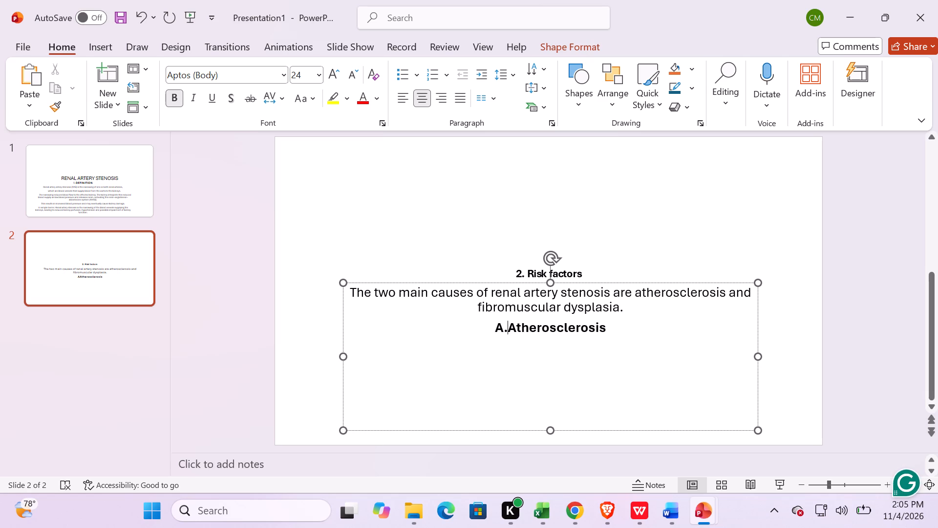
Start one new plain line directly beneath the A.Atherosclerosis heading.
{"action": "left_click", "coordinate": [610, 342]}
{"action": "left_click", "coordinate": [617, 334]}
{"action": "key", "text": "Return"}
{"action": "key", "text": "Return"}
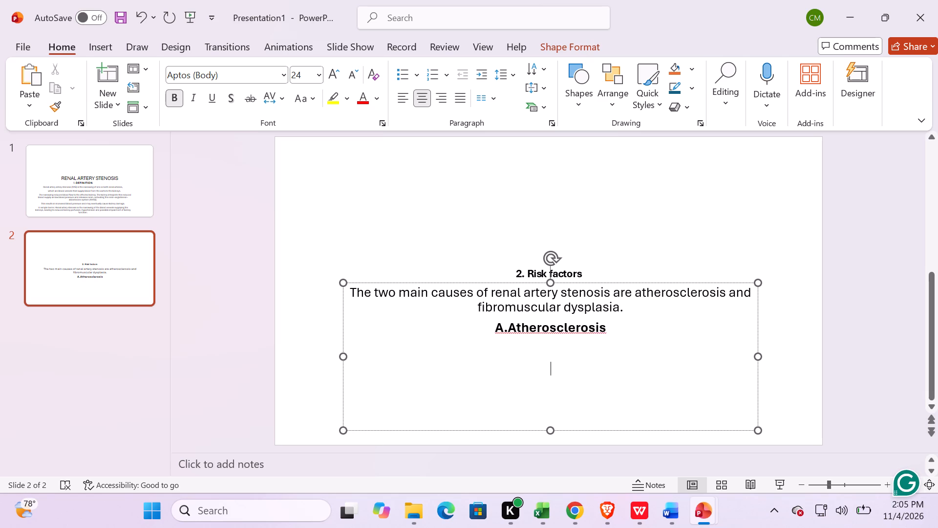
{"action": "key", "text": "BackSpace"}
{"action": "key", "text": "BackSpace"}
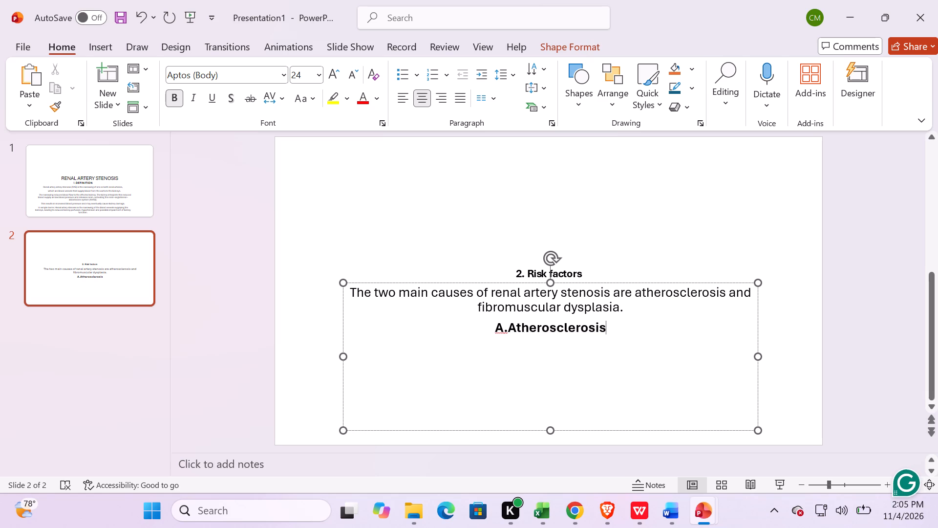
{"action": "key", "text": "Return"}
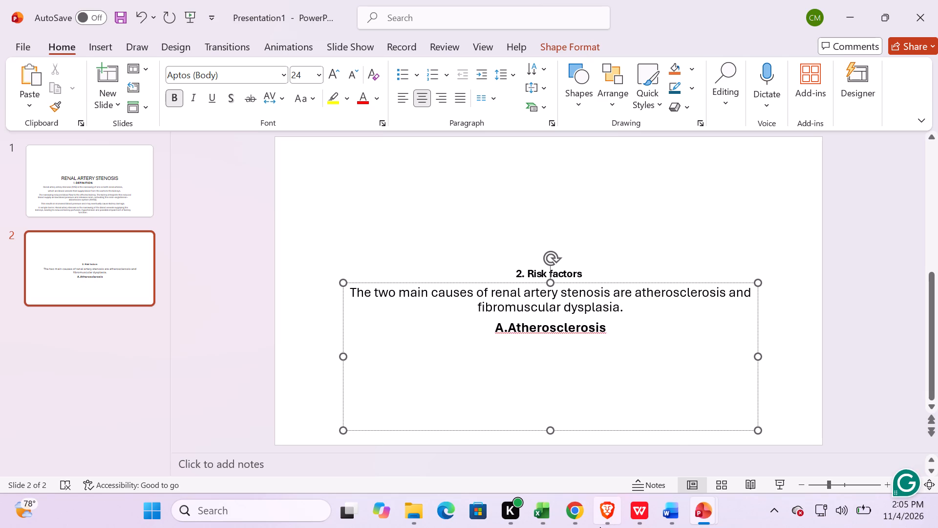
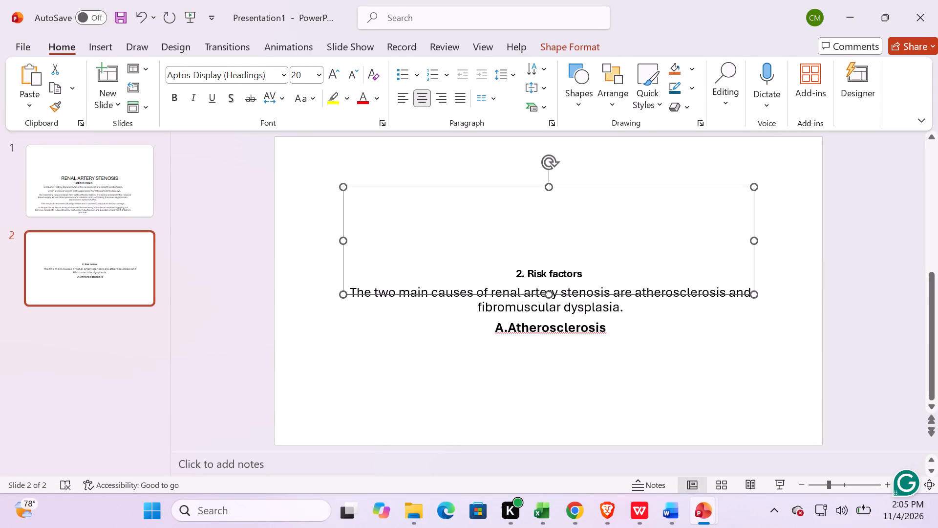
Delete all the text in slide 2's body text box, including the Atherosclerosis heading.
{"action": "left_click", "coordinate": [557, 163]}
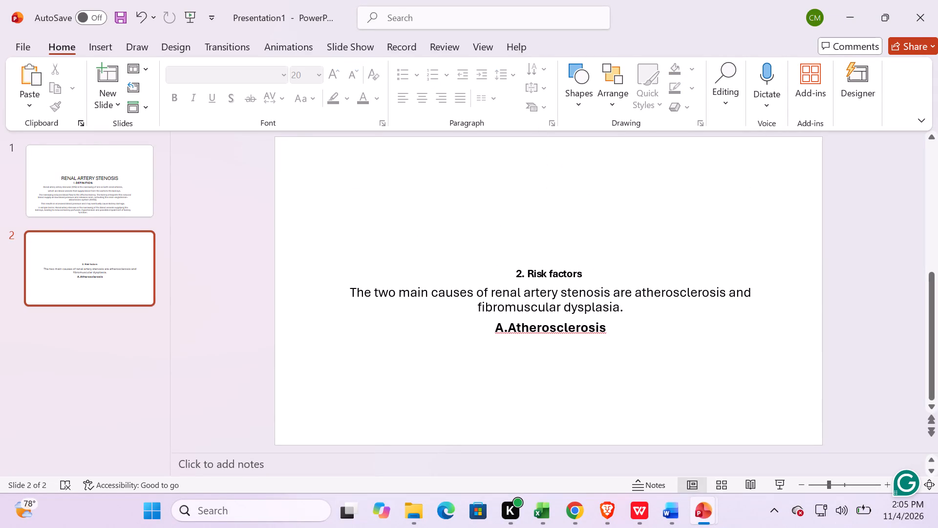
{"action": "left_click_drag", "start_coordinate": [388, 287], "coordinate": [302, 255]}
{"action": "scroll", "coordinate": [417, 287], "scroll_direction": "right", "scroll_amount": 1}
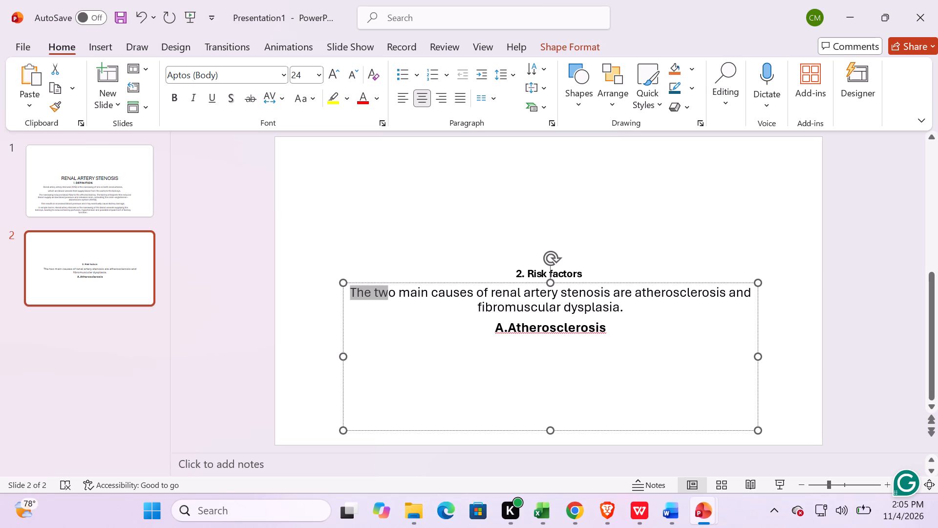
{"action": "scroll", "coordinate": [302, 255], "scroll_direction": "right", "scroll_amount": 1}
{"action": "left_click_drag", "start_coordinate": [302, 255], "coordinate": [375, 289]}
{"action": "scroll", "coordinate": [668, 350], "scroll_direction": "left", "scroll_amount": 1}
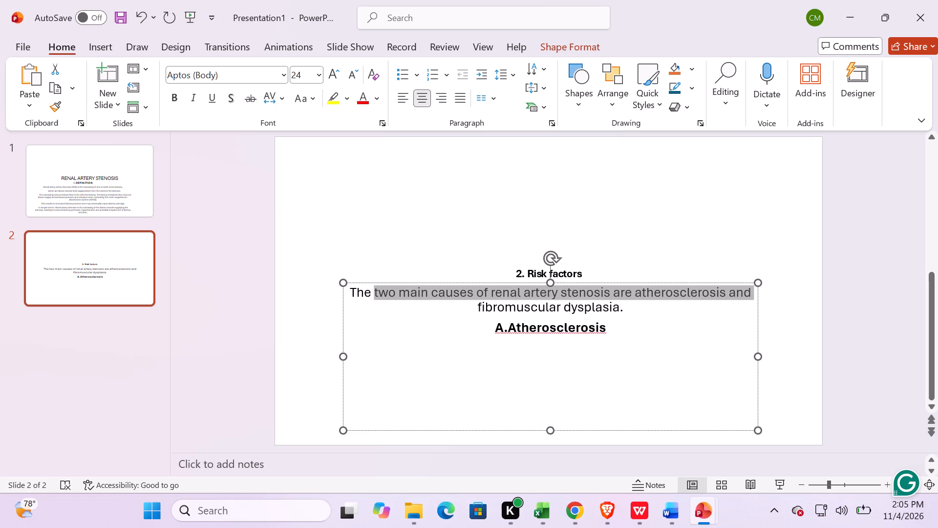
{"action": "left_click_drag", "start_coordinate": [375, 289], "coordinate": [544, 330]}
{"action": "scroll", "coordinate": [388, 289], "scroll_direction": "right", "scroll_amount": 1}
{"action": "key", "text": "ctrl+a"}
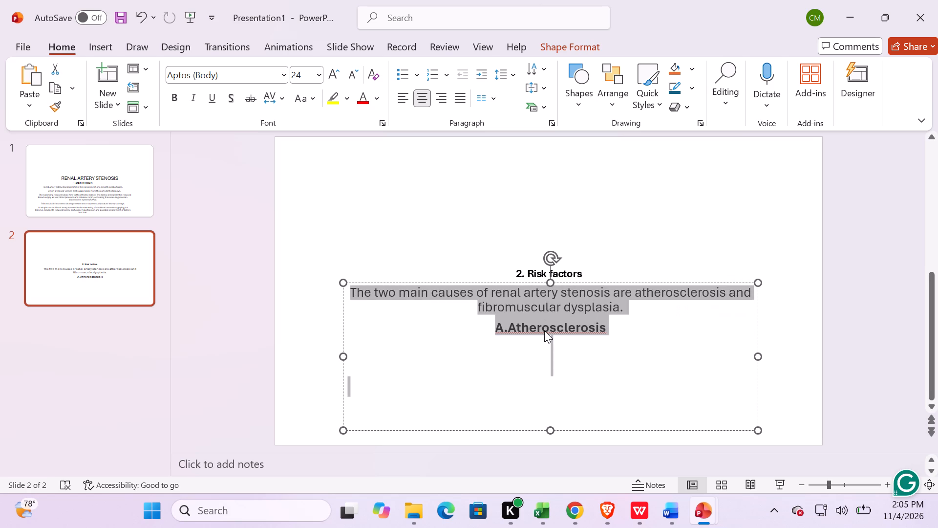
{"action": "key", "text": "BackSpace"}
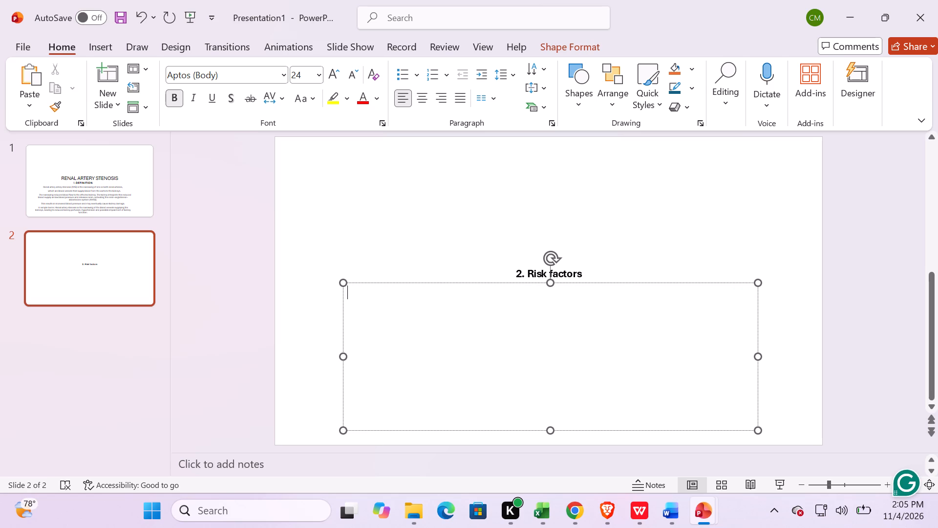
Delete the "2. Risk factors" title text on slide 2.
{"action": "left_click", "coordinate": [574, 277]}
{"action": "left_click_drag", "start_coordinate": [574, 277], "coordinate": [512, 278]}
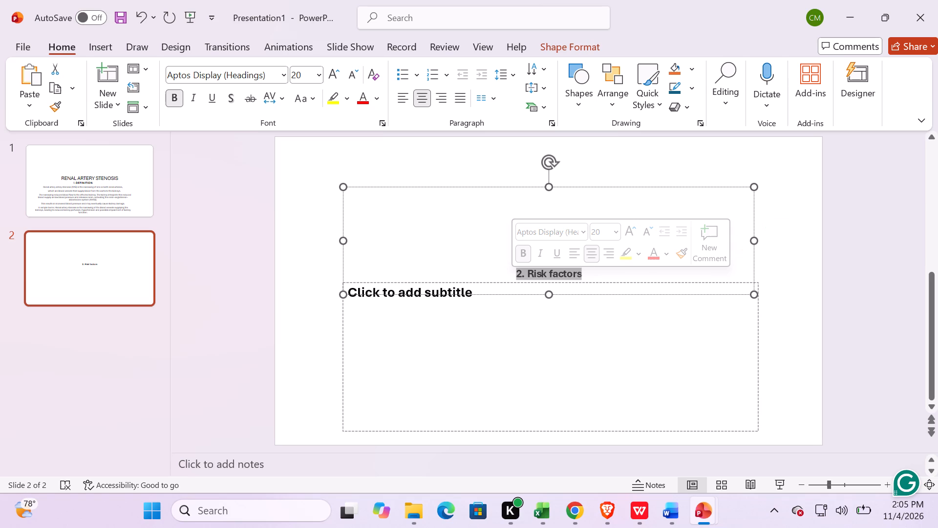
{"action": "key", "text": "BackSpace"}
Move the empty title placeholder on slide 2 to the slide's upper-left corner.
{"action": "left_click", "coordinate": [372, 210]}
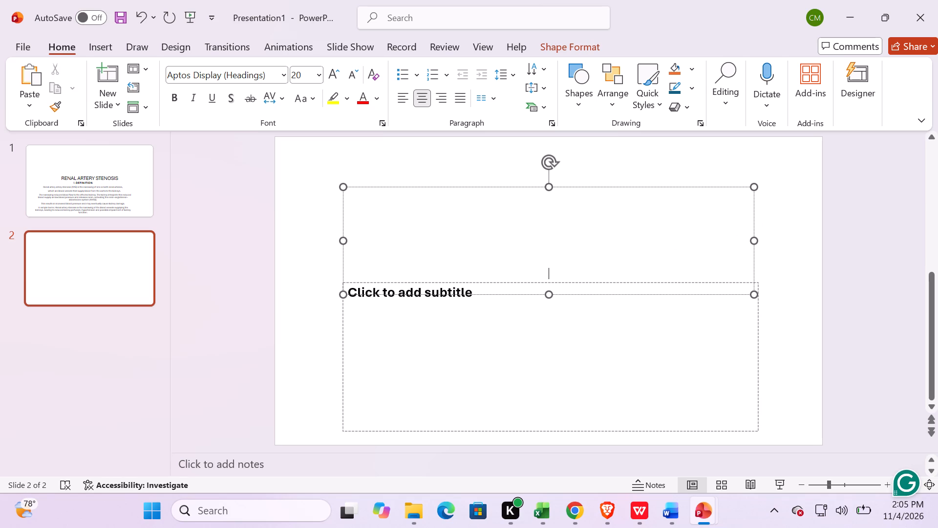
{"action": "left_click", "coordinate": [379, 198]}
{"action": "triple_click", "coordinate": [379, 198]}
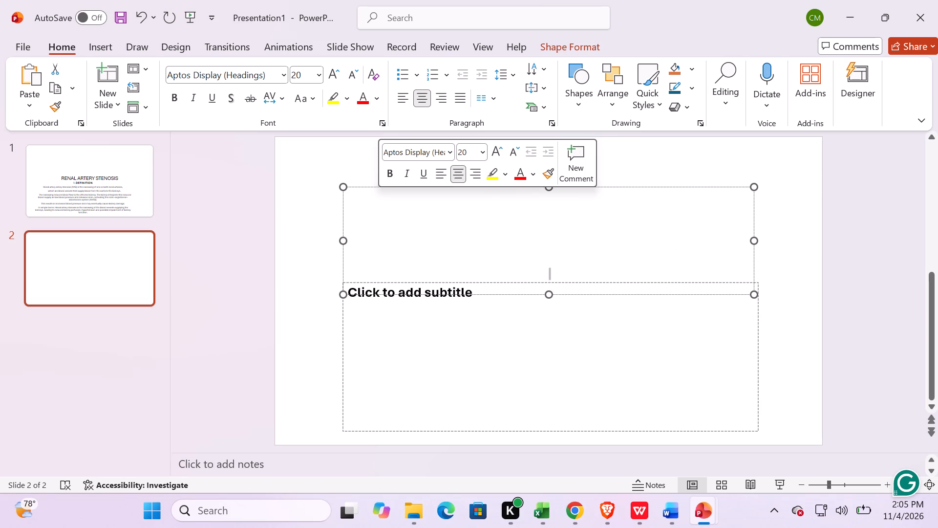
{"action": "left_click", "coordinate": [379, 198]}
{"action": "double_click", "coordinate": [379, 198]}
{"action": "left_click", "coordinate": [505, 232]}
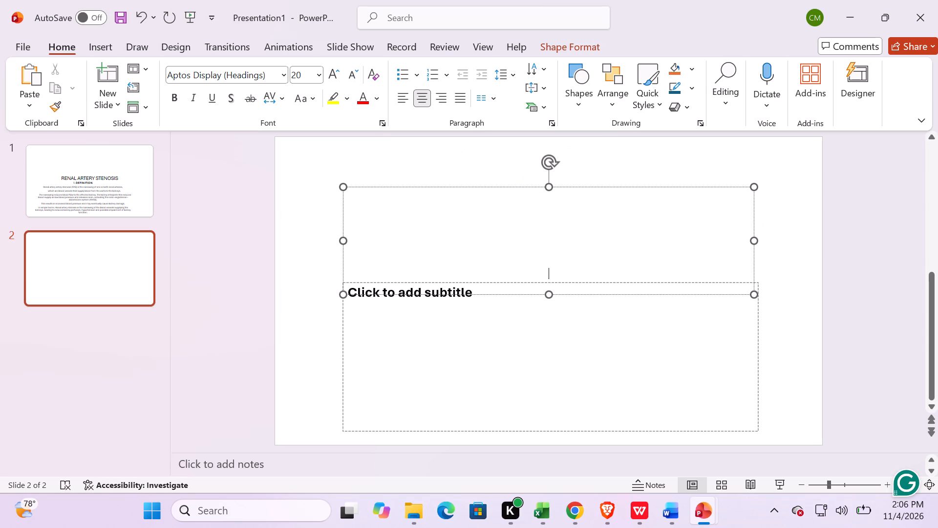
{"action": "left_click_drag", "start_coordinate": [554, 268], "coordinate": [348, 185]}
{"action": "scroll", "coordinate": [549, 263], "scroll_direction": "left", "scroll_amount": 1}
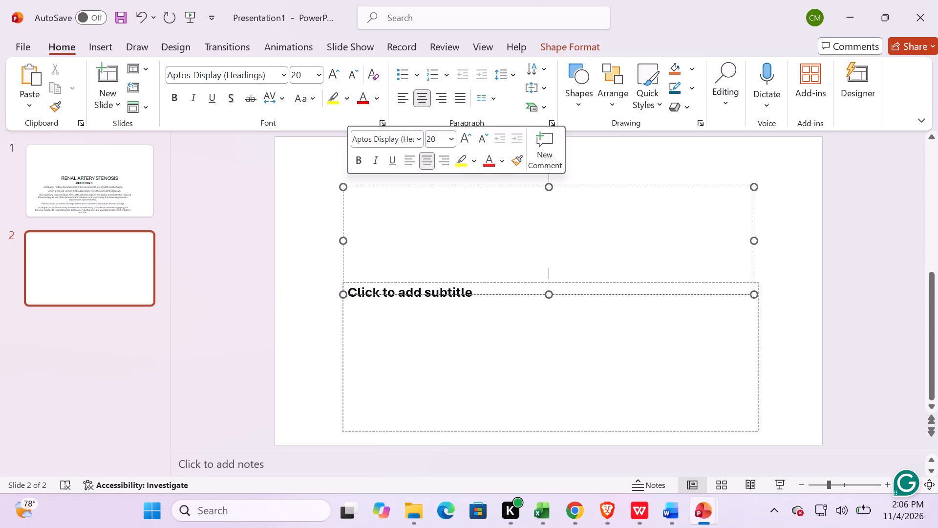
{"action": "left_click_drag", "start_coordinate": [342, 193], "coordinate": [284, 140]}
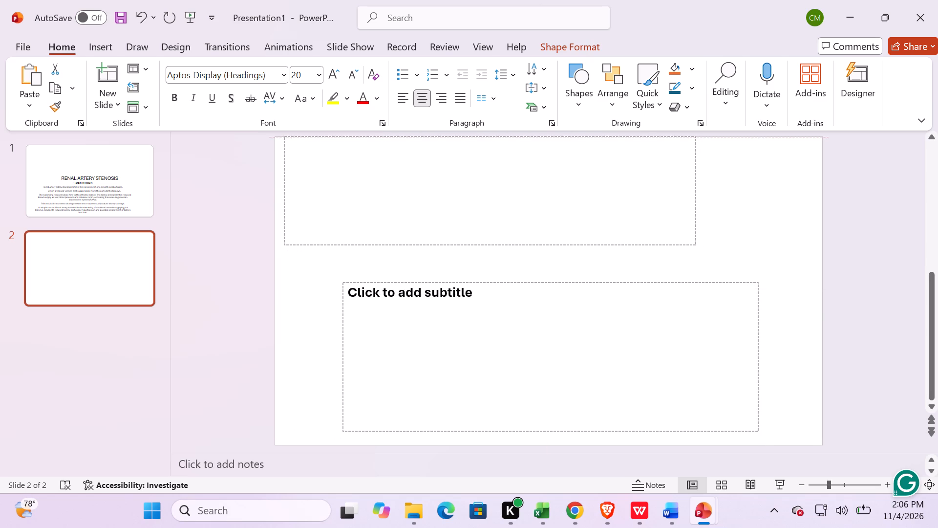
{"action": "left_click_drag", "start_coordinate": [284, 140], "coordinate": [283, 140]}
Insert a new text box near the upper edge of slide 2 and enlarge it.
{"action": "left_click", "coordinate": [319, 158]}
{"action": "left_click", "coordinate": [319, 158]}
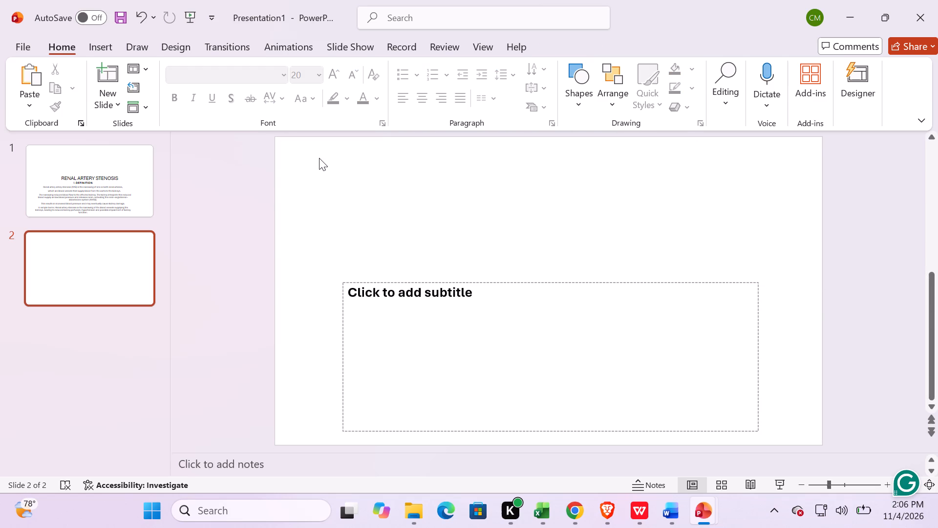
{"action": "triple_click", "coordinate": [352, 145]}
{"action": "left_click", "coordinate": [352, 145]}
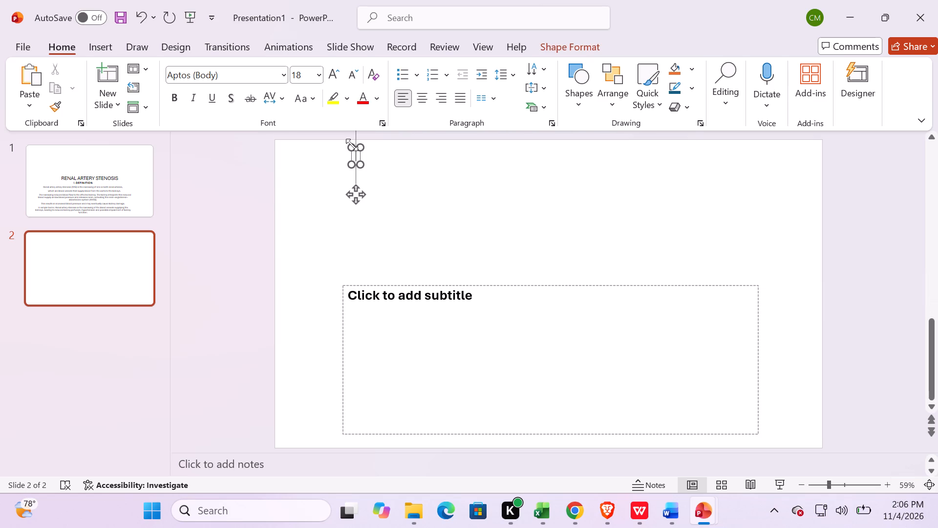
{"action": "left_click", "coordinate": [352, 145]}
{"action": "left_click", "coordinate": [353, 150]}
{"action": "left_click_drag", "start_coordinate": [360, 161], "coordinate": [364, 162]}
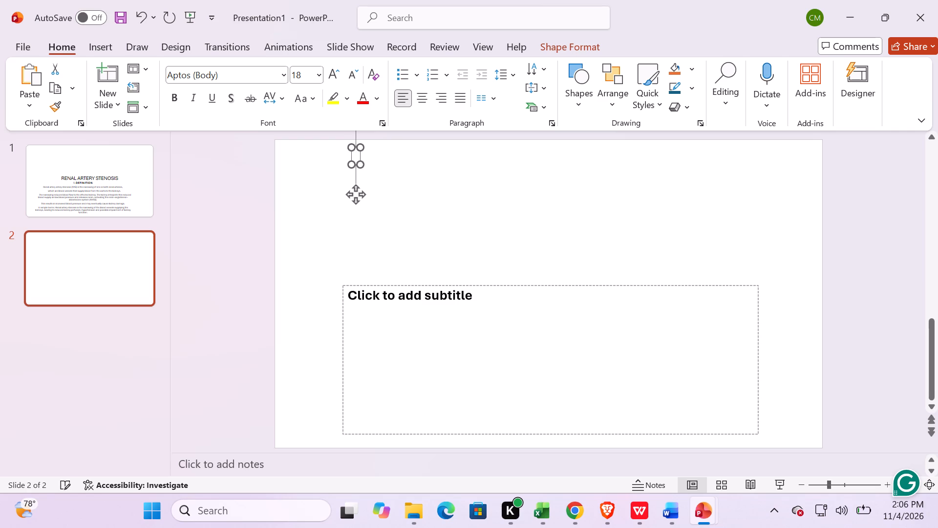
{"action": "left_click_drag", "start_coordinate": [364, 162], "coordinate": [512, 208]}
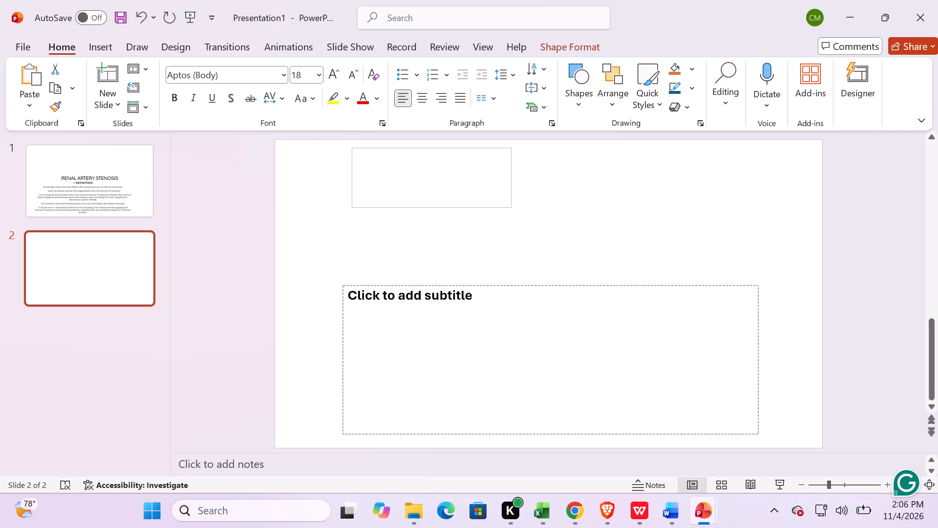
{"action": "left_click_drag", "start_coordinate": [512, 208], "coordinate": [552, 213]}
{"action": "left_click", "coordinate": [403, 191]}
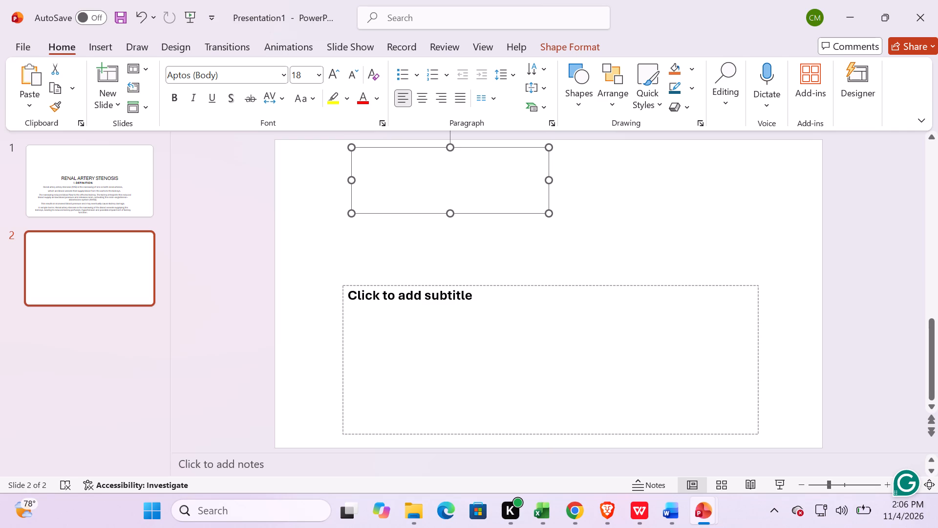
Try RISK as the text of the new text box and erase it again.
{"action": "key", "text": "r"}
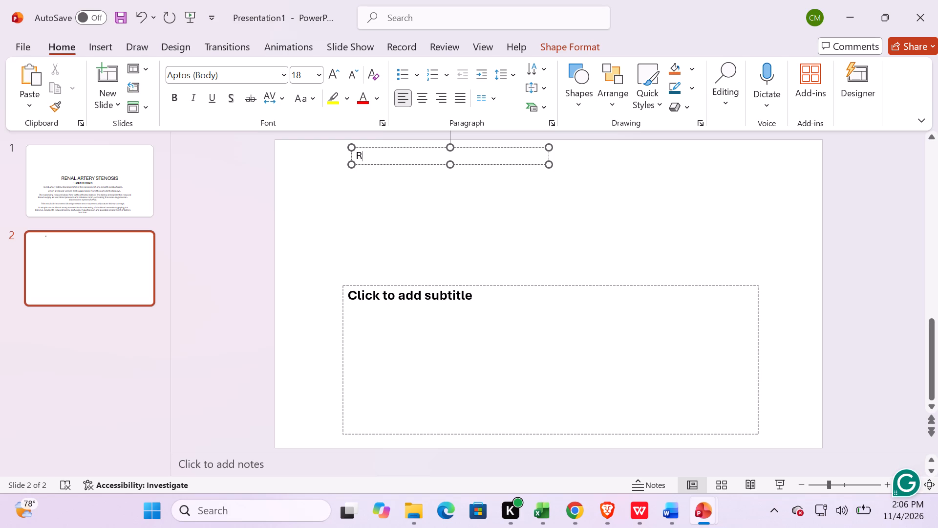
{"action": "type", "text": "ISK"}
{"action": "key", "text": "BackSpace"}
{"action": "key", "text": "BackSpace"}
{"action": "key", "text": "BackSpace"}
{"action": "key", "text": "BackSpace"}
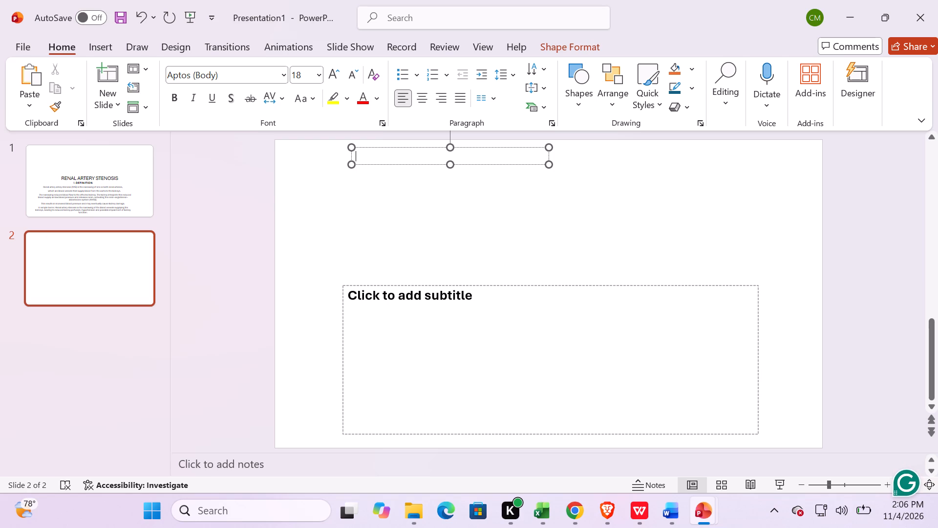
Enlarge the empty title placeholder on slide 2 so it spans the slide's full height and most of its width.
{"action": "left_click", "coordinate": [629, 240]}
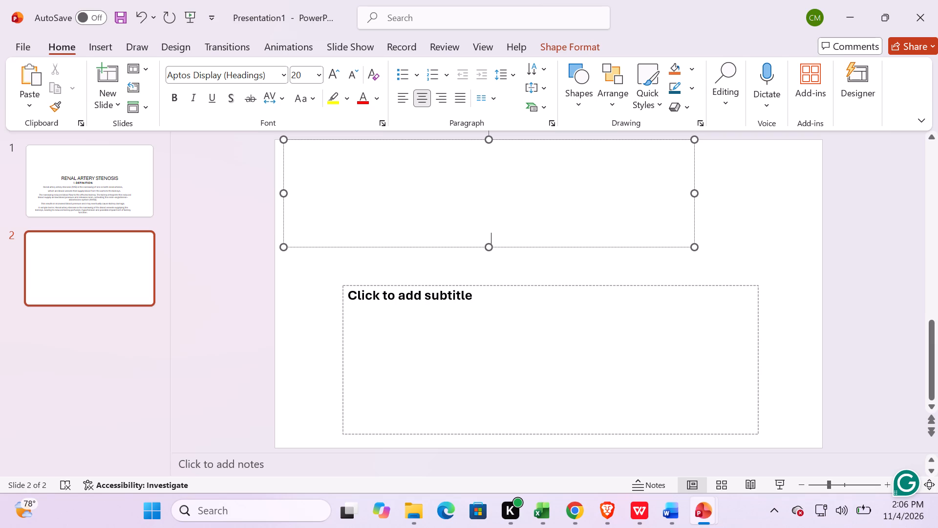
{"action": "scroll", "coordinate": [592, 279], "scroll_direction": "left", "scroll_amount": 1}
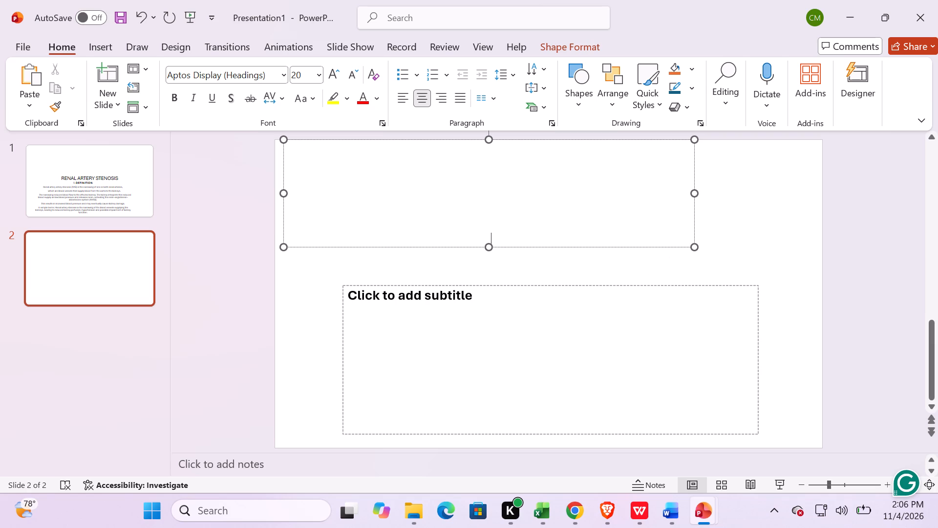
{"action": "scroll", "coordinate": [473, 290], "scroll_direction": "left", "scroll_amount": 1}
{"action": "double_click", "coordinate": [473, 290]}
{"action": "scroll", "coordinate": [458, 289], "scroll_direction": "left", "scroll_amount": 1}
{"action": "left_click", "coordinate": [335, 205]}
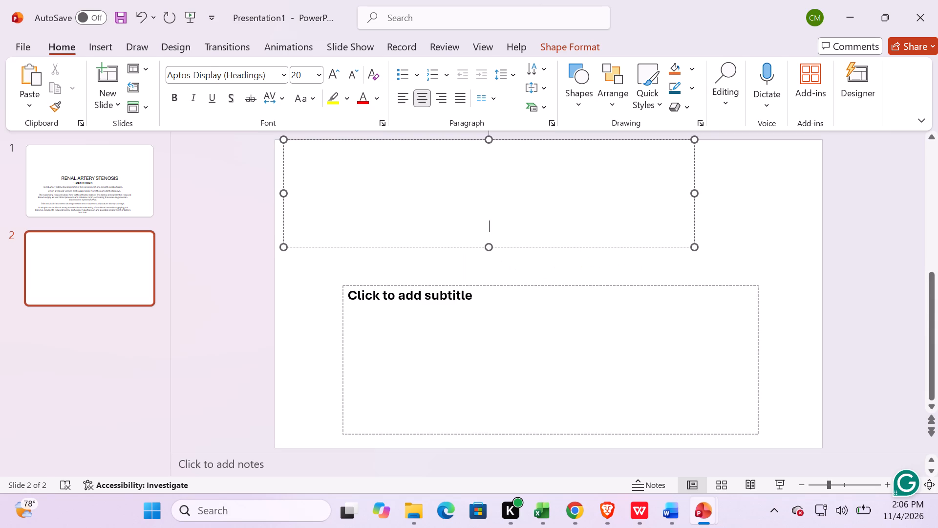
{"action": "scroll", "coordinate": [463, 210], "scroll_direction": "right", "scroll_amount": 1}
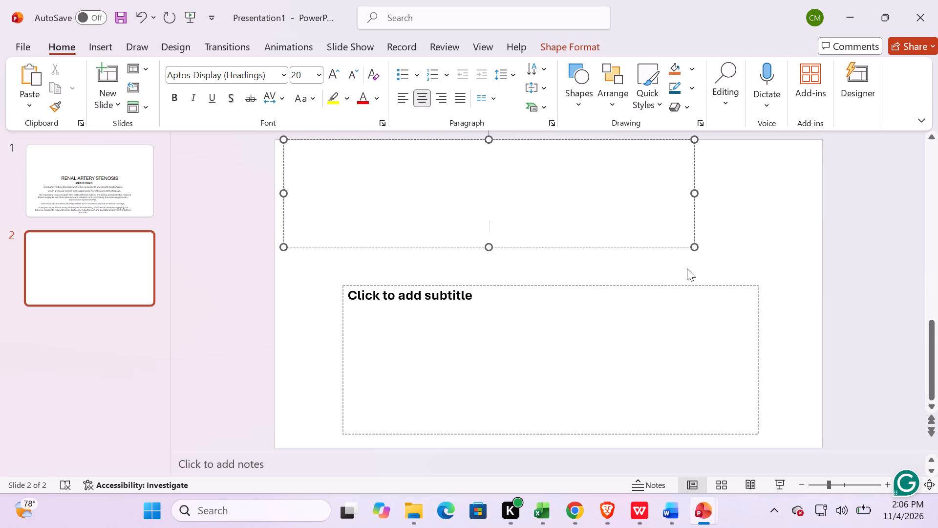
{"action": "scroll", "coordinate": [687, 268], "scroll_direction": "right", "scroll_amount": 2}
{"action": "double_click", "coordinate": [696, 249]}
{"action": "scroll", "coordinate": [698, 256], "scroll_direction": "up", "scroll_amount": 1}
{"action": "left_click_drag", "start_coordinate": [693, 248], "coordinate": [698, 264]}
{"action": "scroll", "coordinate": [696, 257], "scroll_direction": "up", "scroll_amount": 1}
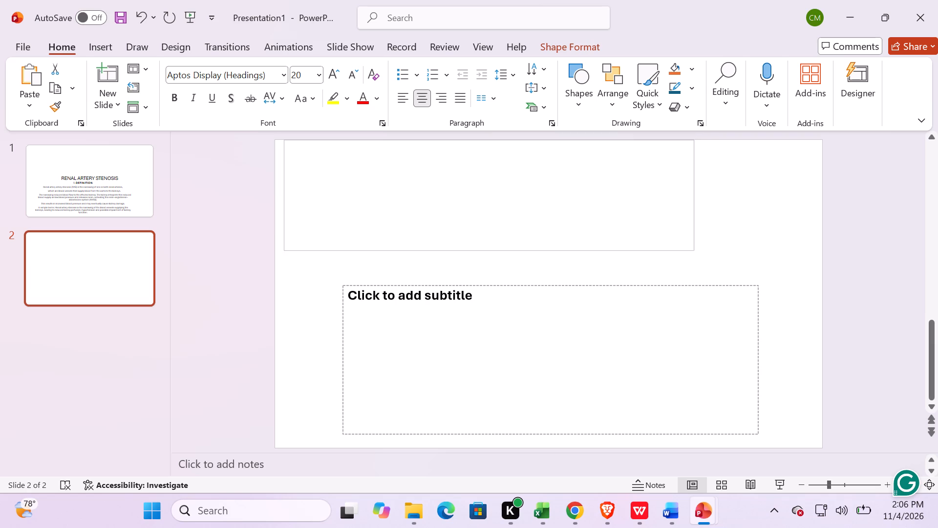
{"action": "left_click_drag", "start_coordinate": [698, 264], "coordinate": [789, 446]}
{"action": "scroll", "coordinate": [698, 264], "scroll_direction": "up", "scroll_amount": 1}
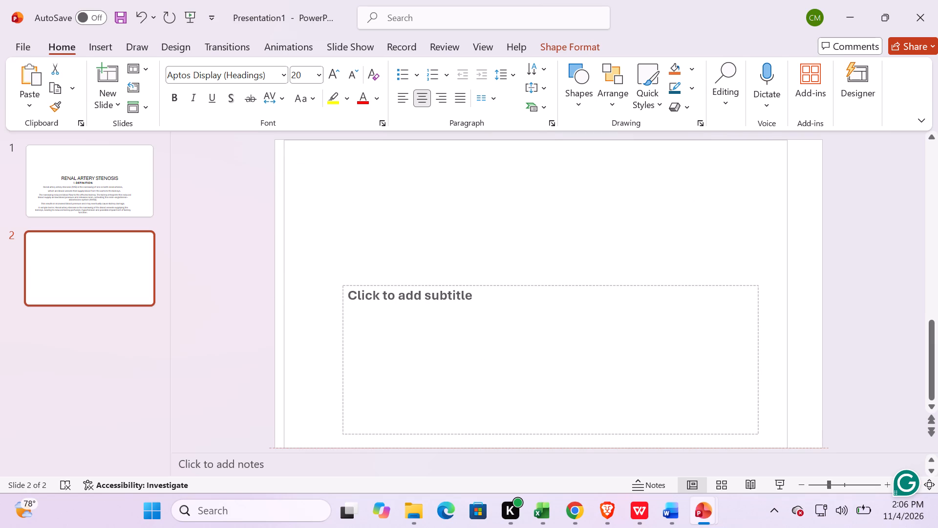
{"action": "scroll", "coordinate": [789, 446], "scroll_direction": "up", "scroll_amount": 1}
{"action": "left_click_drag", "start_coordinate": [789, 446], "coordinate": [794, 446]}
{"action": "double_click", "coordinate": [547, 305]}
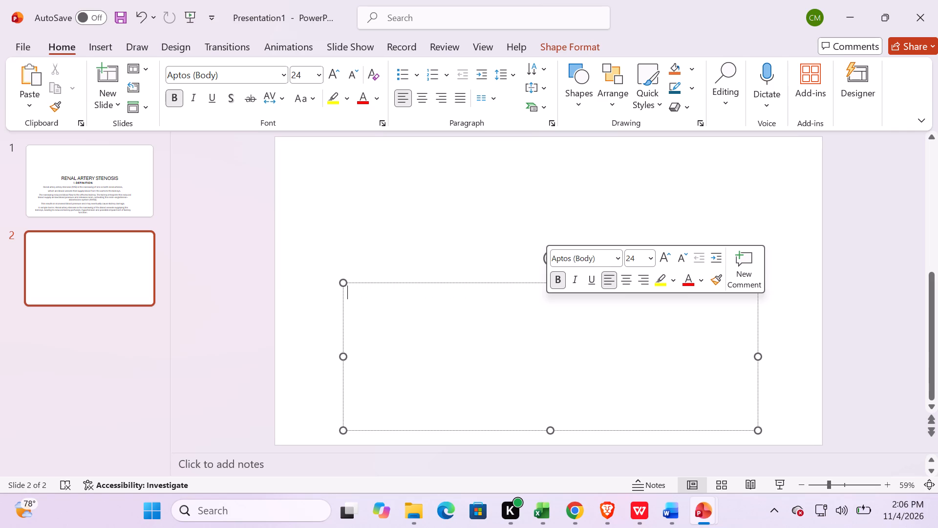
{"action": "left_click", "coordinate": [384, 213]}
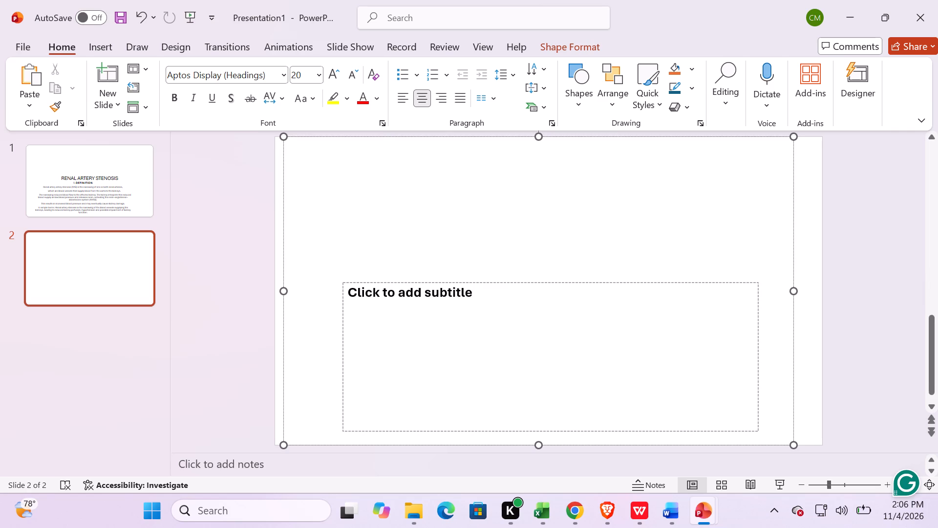
Change slide 2's layout to Blank.
{"action": "triple_click", "coordinate": [439, 306]}
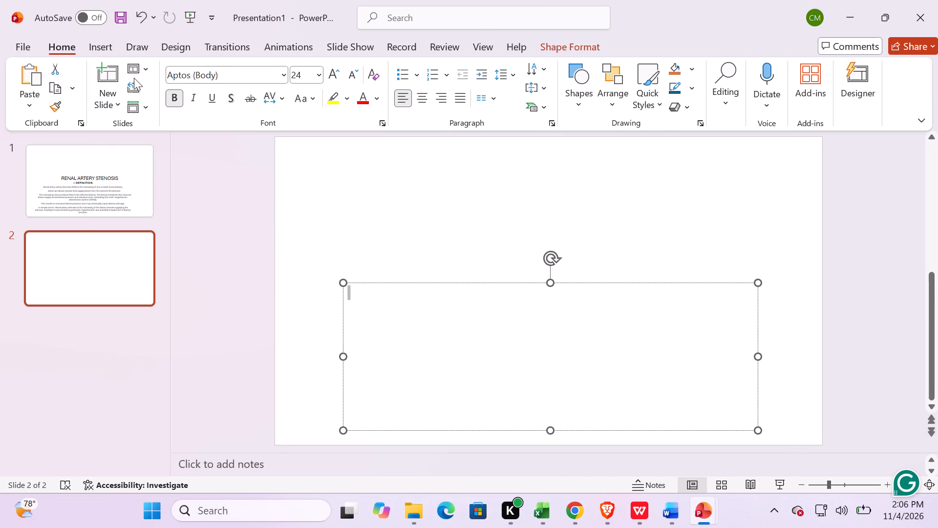
{"action": "left_click", "coordinate": [140, 67]}
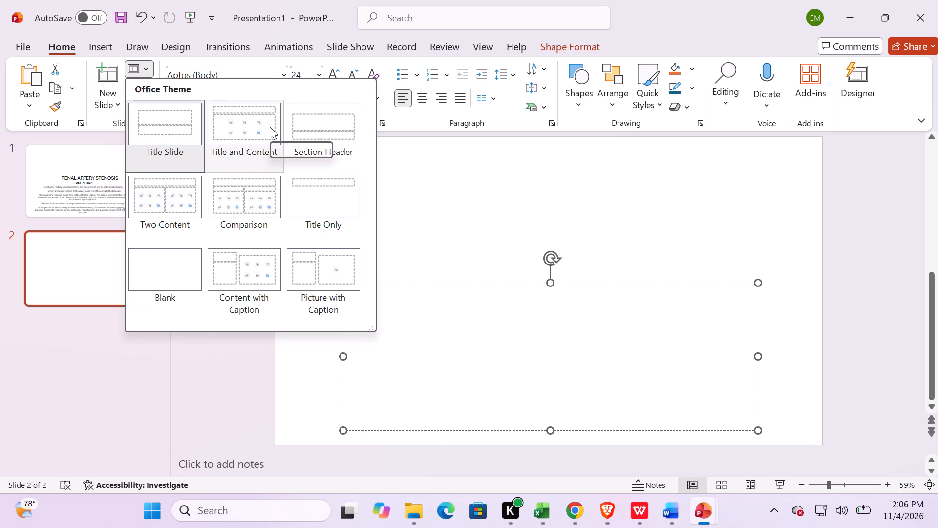
{"action": "left_click", "coordinate": [171, 266]}
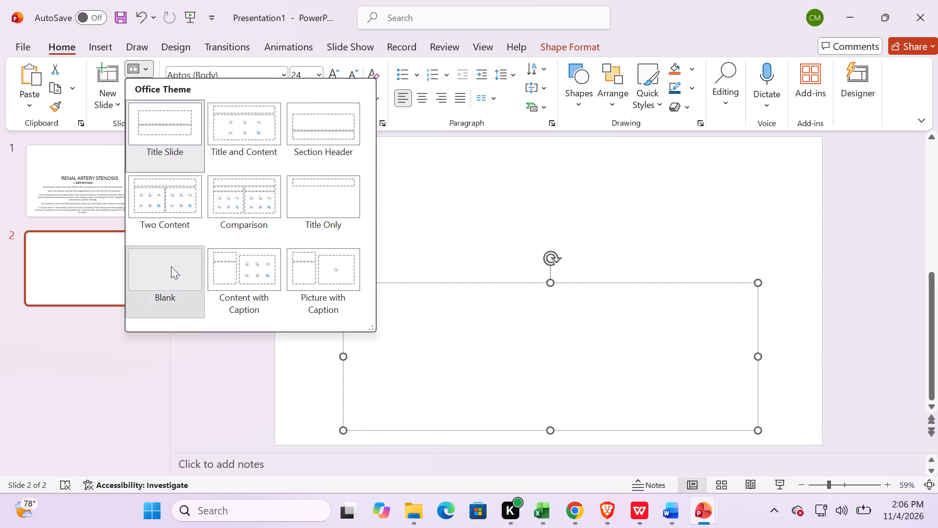
{"action": "left_click", "coordinate": [397, 218]}
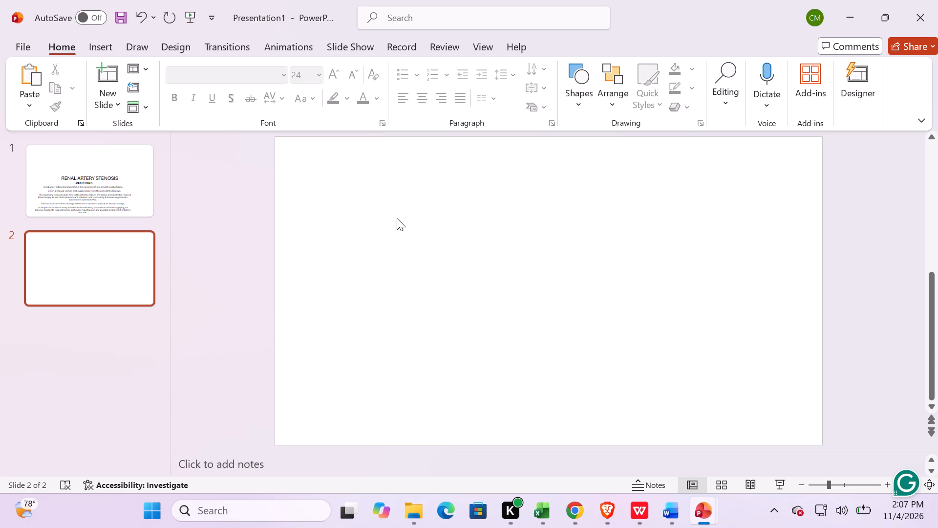
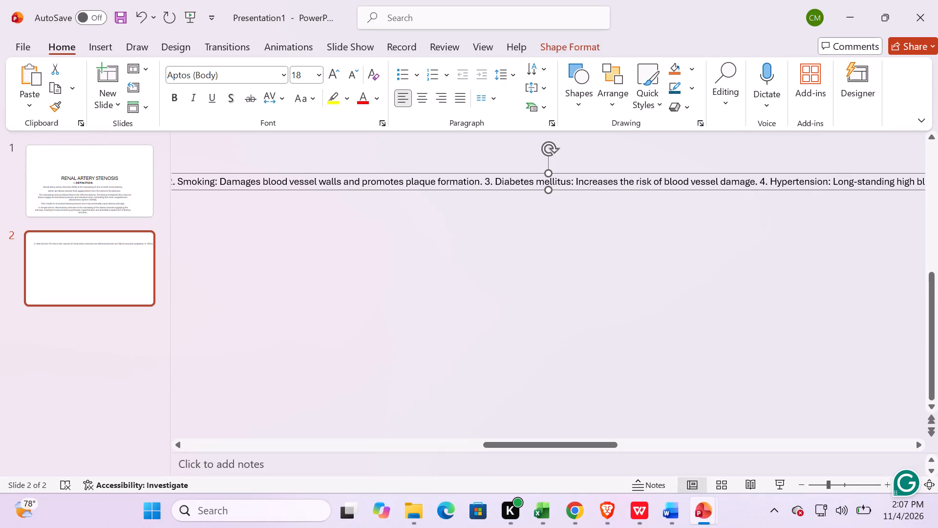
Split slide 2's text so the Risk factors heading, the two main causes sentence, A. Atherosclerosis, its description and Old age start separate lines.
{"action": "scroll", "coordinate": [303, 177], "scroll_direction": "up", "scroll_amount": 16}
{"action": "scroll", "coordinate": [303, 177], "scroll_direction": "down", "scroll_amount": 2}
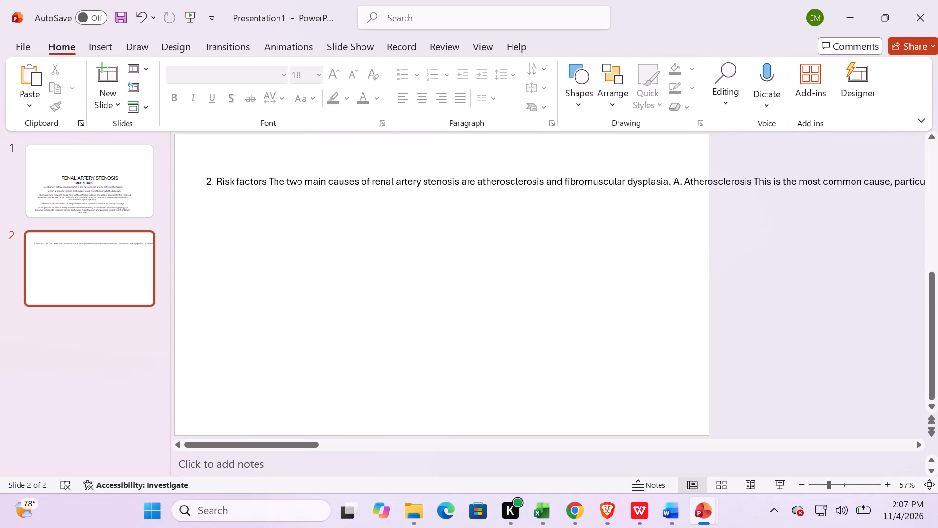
{"action": "left_click", "coordinate": [269, 182]}
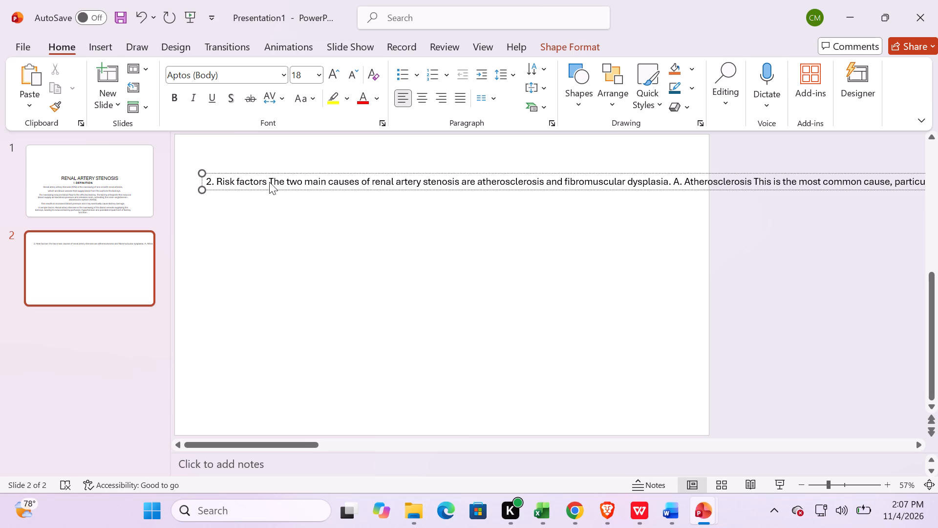
{"action": "key", "text": "Return"}
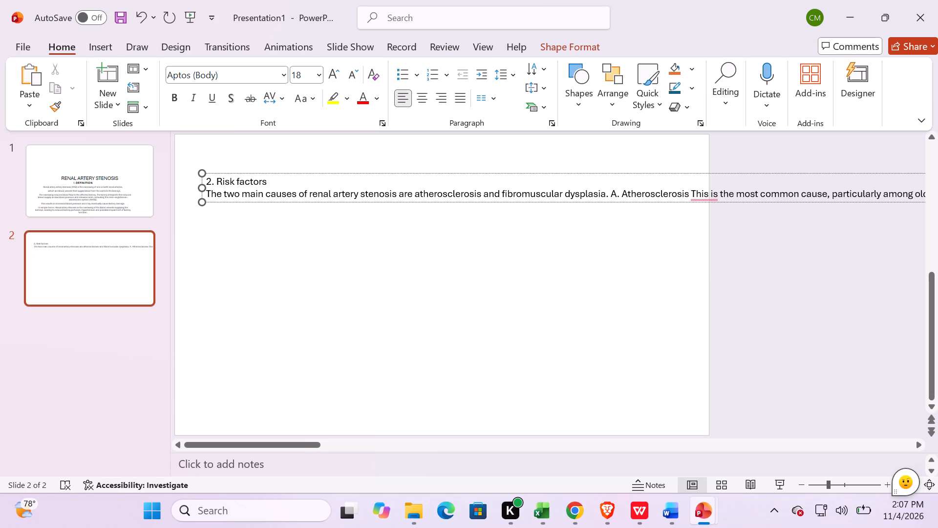
{"action": "left_click", "coordinate": [606, 191]}
{"action": "key", "text": "Return"}
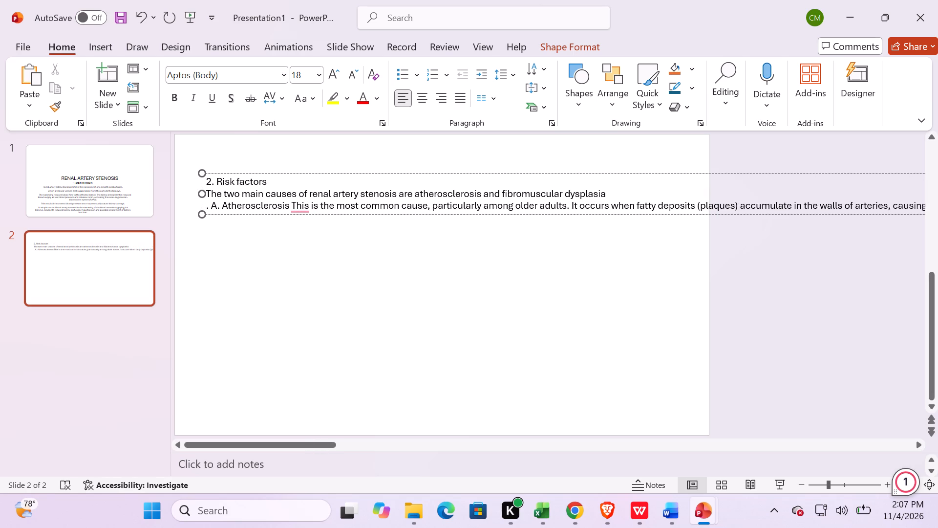
{"action": "left_click", "coordinate": [289, 200]}
{"action": "key", "text": "Return"}
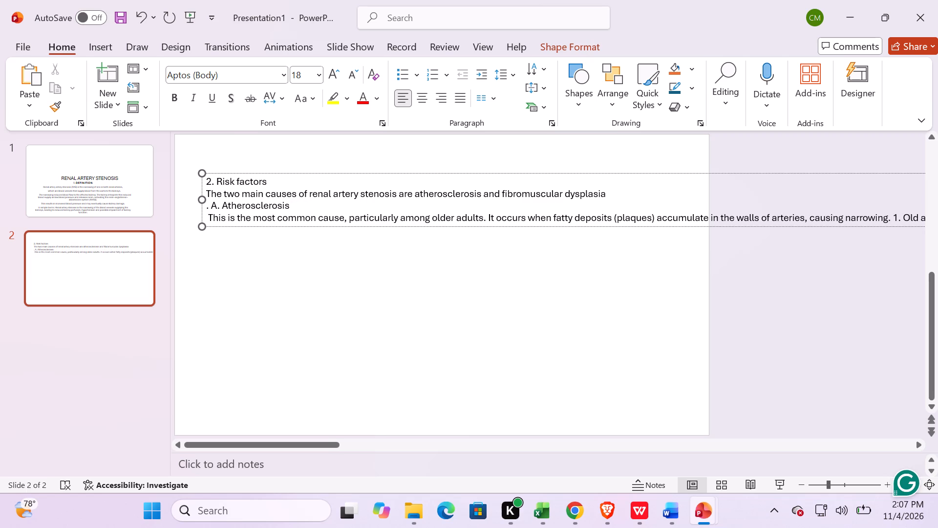
{"action": "scroll", "coordinate": [822, 221], "scroll_direction": "left", "scroll_amount": 1}
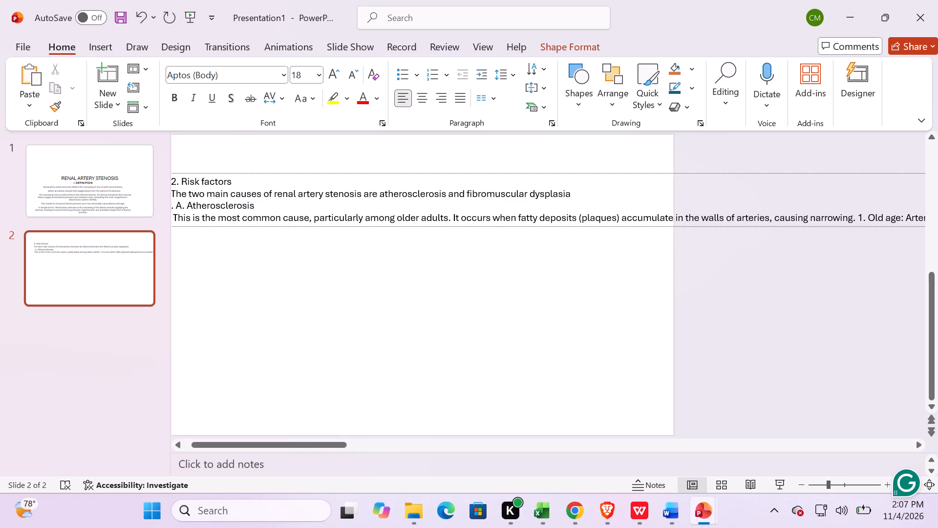
{"action": "left_click", "coordinate": [857, 215]}
{"action": "key", "text": "Return"}
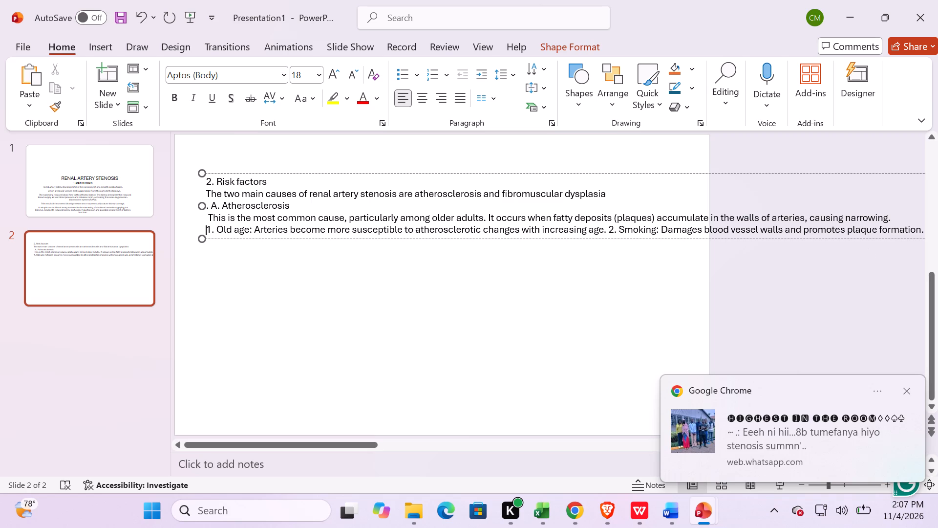
Put the Smoking item on its own numbered line after Old age and delete its duplicate number 2.
{"action": "left_click", "coordinate": [608, 229]}
{"action": "key", "text": "Return"}
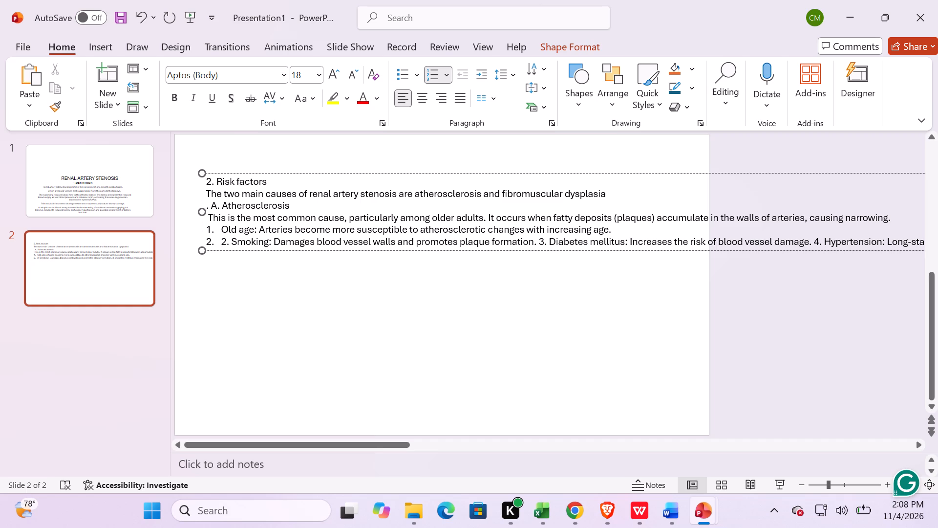
{"action": "left_click", "coordinate": [227, 242]}
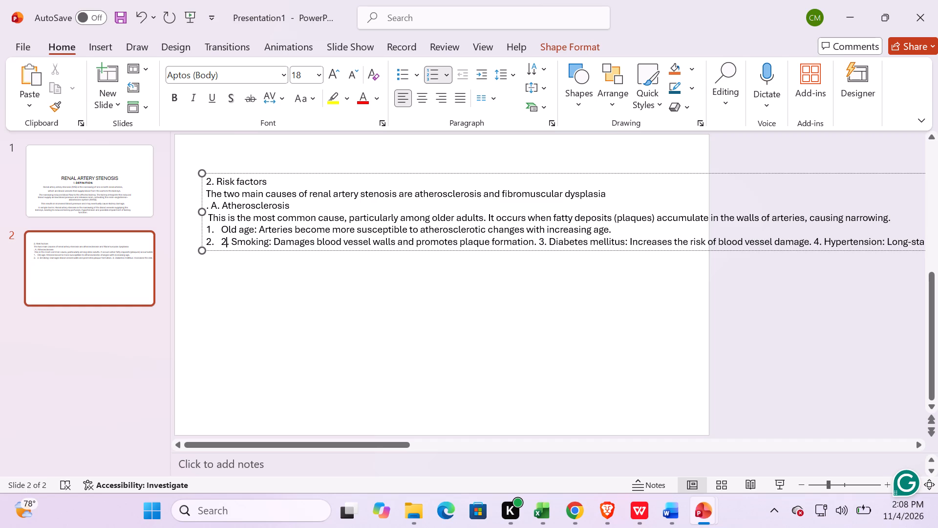
{"action": "key", "text": "BackSpace"}
{"action": "left_click", "coordinate": [229, 242]}
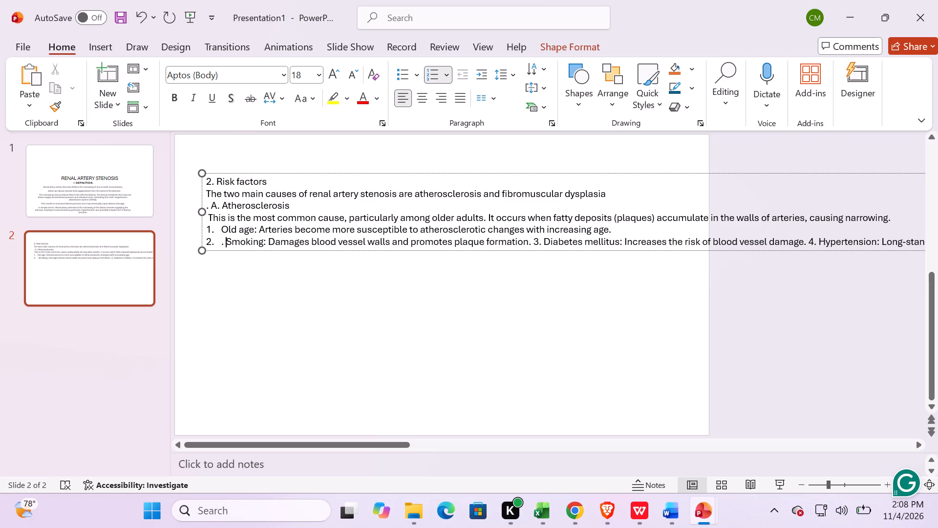
{"action": "key", "text": "BackSpace"}
{"action": "key", "text": "BackSpace"}
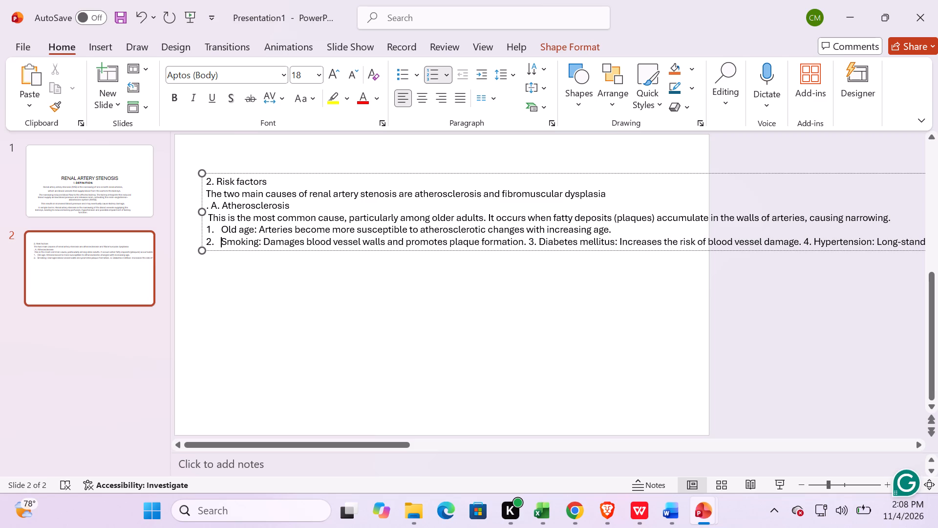
Put the Diabetes mellitus item on its own line and remove that line's automatic numbering, keeping it left-aligned.
{"action": "left_click", "coordinate": [532, 241]}
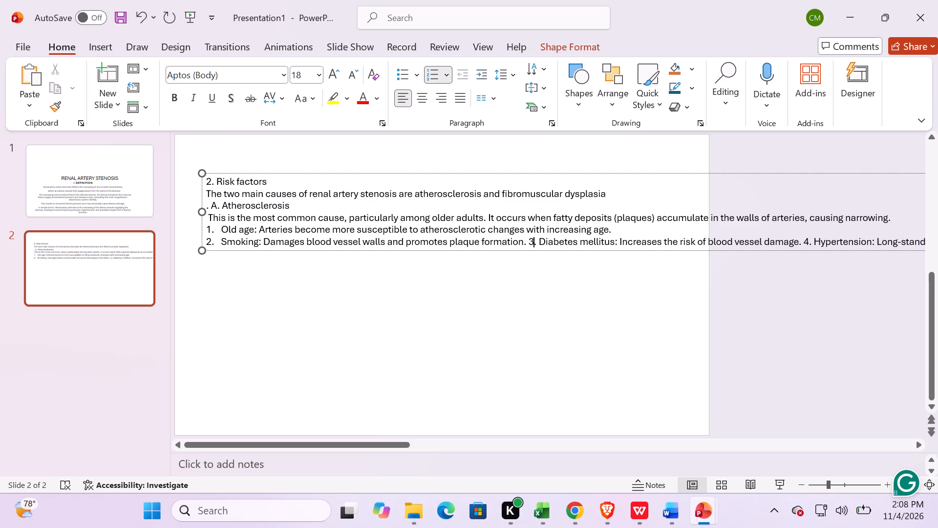
{"action": "left_click", "coordinate": [538, 241]}
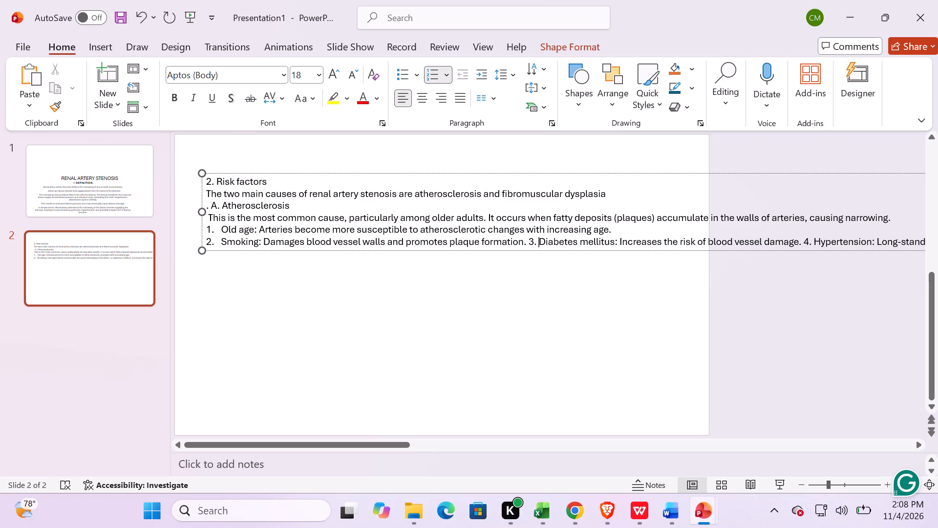
{"action": "left_click", "coordinate": [528, 242]}
{"action": "key", "text": "Return"}
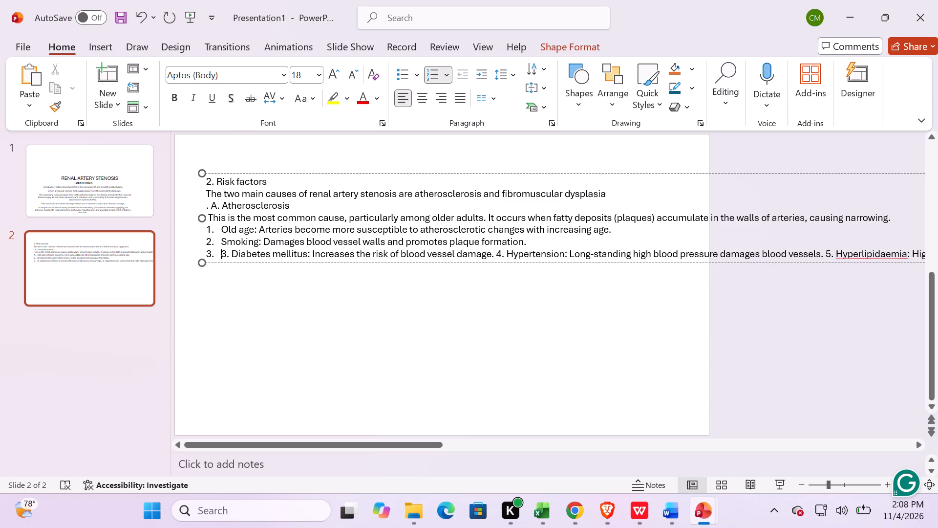
{"action": "left_click", "coordinate": [232, 253]}
{"action": "left_click", "coordinate": [438, 75]}
{"action": "left_click", "coordinate": [442, 75]}
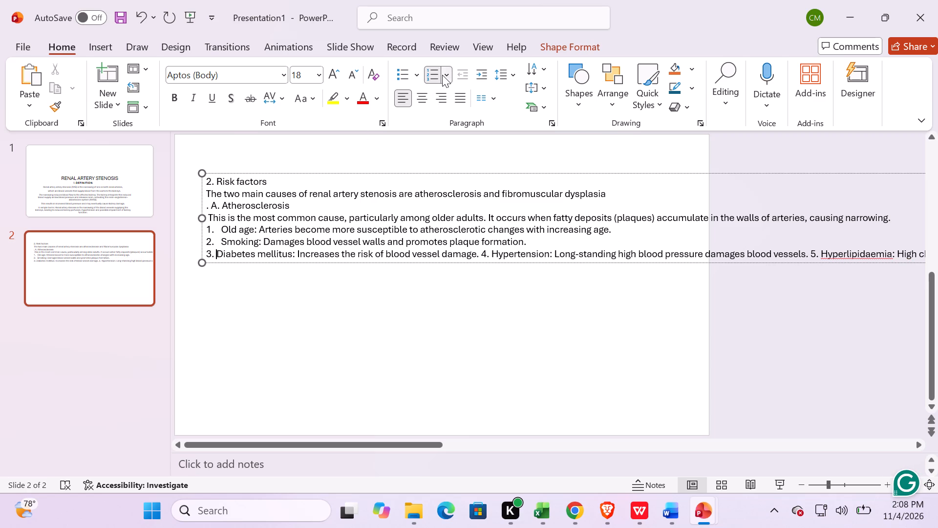
{"action": "left_click", "coordinate": [452, 109]}
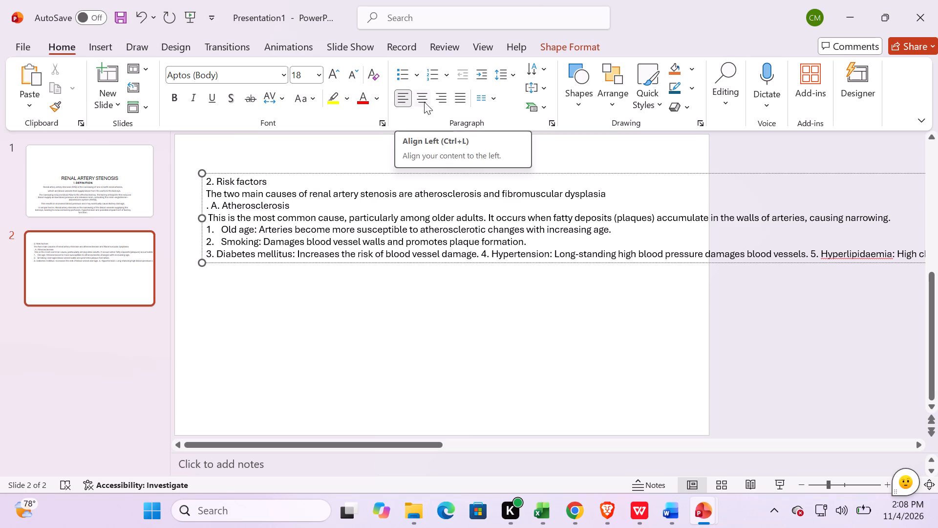
{"action": "left_click", "coordinate": [405, 102]}
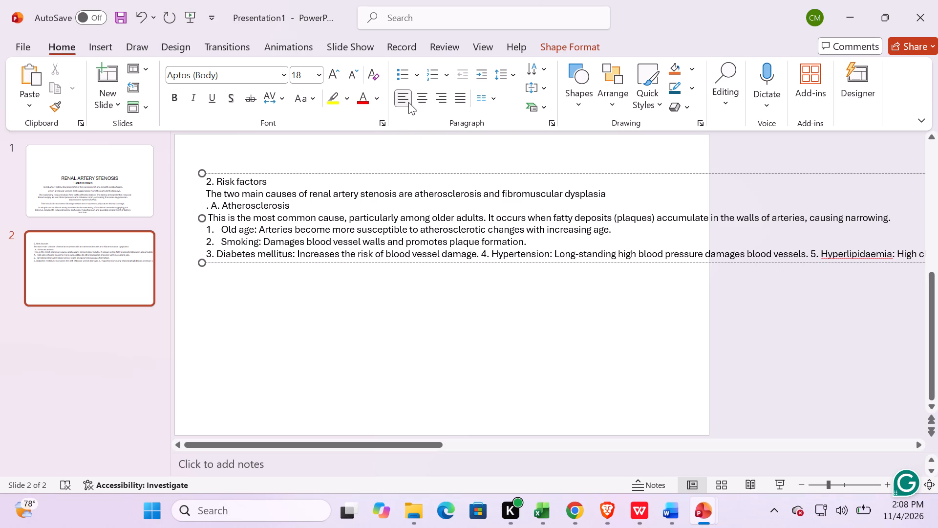
{"action": "left_click", "coordinate": [411, 96]}
Put the Hypertension and Hyperlipidaemia items on separate lines, with two blank lines between them.
{"action": "left_click", "coordinate": [478, 253]}
{"action": "key", "text": "Return"}
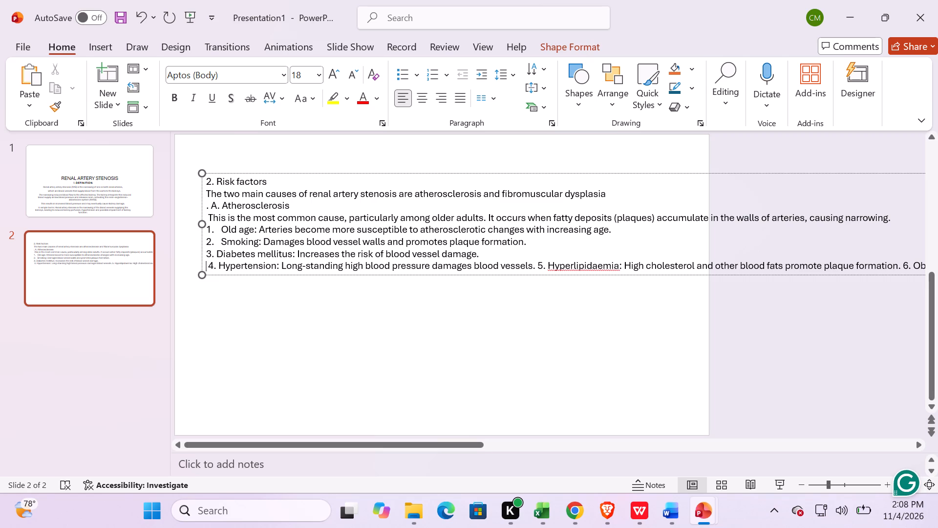
{"action": "left_click", "coordinate": [535, 264]}
{"action": "key", "text": "Return"}
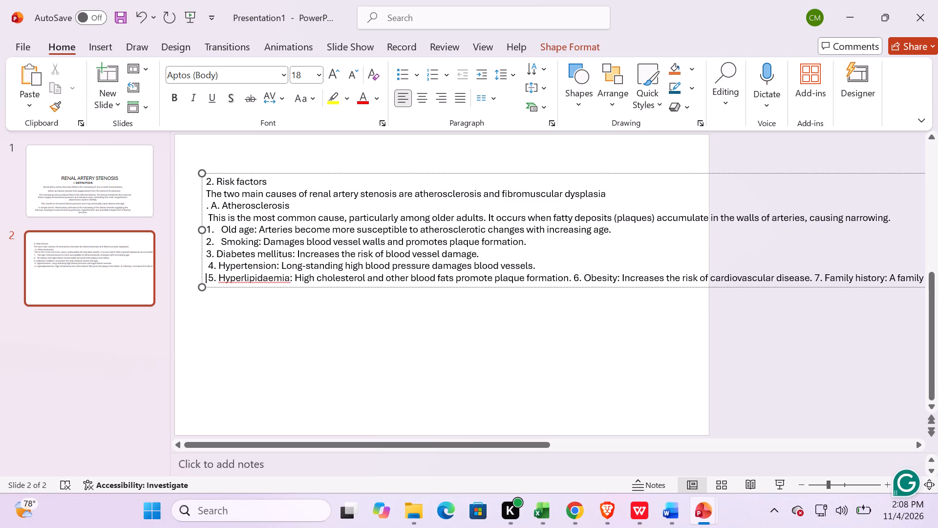
{"action": "key", "text": "Return"}
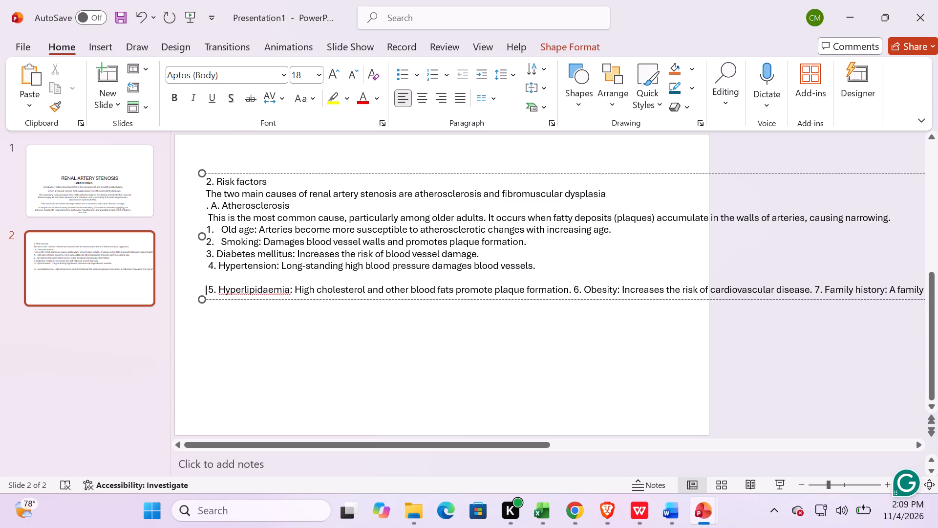
{"action": "key", "text": "Return"}
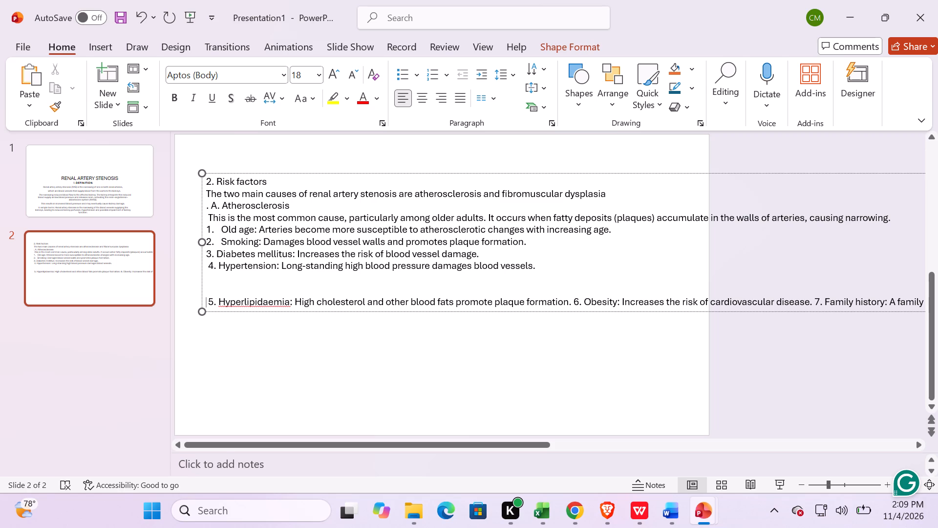
Narrow slide 2's text box from its far right end until the Hyperlipidaemia paragraph wraps before "artery disease".
{"action": "scroll", "coordinate": [869, 287], "scroll_direction": "left", "scroll_amount": 3}
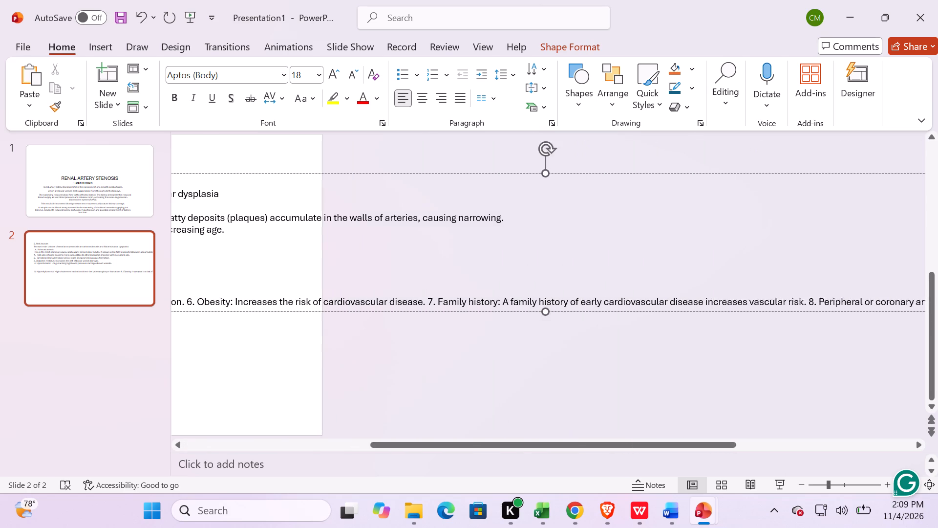
{"action": "scroll", "coordinate": [871, 286], "scroll_direction": "left", "scroll_amount": 3}
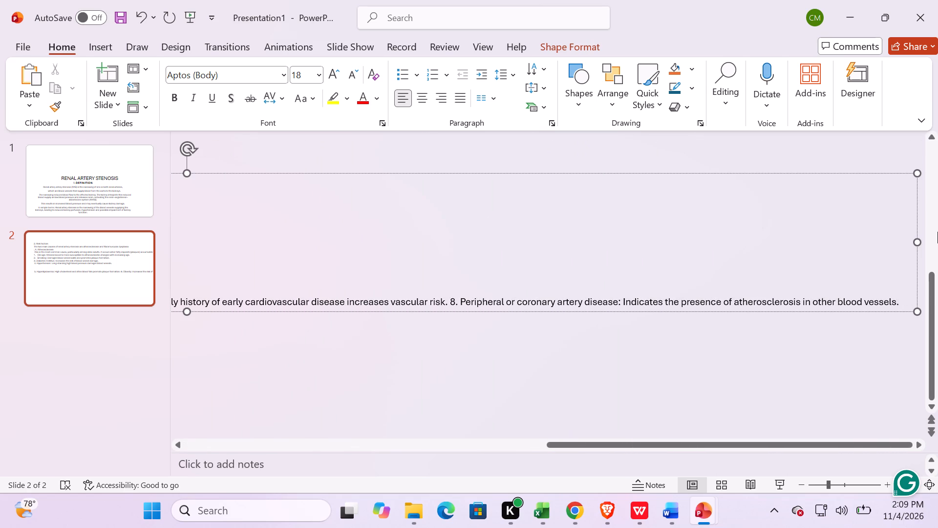
{"action": "scroll", "coordinate": [824, 178], "scroll_direction": "right", "scroll_amount": 6}
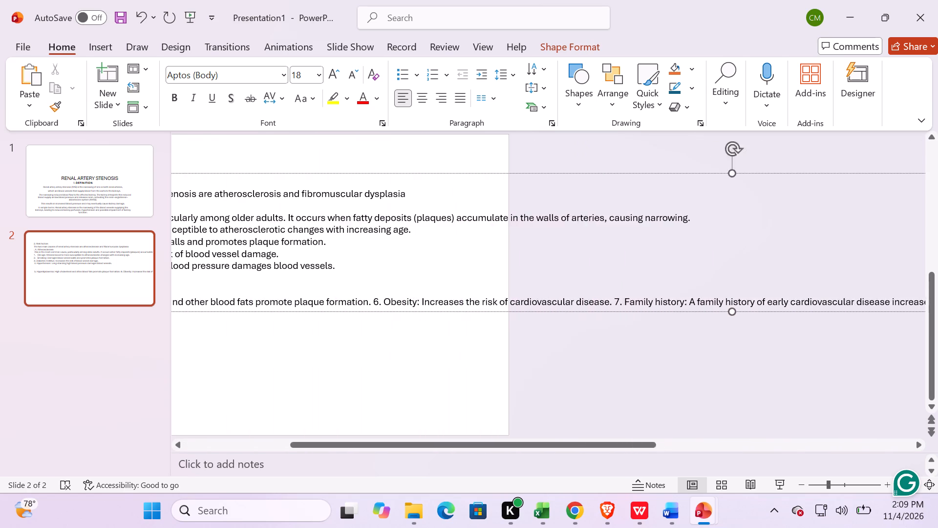
{"action": "scroll", "coordinate": [824, 178], "scroll_direction": "right", "scroll_amount": 2}
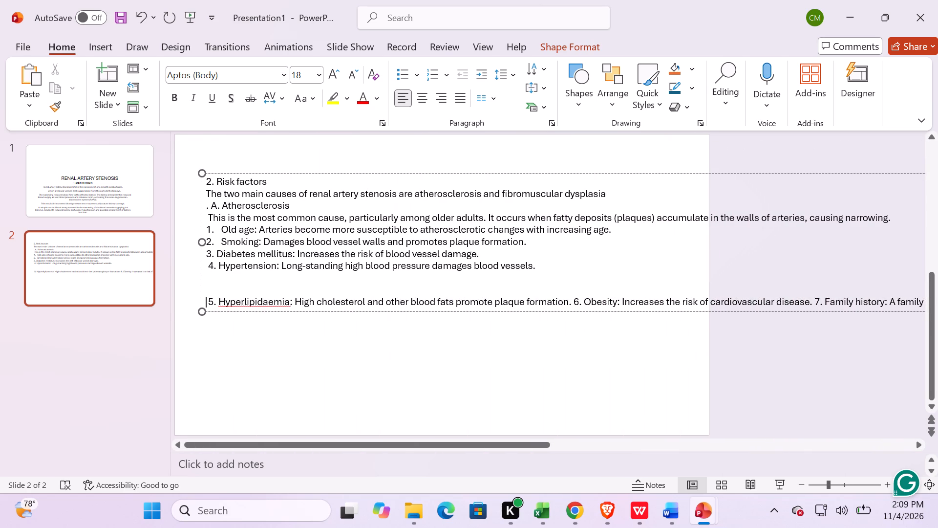
{"action": "scroll", "coordinate": [768, 192], "scroll_direction": "left", "scroll_amount": 8}
{"action": "scroll", "coordinate": [937, 215], "scroll_direction": "left", "scroll_amount": 3}
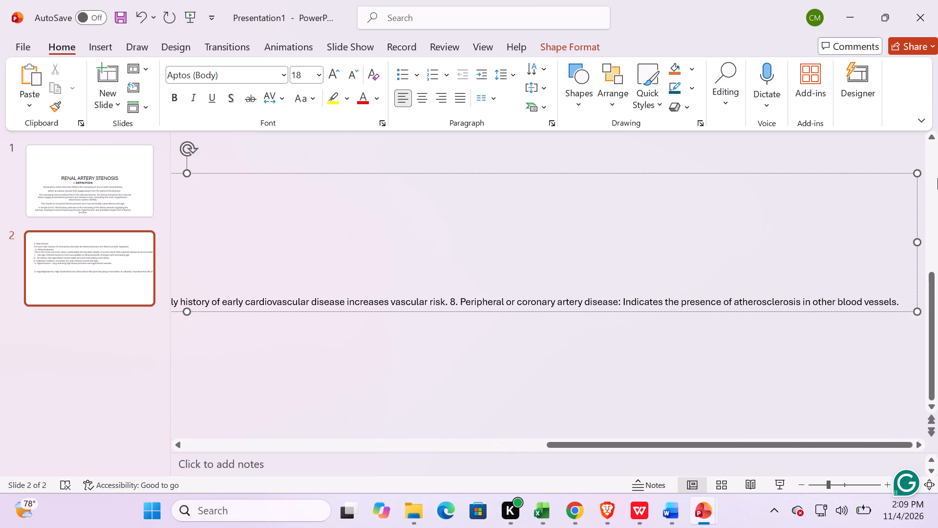
{"action": "left_click_drag", "start_coordinate": [917, 175], "coordinate": [747, 195]}
{"action": "scroll", "coordinate": [910, 177], "scroll_direction": "left", "scroll_amount": 1}
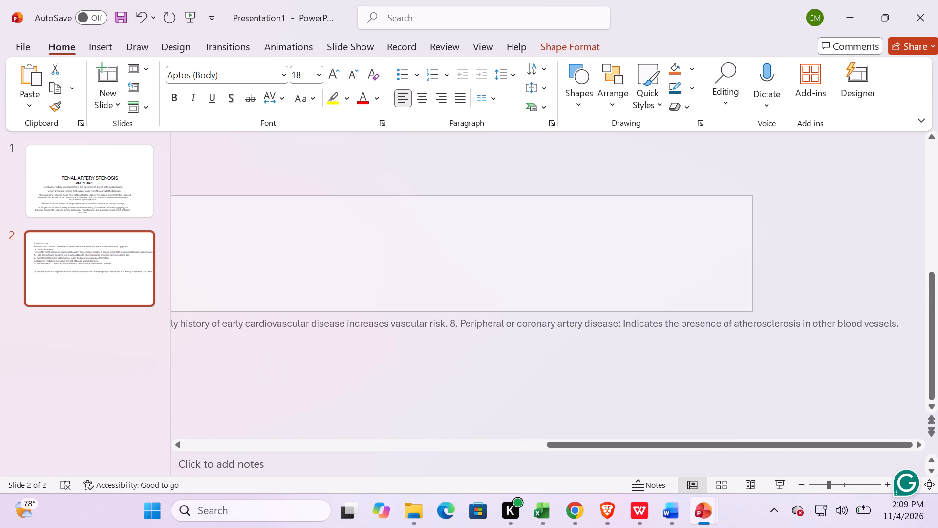
{"action": "scroll", "coordinate": [747, 195], "scroll_direction": "left", "scroll_amount": 1}
{"action": "left_click_drag", "start_coordinate": [747, 195], "coordinate": [564, 216]}
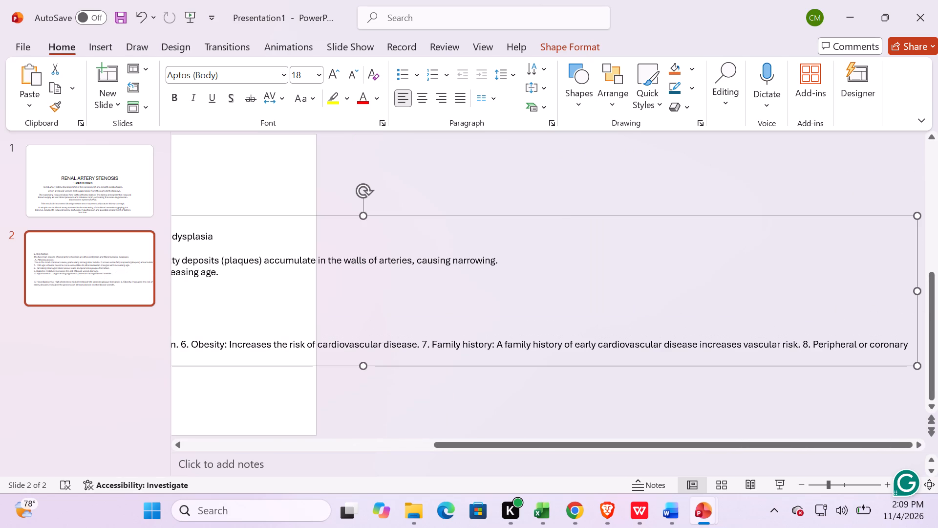
Narrow the text box further from its upper-right corner, wrapping the Hyperlipidaemia paragraph after "cardiovascular disease increases" and lowering the box's top edge.
{"action": "scroll", "coordinate": [630, 249], "scroll_direction": "right", "scroll_amount": 4}
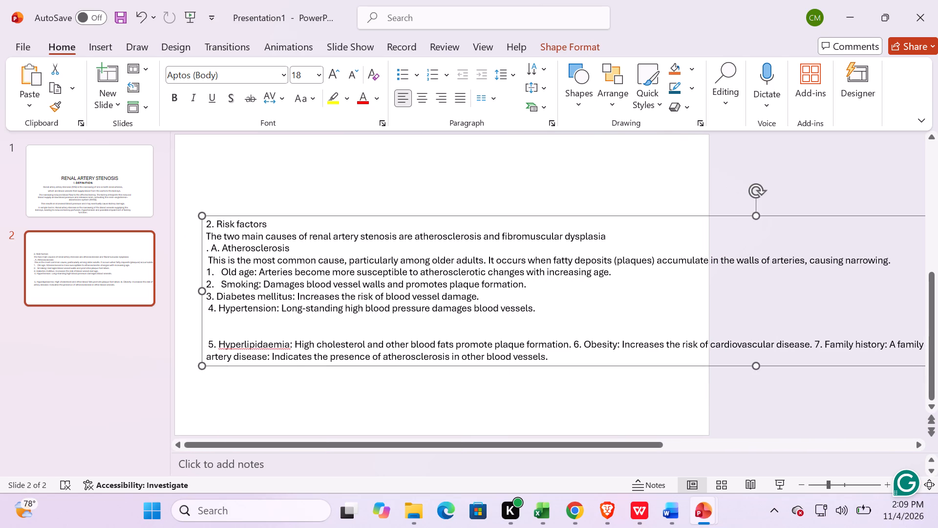
{"action": "scroll", "coordinate": [630, 249], "scroll_direction": "left", "scroll_amount": 5}
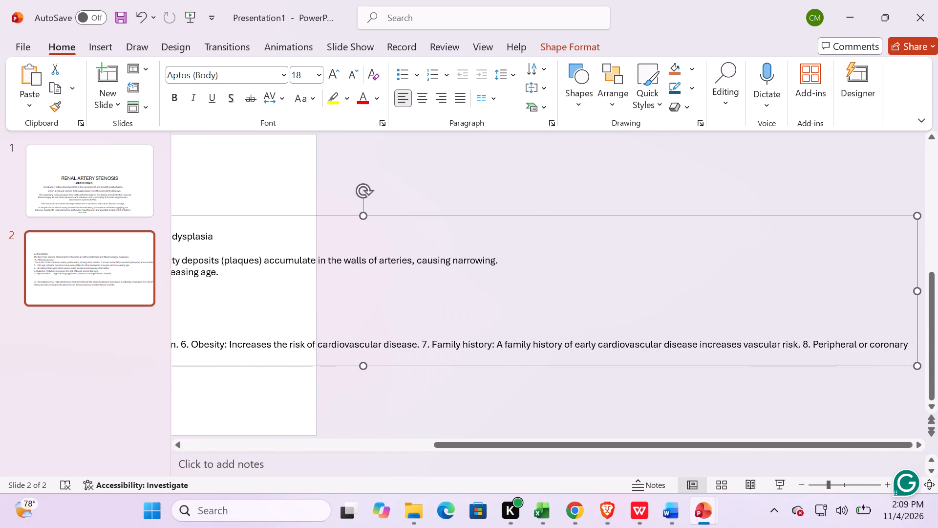
{"action": "left_click_drag", "start_coordinate": [917, 215], "coordinate": [884, 226]}
{"action": "scroll", "coordinate": [917, 215], "scroll_direction": "left", "scroll_amount": 1}
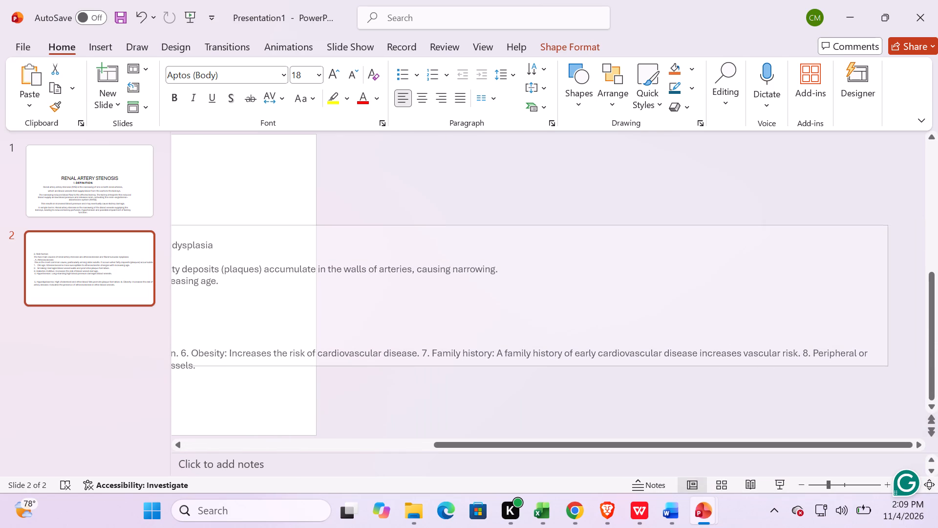
{"action": "left_click_drag", "start_coordinate": [884, 226], "coordinate": [841, 239]}
{"action": "scroll", "coordinate": [884, 226], "scroll_direction": "left", "scroll_amount": 1}
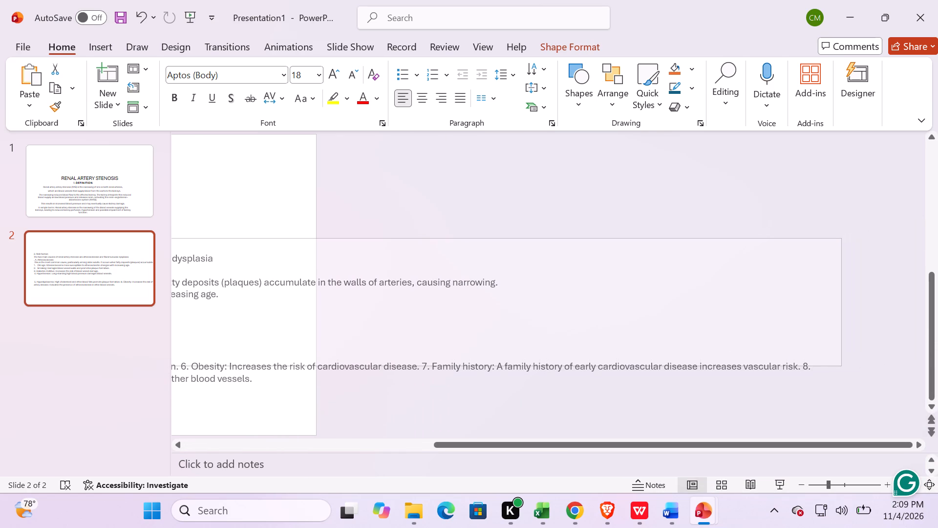
{"action": "left_click_drag", "start_coordinate": [841, 239], "coordinate": [820, 239]}
{"action": "scroll", "coordinate": [841, 239], "scroll_direction": "left", "scroll_amount": 1}
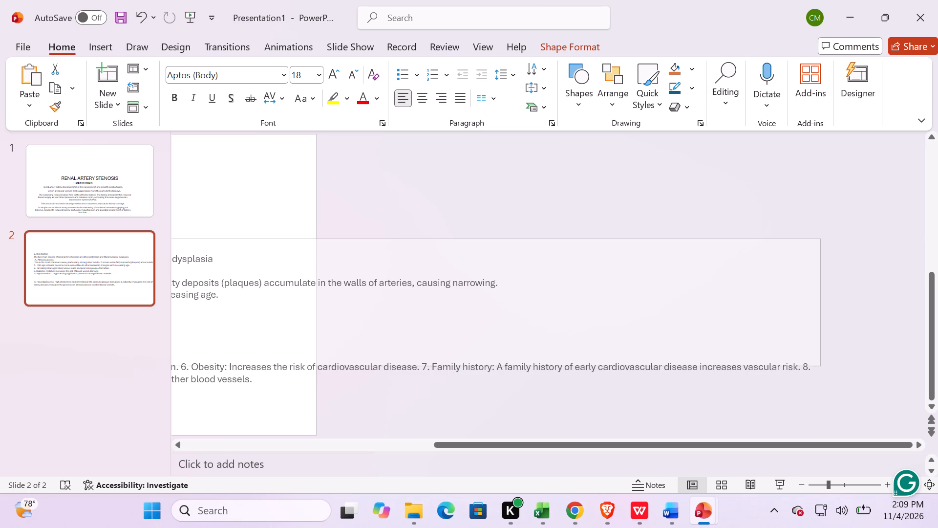
{"action": "scroll", "coordinate": [820, 239], "scroll_direction": "left", "scroll_amount": 1}
{"action": "left_click_drag", "start_coordinate": [820, 239], "coordinate": [768, 246]}
{"action": "scroll", "coordinate": [801, 242], "scroll_direction": "left", "scroll_amount": 1}
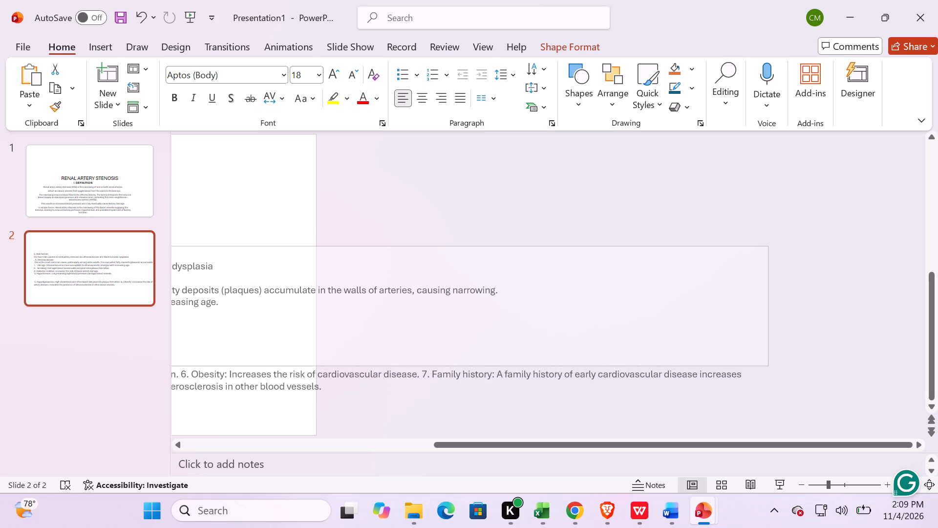
{"action": "scroll", "coordinate": [768, 246], "scroll_direction": "left", "scroll_amount": 1}
{"action": "left_click_drag", "start_coordinate": [768, 246], "coordinate": [760, 247]}
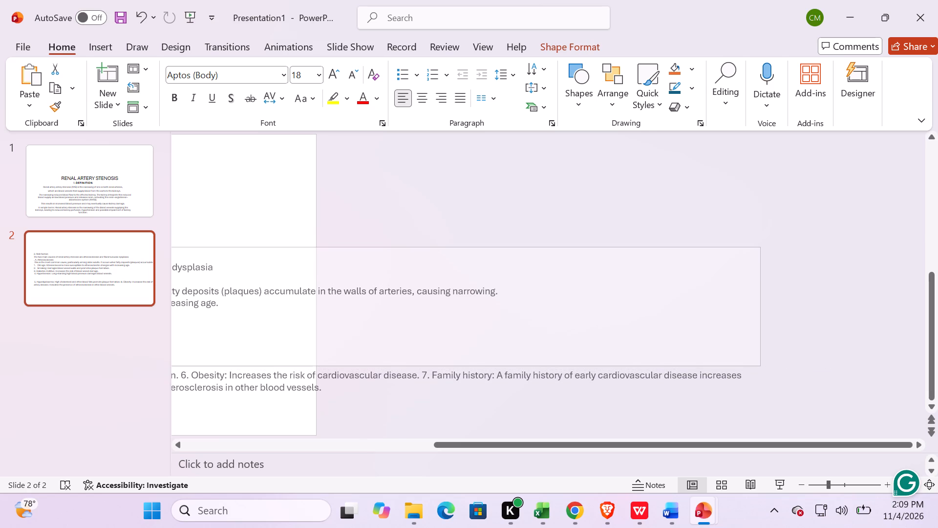
{"action": "scroll", "coordinate": [760, 247], "scroll_direction": "left", "scroll_amount": 1}
{"action": "left_click_drag", "start_coordinate": [760, 247], "coordinate": [760, 247]}
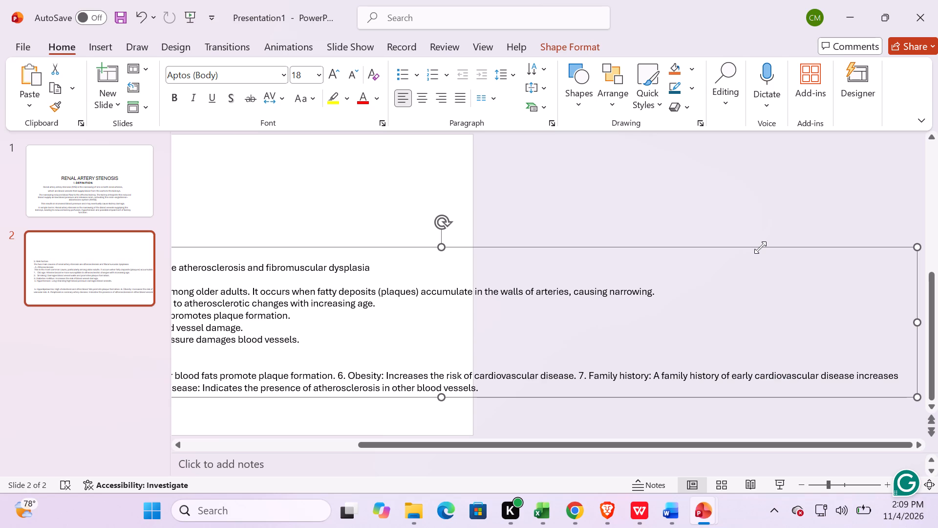
Pull the text box's upper-right corner inward and up so the Hyperlipidaemia paragraph wraps after "A family history of early".
{"action": "scroll", "coordinate": [760, 247], "scroll_direction": "right", "scroll_amount": 3}
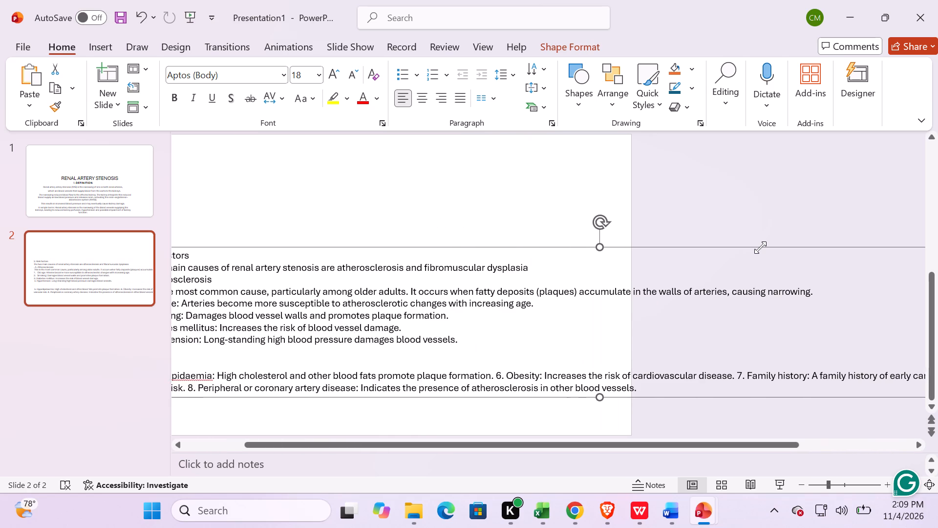
{"action": "scroll", "coordinate": [760, 247], "scroll_direction": "right", "scroll_amount": 2}
{"action": "scroll", "coordinate": [760, 247], "scroll_direction": "left", "scroll_amount": 4}
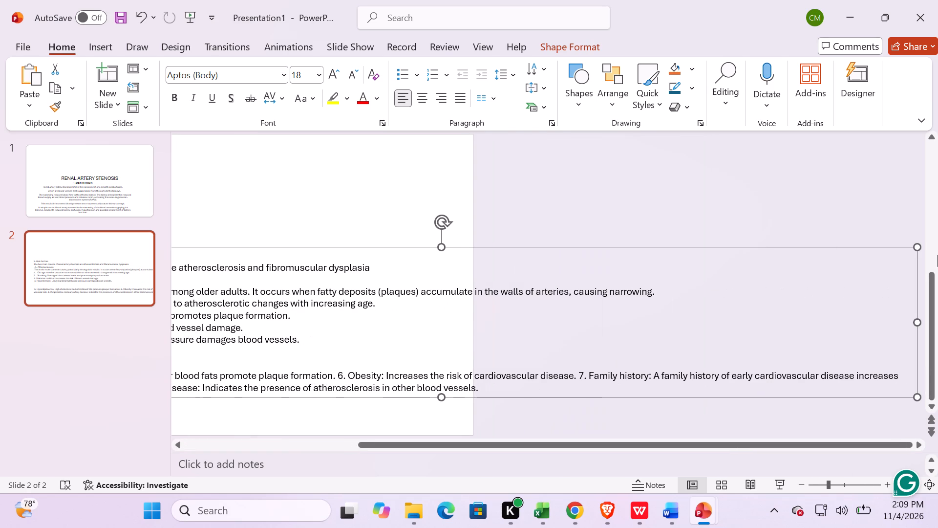
{"action": "left_click_drag", "start_coordinate": [918, 246], "coordinate": [864, 262]}
{"action": "scroll", "coordinate": [910, 252], "scroll_direction": "left", "scroll_amount": 1}
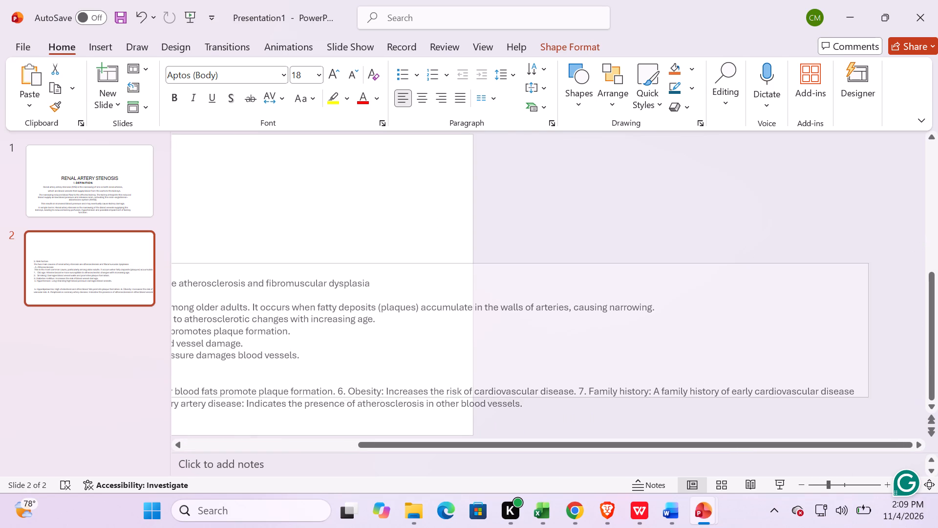
{"action": "left_click_drag", "start_coordinate": [864, 262], "coordinate": [793, 217]}
{"action": "scroll", "coordinate": [864, 262], "scroll_direction": "left", "scroll_amount": 1}
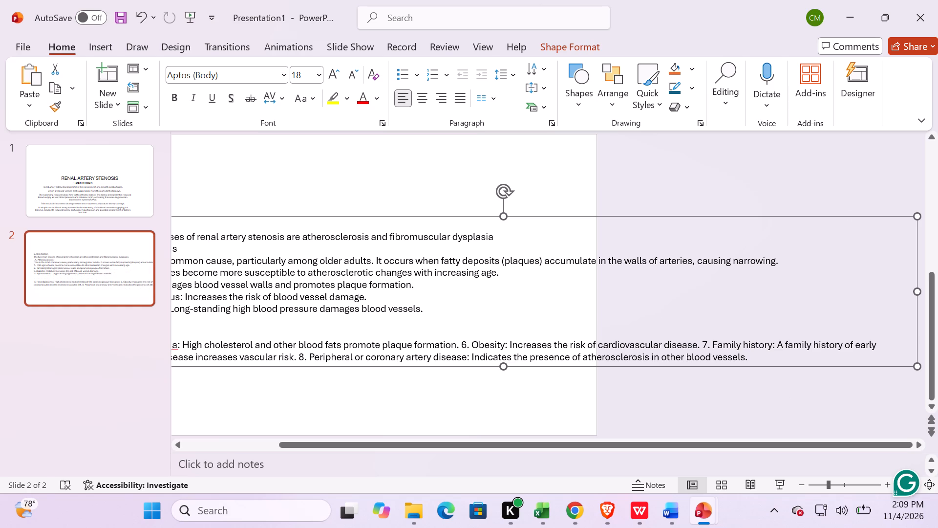
Narrow the text box again so the Hyperlipidaemia paragraph runs over three lines, with the first line ending at "Family history:".
{"action": "scroll", "coordinate": [799, 231], "scroll_direction": "down", "scroll_amount": 2}
{"action": "scroll", "coordinate": [705, 248], "scroll_direction": "right", "scroll_amount": 1}
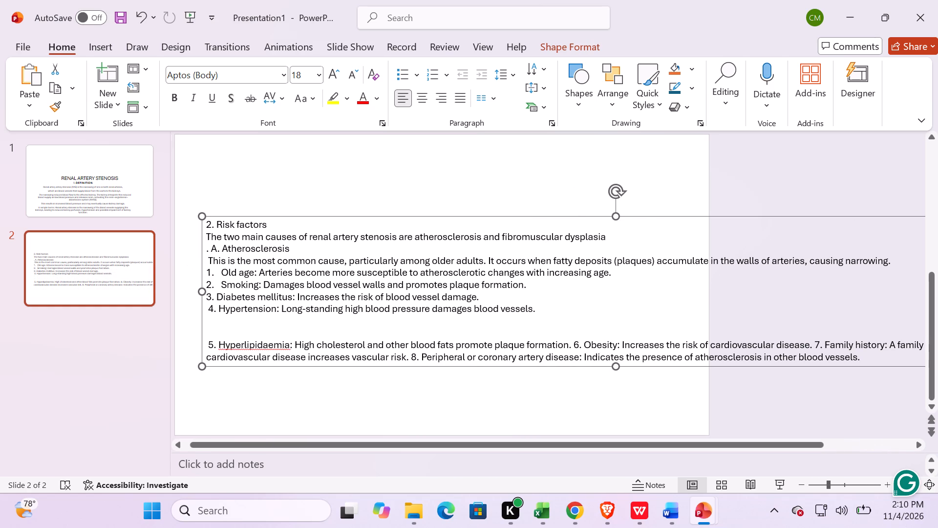
{"action": "scroll", "coordinate": [705, 248], "scroll_direction": "right", "scroll_amount": 2}
{"action": "scroll", "coordinate": [705, 248], "scroll_direction": "left", "scroll_amount": 3}
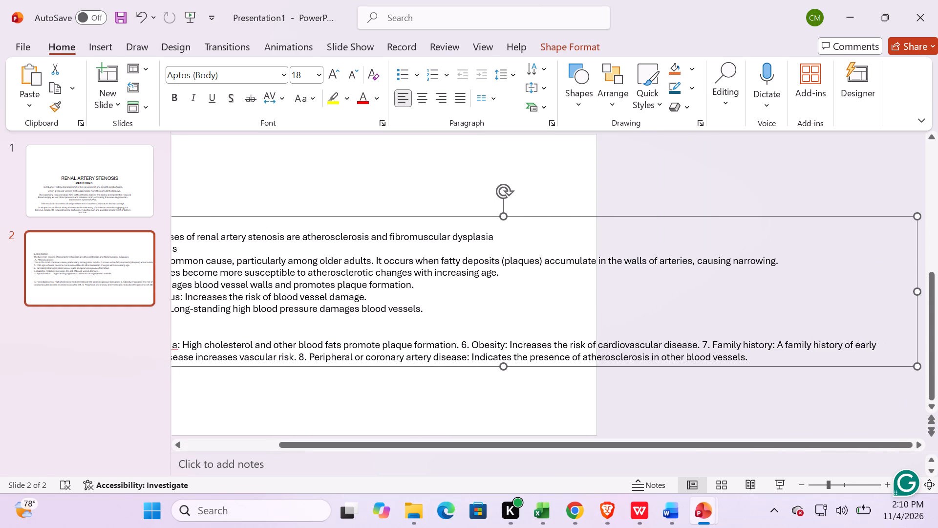
{"action": "left_click_drag", "start_coordinate": [915, 217], "coordinate": [859, 230]}
{"action": "scroll", "coordinate": [915, 217], "scroll_direction": "left", "scroll_amount": 1}
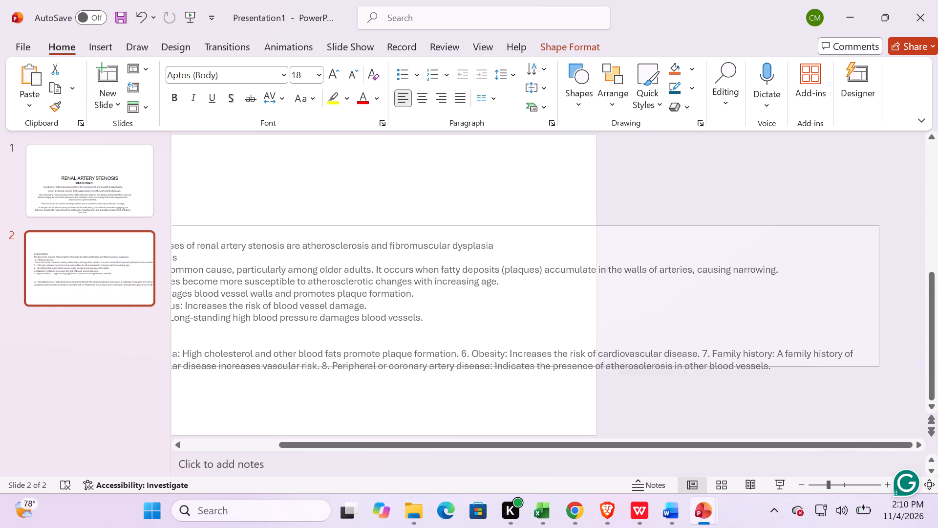
{"action": "left_click_drag", "start_coordinate": [859, 230], "coordinate": [784, 216]}
{"action": "scroll", "coordinate": [859, 230], "scroll_direction": "left", "scroll_amount": 1}
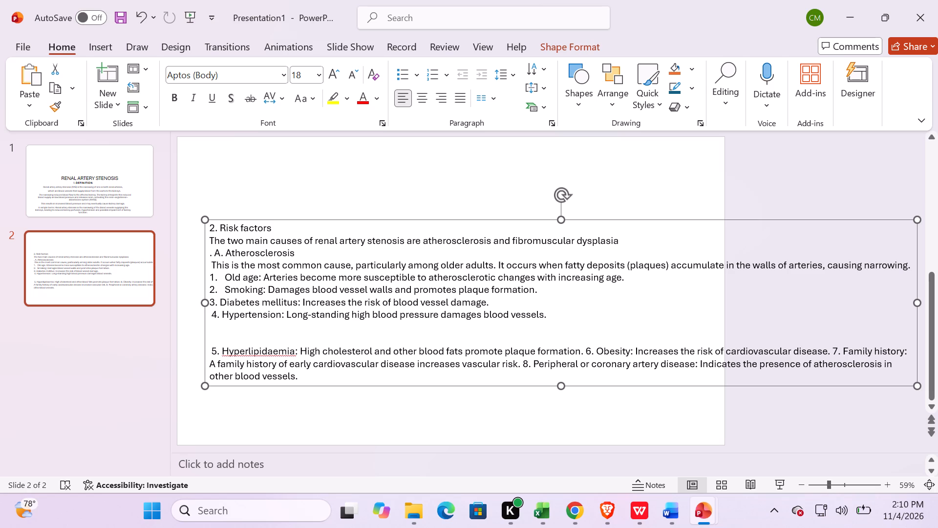
Reduce the text box's width closer to the slide's right edge and raise its top, wrapping the atherosclerosis description after "walls".
{"action": "scroll", "coordinate": [829, 247], "scroll_direction": "right", "scroll_amount": 1}
{"action": "scroll", "coordinate": [911, 226], "scroll_direction": "right", "scroll_amount": 1}
{"action": "scroll", "coordinate": [920, 223], "scroll_direction": "left", "scroll_amount": 1}
{"action": "left_click_drag", "start_coordinate": [917, 221], "coordinate": [829, 223]}
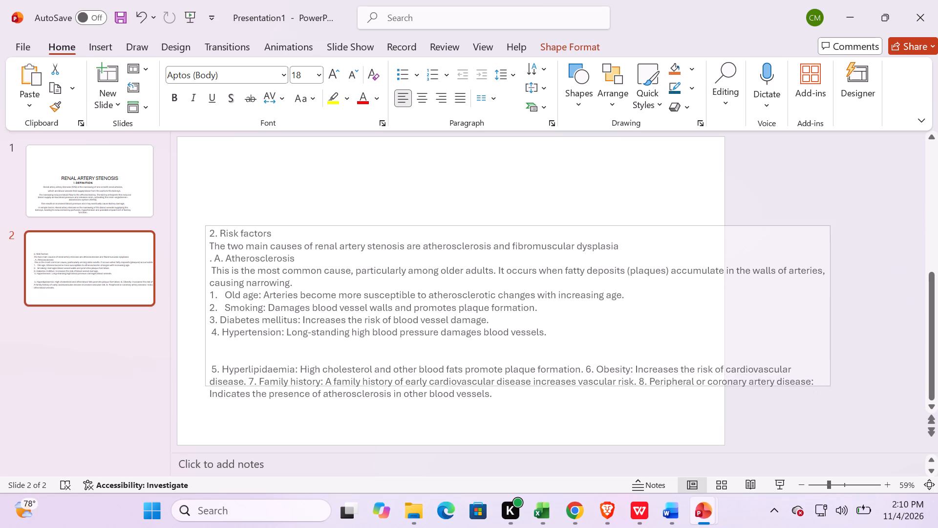
{"action": "left_click_drag", "start_coordinate": [829, 223], "coordinate": [783, 176]}
{"action": "scroll", "coordinate": [829, 223], "scroll_direction": "left", "scroll_amount": 1}
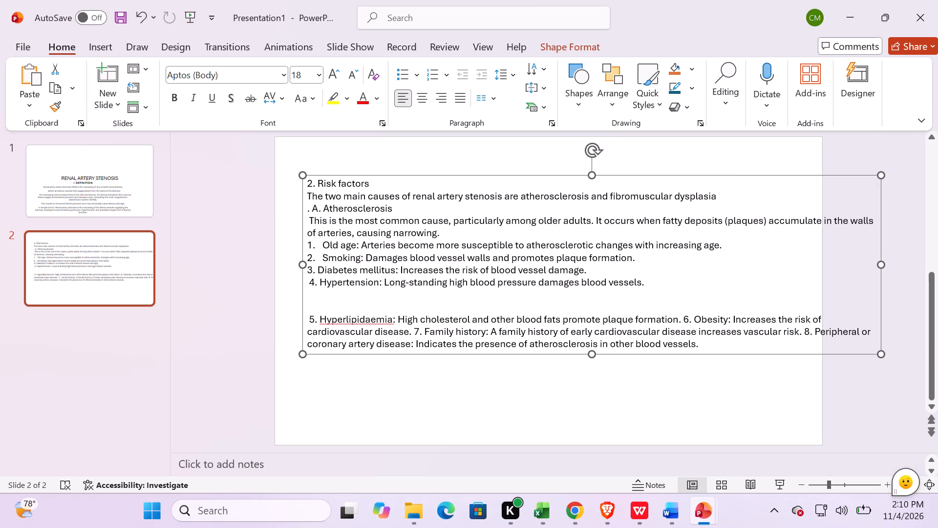
Widen the text box slightly by pulling its upper-right corner outward, beyond the slide's right edge.
{"action": "left_click", "coordinate": [880, 172]}
{"action": "scroll", "coordinate": [880, 172], "scroll_direction": "right", "scroll_amount": 1}
{"action": "scroll", "coordinate": [880, 172], "scroll_direction": "up", "scroll_amount": 1, "text": "ctrl"}
{"action": "scroll", "coordinate": [880, 172], "scroll_direction": "right", "scroll_amount": 1, "text": "ctrl"}
{"action": "scroll", "coordinate": [880, 172], "scroll_direction": "up", "scroll_amount": 1, "text": "ctrl"}
{"action": "scroll", "coordinate": [880, 172], "scroll_direction": "right", "scroll_amount": 1, "text": "ctrl"}
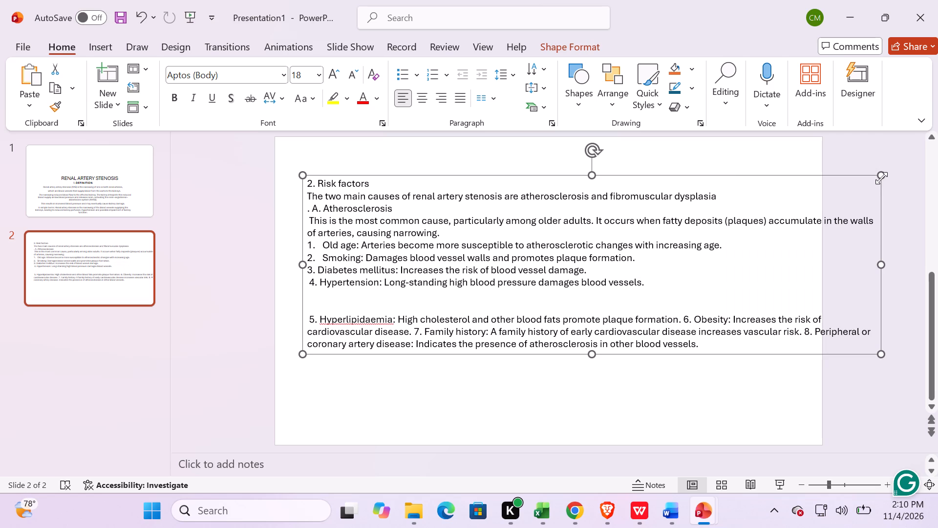
{"action": "left_click", "coordinate": [881, 178]}
{"action": "scroll", "coordinate": [881, 178], "scroll_direction": "right", "scroll_amount": 1}
{"action": "scroll", "coordinate": [881, 178], "scroll_direction": "up", "scroll_amount": 1, "text": "ctrl"}
{"action": "scroll", "coordinate": [881, 178], "scroll_direction": "right", "scroll_amount": 1, "text": "ctrl"}
{"action": "left_click_drag", "start_coordinate": [883, 176], "coordinate": [908, 171]}
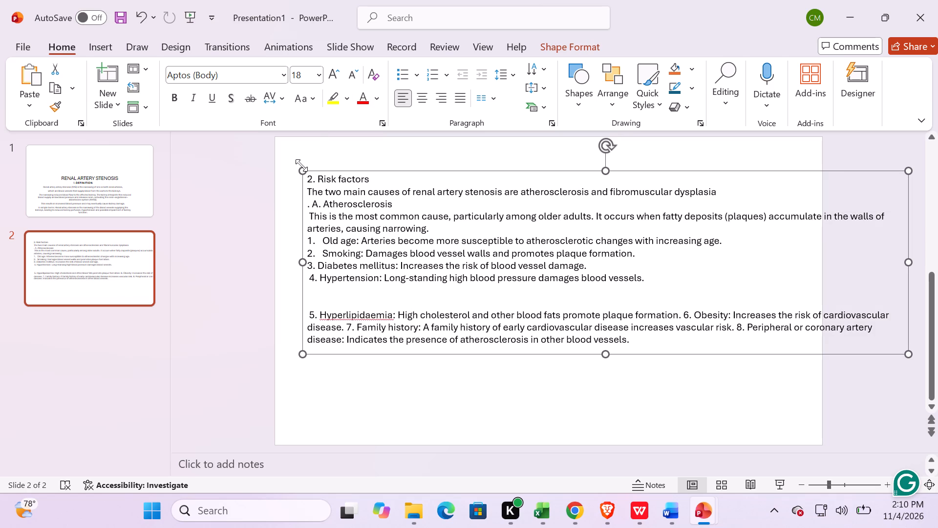
Extend the text box's upper-left corner outward to just beyond the slide's left edge.
{"action": "left_click_drag", "start_coordinate": [302, 170], "coordinate": [263, 168]}
{"action": "scroll", "coordinate": [302, 171], "scroll_direction": "left", "scroll_amount": 1}
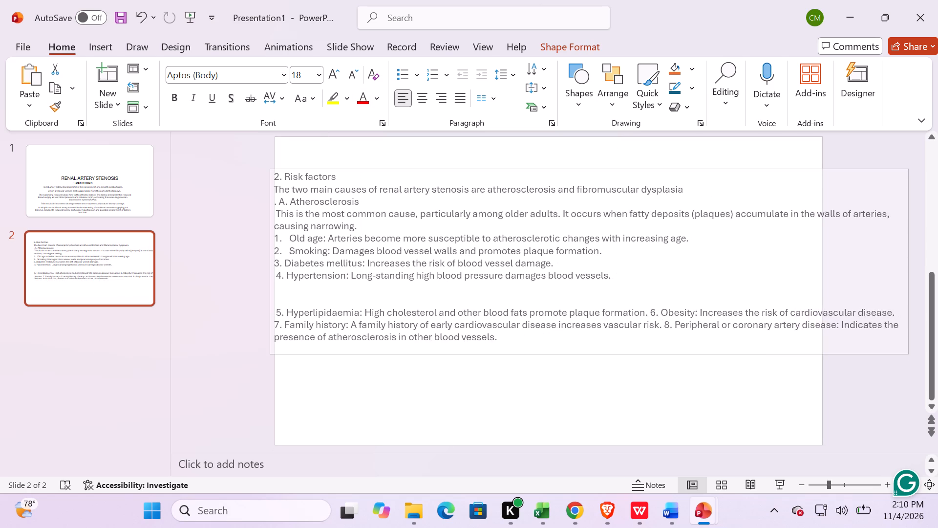
{"action": "left_click_drag", "start_coordinate": [263, 168], "coordinate": [252, 168]}
{"action": "scroll", "coordinate": [263, 168], "scroll_direction": "left", "scroll_amount": 1}
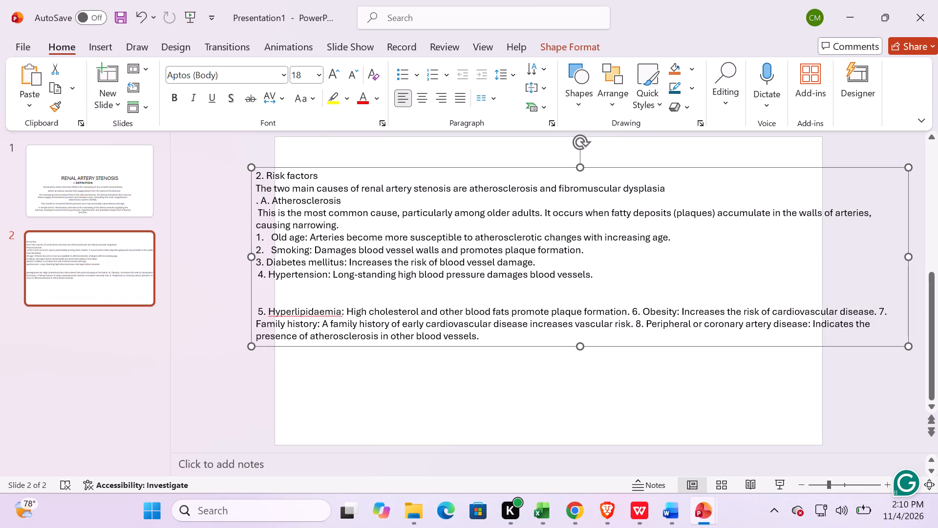
Try to stretch the text box down toward the slide's bottom edge from its lower-right corner, bringing the right side slightly inward.
{"action": "left_click", "coordinate": [873, 353]}
{"action": "left_click", "coordinate": [884, 330]}
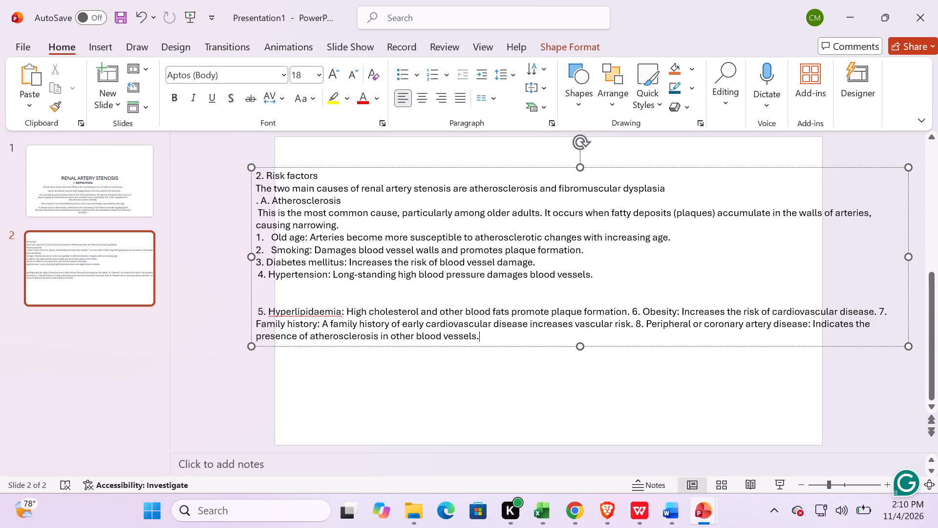
{"action": "left_click_drag", "start_coordinate": [910, 347], "coordinate": [899, 426]}
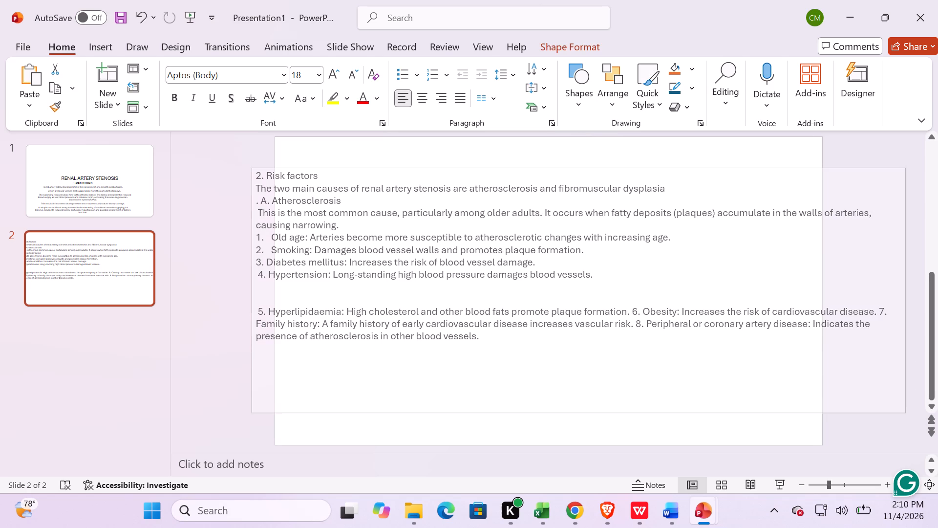
{"action": "left_click_drag", "start_coordinate": [899, 426], "coordinate": [897, 439]}
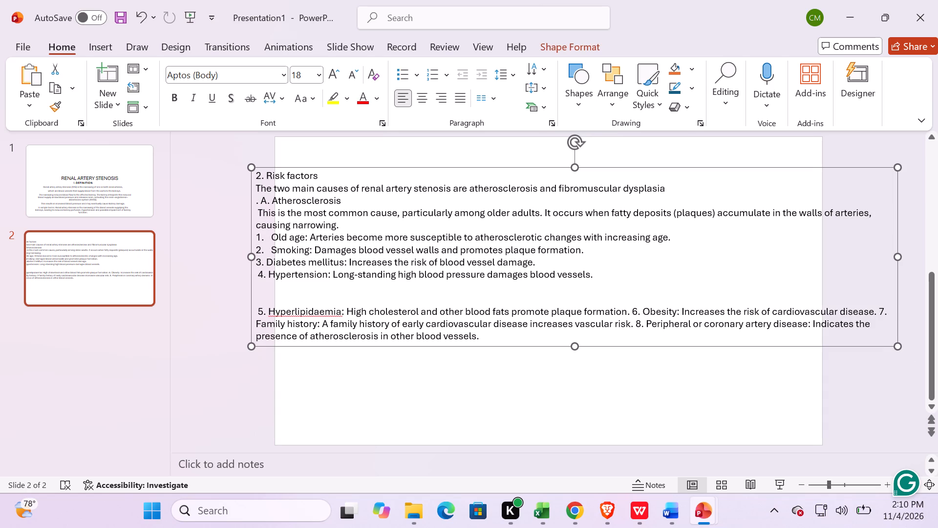
Split the Hyperlipidaemia paragraph so 6. Obesity, 7. Family history and 8. Peripheral or coronary artery disease each start a new line.
{"action": "left_click", "coordinate": [631, 314]}
{"action": "key", "text": "Return"}
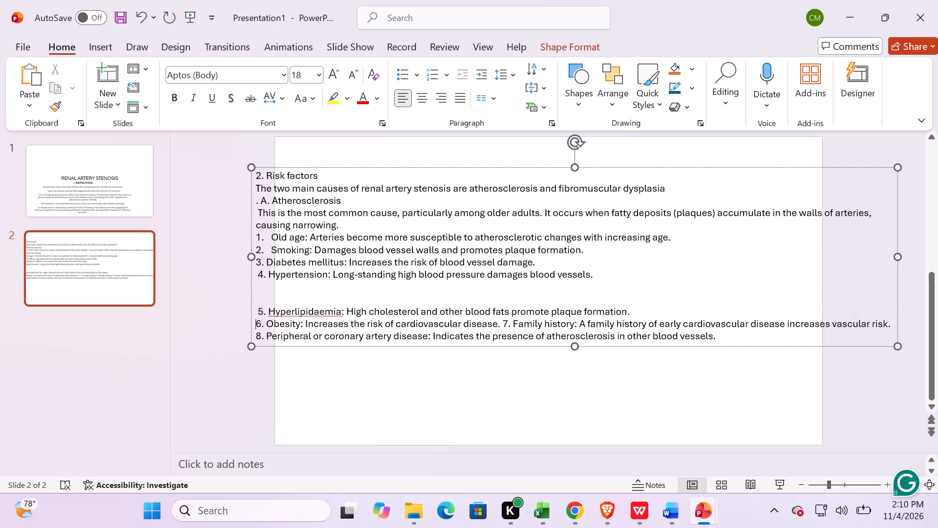
{"action": "left_click", "coordinate": [509, 325]}
{"action": "left_click", "coordinate": [557, 365]}
{"action": "left_click", "coordinate": [501, 325]}
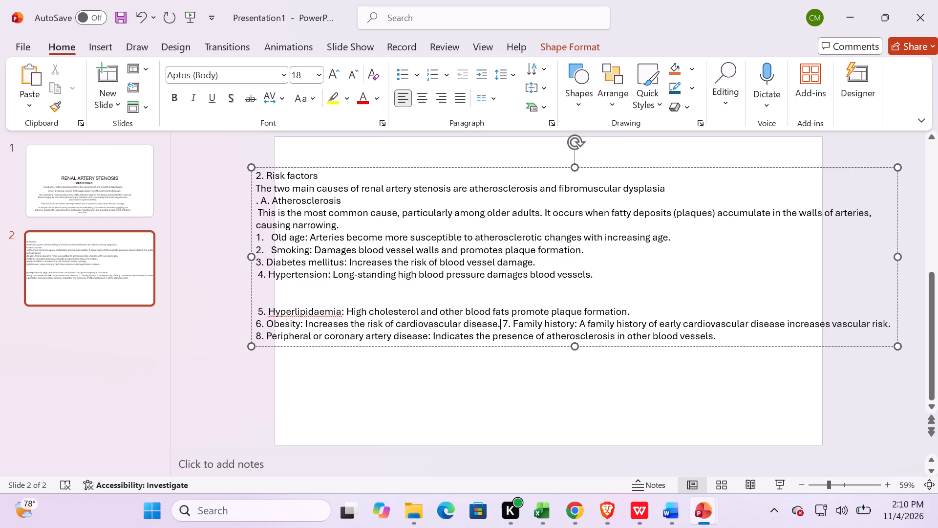
{"action": "key", "text": "Return"}
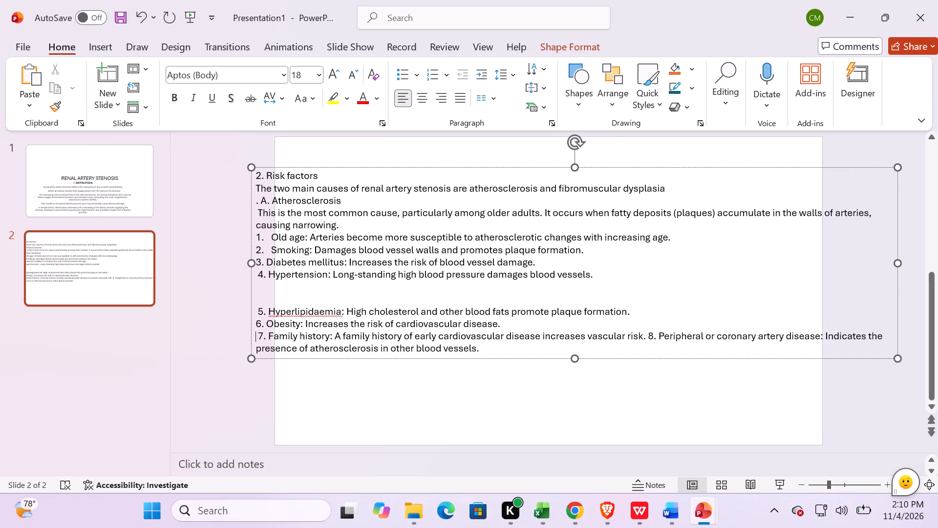
{"action": "left_click", "coordinate": [648, 335]}
{"action": "key", "text": "Return"}
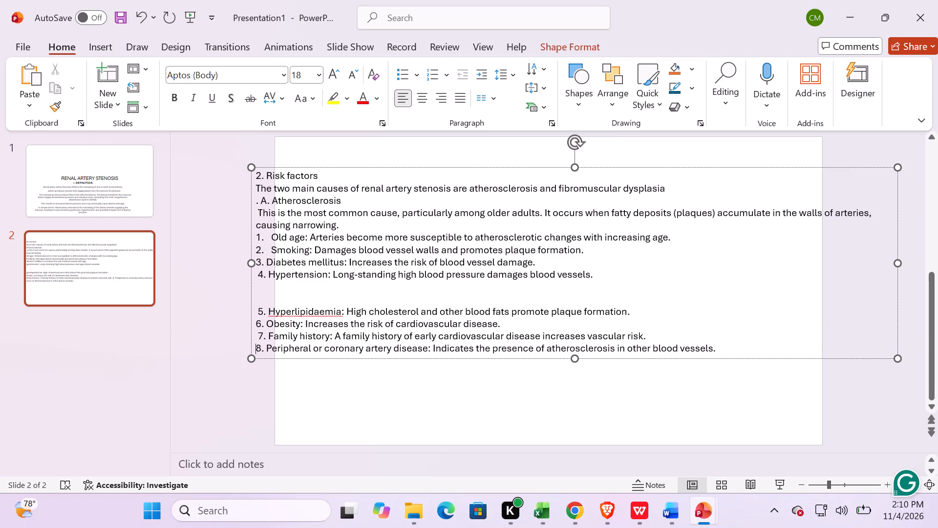
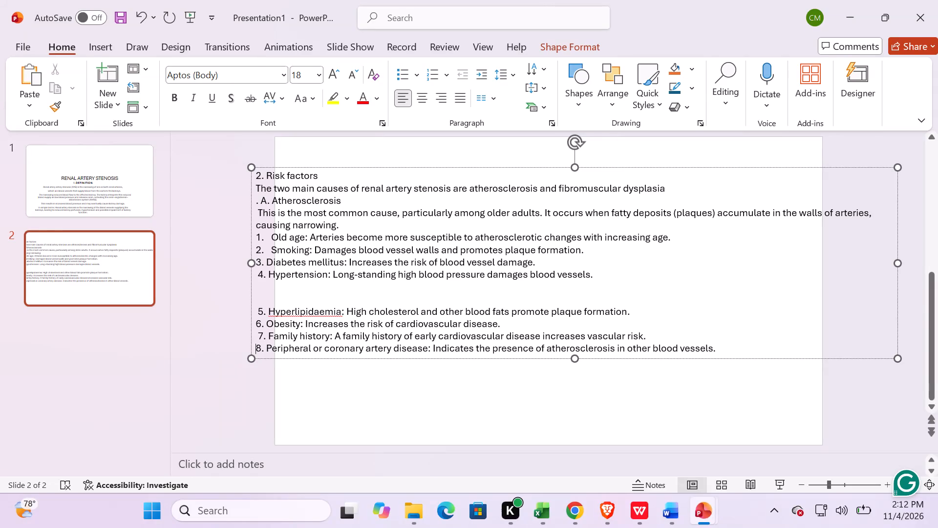
Switch to Brave and play suggested YouTube music videos: Okello Max - Nakufa, followed by Fally Ipupa - Mayday.
{"action": "left_click", "coordinate": [605, 479]}
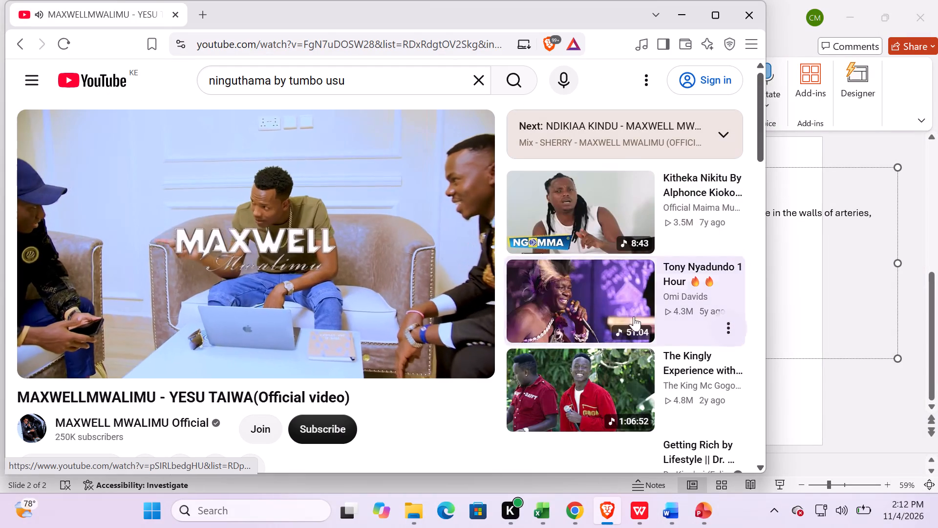
{"action": "scroll", "coordinate": [646, 313], "scroll_direction": "down", "scroll_amount": 1}
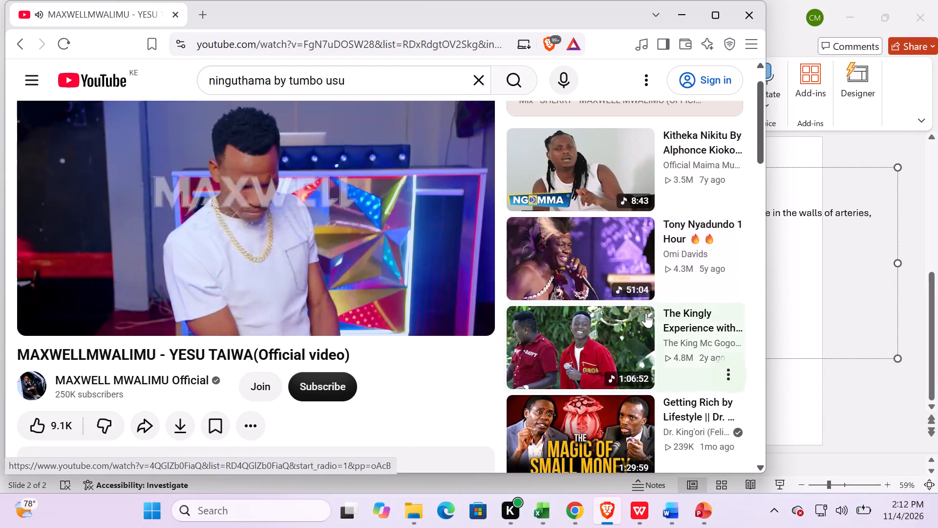
{"action": "scroll", "coordinate": [646, 313], "scroll_direction": "down", "scroll_amount": 2}
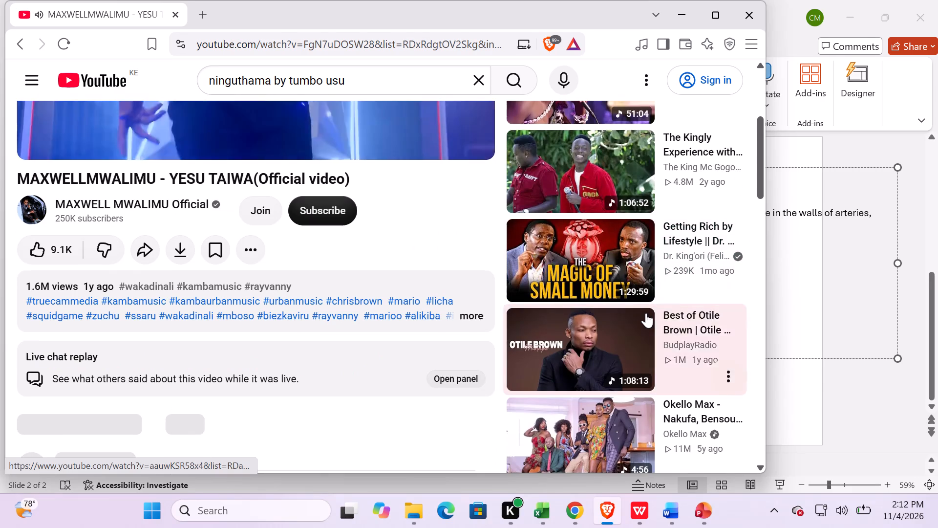
{"action": "scroll", "coordinate": [646, 313], "scroll_direction": "down", "scroll_amount": 2}
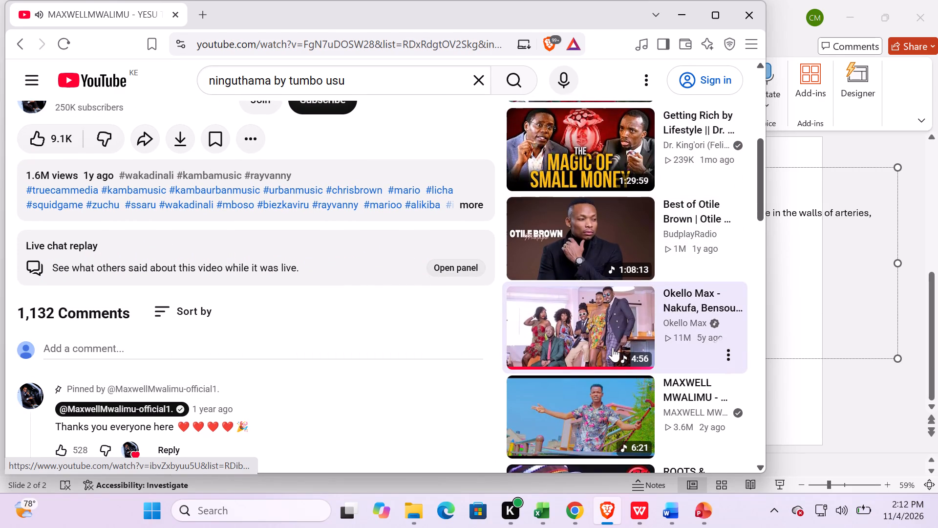
{"action": "left_click", "coordinate": [612, 349]}
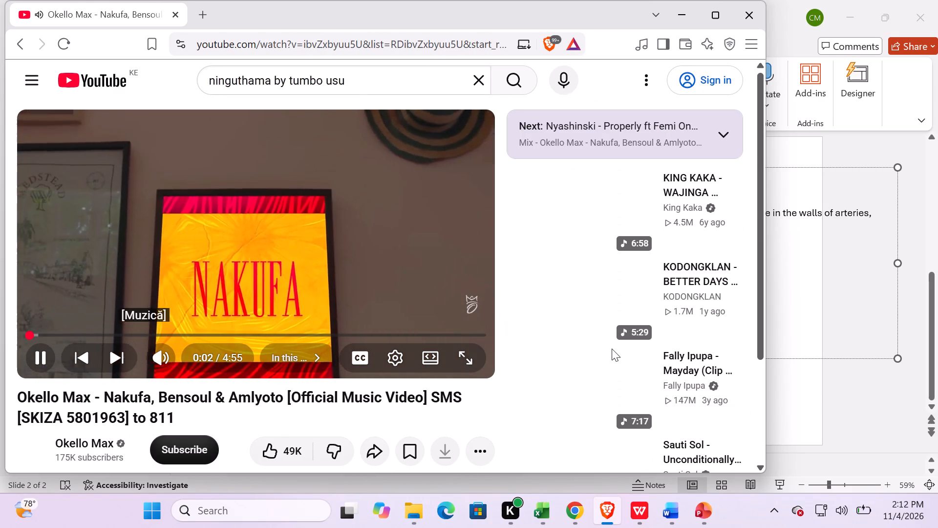
{"action": "left_click", "coordinate": [638, 375]}
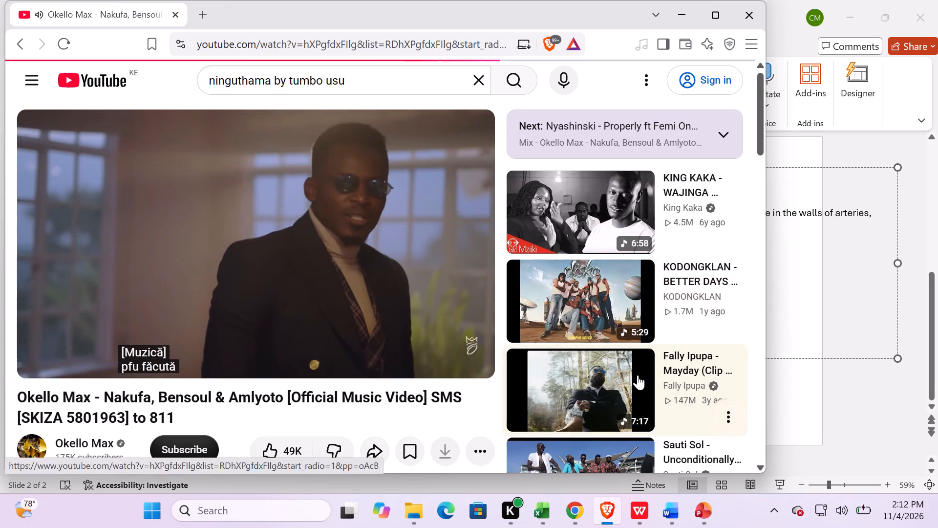
{"action": "left_click", "coordinate": [638, 375]}
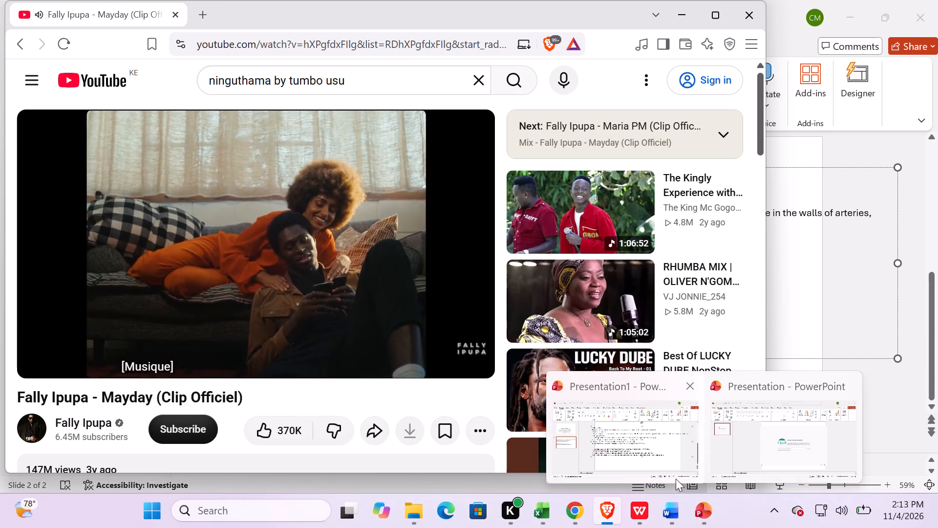
Switch to Presentation1 in PowerPoint and make the "2. Risk factors" heading on slide 2 bold.
{"action": "left_click", "coordinate": [652, 447]}
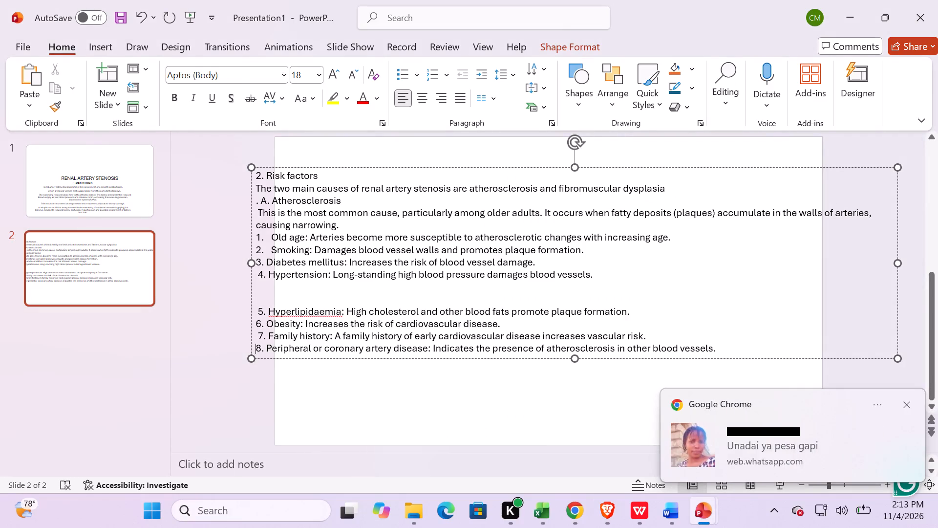
{"action": "left_click_drag", "start_coordinate": [322, 174], "coordinate": [263, 174]}
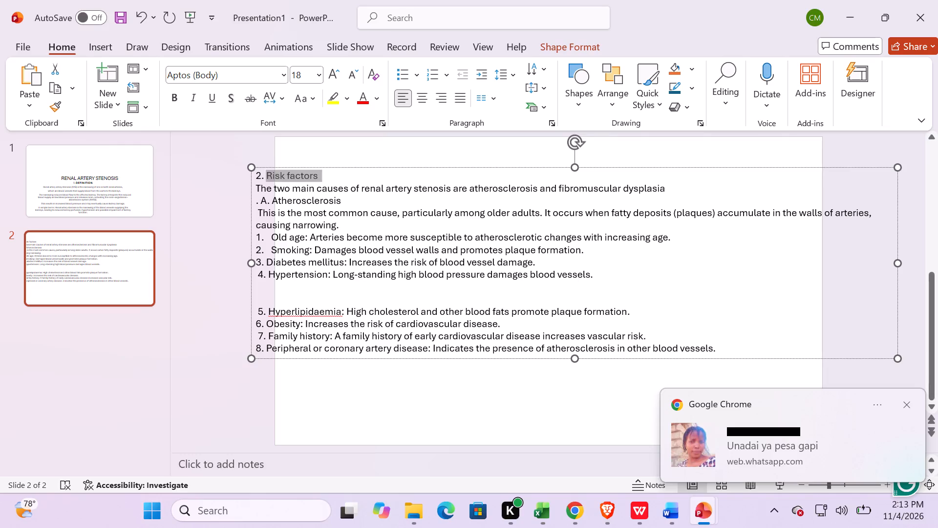
{"action": "left_click_drag", "start_coordinate": [263, 174], "coordinate": [247, 174]}
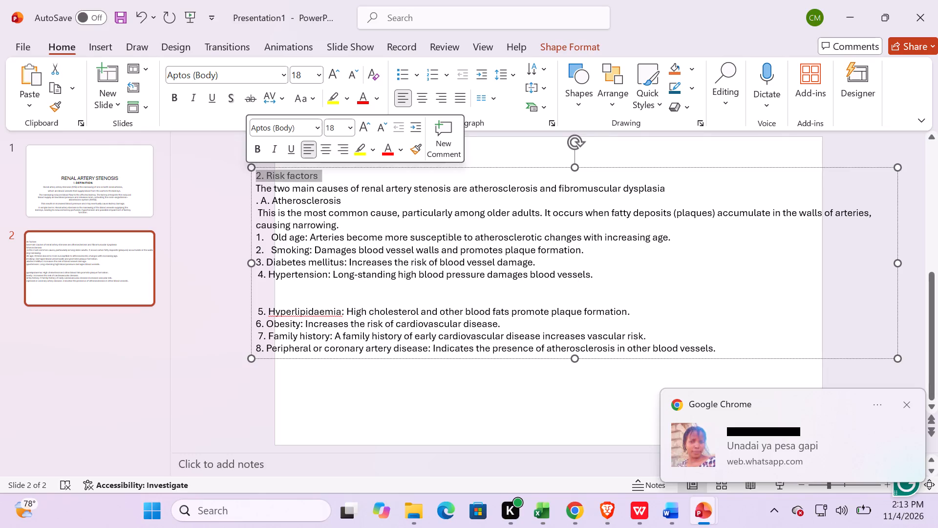
{"action": "left_click", "coordinate": [260, 148]}
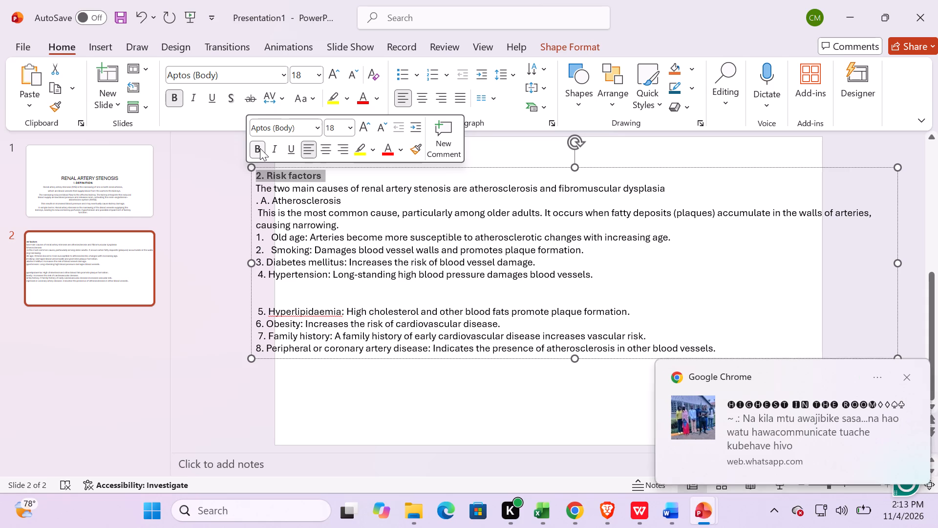
Make the ". A. Atherosclerosis" subheading on slide 2 bold.
{"action": "double_click", "coordinate": [365, 195]}
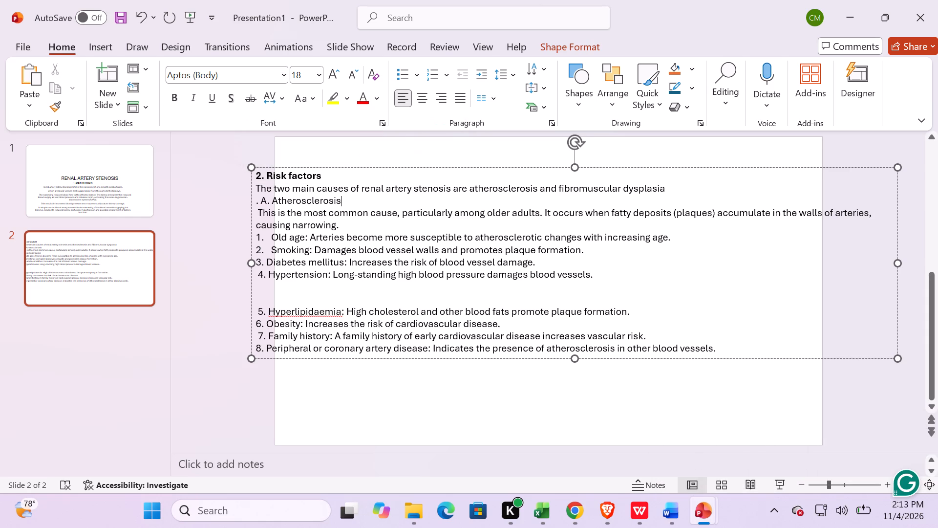
{"action": "left_click_drag", "start_coordinate": [348, 202], "coordinate": [257, 198]}
{"action": "left_click", "coordinate": [262, 176]}
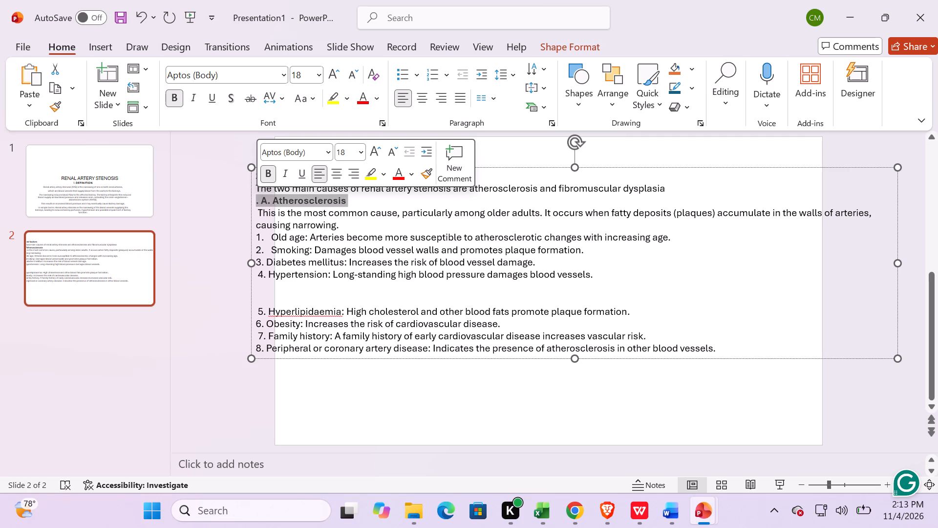
Remove the two blank lines between item 4 (Hypertension) and item 5 (Hyperlipidaemia) in the risk factor list.
{"action": "left_click", "coordinate": [255, 302]}
{"action": "left_click", "coordinate": [256, 314]}
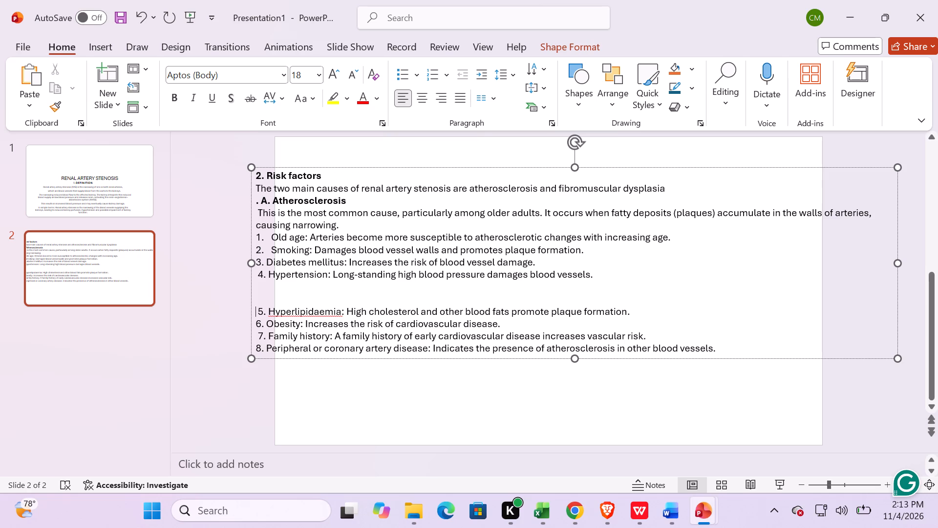
{"action": "key", "text": "BackSpace"}
{"action": "key", "text": "BackSpace"}
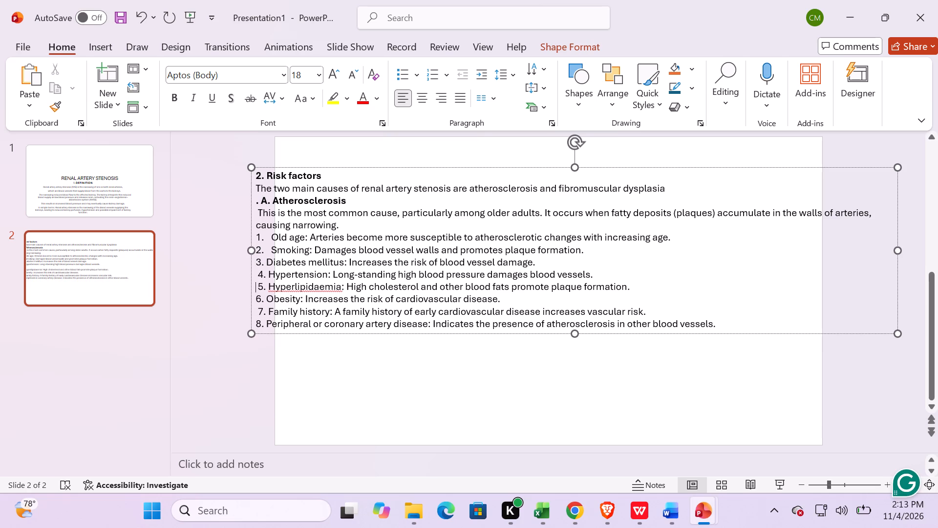
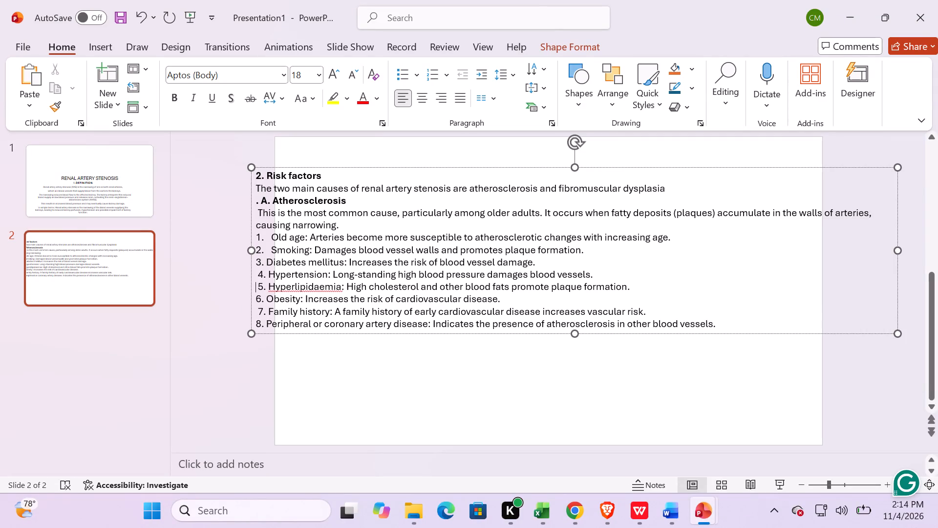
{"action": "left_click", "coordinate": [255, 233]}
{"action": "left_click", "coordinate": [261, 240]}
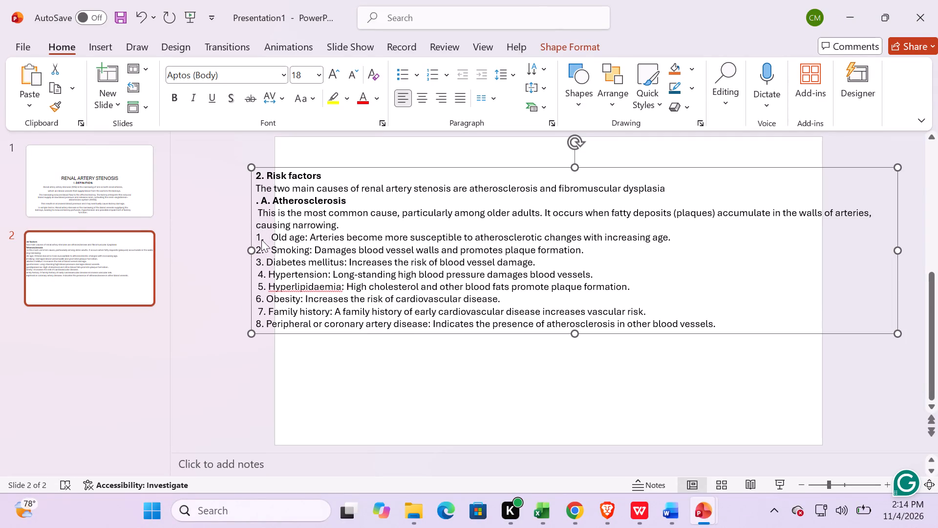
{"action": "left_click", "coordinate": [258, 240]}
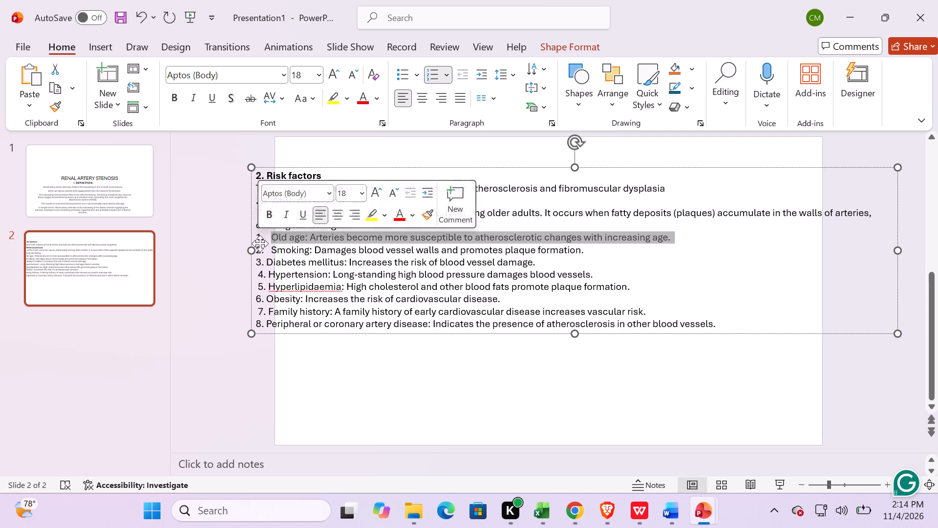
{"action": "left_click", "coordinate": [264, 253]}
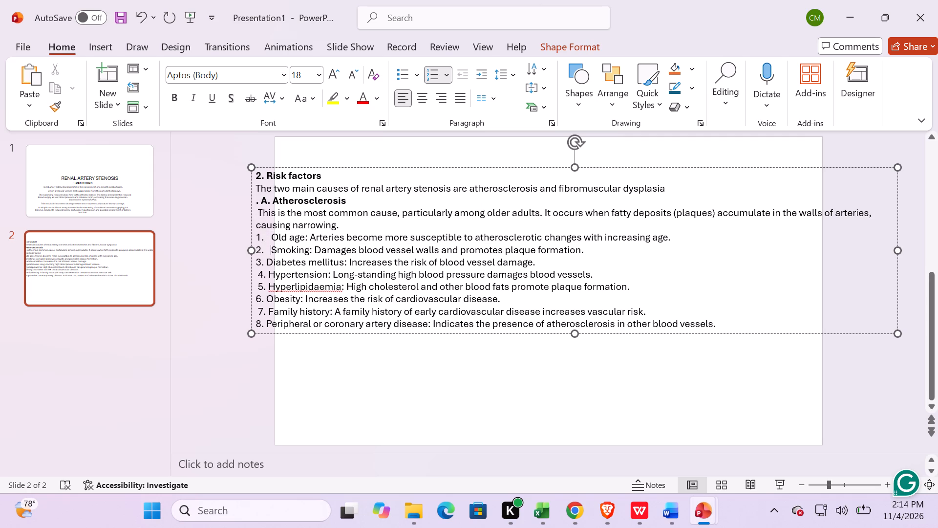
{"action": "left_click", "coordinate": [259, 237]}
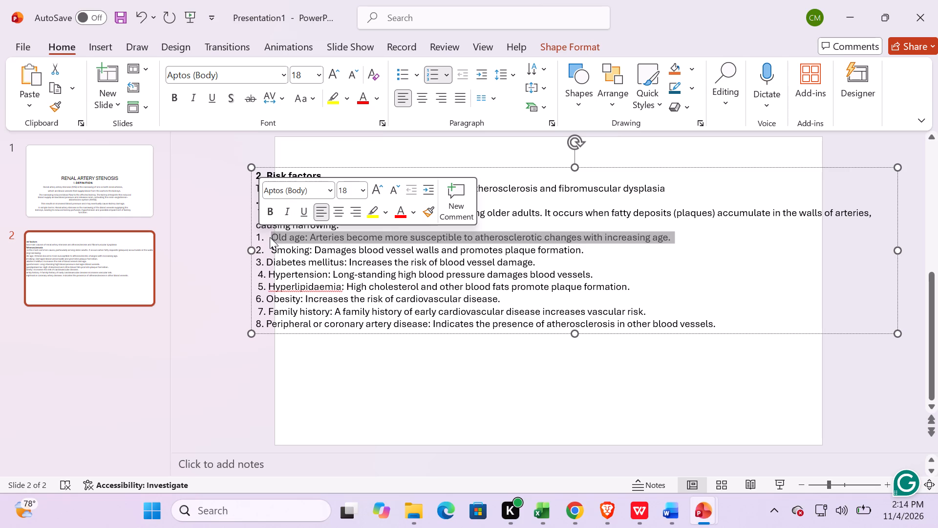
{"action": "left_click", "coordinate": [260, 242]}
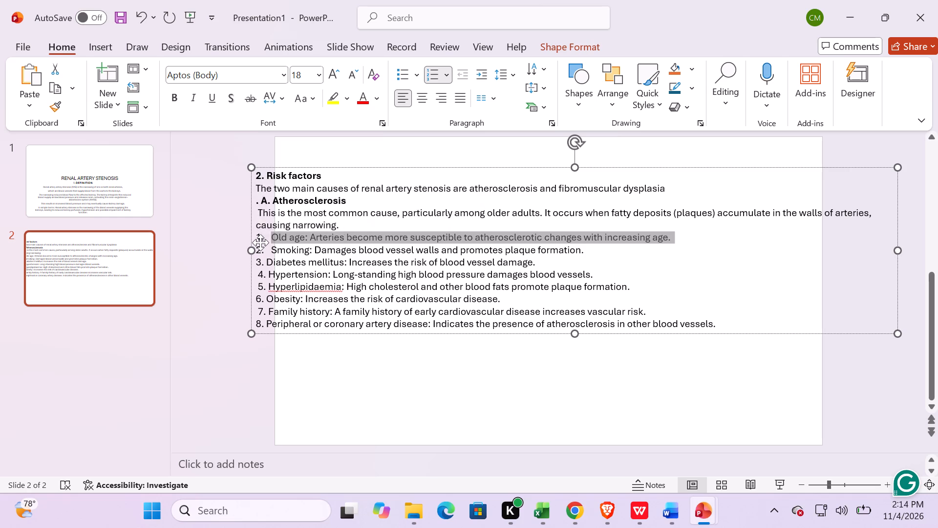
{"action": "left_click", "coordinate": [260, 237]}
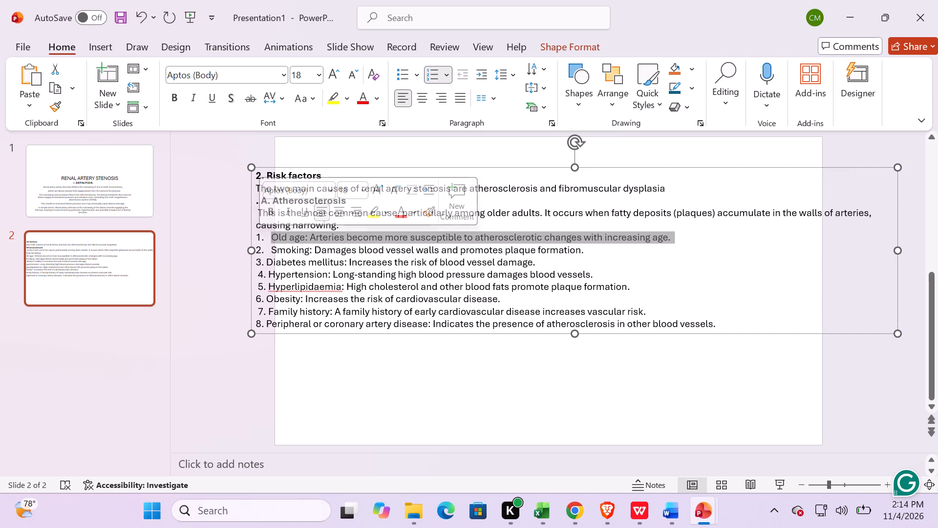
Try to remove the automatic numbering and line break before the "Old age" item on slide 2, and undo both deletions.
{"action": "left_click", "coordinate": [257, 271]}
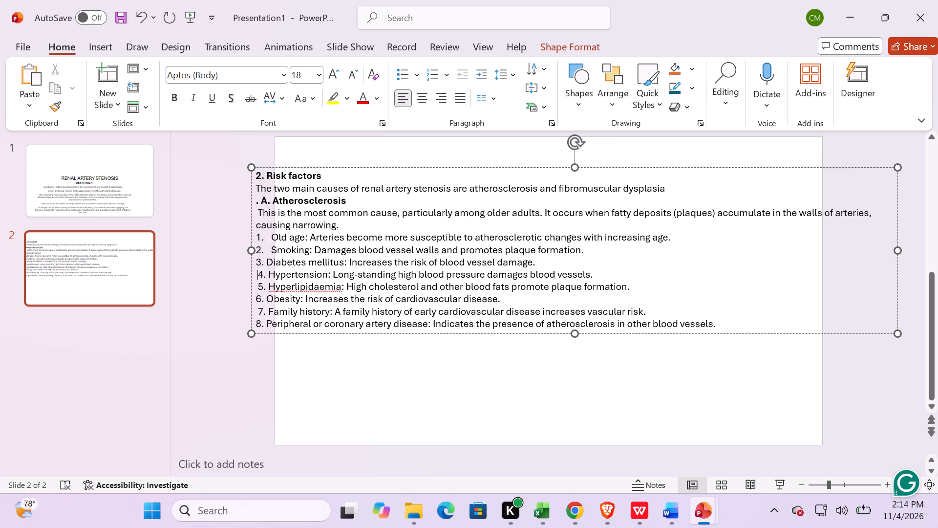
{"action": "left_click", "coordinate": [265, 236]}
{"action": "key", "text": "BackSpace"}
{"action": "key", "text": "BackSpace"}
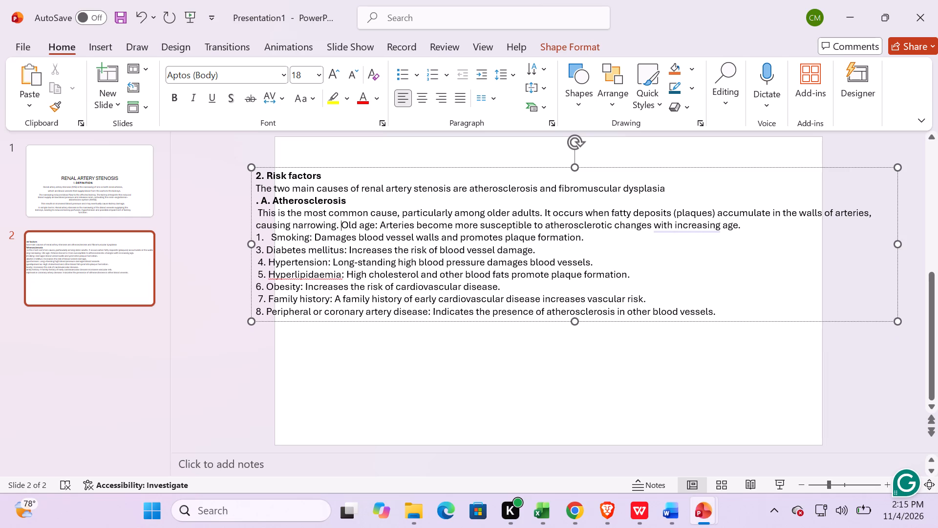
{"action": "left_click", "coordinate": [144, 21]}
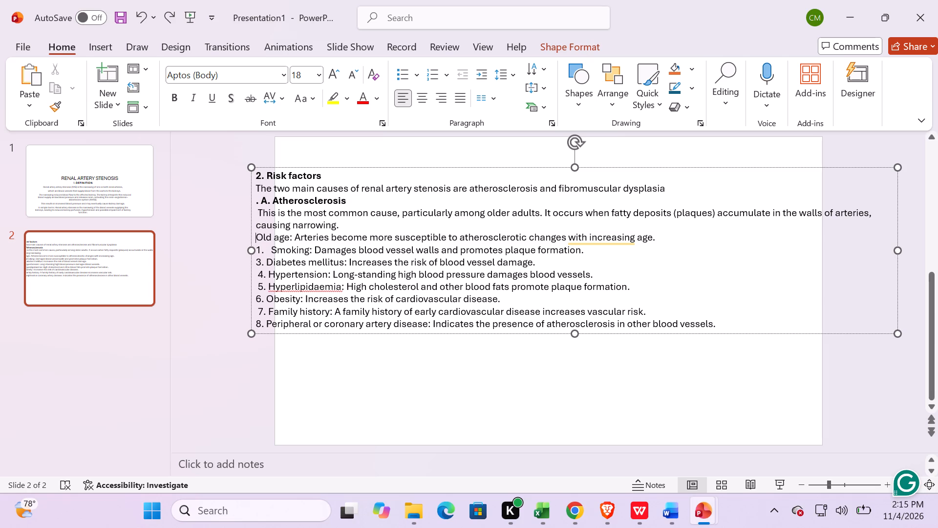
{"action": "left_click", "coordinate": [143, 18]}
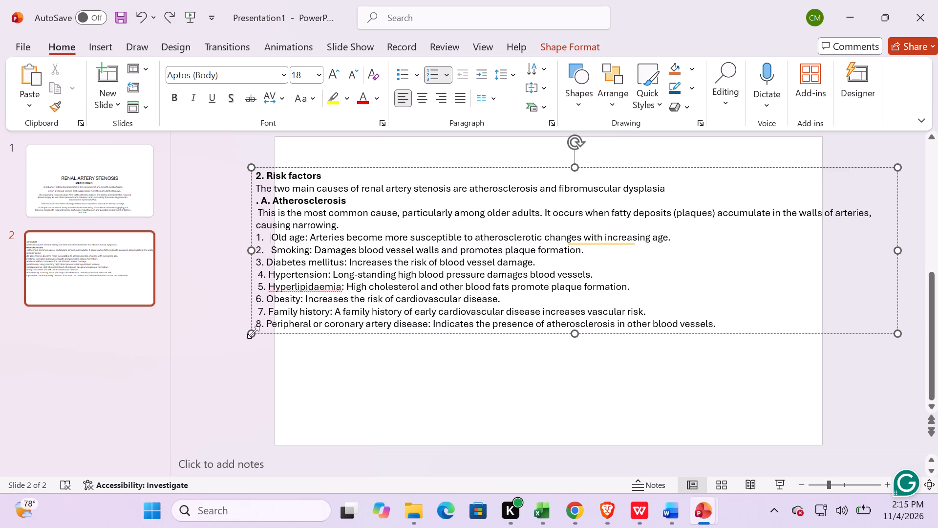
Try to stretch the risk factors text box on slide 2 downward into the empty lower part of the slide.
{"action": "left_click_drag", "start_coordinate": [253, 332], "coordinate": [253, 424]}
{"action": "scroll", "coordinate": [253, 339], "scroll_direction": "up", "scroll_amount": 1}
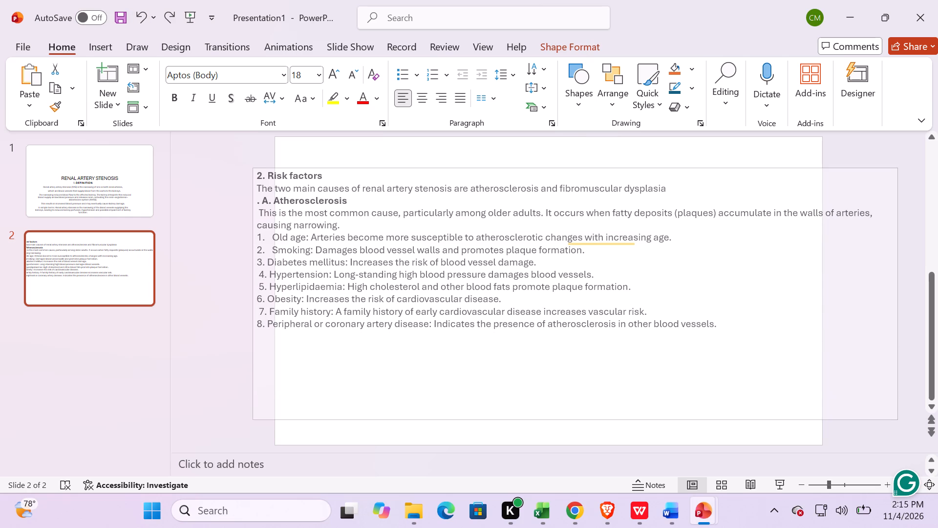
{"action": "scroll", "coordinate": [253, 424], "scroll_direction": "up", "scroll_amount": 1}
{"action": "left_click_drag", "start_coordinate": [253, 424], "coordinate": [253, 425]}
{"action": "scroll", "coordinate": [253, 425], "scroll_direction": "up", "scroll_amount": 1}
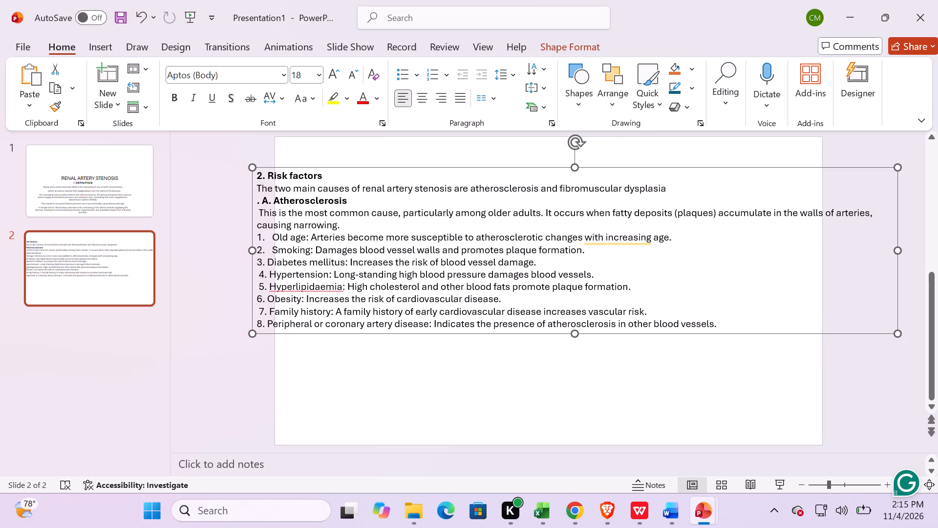
Resize the risk factors text box on slide 2 so its left edge sits just inside the slide's left edge.
{"action": "left_click_drag", "start_coordinate": [252, 331], "coordinate": [235, 418]}
{"action": "scroll", "coordinate": [252, 338], "scroll_direction": "up", "scroll_amount": 1}
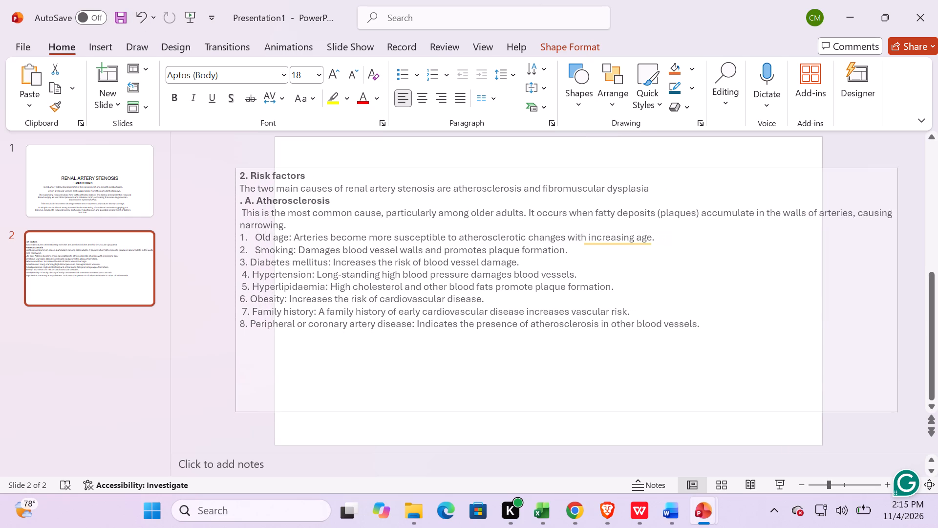
{"action": "scroll", "coordinate": [235, 418], "scroll_direction": "up", "scroll_amount": 1}
{"action": "left_click_drag", "start_coordinate": [235, 418], "coordinate": [283, 450]}
{"action": "scroll", "coordinate": [283, 450], "scroll_direction": "up", "scroll_amount": 1}
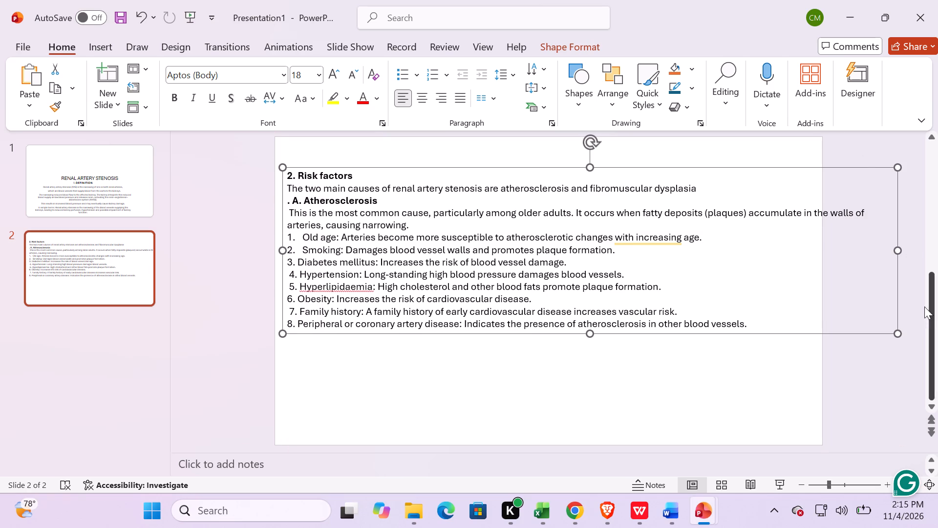
Narrow the risk factors text box from its right side so it ends just inside the slide's right edge.
{"action": "left_click_drag", "start_coordinate": [897, 333], "coordinate": [895, 365]}
{"action": "scroll", "coordinate": [897, 341], "scroll_direction": "up", "scroll_amount": 1}
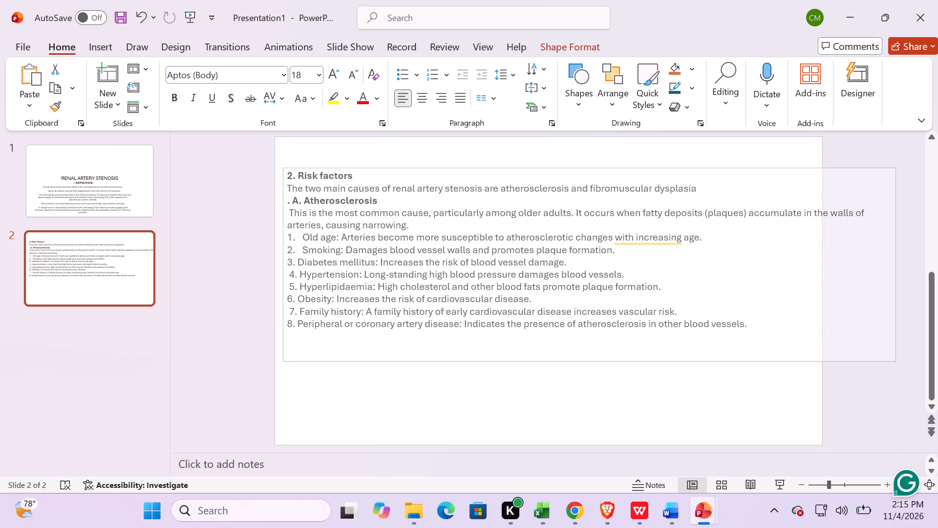
{"action": "scroll", "coordinate": [895, 365], "scroll_direction": "up", "scroll_amount": 1}
{"action": "left_click_drag", "start_coordinate": [895, 365], "coordinate": [832, 434]}
{"action": "scroll", "coordinate": [838, 434], "scroll_direction": "left", "scroll_amount": 1}
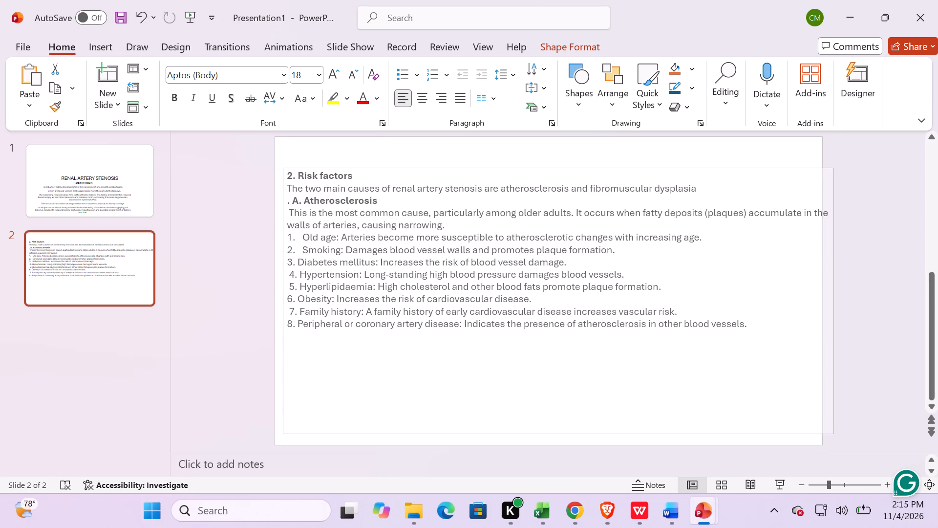
{"action": "scroll", "coordinate": [832, 434], "scroll_direction": "left", "scroll_amount": 1}
{"action": "left_click_drag", "start_coordinate": [832, 434], "coordinate": [803, 434]}
{"action": "scroll", "coordinate": [825, 434], "scroll_direction": "left", "scroll_amount": 2}
{"action": "left_click_drag", "start_coordinate": [803, 434], "coordinate": [774, 434]}
{"action": "scroll", "coordinate": [774, 434], "scroll_direction": "left", "scroll_amount": 1}
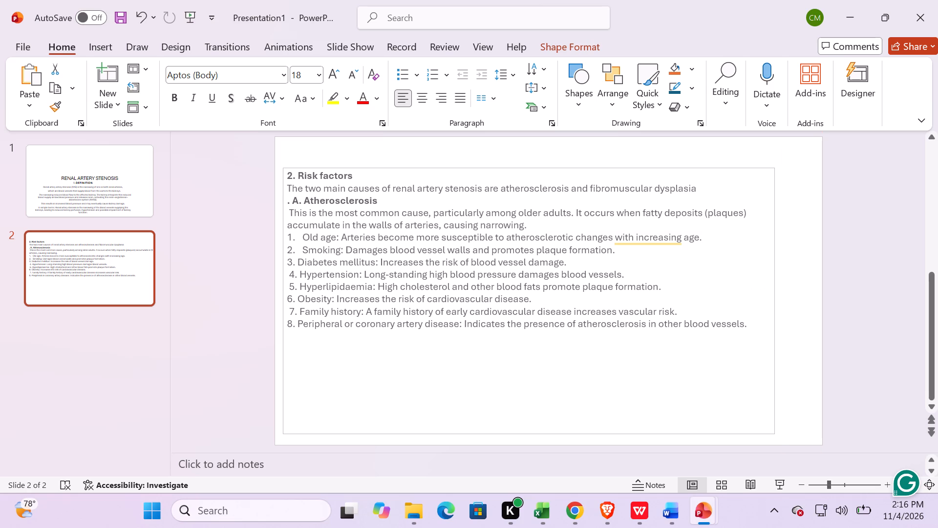
{"action": "left_click_drag", "start_coordinate": [774, 434], "coordinate": [817, 443]}
{"action": "scroll", "coordinate": [774, 434], "scroll_direction": "left", "scroll_amount": 1}
{"action": "scroll", "coordinate": [817, 443], "scroll_direction": "left", "scroll_amount": 1}
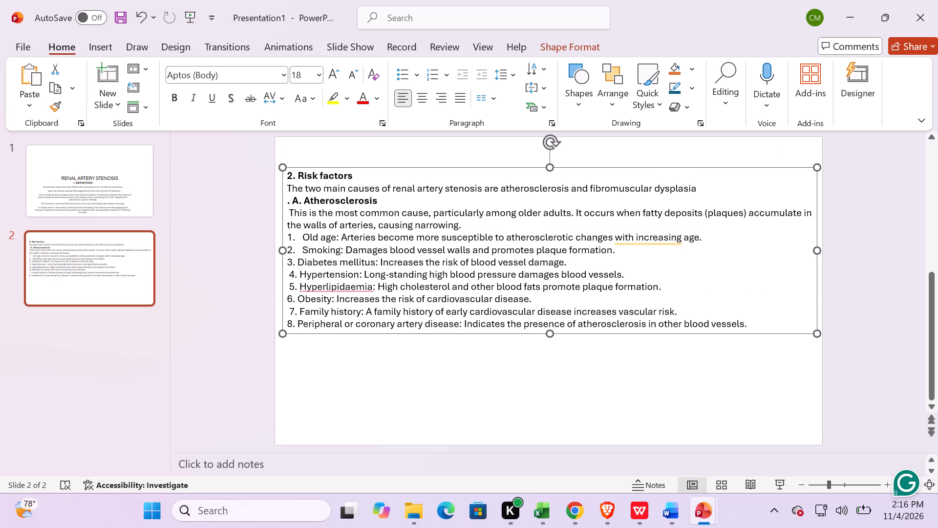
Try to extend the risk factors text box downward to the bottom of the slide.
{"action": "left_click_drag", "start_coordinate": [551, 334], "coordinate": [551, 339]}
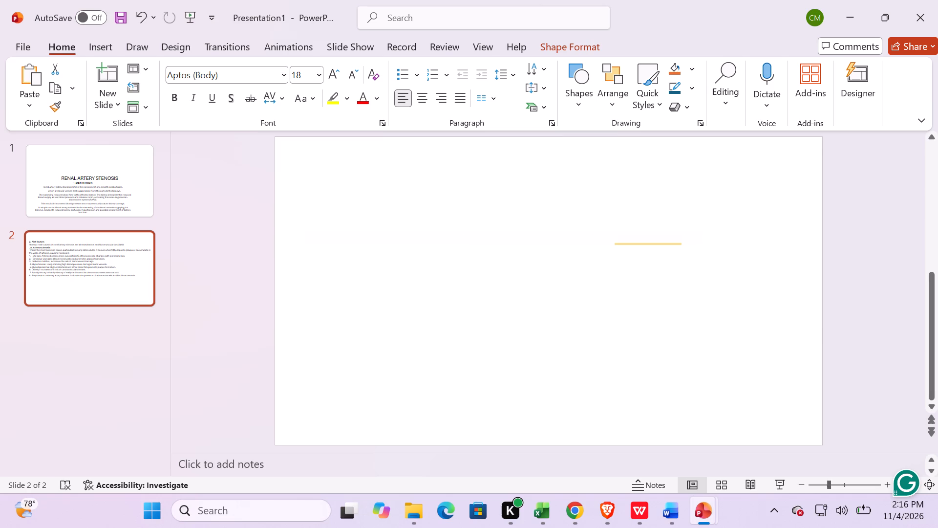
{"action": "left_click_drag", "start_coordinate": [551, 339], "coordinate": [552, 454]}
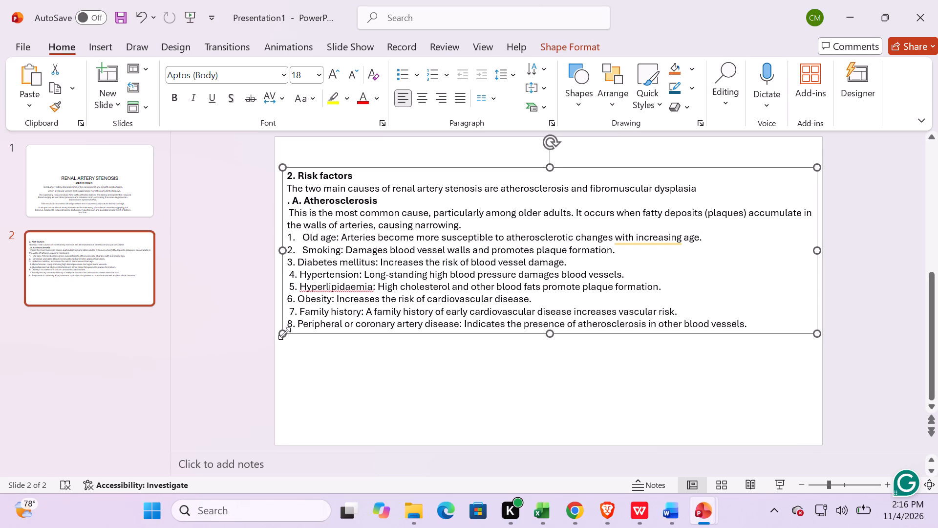
Move the risk factors text box slightly up and right so its right edge meets the slide's right edge.
{"action": "left_click_drag", "start_coordinate": [292, 337], "coordinate": [291, 392]}
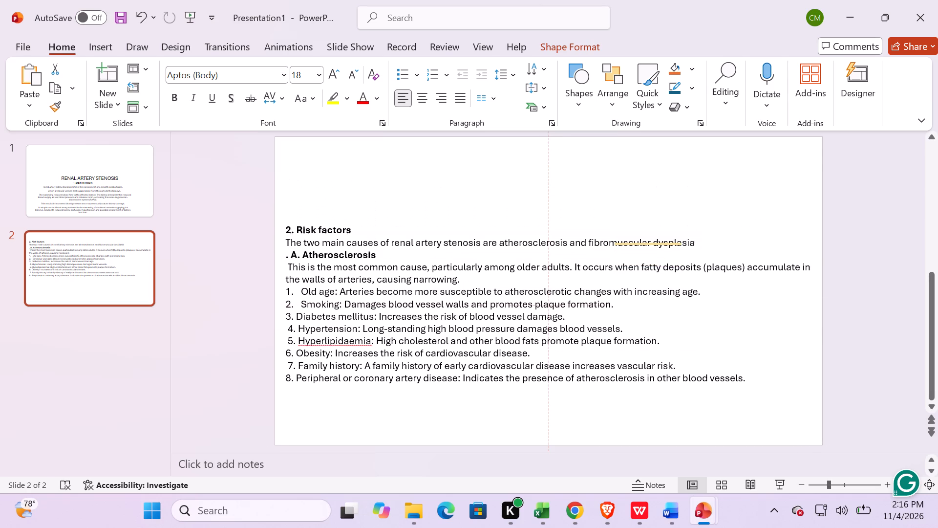
{"action": "left_click_drag", "start_coordinate": [291, 392], "coordinate": [298, 330]}
{"action": "left_click", "coordinate": [711, 269]}
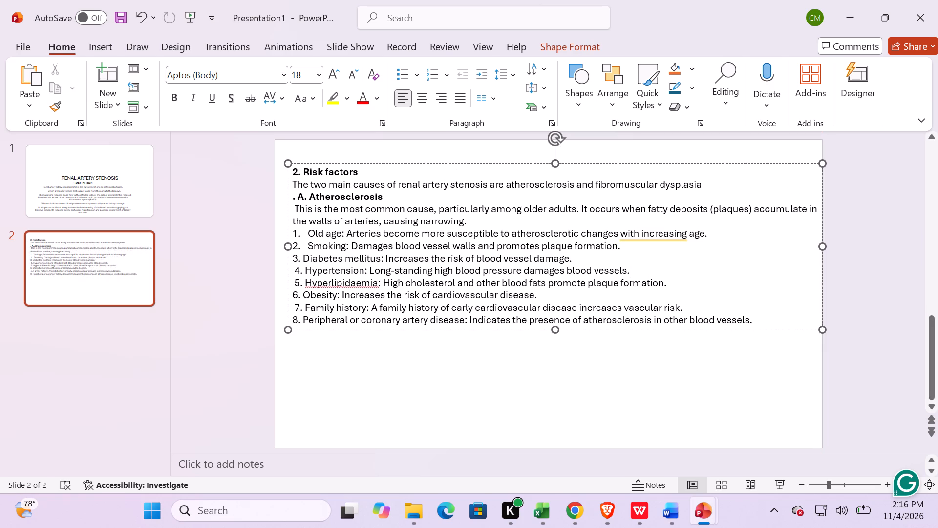
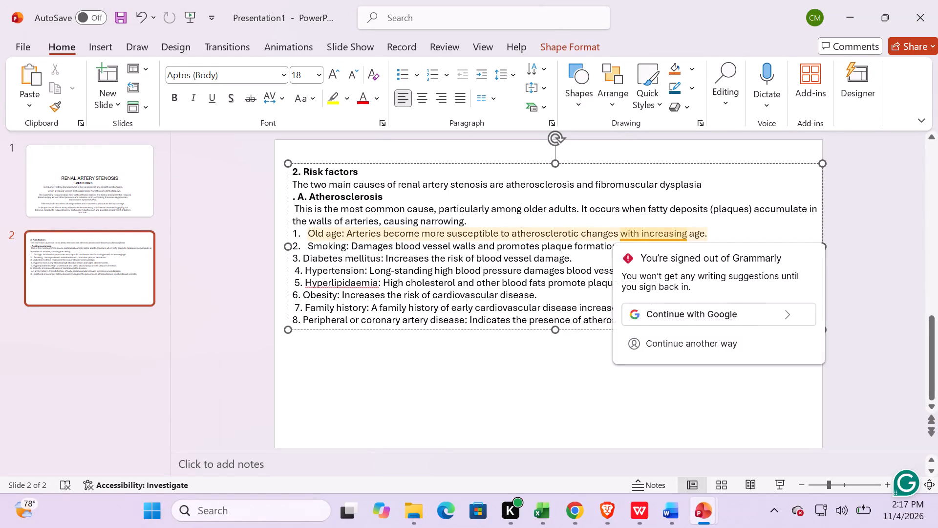
Add a leading space before item 8, Peripheral or coronary artery disease, in the risk factors text box on slide 2.
{"action": "left_click", "coordinate": [295, 316]}
{"action": "key", "text": "space"}
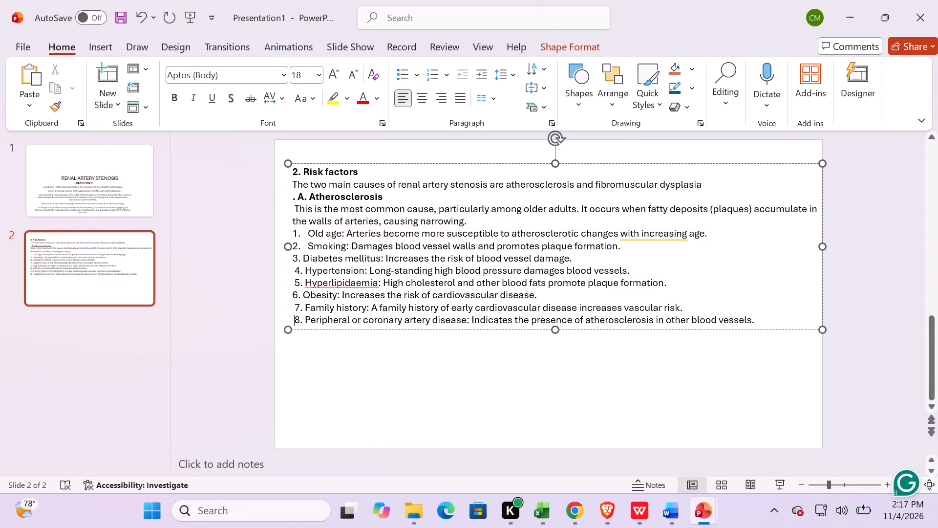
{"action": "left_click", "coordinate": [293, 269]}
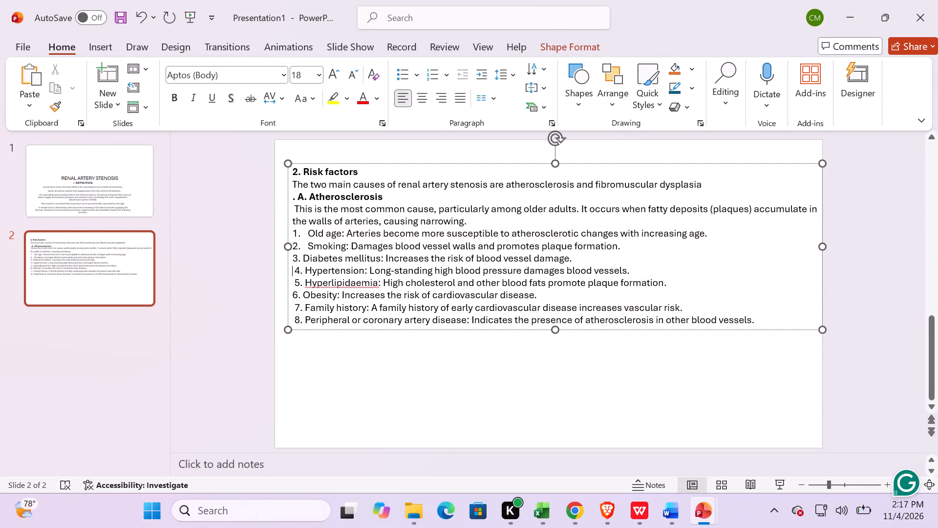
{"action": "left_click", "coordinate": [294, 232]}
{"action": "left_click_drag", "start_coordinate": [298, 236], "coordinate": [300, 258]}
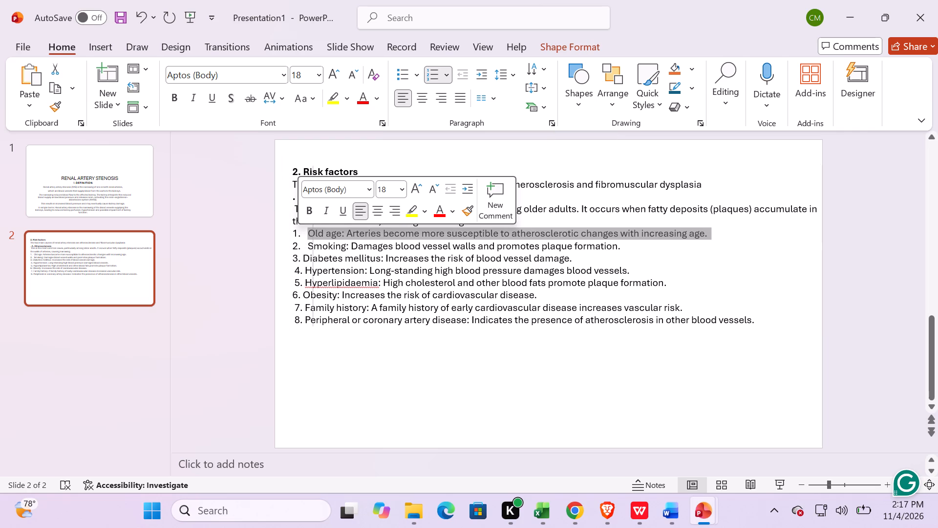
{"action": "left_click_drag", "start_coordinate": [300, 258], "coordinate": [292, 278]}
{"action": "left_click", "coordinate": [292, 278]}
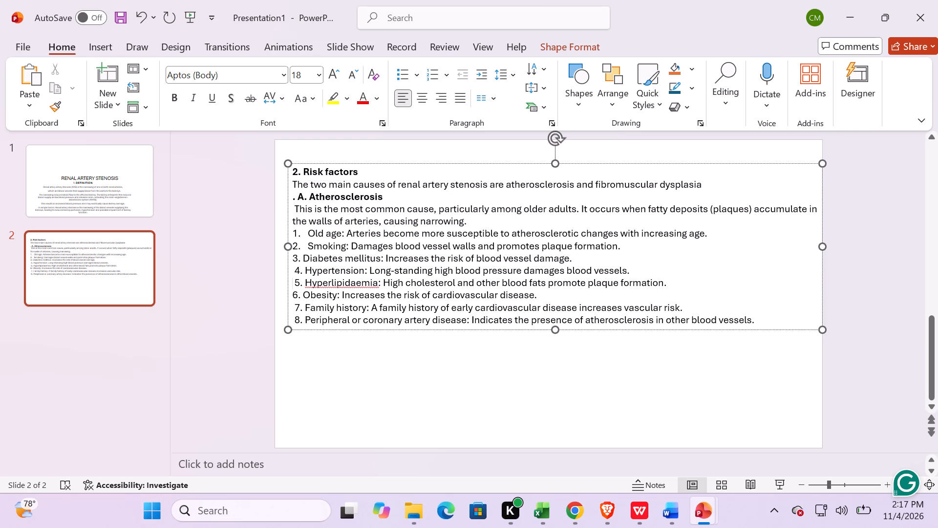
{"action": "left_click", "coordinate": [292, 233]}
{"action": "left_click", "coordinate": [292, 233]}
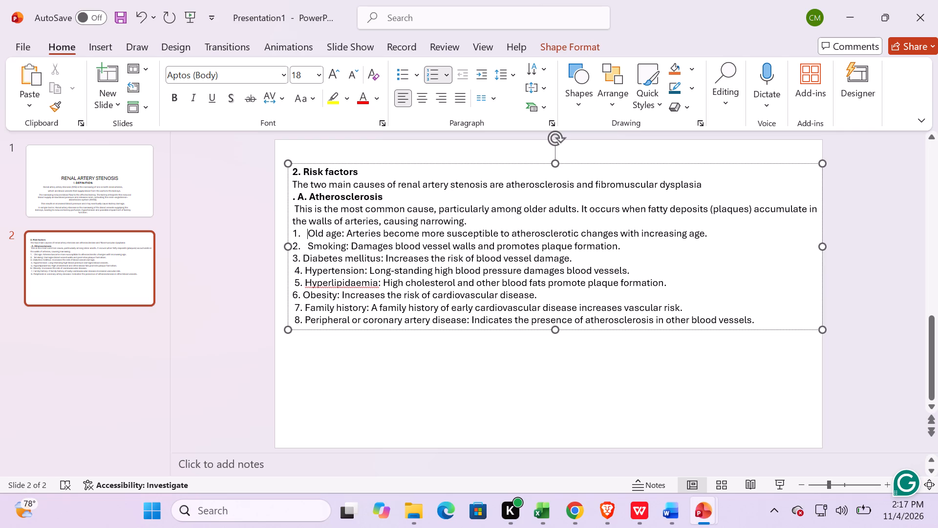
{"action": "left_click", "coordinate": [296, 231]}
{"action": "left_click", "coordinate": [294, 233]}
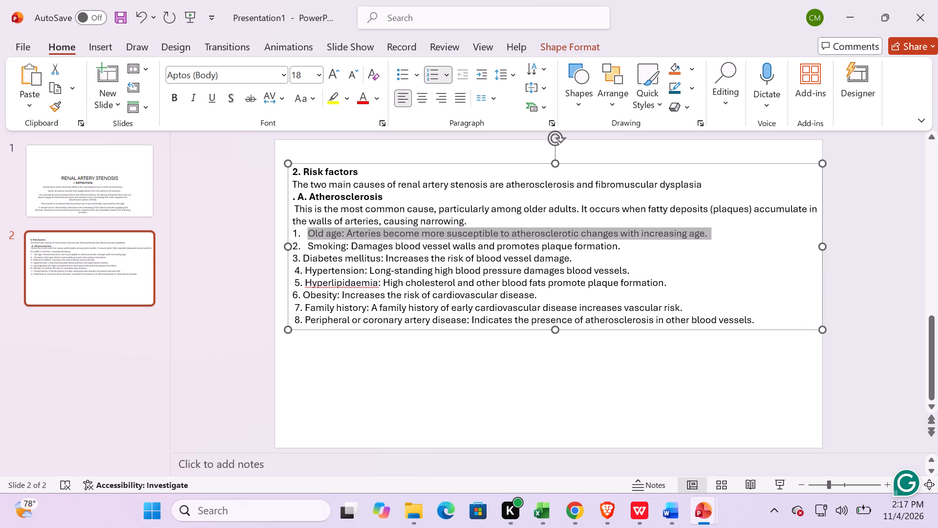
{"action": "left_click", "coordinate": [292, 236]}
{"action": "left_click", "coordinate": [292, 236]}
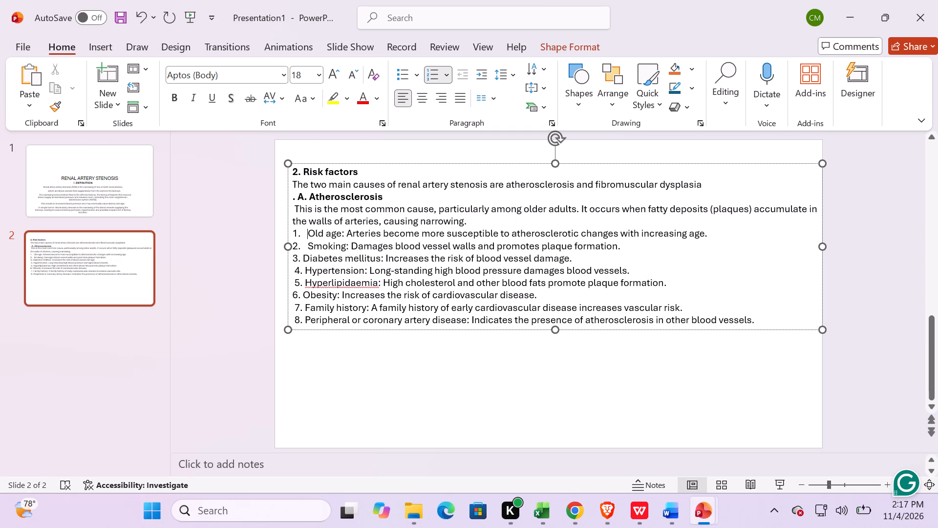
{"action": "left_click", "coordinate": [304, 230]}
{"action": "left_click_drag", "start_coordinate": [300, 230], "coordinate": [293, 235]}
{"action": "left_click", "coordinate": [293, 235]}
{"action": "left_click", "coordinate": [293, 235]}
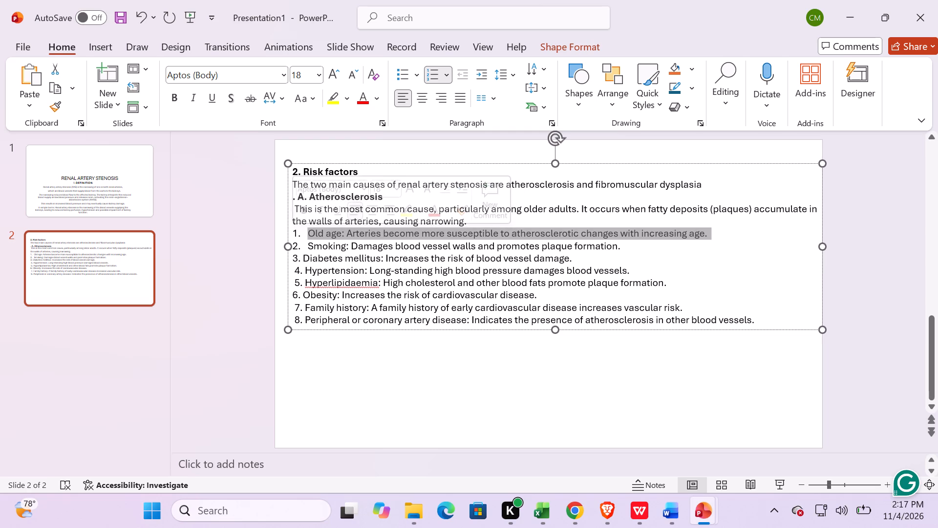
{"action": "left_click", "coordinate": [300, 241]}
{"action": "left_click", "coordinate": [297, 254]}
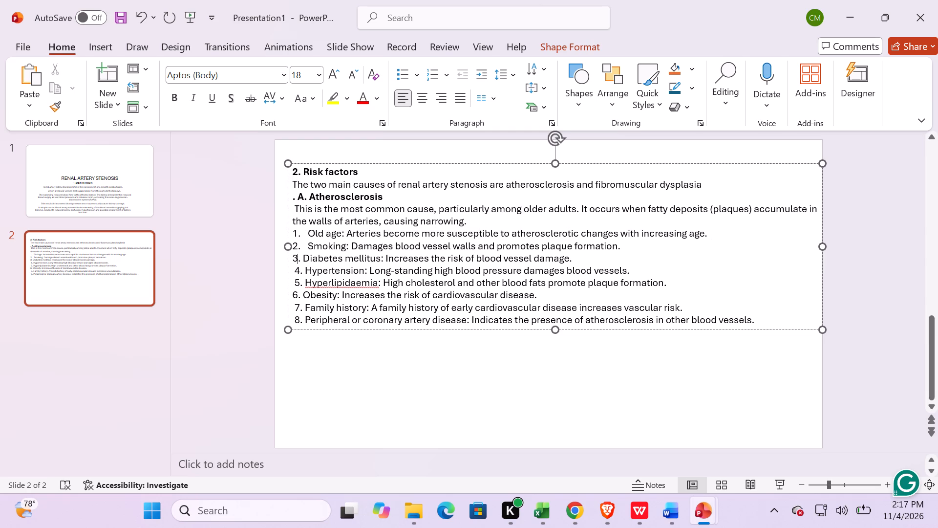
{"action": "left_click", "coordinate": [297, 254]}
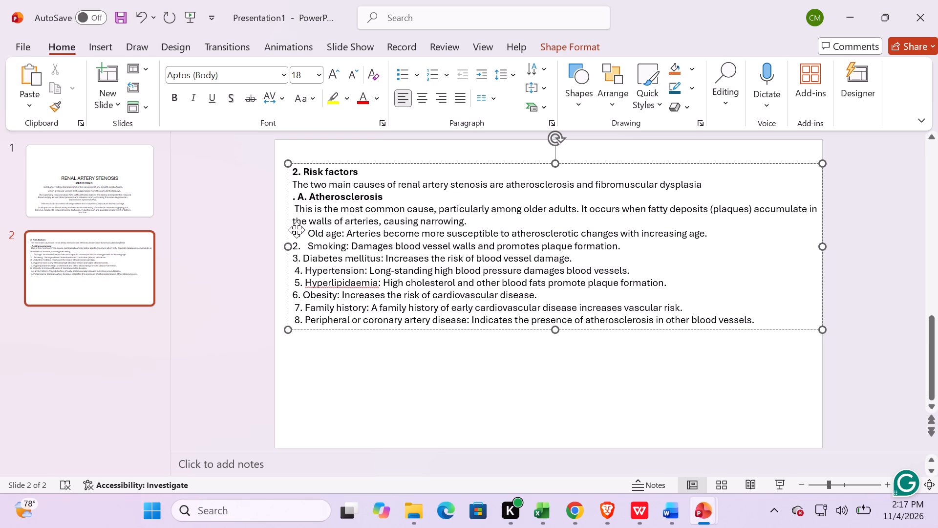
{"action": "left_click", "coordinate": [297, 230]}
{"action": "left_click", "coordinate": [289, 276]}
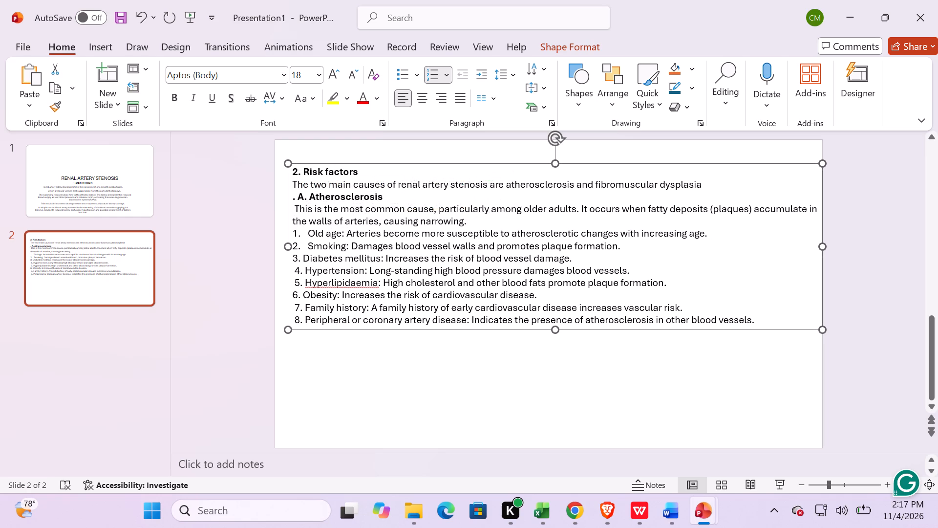
Move the risk factors text box down so it sits near the slide's vertical middle, keeping its horizontal position.
{"action": "left_click", "coordinate": [288, 270]}
{"action": "left_click_drag", "start_coordinate": [292, 270], "coordinate": [294, 262]}
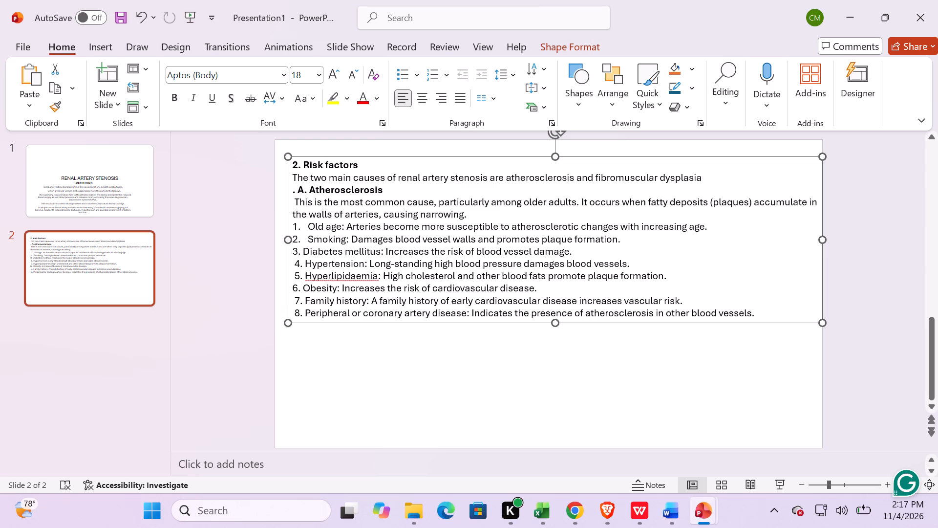
{"action": "left_click_drag", "start_coordinate": [298, 323], "coordinate": [300, 363]}
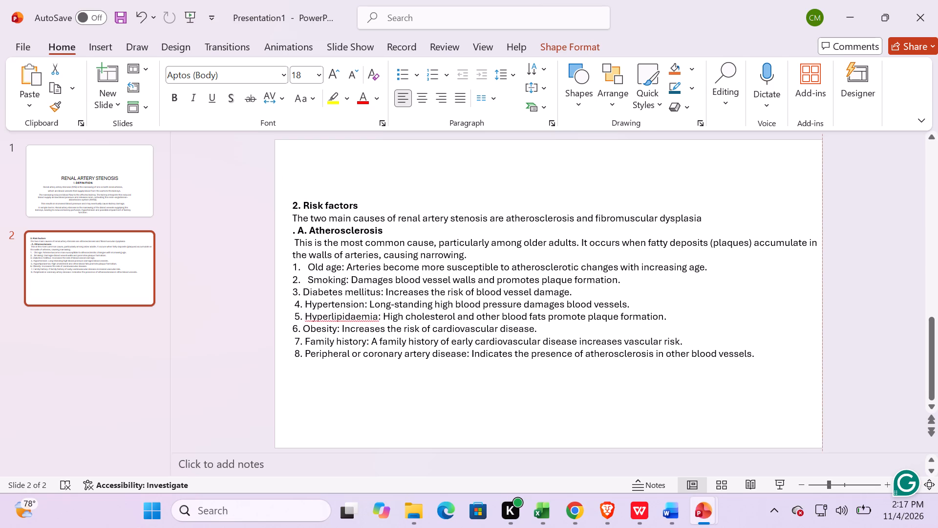
{"action": "left_click_drag", "start_coordinate": [300, 363], "coordinate": [300, 364]}
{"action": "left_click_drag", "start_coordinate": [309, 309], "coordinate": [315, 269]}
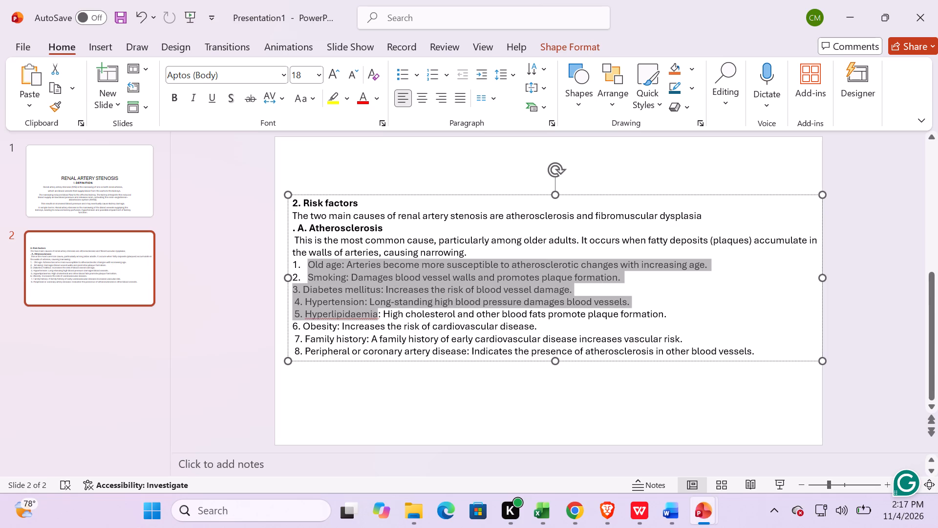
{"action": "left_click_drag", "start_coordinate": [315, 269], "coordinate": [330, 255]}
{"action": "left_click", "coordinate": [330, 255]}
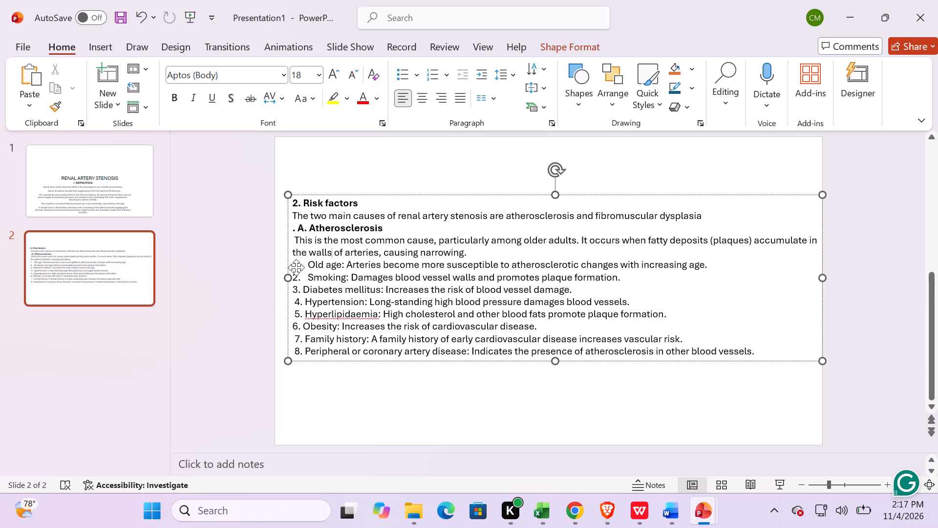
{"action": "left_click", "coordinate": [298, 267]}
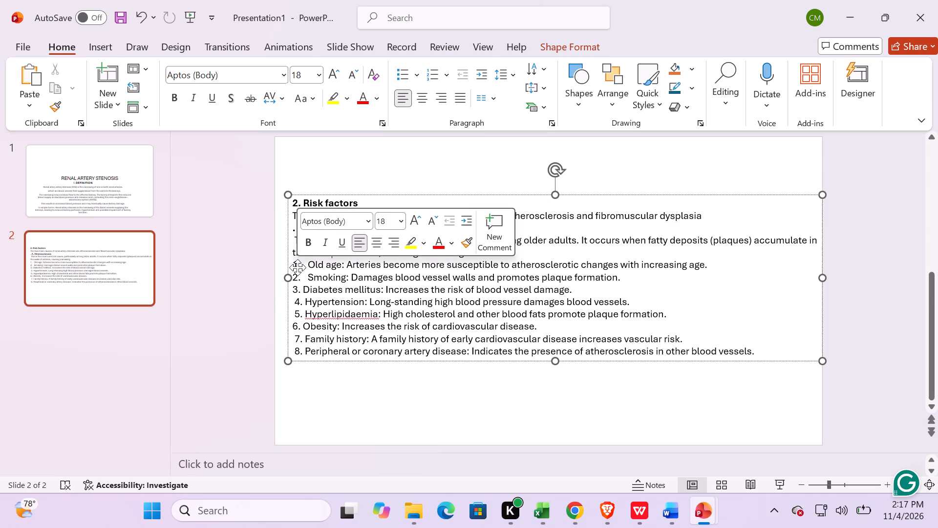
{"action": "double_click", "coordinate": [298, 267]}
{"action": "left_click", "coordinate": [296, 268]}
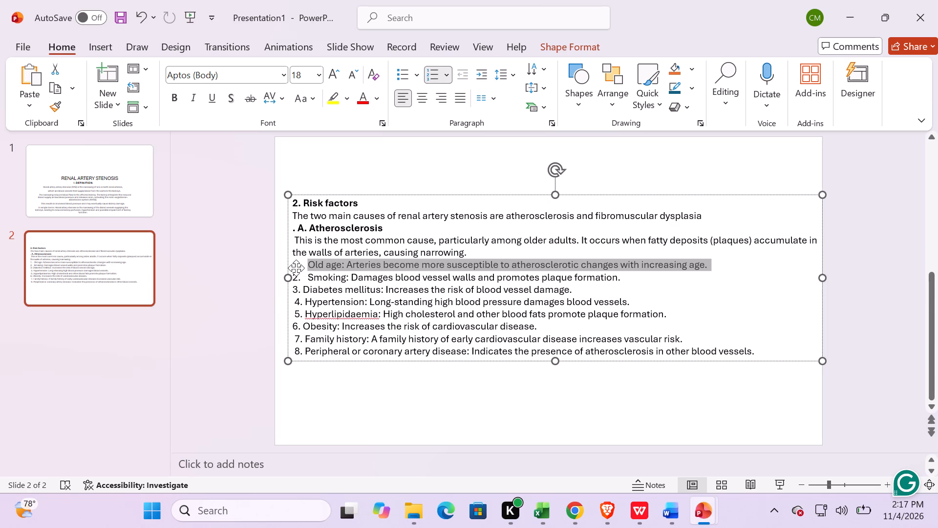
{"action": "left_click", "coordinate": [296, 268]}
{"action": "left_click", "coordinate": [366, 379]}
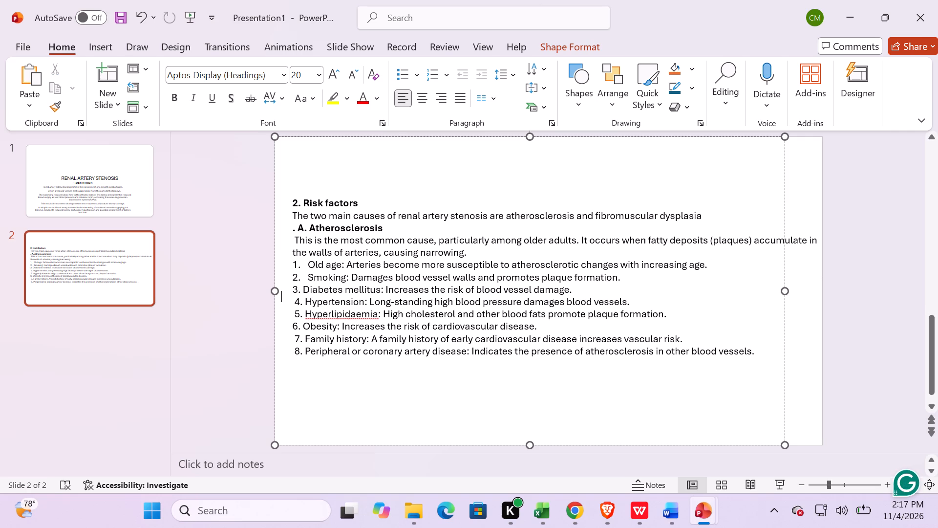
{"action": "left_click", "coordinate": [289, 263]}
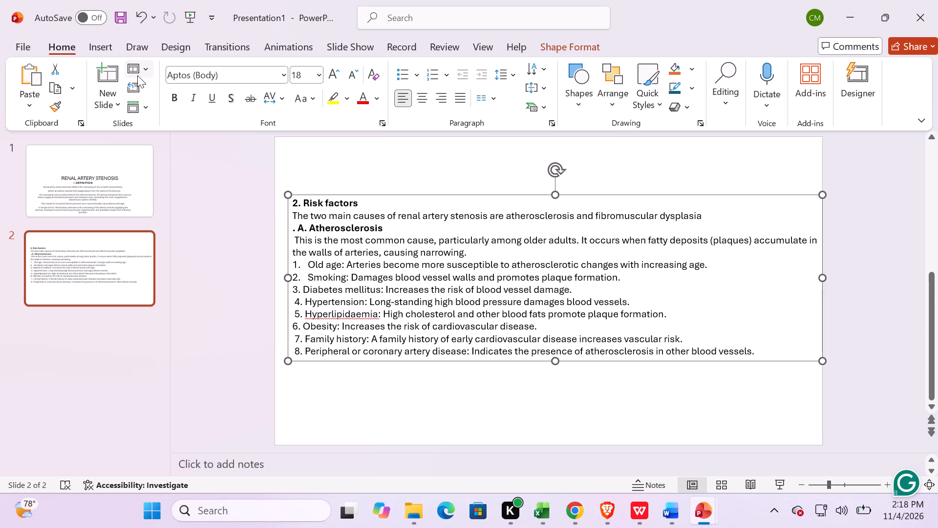
Add a new blank slide after slide 2.
{"action": "left_click", "coordinate": [124, 76]}
{"action": "left_click", "coordinate": [111, 81]}
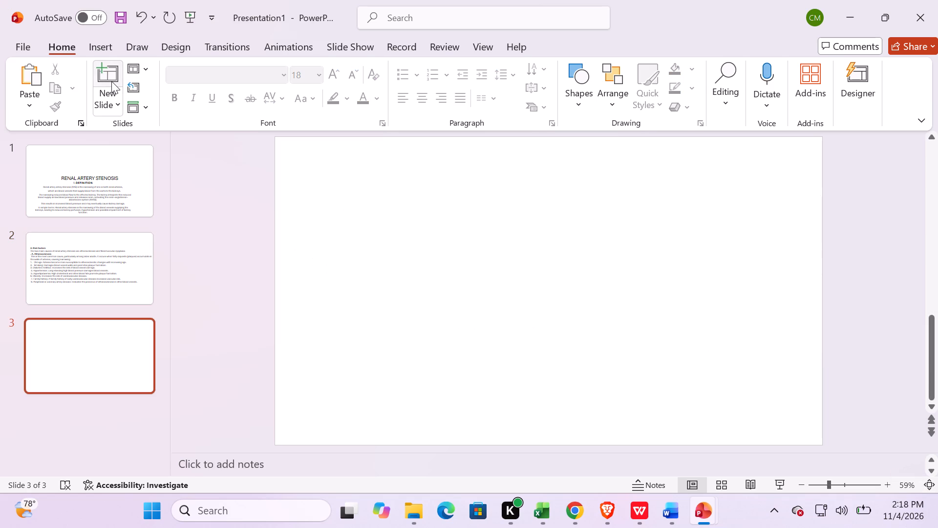
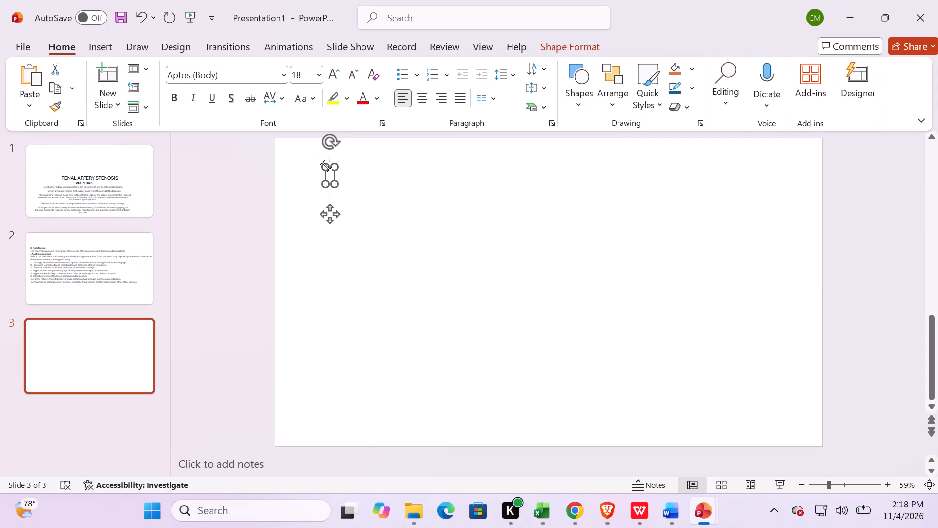
Discard the empty text box on slide 3 and paste the copied B. Fibromuscular dysplasia (FMD) text onto the slide.
{"action": "left_click", "coordinate": [402, 175]}
{"action": "left_click", "coordinate": [327, 164]}
{"action": "double_click", "coordinate": [327, 164]}
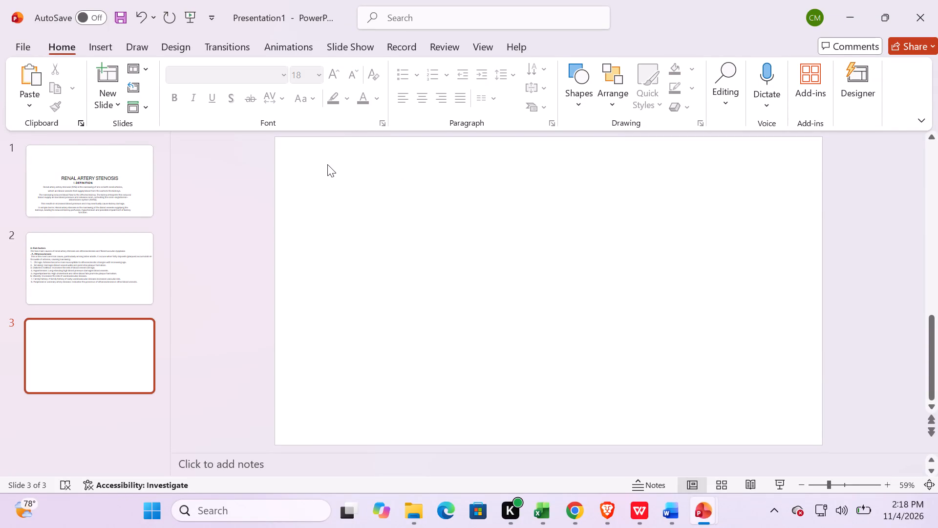
{"action": "left_click", "coordinate": [396, 176]}
{"action": "left_click", "coordinate": [355, 172]}
{"action": "key", "text": "ctrl+v"}
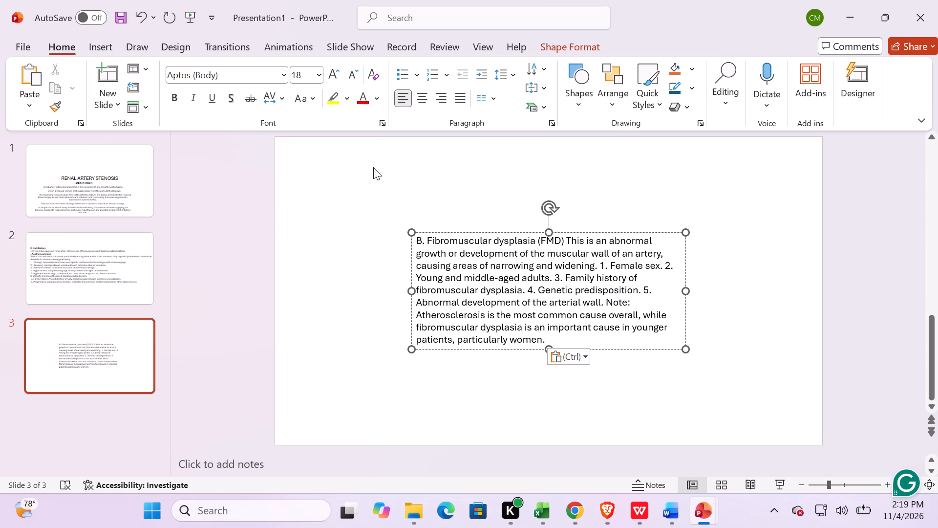
{"action": "left_click", "coordinate": [400, 173]}
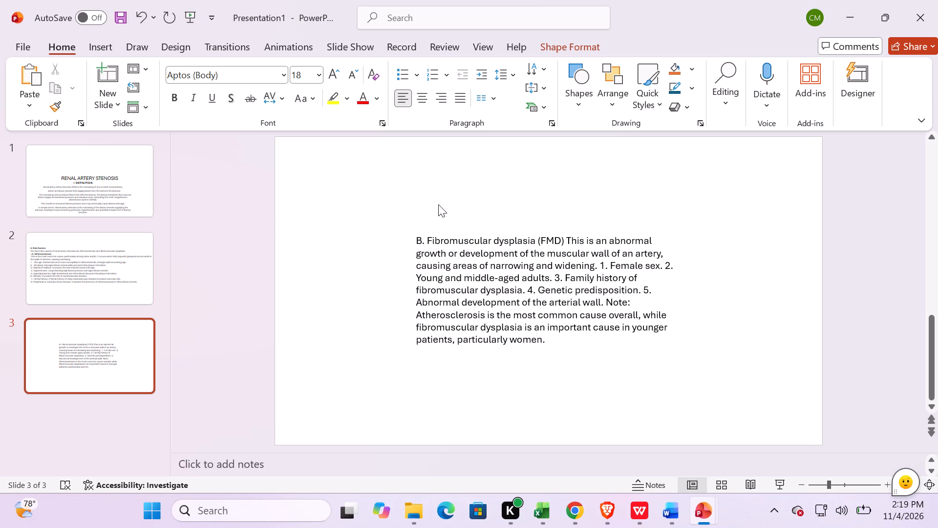
Enlarge the fibromuscular dysplasia text box by extending its upper-left corner toward the slide's upper-left corner.
{"action": "left_click", "coordinate": [423, 243]}
{"action": "left_click_drag", "start_coordinate": [411, 232], "coordinate": [380, 217]}
{"action": "scroll", "coordinate": [404, 229], "scroll_direction": "left", "scroll_amount": 1}
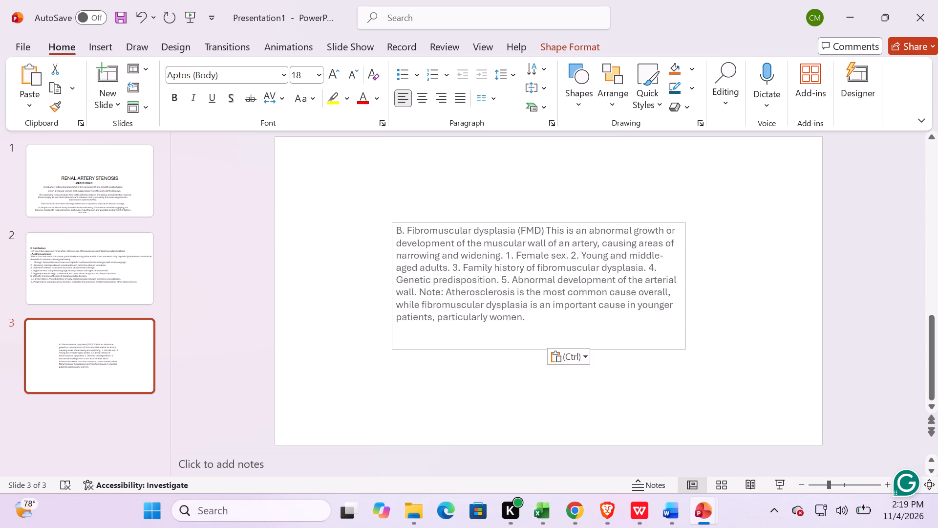
{"action": "scroll", "coordinate": [380, 217], "scroll_direction": "left", "scroll_amount": 1}
{"action": "left_click_drag", "start_coordinate": [380, 217], "coordinate": [310, 172]}
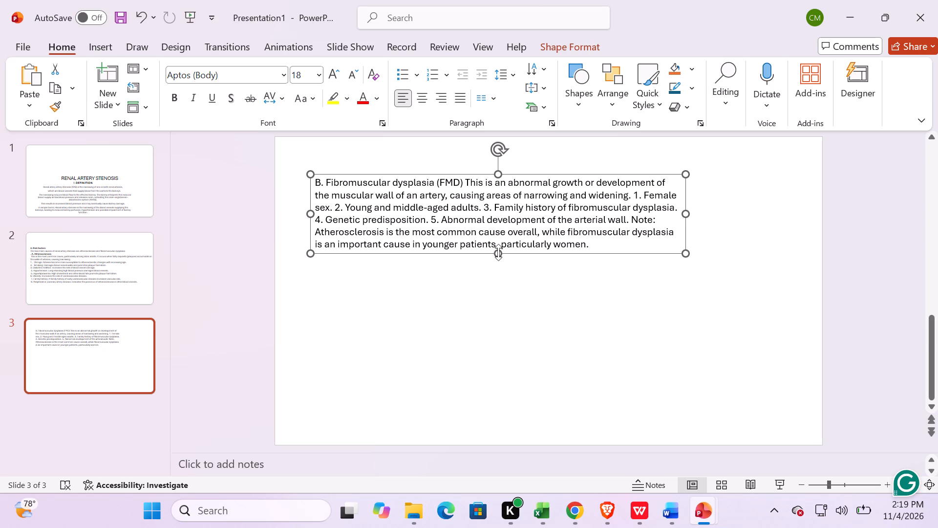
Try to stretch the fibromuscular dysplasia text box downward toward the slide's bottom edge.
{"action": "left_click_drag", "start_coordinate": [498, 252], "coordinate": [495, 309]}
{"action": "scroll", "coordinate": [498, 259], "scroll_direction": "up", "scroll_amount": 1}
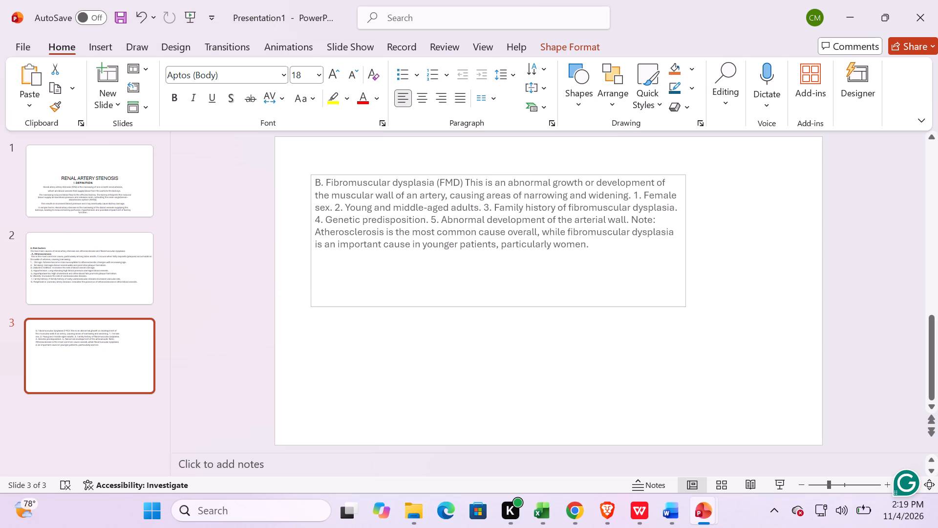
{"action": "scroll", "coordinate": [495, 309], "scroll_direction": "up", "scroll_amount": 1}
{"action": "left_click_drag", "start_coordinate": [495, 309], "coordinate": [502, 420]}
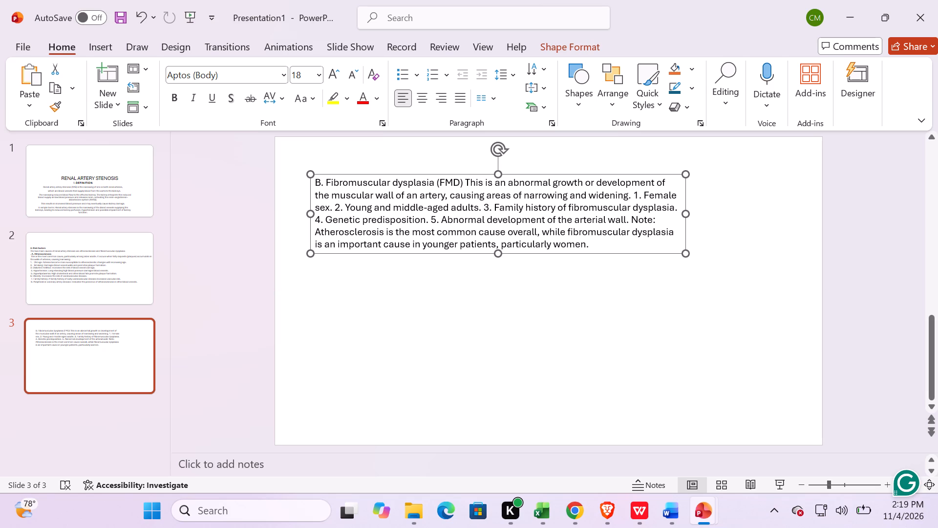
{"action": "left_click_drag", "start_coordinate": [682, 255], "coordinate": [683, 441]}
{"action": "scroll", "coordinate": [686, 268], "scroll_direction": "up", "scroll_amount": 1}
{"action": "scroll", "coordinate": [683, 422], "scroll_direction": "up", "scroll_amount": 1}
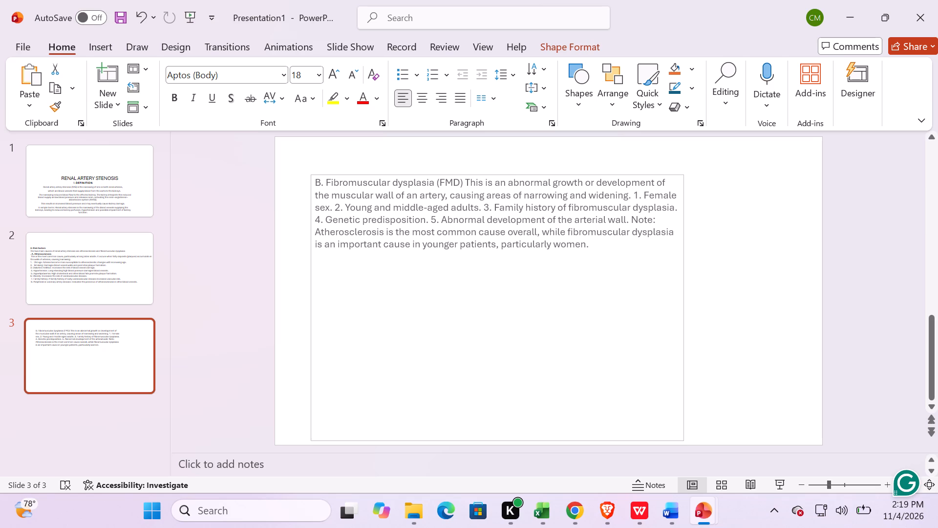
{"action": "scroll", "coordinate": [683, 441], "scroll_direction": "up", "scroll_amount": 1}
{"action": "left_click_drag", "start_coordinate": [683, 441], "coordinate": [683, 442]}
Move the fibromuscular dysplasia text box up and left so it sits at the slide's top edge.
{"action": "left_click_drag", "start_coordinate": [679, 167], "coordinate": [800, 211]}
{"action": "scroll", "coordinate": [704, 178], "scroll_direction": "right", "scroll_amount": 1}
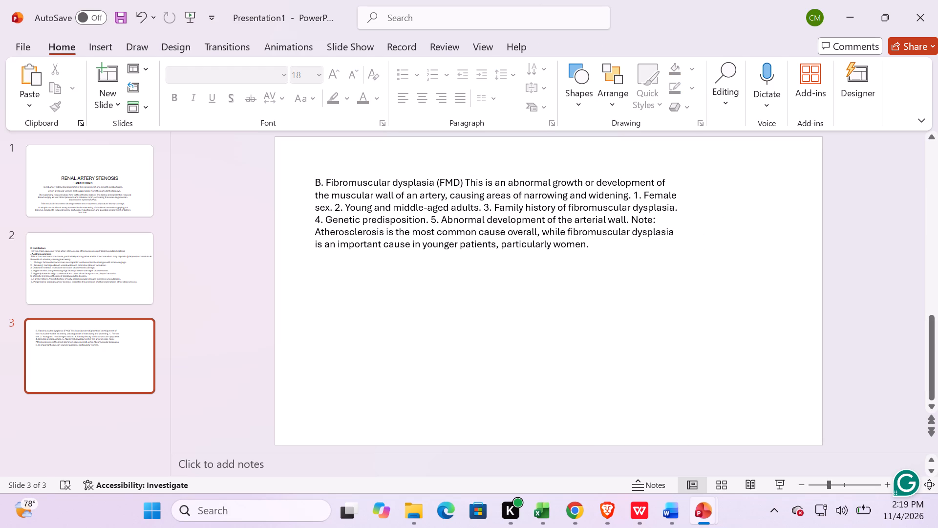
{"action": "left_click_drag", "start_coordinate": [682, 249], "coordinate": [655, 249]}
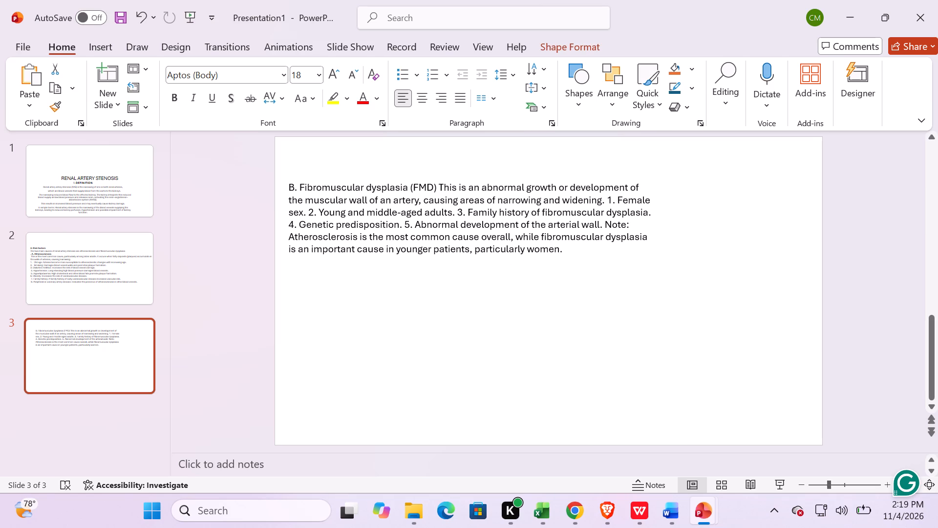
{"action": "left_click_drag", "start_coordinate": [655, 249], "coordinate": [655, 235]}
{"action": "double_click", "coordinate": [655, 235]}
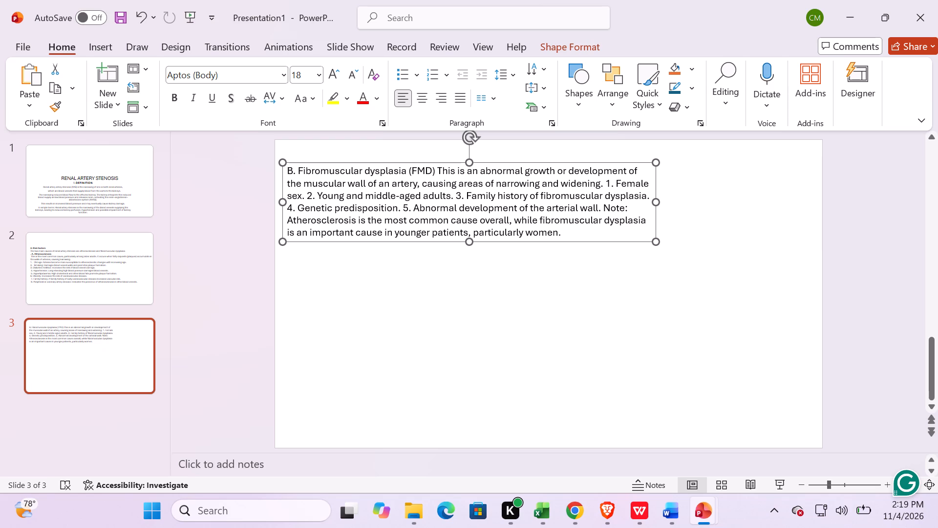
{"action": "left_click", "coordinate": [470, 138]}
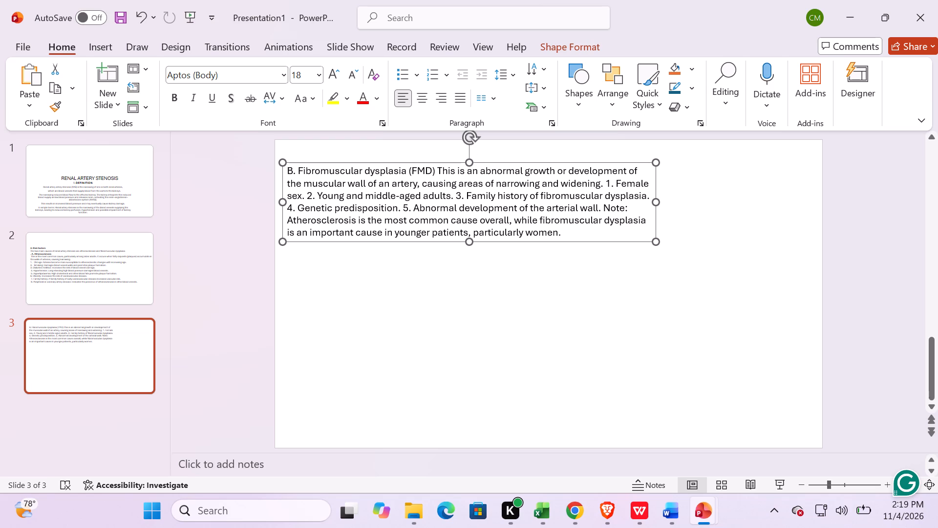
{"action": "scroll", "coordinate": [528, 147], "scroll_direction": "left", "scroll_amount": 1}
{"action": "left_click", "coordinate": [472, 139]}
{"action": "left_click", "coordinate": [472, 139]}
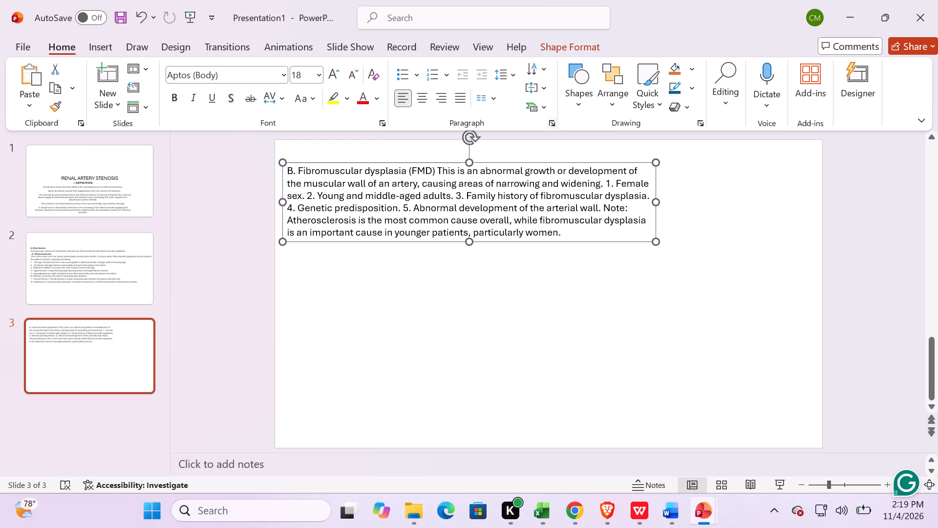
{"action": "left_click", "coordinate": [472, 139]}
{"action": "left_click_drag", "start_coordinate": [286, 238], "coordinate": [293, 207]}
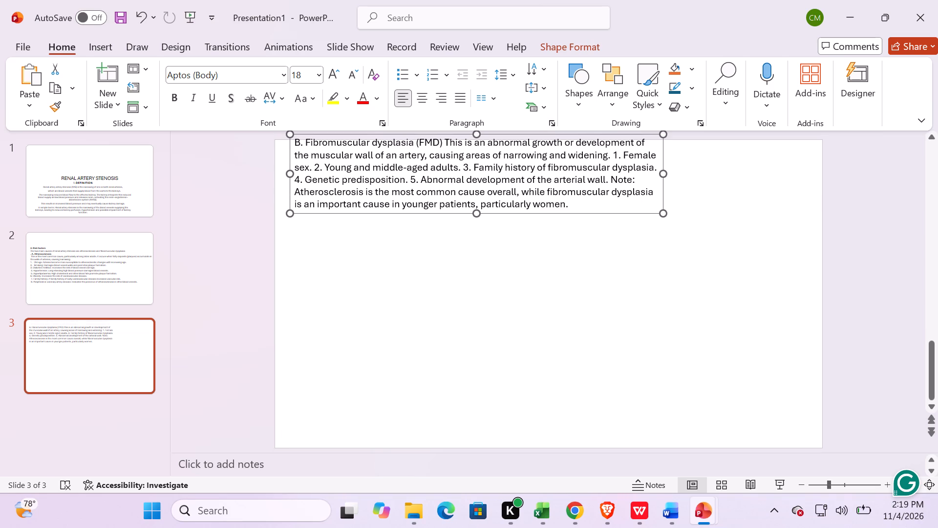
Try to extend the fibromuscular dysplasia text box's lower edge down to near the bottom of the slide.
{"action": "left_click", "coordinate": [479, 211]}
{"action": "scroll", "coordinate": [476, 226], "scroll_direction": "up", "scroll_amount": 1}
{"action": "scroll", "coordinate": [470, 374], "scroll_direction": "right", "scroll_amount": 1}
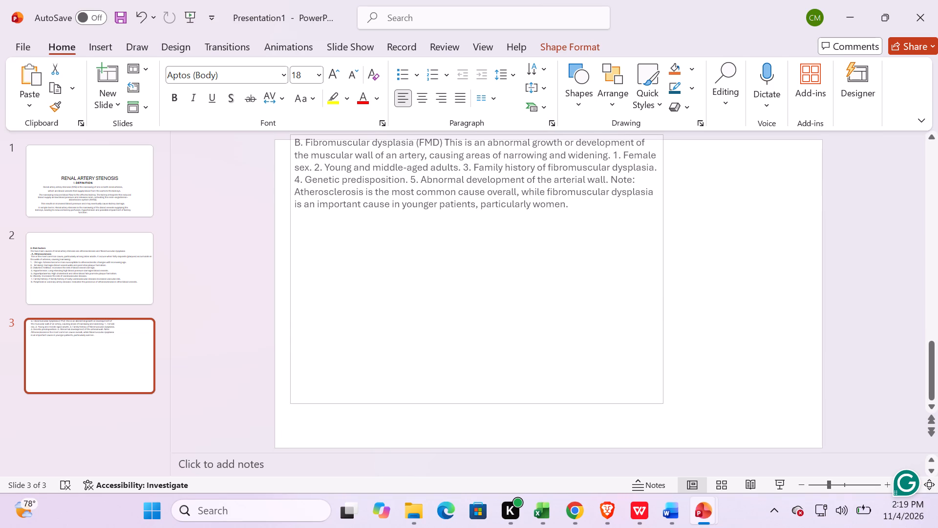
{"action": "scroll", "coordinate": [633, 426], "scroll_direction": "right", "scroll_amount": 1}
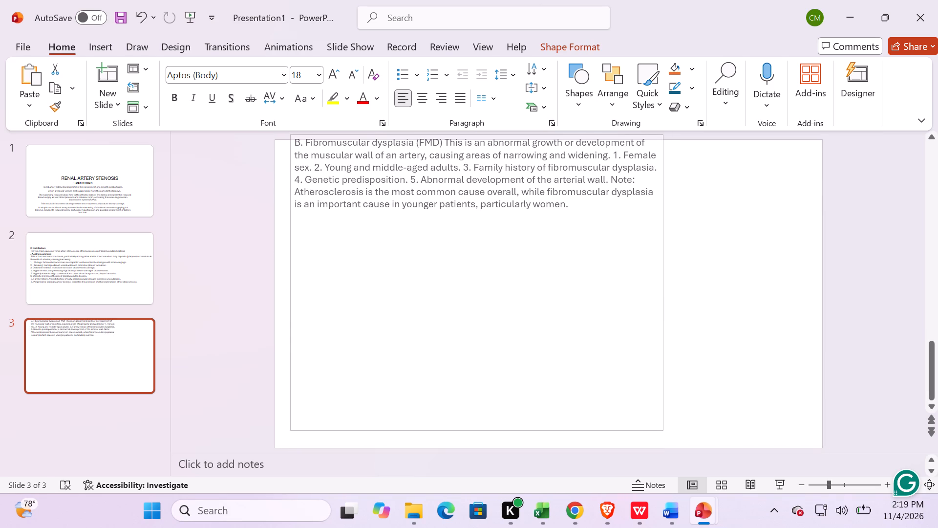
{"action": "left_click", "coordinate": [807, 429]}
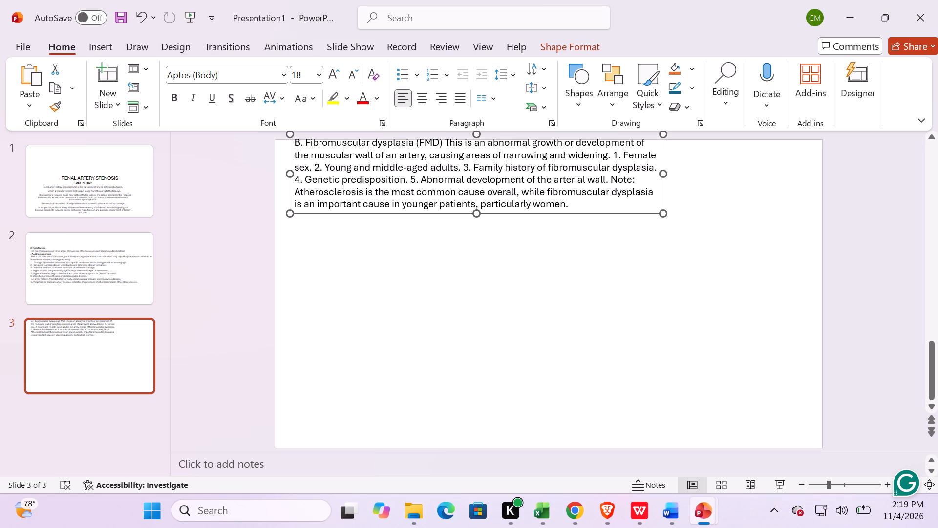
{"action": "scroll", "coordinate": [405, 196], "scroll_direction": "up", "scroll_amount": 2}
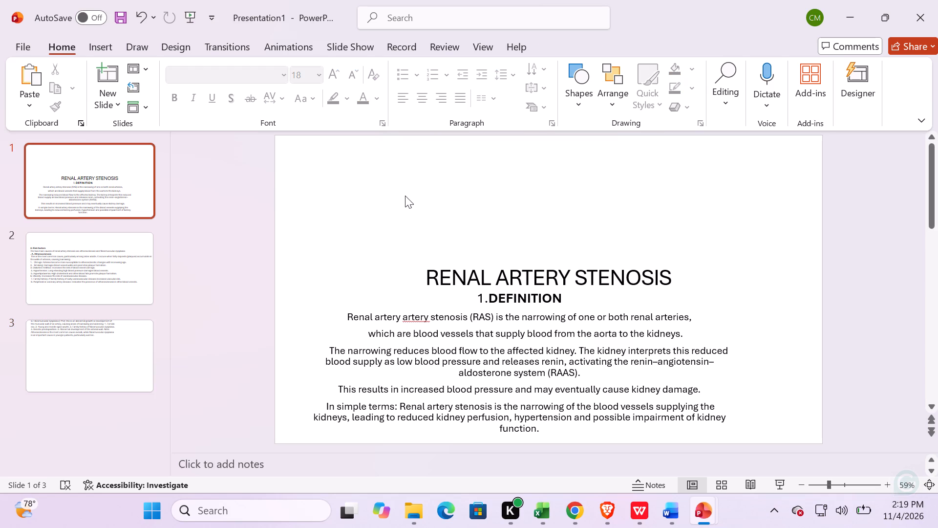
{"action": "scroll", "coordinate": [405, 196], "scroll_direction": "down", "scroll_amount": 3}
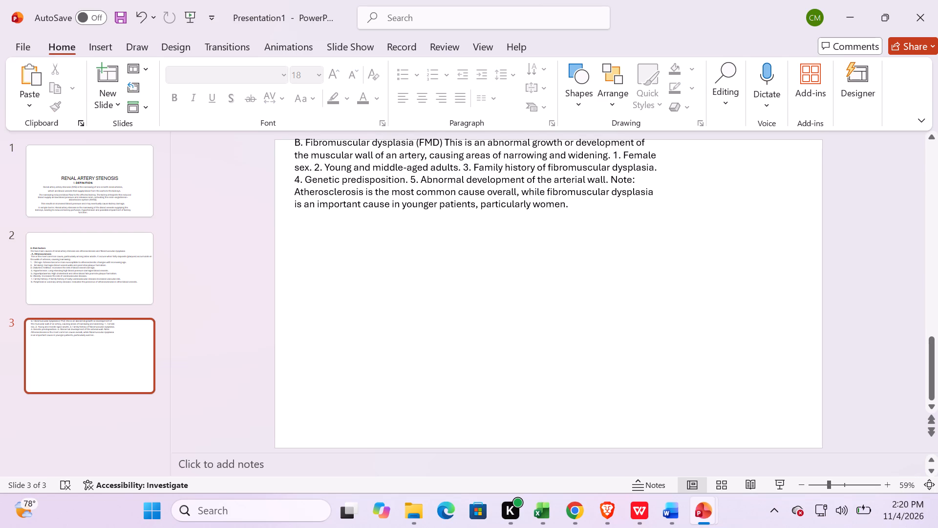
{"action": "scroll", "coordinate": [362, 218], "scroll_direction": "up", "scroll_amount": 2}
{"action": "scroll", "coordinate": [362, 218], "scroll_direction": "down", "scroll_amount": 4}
Show the Selection pane for slide 3.
{"action": "left_click", "coordinate": [77, 370]}
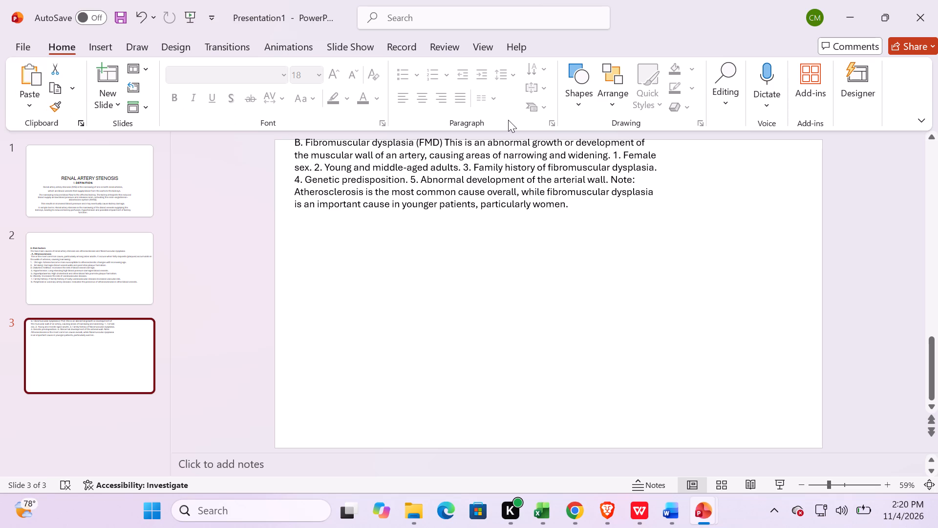
{"action": "left_click", "coordinate": [726, 99]}
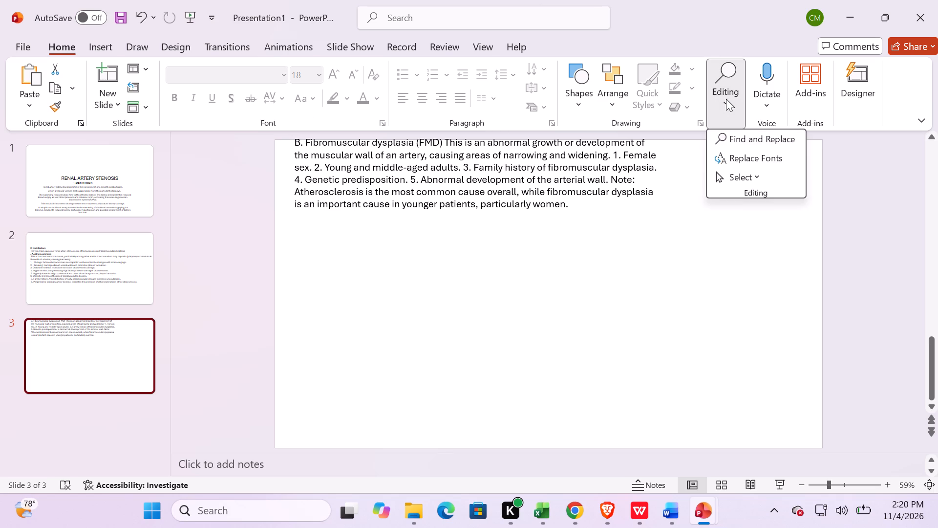
{"action": "left_click", "coordinate": [758, 168]}
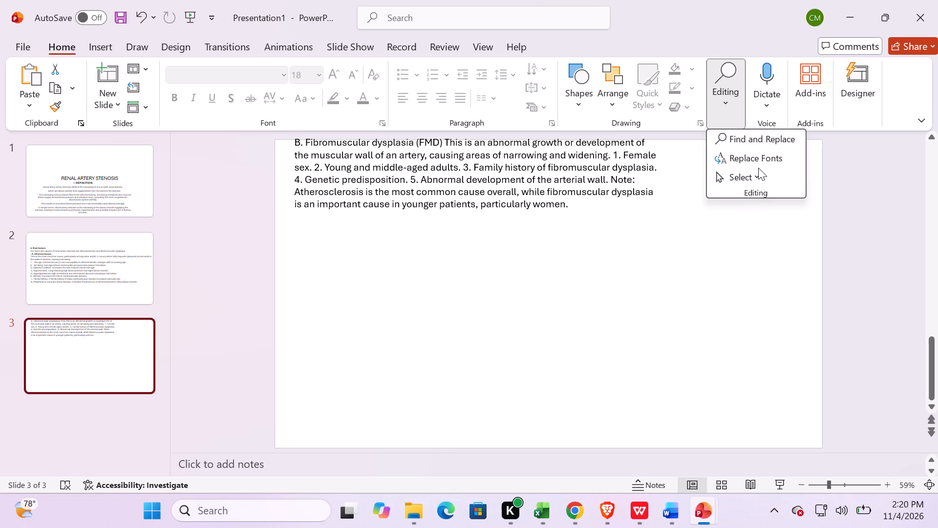
{"action": "left_click", "coordinate": [751, 176]}
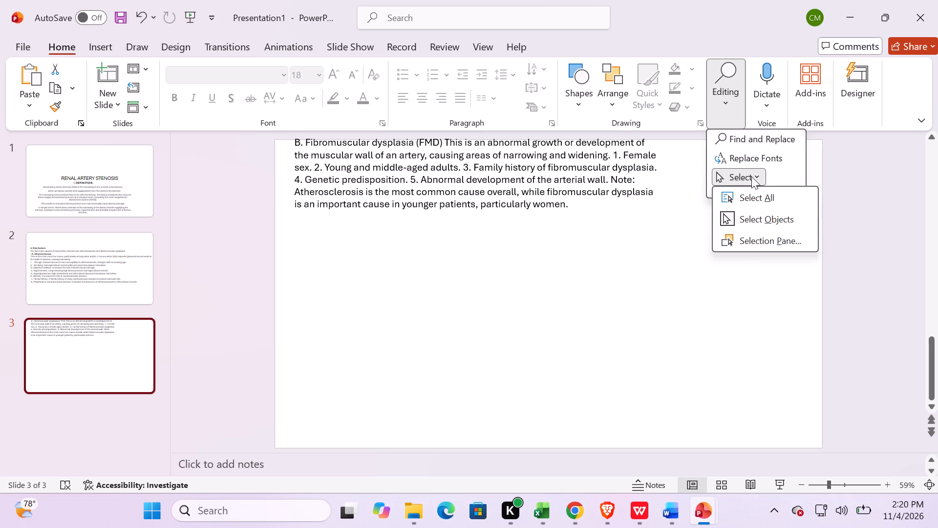
{"action": "left_click", "coordinate": [731, 239]}
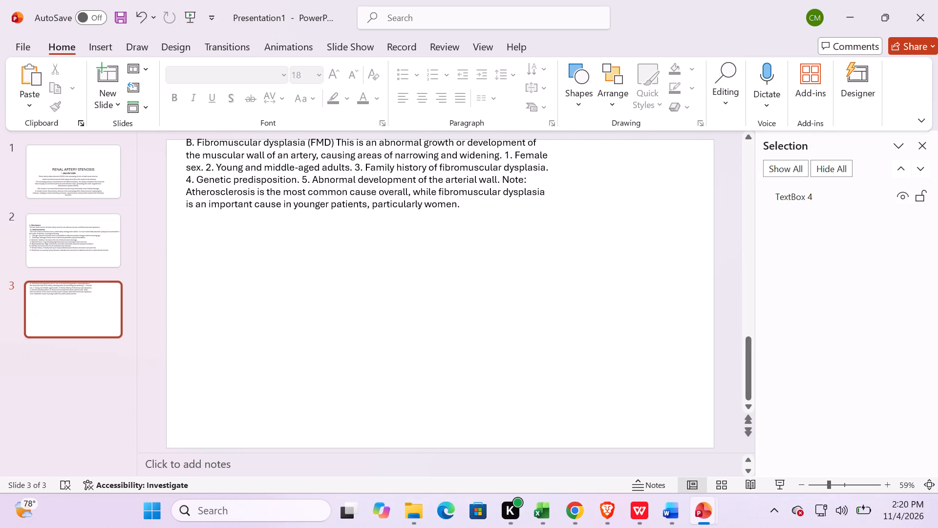
Move the fibromuscular dysplasia text box down and slightly right so it lies fully inside slide 3 below its top edge.
{"action": "scroll", "coordinate": [494, 193], "scroll_direction": "up", "scroll_amount": 2}
{"action": "scroll", "coordinate": [494, 193], "scroll_direction": "down", "scroll_amount": 3}
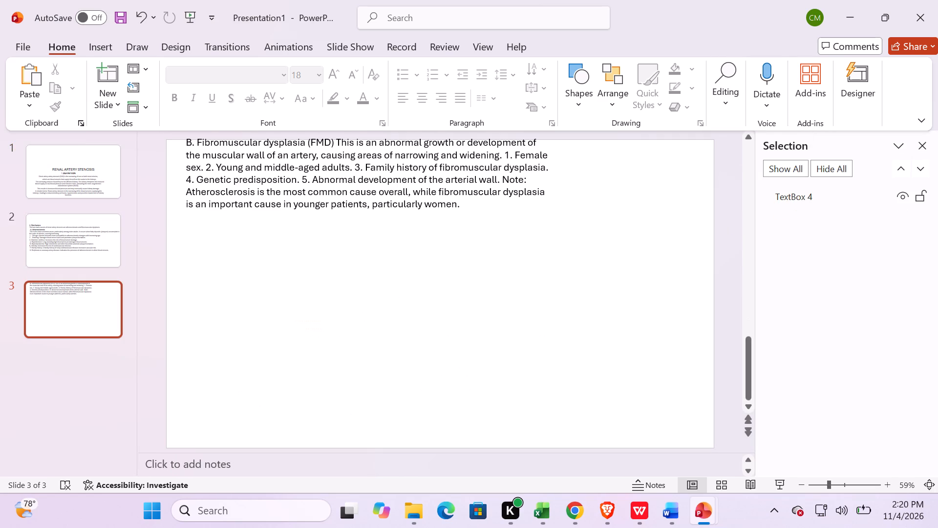
{"action": "left_click", "coordinate": [371, 168]}
{"action": "left_click_drag", "start_coordinate": [548, 211], "coordinate": [567, 260]}
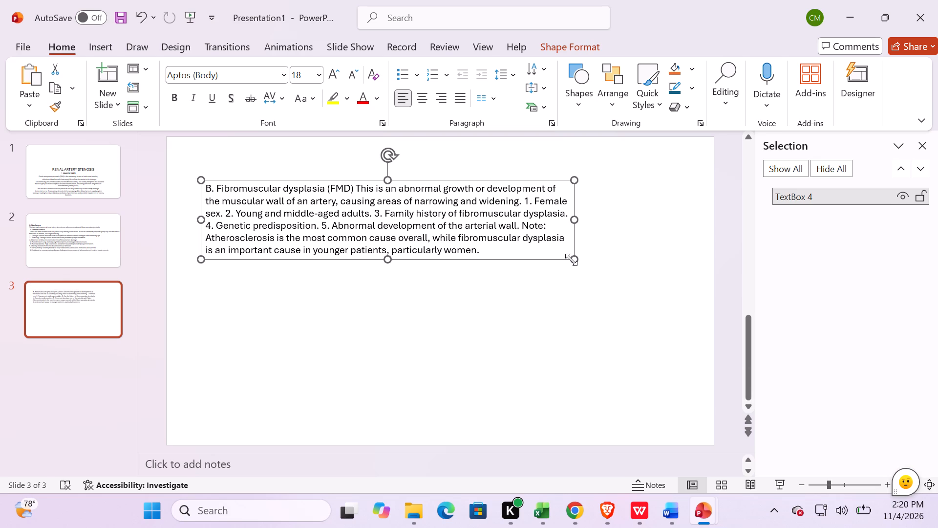
Widen the fibromuscular dysplasia text box slightly by extending its lower-right corner toward the slide's right side.
{"action": "left_click_drag", "start_coordinate": [571, 260], "coordinate": [595, 351]}
{"action": "scroll", "coordinate": [572, 269], "scroll_direction": "up", "scroll_amount": 1}
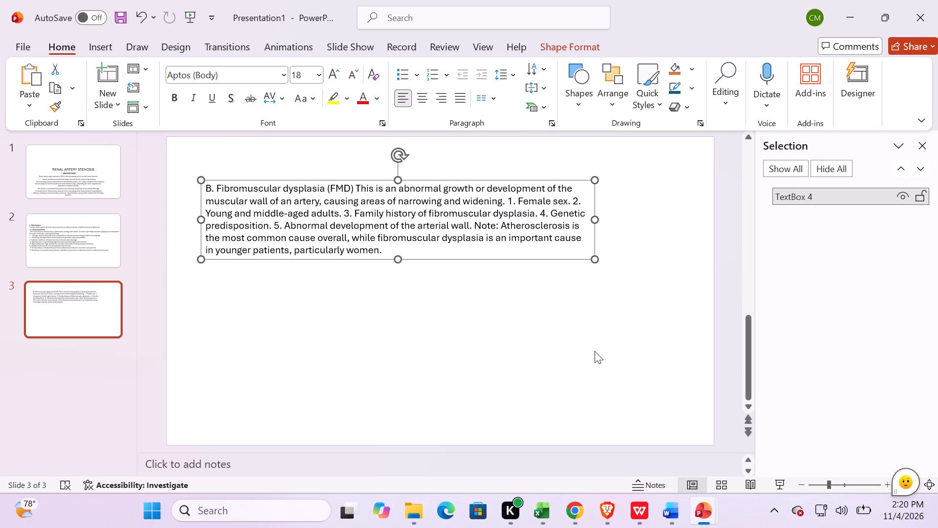
{"action": "left_click_drag", "start_coordinate": [600, 256], "coordinate": [664, 425]}
{"action": "scroll", "coordinate": [607, 285], "scroll_direction": "up", "scroll_amount": 1}
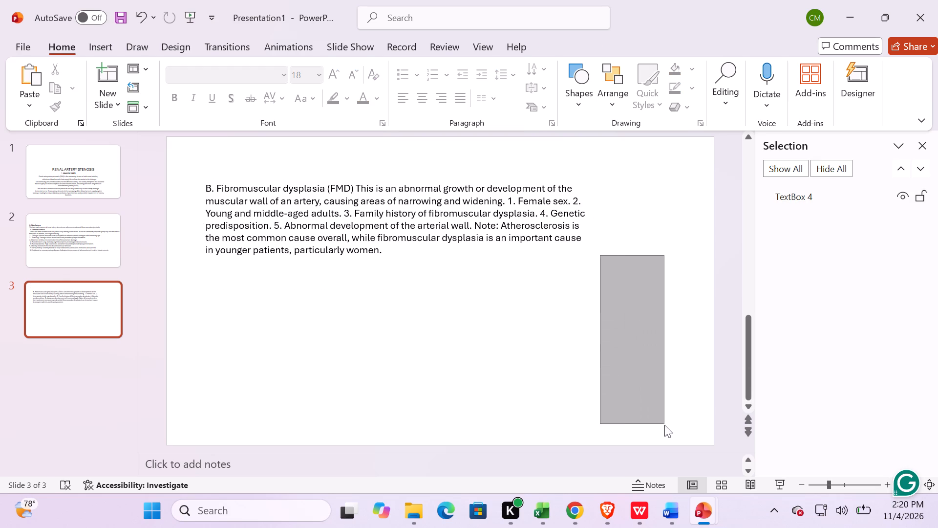
{"action": "left_click_drag", "start_coordinate": [664, 425], "coordinate": [532, 348]}
{"action": "scroll", "coordinate": [664, 425], "scroll_direction": "up", "scroll_amount": 1}
{"action": "left_click", "coordinate": [532, 348]}
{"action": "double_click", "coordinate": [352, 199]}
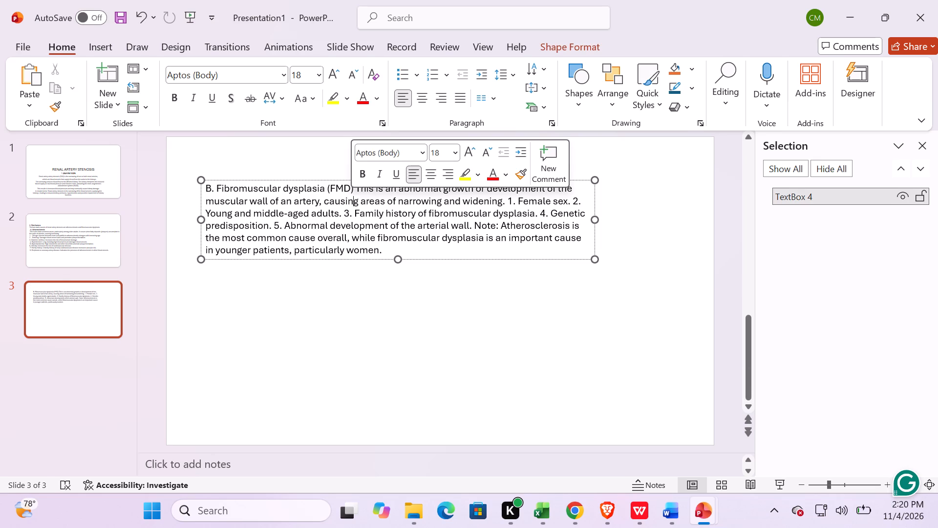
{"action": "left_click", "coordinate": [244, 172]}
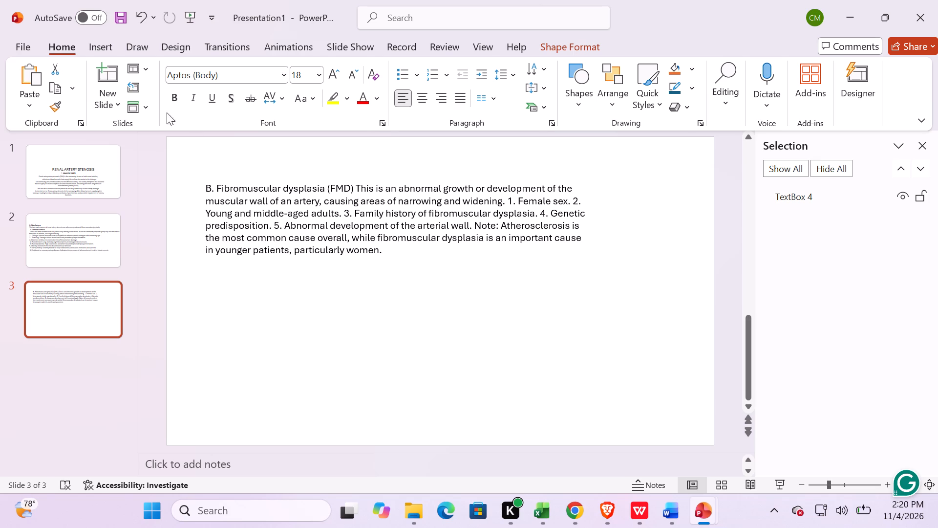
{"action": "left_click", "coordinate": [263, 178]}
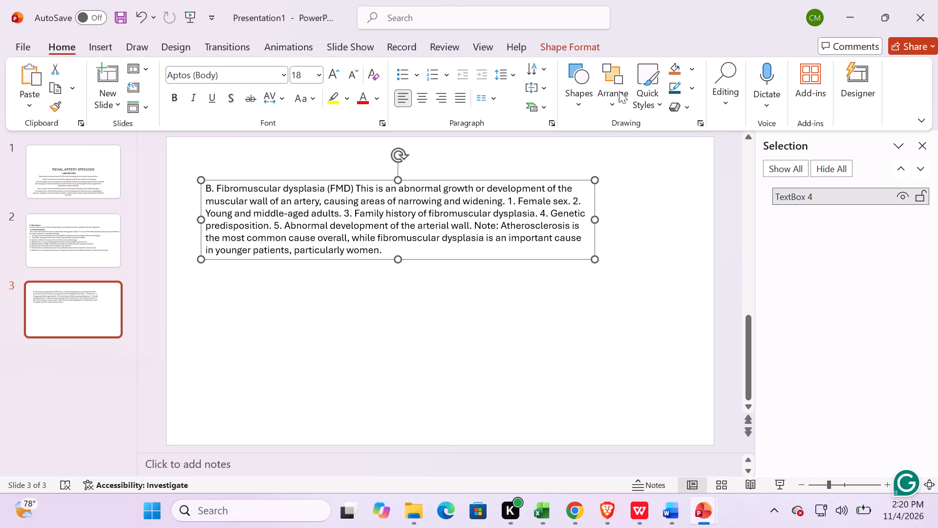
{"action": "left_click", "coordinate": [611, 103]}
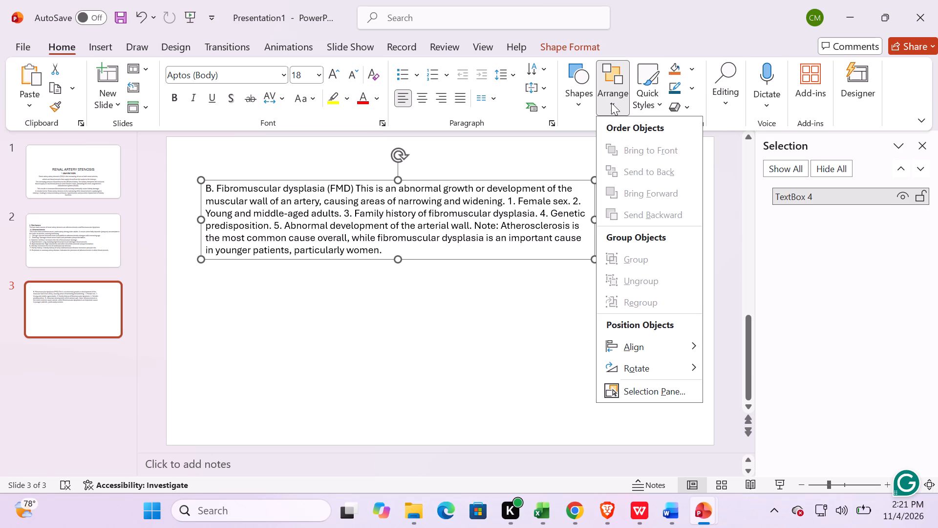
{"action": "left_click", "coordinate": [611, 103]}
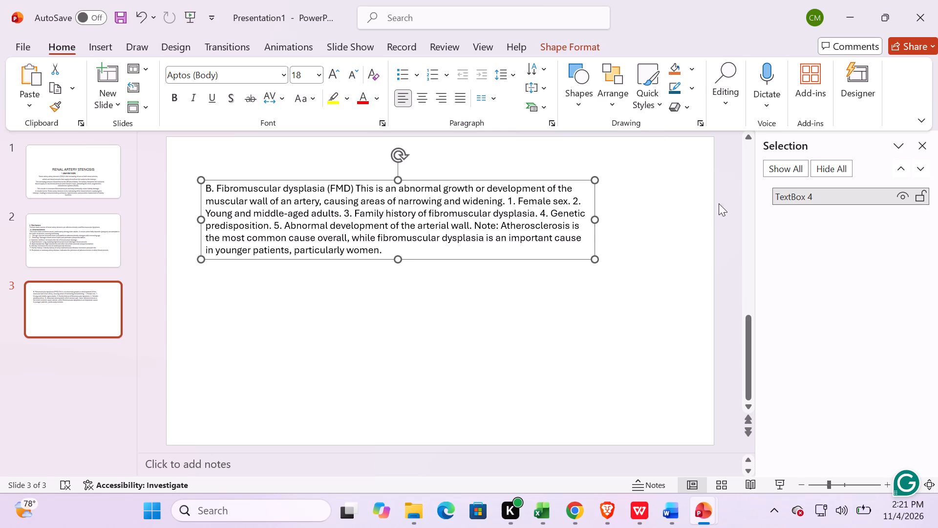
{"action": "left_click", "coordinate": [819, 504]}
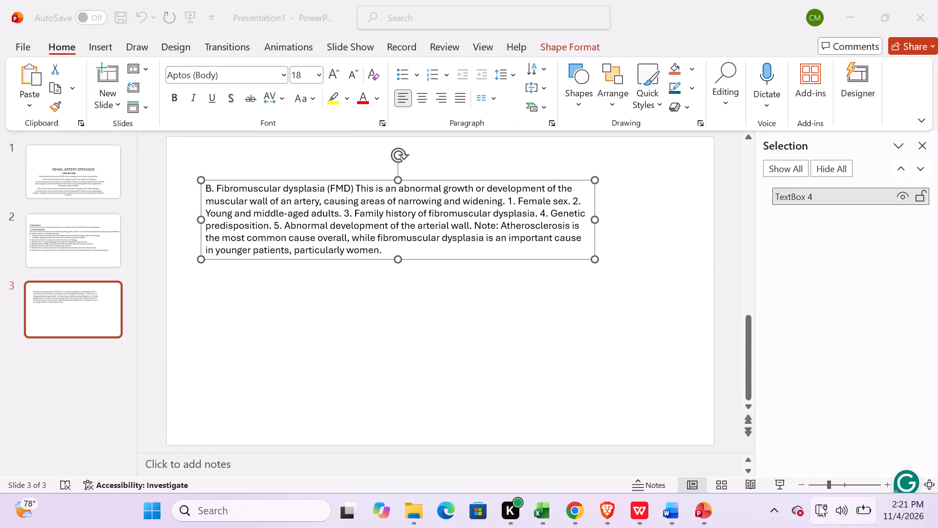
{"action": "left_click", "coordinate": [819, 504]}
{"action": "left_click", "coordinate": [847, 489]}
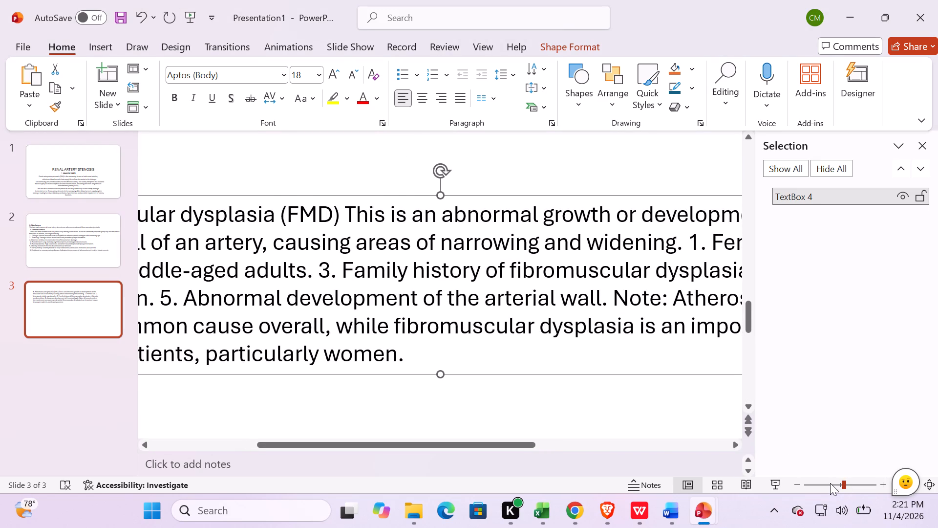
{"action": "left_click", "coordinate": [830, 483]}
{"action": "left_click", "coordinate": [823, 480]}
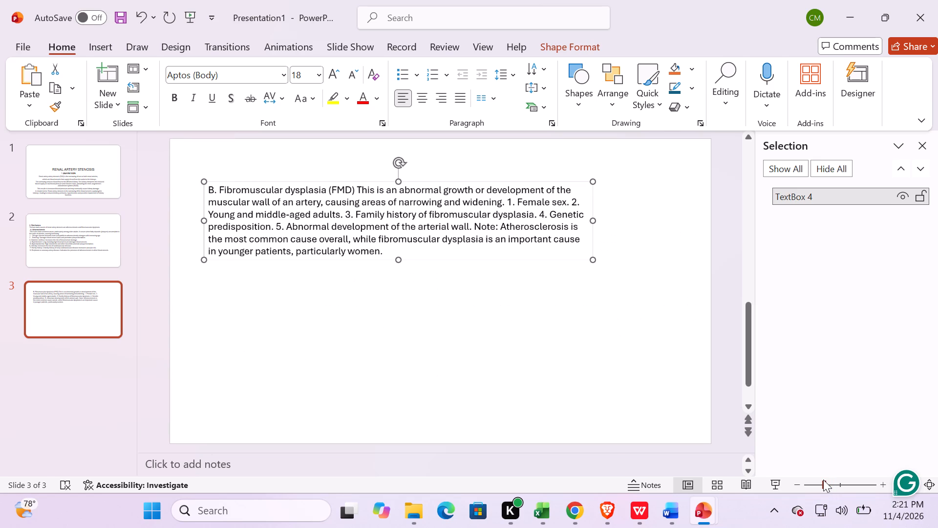
Set the system volume to 85 in the Windows quick settings.
{"action": "left_click", "coordinate": [823, 510]}
{"action": "left_click", "coordinate": [854, 428]}
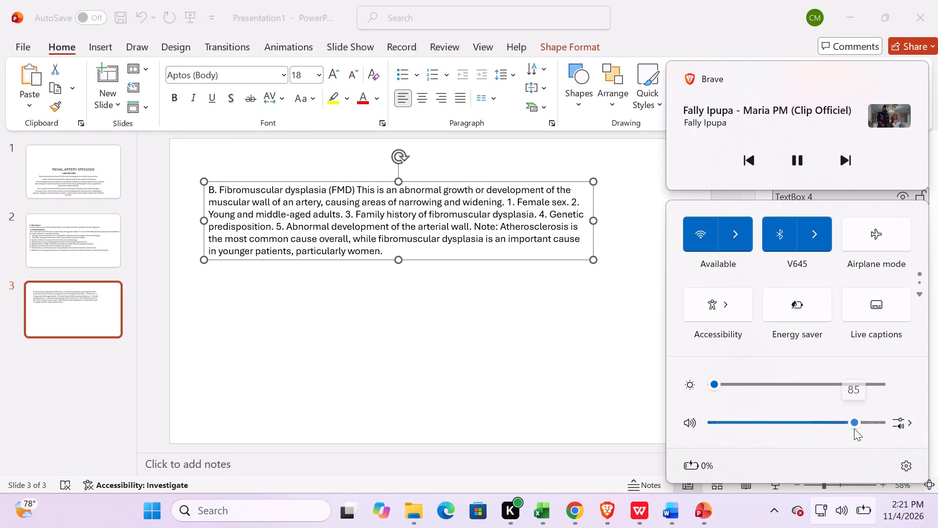
{"action": "left_click", "coordinate": [843, 513]}
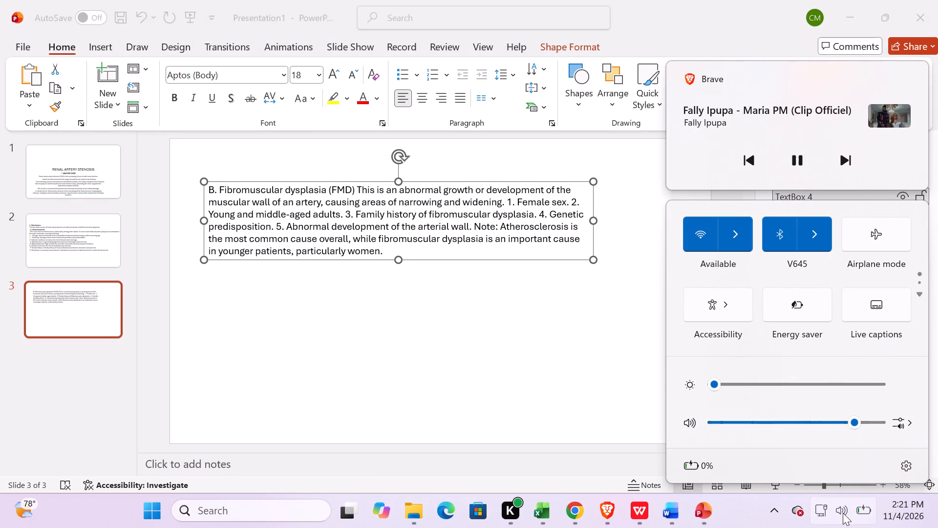
Raise the system volume to 99 in the Windows quick settings and return to the presentation.
{"action": "left_click", "coordinate": [843, 513]}
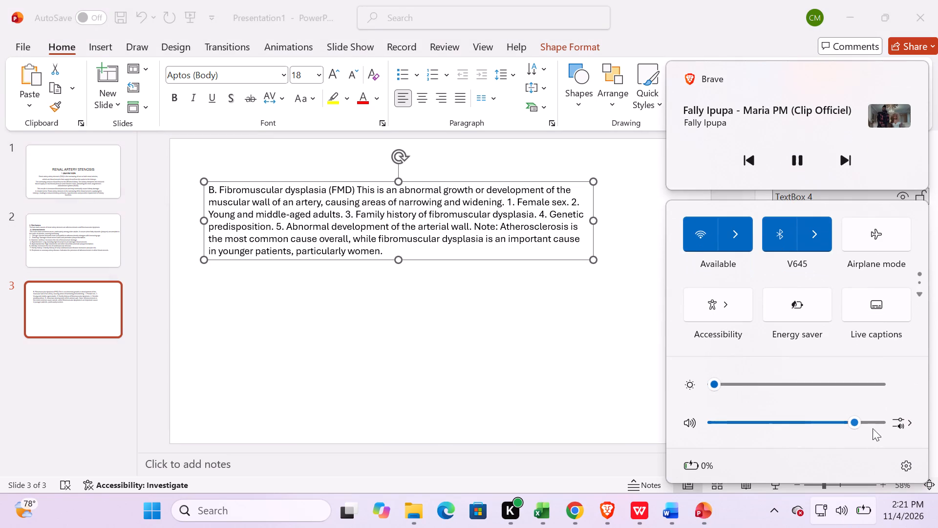
{"action": "left_click", "coordinate": [878, 424]}
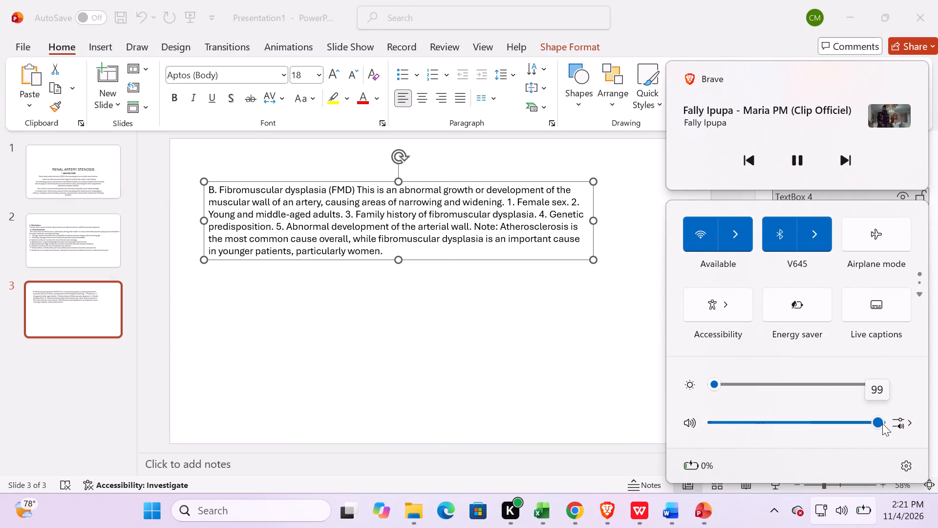
{"action": "left_click", "coordinate": [882, 423]}
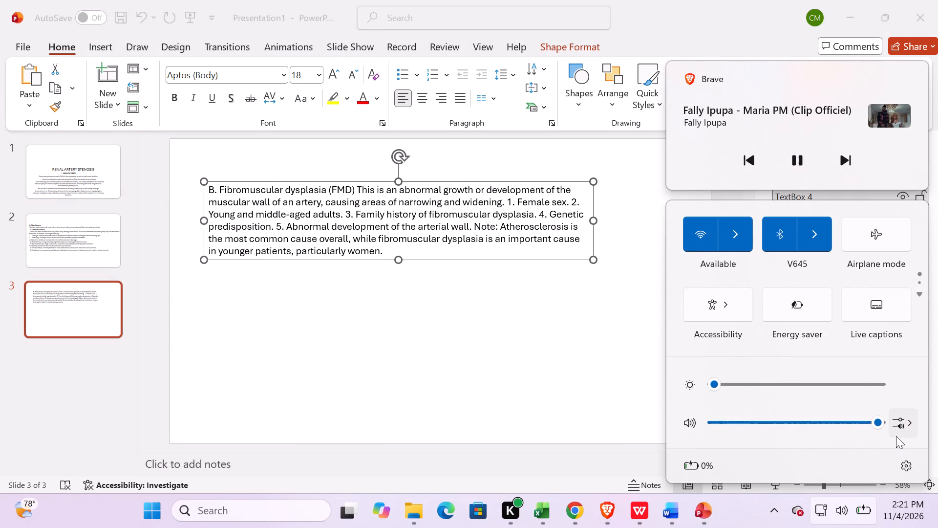
{"action": "left_click", "coordinate": [824, 521]}
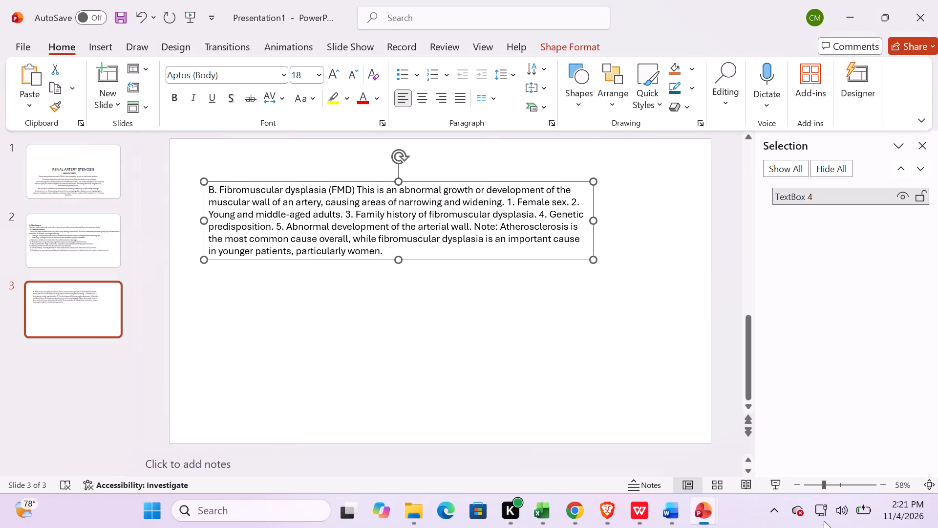
Open the fibromuscular dysplasia text on slide 3 for editing after the word "artery" in its opening sentence.
{"action": "scroll", "coordinate": [423, 235], "scroll_direction": "up", "scroll_amount": 1}
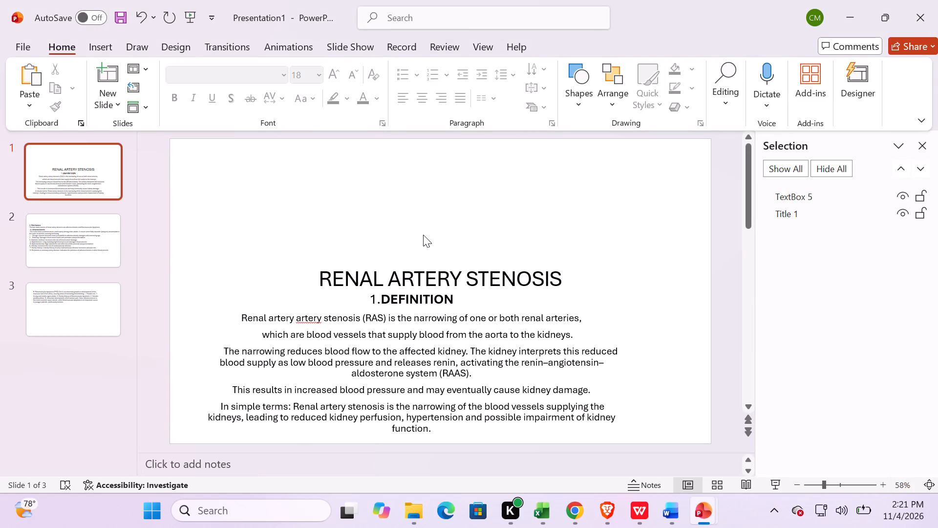
{"action": "scroll", "coordinate": [423, 235], "scroll_direction": "down", "scroll_amount": 5}
{"action": "left_click", "coordinate": [306, 160]}
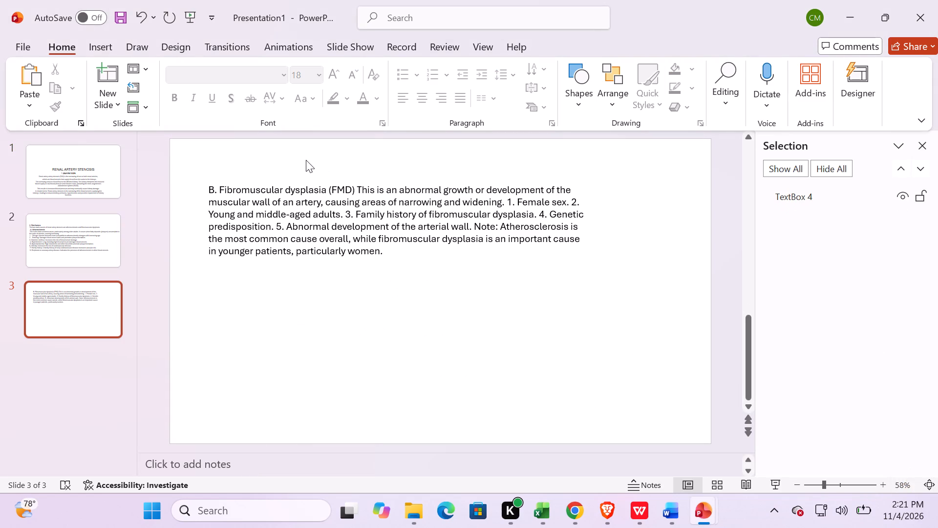
{"action": "left_click", "coordinate": [320, 199]}
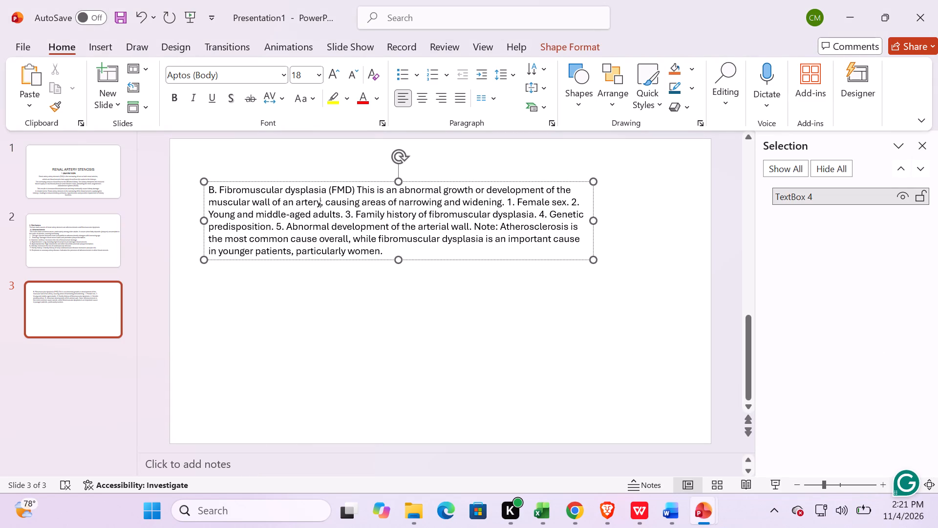
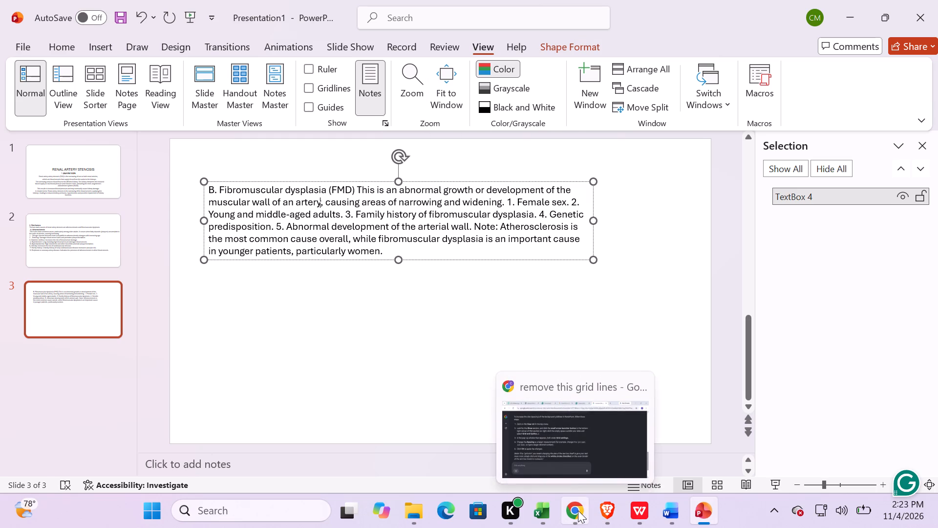
Switch to Chrome, read the instructions on gridline spacing and text box resizing, and return to PowerPoint.
{"action": "left_click", "coordinate": [574, 476]}
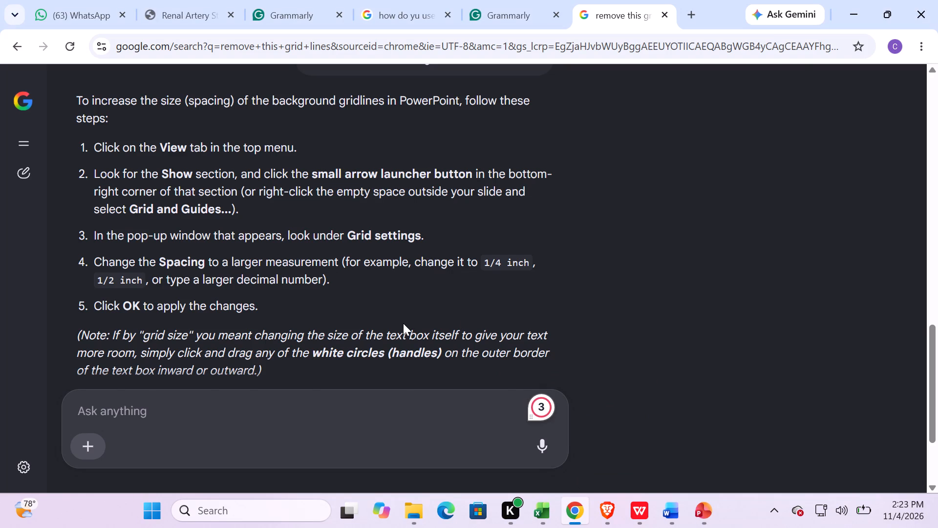
{"action": "scroll", "coordinate": [403, 323], "scroll_direction": "down", "scroll_amount": 1}
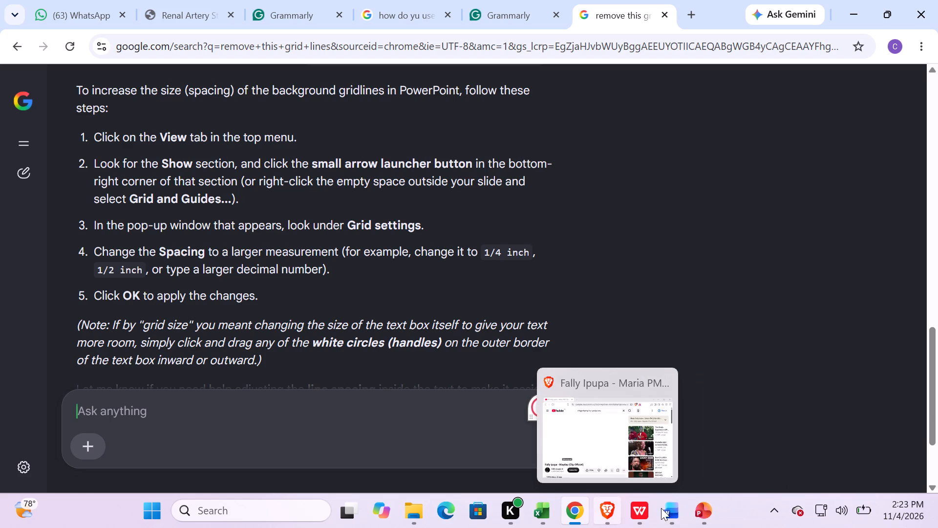
{"action": "left_click", "coordinate": [686, 452]}
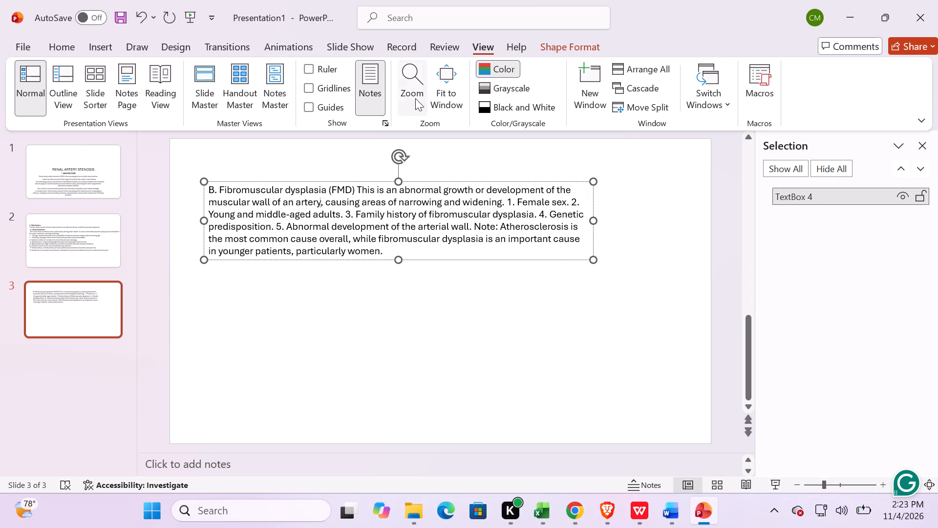
Fit slide 3 to the window.
{"action": "left_click", "coordinate": [443, 91]}
{"action": "left_click", "coordinate": [443, 91]}
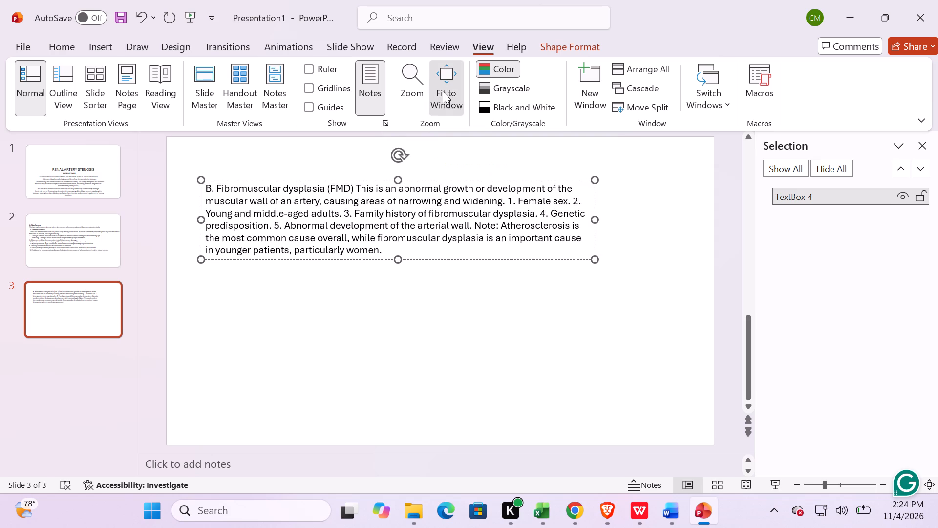
Widen the fibromuscular dysplasia text box by extending its lower-right corner toward the slide's right side.
{"action": "scroll", "coordinate": [482, 243], "scroll_direction": "right", "scroll_amount": 1}
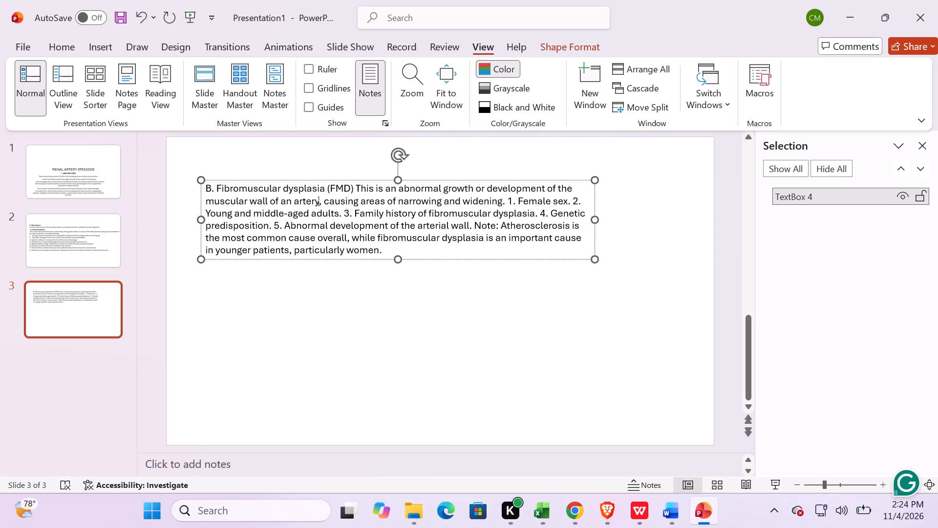
{"action": "left_click_drag", "start_coordinate": [598, 255], "coordinate": [613, 304]}
{"action": "scroll", "coordinate": [607, 288], "scroll_direction": "up", "scroll_amount": 1}
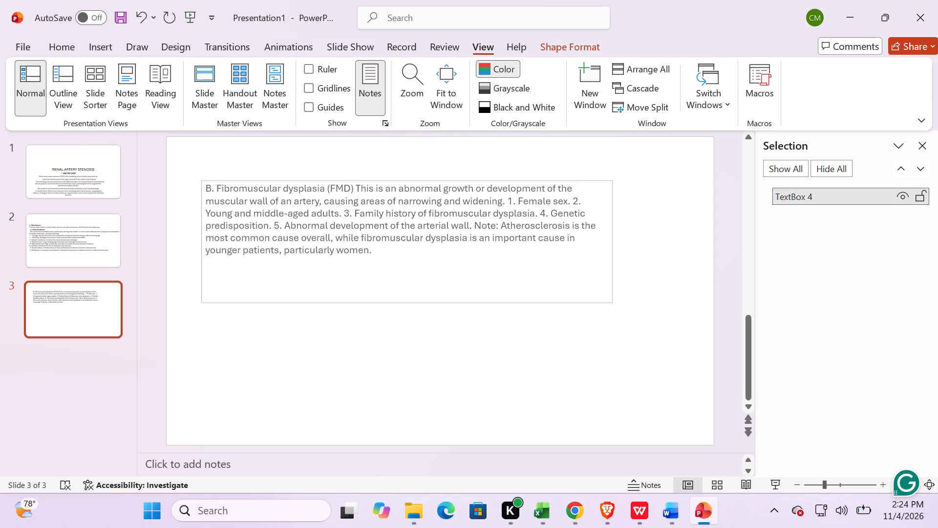
{"action": "scroll", "coordinate": [613, 304], "scroll_direction": "up", "scroll_amount": 1}
{"action": "left_click_drag", "start_coordinate": [613, 304], "coordinate": [657, 364]}
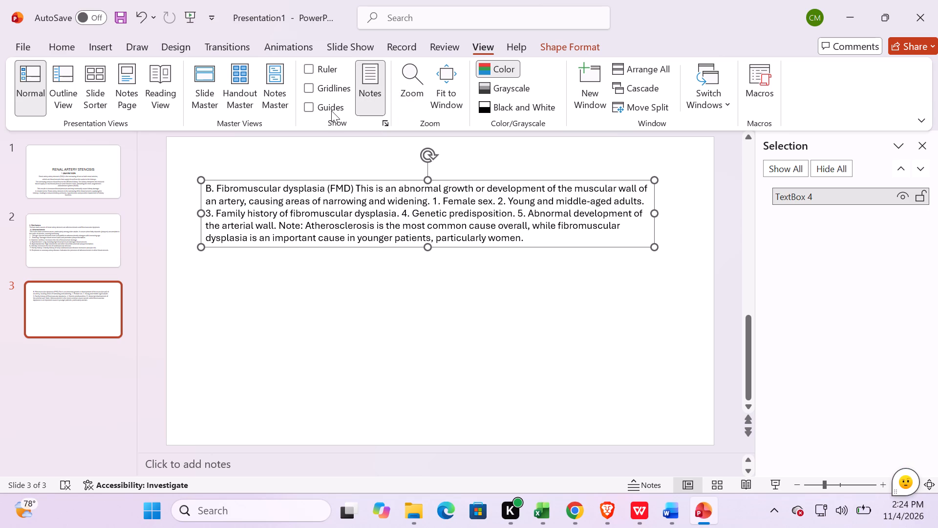
Show the gridlines and widen the fibromuscular dysplasia text box slightly further toward the slide's right edge.
{"action": "left_click", "coordinate": [315, 84]}
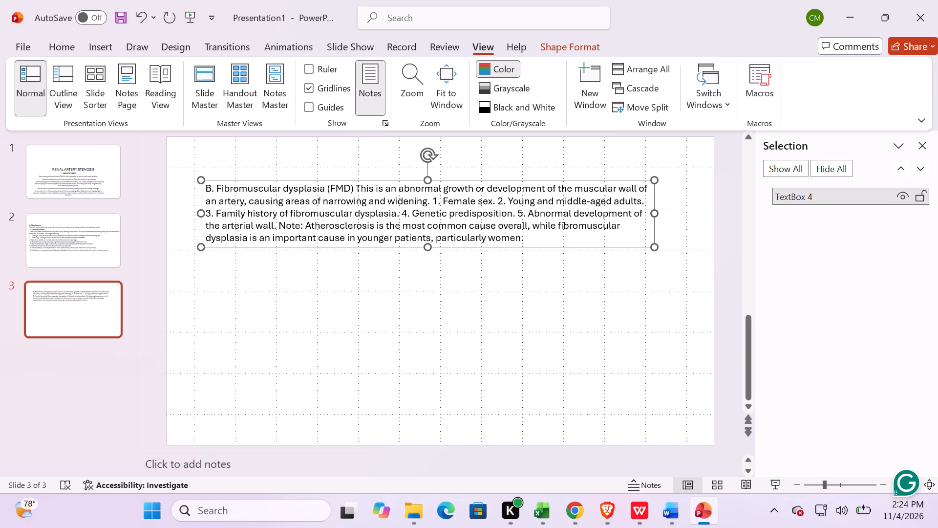
{"action": "left_click_drag", "start_coordinate": [658, 249], "coordinate": [669, 296]}
{"action": "scroll", "coordinate": [658, 249], "scroll_direction": "up", "scroll_amount": 1}
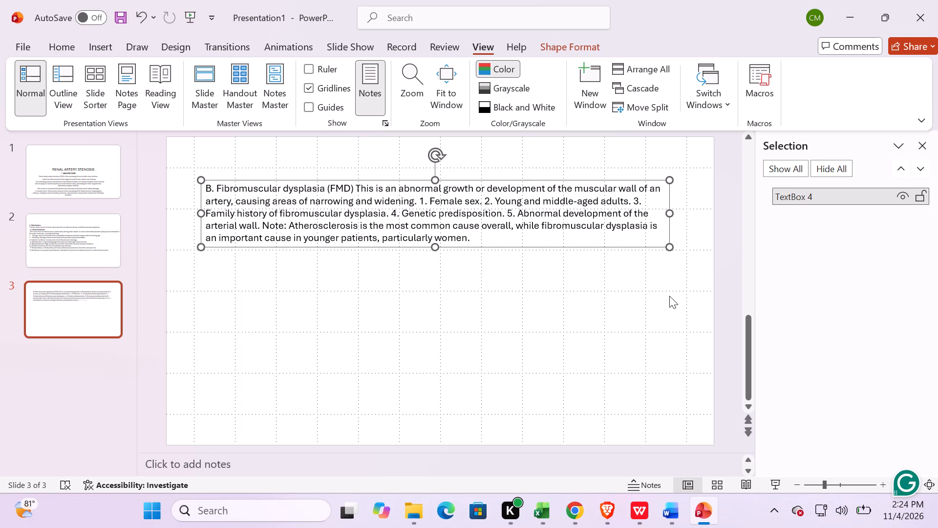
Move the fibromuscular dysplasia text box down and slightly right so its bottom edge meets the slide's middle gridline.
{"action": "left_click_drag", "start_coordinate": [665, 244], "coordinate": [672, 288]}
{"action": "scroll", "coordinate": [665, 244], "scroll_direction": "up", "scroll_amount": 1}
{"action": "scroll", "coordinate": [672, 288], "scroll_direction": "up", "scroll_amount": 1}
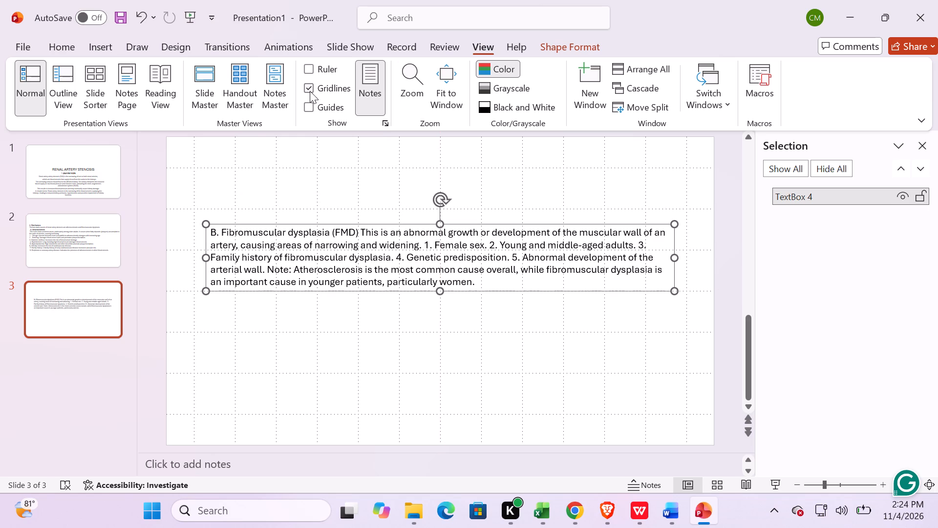
Hide the gridlines and show the guides on slide 3.
{"action": "left_click", "coordinate": [309, 90]}
{"action": "left_click", "coordinate": [308, 110]}
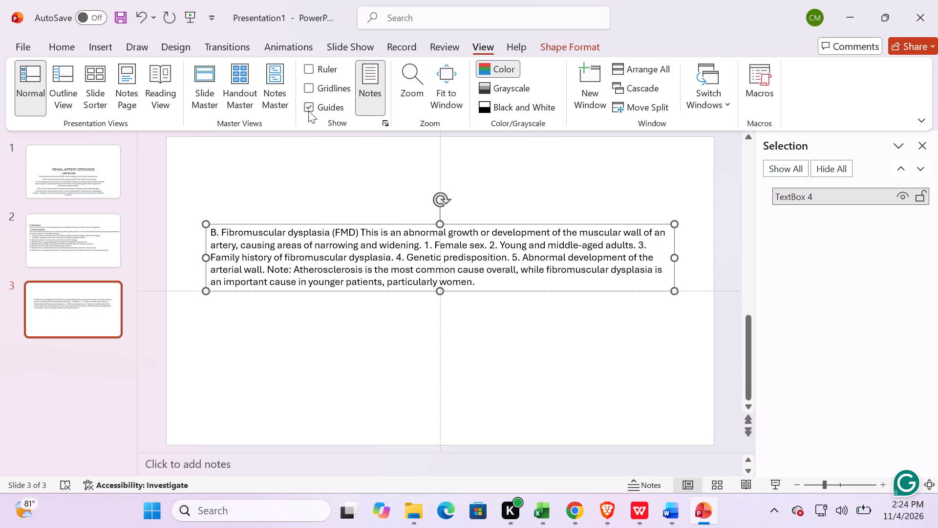
{"action": "left_click", "coordinate": [340, 124]}
{"action": "left_click_drag", "start_coordinate": [338, 122], "coordinate": [491, 137]}
{"action": "left_click_drag", "start_coordinate": [491, 137], "coordinate": [521, 158]}
Move the fibromuscular dysplasia text box up and slightly left into the slide's upper part, and hide the guides.
{"action": "left_click_drag", "start_coordinate": [668, 289], "coordinate": [649, 279]}
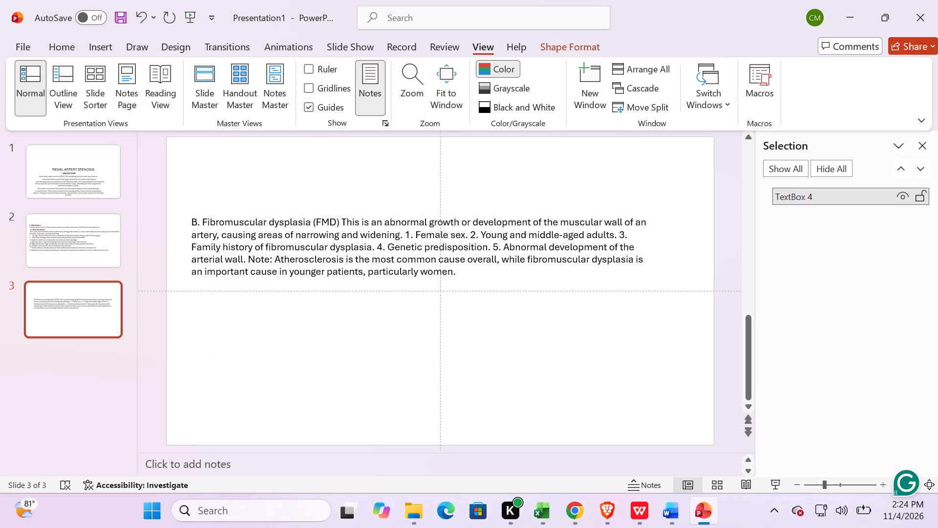
{"action": "left_click_drag", "start_coordinate": [649, 279], "coordinate": [650, 246]}
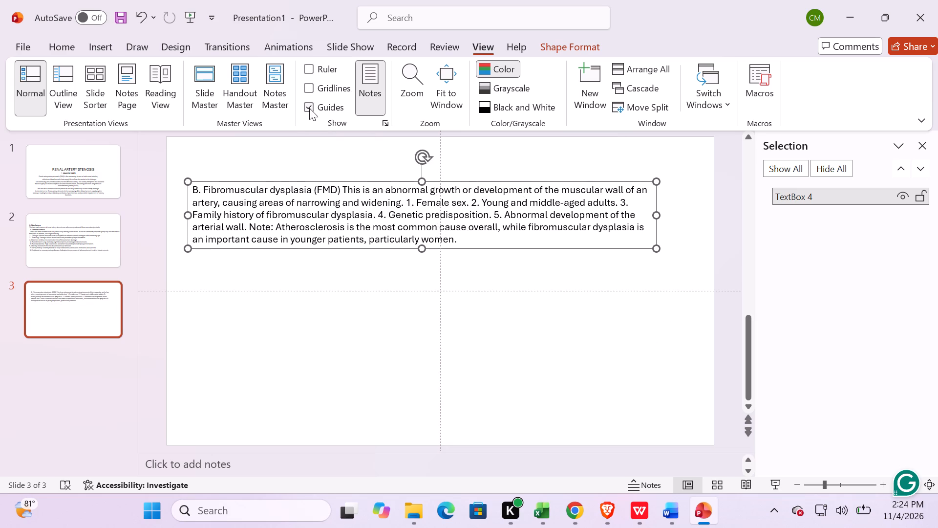
{"action": "left_click", "coordinate": [309, 107]}
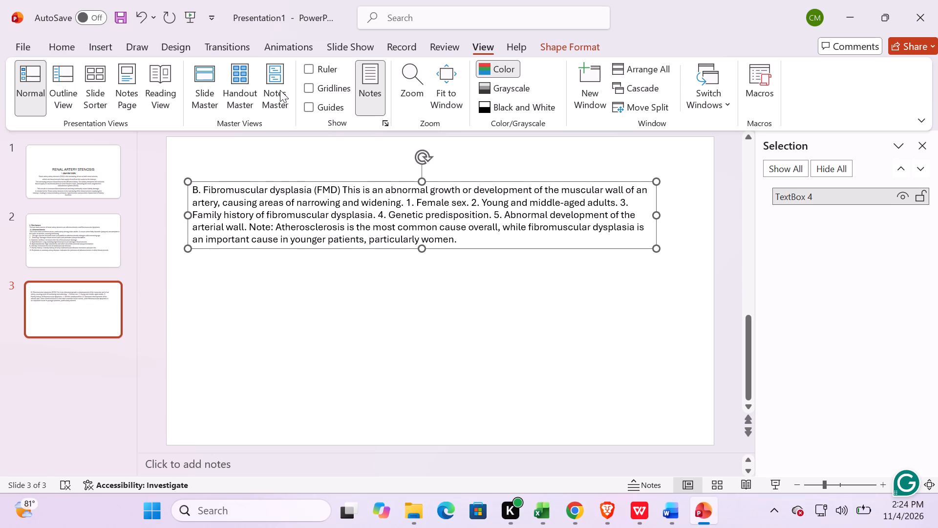
Examine the title-only and blank layouts in Slide Master view, and close the master view.
{"action": "left_click", "coordinate": [199, 91]}
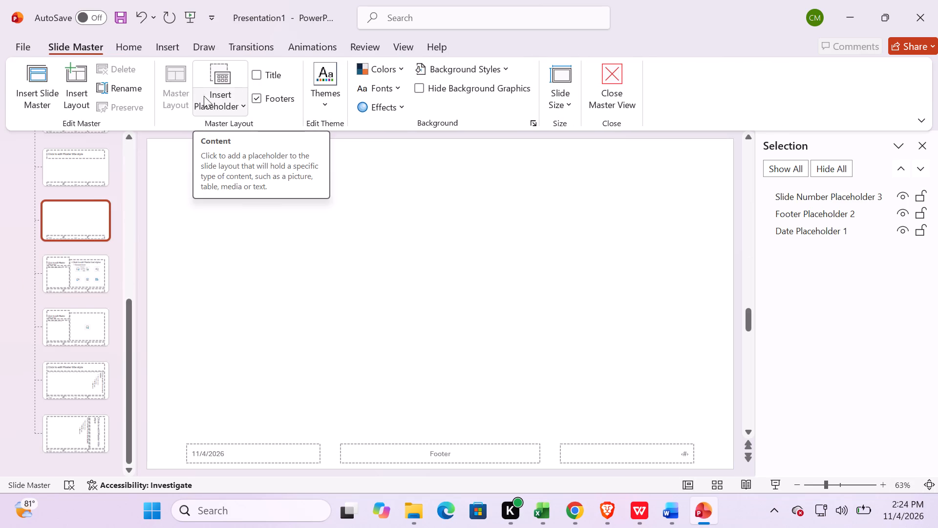
{"action": "left_click", "coordinate": [89, 156]}
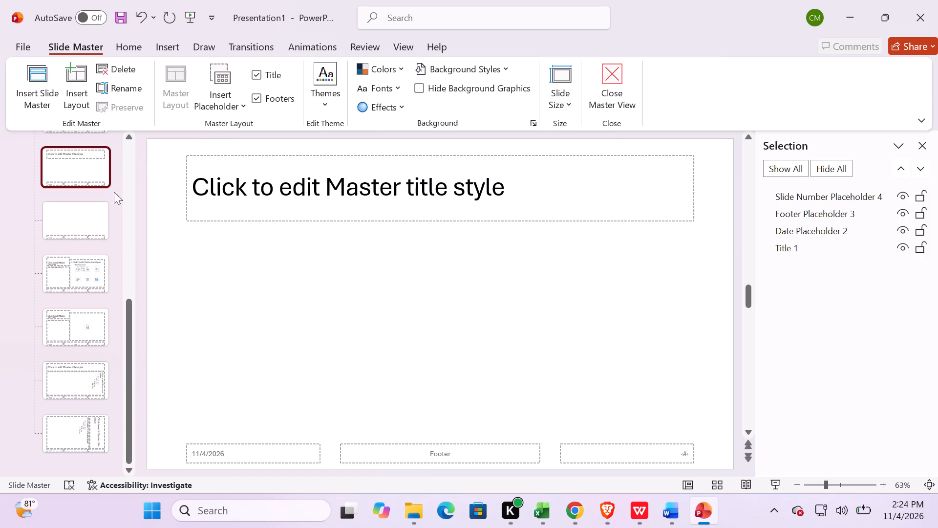
{"action": "left_click", "coordinate": [84, 245]}
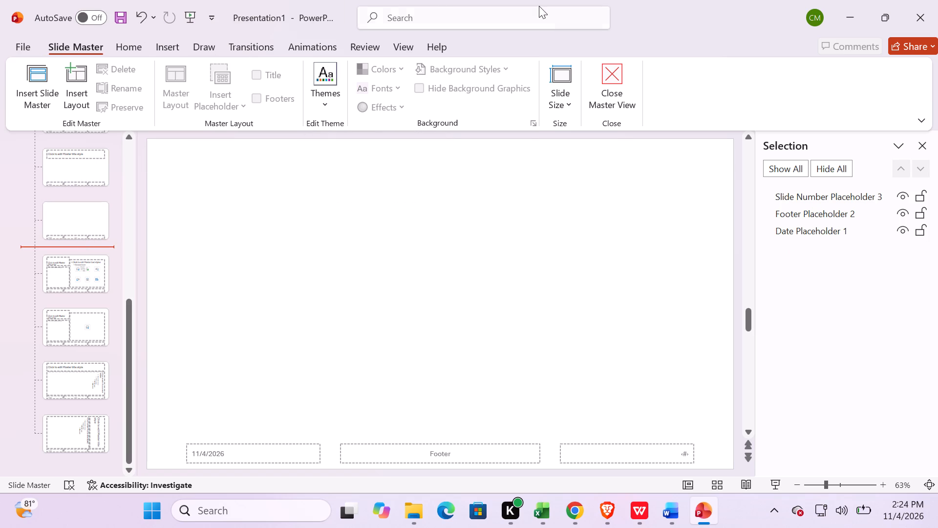
{"action": "left_click", "coordinate": [608, 72]}
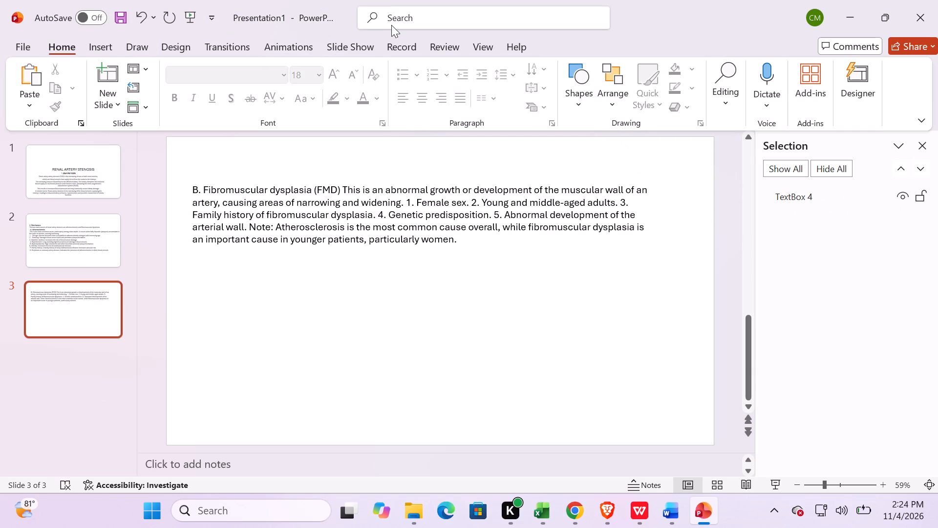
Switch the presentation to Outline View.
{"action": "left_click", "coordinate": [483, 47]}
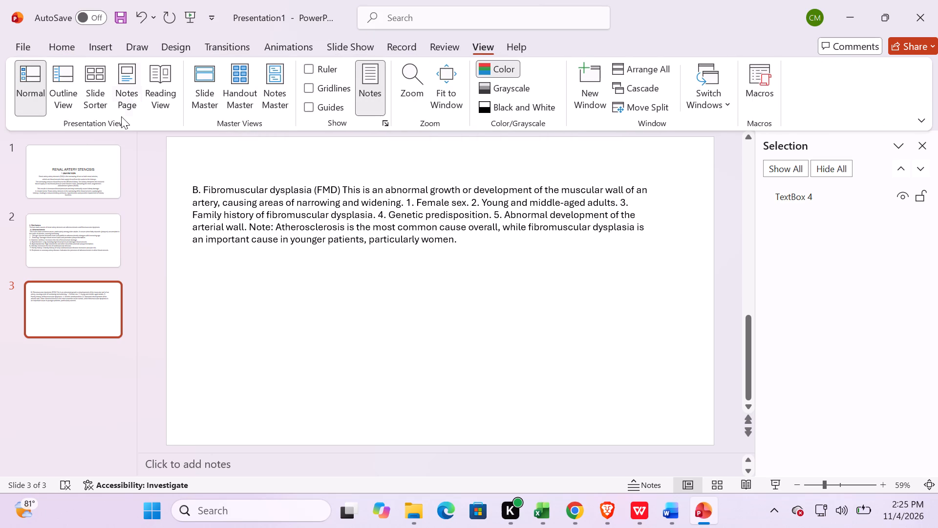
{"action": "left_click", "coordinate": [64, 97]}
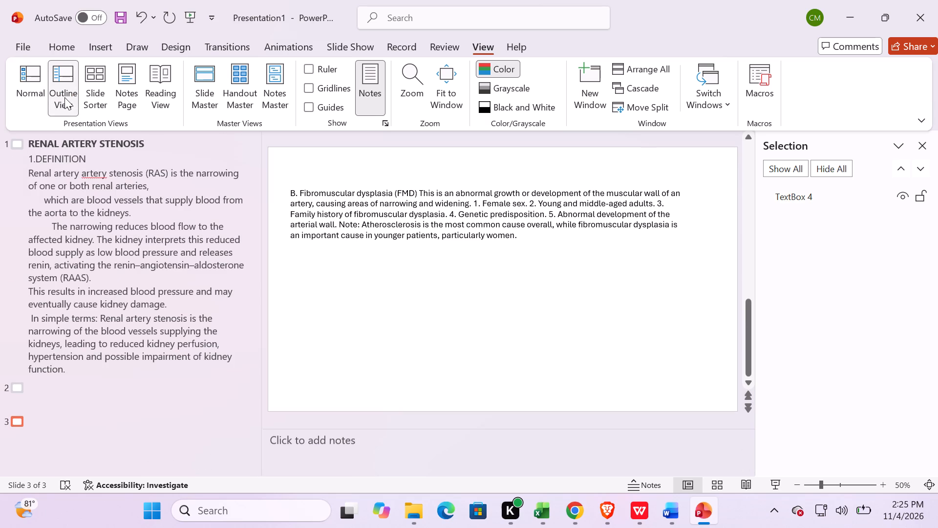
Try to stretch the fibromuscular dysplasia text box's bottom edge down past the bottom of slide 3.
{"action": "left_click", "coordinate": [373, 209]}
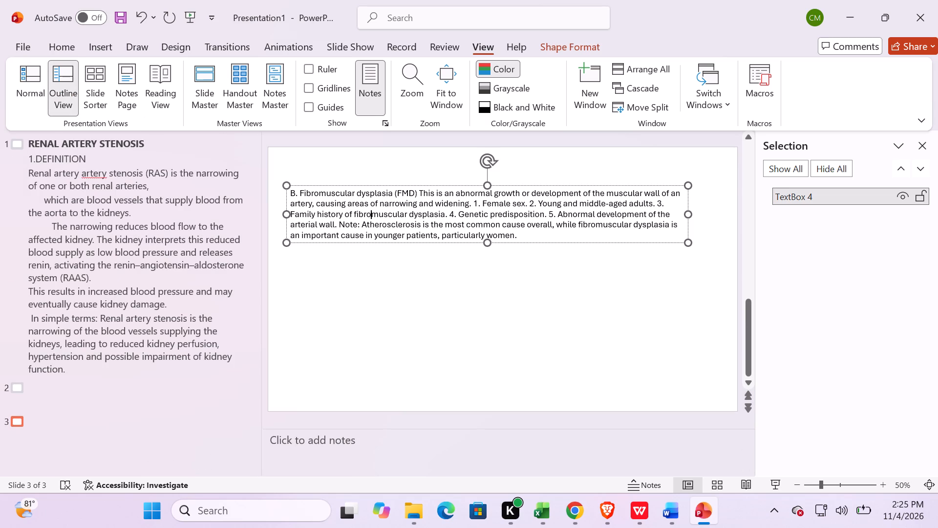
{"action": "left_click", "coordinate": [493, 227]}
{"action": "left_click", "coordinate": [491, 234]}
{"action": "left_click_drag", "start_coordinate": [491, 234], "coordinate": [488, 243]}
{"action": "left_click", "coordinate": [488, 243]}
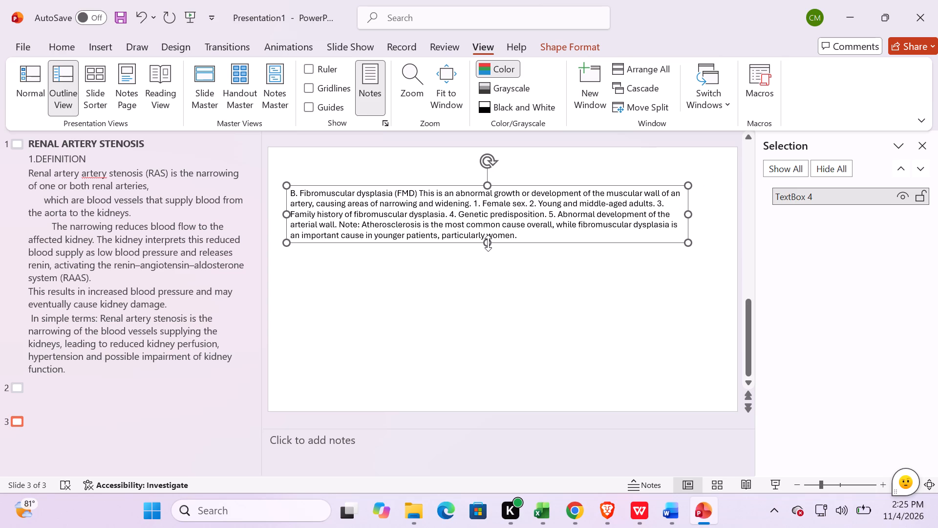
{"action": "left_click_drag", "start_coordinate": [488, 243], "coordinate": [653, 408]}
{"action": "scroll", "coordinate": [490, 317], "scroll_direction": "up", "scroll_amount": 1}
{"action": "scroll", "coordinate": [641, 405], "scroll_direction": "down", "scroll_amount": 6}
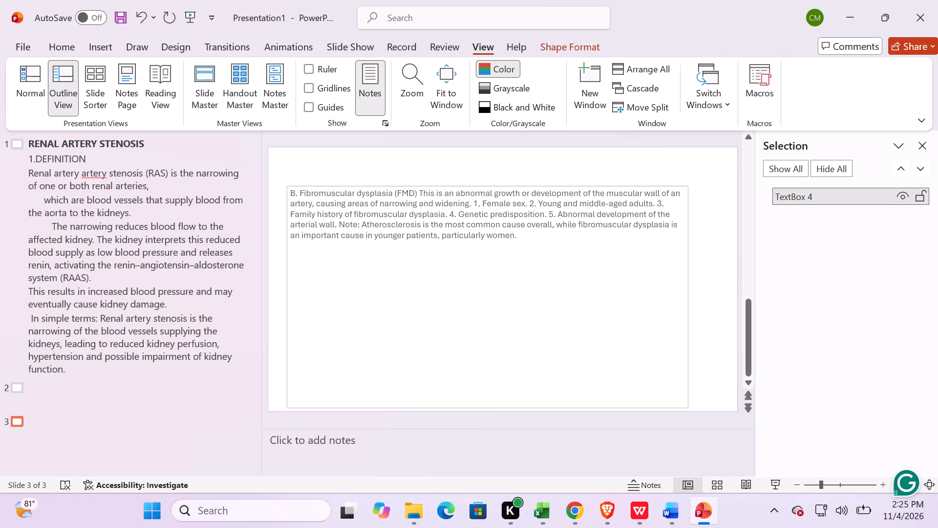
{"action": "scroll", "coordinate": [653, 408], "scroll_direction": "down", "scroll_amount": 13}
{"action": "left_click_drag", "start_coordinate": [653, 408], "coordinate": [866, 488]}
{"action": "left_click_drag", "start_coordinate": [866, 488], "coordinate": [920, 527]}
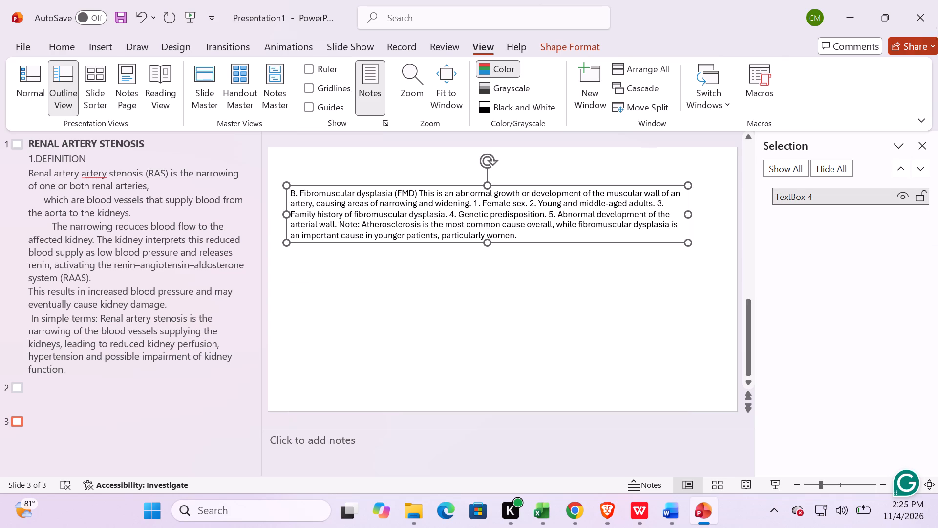
Close the Selection pane.
{"action": "left_click", "coordinate": [920, 148]}
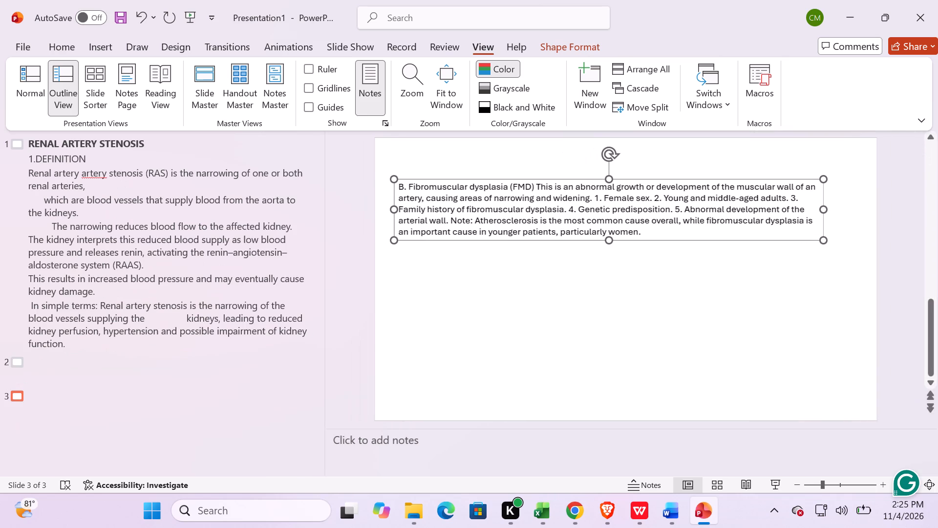
Widen the fibromuscular dysplasia text box slightly from its lower-right corner.
{"action": "left_click_drag", "start_coordinate": [823, 236], "coordinate": [832, 300]}
{"action": "scroll", "coordinate": [823, 236], "scroll_direction": "up", "scroll_amount": 2}
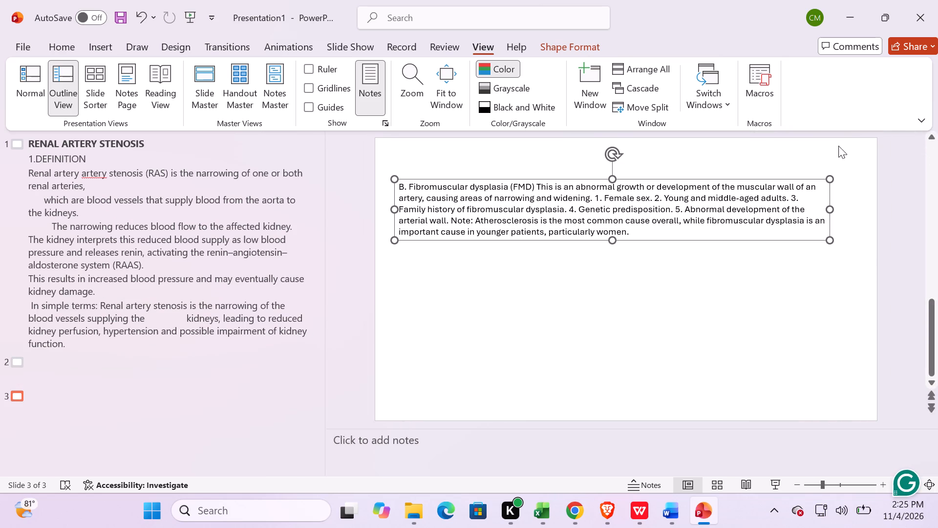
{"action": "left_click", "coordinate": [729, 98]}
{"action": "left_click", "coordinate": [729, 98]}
Return the presentation to Normal view.
{"action": "left_click", "coordinate": [27, 93]}
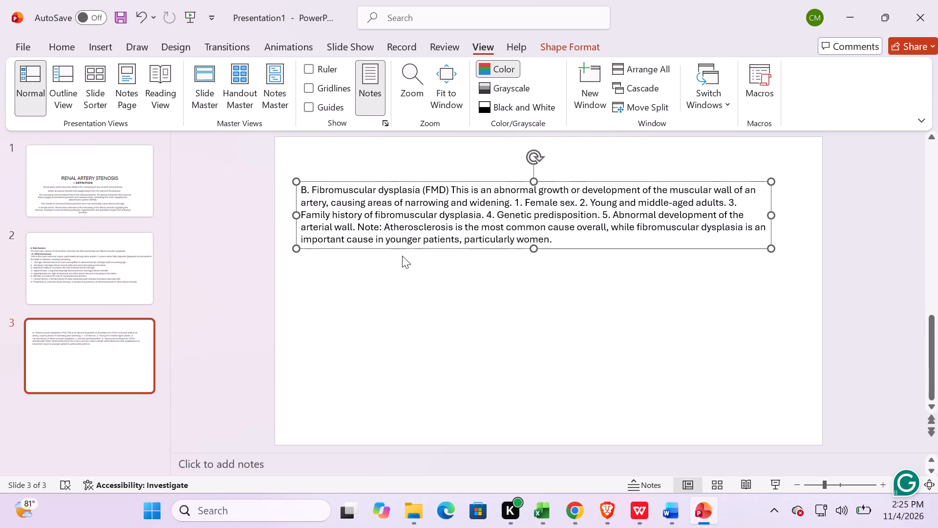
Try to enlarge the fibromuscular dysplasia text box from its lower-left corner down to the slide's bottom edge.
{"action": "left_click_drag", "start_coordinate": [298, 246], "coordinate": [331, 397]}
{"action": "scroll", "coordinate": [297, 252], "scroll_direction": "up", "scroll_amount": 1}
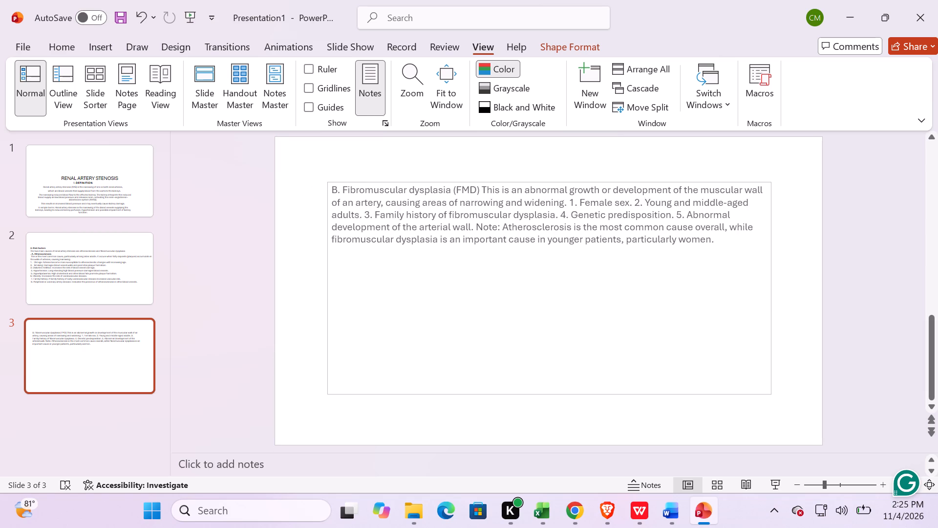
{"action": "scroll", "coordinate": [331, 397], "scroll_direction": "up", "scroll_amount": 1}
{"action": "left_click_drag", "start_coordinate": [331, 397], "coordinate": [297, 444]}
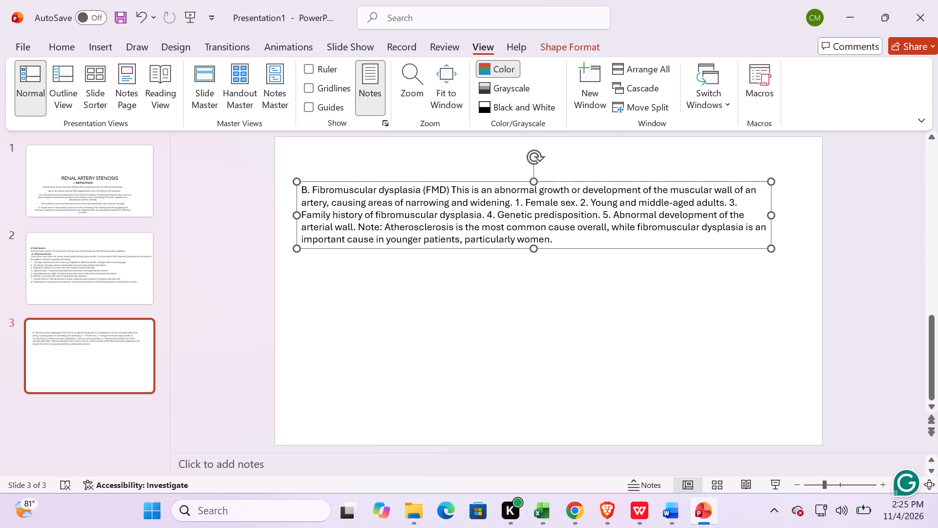
Lower the fibromuscular dysplasia text box's top edge and widen the box well past slide 3's right edge.
{"action": "left_click_drag", "start_coordinate": [768, 185], "coordinate": [808, 199]}
{"action": "scroll", "coordinate": [796, 196], "scroll_direction": "right", "scroll_amount": 1}
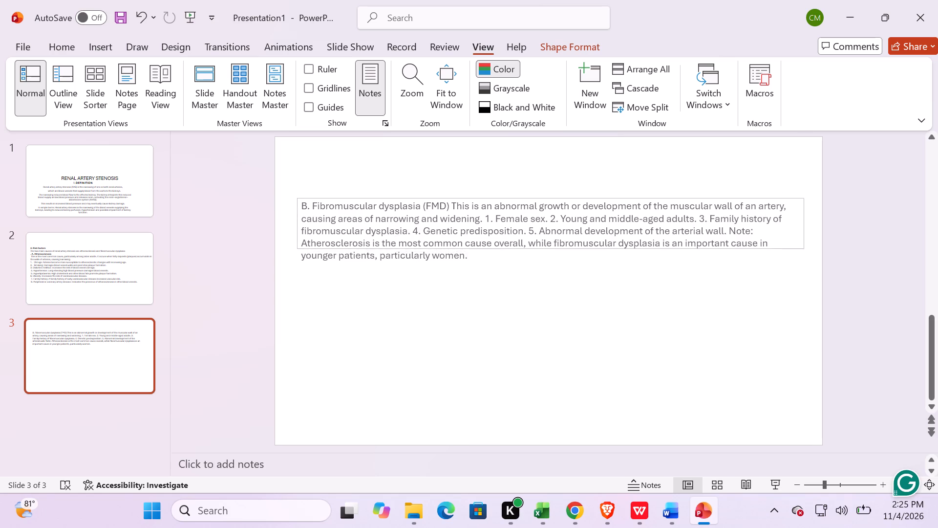
{"action": "left_click_drag", "start_coordinate": [808, 199], "coordinate": [904, 213]}
{"action": "scroll", "coordinate": [808, 199], "scroll_direction": "right", "scroll_amount": 1}
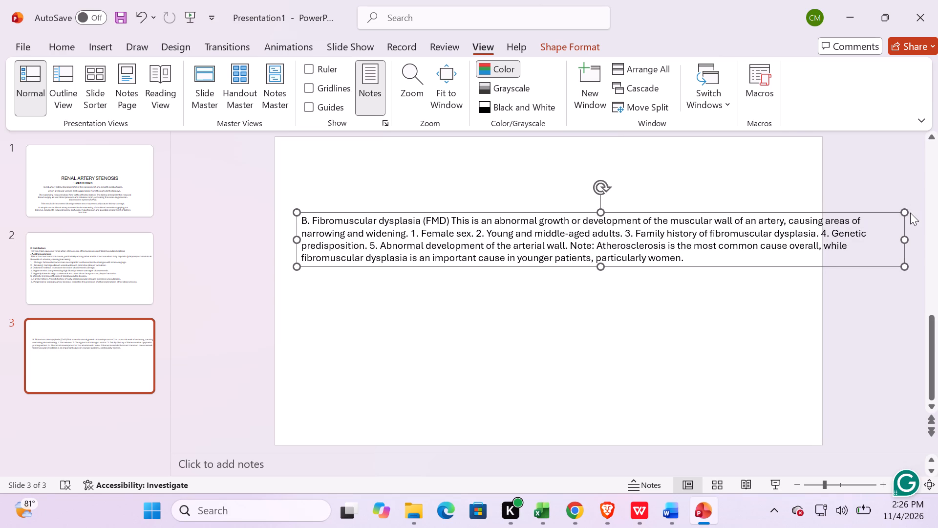
{"action": "left_click_drag", "start_coordinate": [905, 265], "coordinate": [918, 386]}
{"action": "scroll", "coordinate": [907, 277], "scroll_direction": "up", "scroll_amount": 1}
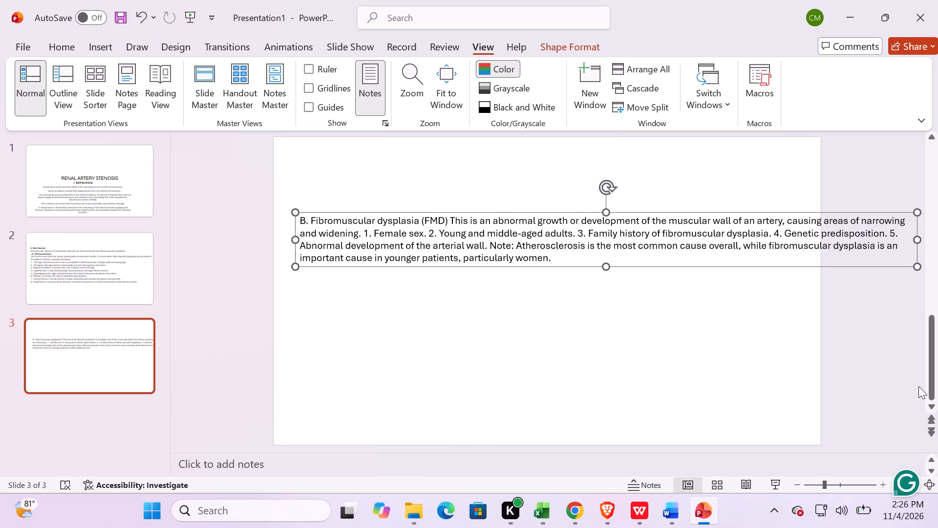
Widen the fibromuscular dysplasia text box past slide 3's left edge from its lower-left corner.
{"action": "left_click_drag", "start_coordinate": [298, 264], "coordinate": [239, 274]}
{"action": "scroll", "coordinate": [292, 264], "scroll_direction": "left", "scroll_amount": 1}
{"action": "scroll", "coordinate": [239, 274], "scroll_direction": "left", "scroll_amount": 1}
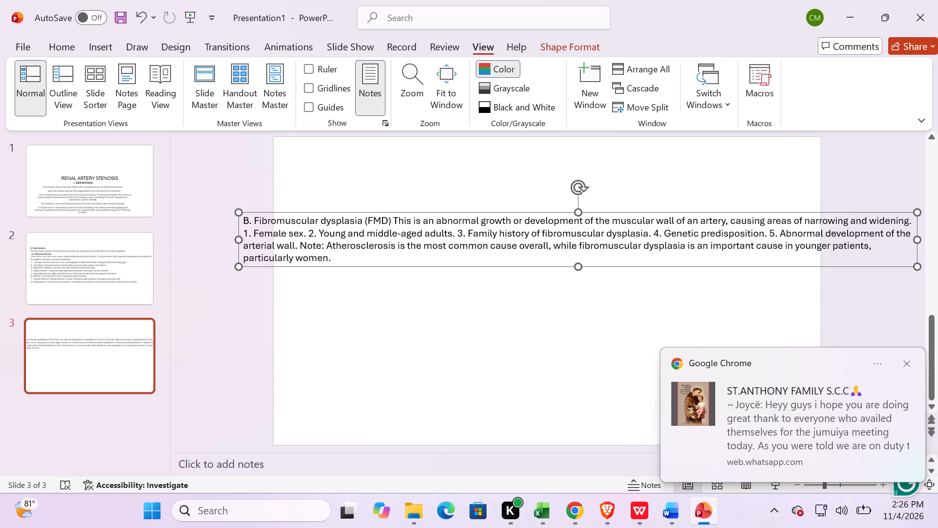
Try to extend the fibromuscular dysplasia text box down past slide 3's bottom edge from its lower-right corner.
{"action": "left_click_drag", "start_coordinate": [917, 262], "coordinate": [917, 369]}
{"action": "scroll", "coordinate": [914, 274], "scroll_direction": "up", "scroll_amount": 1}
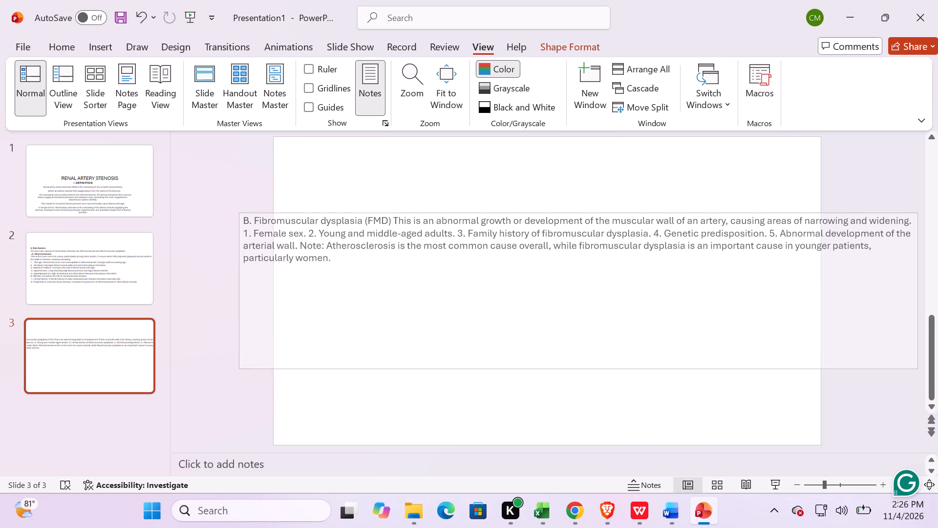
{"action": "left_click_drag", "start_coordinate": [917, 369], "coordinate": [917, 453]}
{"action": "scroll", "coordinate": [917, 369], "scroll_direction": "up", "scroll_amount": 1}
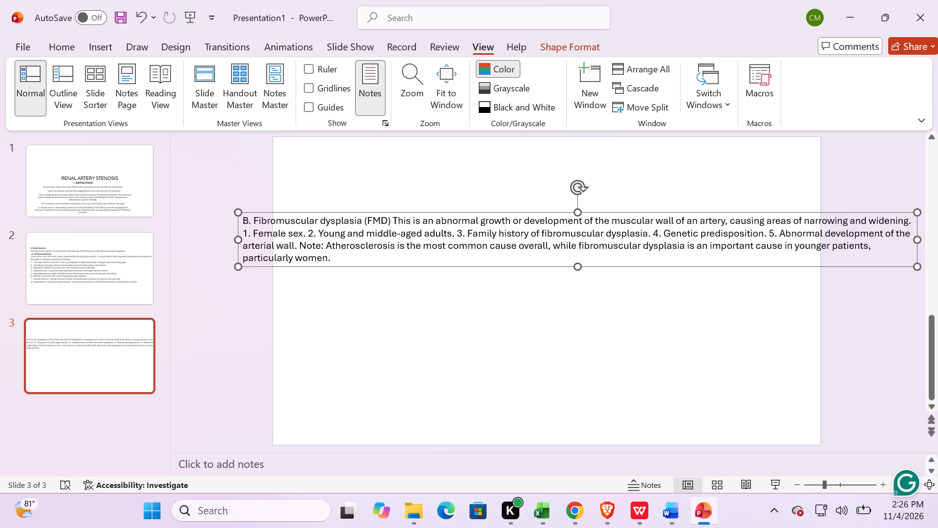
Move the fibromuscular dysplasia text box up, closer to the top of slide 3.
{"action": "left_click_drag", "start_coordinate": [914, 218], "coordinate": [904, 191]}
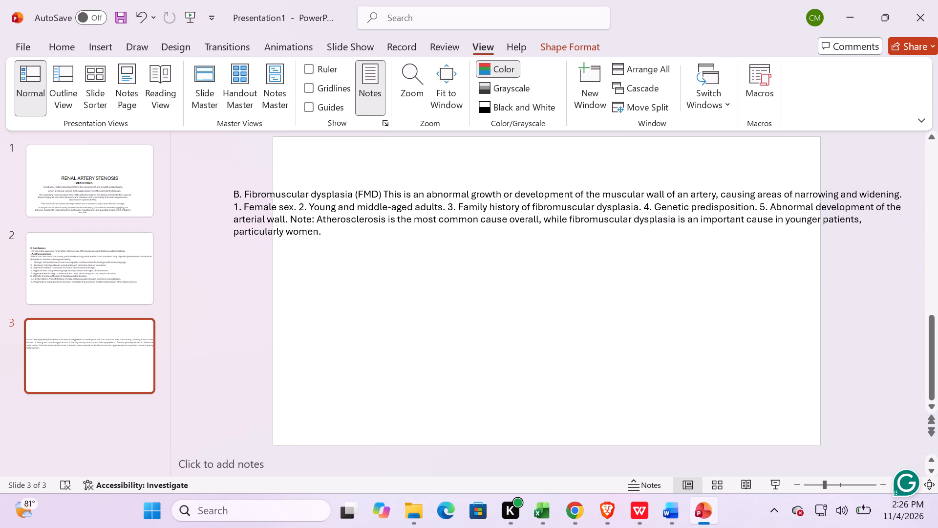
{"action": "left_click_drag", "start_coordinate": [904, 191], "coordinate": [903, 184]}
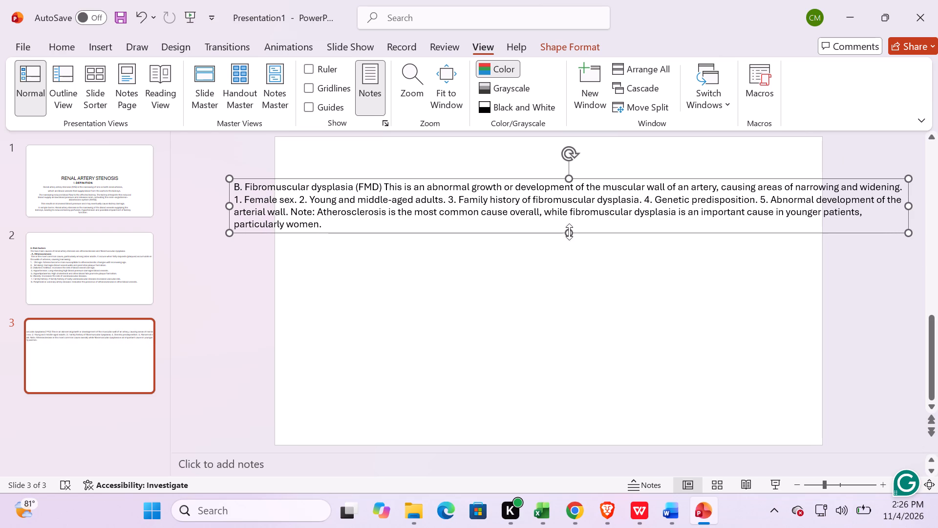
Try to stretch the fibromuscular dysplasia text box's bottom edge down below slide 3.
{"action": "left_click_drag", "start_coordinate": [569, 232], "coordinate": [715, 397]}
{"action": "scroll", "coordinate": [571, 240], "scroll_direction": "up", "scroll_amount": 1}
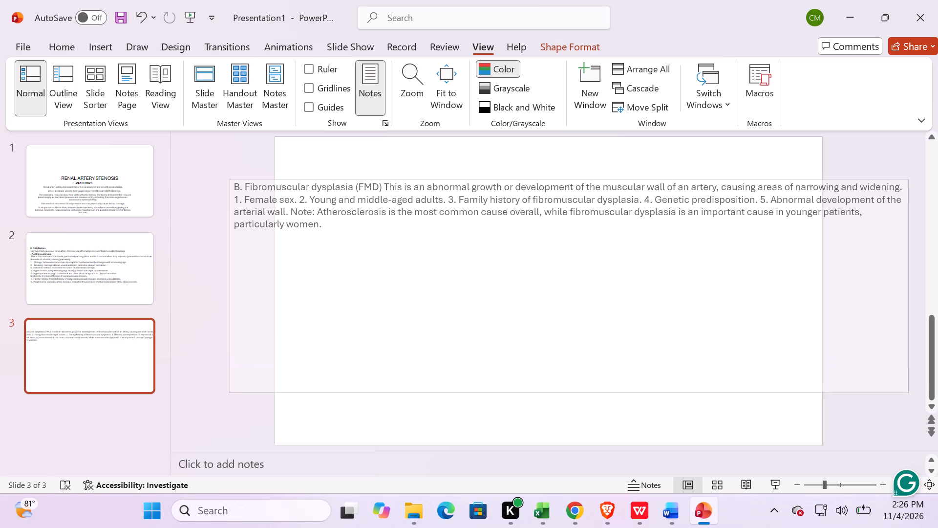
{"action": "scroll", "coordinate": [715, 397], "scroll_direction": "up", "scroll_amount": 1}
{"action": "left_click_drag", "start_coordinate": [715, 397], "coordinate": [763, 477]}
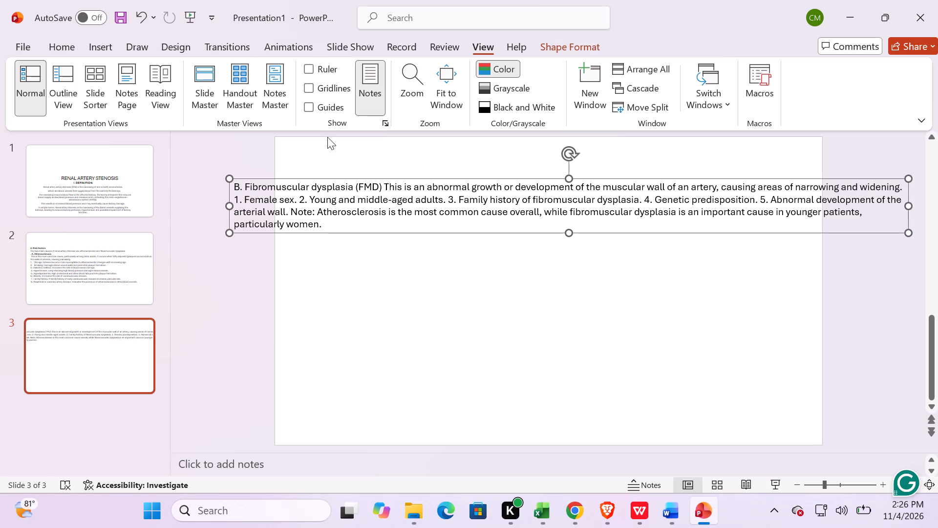
Break the text after "(FMD)" and after "widening." so the heading and the definition each start their own paragraph.
{"action": "left_click", "coordinate": [383, 188]}
{"action": "key", "text": "Return"}
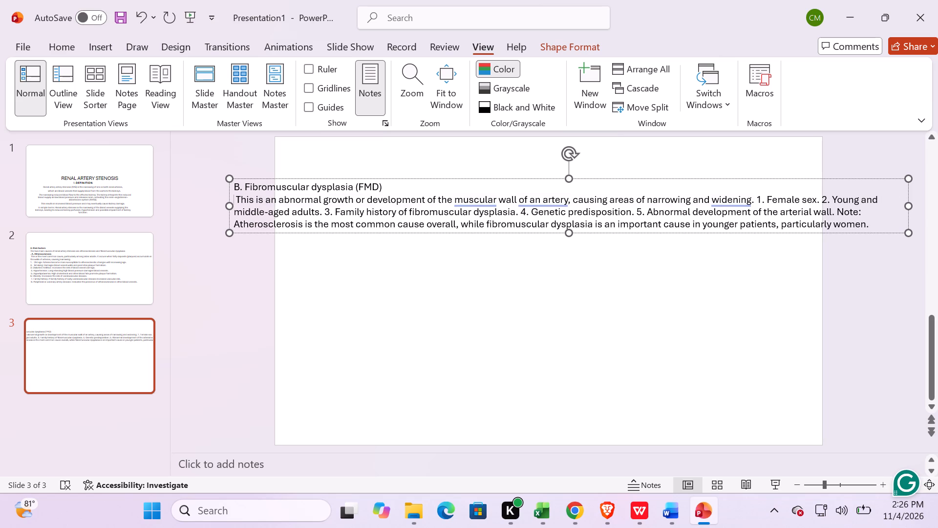
{"action": "left_click", "coordinate": [753, 202]}
{"action": "key", "text": "Return"}
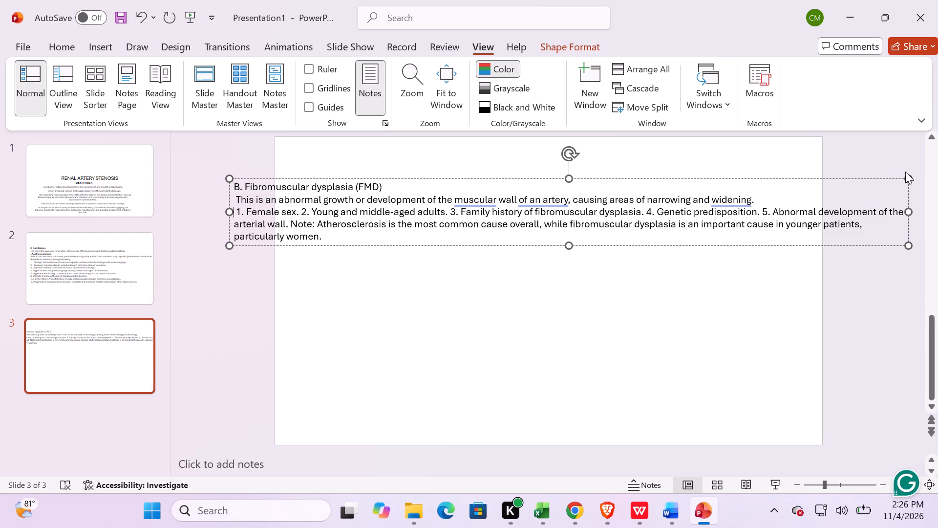
Resize the text box to fit near slide 3's top, from the slide's left edge to slightly inside its right edge, and deselect it.
{"action": "left_click_drag", "start_coordinate": [908, 178], "coordinate": [790, 176]}
{"action": "scroll", "coordinate": [901, 179], "scroll_direction": "left", "scroll_amount": 1}
{"action": "scroll", "coordinate": [790, 176], "scroll_direction": "left", "scroll_amount": 1}
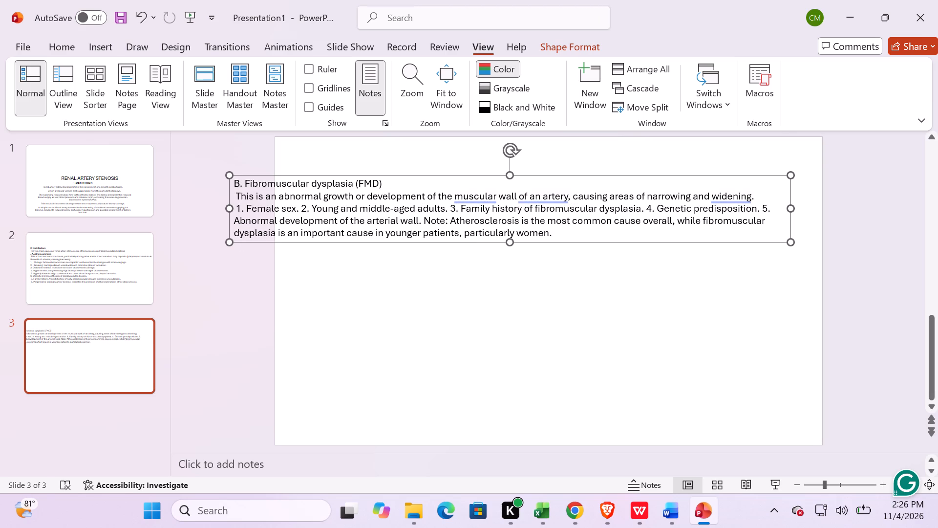
{"action": "left_click_drag", "start_coordinate": [791, 175], "coordinate": [816, 157]}
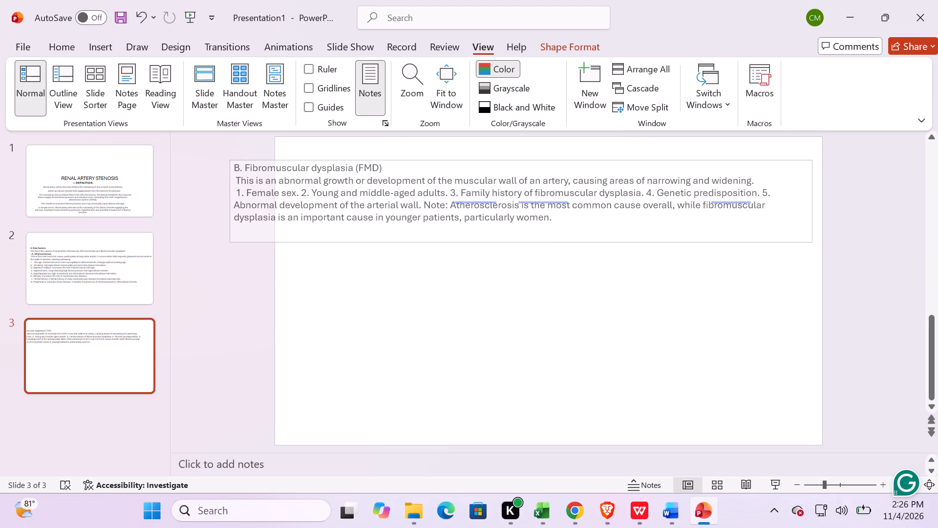
{"action": "left_click_drag", "start_coordinate": [816, 157], "coordinate": [822, 145]}
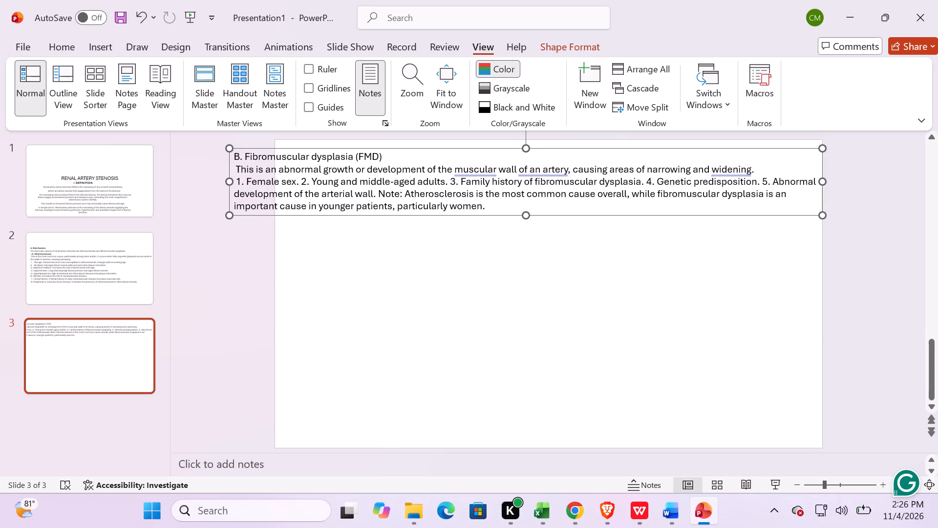
{"action": "left_click_drag", "start_coordinate": [227, 146], "coordinate": [272, 149]}
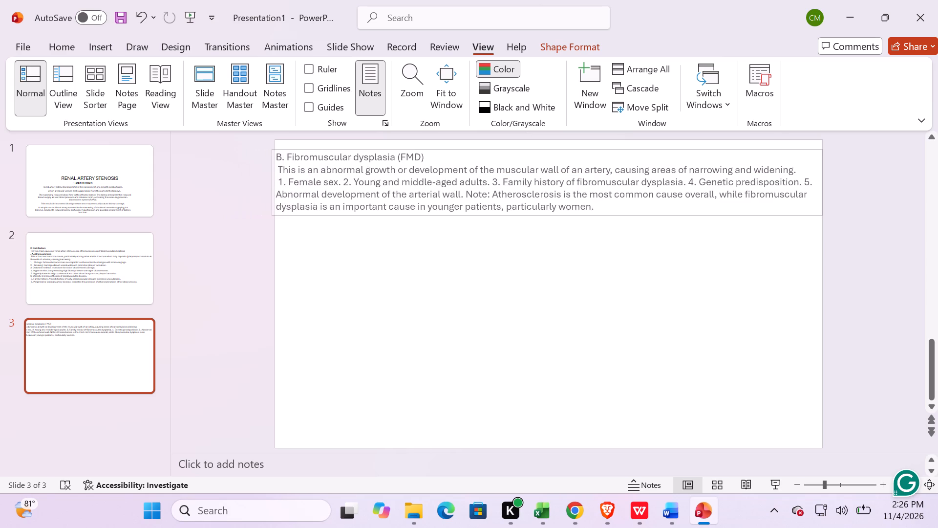
{"action": "left_click_drag", "start_coordinate": [272, 149], "coordinate": [269, 143]}
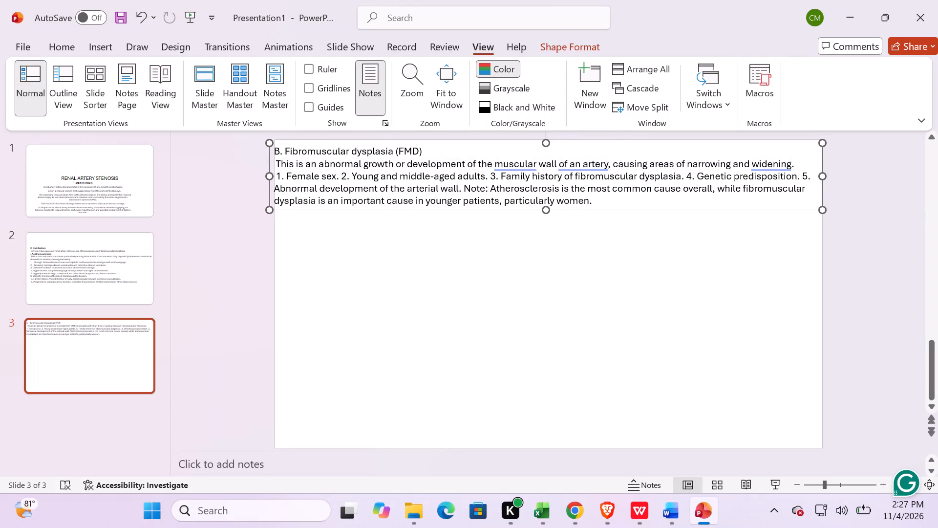
{"action": "left_click_drag", "start_coordinate": [825, 143], "coordinate": [809, 156]}
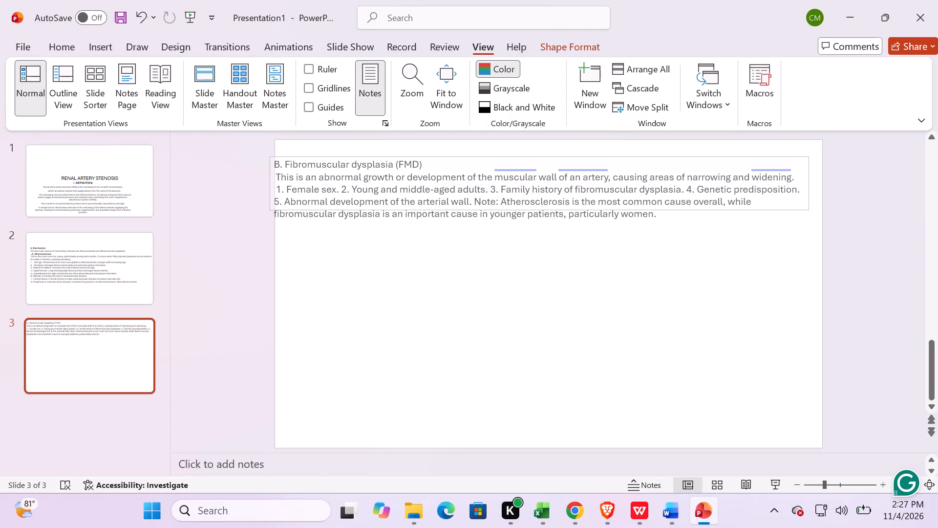
{"action": "left_click_drag", "start_coordinate": [809, 156], "coordinate": [800, 150]}
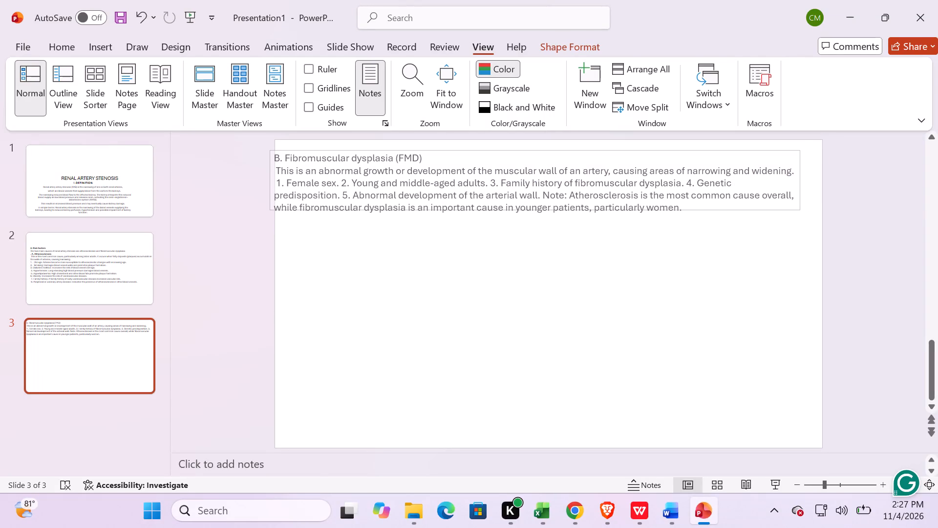
{"action": "left_click_drag", "start_coordinate": [800, 150], "coordinate": [800, 149]}
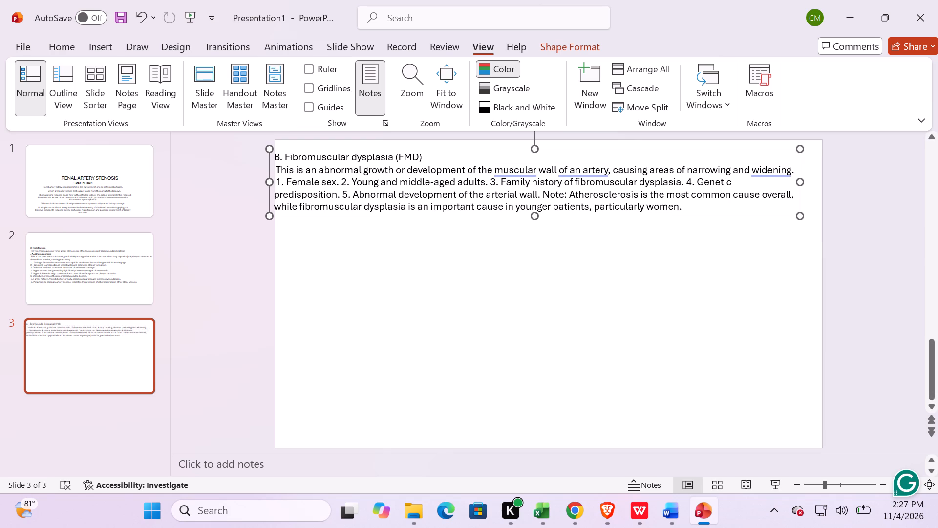
{"action": "left_click_drag", "start_coordinate": [268, 149], "coordinate": [268, 150]}
{"action": "left_click_drag", "start_coordinate": [268, 150], "coordinate": [276, 151]}
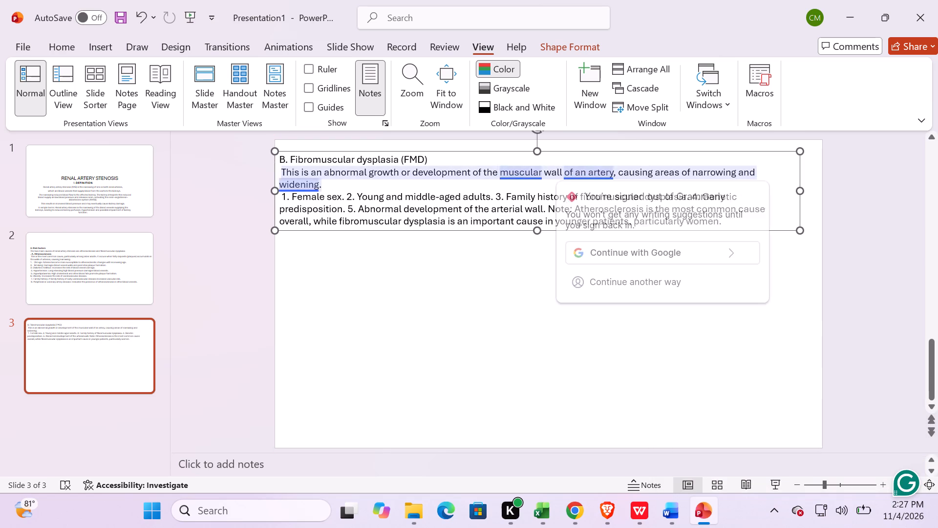
{"action": "left_click", "coordinate": [879, 157]}
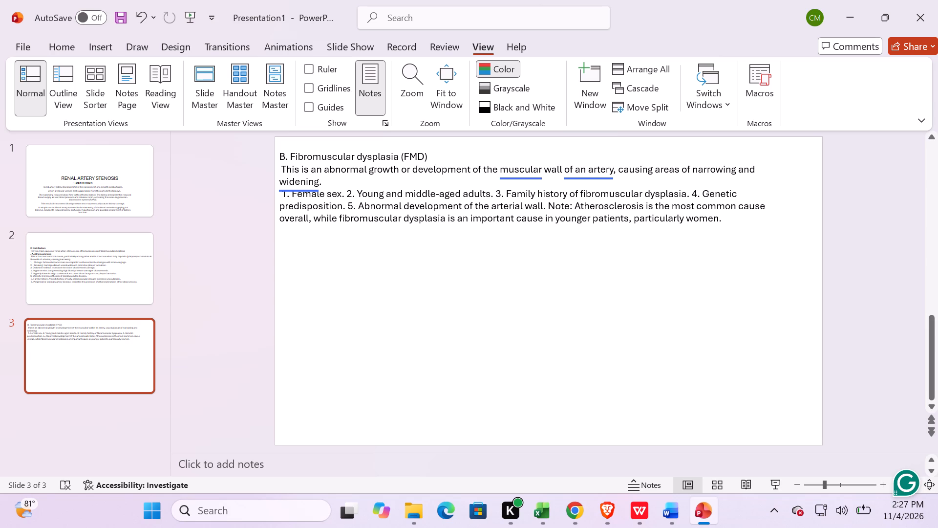
Split the risk factors onto separate lines, one for each item 1 to 5, with the "Note:" text starting its own line.
{"action": "left_click", "coordinate": [345, 197]}
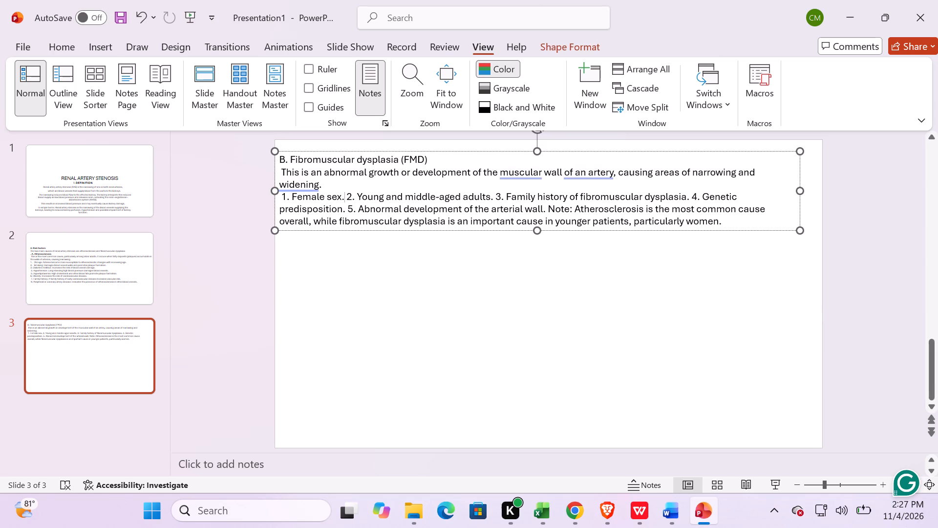
{"action": "key", "text": "Return"}
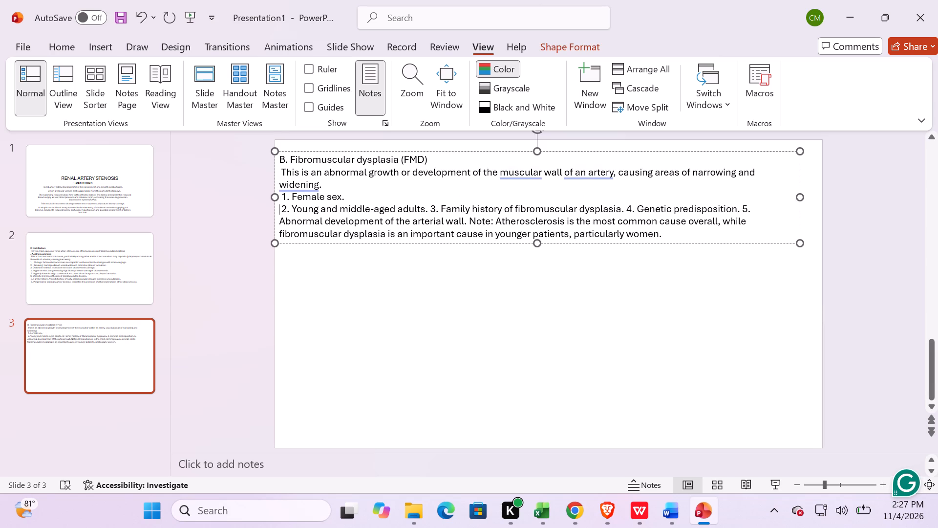
{"action": "left_click", "coordinate": [432, 213]}
{"action": "key", "text": "Return"}
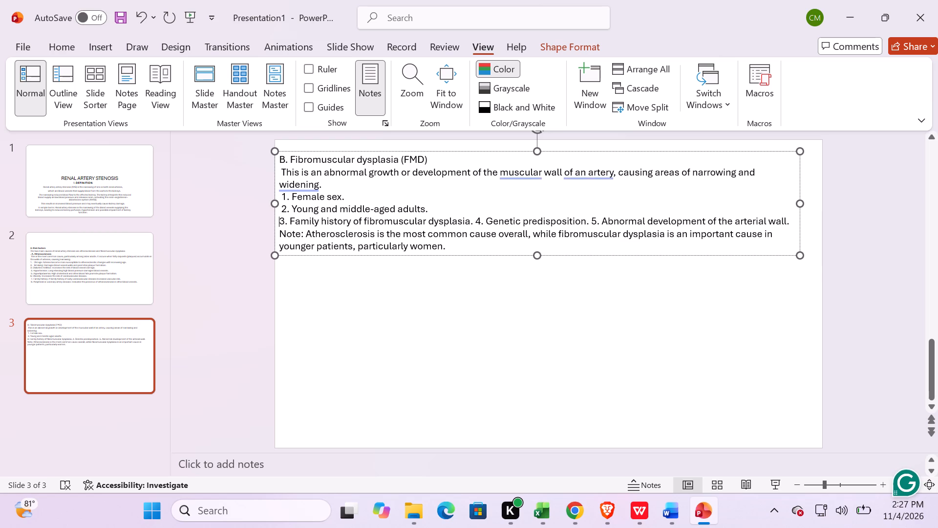
{"action": "left_click", "coordinate": [473, 219]}
{"action": "key", "text": "Return"}
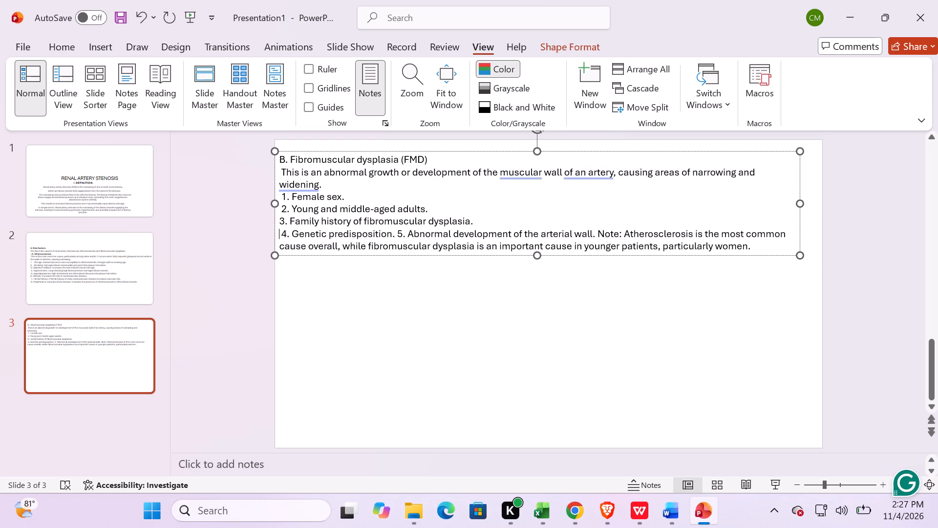
{"action": "left_click", "coordinate": [397, 235]}
{"action": "key", "text": "Return"}
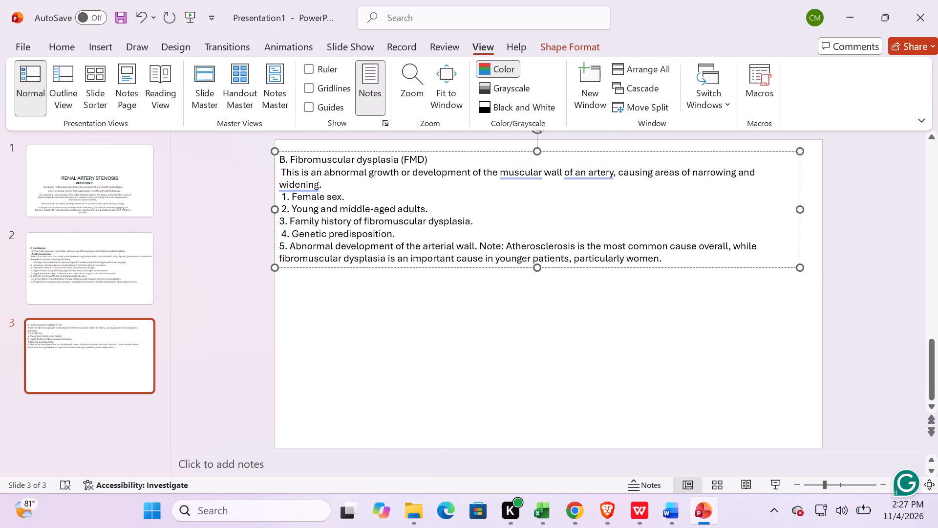
{"action": "key", "text": "Return"}
{"action": "key", "text": "BackSpace"}
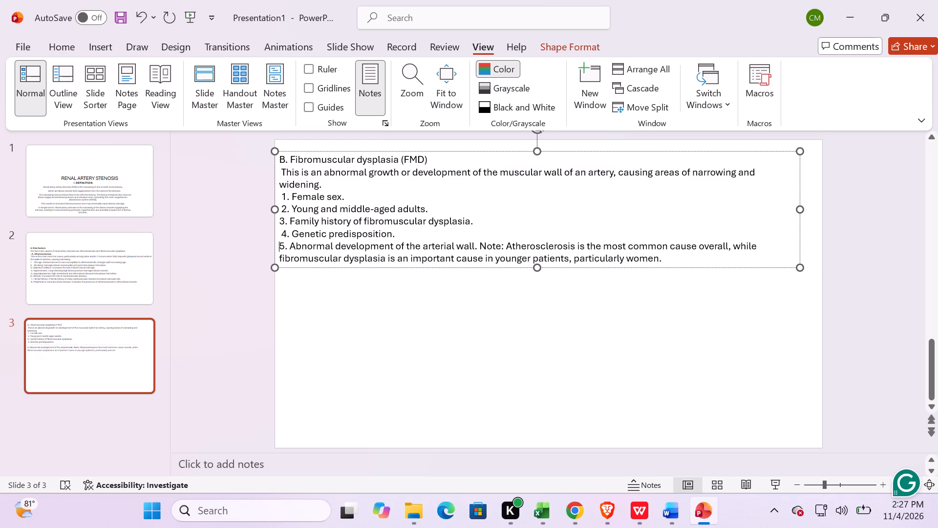
{"action": "left_click", "coordinate": [480, 244]}
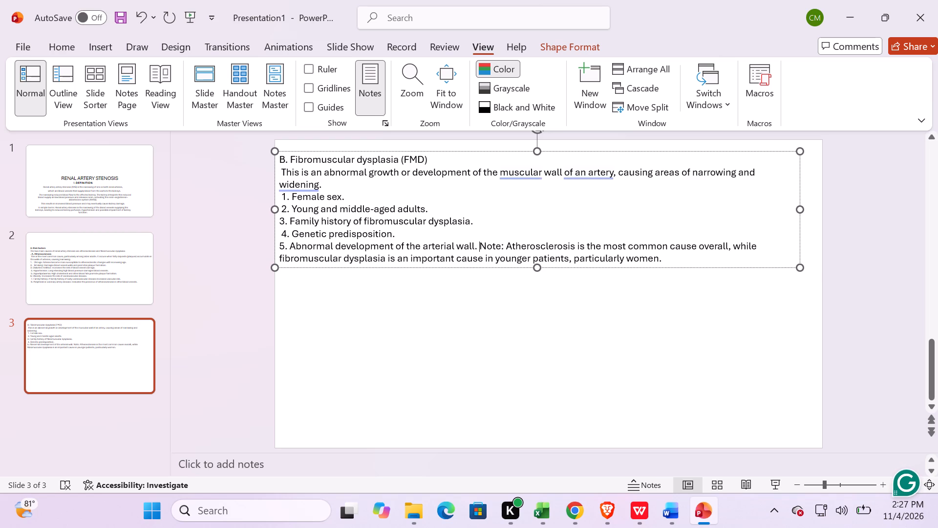
{"action": "key", "text": "Return"}
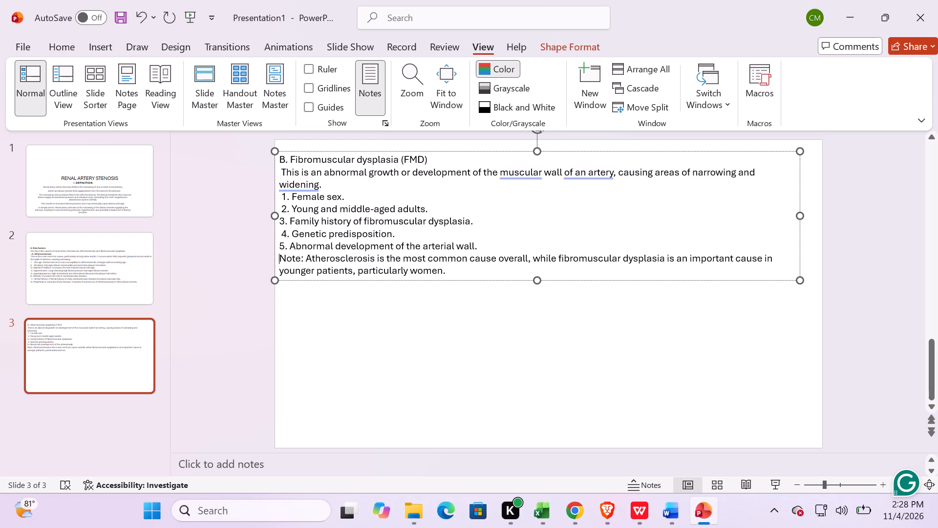
Add a leading space before list items 5 and 3 to align them with the other numbered items.
{"action": "left_click", "coordinate": [280, 243]}
{"action": "key", "text": "space"}
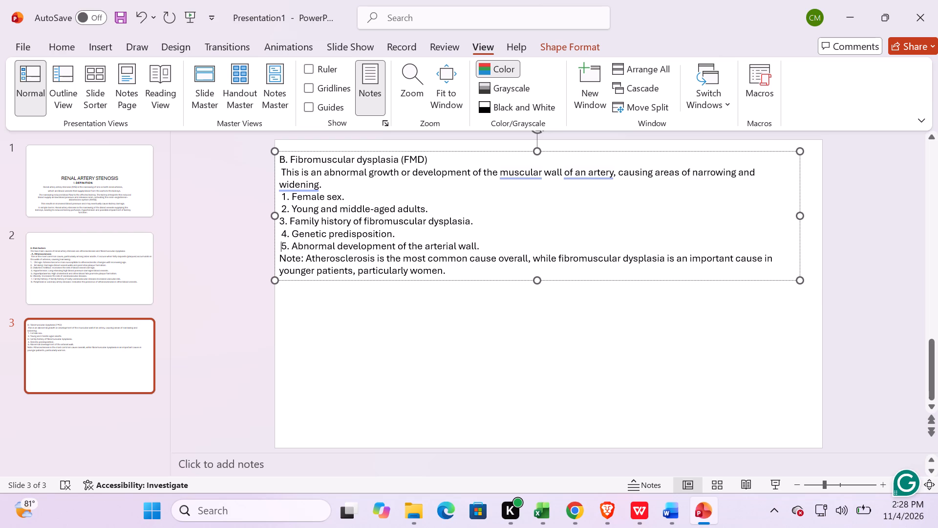
{"action": "left_click", "coordinate": [280, 221]}
{"action": "key", "text": "space"}
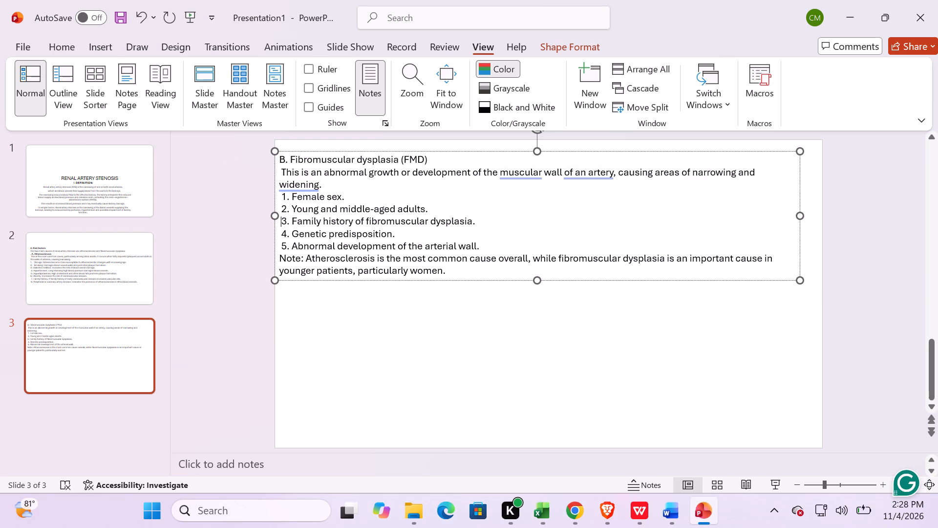
Insert a blank line between the definition ending in "widening." and the numbered risk factor list.
{"action": "left_click", "coordinate": [408, 172]}
{"action": "left_click", "coordinate": [326, 180]}
{"action": "key", "text": "BackSpace"}
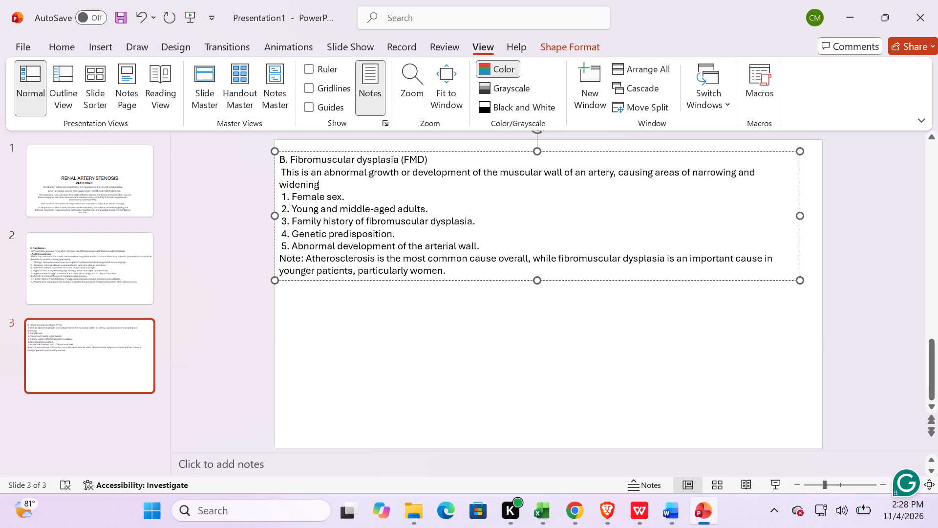
{"action": "key", "text": "period"}
{"action": "key", "text": "Return"}
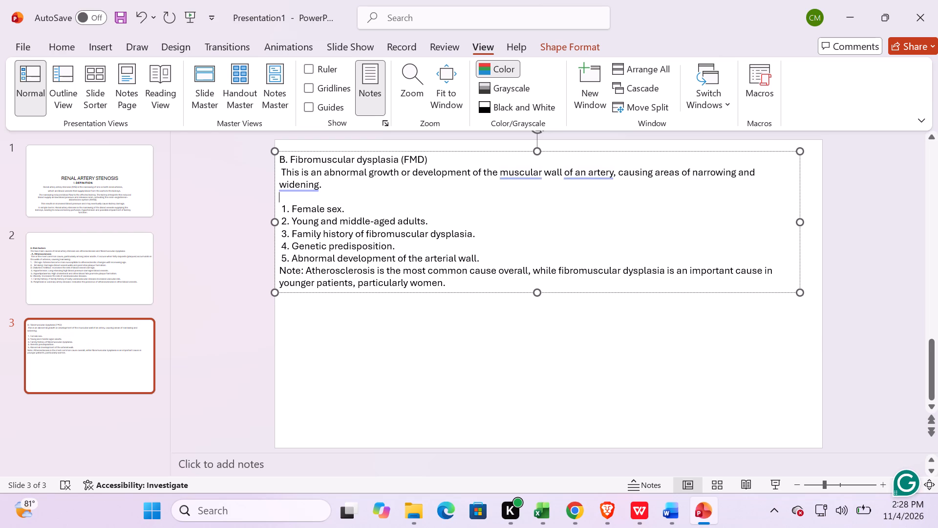
Enter the heading "Commonly predisposing factors;" on the blank line above the numbered risk factor list.
{"action": "type", "text": "CA"}
{"action": "key", "text": "BackSpace"}
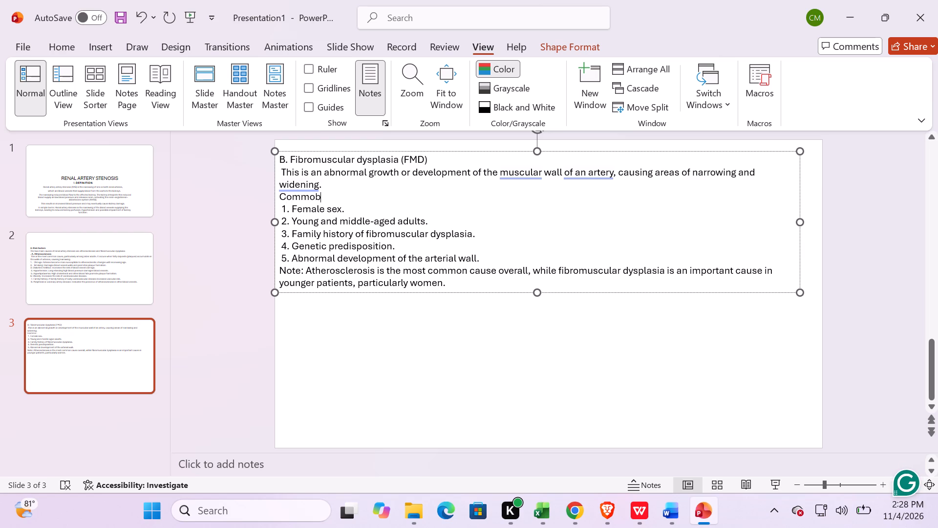
{"action": "key", "text": "BackSpace"}
{"action": "type", "text": "nly predia"}
{"action": "key", "text": "BackSpace"}
{"action": "key", "text": "s"}
{"action": "type", "text": "posing fac"}
{"action": "key", "text": "t"}
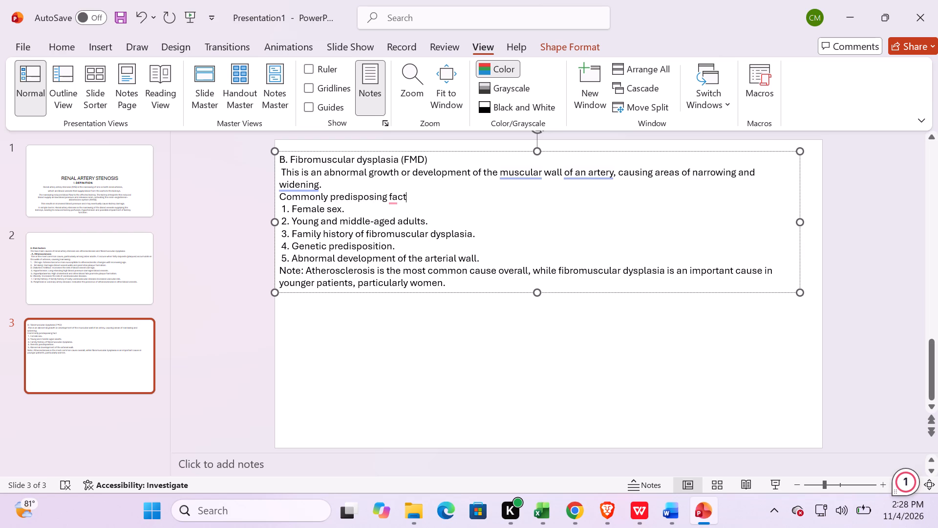
{"action": "type", "text": "ors"}
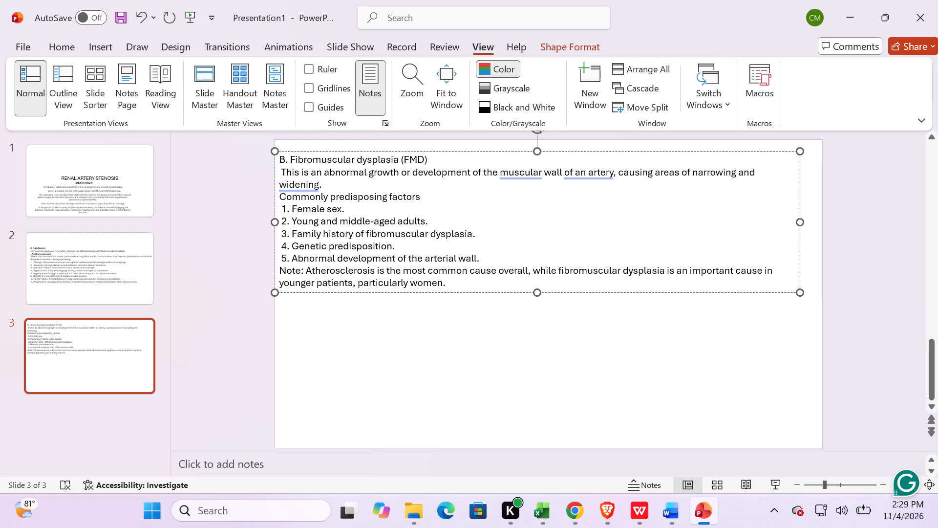
{"action": "key", "text": "semicolon"}
Indent items 1 "Female sex." and 2 "Young and middle-aged adults." equally beneath the heading using leading spaces.
{"action": "left_click", "coordinate": [282, 208]}
{"action": "key", "text": "space"}
{"action": "key", "text": "space"}
{"action": "key", "text": "space"}
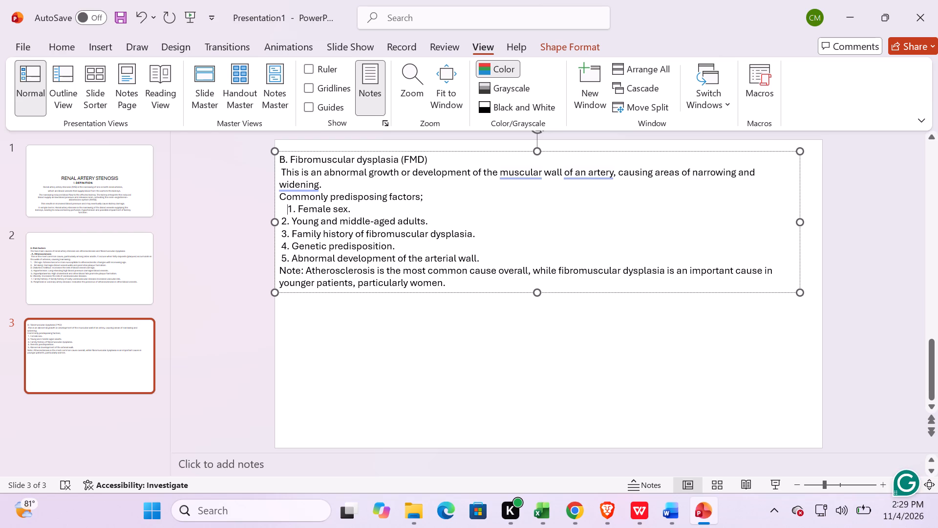
{"action": "key", "text": "space"}
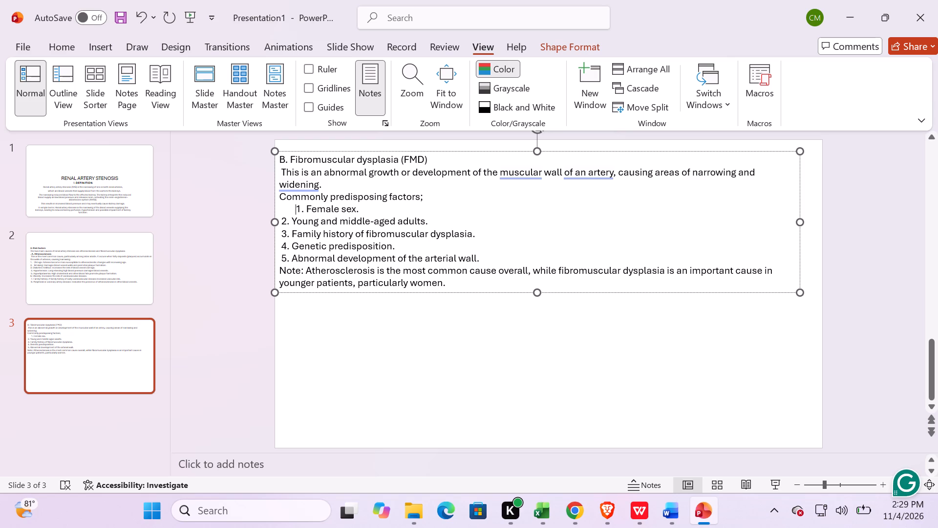
{"action": "left_click", "coordinate": [283, 220]}
{"action": "key", "text": "space"}
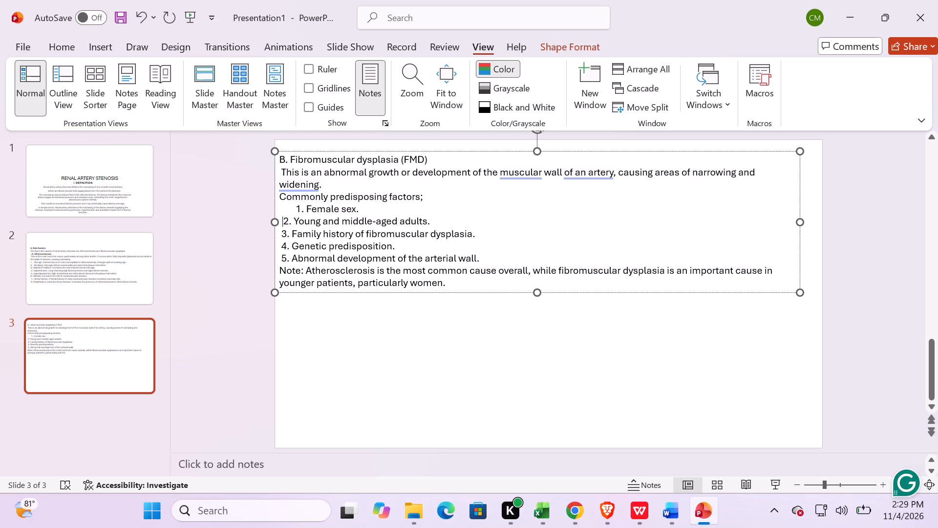
{"action": "key", "text": "space"}
{"action": "key", "text": "space"}
{"action": "key", "text": "space"}
{"action": "key", "text": "space"}
{"action": "key", "text": "space"}
{"action": "key", "text": "space"}
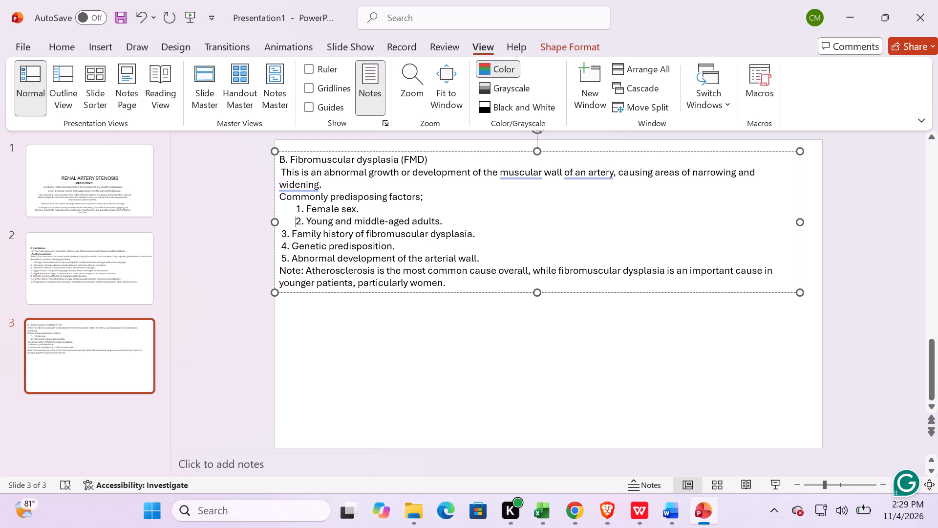
Indent item 3 "Family history of fibromuscular dysplasia." with leading spaces to line up with items 1 and 2.
{"action": "left_click", "coordinate": [282, 233]}
{"action": "key", "text": "space"}
{"action": "key", "text": "space"}
{"action": "key", "text": "space"}
{"action": "key", "text": "space"}
{"action": "key", "text": "space"}
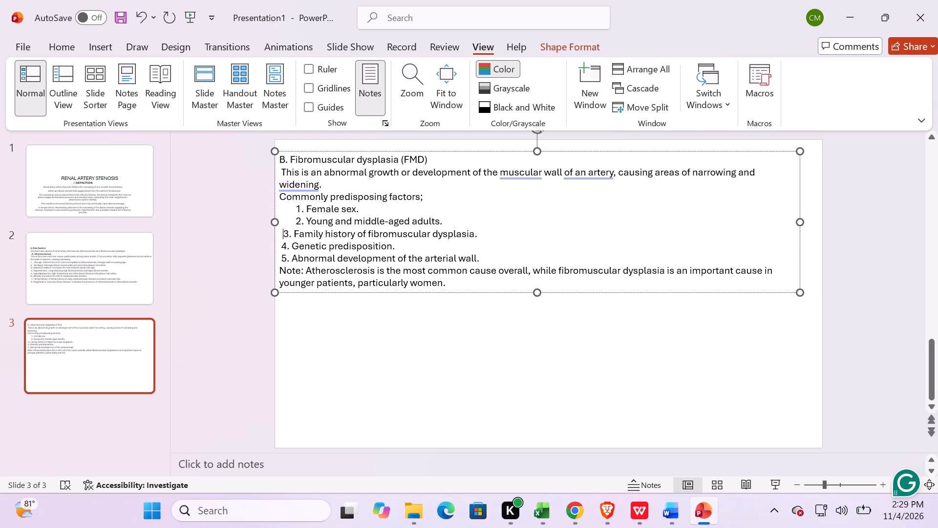
{"action": "key", "text": "space"}
{"action": "key", "text": "space"}
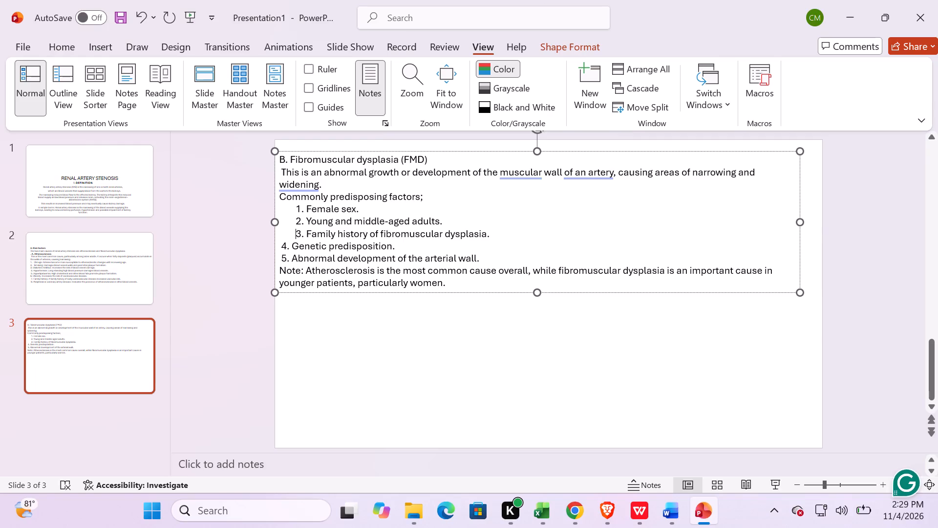
Indent items 4 "Genetic predisposition." and 5 "Abnormal development of the arterial wall." with leading spaces to line up with the items above.
{"action": "left_click", "coordinate": [281, 250]}
{"action": "key", "text": "space"}
{"action": "key", "text": "space"}
{"action": "key", "text": "space"}
{"action": "key", "text": "space"}
{"action": "key", "text": "space"}
{"action": "key", "text": "space"}
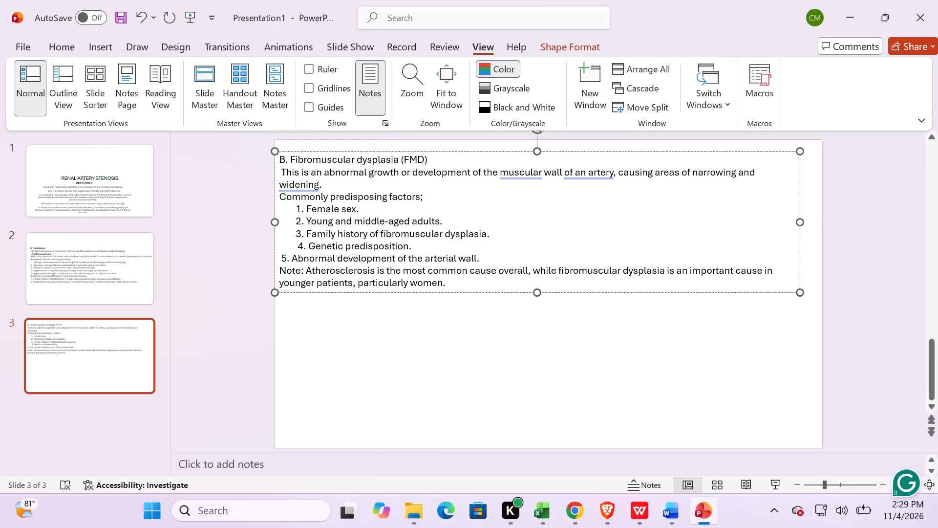
{"action": "key", "text": "BackSpace"}
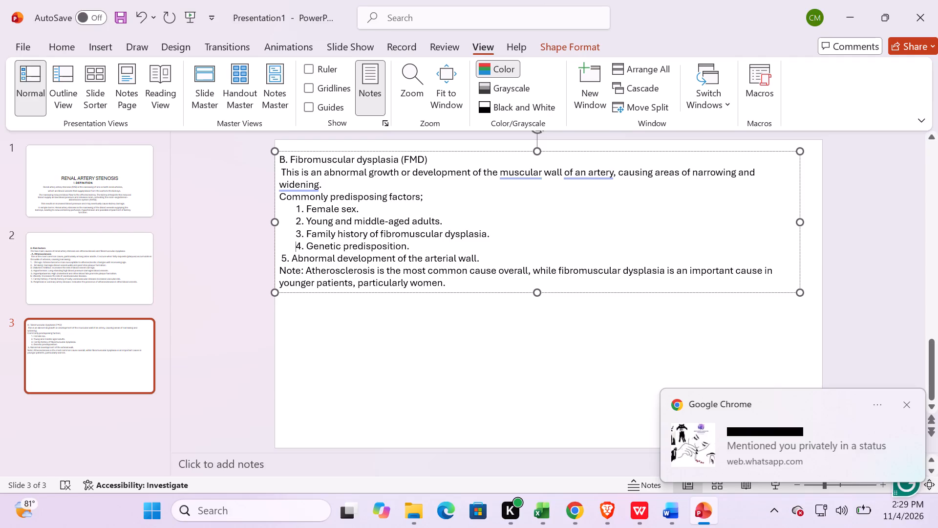
{"action": "left_click", "coordinate": [280, 258]}
{"action": "key", "text": "space"}
{"action": "key", "text": "space"}
{"action": "key", "text": "space"}
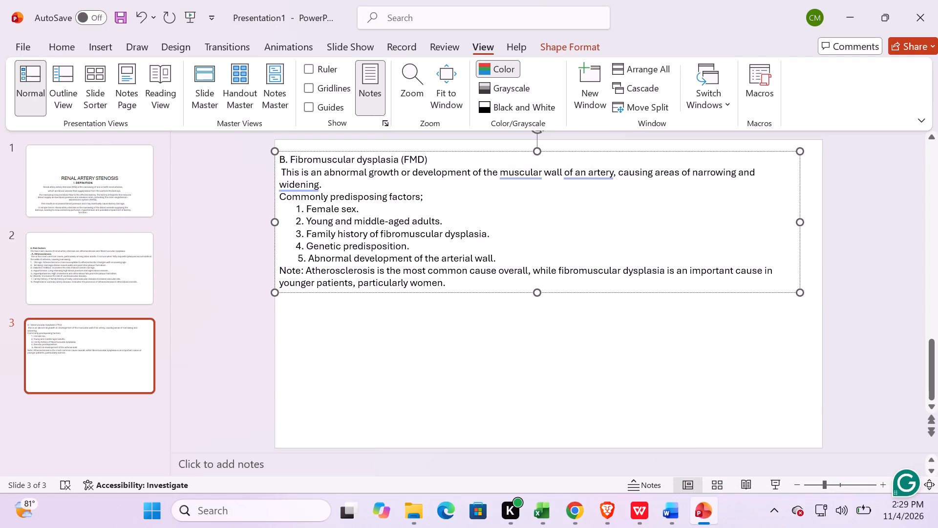
{"action": "key", "text": "BackSpace"}
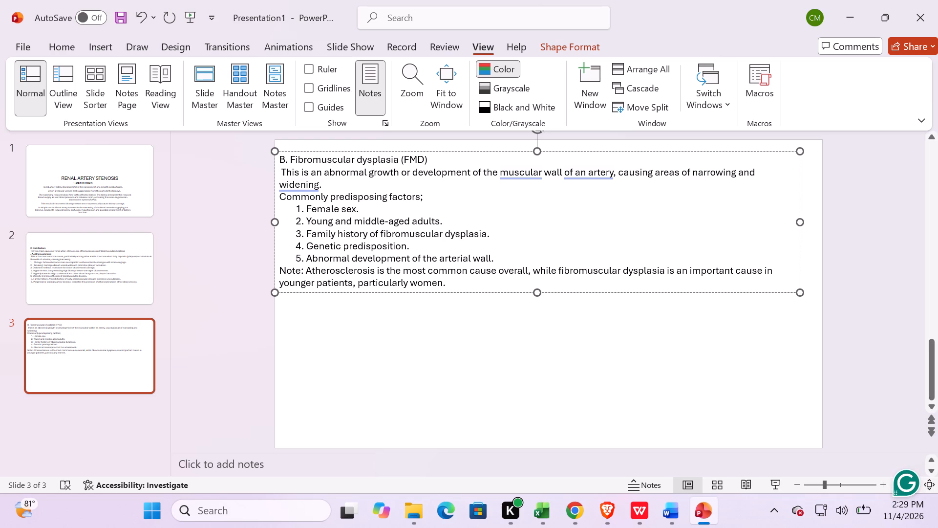
Add a new blank slide after slide 3.
{"action": "scroll", "coordinate": [402, 255], "scroll_direction": "down", "scroll_amount": 1}
{"action": "left_click", "coordinate": [560, 214]}
{"action": "left_click", "coordinate": [73, 46]}
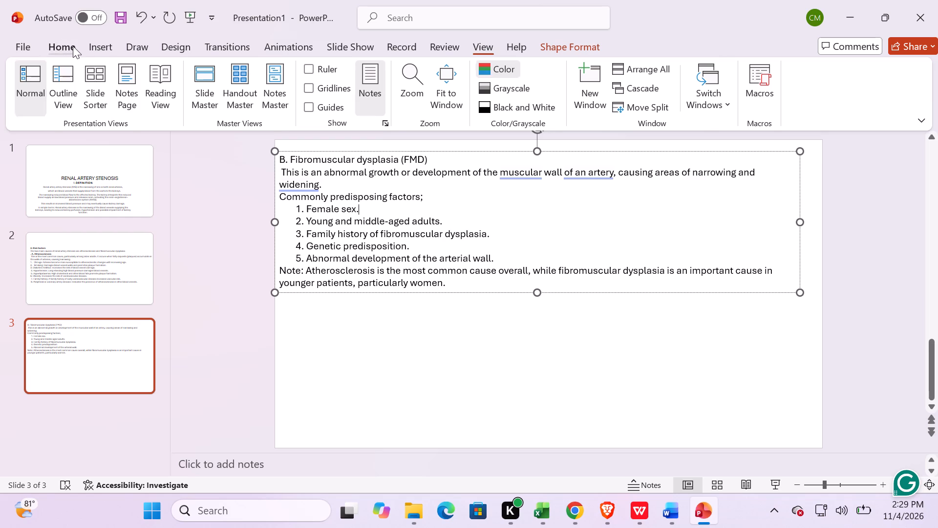
{"action": "left_click", "coordinate": [104, 78]}
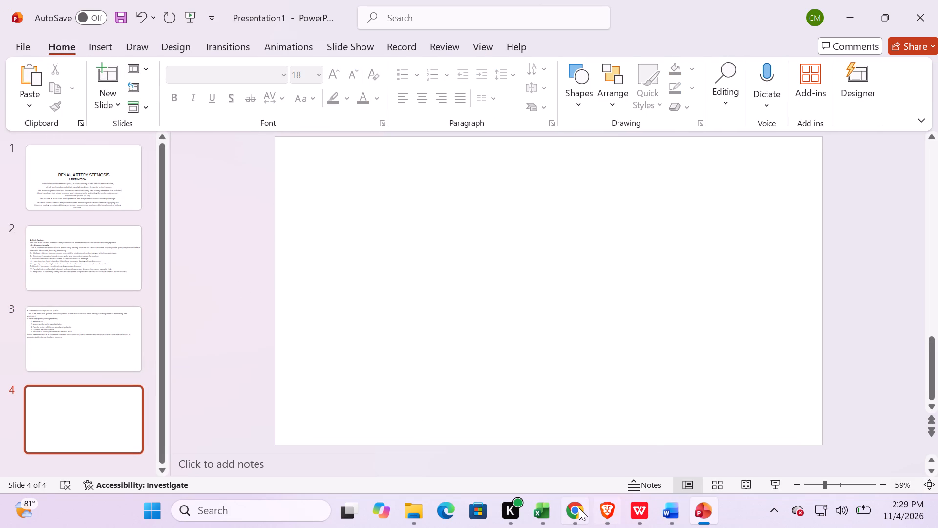
Switch to Chrome and bring up the Renal Artery Stenosis notes PDF at the end of page 1, by the fibromuscular dysplasia section.
{"action": "left_click", "coordinate": [594, 436]}
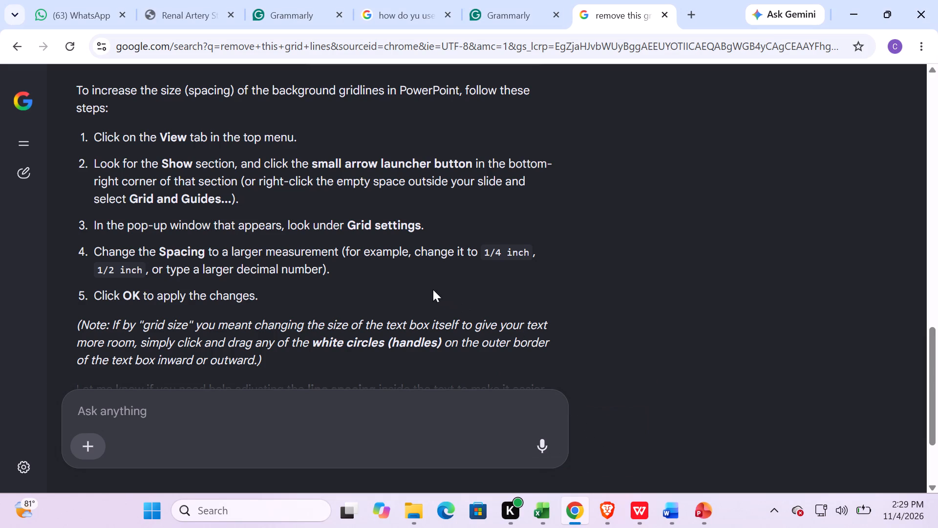
{"action": "double_click", "coordinate": [198, 0]}
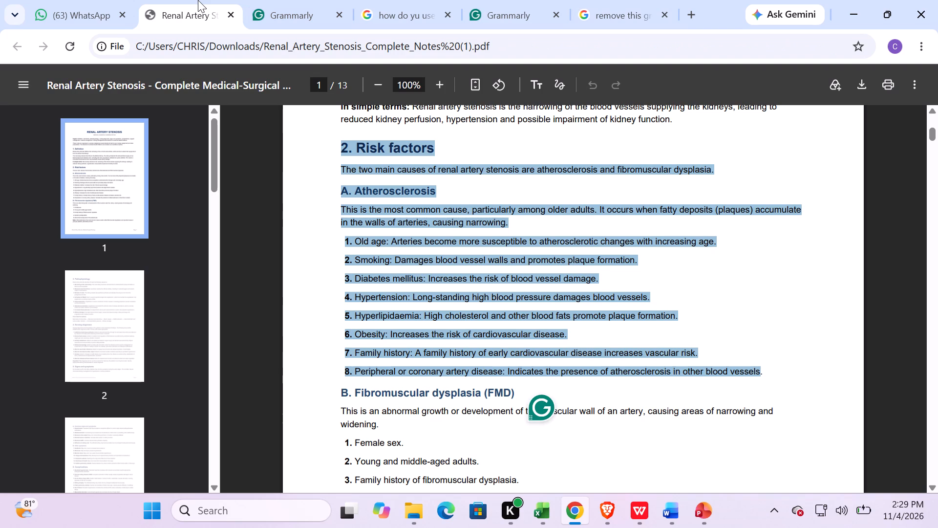
{"action": "scroll", "coordinate": [498, 198], "scroll_direction": "down", "scroll_amount": 2}
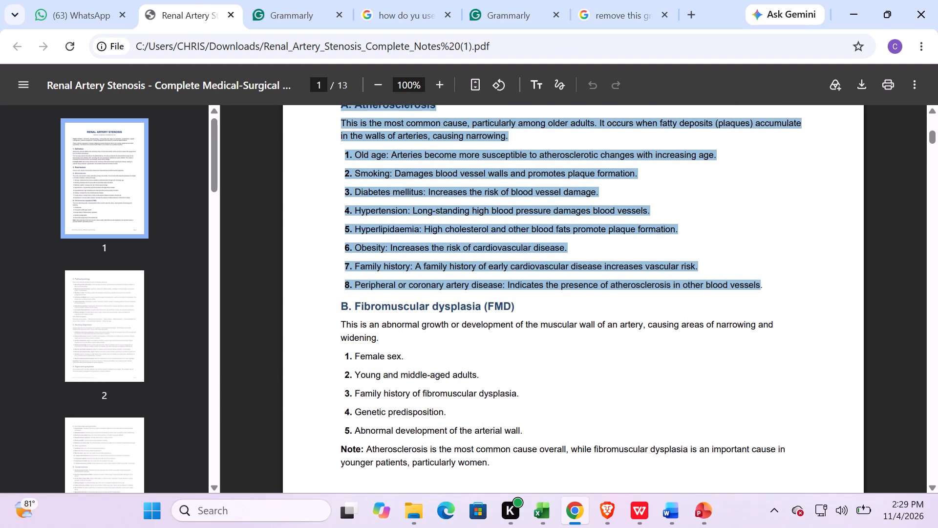
{"action": "scroll", "coordinate": [498, 198], "scroll_direction": "down", "scroll_amount": 2}
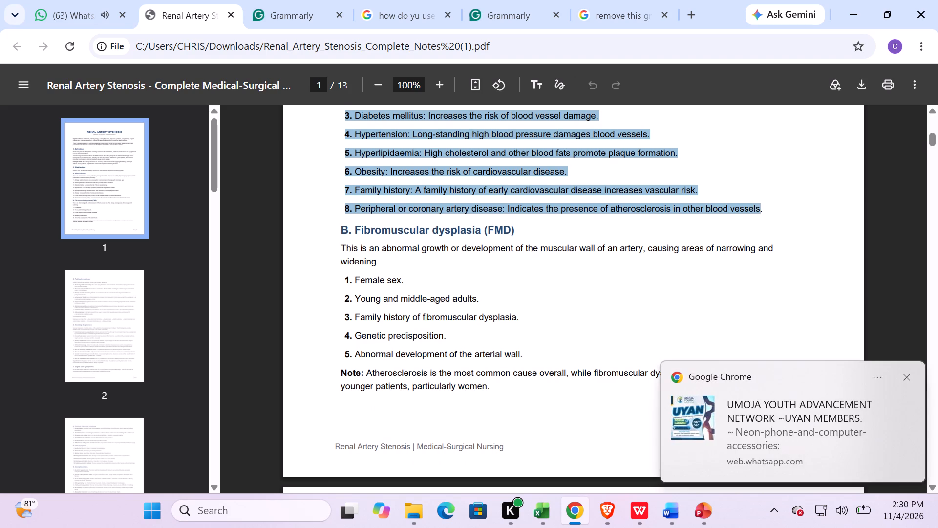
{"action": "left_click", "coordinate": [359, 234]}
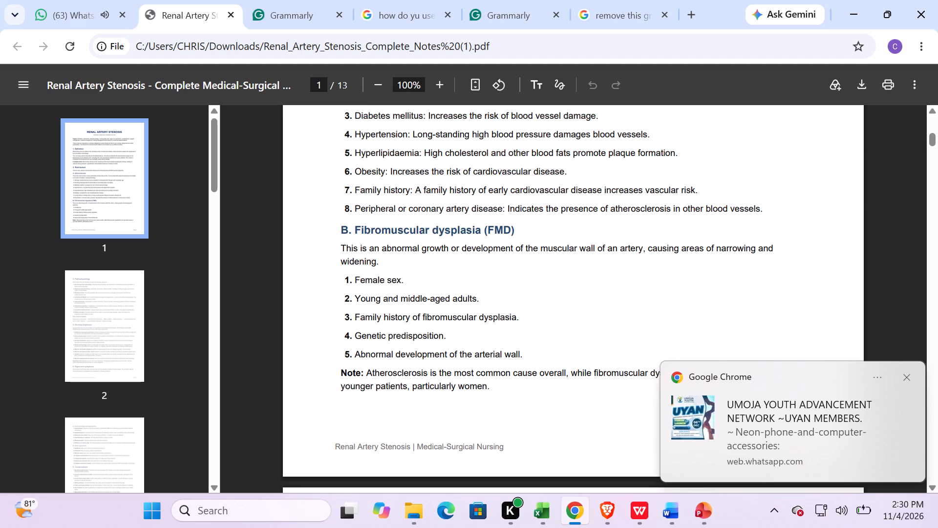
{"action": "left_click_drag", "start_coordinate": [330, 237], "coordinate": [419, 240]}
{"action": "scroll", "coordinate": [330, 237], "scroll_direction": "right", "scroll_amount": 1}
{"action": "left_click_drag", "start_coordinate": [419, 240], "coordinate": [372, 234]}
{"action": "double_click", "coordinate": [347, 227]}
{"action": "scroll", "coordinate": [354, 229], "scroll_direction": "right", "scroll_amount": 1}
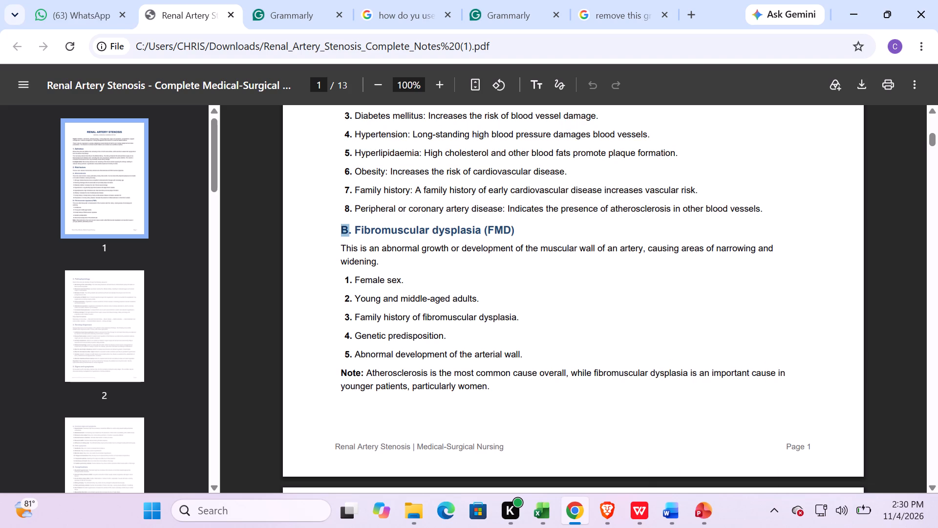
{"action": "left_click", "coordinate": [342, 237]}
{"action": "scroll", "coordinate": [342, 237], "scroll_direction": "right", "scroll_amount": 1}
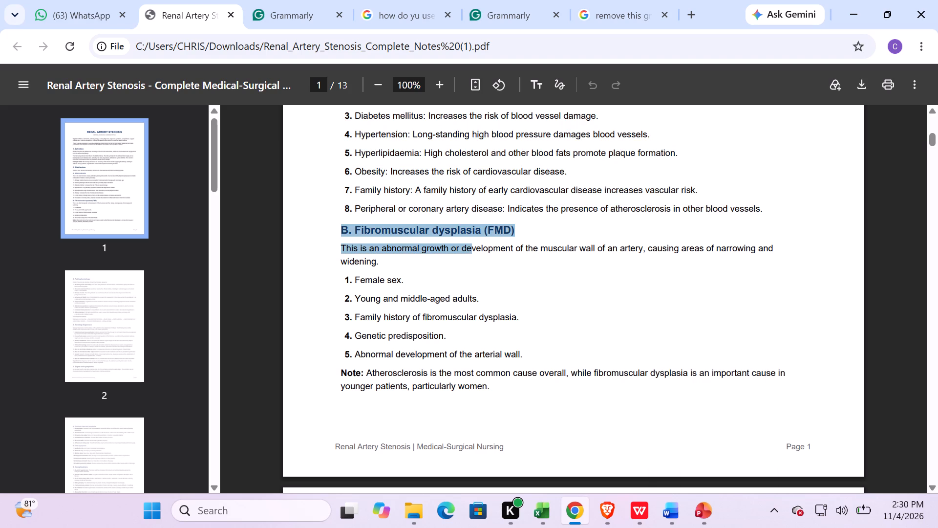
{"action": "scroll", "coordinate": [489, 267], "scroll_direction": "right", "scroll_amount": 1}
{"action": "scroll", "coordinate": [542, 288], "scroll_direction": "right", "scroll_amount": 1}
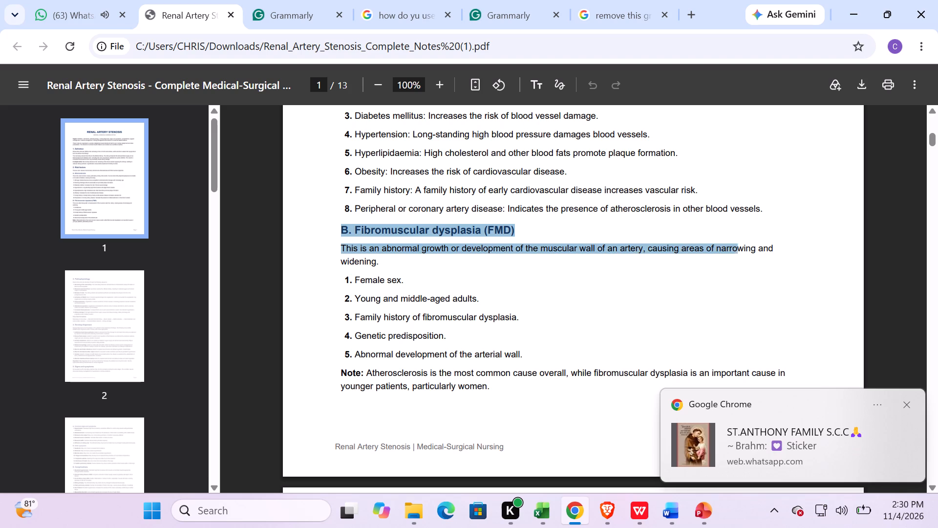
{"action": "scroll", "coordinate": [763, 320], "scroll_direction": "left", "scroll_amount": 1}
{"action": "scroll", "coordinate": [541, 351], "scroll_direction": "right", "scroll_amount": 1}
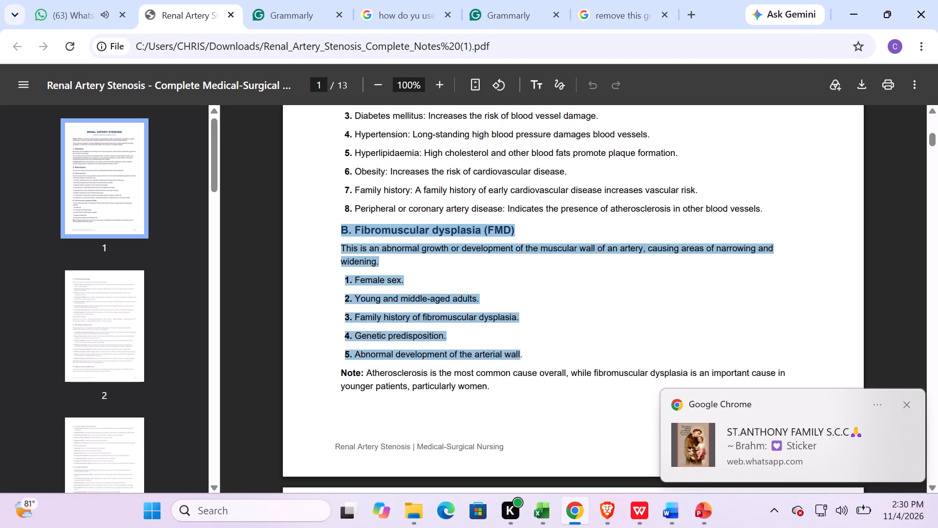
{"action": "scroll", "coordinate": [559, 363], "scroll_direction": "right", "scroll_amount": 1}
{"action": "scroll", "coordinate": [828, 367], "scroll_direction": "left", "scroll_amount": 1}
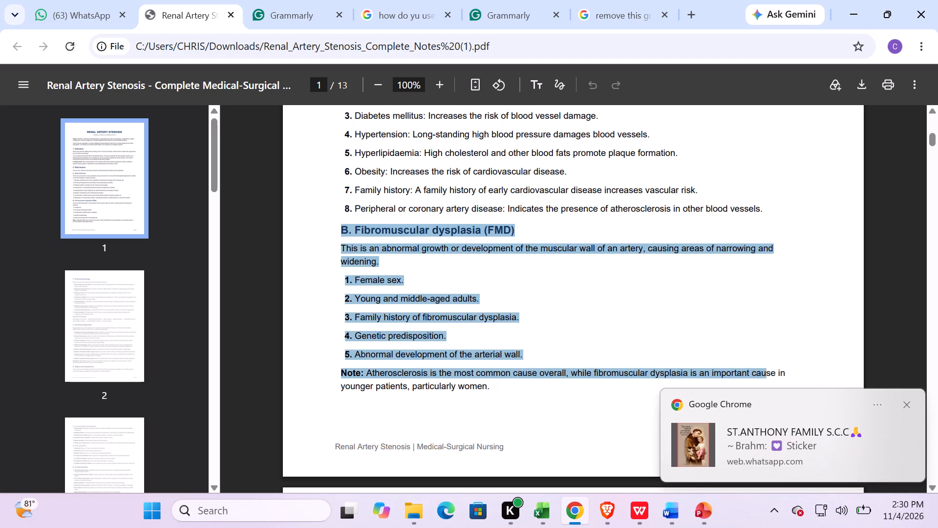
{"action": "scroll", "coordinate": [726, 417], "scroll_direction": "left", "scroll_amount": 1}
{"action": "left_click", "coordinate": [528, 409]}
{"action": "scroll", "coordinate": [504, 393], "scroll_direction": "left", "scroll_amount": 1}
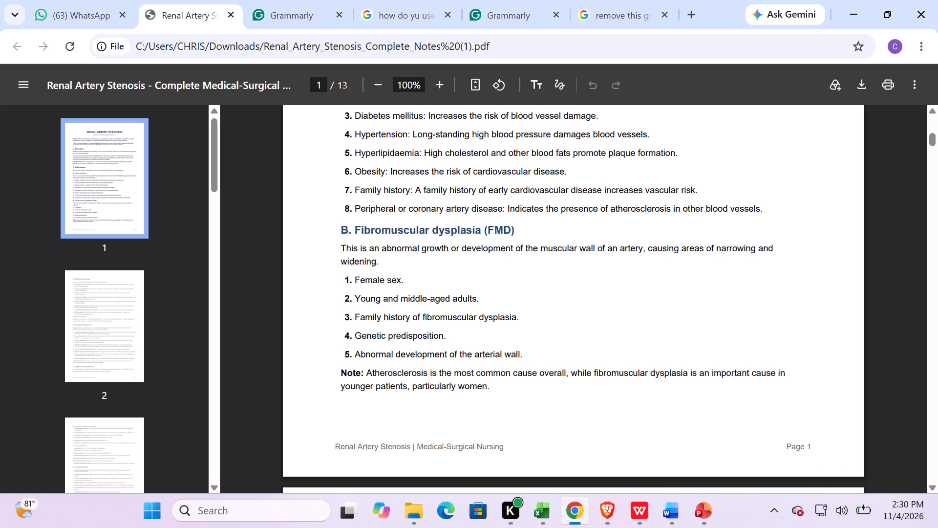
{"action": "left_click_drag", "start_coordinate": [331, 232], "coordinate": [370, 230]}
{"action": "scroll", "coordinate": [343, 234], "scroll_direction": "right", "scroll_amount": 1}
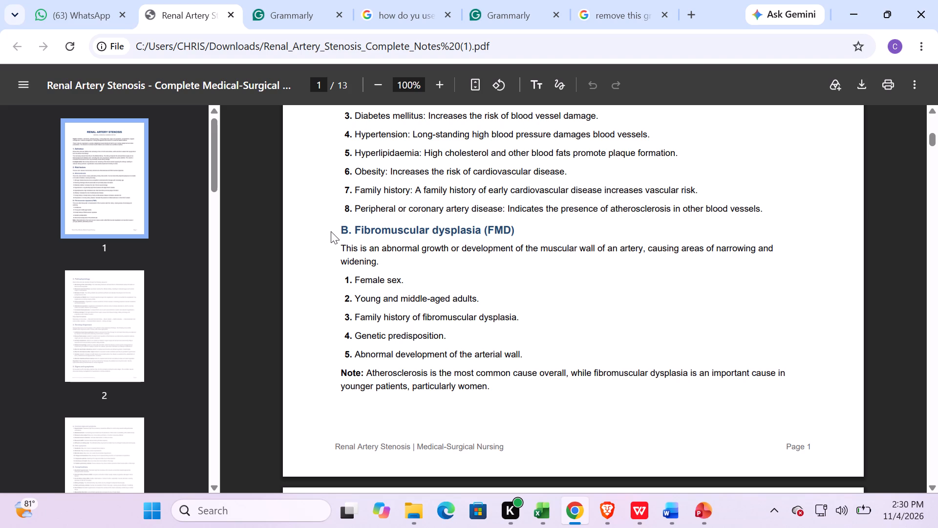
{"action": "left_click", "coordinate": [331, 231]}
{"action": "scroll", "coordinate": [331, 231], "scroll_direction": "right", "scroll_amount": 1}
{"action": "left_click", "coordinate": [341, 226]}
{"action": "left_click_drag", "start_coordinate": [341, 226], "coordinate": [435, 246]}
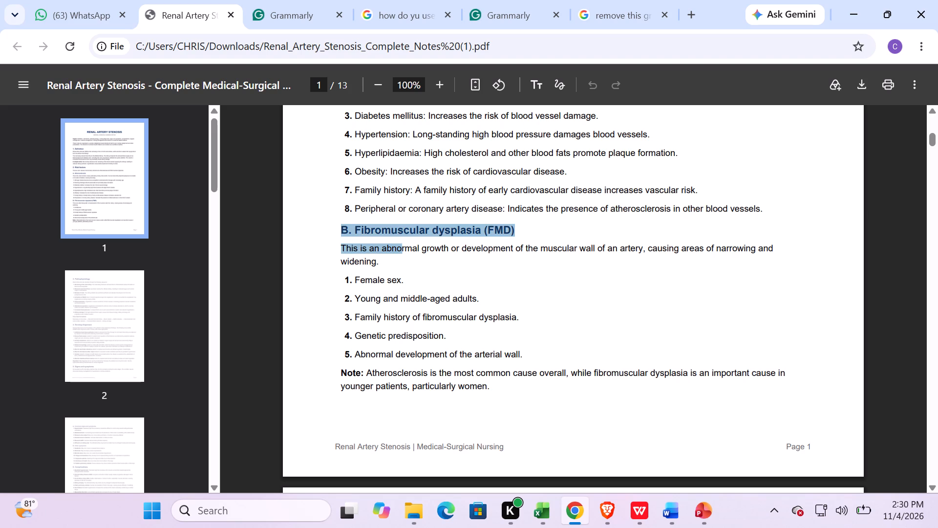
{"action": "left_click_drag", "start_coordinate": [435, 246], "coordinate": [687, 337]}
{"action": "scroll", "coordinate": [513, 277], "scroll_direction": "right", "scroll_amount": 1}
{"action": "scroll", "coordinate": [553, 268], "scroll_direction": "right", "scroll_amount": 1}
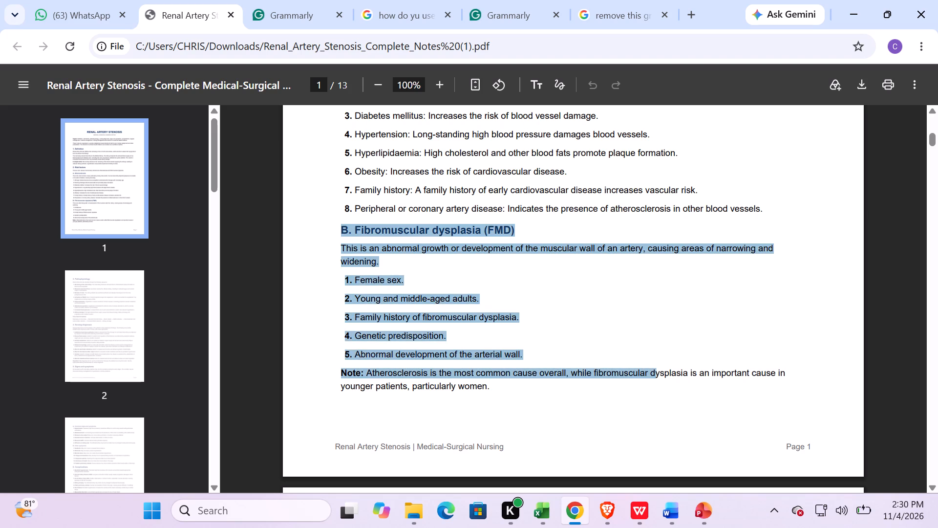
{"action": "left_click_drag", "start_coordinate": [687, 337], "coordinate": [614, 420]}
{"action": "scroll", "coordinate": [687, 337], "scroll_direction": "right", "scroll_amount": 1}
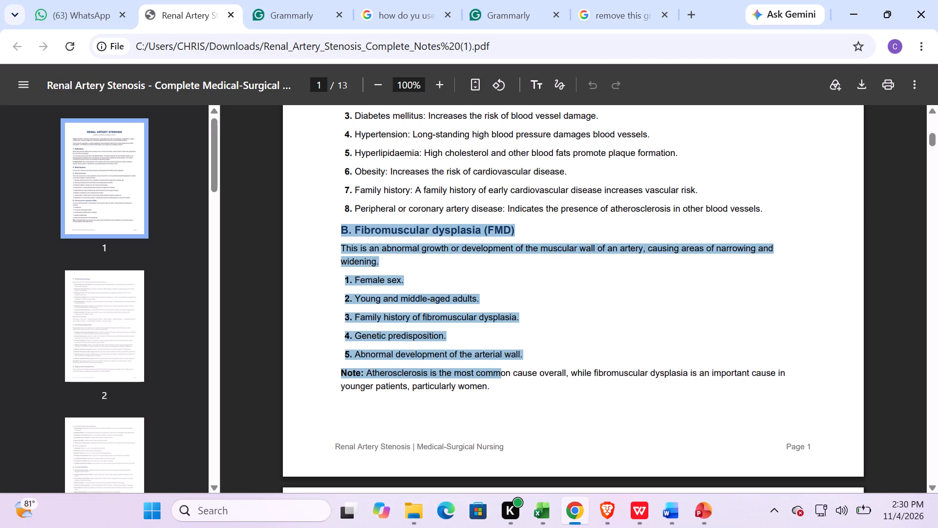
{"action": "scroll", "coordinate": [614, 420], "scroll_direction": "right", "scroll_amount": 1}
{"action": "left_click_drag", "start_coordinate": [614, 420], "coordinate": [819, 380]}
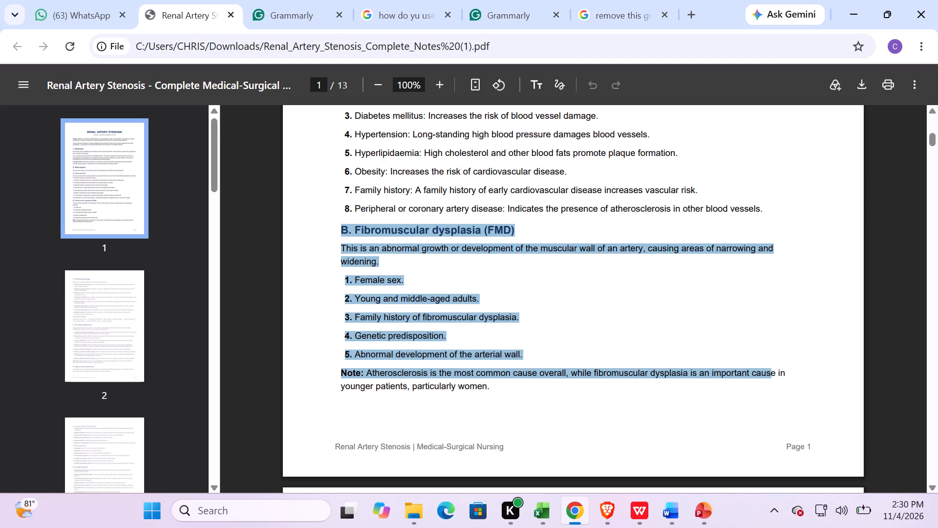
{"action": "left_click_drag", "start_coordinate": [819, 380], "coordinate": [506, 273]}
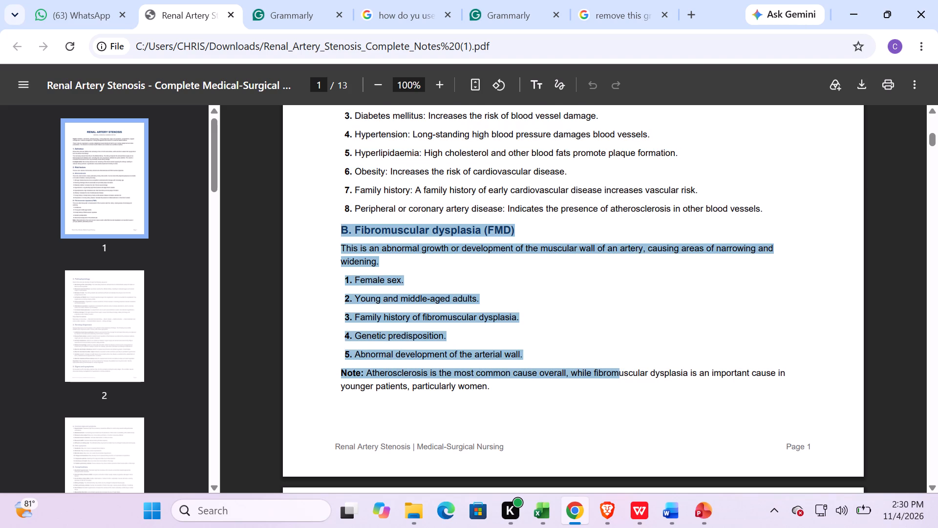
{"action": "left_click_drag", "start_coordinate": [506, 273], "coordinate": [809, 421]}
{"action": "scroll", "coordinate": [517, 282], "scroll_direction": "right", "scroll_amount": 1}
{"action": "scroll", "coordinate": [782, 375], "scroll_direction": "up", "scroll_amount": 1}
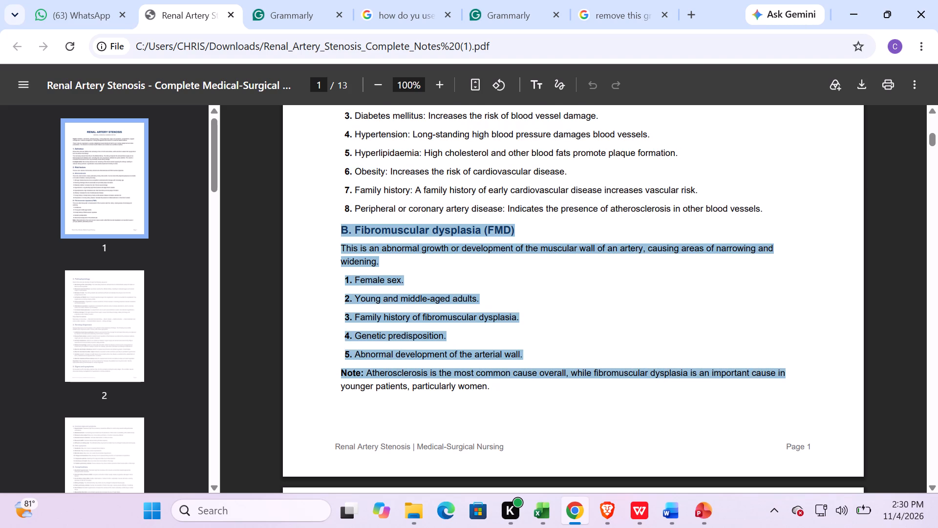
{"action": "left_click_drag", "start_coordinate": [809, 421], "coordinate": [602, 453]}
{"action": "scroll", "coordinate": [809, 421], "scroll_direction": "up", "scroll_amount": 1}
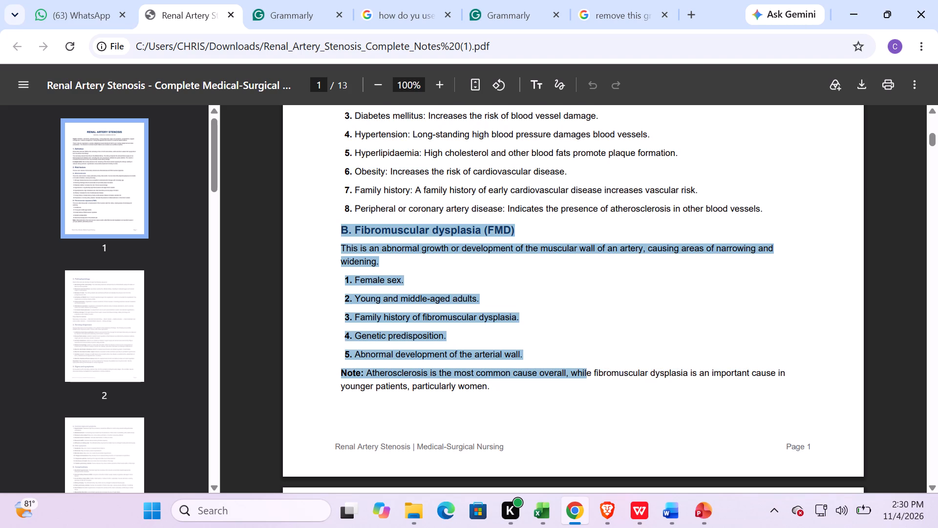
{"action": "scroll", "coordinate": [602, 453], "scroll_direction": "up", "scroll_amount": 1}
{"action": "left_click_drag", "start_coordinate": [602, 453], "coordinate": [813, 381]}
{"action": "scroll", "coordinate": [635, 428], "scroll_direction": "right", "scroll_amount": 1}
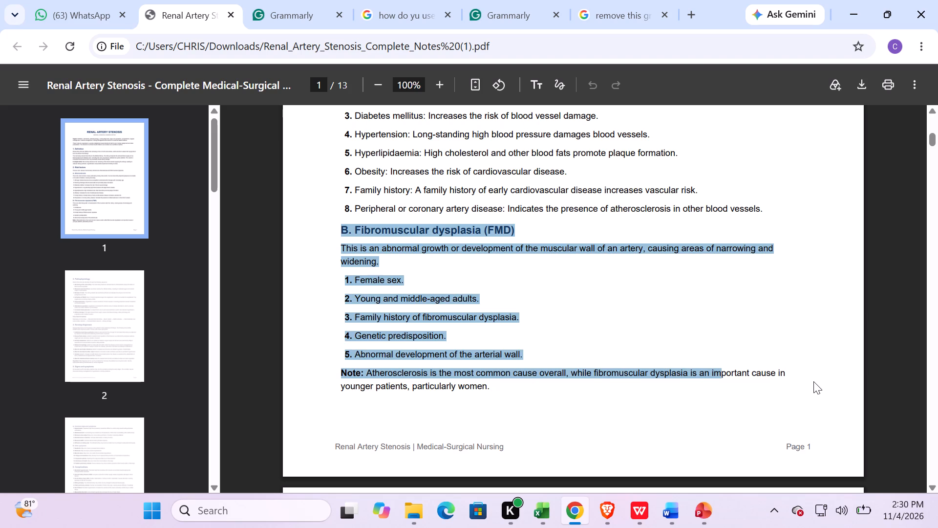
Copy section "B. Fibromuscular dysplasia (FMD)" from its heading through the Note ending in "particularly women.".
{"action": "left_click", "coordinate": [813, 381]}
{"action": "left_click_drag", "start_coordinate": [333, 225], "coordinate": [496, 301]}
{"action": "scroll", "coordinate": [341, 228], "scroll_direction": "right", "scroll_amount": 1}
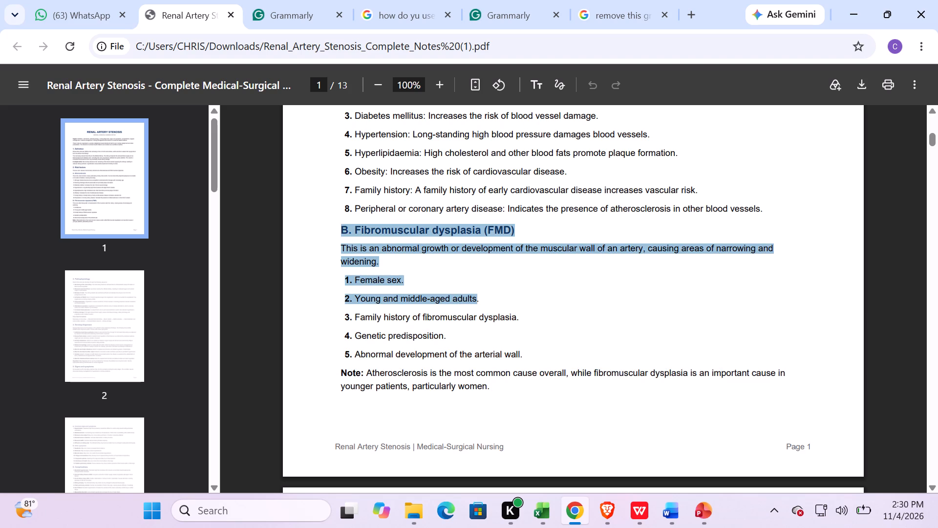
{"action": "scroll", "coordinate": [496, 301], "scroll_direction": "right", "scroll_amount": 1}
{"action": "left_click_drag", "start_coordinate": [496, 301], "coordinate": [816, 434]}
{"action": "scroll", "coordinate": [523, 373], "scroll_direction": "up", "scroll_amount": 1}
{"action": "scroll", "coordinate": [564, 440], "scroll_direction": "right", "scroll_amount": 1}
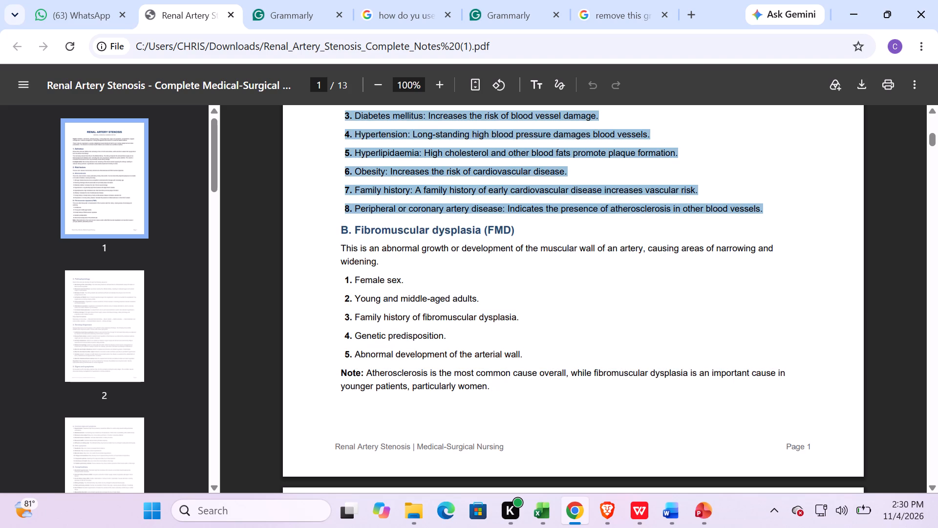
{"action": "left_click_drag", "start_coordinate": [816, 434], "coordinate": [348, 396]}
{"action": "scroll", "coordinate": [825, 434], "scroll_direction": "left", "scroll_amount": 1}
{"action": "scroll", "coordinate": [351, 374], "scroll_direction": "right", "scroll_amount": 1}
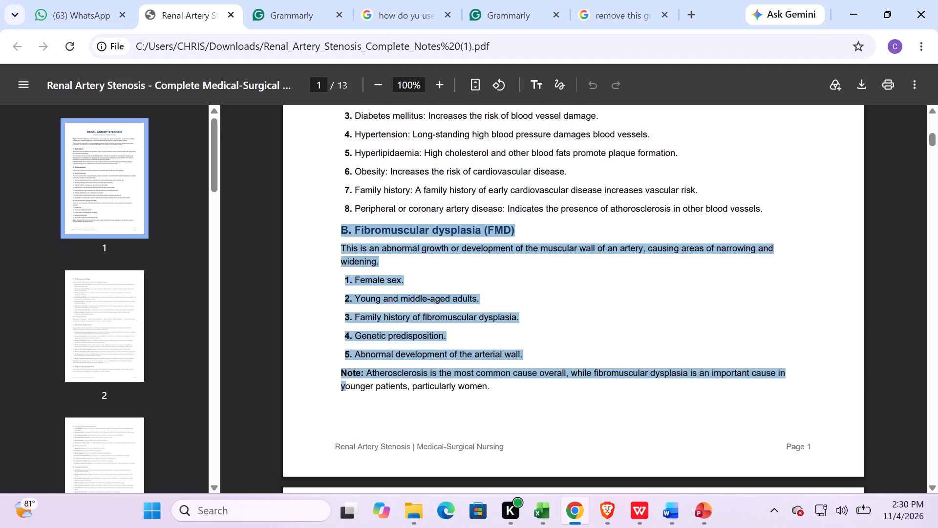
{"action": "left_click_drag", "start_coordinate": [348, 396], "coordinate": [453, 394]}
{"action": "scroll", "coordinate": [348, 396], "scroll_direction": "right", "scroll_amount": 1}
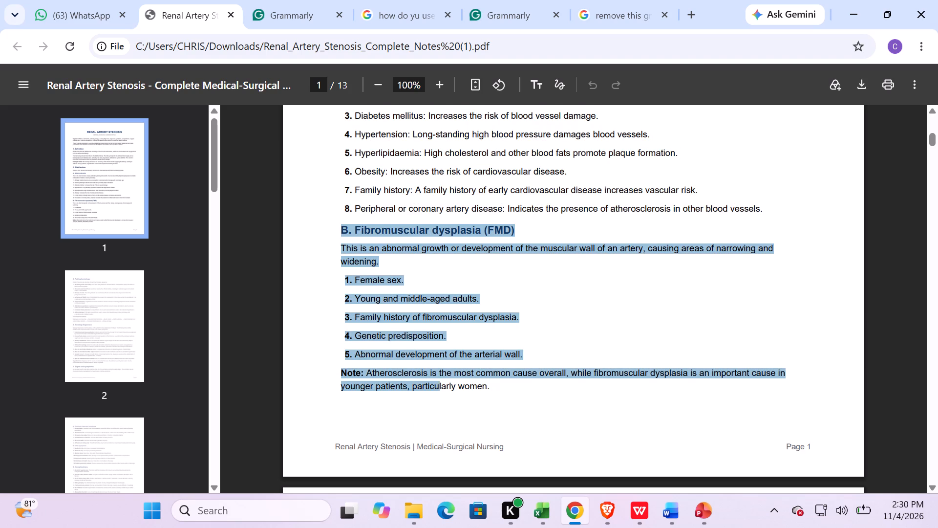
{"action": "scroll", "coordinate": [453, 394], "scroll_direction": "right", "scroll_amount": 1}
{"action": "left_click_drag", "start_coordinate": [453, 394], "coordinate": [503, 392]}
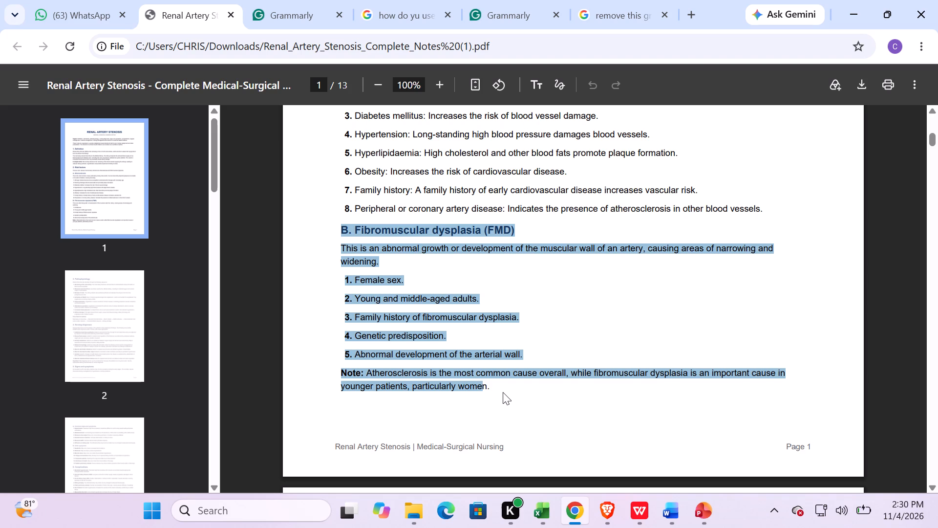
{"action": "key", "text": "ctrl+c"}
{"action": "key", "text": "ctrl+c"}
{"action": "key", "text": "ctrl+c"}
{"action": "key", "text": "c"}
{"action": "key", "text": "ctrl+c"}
Find the "3. Pathophysiology" section on page 2 of the notes, including its flow chart for revision.
{"action": "scroll", "coordinate": [503, 392], "scroll_direction": "down", "scroll_amount": 3}
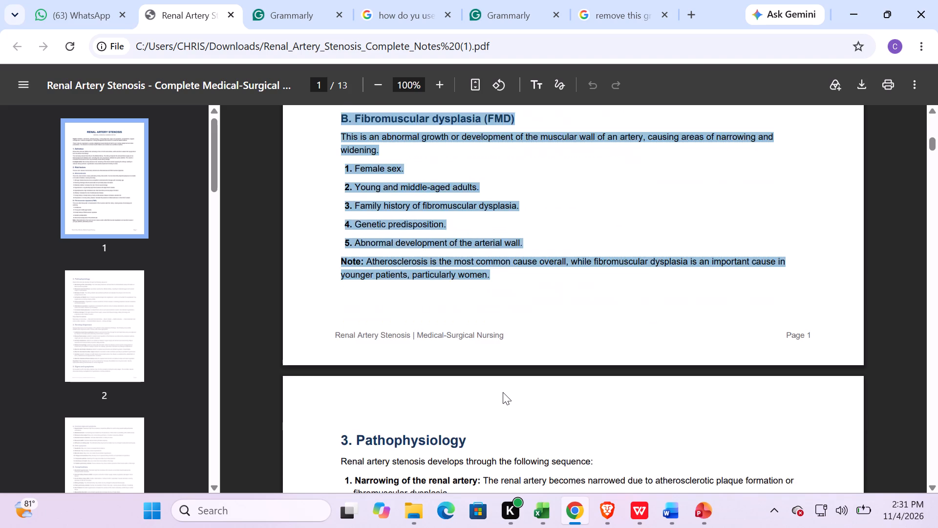
{"action": "scroll", "coordinate": [503, 392], "scroll_direction": "down", "scroll_amount": 1}
{"action": "left_click_drag", "start_coordinate": [344, 334], "coordinate": [326, 304]}
{"action": "left_click", "coordinate": [444, 277]}
{"action": "scroll", "coordinate": [444, 277], "scroll_direction": "down", "scroll_amount": 1}
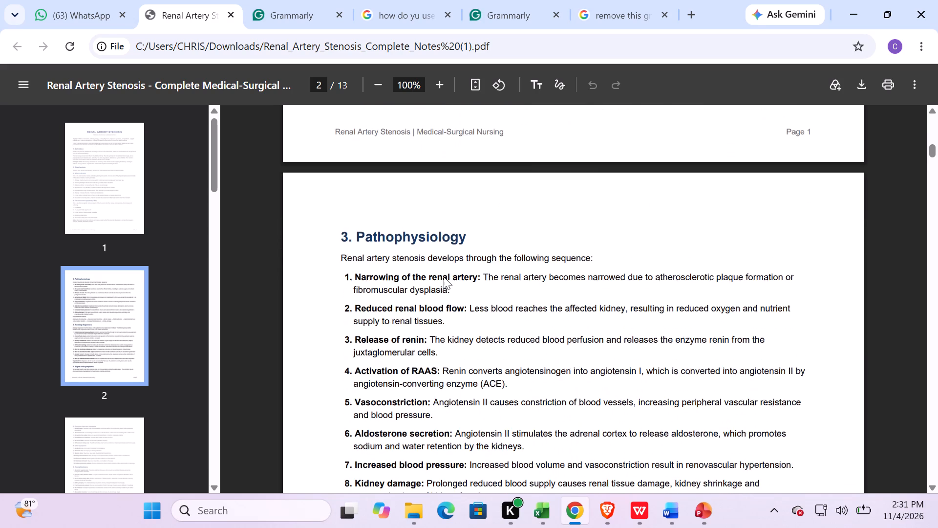
{"action": "scroll", "coordinate": [444, 277], "scroll_direction": "down", "scroll_amount": 2}
{"action": "scroll", "coordinate": [444, 277], "scroll_direction": "up", "scroll_amount": 1}
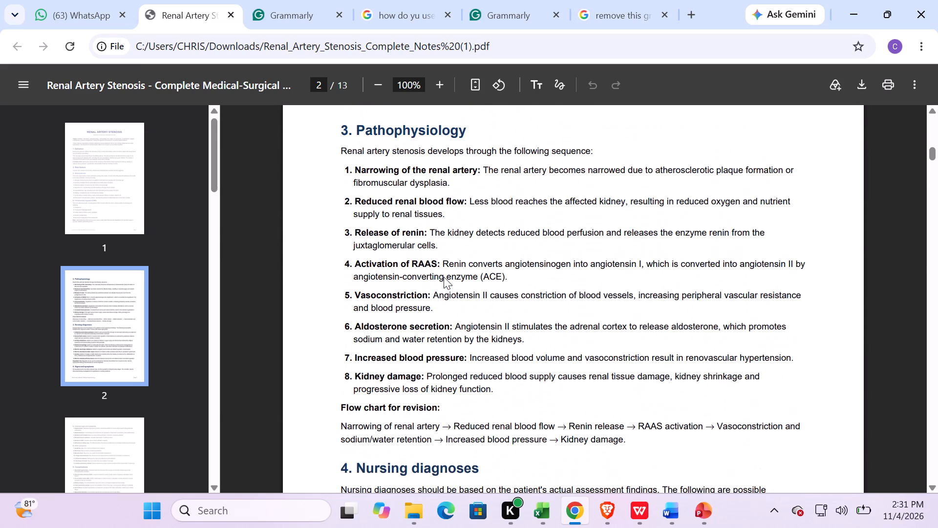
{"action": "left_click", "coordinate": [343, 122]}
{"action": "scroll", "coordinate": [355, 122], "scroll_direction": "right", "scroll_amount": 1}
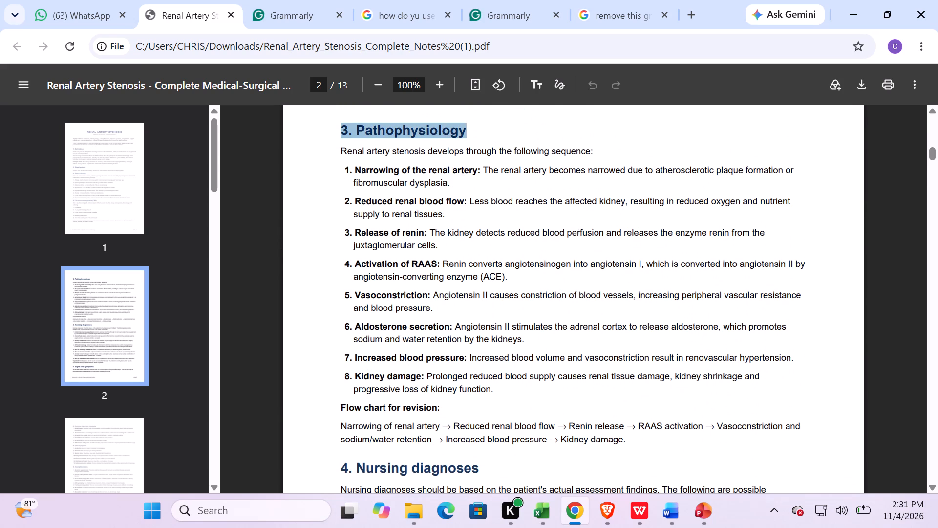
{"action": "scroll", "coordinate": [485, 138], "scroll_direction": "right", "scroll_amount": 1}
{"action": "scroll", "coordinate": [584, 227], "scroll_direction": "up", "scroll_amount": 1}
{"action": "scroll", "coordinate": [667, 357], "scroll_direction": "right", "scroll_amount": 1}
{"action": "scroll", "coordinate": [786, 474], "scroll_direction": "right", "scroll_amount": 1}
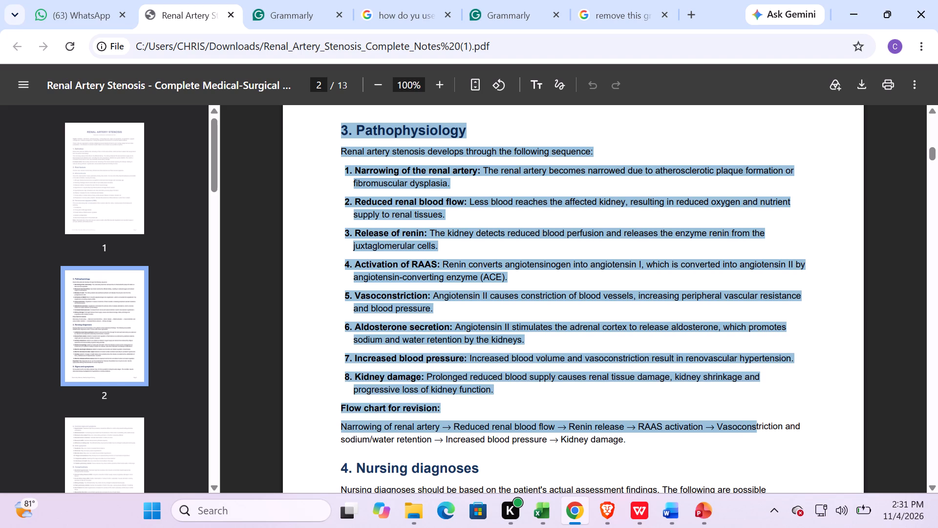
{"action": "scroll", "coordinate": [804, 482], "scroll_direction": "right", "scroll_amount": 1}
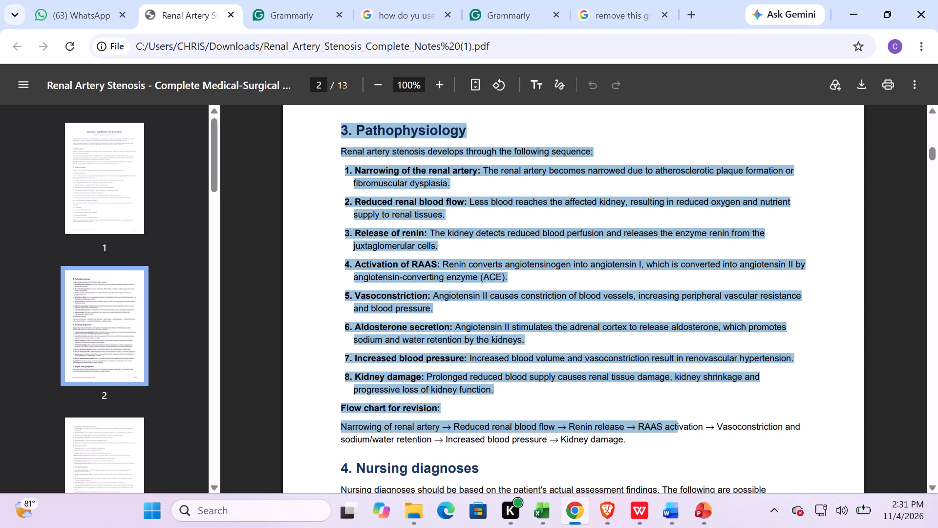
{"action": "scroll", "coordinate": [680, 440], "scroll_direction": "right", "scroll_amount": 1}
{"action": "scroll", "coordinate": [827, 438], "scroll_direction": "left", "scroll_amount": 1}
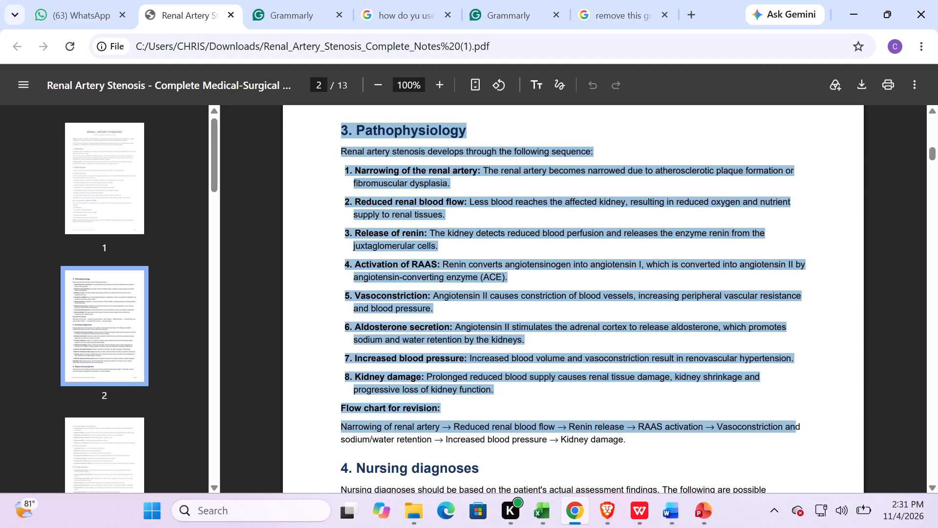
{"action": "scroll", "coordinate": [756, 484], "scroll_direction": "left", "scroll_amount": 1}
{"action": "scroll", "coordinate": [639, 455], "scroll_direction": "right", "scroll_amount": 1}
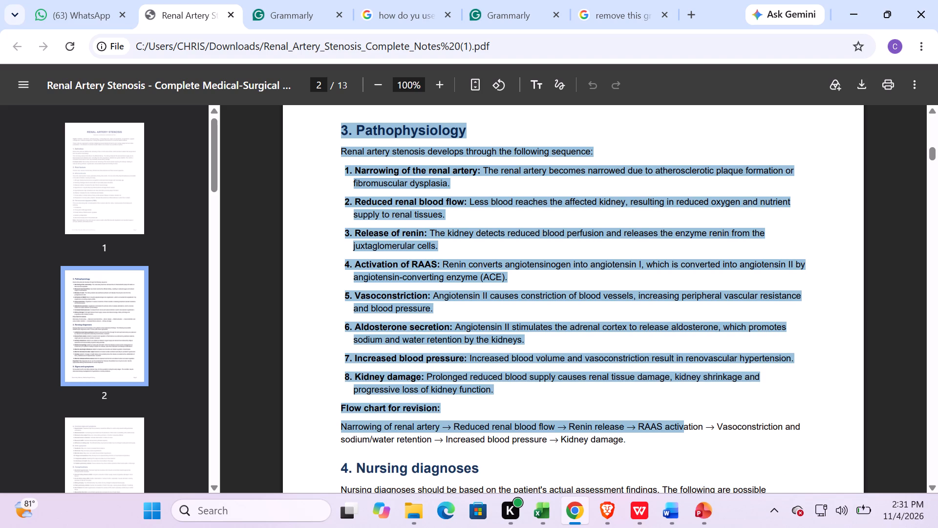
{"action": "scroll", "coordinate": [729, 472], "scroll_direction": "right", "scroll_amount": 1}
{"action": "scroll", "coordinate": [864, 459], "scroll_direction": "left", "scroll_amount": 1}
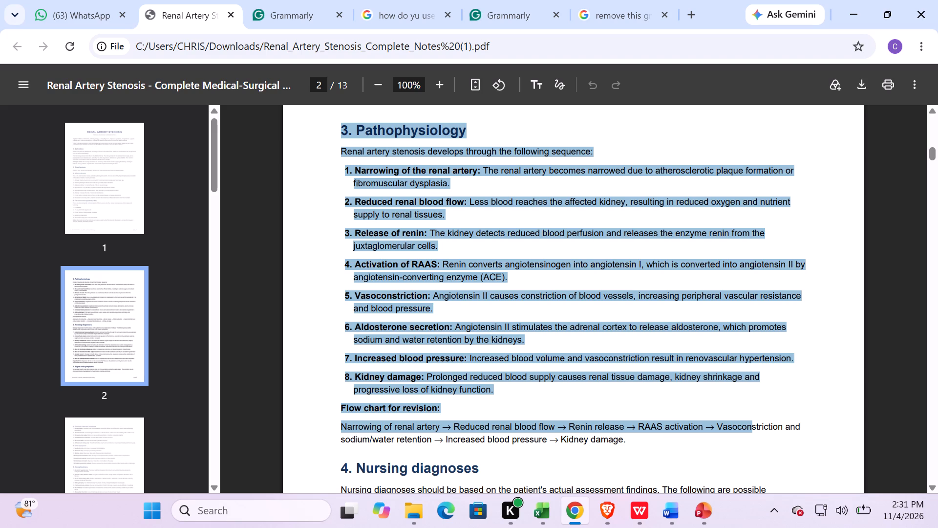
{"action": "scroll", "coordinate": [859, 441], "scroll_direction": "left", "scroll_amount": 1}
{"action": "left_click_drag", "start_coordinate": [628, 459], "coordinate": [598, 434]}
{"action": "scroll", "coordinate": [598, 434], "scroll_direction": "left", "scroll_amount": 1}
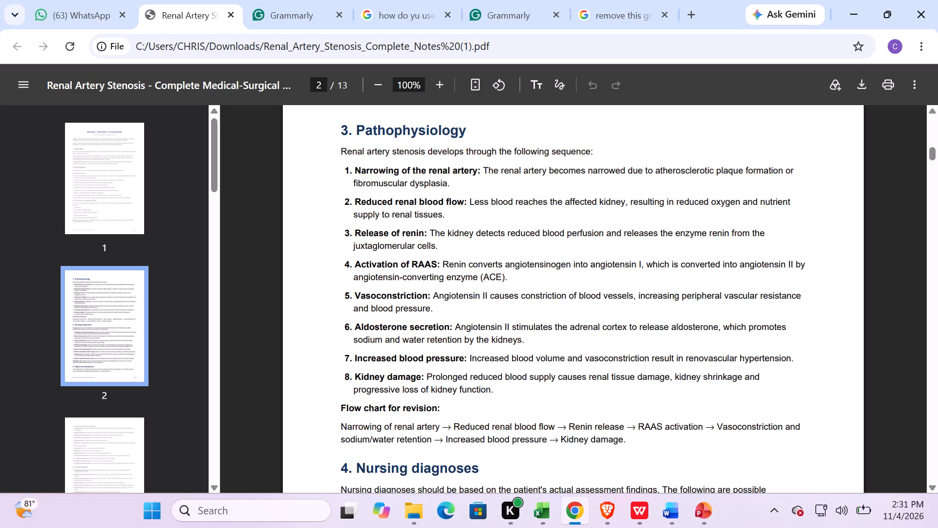
Copy the "3. Pathophysiology" section from its heading through the end of the revision flow chart, "Kidney damage.".
{"action": "left_click_drag", "start_coordinate": [339, 138], "coordinate": [591, 399]}
{"action": "scroll", "coordinate": [339, 138], "scroll_direction": "right", "scroll_amount": 1}
{"action": "scroll", "coordinate": [480, 265], "scroll_direction": "up", "scroll_amount": 1}
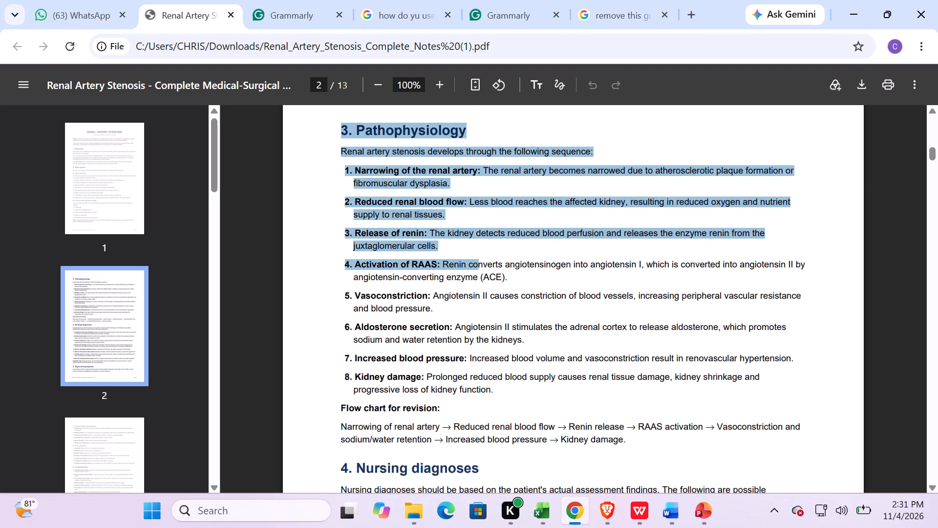
{"action": "scroll", "coordinate": [591, 399], "scroll_direction": "up", "scroll_amount": 1}
{"action": "left_click_drag", "start_coordinate": [591, 399], "coordinate": [832, 494]}
{"action": "scroll", "coordinate": [605, 405], "scroll_direction": "right", "scroll_amount": 1}
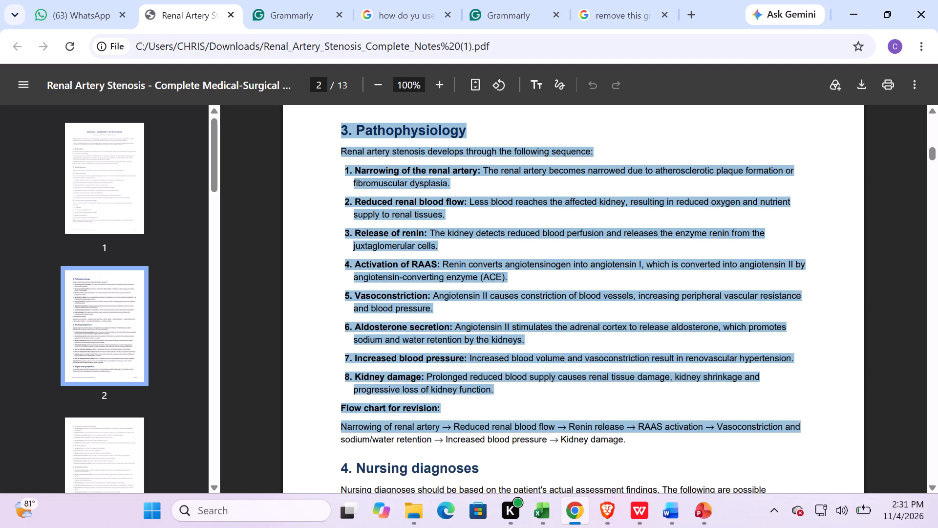
{"action": "scroll", "coordinate": [832, 494], "scroll_direction": "right", "scroll_amount": 1}
{"action": "left_click_drag", "start_coordinate": [832, 494], "coordinate": [643, 453]}
{"action": "scroll", "coordinate": [817, 466], "scroll_direction": "left", "scroll_amount": 1}
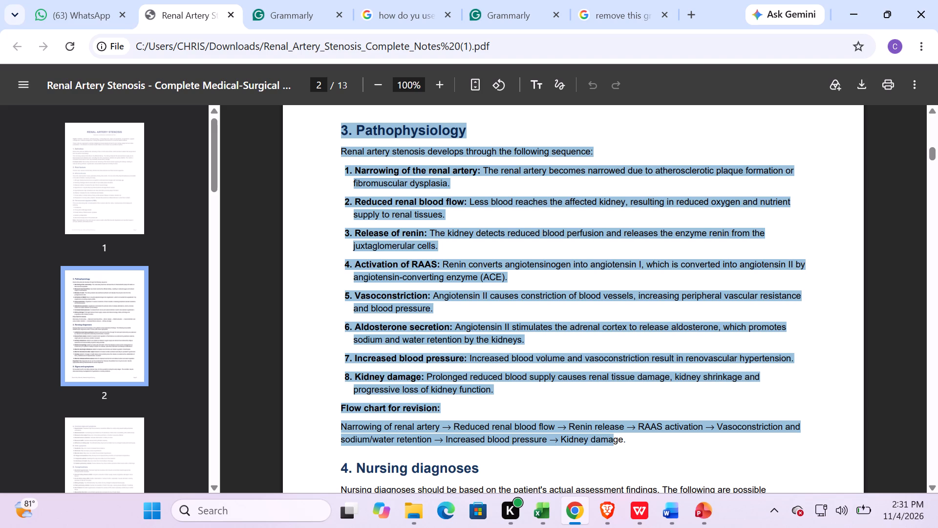
{"action": "left_click_drag", "start_coordinate": [643, 453], "coordinate": [655, 442]}
{"action": "key", "text": "ctrl+c"}
{"action": "key", "text": "ctrl+c"}
{"action": "key", "text": "ctrl+c"}
{"action": "key", "text": "ctrl+c"}
{"action": "key", "text": "ctrl+c"}
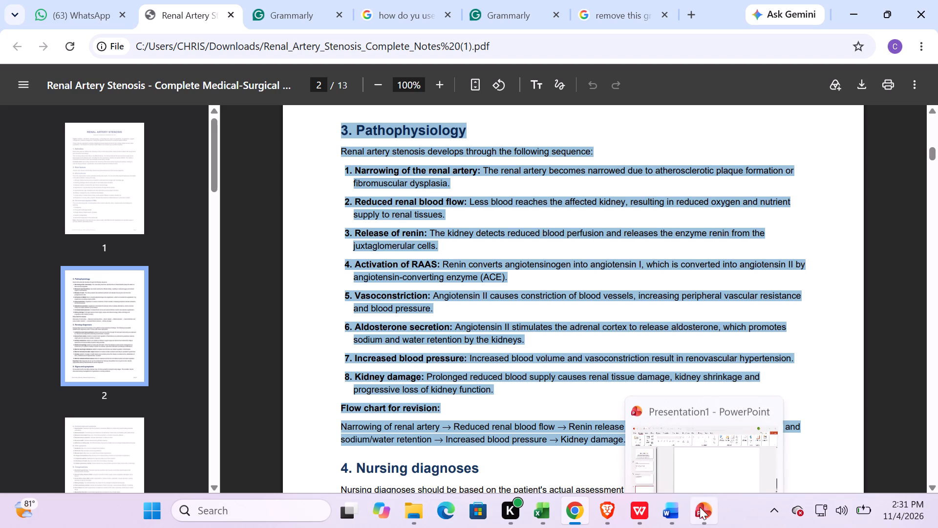
Switch to PowerPoint and paste the copied Pathophysiology text onto blank slide 4.
{"action": "left_click", "coordinate": [696, 407]}
{"action": "left_click", "coordinate": [344, 190]}
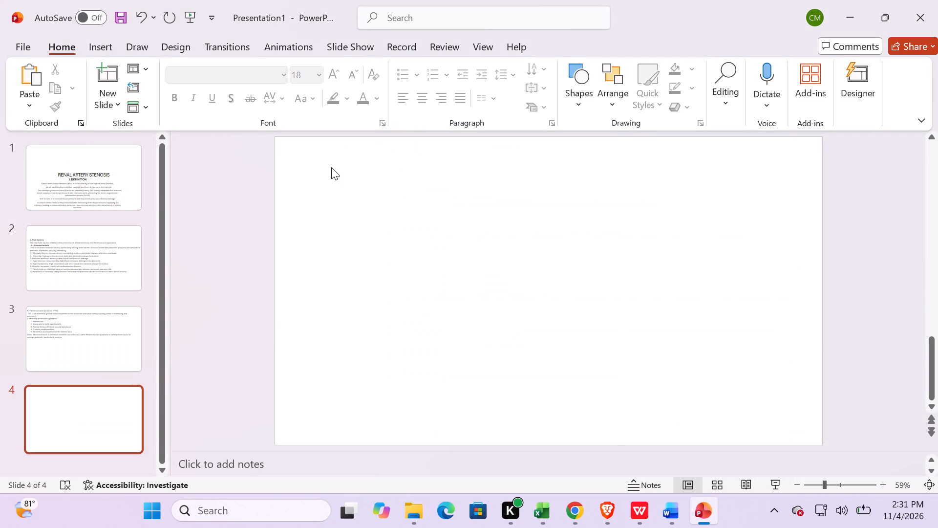
{"action": "key", "text": "ctrl+v"}
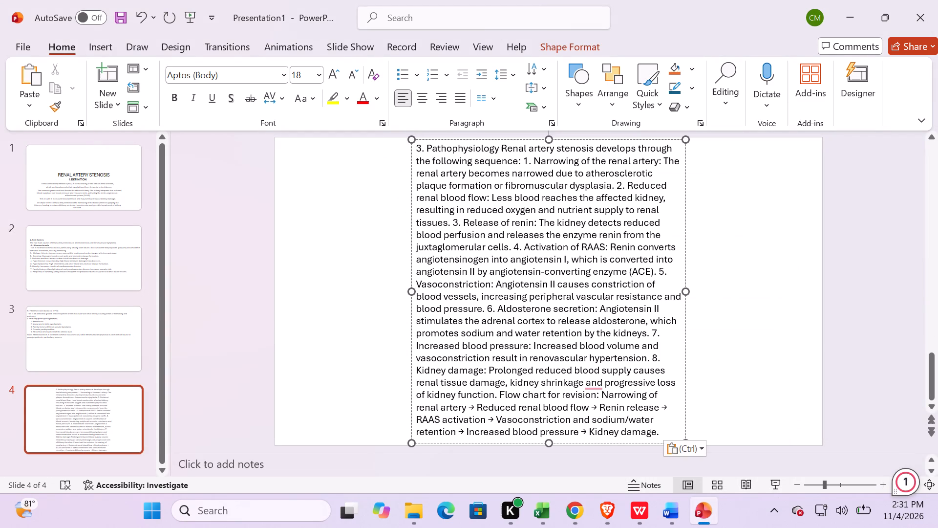
Widen the Pathophysiology text box on slide 4 to span nearly the full width of the slide, starting near its top.
{"action": "left_click_drag", "start_coordinate": [686, 142], "coordinate": [805, 155]}
{"action": "scroll", "coordinate": [692, 142], "scroll_direction": "right", "scroll_amount": 1}
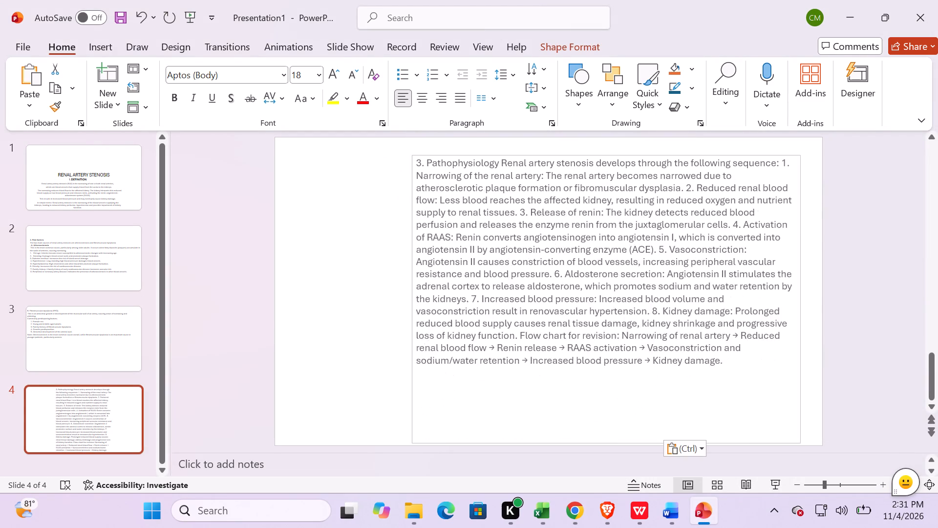
{"action": "scroll", "coordinate": [805, 155], "scroll_direction": "right", "scroll_amount": 1}
{"action": "left_click_drag", "start_coordinate": [805, 155], "coordinate": [825, 155]}
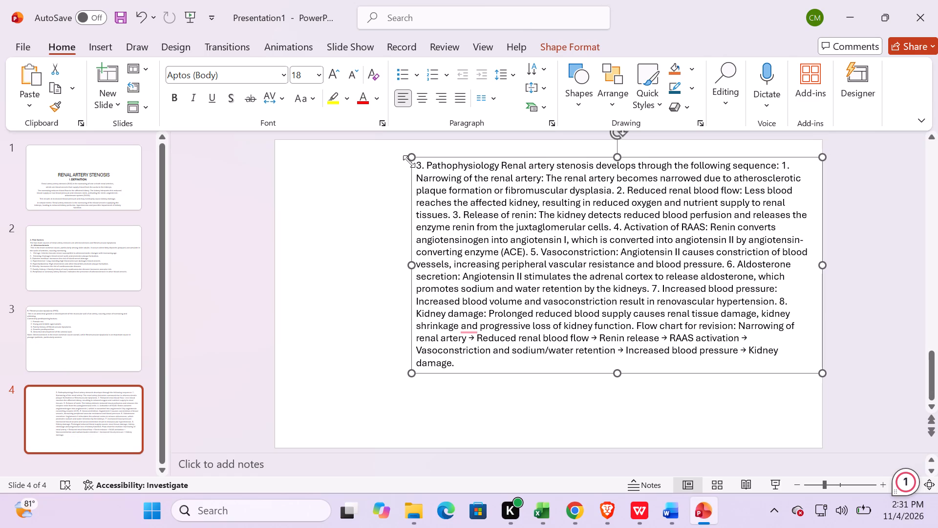
{"action": "left_click_drag", "start_coordinate": [411, 160], "coordinate": [294, 154]}
{"action": "scroll", "coordinate": [404, 159], "scroll_direction": "left", "scroll_amount": 1}
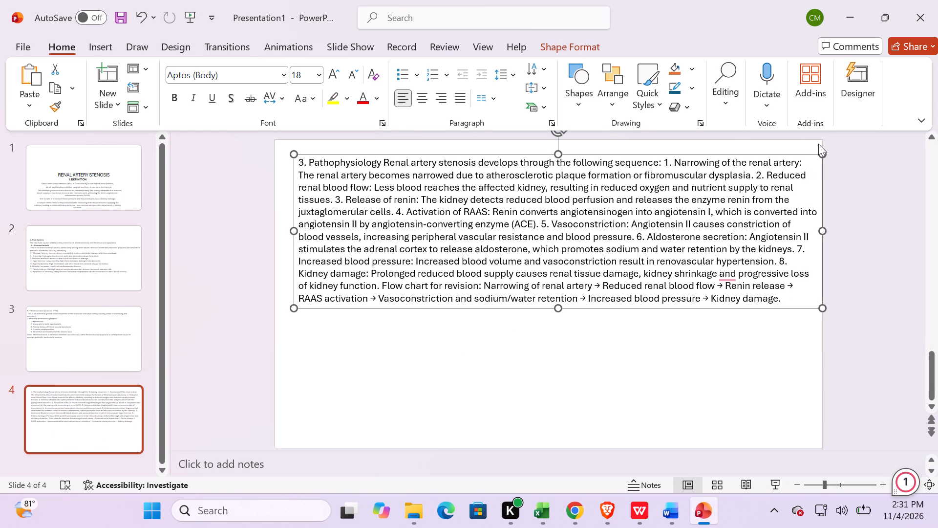
{"action": "left_click_drag", "start_coordinate": [824, 153], "coordinate": [810, 149]}
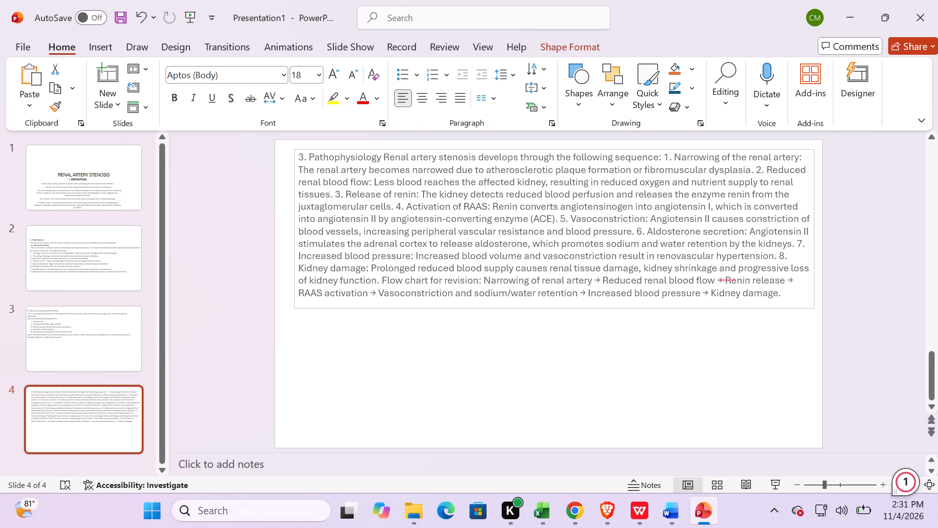
{"action": "left_click_drag", "start_coordinate": [810, 149], "coordinate": [807, 148]}
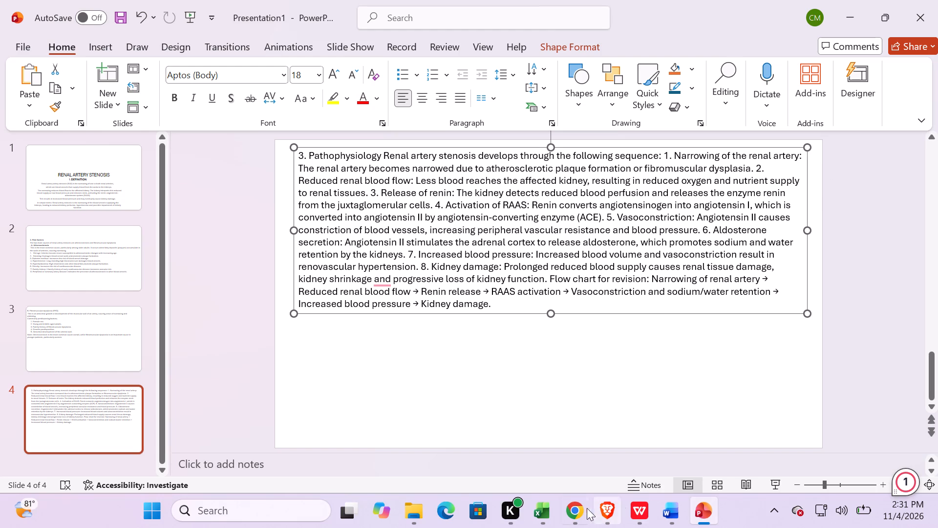
Compare the layout of the "3. Pathophysiology" section in the Chrome PDF notes with the pasted text on PowerPoint slide 4.
{"action": "left_click", "coordinate": [556, 427]}
{"action": "left_click", "coordinate": [532, 261]}
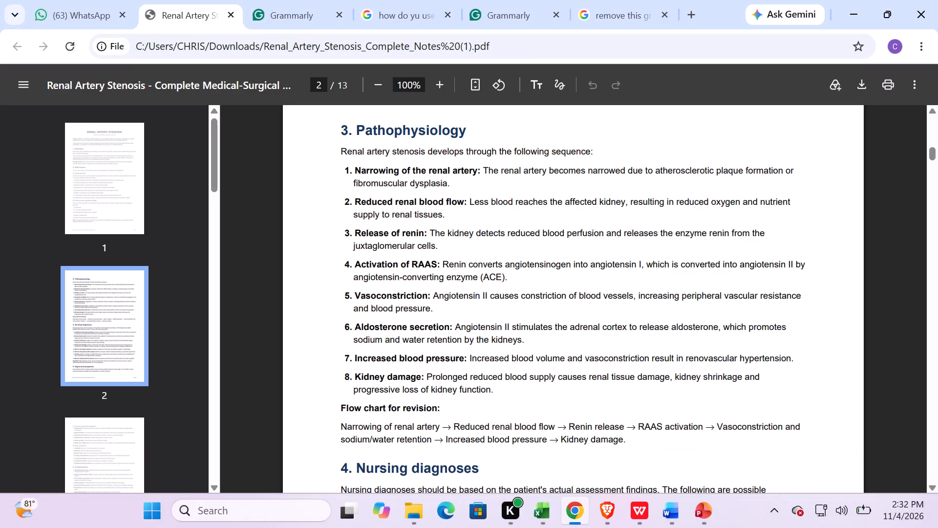
{"action": "left_click", "coordinate": [692, 433]}
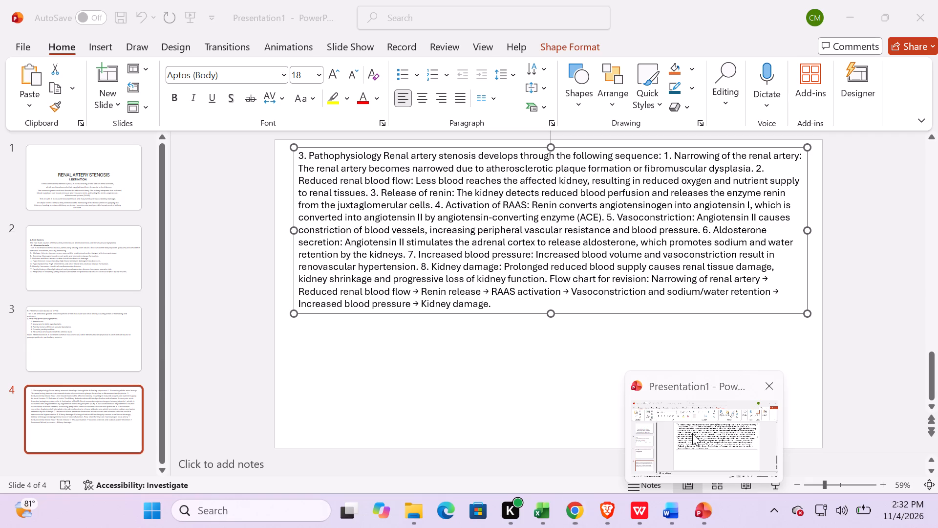
{"action": "scroll", "coordinate": [572, 267], "scroll_direction": "up", "scroll_amount": 2}
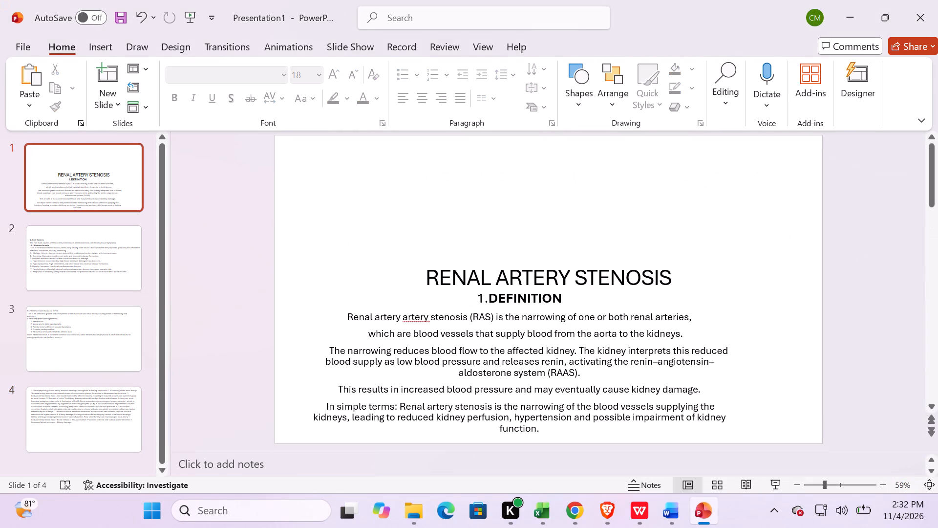
{"action": "scroll", "coordinate": [572, 267], "scroll_direction": "down", "scroll_amount": 3}
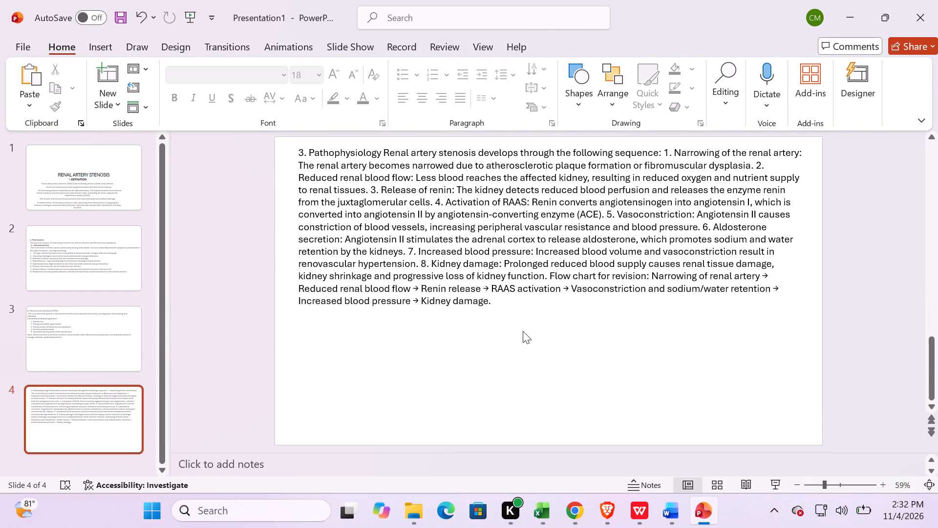
{"action": "left_click", "coordinate": [560, 443]}
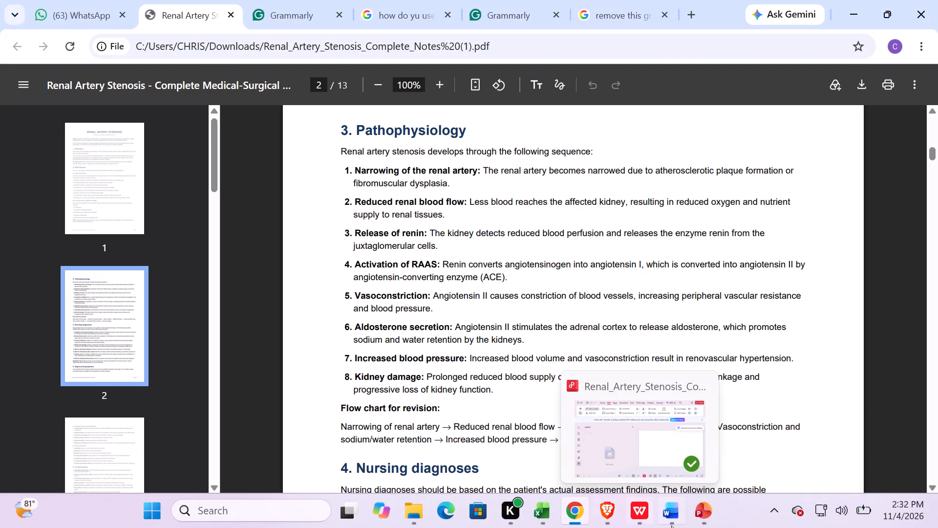
{"action": "left_click", "coordinate": [706, 475]}
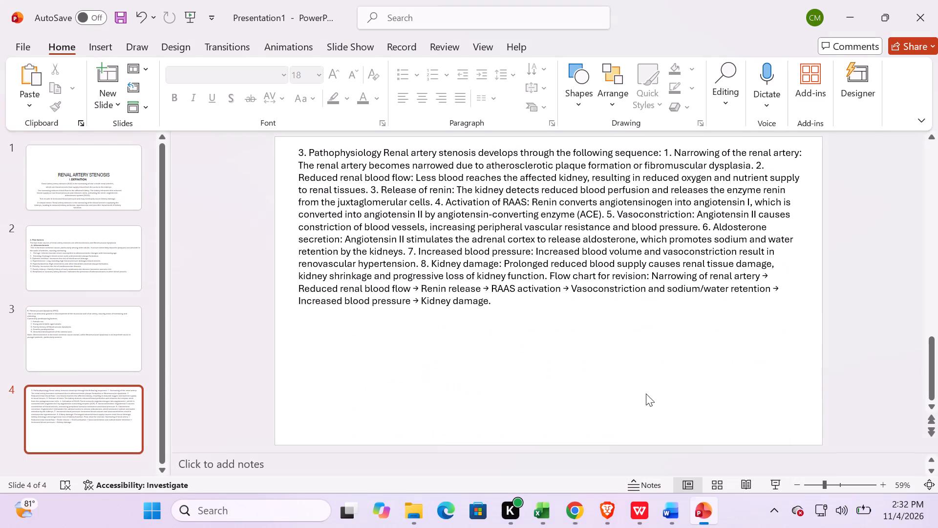
Put the heading "3. Pathophysiology" on its own line and format it bold at 24 pt.
{"action": "left_click", "coordinate": [384, 152]}
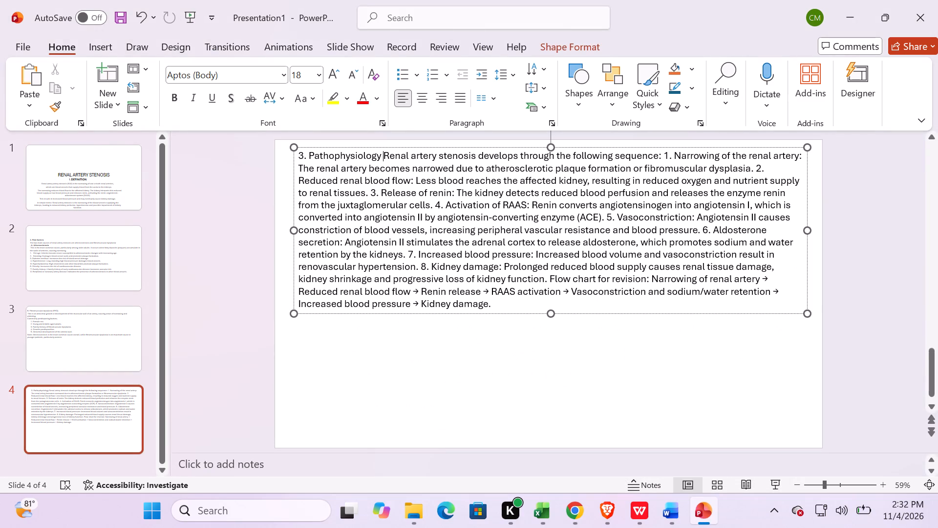
{"action": "key", "text": "Return"}
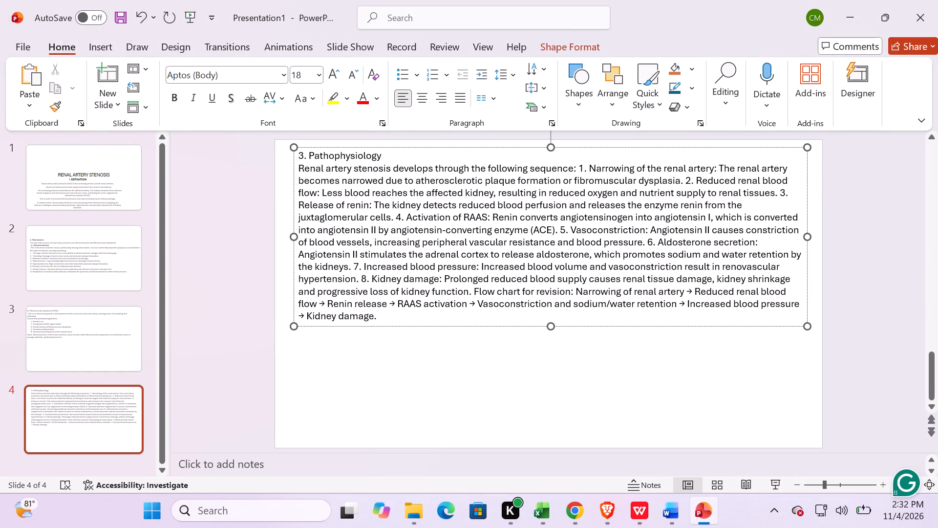
{"action": "left_click_drag", "start_coordinate": [383, 154], "coordinate": [313, 155]}
{"action": "scroll", "coordinate": [376, 154], "scroll_direction": "left", "scroll_amount": 1}
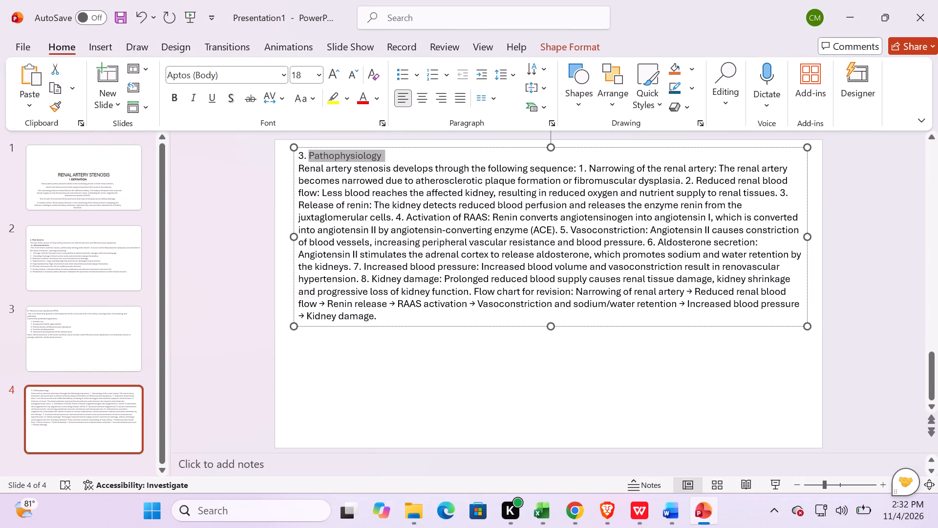
{"action": "scroll", "coordinate": [313, 155], "scroll_direction": "left", "scroll_amount": 1}
{"action": "left_click_drag", "start_coordinate": [313, 155], "coordinate": [286, 157]}
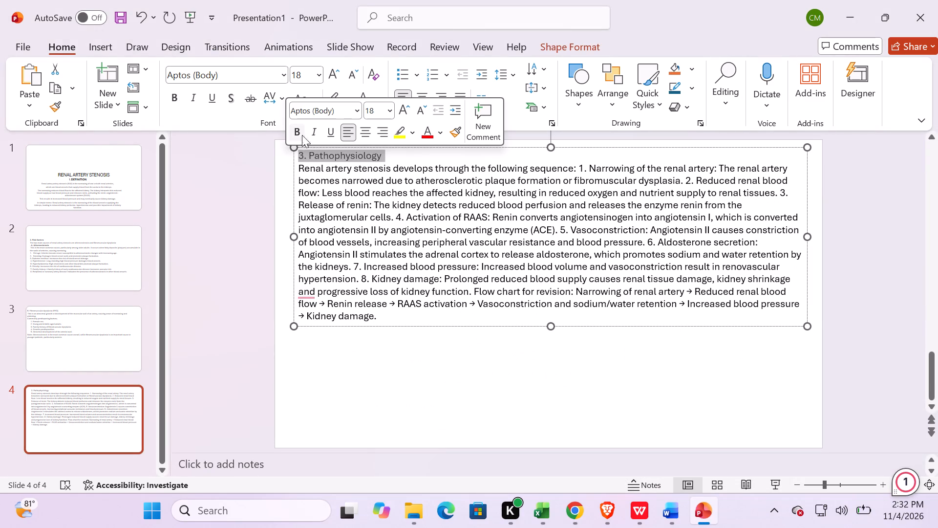
{"action": "left_click", "coordinate": [296, 128]}
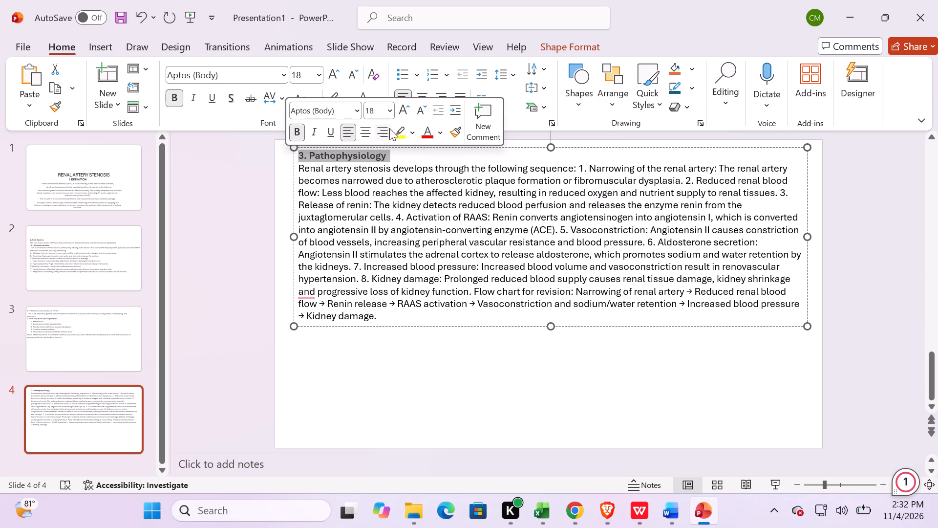
{"action": "left_click", "coordinate": [384, 112]}
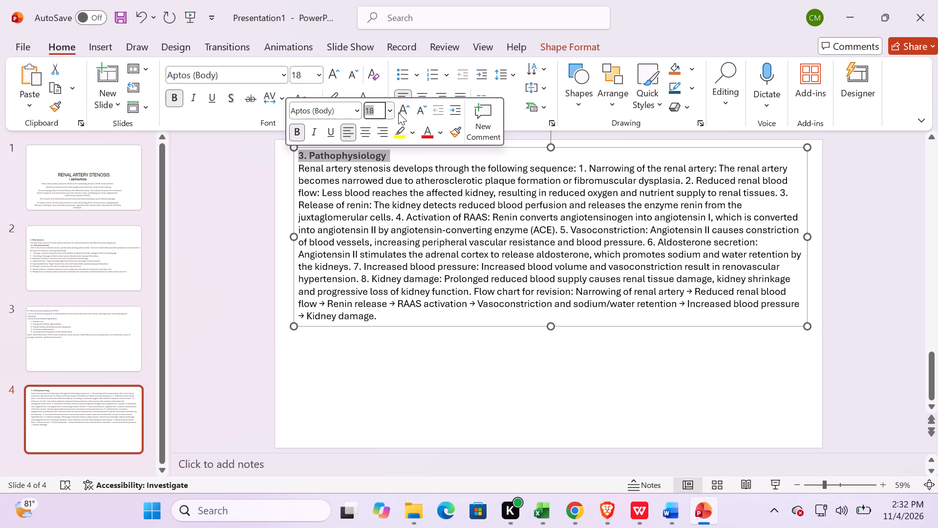
{"action": "left_click_drag", "start_coordinate": [398, 112], "coordinate": [386, 112]}
{"action": "left_click", "coordinate": [386, 112]}
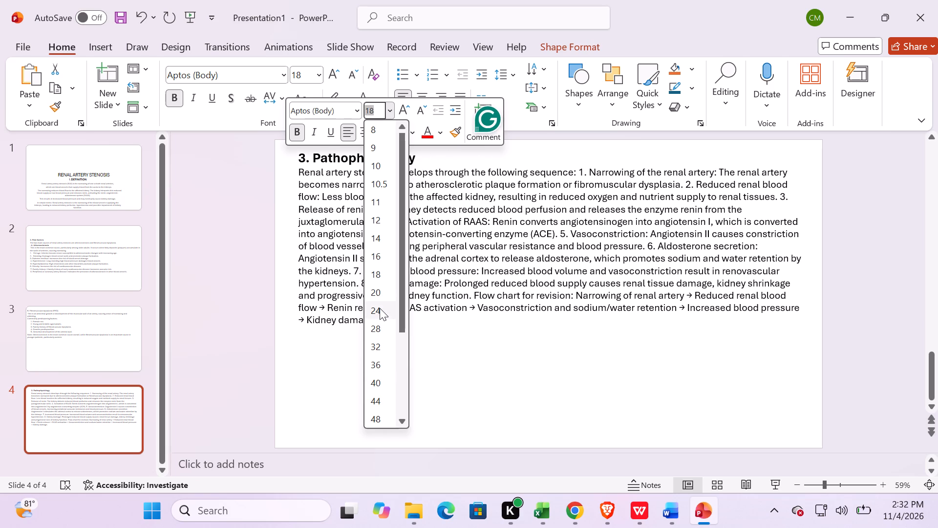
{"action": "left_click", "coordinate": [380, 308]}
{"action": "left_click", "coordinate": [389, 230]}
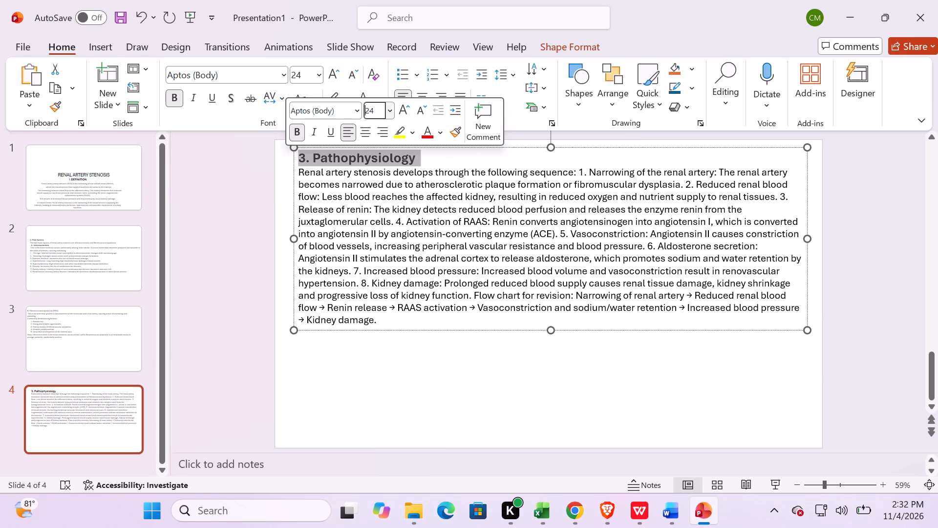
Start a new line for each of points 1 to 4, from "Narrowing of the renal artery" to "Activation of RAAS.".
{"action": "left_click", "coordinate": [576, 173]}
{"action": "key", "text": "Return"}
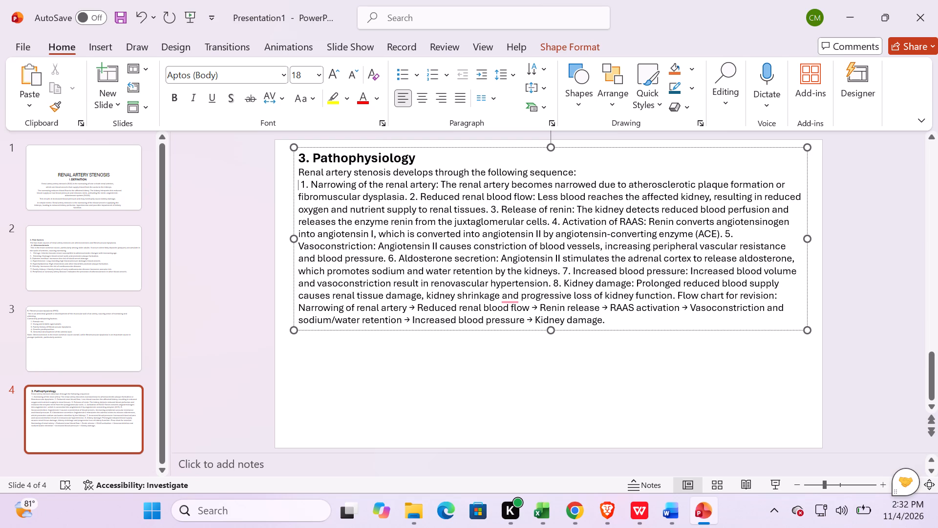
{"action": "left_click", "coordinate": [410, 195]}
{"action": "key", "text": "Return"}
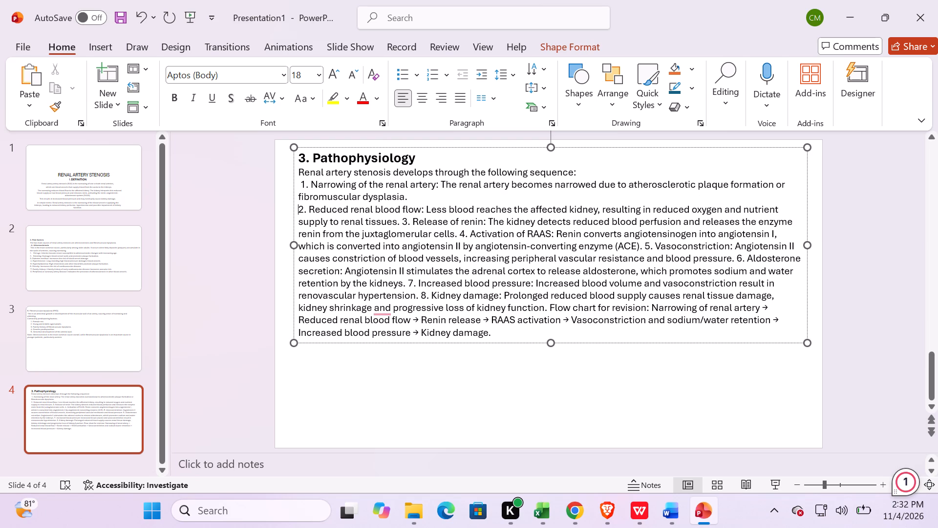
{"action": "left_click", "coordinate": [401, 222]}
{"action": "key", "text": "Return"}
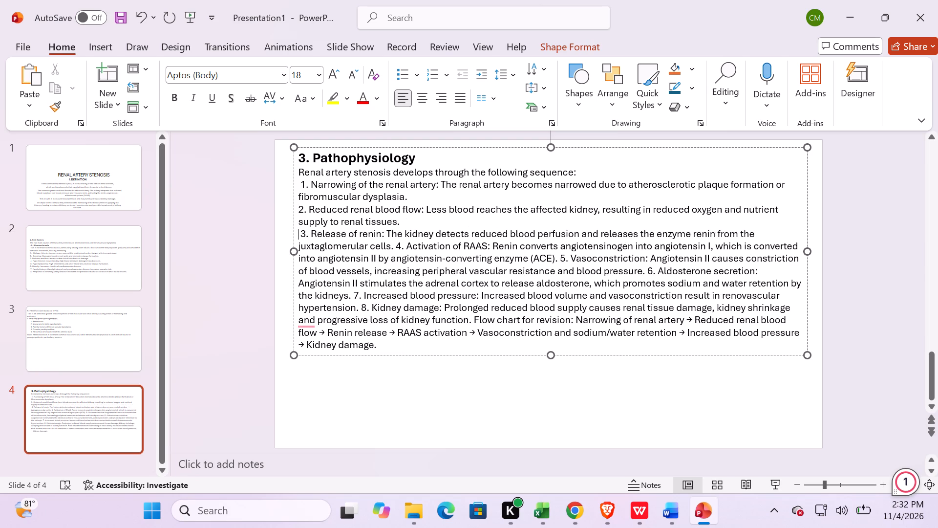
{"action": "left_click_drag", "start_coordinate": [392, 244], "coordinate": [396, 245]}
{"action": "left_click", "coordinate": [396, 245]}
{"action": "key", "text": "Return"}
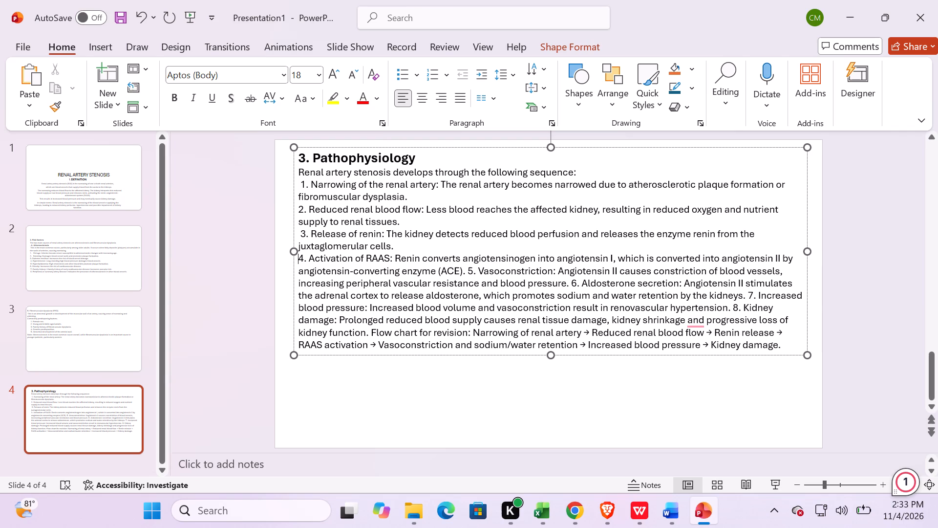
Start a new line for each of points 5 to 8, from "Vasoconstriction" to "Kidney damage.".
{"action": "left_click", "coordinate": [415, 213]}
{"action": "scroll", "coordinate": [415, 213], "scroll_direction": "down", "scroll_amount": 1}
{"action": "triple_click", "coordinate": [465, 278]}
{"action": "left_click", "coordinate": [465, 278]}
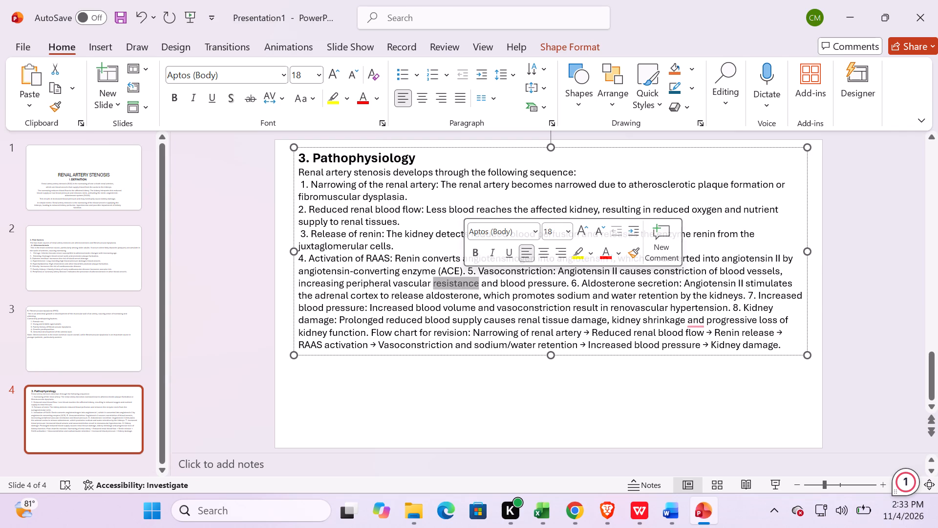
{"action": "left_click_drag", "start_coordinate": [430, 244], "coordinate": [477, 272]}
{"action": "left_click", "coordinate": [477, 272]}
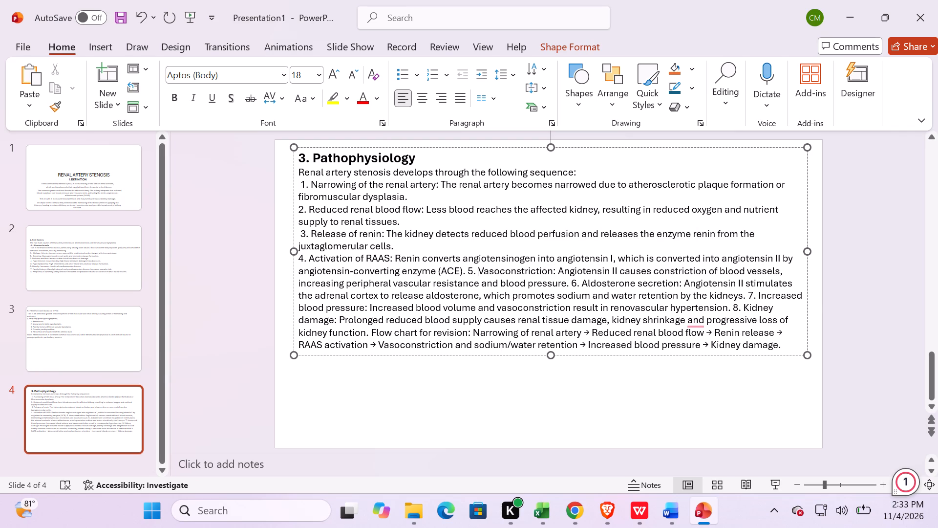
{"action": "left_click", "coordinate": [469, 270]}
{"action": "key", "text": "Return"}
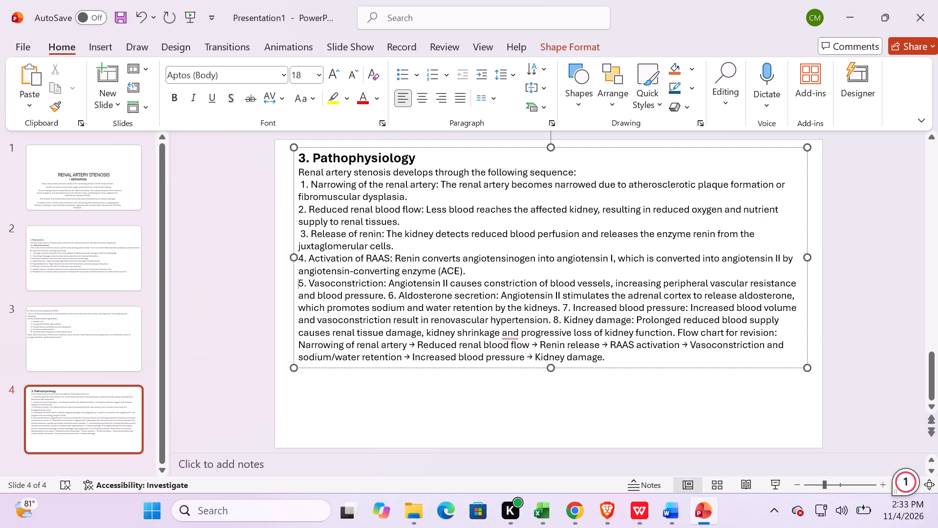
{"action": "left_click", "coordinate": [388, 296]}
{"action": "key", "text": "Return"}
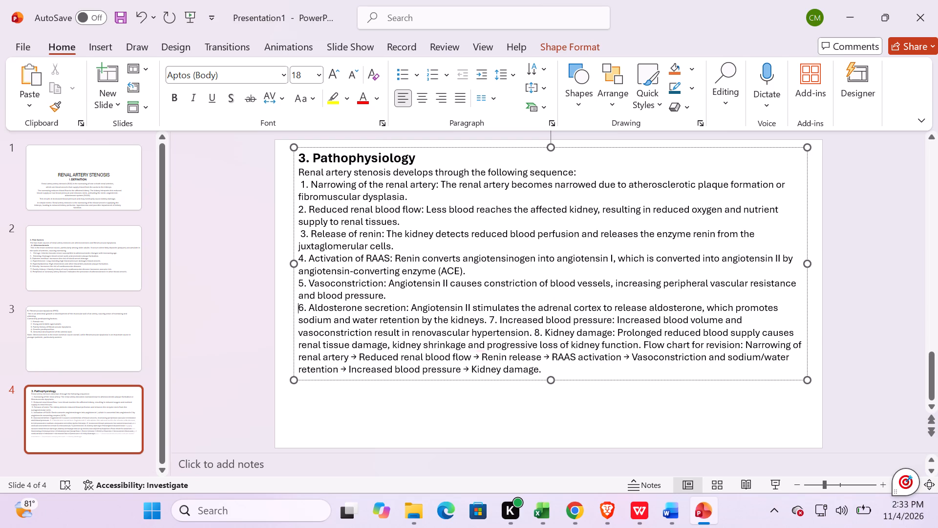
{"action": "left_click", "coordinate": [487, 318]}
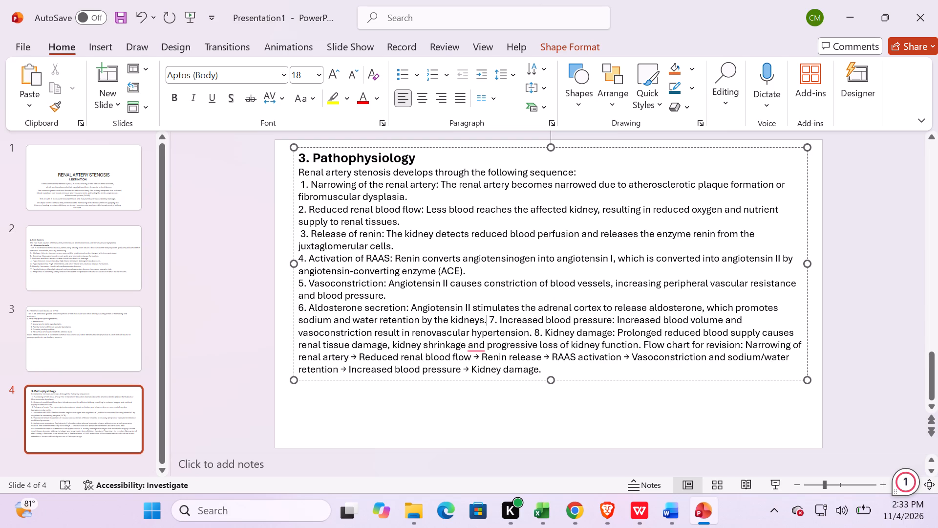
{"action": "key", "text": "Return"}
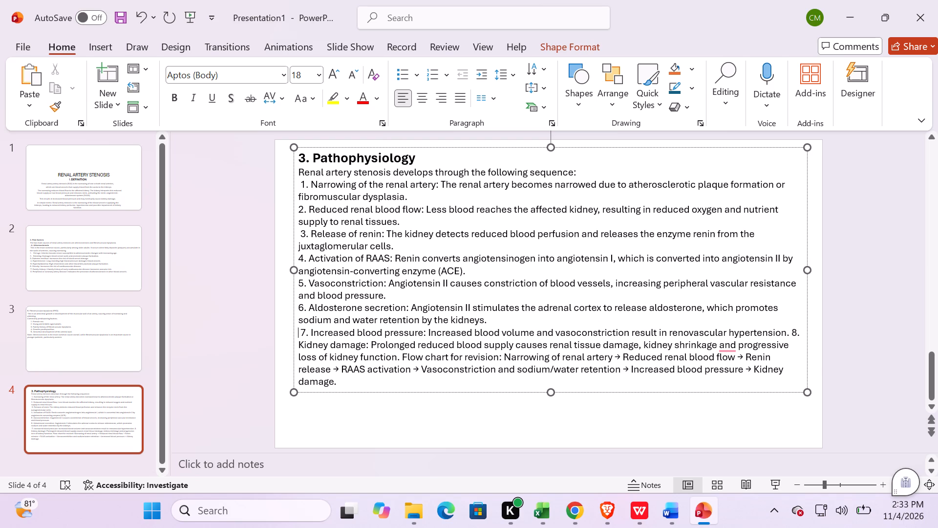
{"action": "left_click", "coordinate": [790, 331]}
{"action": "key", "text": "Return"}
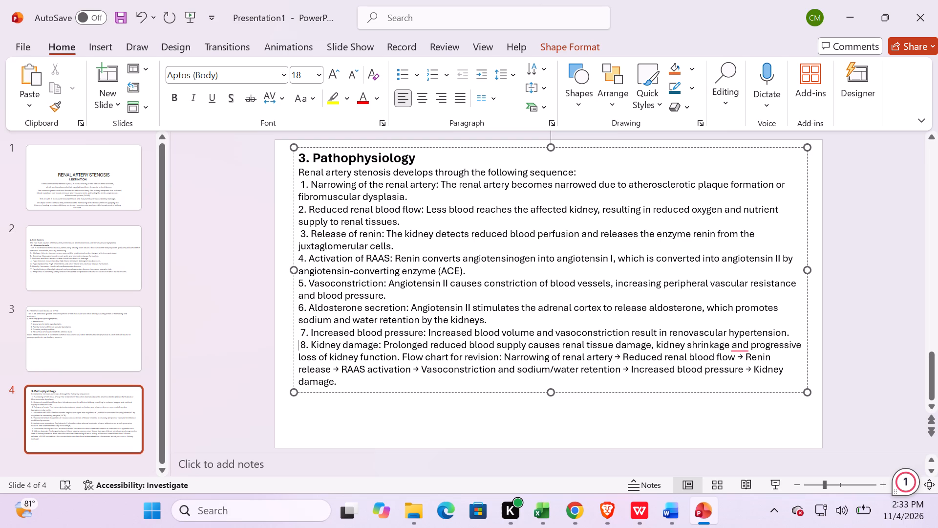
{"action": "scroll", "coordinate": [520, 372], "scroll_direction": "right", "scroll_amount": 1}
{"action": "scroll", "coordinate": [601, 359], "scroll_direction": "right", "scroll_amount": 1}
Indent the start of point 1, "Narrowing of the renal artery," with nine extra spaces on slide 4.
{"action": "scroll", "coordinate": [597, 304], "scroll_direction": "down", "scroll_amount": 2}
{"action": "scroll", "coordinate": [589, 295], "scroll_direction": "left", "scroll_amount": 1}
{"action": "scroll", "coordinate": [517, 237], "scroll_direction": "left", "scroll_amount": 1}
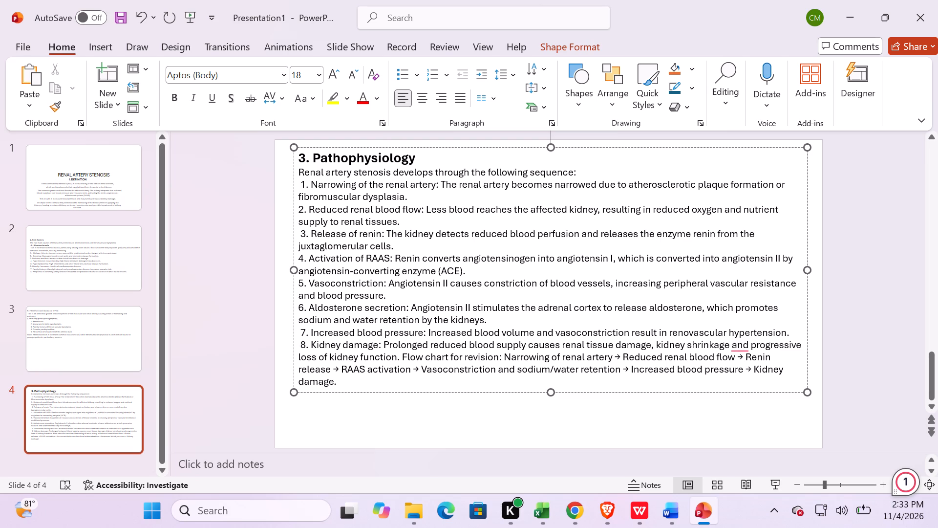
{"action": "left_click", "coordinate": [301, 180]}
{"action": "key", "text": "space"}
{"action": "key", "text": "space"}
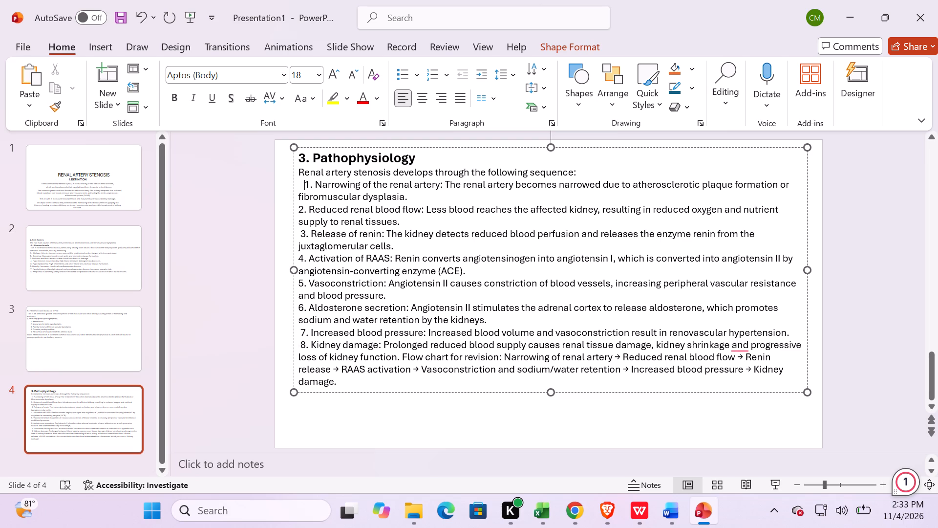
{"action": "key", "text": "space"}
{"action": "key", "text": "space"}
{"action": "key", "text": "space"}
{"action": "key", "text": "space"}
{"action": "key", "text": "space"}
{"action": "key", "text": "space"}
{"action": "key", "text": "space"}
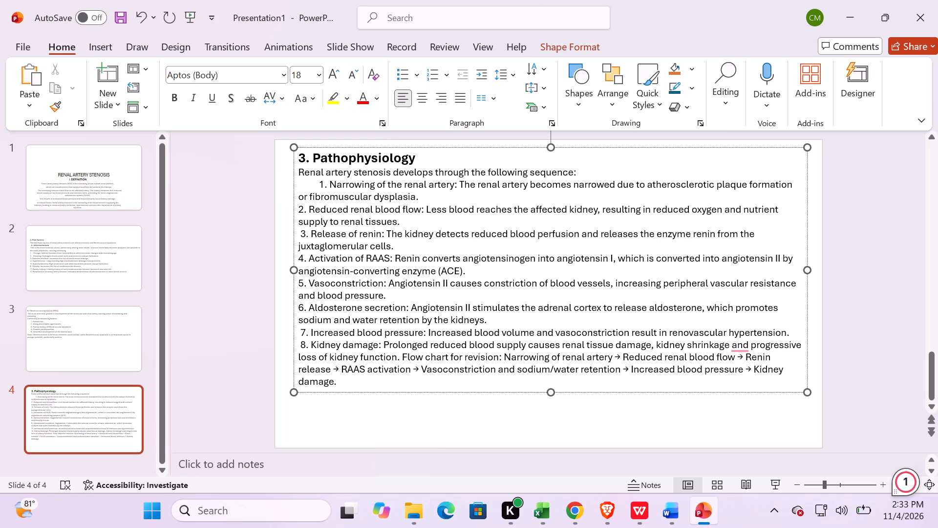
Try to indent the wrapped line "or fibromuscular dysplasia" under point 1 with five spaces.
{"action": "left_click", "coordinate": [297, 206]}
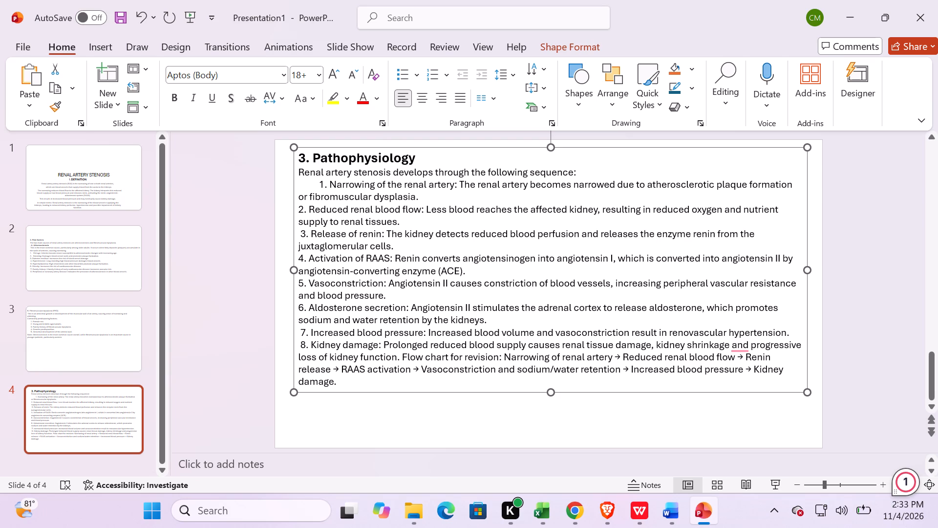
{"action": "left_click", "coordinate": [297, 196]}
{"action": "left_click", "coordinate": [300, 196]}
{"action": "key", "text": "space"}
{"action": "key", "text": "space"}
{"action": "key", "text": "space"}
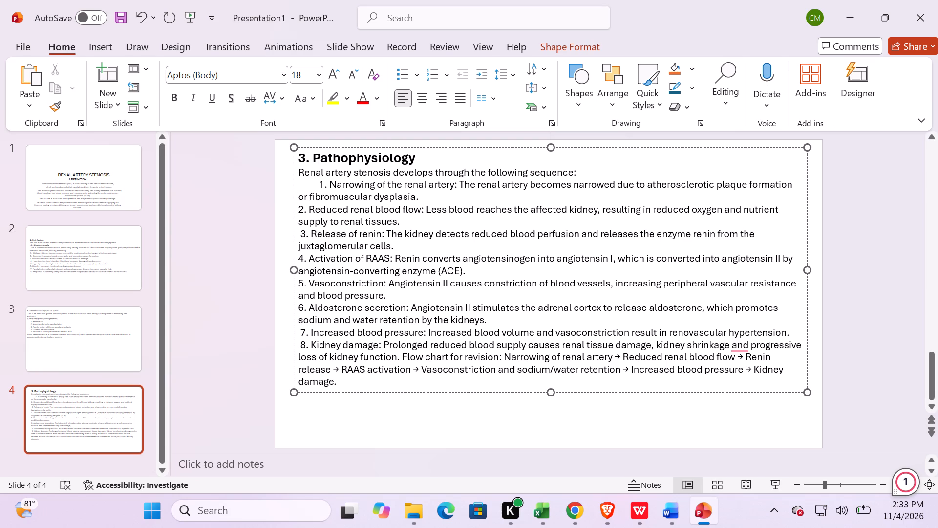
{"action": "key", "text": "space"}
{"action": "key", "text": "space"}
{"action": "left_click", "coordinate": [300, 195]}
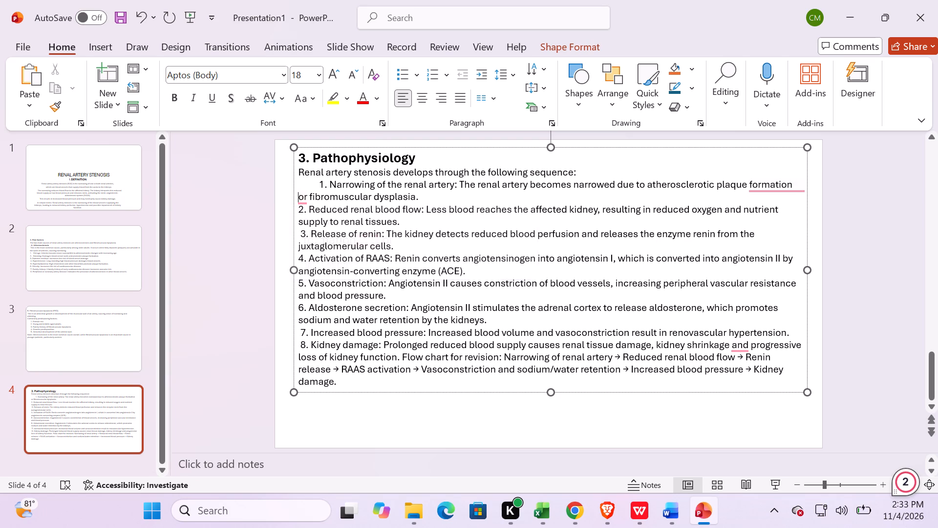
{"action": "left_click_drag", "start_coordinate": [410, 186], "coordinate": [298, 190]}
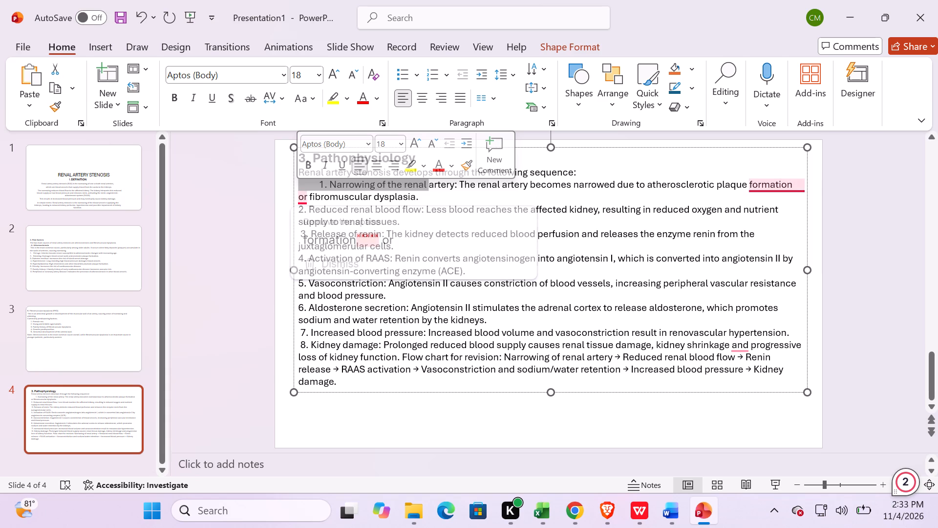
{"action": "left_click", "coordinate": [215, 195]}
{"action": "left_click", "coordinate": [302, 194]}
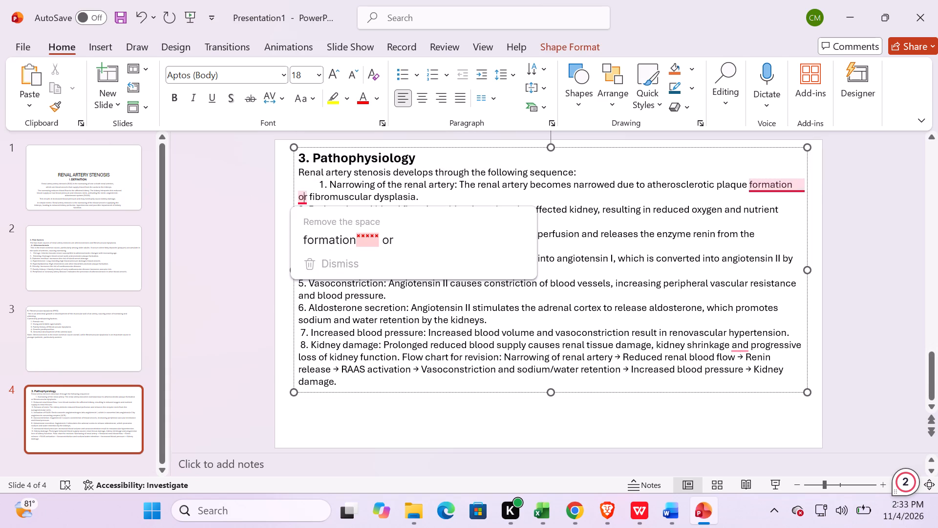
{"action": "left_click_drag", "start_coordinate": [302, 194], "coordinate": [523, 185]}
{"action": "left_click", "coordinate": [597, 231]}
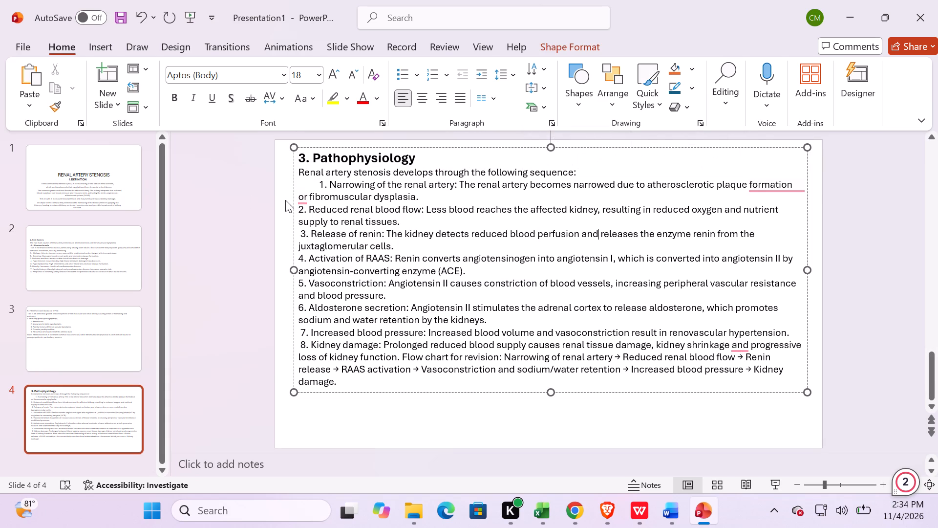
Indent the start of point 2, "Reduced renal blood flow," with spaces so it lines up with point 1.
{"action": "left_click", "coordinate": [299, 212]}
{"action": "key", "text": "space"}
{"action": "key", "text": "space"}
{"action": "key", "text": "space"}
{"action": "key", "text": "space"}
{"action": "key", "text": "space"}
{"action": "key", "text": "space"}
{"action": "key", "text": "space"}
{"action": "key", "text": "space"}
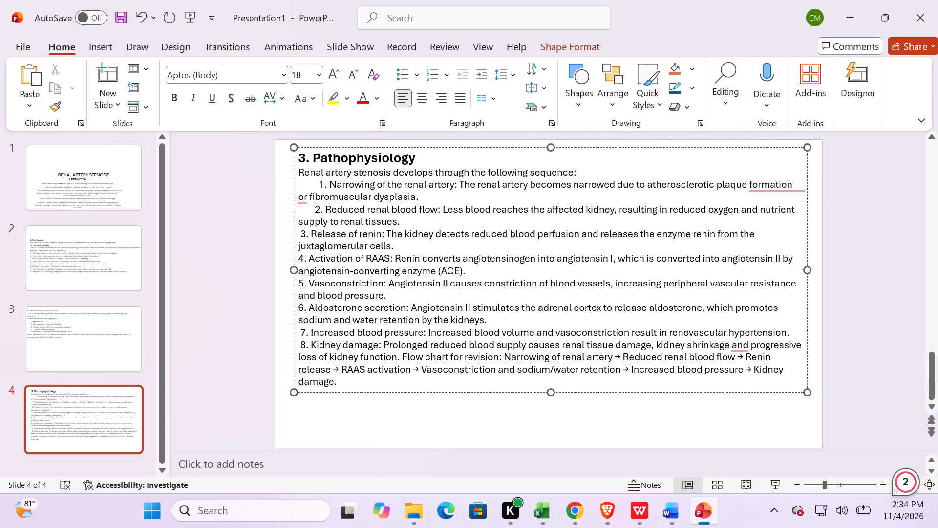
{"action": "key", "text": "space"}
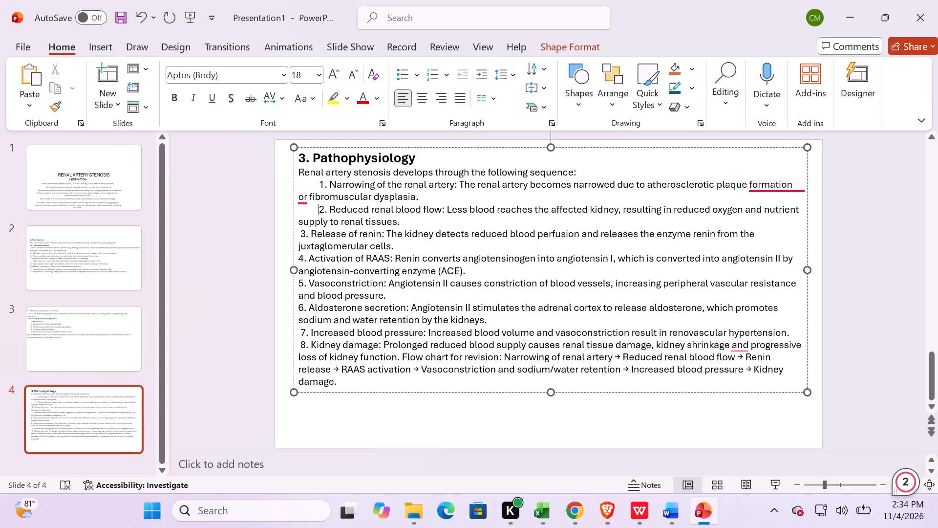
Try again to indent the wrapped line "or fibromuscular dysplasia" by adding more spaces before it.
{"action": "left_click", "coordinate": [299, 197]}
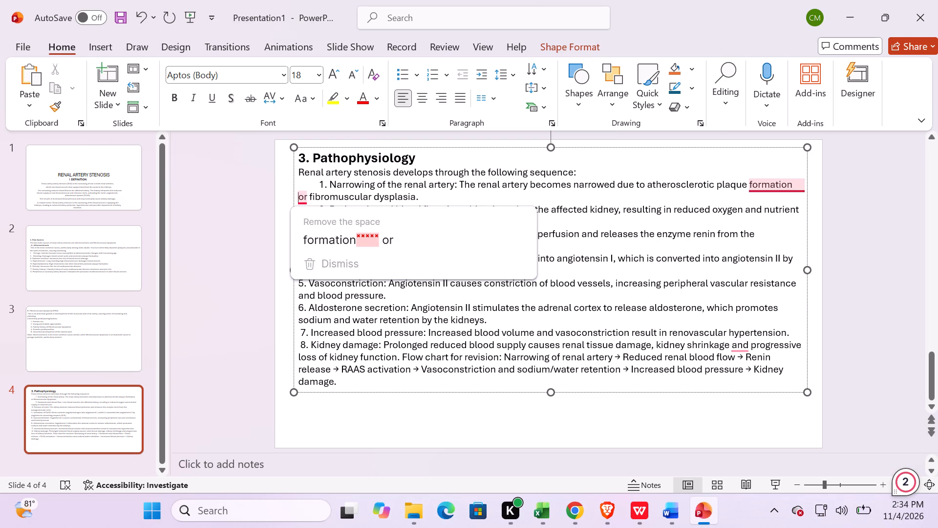
{"action": "key", "text": "space"}
{"action": "key", "text": "space"}
{"action": "key", "text": "space"}
{"action": "left_click", "coordinate": [268, 180]}
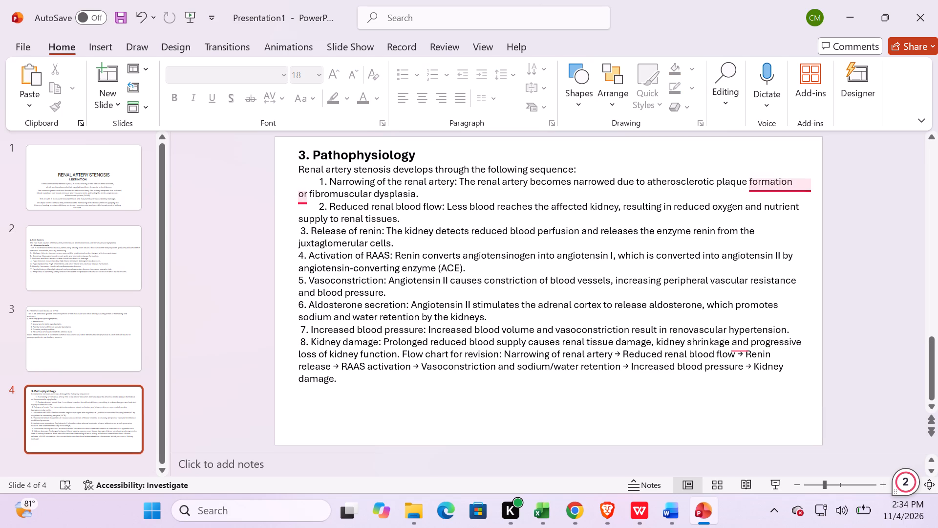
{"action": "left_click", "coordinate": [299, 192]}
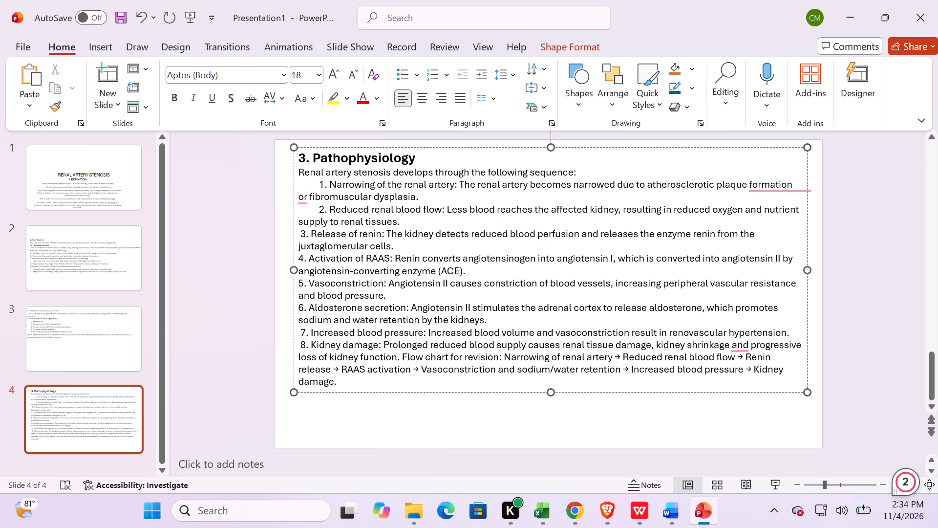
{"action": "key", "text": "space"}
{"action": "key", "text": "space"}
{"action": "key", "text": "space"}
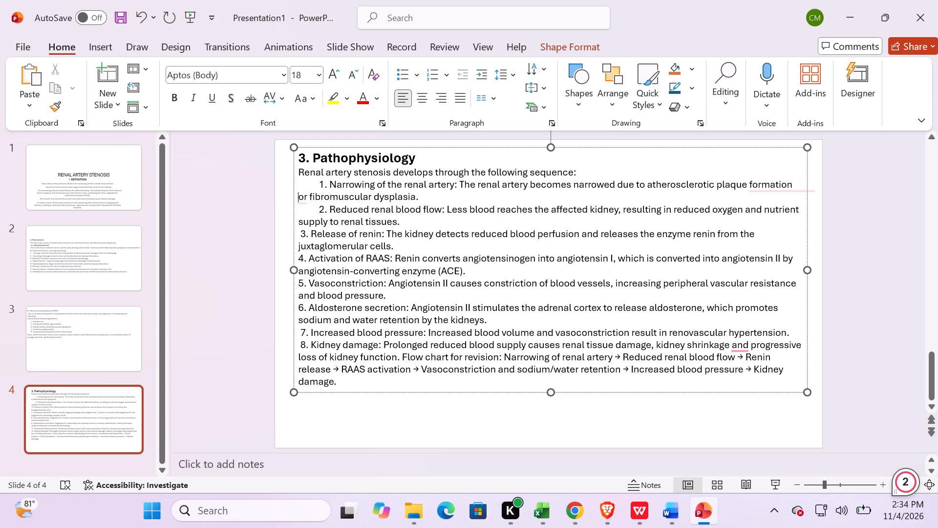
{"action": "key", "text": "space"}
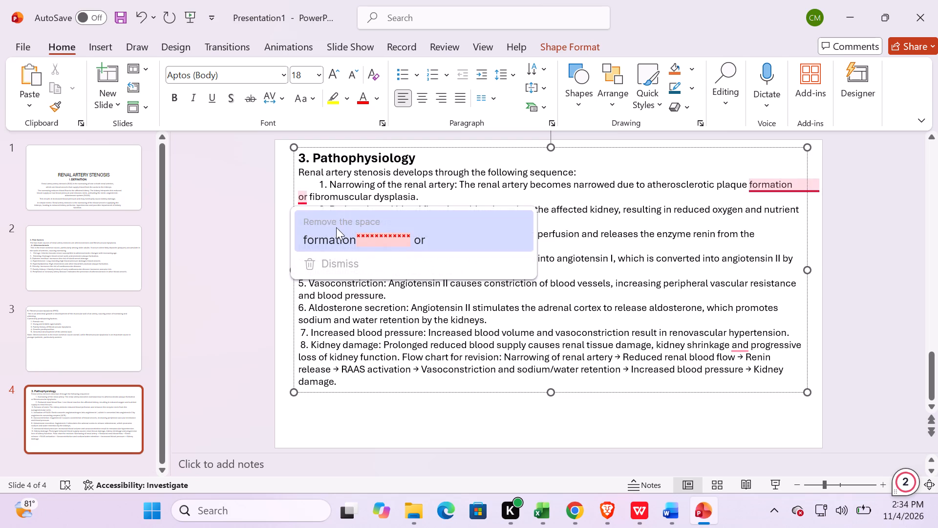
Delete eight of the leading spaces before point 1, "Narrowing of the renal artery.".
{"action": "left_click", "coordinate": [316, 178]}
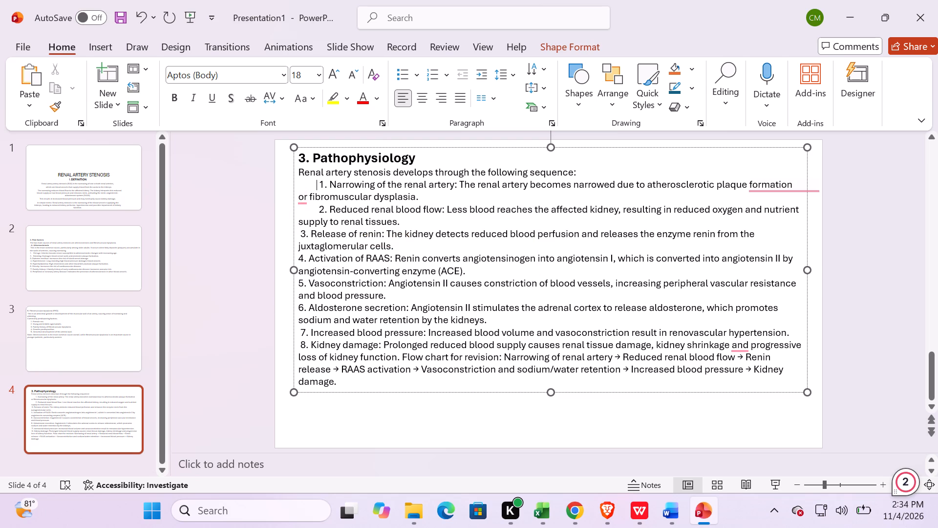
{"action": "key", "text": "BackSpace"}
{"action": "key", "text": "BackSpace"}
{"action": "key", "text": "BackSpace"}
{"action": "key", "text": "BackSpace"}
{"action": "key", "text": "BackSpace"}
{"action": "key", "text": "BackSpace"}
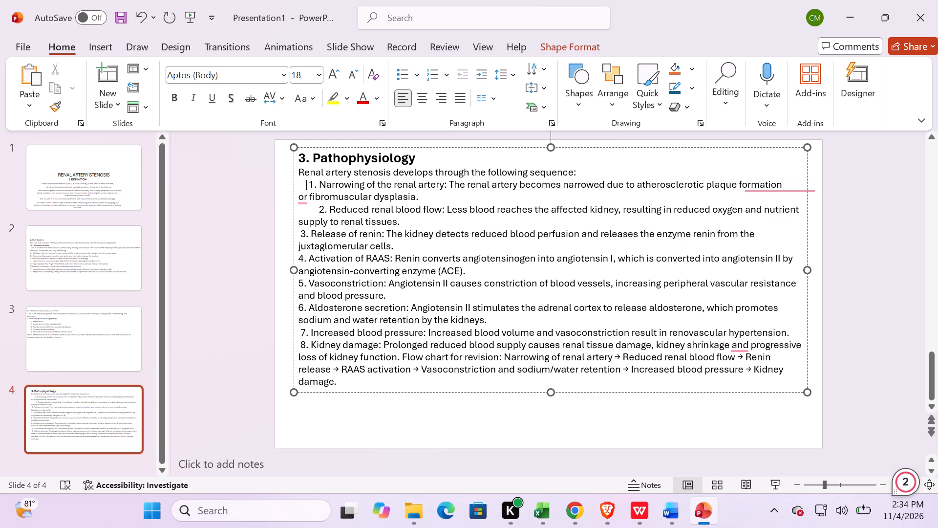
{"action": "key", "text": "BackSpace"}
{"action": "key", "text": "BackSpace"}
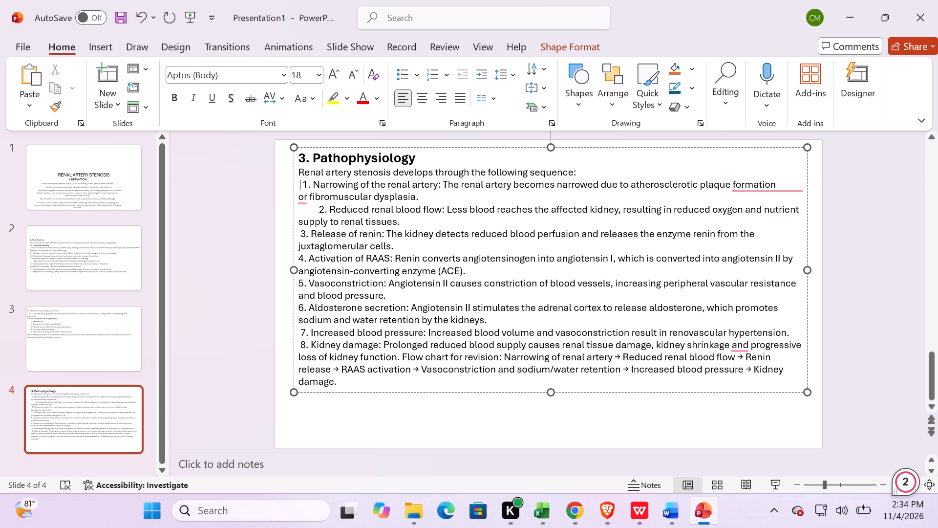
Delete seven of the leading spaces before point 2, "Reduced renal blood flow.".
{"action": "left_click", "coordinate": [316, 209]}
{"action": "key", "text": "BackSpace"}
{"action": "key", "text": "BackSpace"}
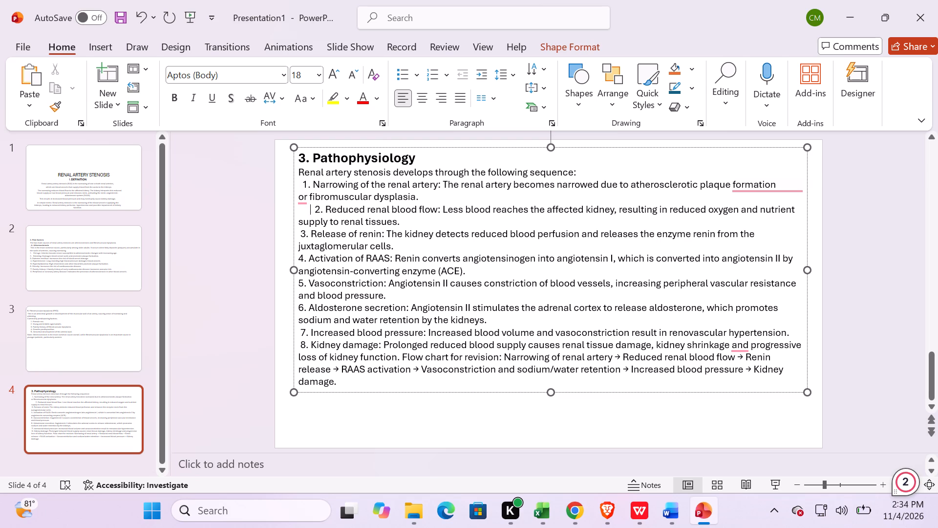
{"action": "key", "text": "BackSpace"}
{"action": "key", "text": "BackSpace"}
{"action": "key", "text": "BackSpace"}
{"action": "key", "text": "BackSpace"}
{"action": "key", "text": "BackSpace"}
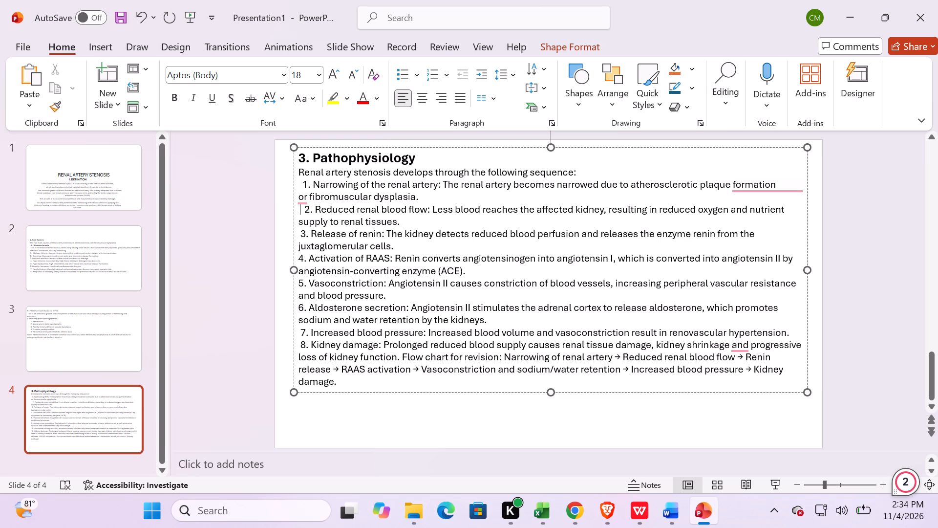
Trim one more leading space from points 1 and 2, and give point 3, "Release of renin," a two-space indent.
{"action": "left_click", "coordinate": [302, 180]}
{"action": "key", "text": "BackSpace"}
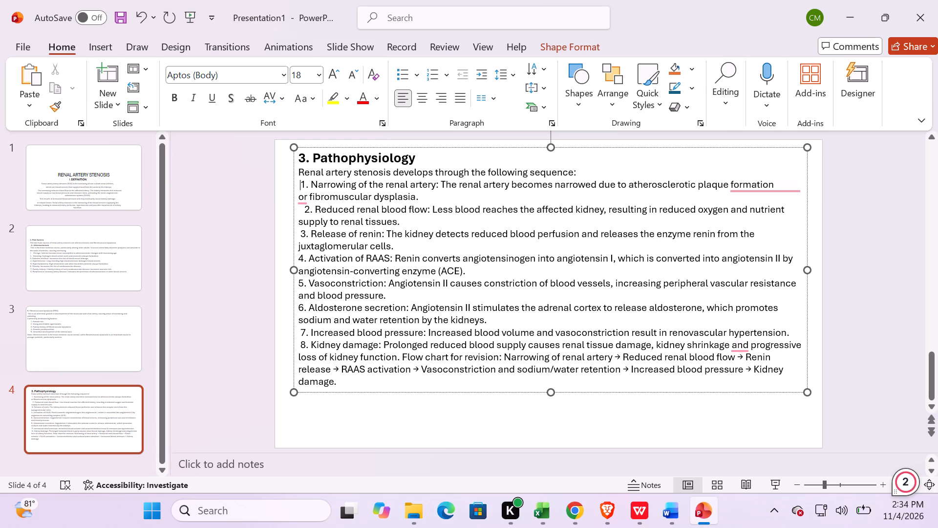
{"action": "left_click", "coordinate": [303, 212]}
{"action": "key", "text": "BackSpace"}
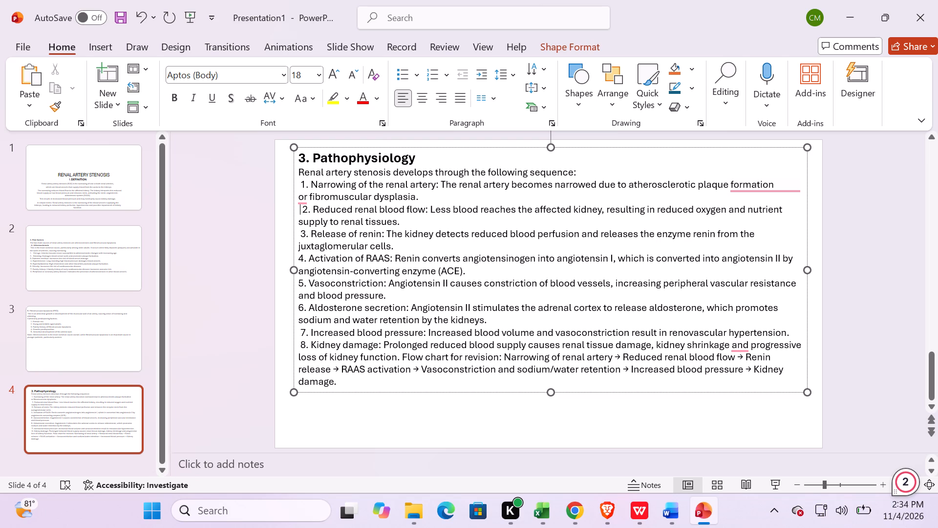
{"action": "left_click", "coordinate": [301, 232]}
{"action": "key", "text": "BackSpace"}
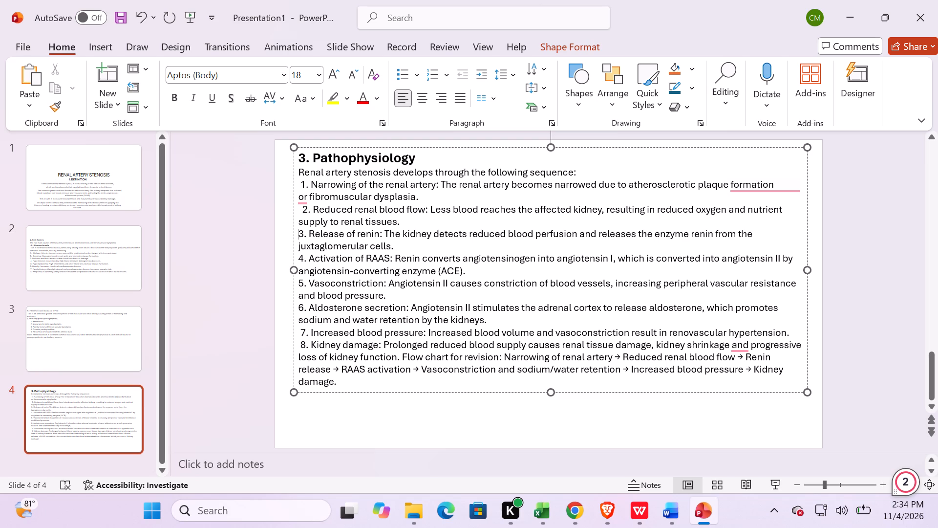
{"action": "key", "text": "space"}
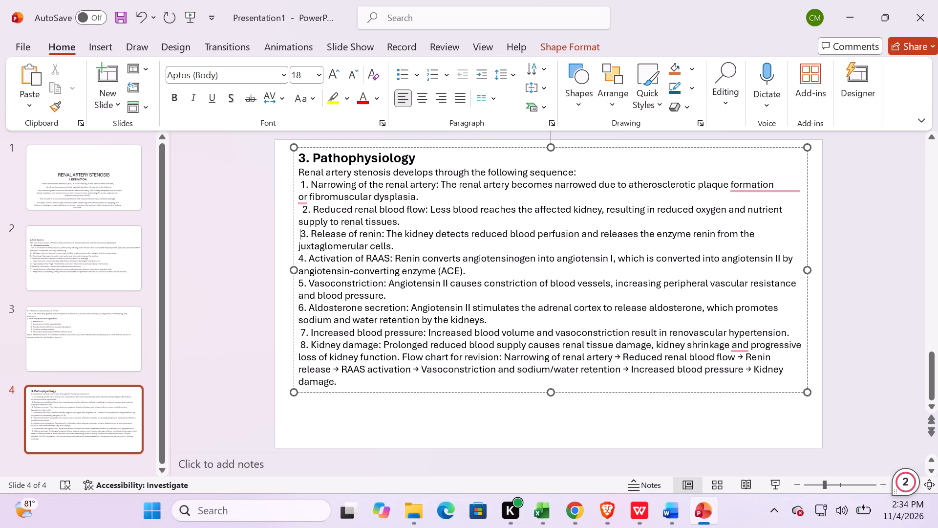
{"action": "key", "text": "space"}
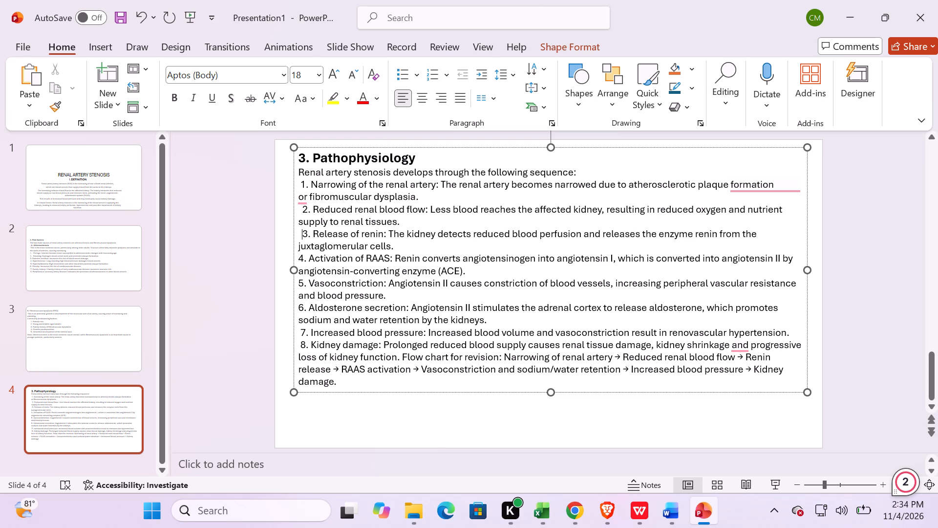
Try to indent the wrapped line "supply to renal tissues" under point 2 with four spaces.
{"action": "left_click", "coordinate": [300, 221]}
{"action": "key", "text": "space"}
{"action": "key", "text": "space"}
{"action": "key", "text": "space"}
{"action": "key", "text": "space"}
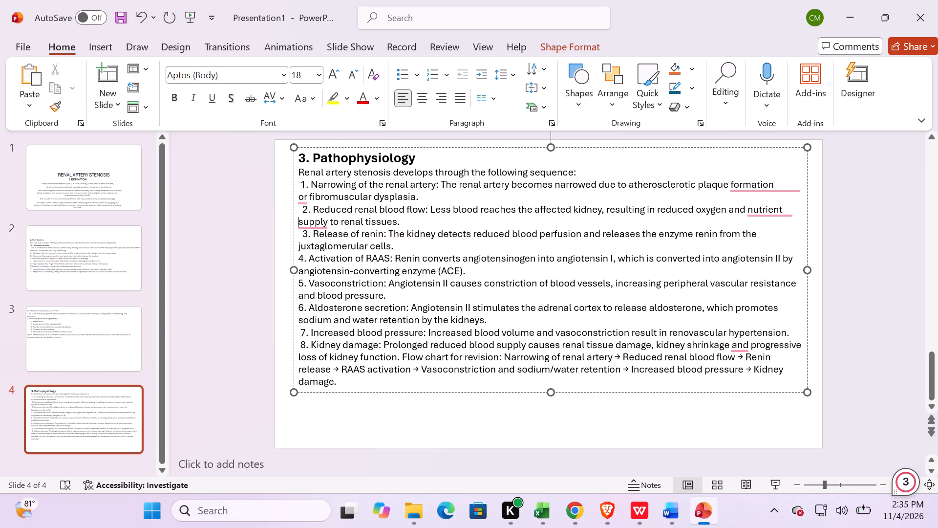
Shift the Pathophysiology text box slightly up and to the right on slide 4, keeping that slide open.
{"action": "left_click_drag", "start_coordinate": [298, 264], "coordinate": [302, 254]}
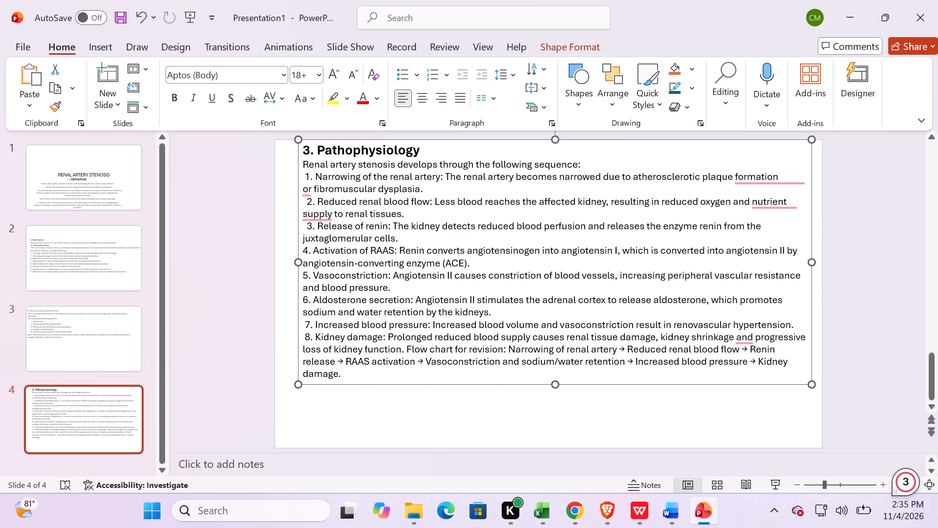
{"action": "scroll", "coordinate": [326, 307], "scroll_direction": "up", "scroll_amount": 1}
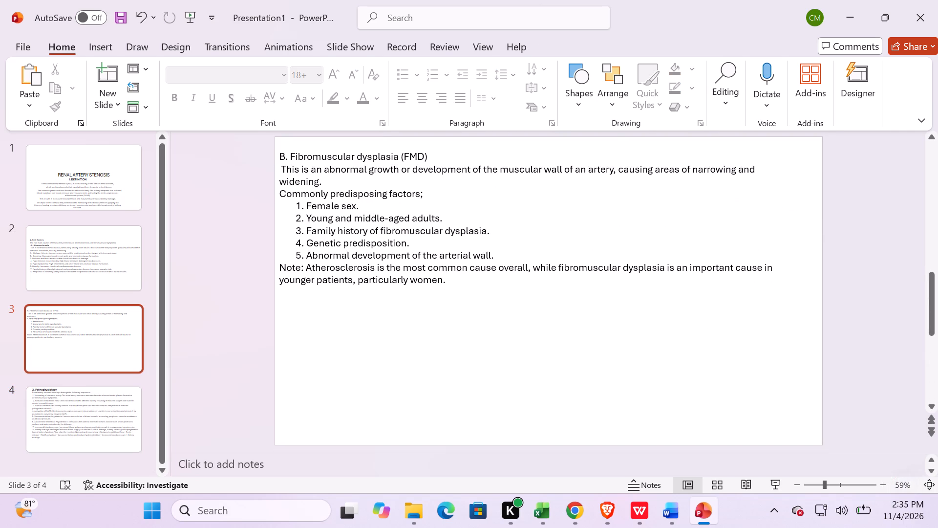
{"action": "left_click", "coordinate": [79, 407]}
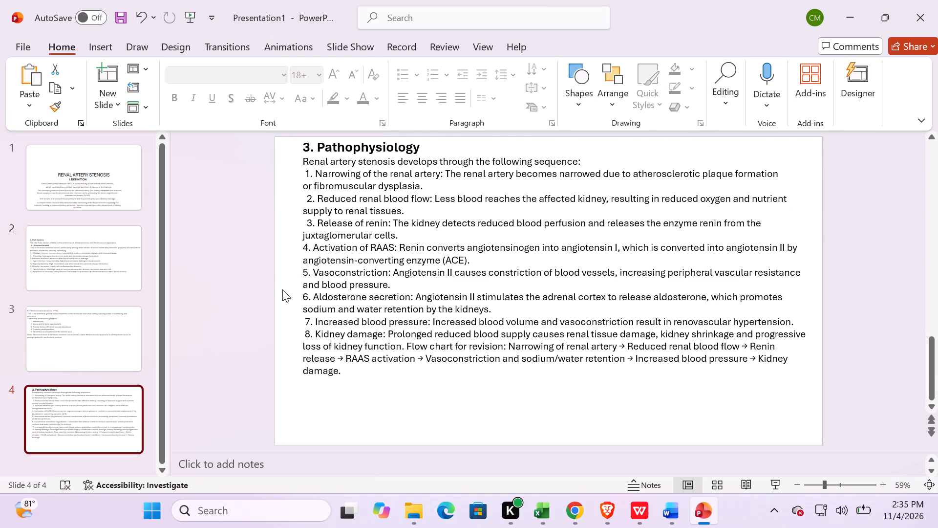
Look over slides 1 to 3 and return to the Pathophysiology slide.
{"action": "left_click", "coordinate": [115, 317]}
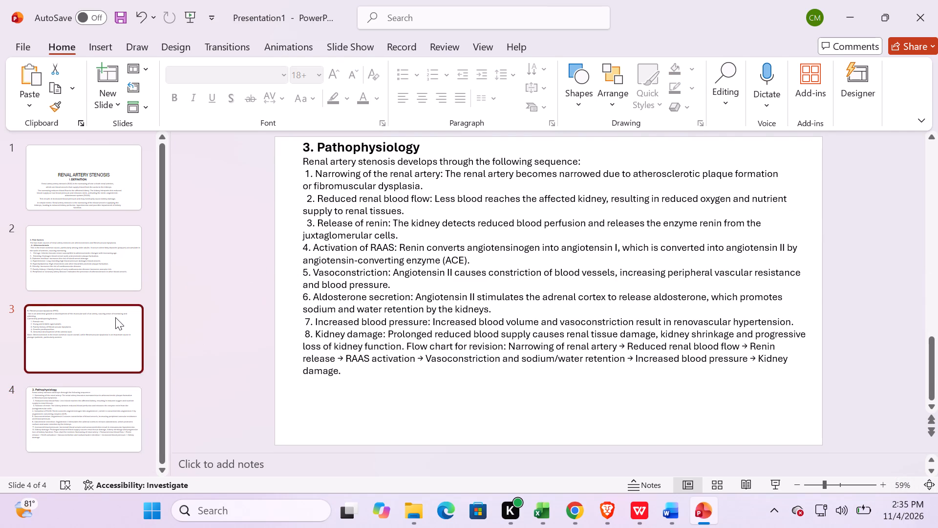
{"action": "left_click", "coordinate": [101, 242]}
{"action": "left_click", "coordinate": [90, 179]}
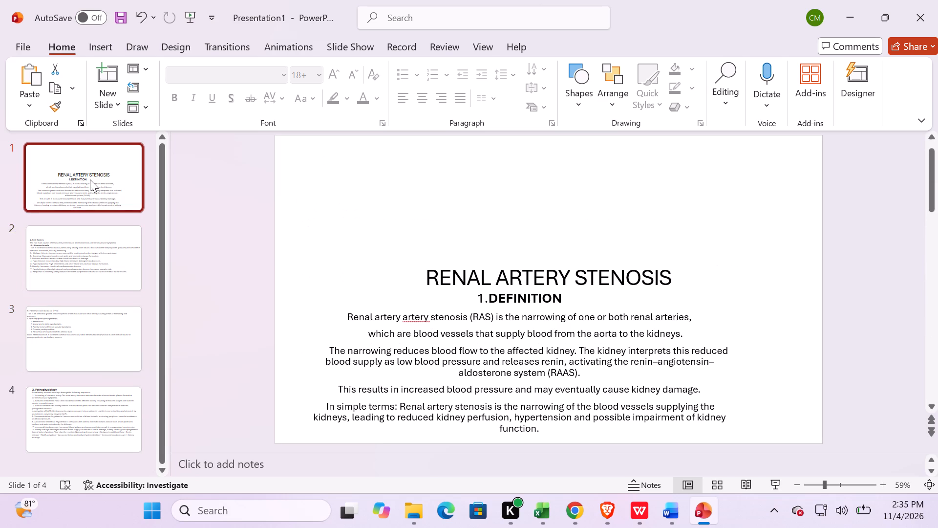
{"action": "left_click", "coordinate": [91, 259]}
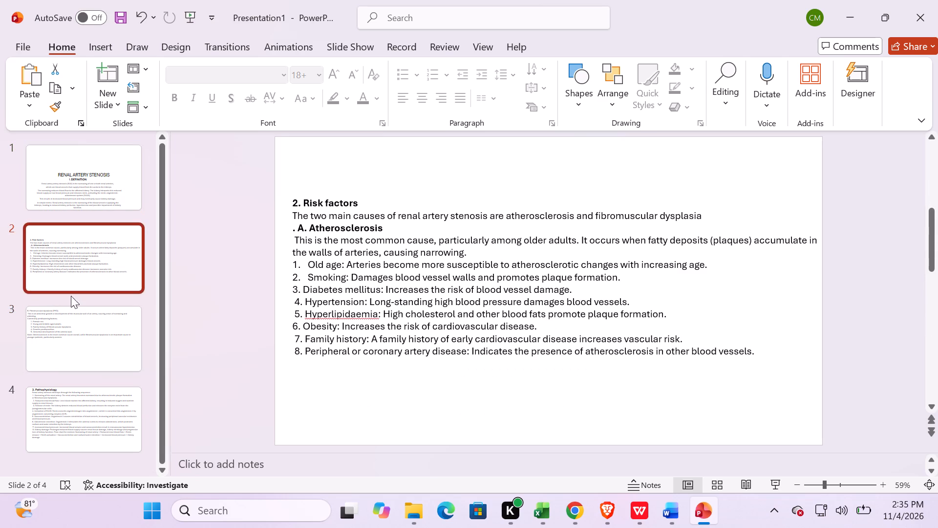
{"action": "left_click", "coordinate": [70, 315]}
{"action": "left_click", "coordinate": [65, 388]}
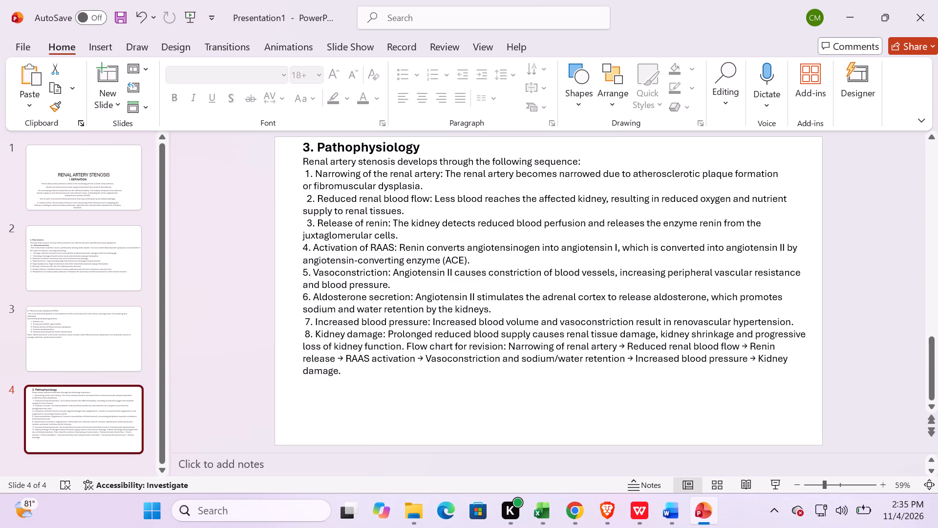
Indent points 4, 5 and 6 of the Pathophysiology list on slide 4 with two leading spaces each.
{"action": "left_click", "coordinate": [306, 253]}
{"action": "left_click", "coordinate": [305, 250]}
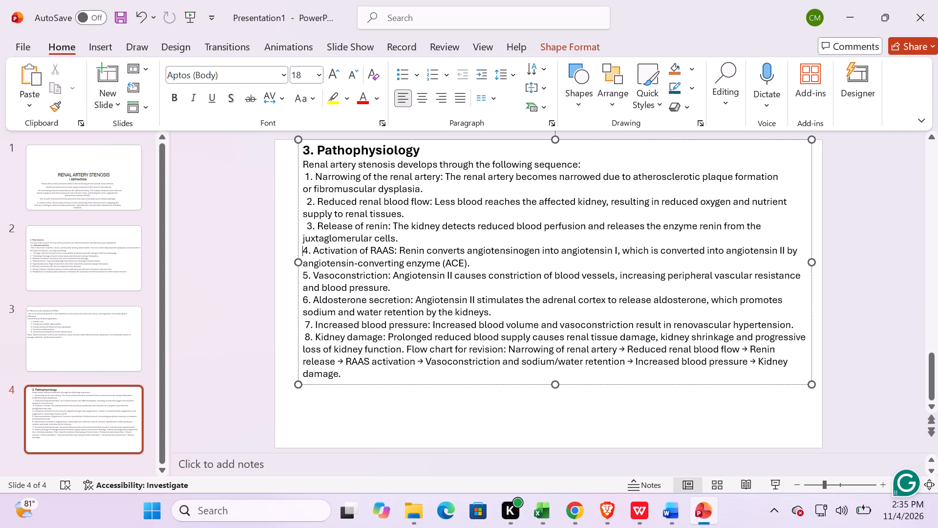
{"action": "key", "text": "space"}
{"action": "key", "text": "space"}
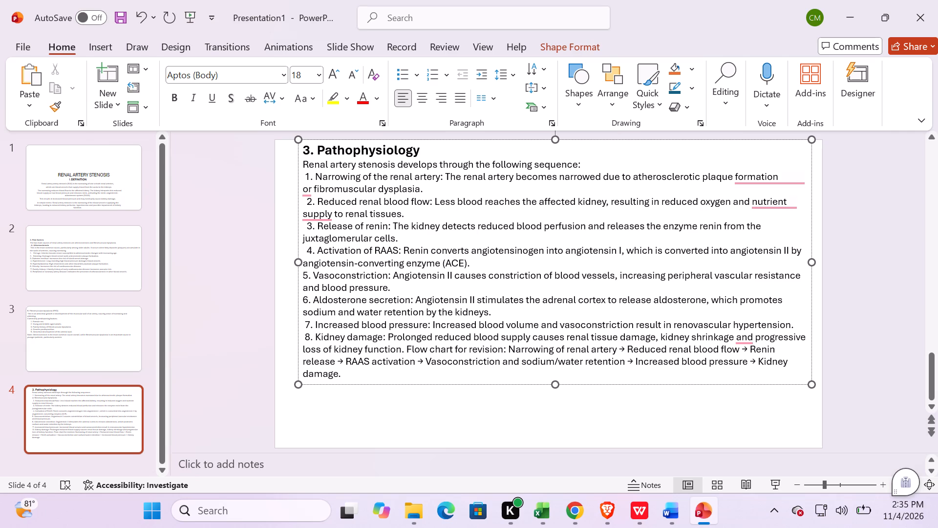
{"action": "left_click", "coordinate": [360, 268]}
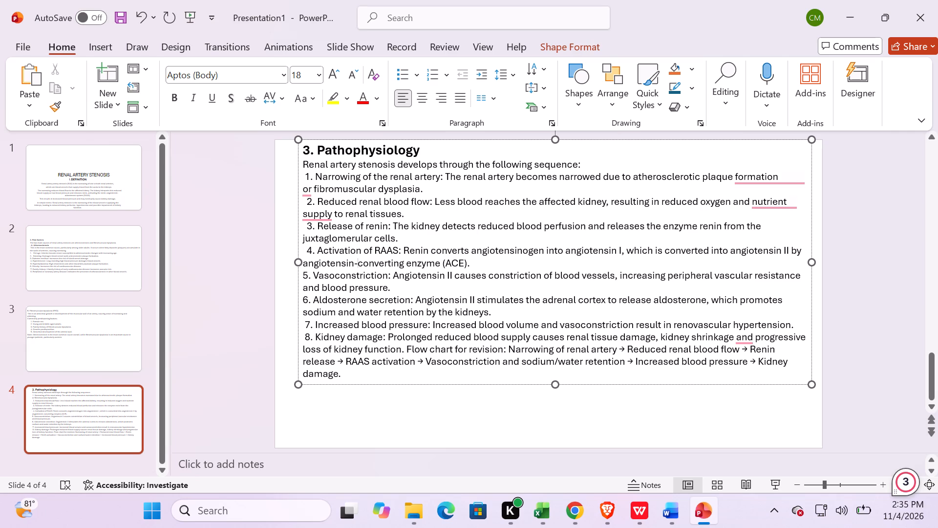
{"action": "left_click", "coordinate": [305, 276]}
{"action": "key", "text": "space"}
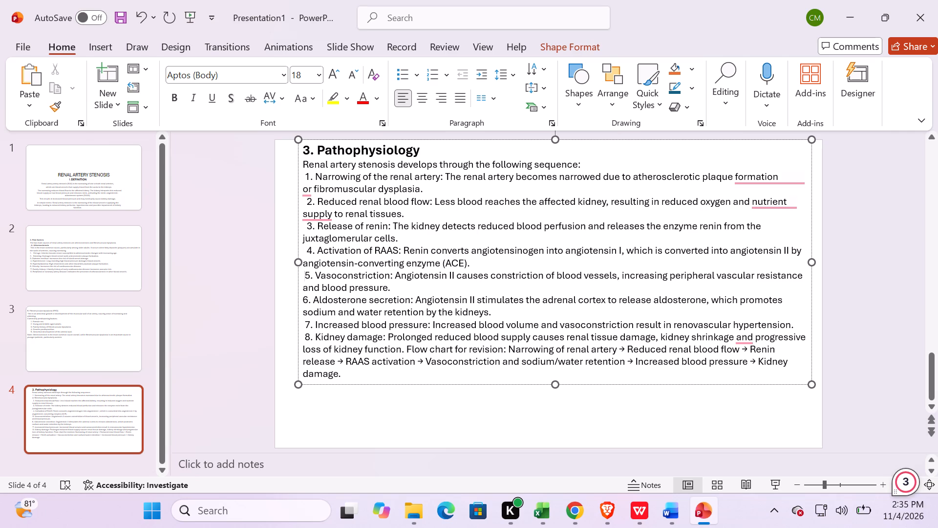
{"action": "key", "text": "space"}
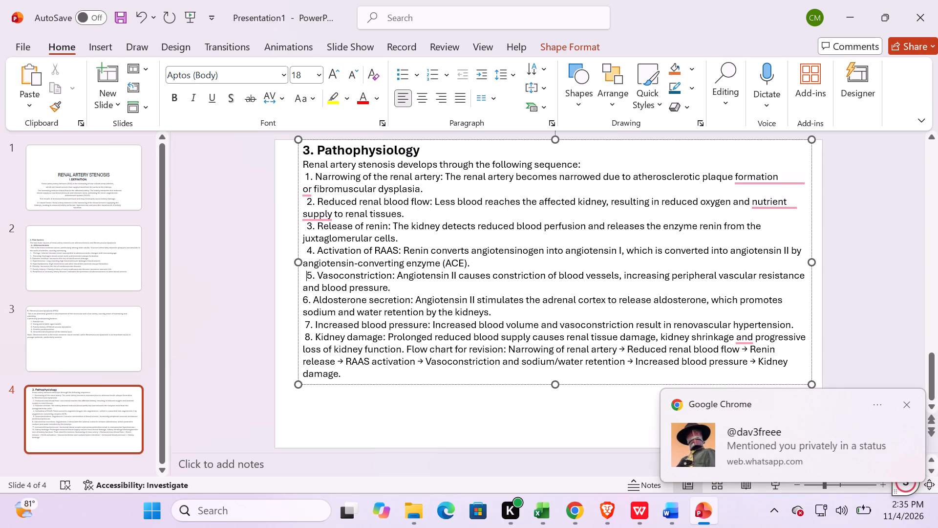
{"action": "left_click", "coordinate": [302, 299]}
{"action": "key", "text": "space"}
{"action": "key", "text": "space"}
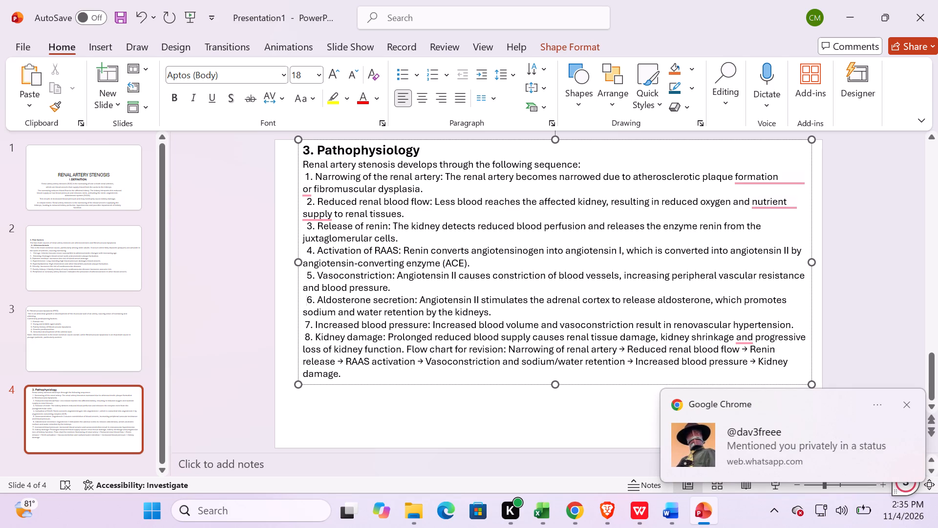
Add one more leading space before points 7, "Increased blood pressure," and 8, "Kidney damage," in the Pathophysiology list.
{"action": "left_click", "coordinate": [306, 325]}
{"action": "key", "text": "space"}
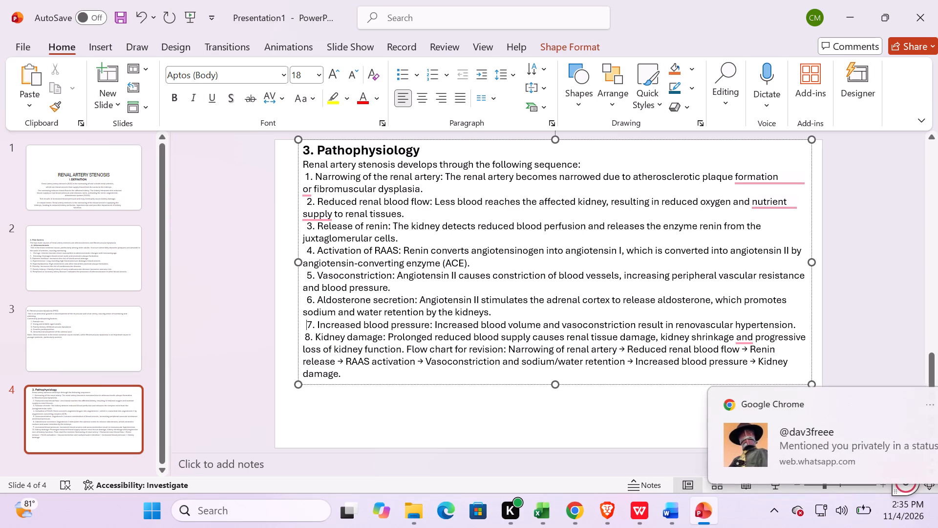
{"action": "left_click", "coordinate": [301, 338]}
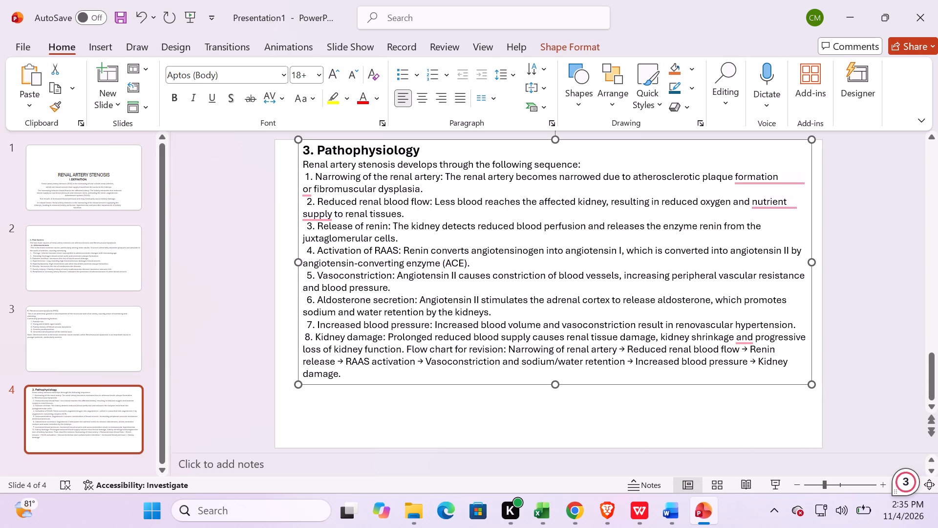
{"action": "left_click", "coordinate": [305, 333]}
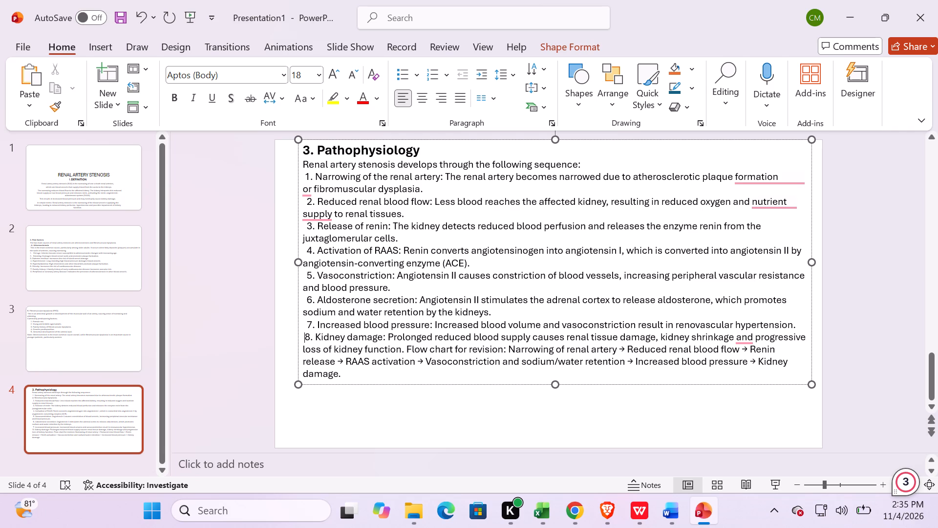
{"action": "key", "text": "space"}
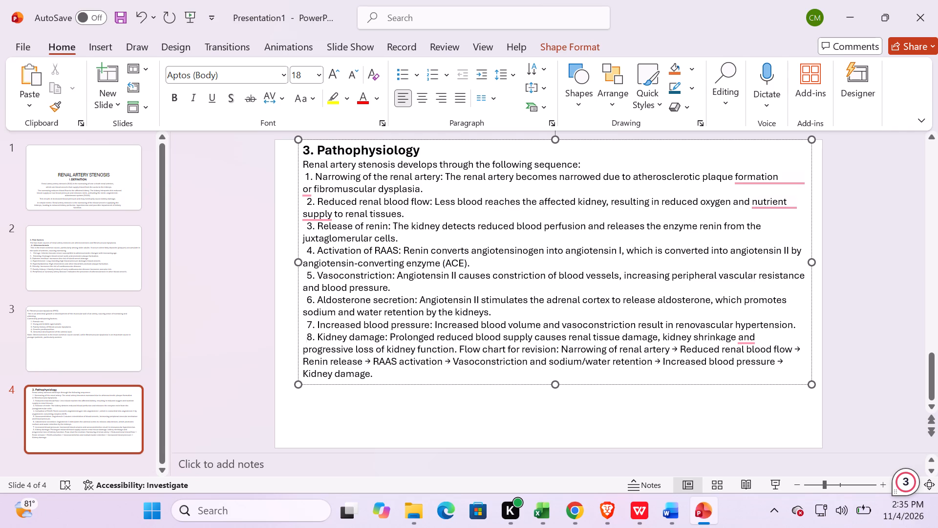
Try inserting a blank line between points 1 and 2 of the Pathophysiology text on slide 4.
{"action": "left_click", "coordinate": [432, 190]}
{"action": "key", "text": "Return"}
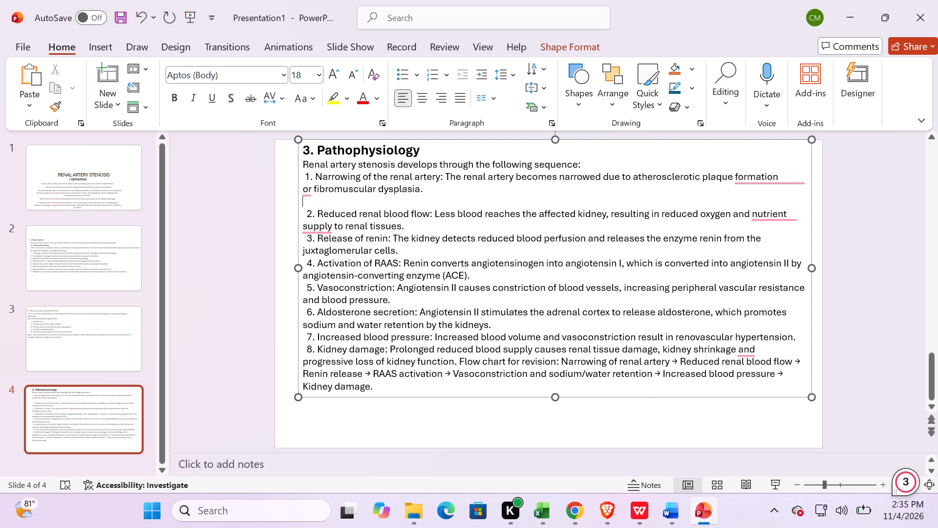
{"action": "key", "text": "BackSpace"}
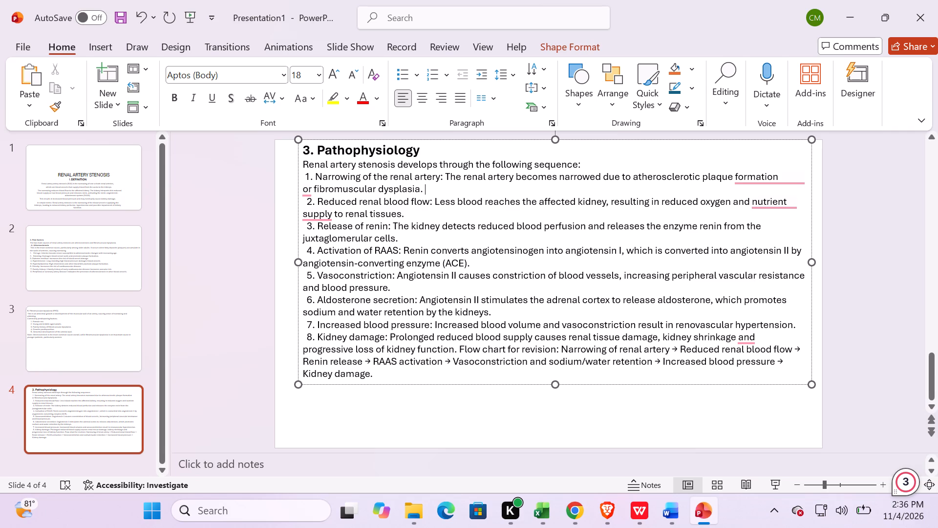
Add a new blank slide after slide 4.
{"action": "scroll", "coordinate": [522, 266], "scroll_direction": "down", "scroll_amount": 1}
{"action": "left_click", "coordinate": [110, 94]}
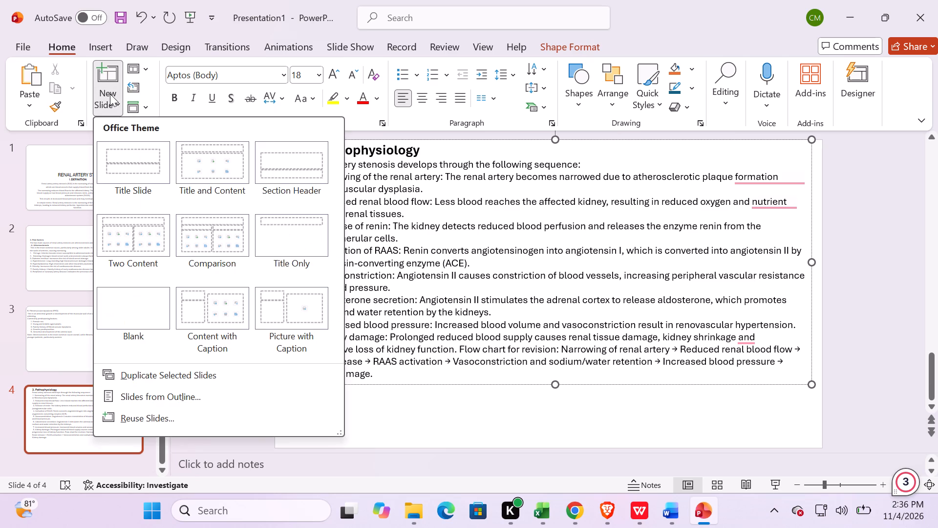
{"action": "left_click", "coordinate": [110, 94]}
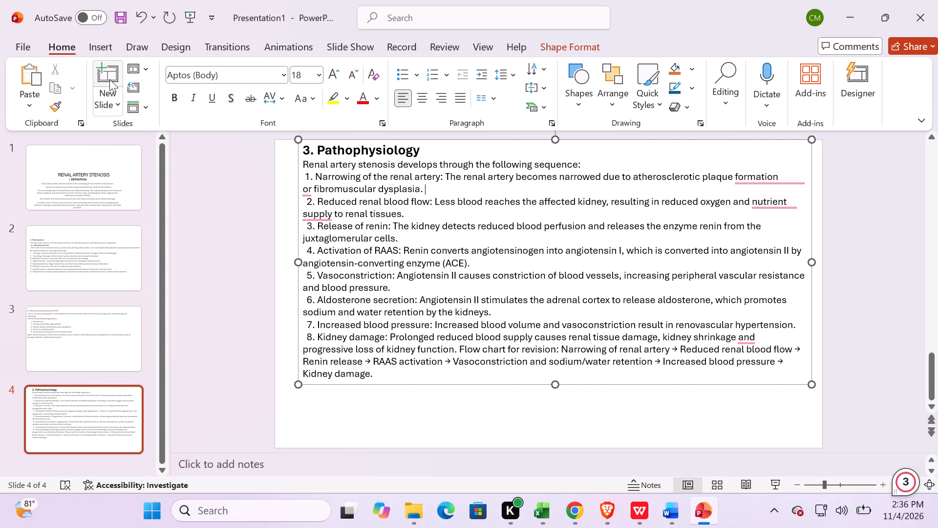
{"action": "left_click", "coordinate": [109, 79]}
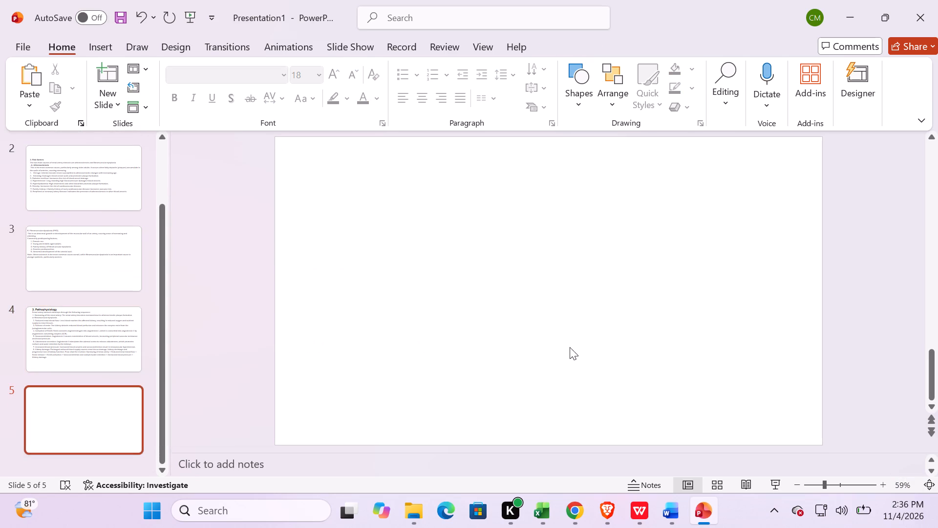
Switch to the PDF notes in Chrome and check how the Pathophysiology section and its revision flow chart are laid out.
{"action": "left_click", "coordinate": [560, 442]}
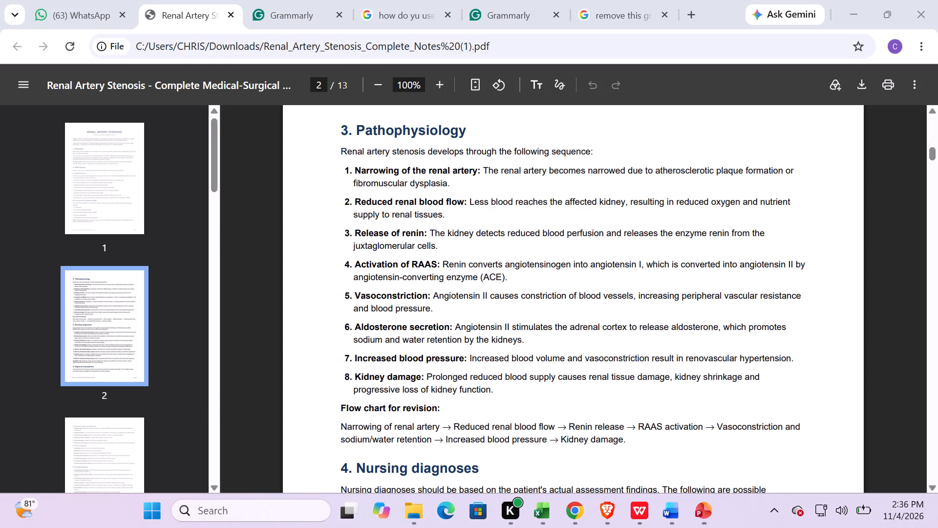
{"action": "scroll", "coordinate": [583, 316], "scroll_direction": "down", "scroll_amount": 1}
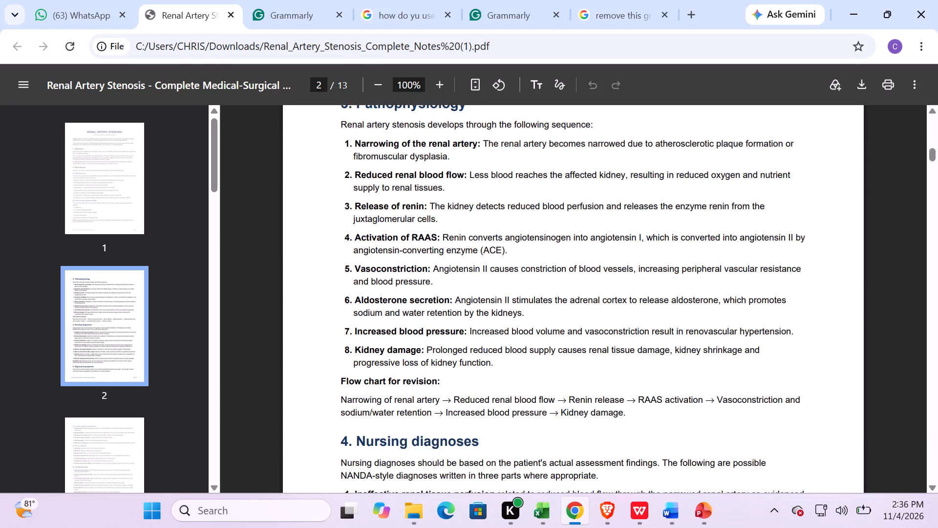
{"action": "scroll", "coordinate": [583, 316], "scroll_direction": "down", "scroll_amount": 2}
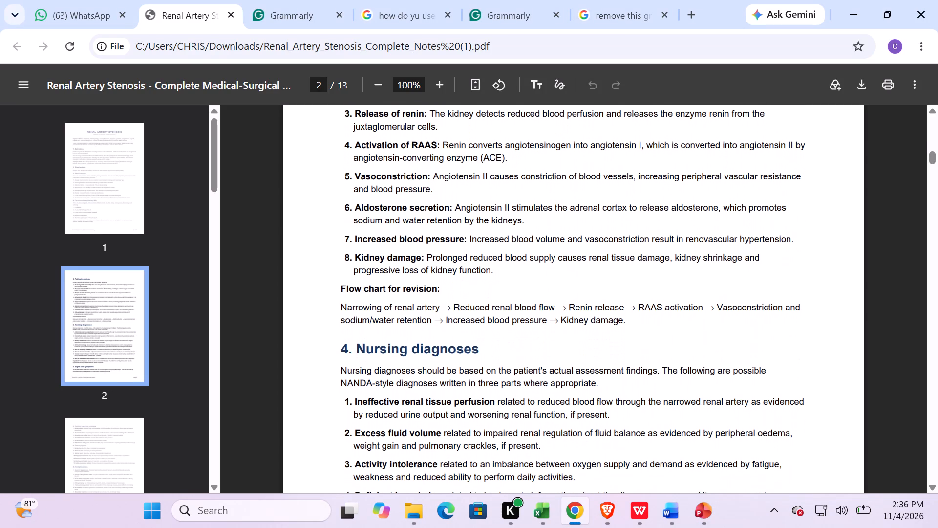
{"action": "scroll", "coordinate": [643, 333], "scroll_direction": "up", "scroll_amount": 2}
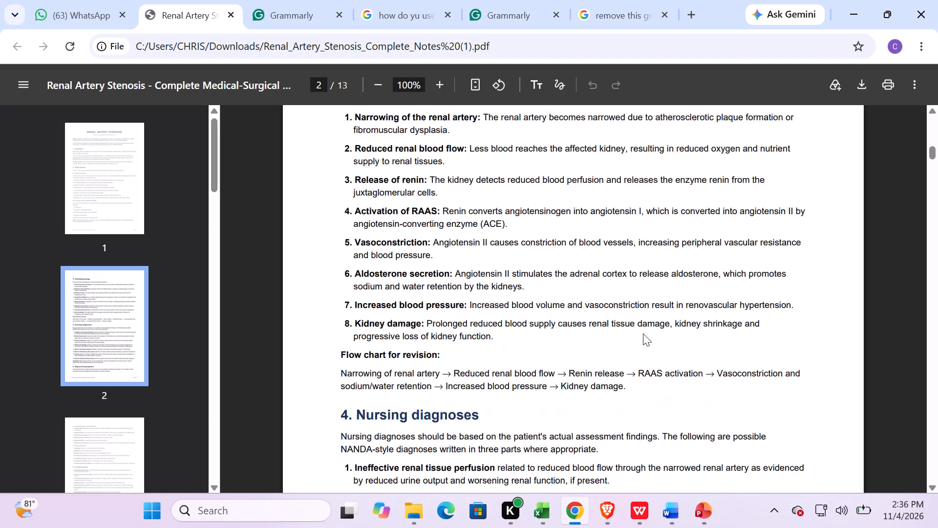
{"action": "scroll", "coordinate": [643, 333], "scroll_direction": "down", "scroll_amount": 2}
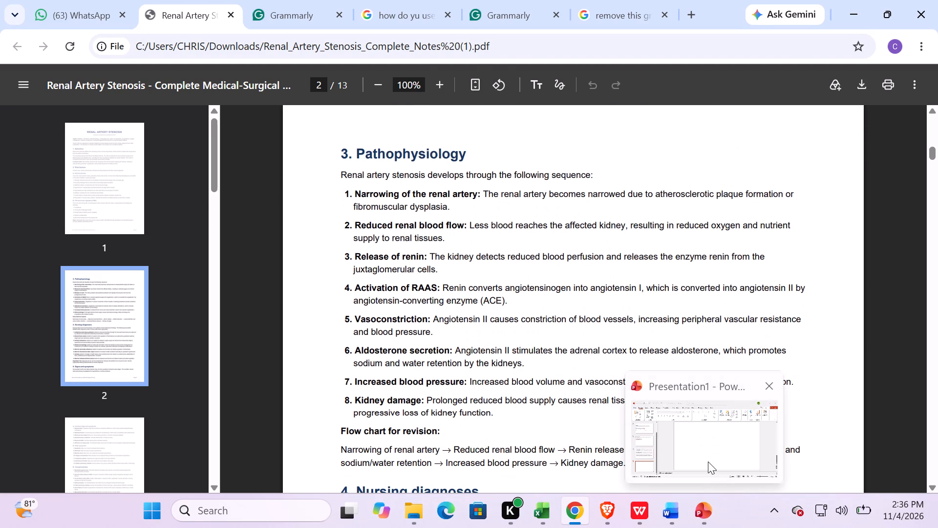
Back in PowerPoint, start "Flow chart for revision" on its own line below point 8 on slide 4, indented by three spaces.
{"action": "left_click", "coordinate": [708, 462]}
{"action": "left_click", "coordinate": [93, 344]}
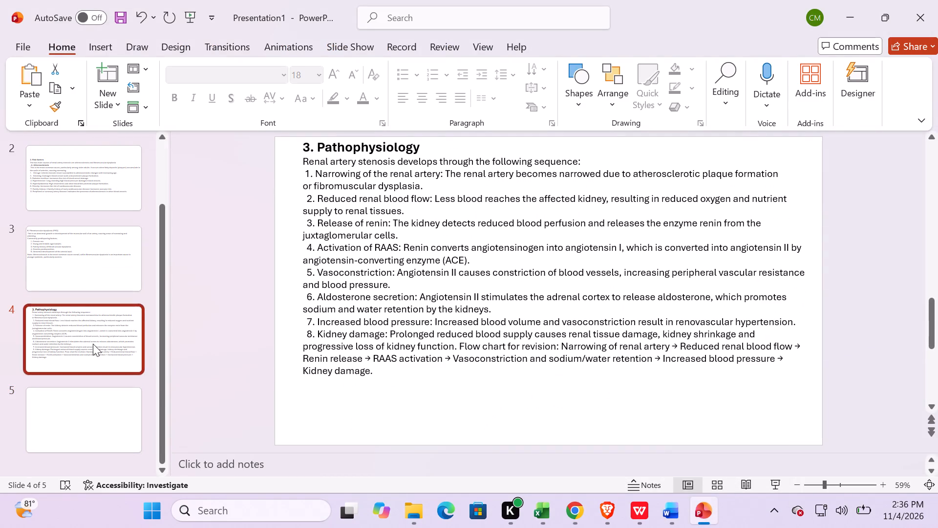
{"action": "left_click", "coordinate": [461, 345]}
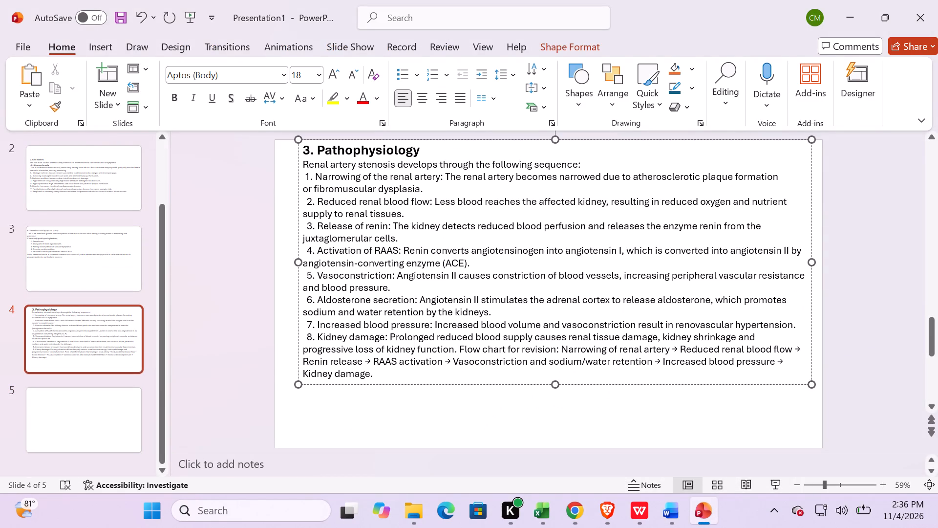
{"action": "key", "text": "Return"}
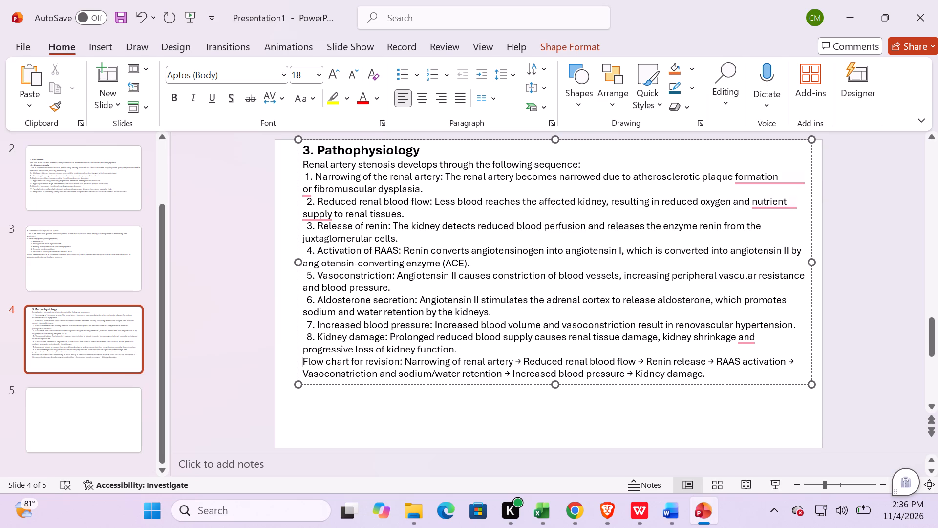
{"action": "key", "text": "space"}
{"action": "key", "text": "space"}
{"action": "key", "text": "space"}
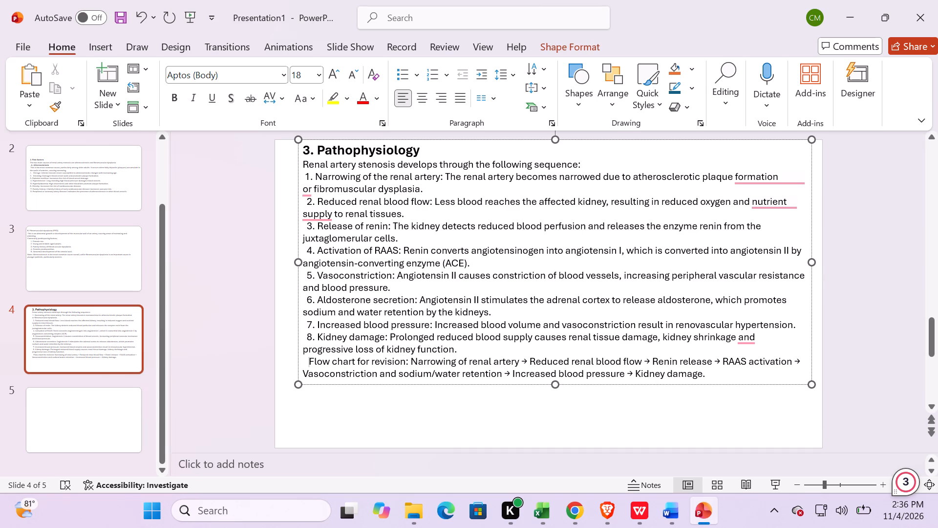
Make the "Flow chart for revision" label bold on slide 4.
{"action": "double_click", "coordinate": [404, 360]}
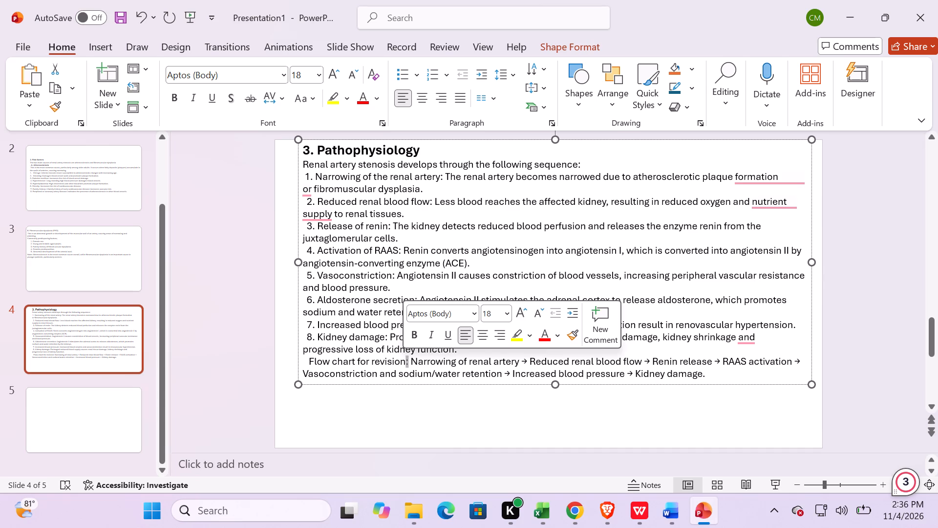
{"action": "left_click_drag", "start_coordinate": [404, 360], "coordinate": [317, 366]}
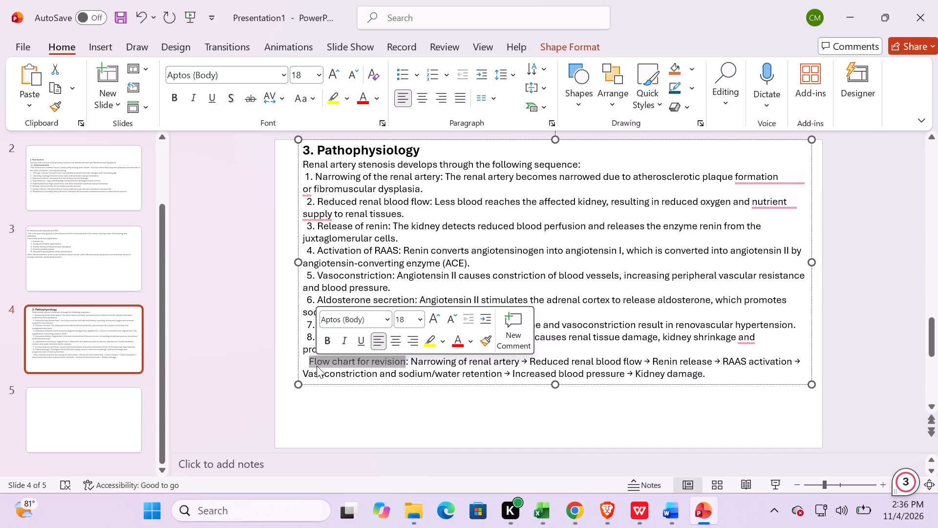
{"action": "left_click", "coordinate": [324, 337]}
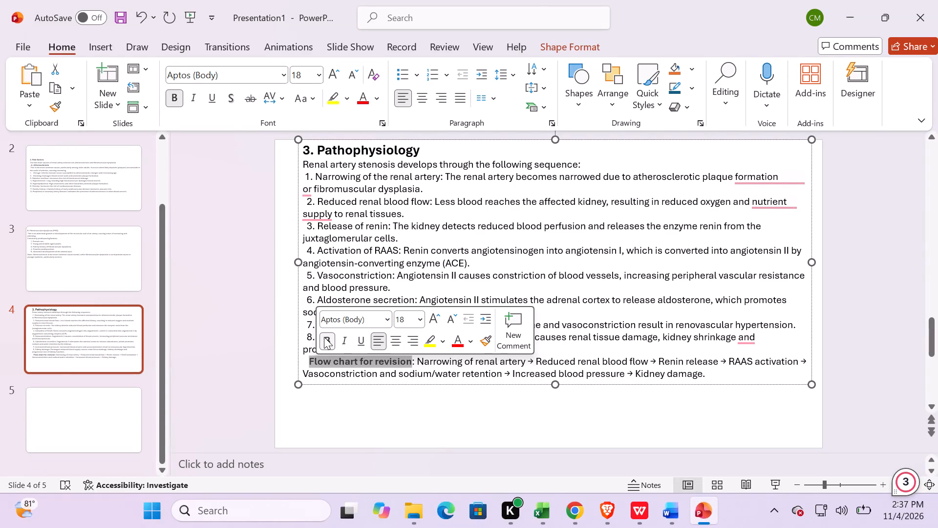
{"action": "left_click", "coordinate": [456, 394]}
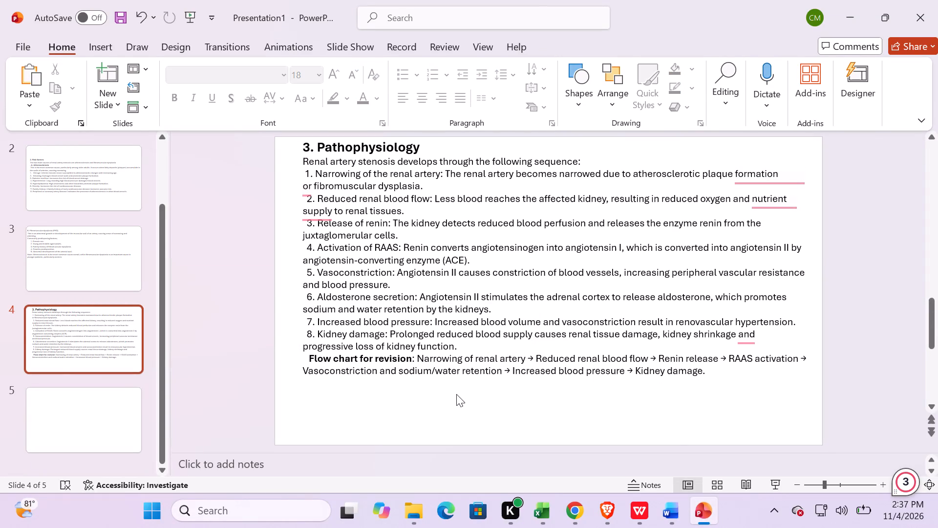
Copy the whole "4. Nursing diagnoses" section from the PDF notes in Chrome, from its heading through the "Important" note.
{"action": "scroll", "coordinate": [456, 394], "scroll_direction": "down", "scroll_amount": 2}
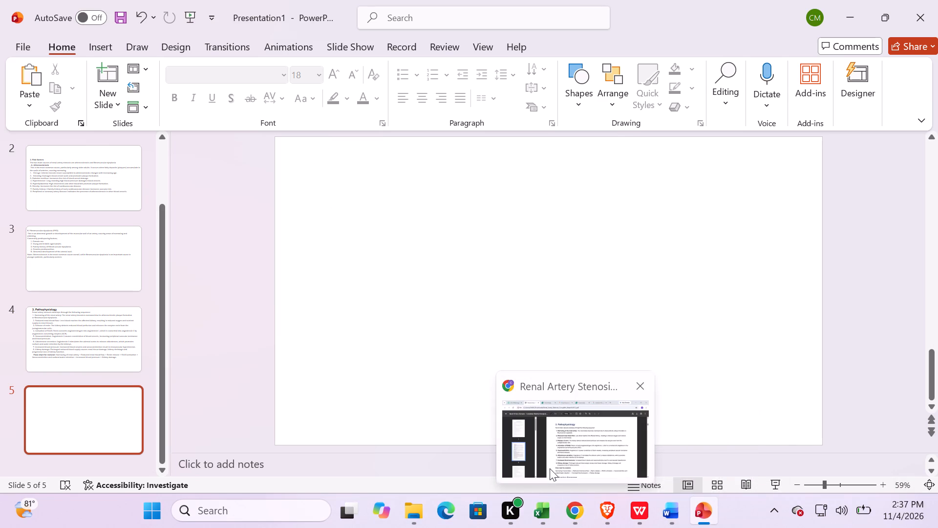
{"action": "left_click", "coordinate": [550, 468]}
{"action": "scroll", "coordinate": [493, 284], "scroll_direction": "down", "scroll_amount": 1}
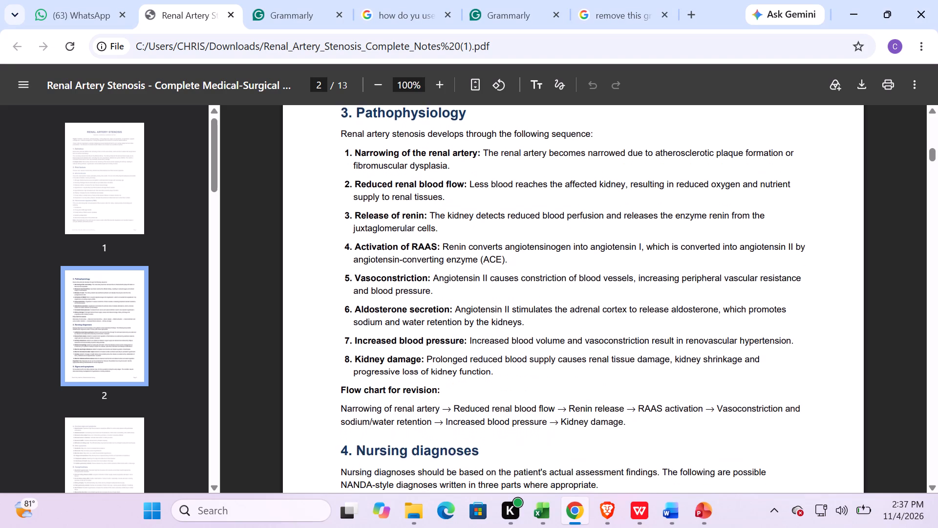
{"action": "scroll", "coordinate": [493, 284], "scroll_direction": "down", "scroll_amount": 2}
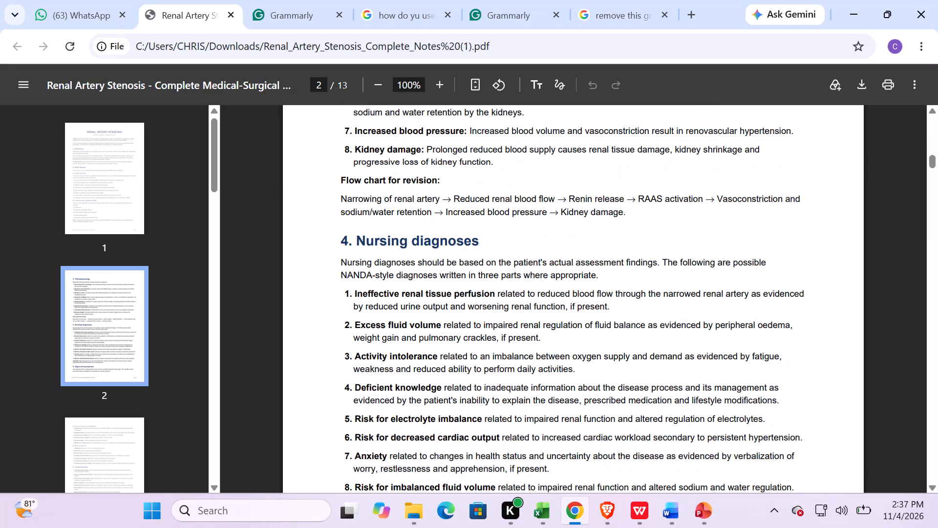
{"action": "scroll", "coordinate": [481, 262], "scroll_direction": "down", "scroll_amount": 2}
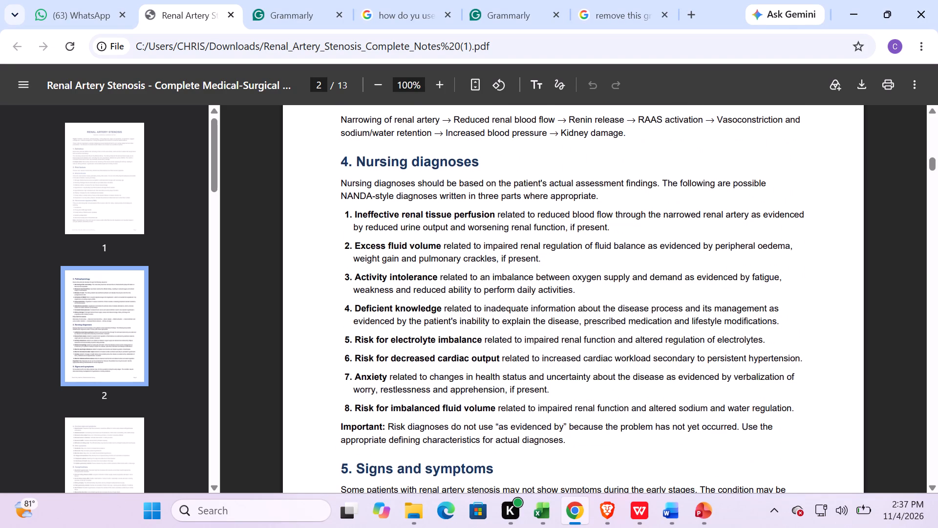
{"action": "left_click_drag", "start_coordinate": [341, 159], "coordinate": [777, 412]}
{"action": "scroll", "coordinate": [355, 159], "scroll_direction": "right", "scroll_amount": 1}
{"action": "scroll", "coordinate": [748, 234], "scroll_direction": "up", "scroll_amount": 1}
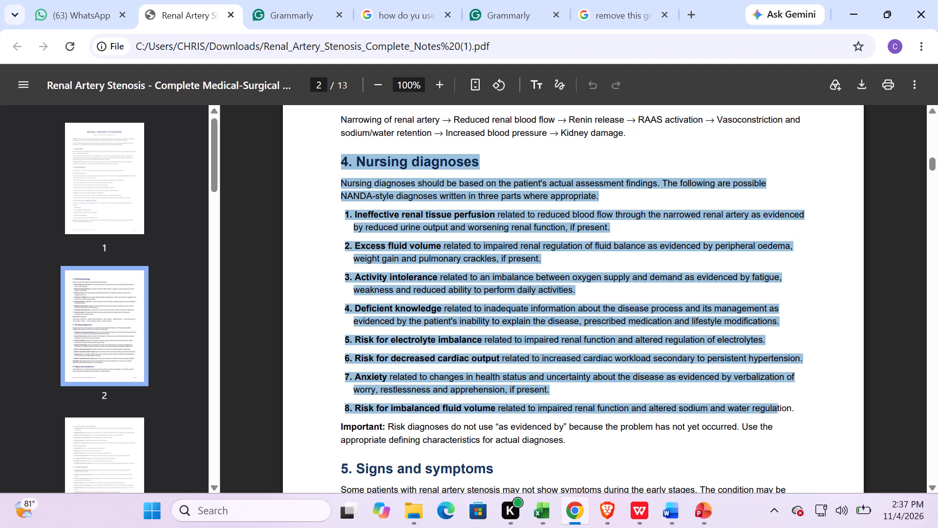
{"action": "left_click_drag", "start_coordinate": [777, 412], "coordinate": [676, 459]}
{"action": "scroll", "coordinate": [787, 416], "scroll_direction": "left", "scroll_amount": 1}
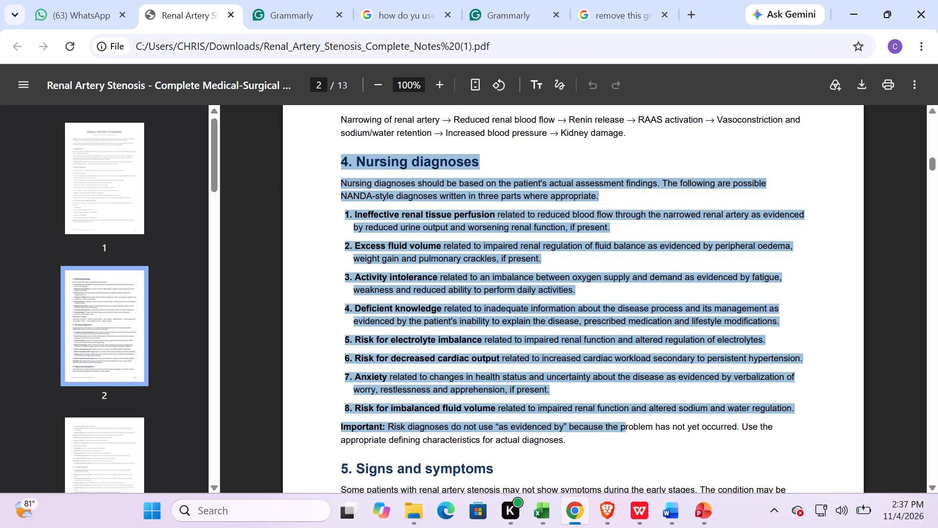
{"action": "scroll", "coordinate": [676, 459], "scroll_direction": "left", "scroll_amount": 1}
{"action": "left_click_drag", "start_coordinate": [676, 459], "coordinate": [572, 440]}
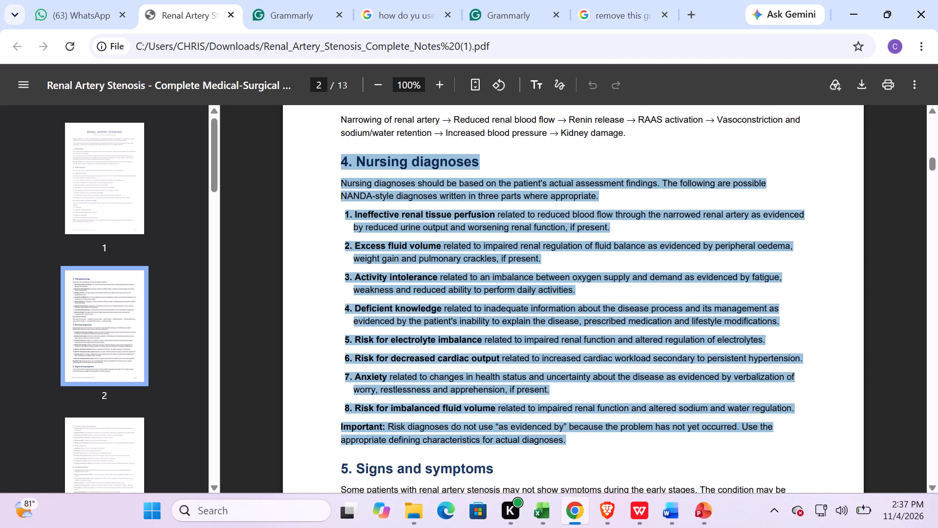
{"action": "key", "text": "ctrl+c"}
{"action": "key", "text": "ctrl+c"}
{"action": "key", "text": "ctrl+c"}
{"action": "key", "text": "ctrl+c"}
{"action": "key", "text": "ctrl+c"}
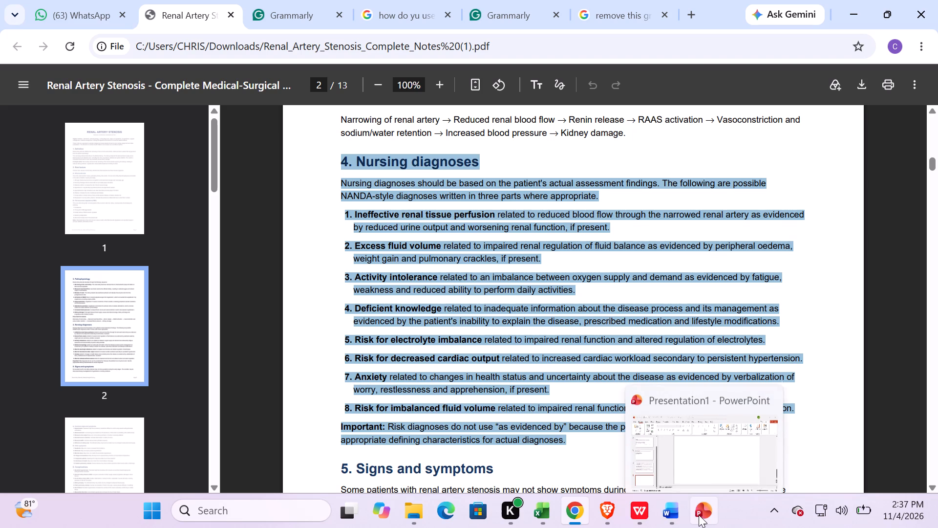
Paste the copied Nursing diagnoses text onto the blank slide 5 in PowerPoint.
{"action": "left_click", "coordinate": [687, 462]}
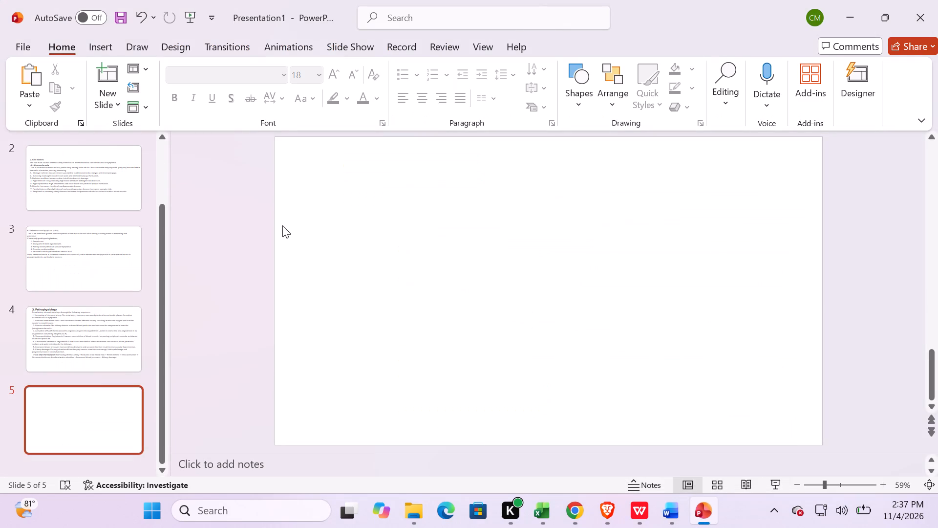
{"action": "key", "text": "ctrl+v"}
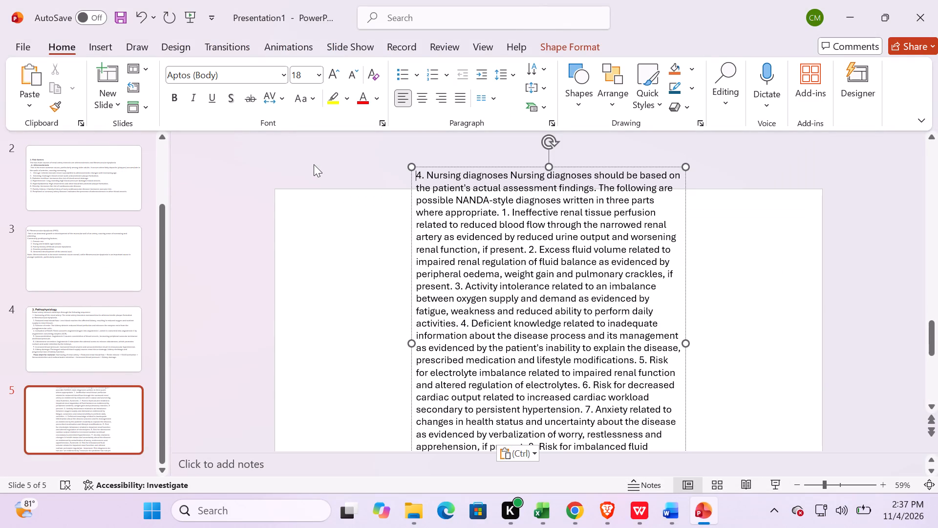
Widen the Nursing diagnoses text box on slide 5 rightward to nearly the slide's right edge.
{"action": "left_click_drag", "start_coordinate": [684, 166], "coordinate": [809, 182]}
{"action": "scroll", "coordinate": [692, 167], "scroll_direction": "right", "scroll_amount": 1}
{"action": "scroll", "coordinate": [809, 182], "scroll_direction": "right", "scroll_amount": 1}
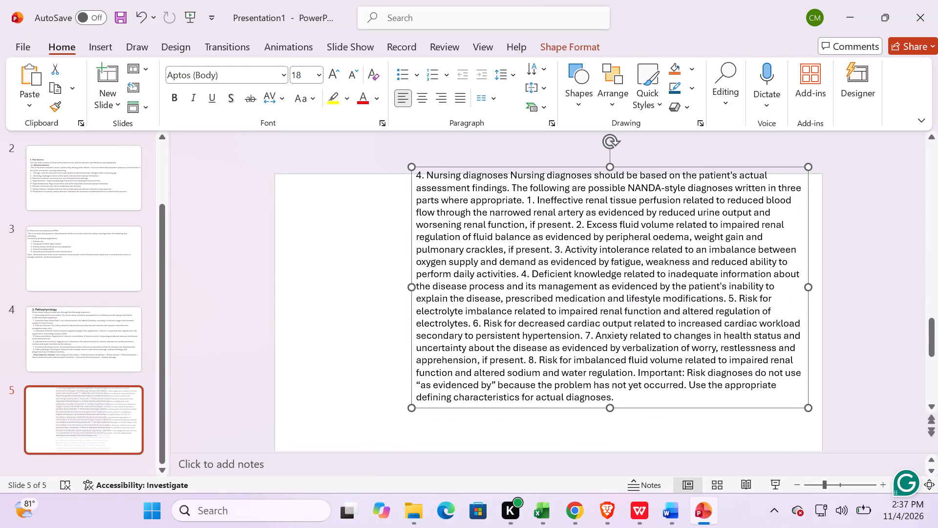
Widen the Nursing diagnoses text box on slide 5 leftward to nearly the slide's left edge.
{"action": "left_click_drag", "start_coordinate": [413, 169], "coordinate": [383, 183]}
{"action": "scroll", "coordinate": [404, 172], "scroll_direction": "left", "scroll_amount": 1}
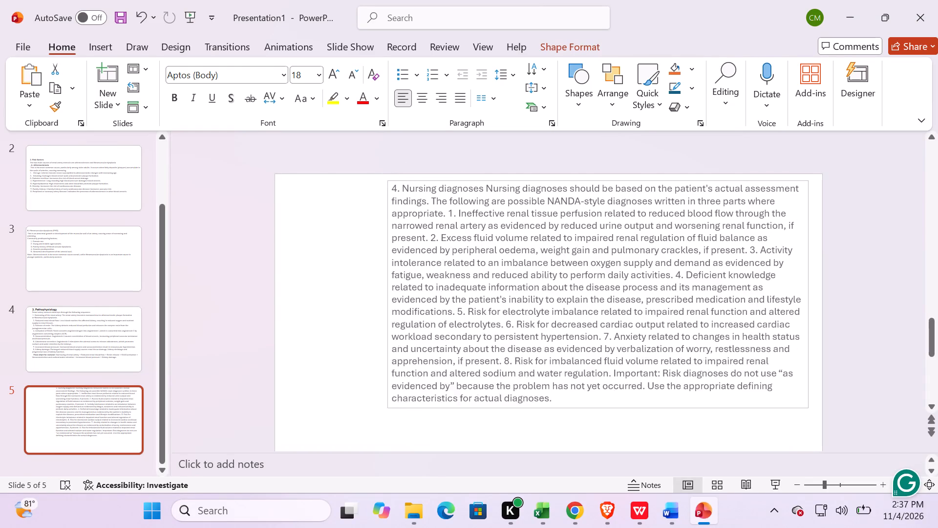
{"action": "scroll", "coordinate": [383, 183], "scroll_direction": "left", "scroll_amount": 1}
{"action": "left_click_drag", "start_coordinate": [383, 183], "coordinate": [294, 184]}
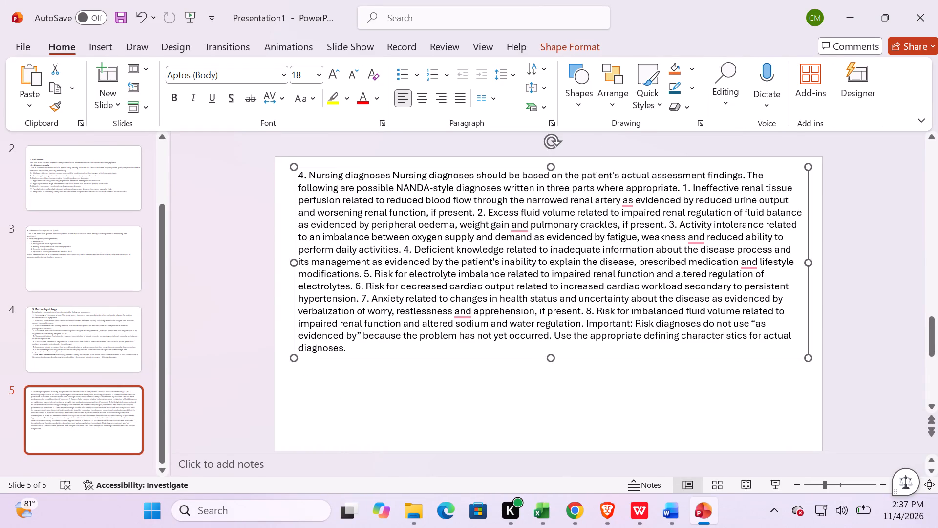
Put the "4. Nursing diagnoses" heading on its own line above the body text on slide 5.
{"action": "left_click", "coordinate": [389, 174]}
{"action": "key", "text": "Return"}
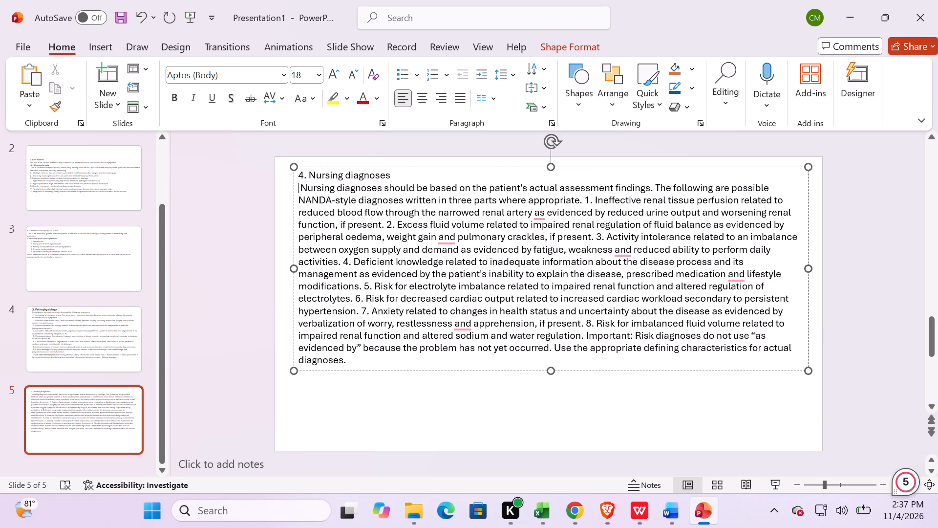
Make the "4. Nursing diagnoses" heading bold and set its font size to 20.
{"action": "left_click_drag", "start_coordinate": [397, 174], "coordinate": [297, 176]}
{"action": "scroll", "coordinate": [397, 174], "scroll_direction": "left", "scroll_amount": 1}
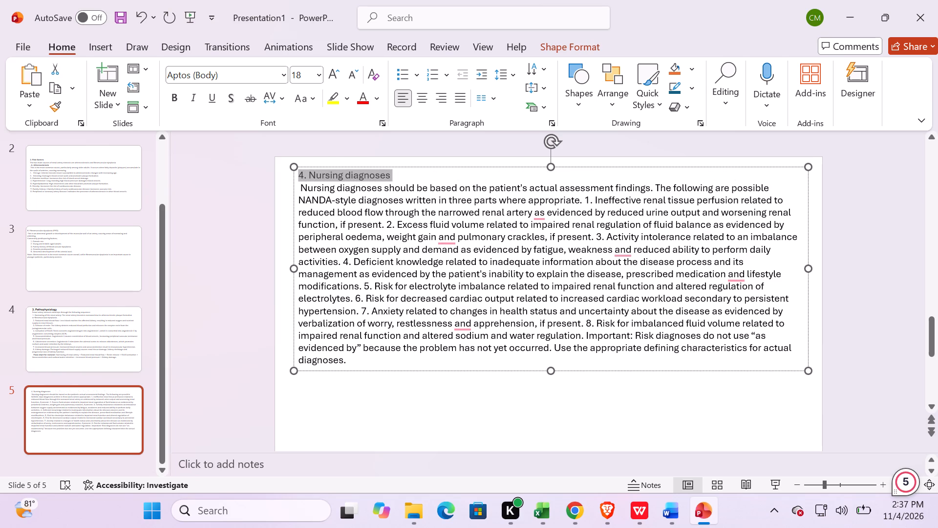
{"action": "scroll", "coordinate": [297, 176], "scroll_direction": "left", "scroll_amount": 1}
{"action": "left_click_drag", "start_coordinate": [297, 176], "coordinate": [297, 177]}
{"action": "left_click", "coordinate": [305, 151]}
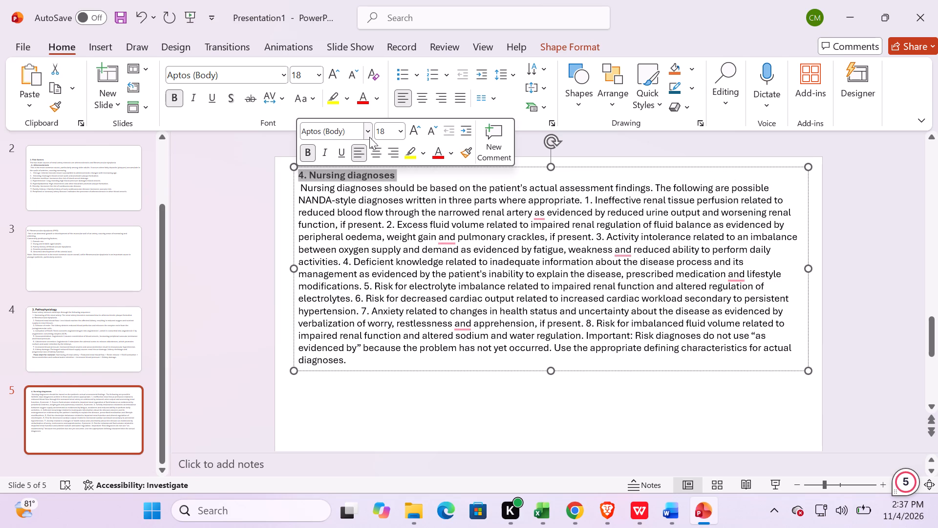
{"action": "left_click", "coordinate": [368, 128]}
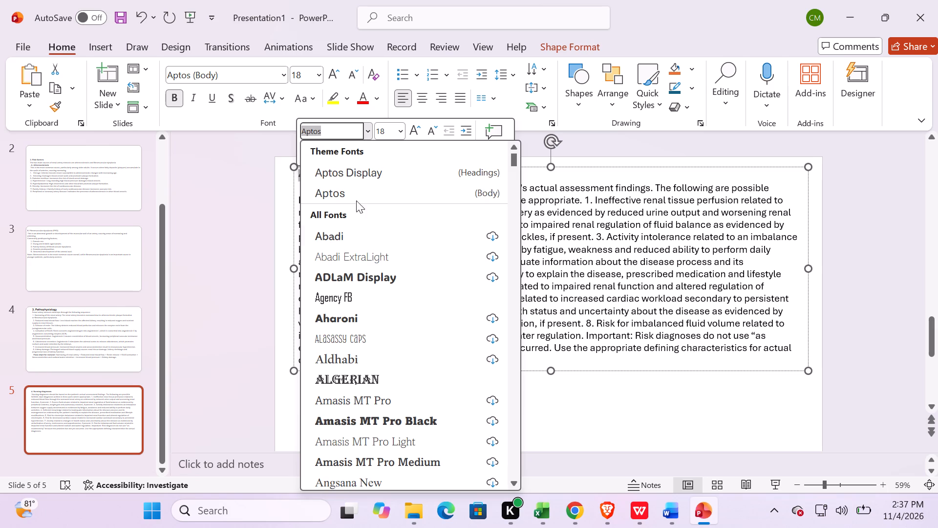
{"action": "left_click", "coordinate": [398, 131]}
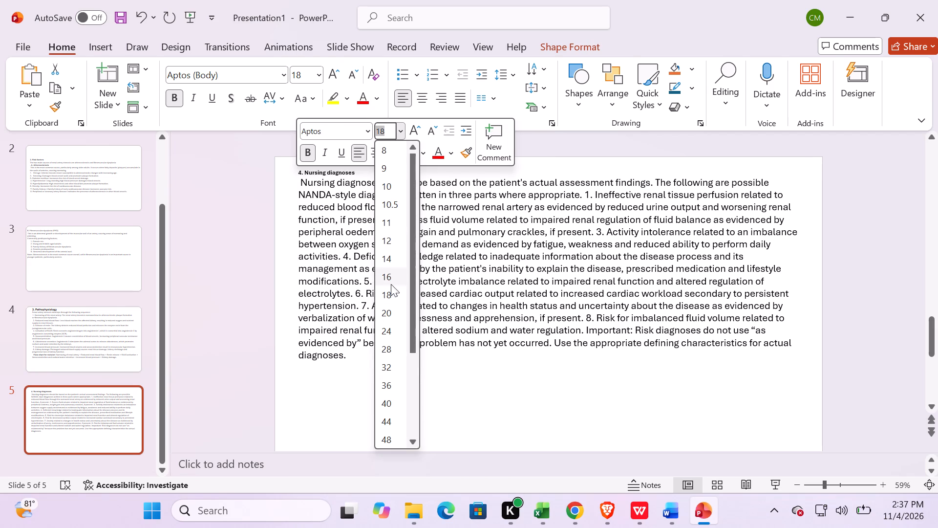
{"action": "left_click", "coordinate": [384, 310]}
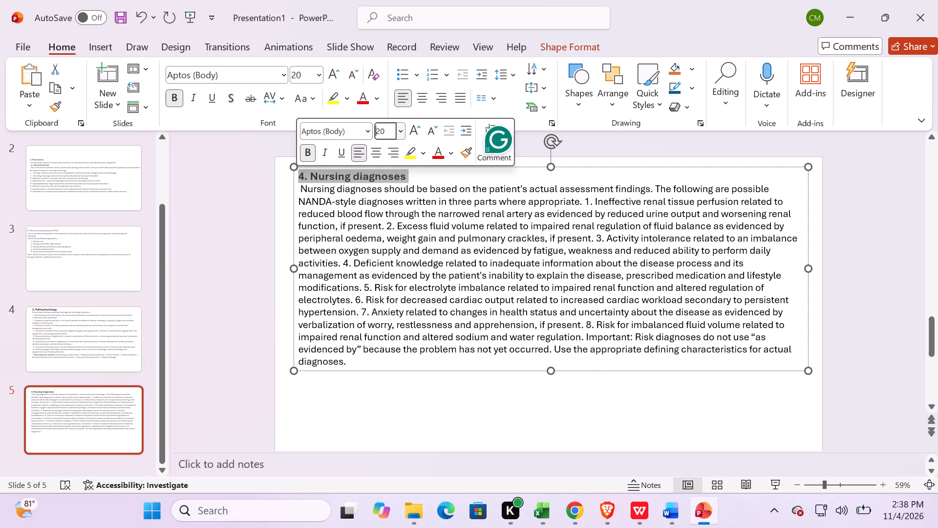
Delete the opening sentence "Nursing diagnoses should be based on the patient's actual assessment findings." including its full stop.
{"action": "left_click", "coordinate": [655, 183]}
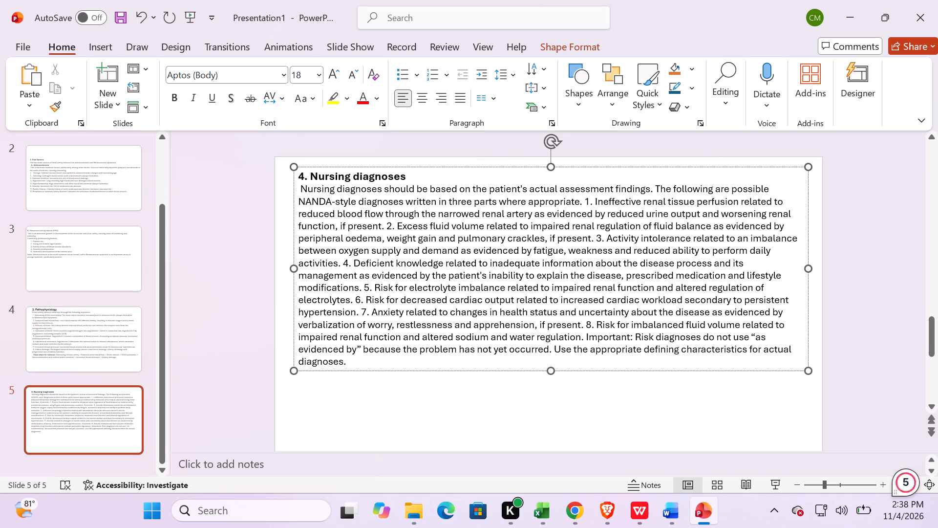
{"action": "left_click", "coordinate": [650, 188]}
{"action": "key", "text": "BackSpace"}
{"action": "key", "text": "BackSpace"}
{"action": "key", "text": "BackSpace"}
{"action": "key", "text": "BackSpace"}
{"action": "key", "text": "BackSpace"}
{"action": "key", "text": "BackSpace"}
{"action": "key", "text": "BackSpace"}
{"action": "key", "text": "BackSpace"}
{"action": "key", "text": "BackSpace"}
{"action": "key", "text": "BackSpace"}
{"action": "key", "text": "BackSpace"}
{"action": "key", "text": "BackSpace"}
{"action": "key", "text": "BackSpace"}
{"action": "key", "text": "BackSpace"}
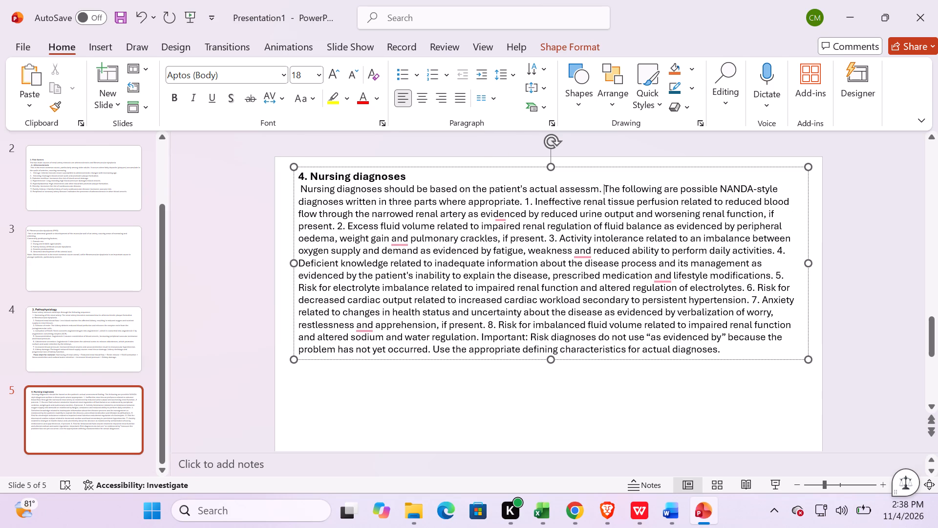
{"action": "key", "text": "BackSpace"}
{"action": "key", "text": "BackSpace"}
{"action": "key", "text": "BackSpace"}
{"action": "key", "text": "BackSpace"}
{"action": "key", "text": "BackSpace"}
{"action": "key", "text": "BackSpace"}
{"action": "key", "text": "BackSpace"}
{"action": "key", "text": "BackSpace"}
{"action": "key", "text": "BackSpace"}
{"action": "key", "text": "BackSpace"}
{"action": "key", "text": "BackSpace"}
{"action": "key", "text": "BackSpace"}
{"action": "key", "text": "BackSpace"}
{"action": "key", "text": "BackSpace"}
{"action": "key", "text": "BackSpace"}
{"action": "key", "text": "BackSpace"}
{"action": "key", "text": "BackSpace"}
{"action": "key", "text": "BackSpace"}
{"action": "key", "text": "BackSpace"}
{"action": "key", "text": "BackSpace"}
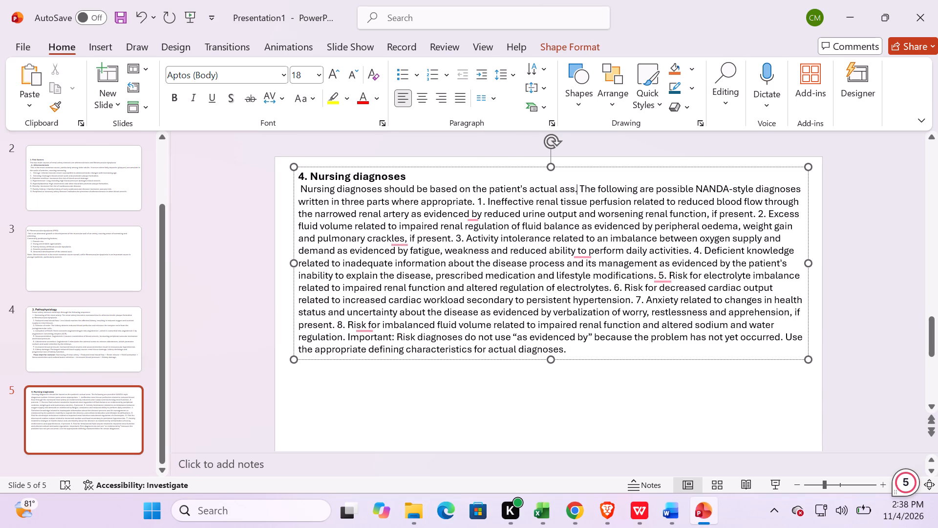
{"action": "key", "text": "BackSpace"}
{"action": "key", "text": "BackSpace"}
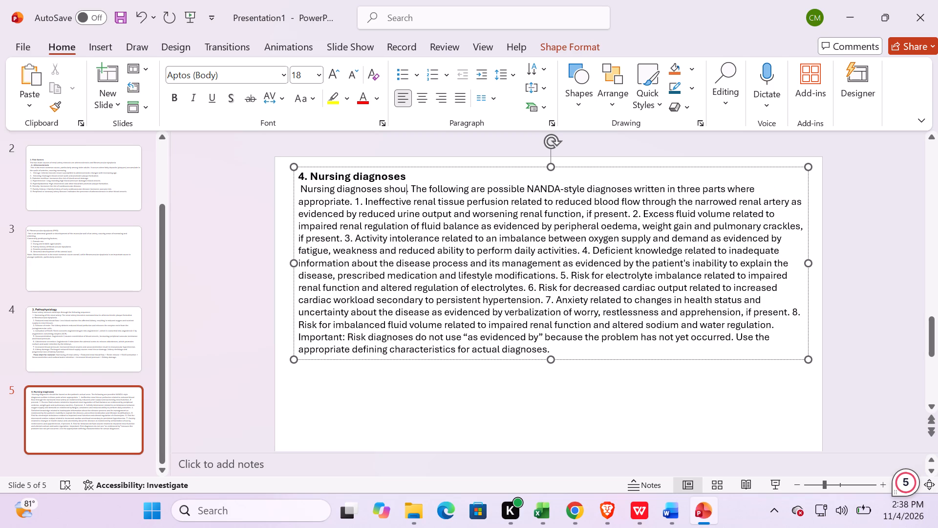
{"action": "key", "text": "BackSpace"}
{"action": "key", "text": "BackSpace"}
{"action": "key", "text": "BackSpace"}
{"action": "key", "text": "BackSpace"}
{"action": "key", "text": "BackSpace"}
{"action": "key", "text": "BackSpace"}
{"action": "key", "text": "BackSpace"}
{"action": "key", "text": "BackSpace"}
{"action": "key", "text": "BackSpace"}
{"action": "key", "text": "BackSpace"}
{"action": "key", "text": "BackSpace"}
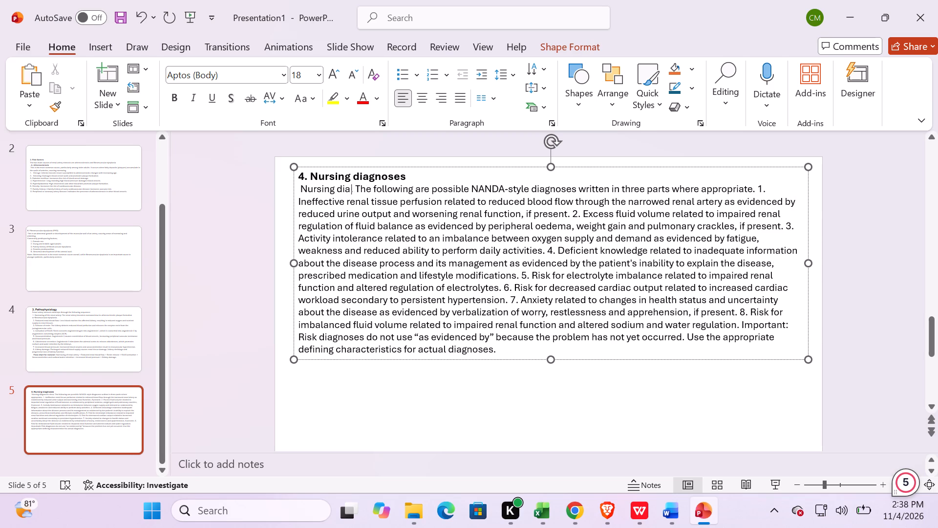
{"action": "key", "text": "BackSpace"}
{"action": "key", "text": "BackSpace"}
{"action": "key", "text": "BackSpace"}
{"action": "key", "text": "BackSpace"}
{"action": "key", "text": "BackSpace"}
{"action": "key", "text": "BackSpace"}
{"action": "key", "text": "BackSpace"}
{"action": "key", "text": "BackSpace"}
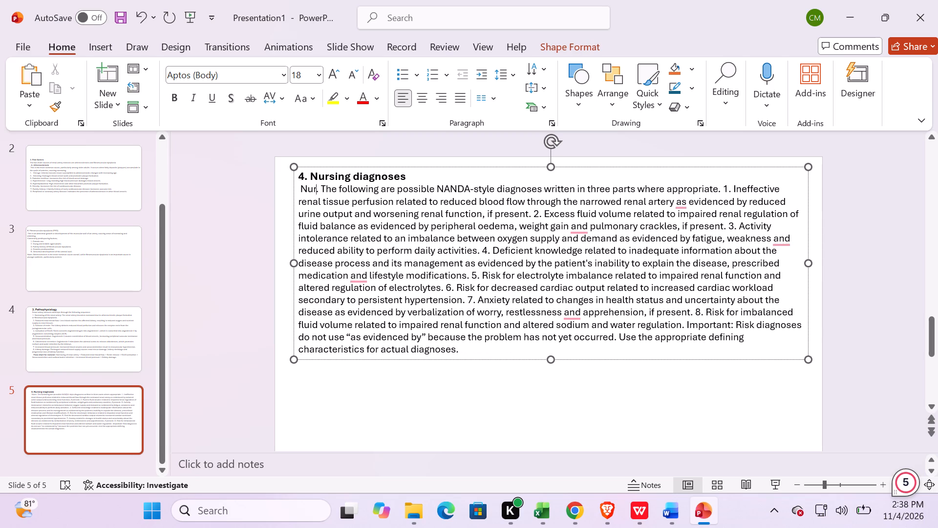
{"action": "key", "text": "BackSpace"}
{"action": "key", "text": "BackSpace"}
{"action": "key", "text": "BackSpace"}
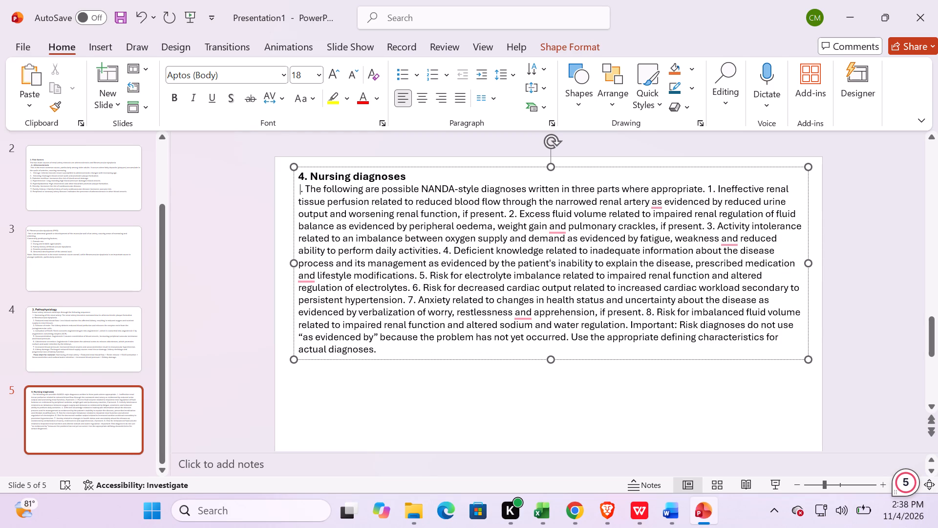
{"action": "left_click", "coordinate": [304, 190]}
{"action": "key", "text": "BackSpace"}
{"action": "key", "text": "BackSpace"}
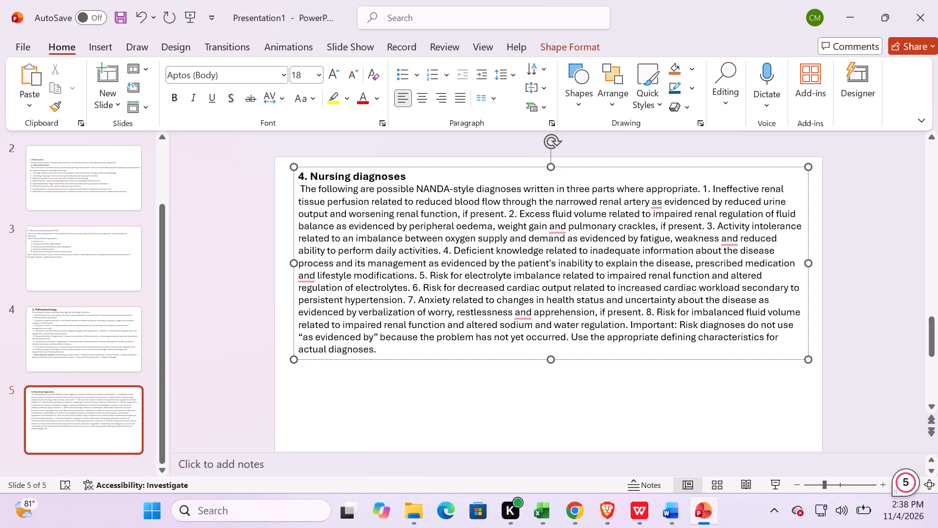
Break the body text on slide 5 into separate numbered items for diagnoses 1 to 8, with a blank line before diagnosis 7.
{"action": "left_click", "coordinate": [704, 190]}
{"action": "key", "text": "Return"}
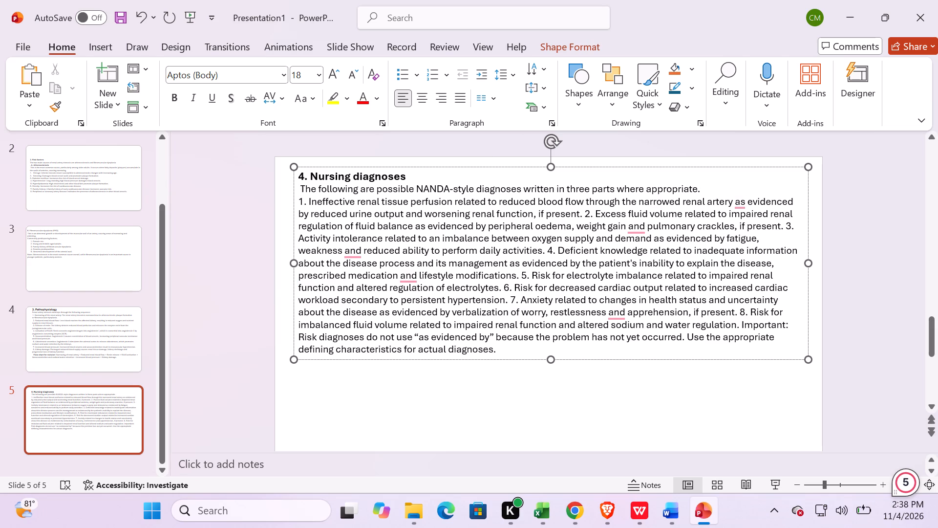
{"action": "left_click", "coordinate": [585, 213]}
{"action": "key", "text": "Return"}
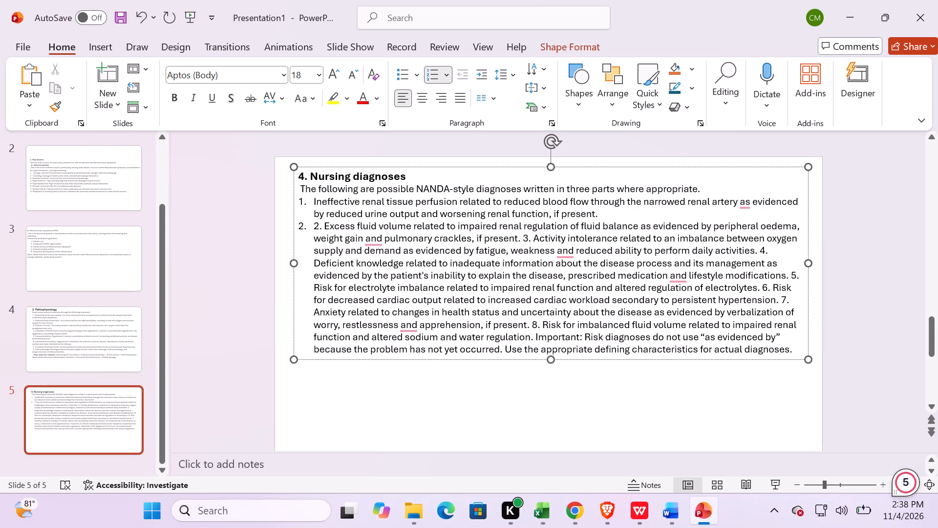
{"action": "left_click", "coordinate": [522, 239]}
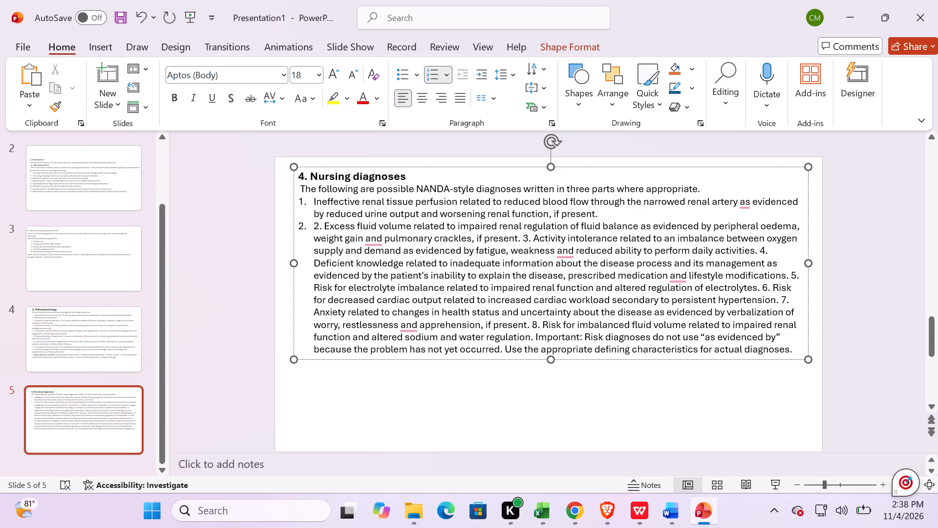
{"action": "key", "text": "Return"}
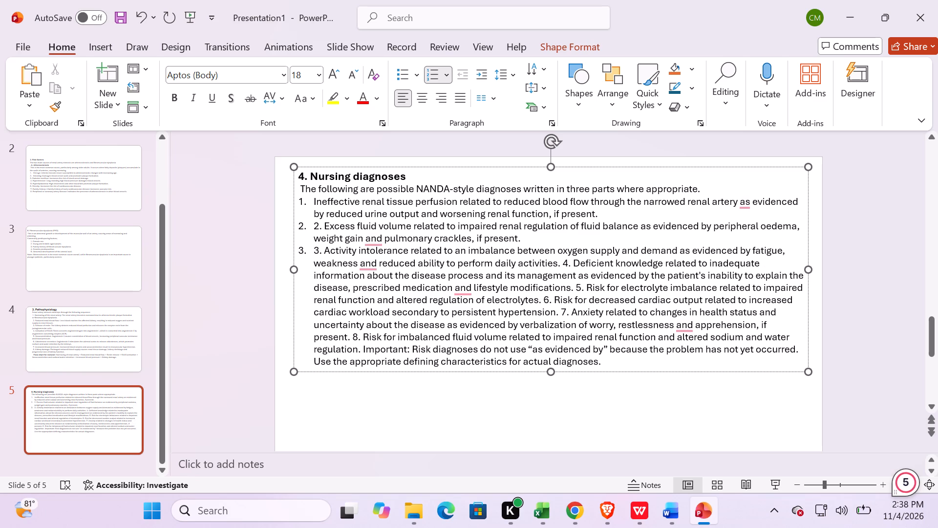
{"action": "left_click", "coordinate": [561, 262]}
{"action": "key", "text": "Return"}
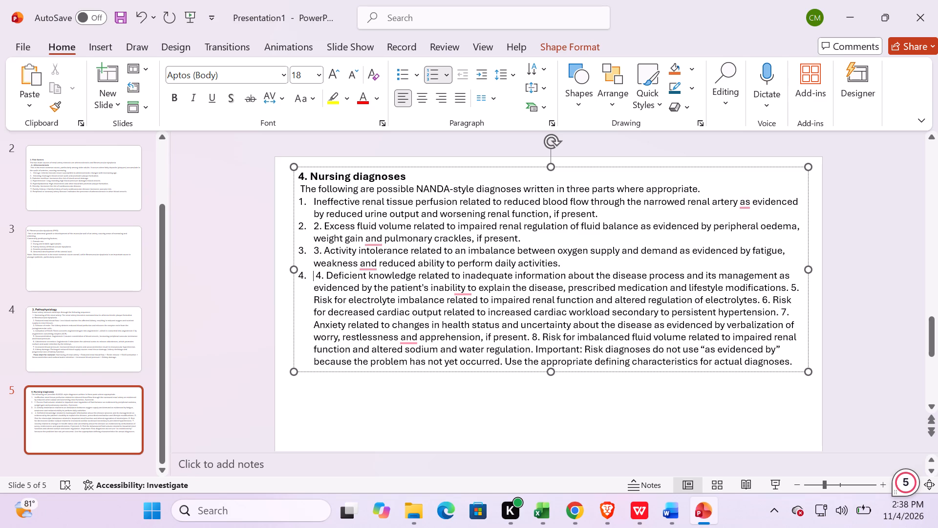
{"action": "left_click", "coordinate": [789, 291]}
{"action": "key", "text": "Return"}
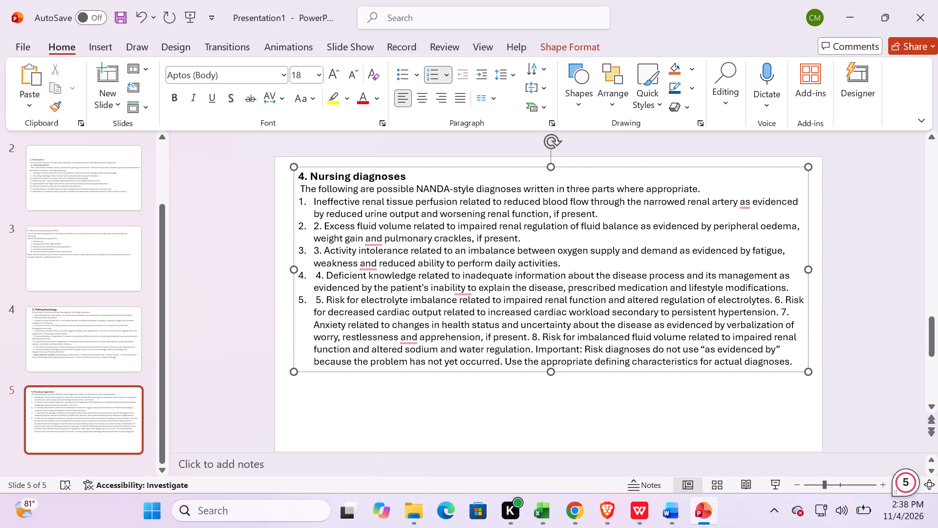
{"action": "left_click", "coordinate": [775, 300]}
{"action": "key", "text": "Return"}
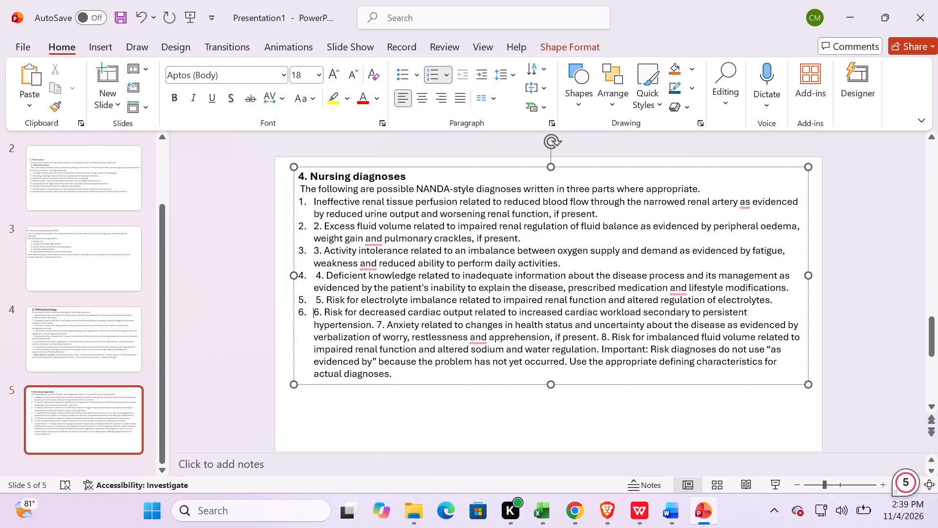
{"action": "left_click", "coordinate": [376, 322]}
{"action": "key", "text": "Return"}
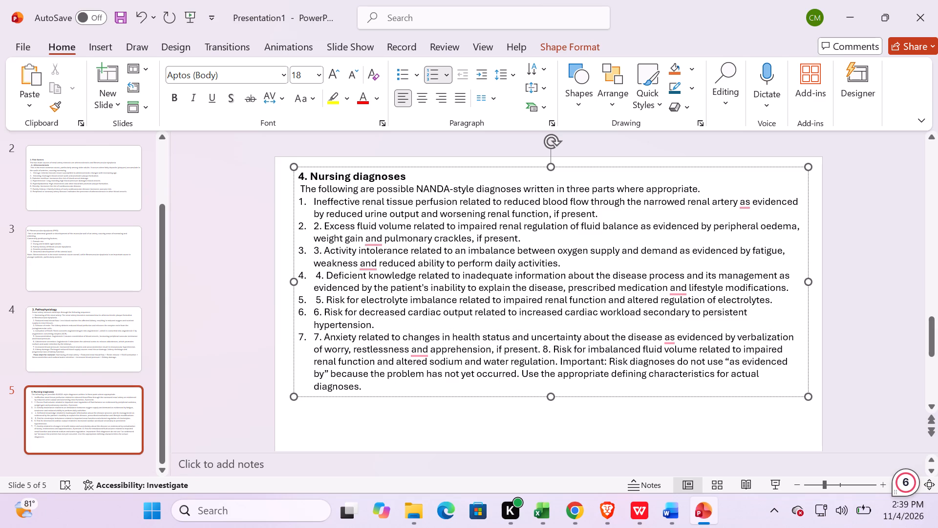
{"action": "key", "text": "Return"}
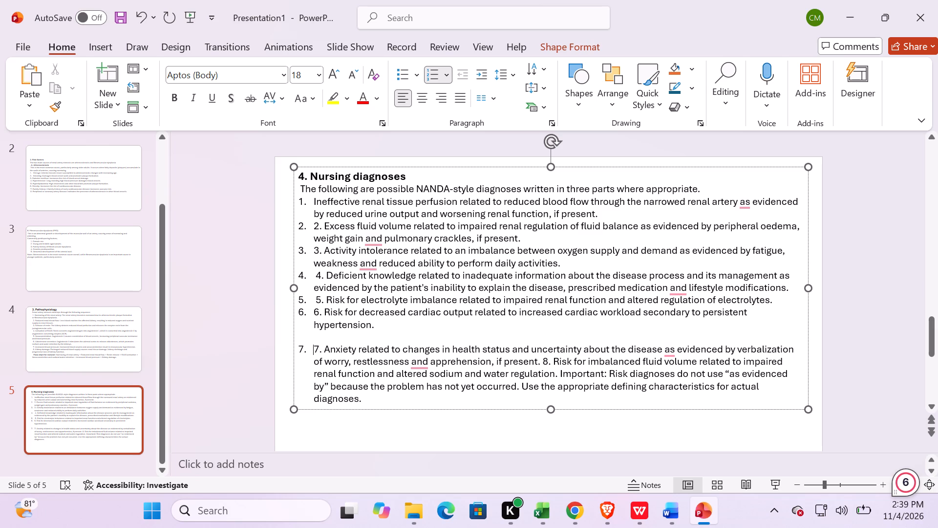
{"action": "left_click", "coordinate": [540, 363]}
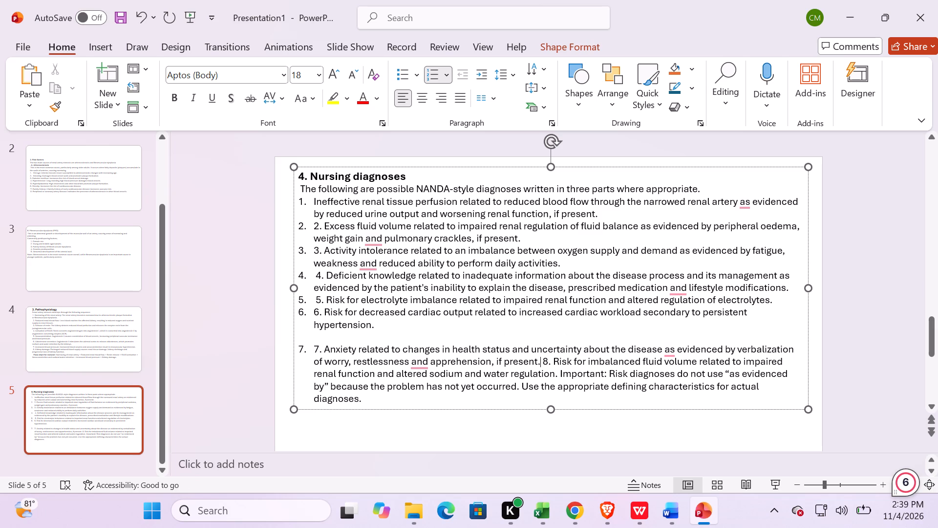
{"action": "key", "text": "Return"}
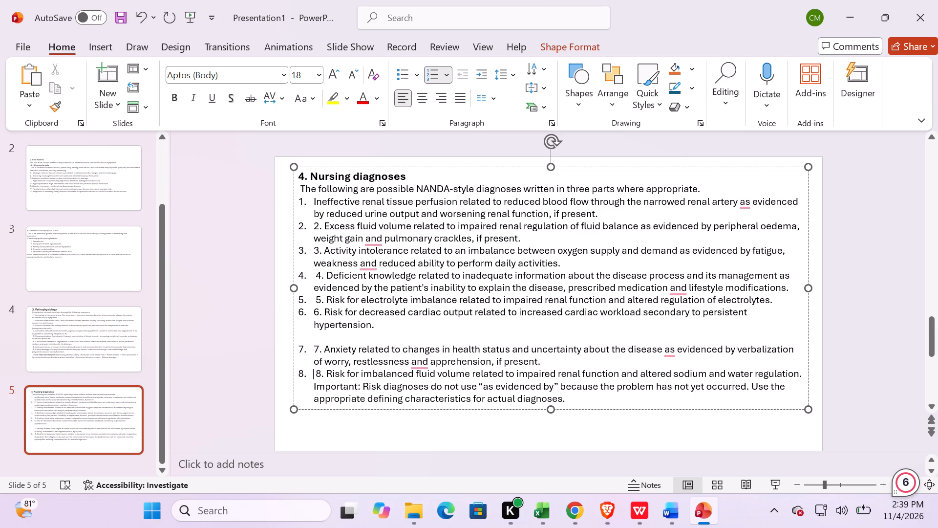
Delete the duplicate typed "2" and the space before "Excess" at the start of diagnosis 2 on slide 5.
{"action": "left_click", "coordinate": [320, 229]}
{"action": "key", "text": "BackSpace"}
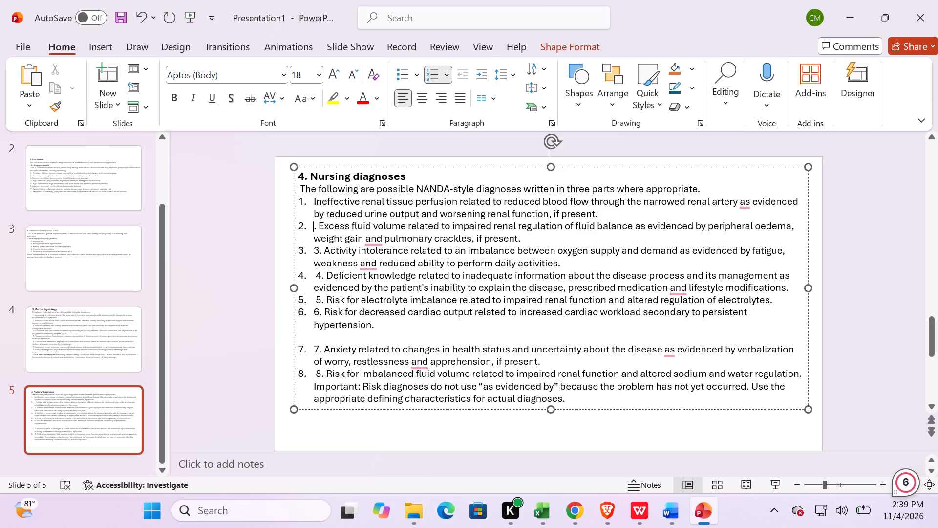
{"action": "left_click", "coordinate": [319, 224]}
{"action": "key", "text": "BackSpace"}
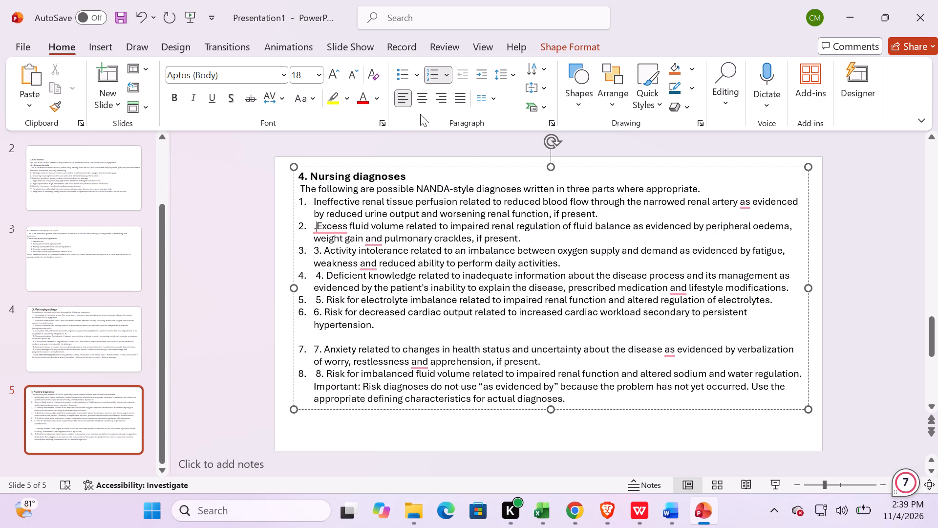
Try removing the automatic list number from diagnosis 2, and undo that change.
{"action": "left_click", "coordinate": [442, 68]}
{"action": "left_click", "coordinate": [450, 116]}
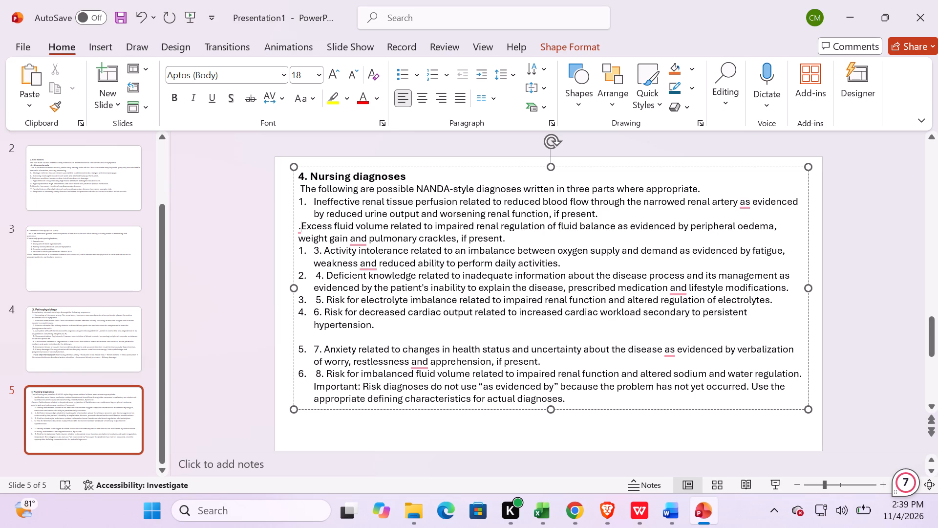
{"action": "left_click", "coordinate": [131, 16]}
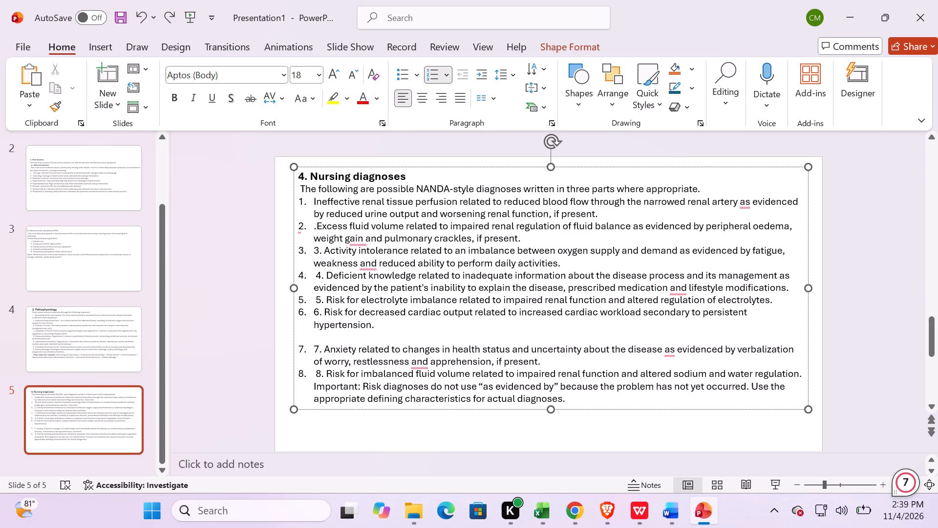
Delete the stray full stop at the start of diagnosis 2 and the duplicate typed "3." at the start of diagnosis 3.
{"action": "left_click", "coordinate": [315, 229]}
{"action": "key", "text": "BackSpace"}
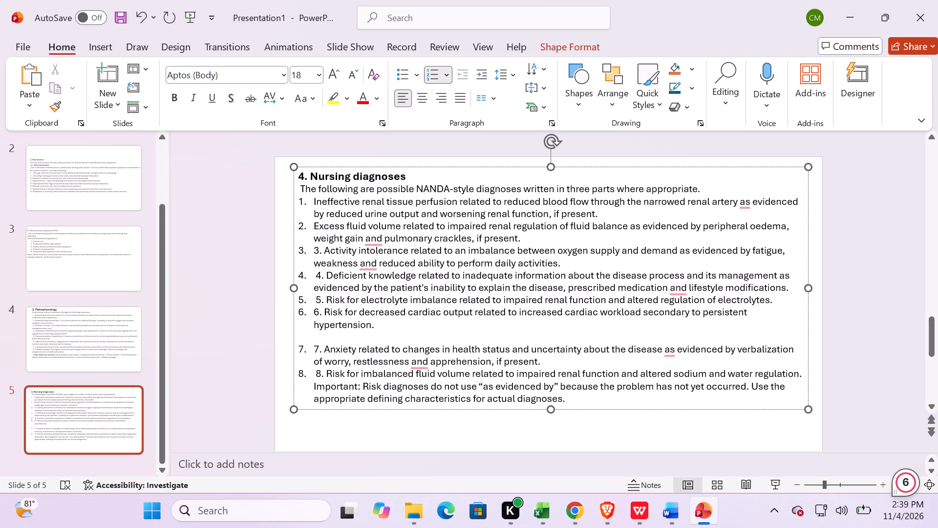
{"action": "left_click_drag", "start_coordinate": [319, 247], "coordinate": [324, 247]}
{"action": "left_click", "coordinate": [324, 247]}
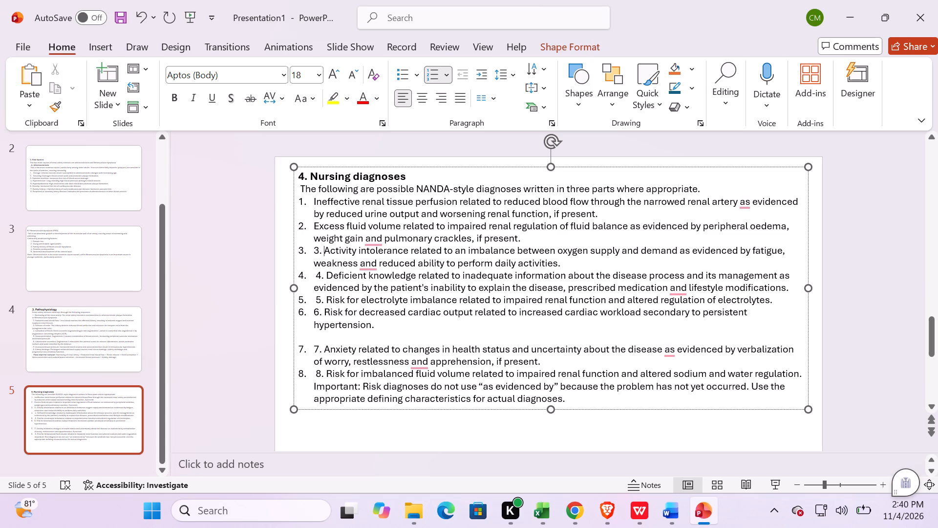
{"action": "left_click", "coordinate": [320, 251]}
{"action": "left_click", "coordinate": [320, 251]}
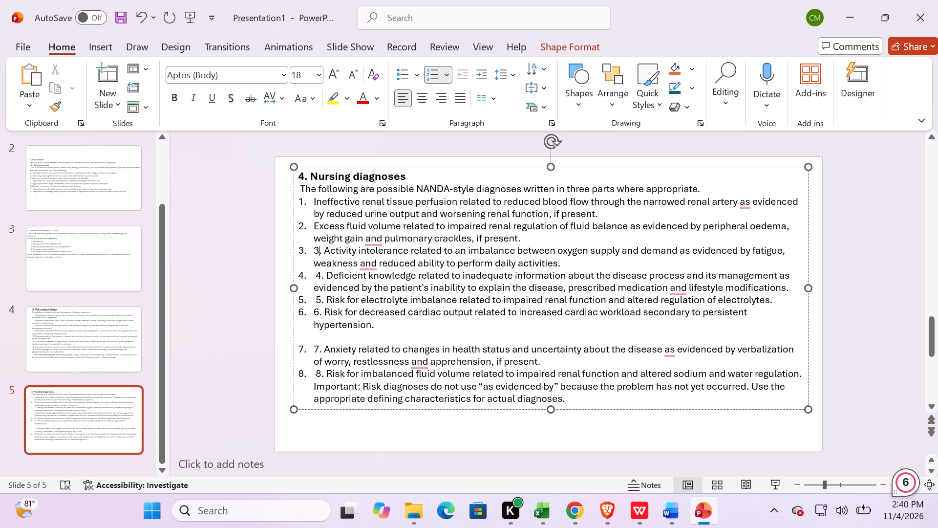
{"action": "left_click", "coordinate": [320, 251]}
{"action": "left_click", "coordinate": [324, 250]}
{"action": "key", "text": "BackSpace"}
{"action": "key", "text": "BackSpace"}
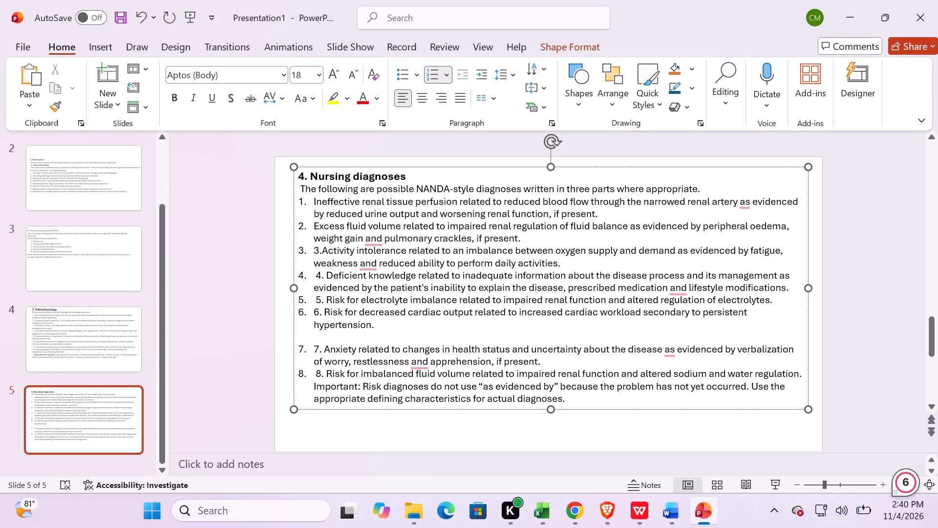
{"action": "key", "text": "BackSpace"}
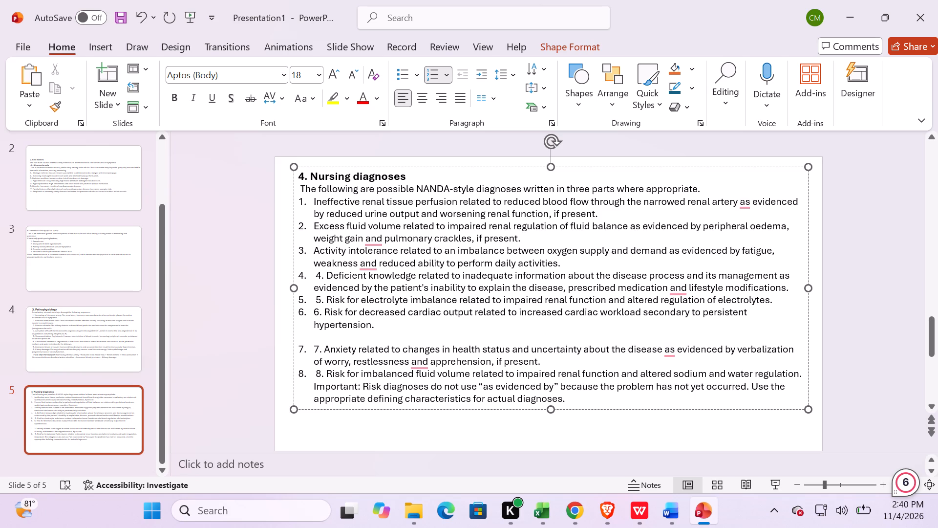
Delete the duplicate typed "4.", "5." and "6." from the start of diagnoses 4 to 6, keeping the automatic list numbers.
{"action": "left_click", "coordinate": [323, 272]}
{"action": "key", "text": "BackSpace"}
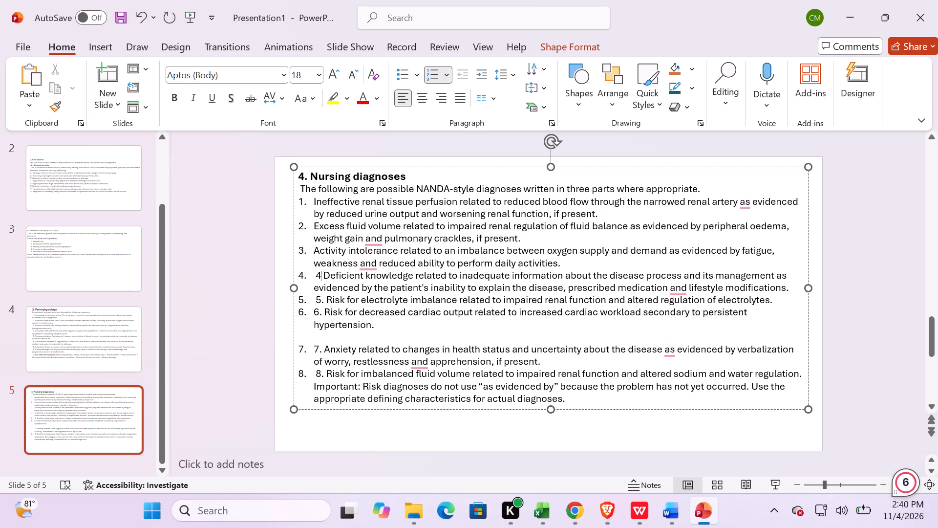
{"action": "key", "text": "BackSpace"}
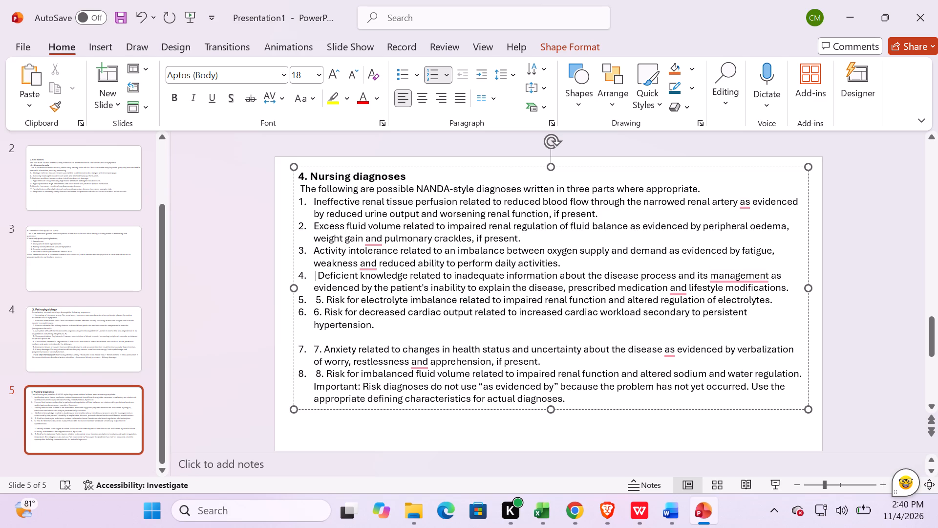
{"action": "key", "text": "BackSpace"}
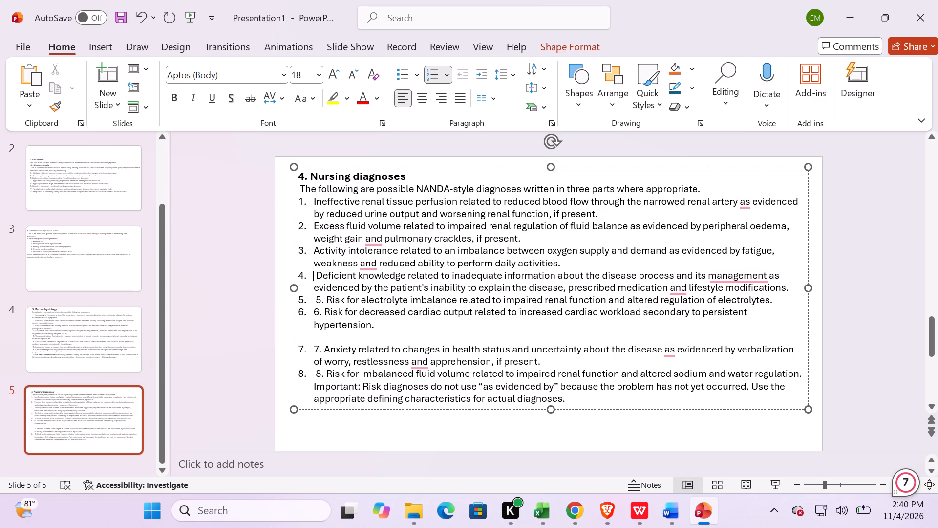
{"action": "left_click", "coordinate": [323, 302]}
{"action": "key", "text": "BackSpace"}
{"action": "key", "text": "BackSpace"}
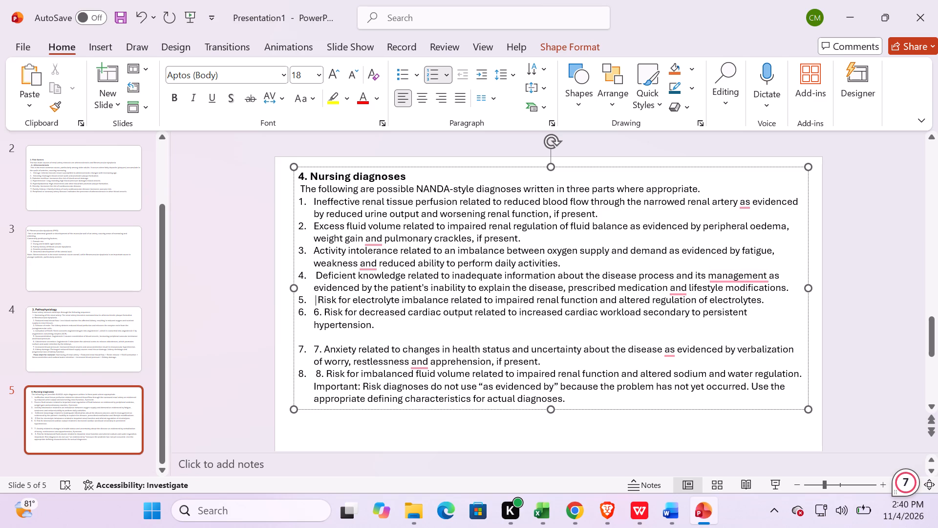
{"action": "key", "text": "BackSpace"}
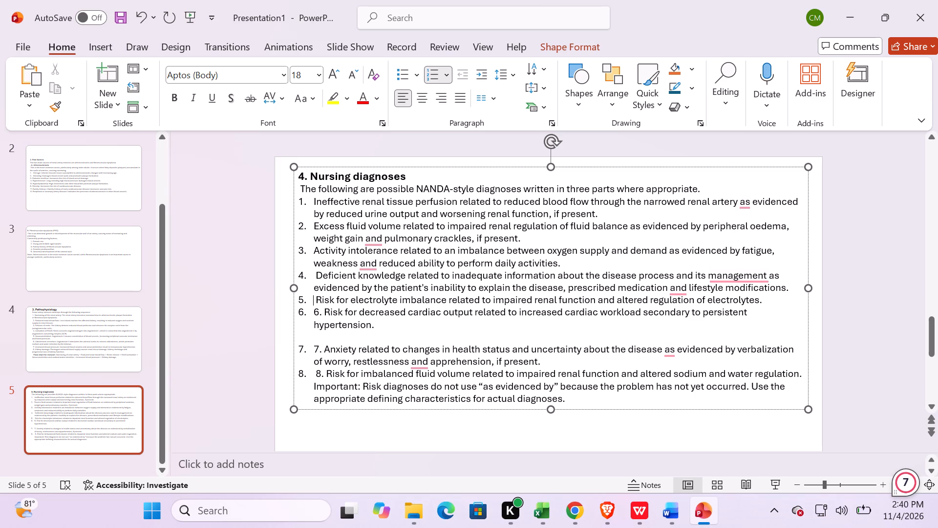
{"action": "left_click", "coordinate": [322, 312]}
{"action": "key", "text": "BackSpace"}
{"action": "key", "text": "BackSpace"}
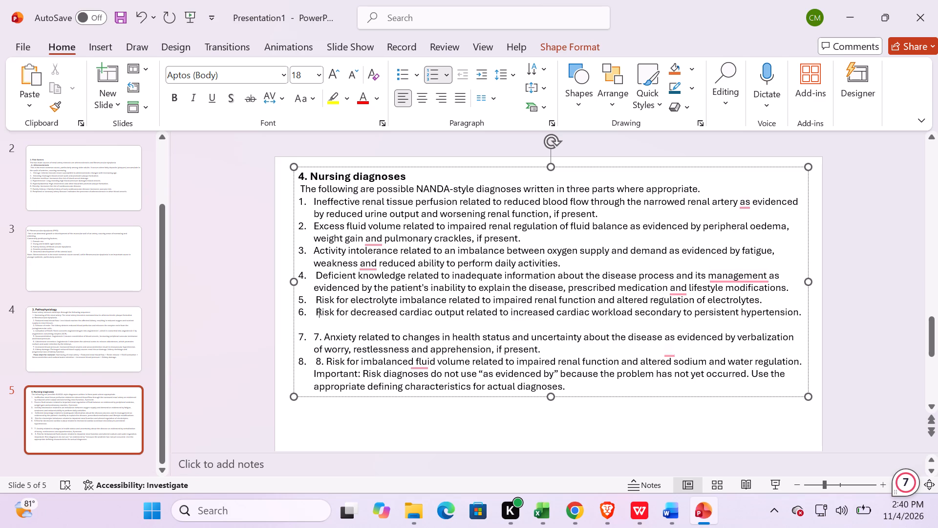
Delete the duplicate typed "7." and "8." from diagnoses 7 and 8, leaving one space before "Risk" in diagnosis 8.
{"action": "left_click", "coordinate": [322, 335]}
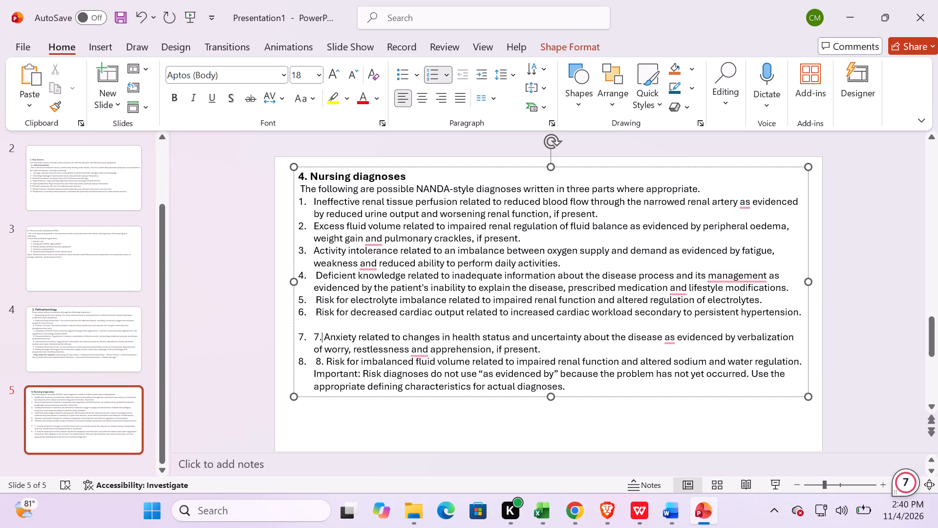
{"action": "key", "text": "BackSpace"}
{"action": "key", "text": "BackSpace"}
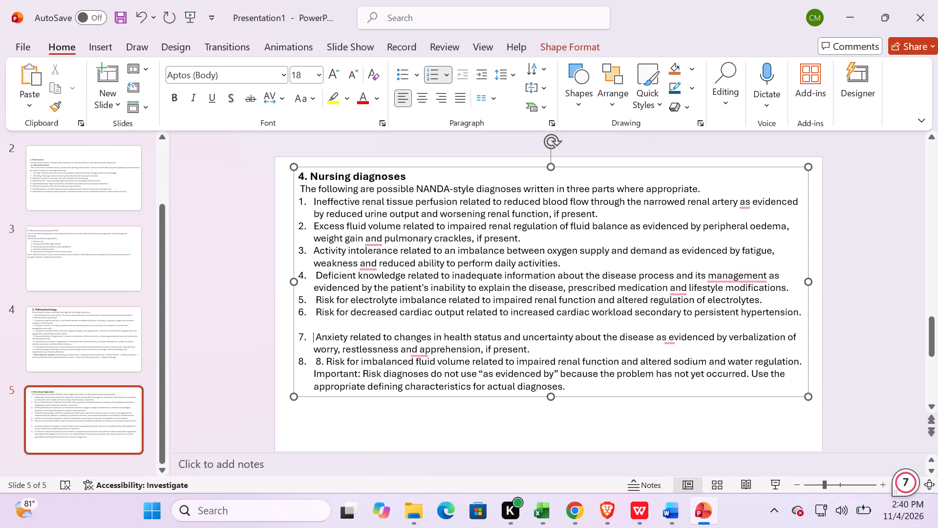
{"action": "left_click", "coordinate": [322, 357]}
{"action": "key", "text": "BackSpace"}
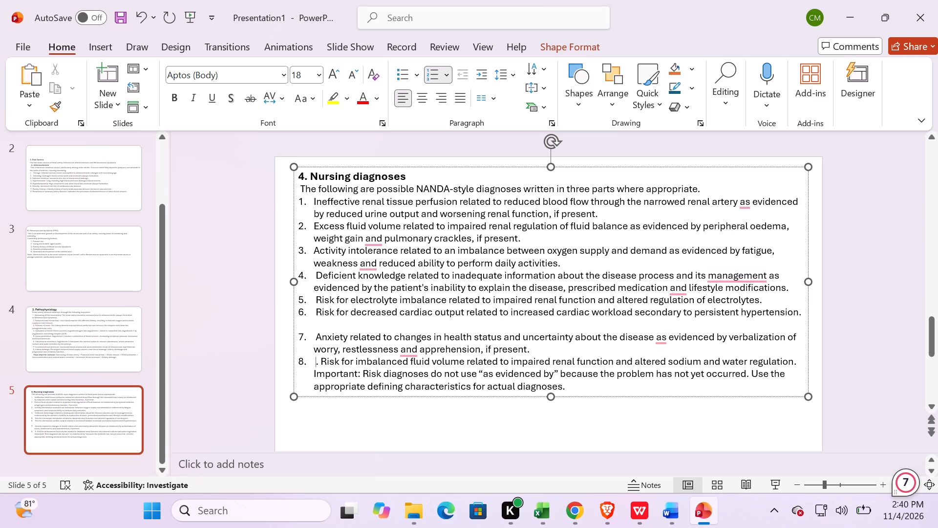
{"action": "key", "text": "BackSpace"}
{"action": "left_click", "coordinate": [321, 362]}
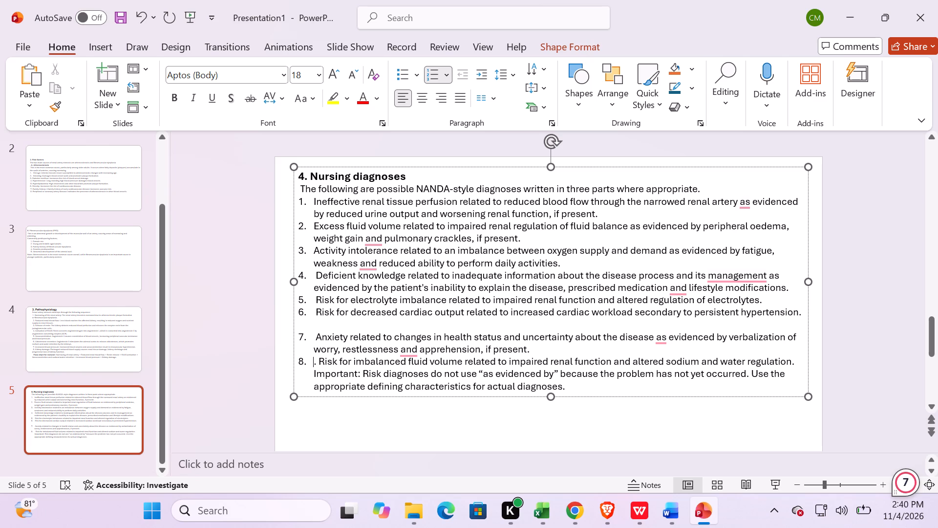
{"action": "key", "text": "BackSpace"}
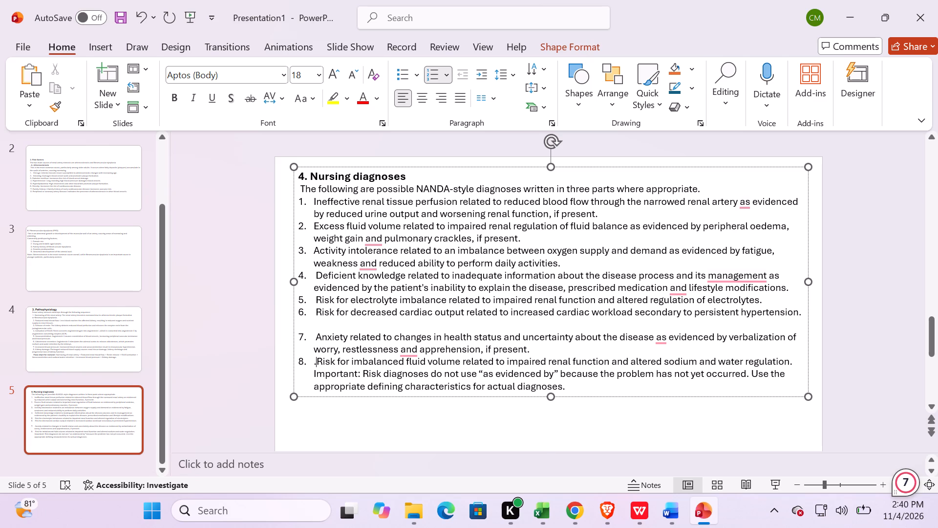
{"action": "key", "text": "BackSpace"}
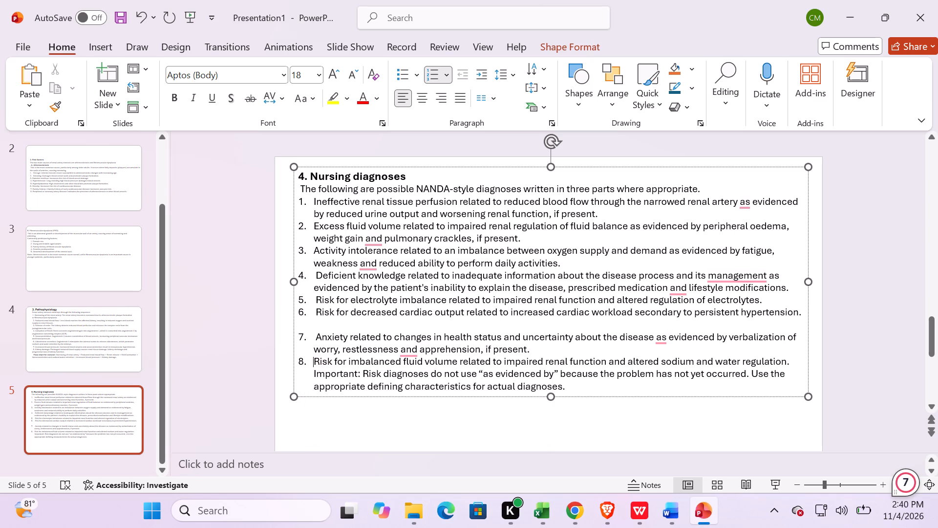
{"action": "left_click", "coordinate": [316, 359]}
{"action": "key", "text": "space"}
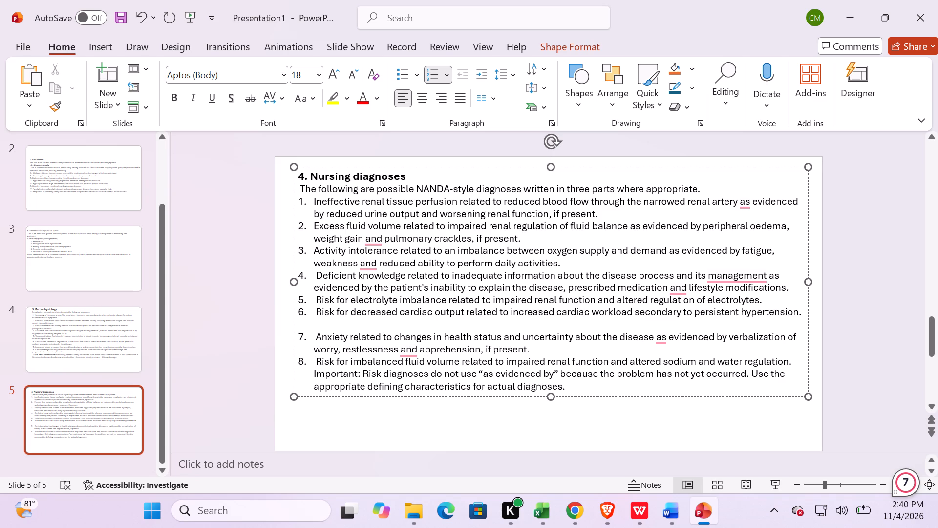
Shift the Nursing diagnoses text box slightly to the right and up on slide 5.
{"action": "left_click", "coordinate": [300, 199]}
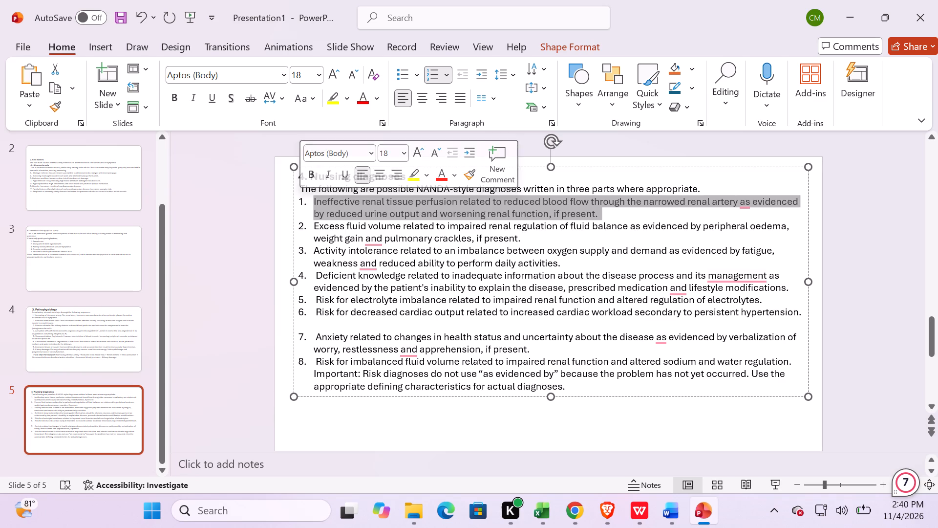
{"action": "left_click", "coordinate": [309, 207]}
{"action": "left_click_drag", "start_coordinate": [296, 207], "coordinate": [301, 203]}
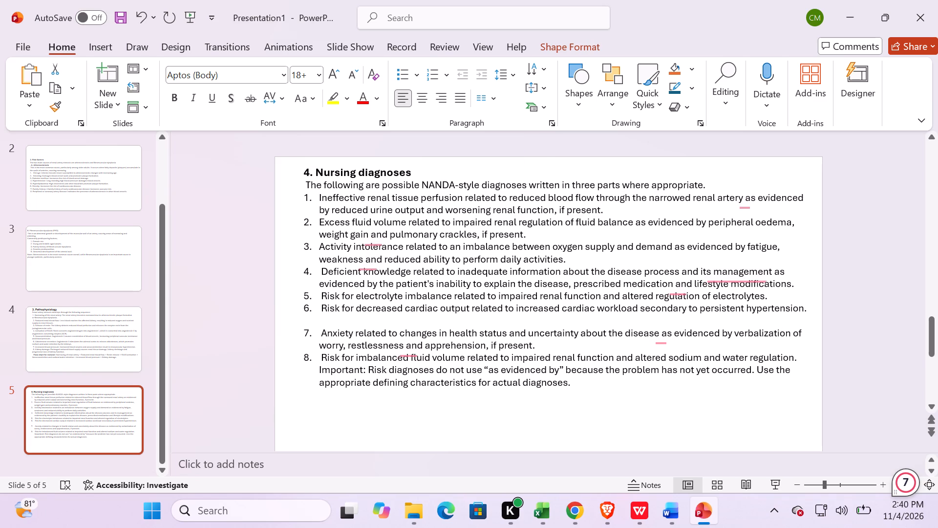
{"action": "left_click_drag", "start_coordinate": [301, 203], "coordinate": [300, 206]}
{"action": "left_click", "coordinate": [362, 200]}
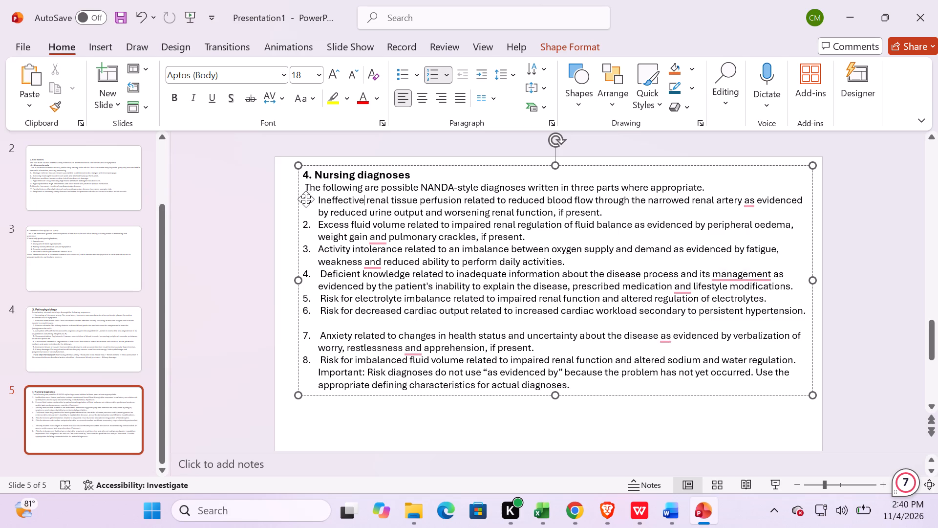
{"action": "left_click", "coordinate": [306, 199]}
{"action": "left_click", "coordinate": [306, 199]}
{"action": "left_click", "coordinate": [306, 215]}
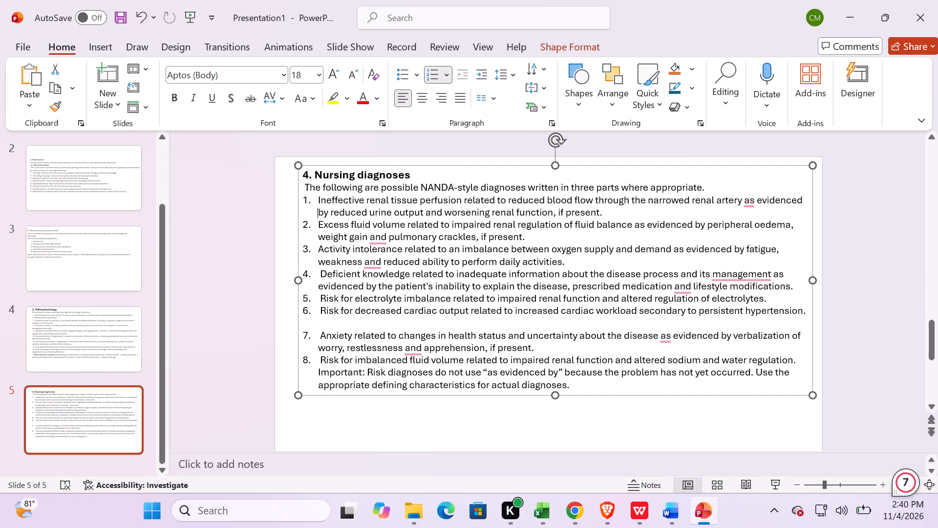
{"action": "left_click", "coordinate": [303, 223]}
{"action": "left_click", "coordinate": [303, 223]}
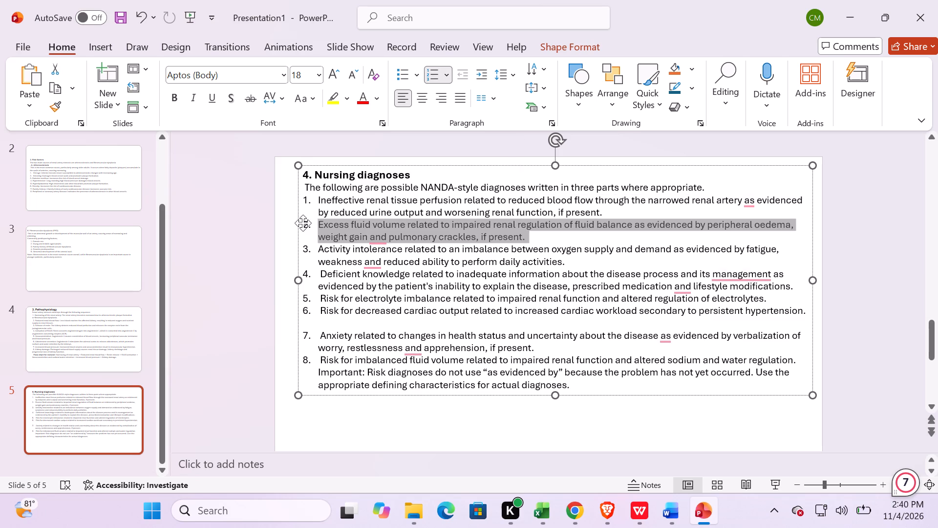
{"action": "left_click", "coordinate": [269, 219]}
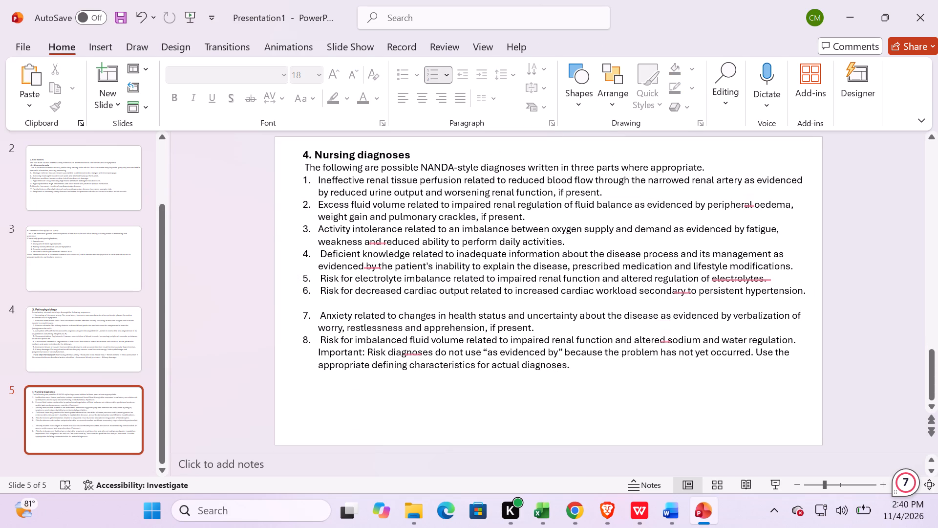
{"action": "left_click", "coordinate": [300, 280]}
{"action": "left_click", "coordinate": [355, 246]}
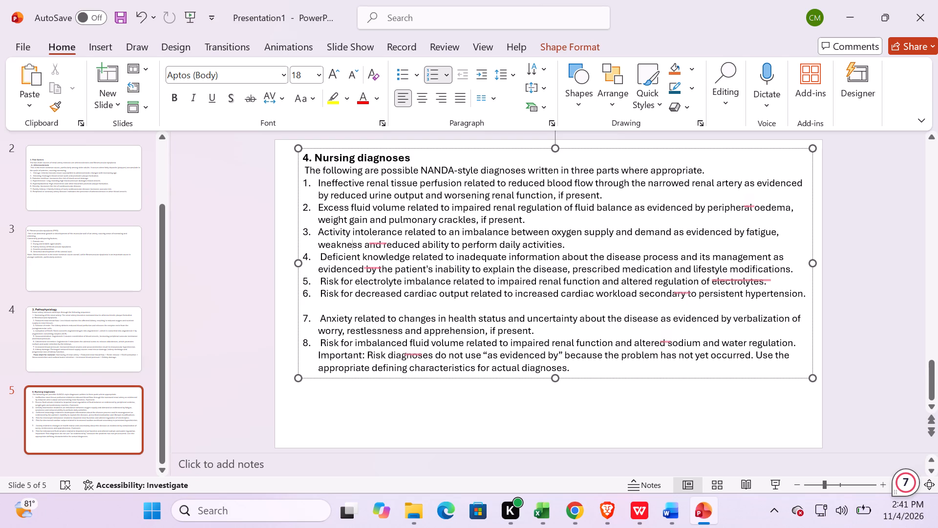
Split the "Important:" note off from diagnosis 8 into its own numbered list paragraph.
{"action": "left_click", "coordinate": [320, 354]}
{"action": "left_click", "coordinate": [315, 354]}
{"action": "key", "text": "Return"}
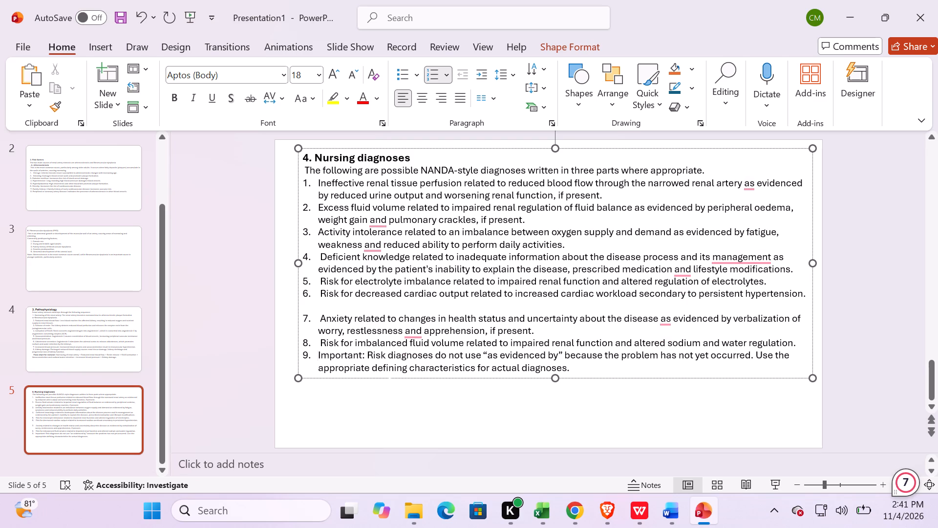
Remove the automatic list number from the "Important:" note below diagnosis 8 on slide 5.
{"action": "key", "text": "BackSpace"}
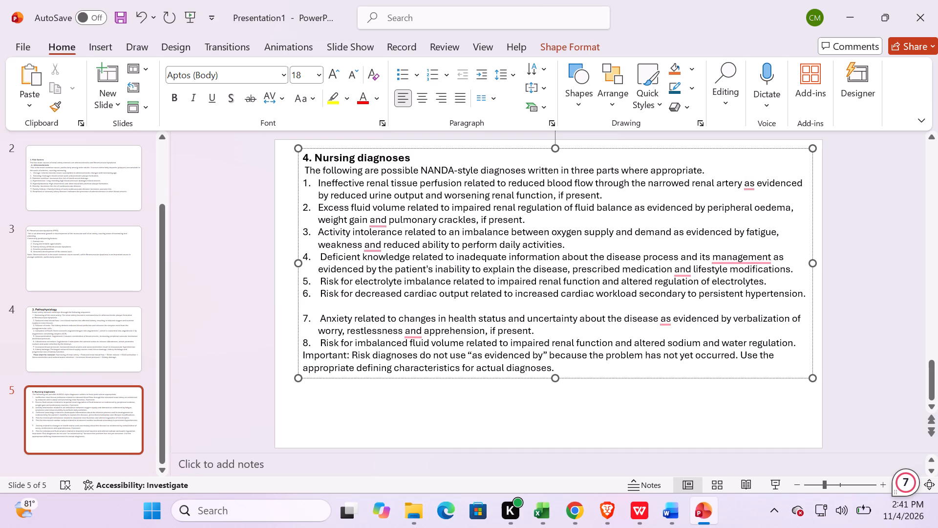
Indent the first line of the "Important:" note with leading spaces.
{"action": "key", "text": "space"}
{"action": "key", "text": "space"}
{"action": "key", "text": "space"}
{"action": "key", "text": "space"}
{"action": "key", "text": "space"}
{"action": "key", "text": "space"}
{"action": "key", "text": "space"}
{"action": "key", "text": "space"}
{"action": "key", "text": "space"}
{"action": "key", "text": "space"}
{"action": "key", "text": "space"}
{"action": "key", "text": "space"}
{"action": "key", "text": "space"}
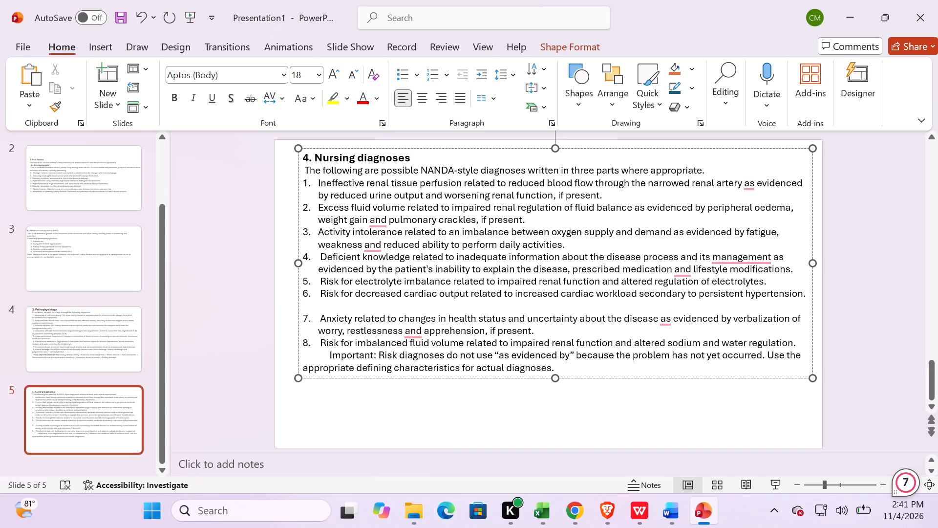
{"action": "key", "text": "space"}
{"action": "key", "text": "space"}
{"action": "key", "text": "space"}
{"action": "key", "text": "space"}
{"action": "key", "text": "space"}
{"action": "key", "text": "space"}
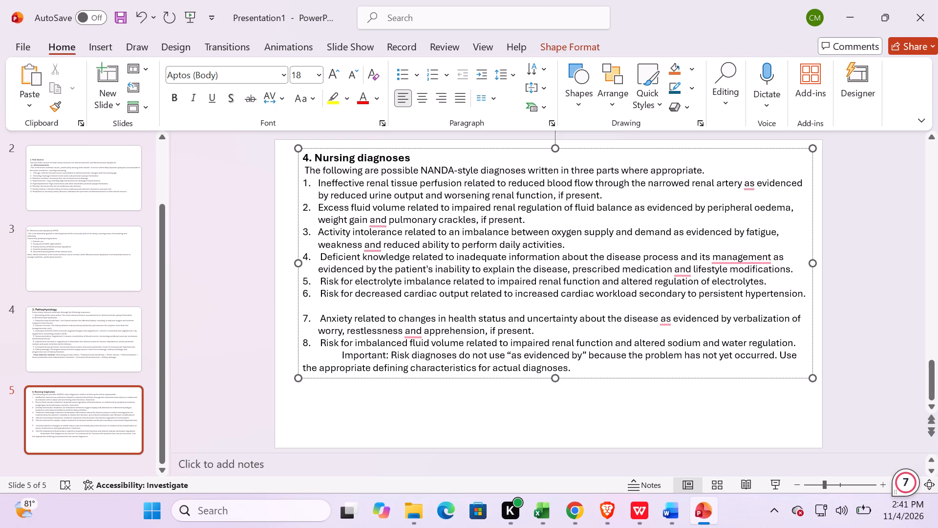
Try to indent the note's second line by inserting spaces before "the appropriate defining characteristics".
{"action": "left_click", "coordinate": [304, 367]}
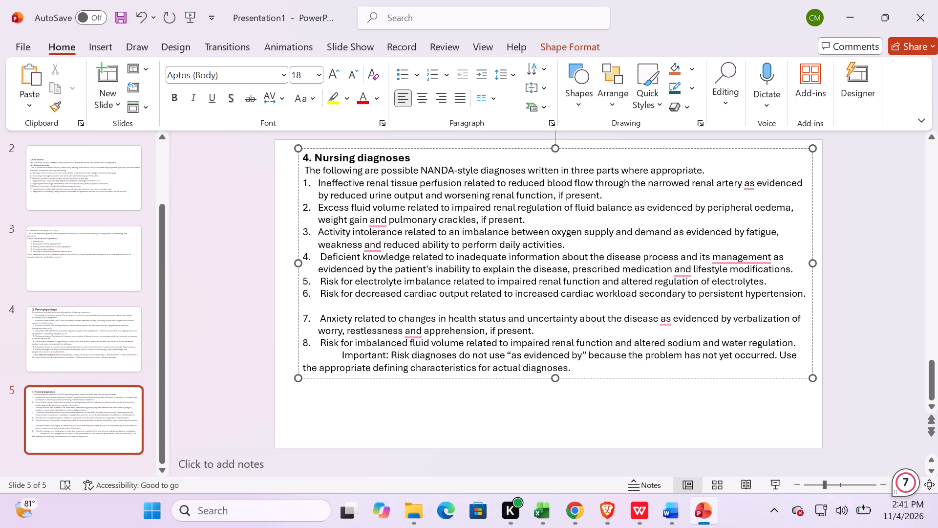
{"action": "left_click", "coordinate": [303, 367]}
{"action": "key", "text": "space"}
{"action": "key", "text": "space"}
{"action": "key", "text": "space"}
{"action": "key", "text": "space"}
{"action": "key", "text": "space"}
{"action": "key", "text": "space"}
{"action": "key", "text": "space"}
{"action": "key", "text": "space"}
{"action": "key", "text": "space"}
{"action": "key", "text": "space"}
{"action": "key", "text": "space"}
{"action": "key", "text": "space"}
{"action": "key", "text": "space"}
{"action": "key", "text": "space"}
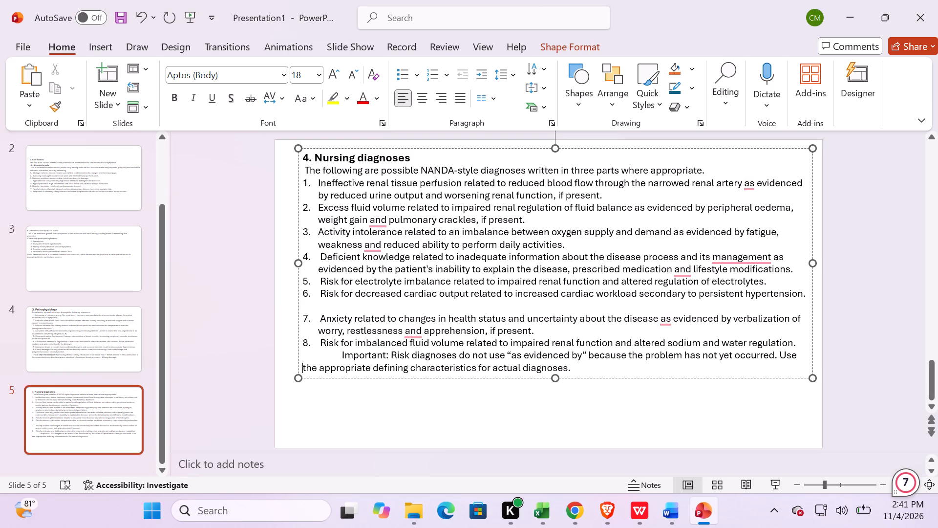
{"action": "key", "text": "space"}
{"action": "key", "text": "space"}
{"action": "key", "text": "space"}
{"action": "key", "text": "space"}
{"action": "key", "text": "space"}
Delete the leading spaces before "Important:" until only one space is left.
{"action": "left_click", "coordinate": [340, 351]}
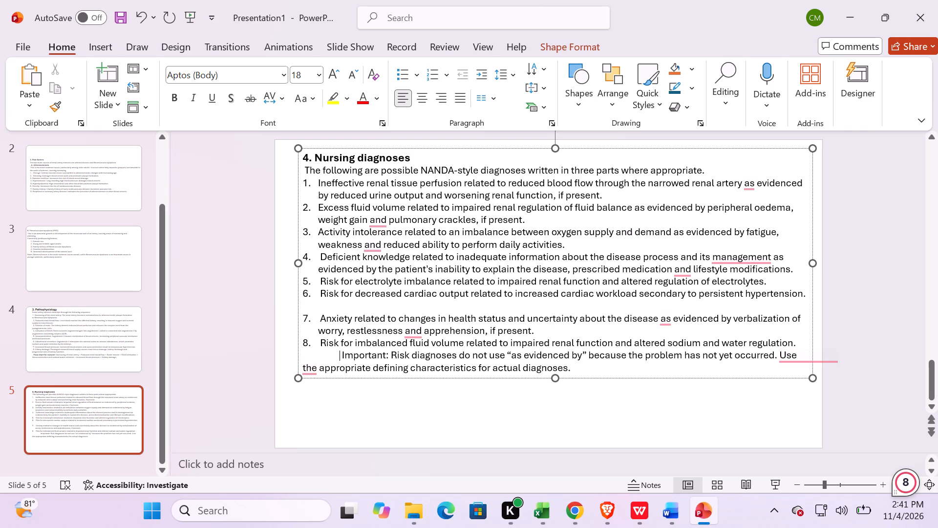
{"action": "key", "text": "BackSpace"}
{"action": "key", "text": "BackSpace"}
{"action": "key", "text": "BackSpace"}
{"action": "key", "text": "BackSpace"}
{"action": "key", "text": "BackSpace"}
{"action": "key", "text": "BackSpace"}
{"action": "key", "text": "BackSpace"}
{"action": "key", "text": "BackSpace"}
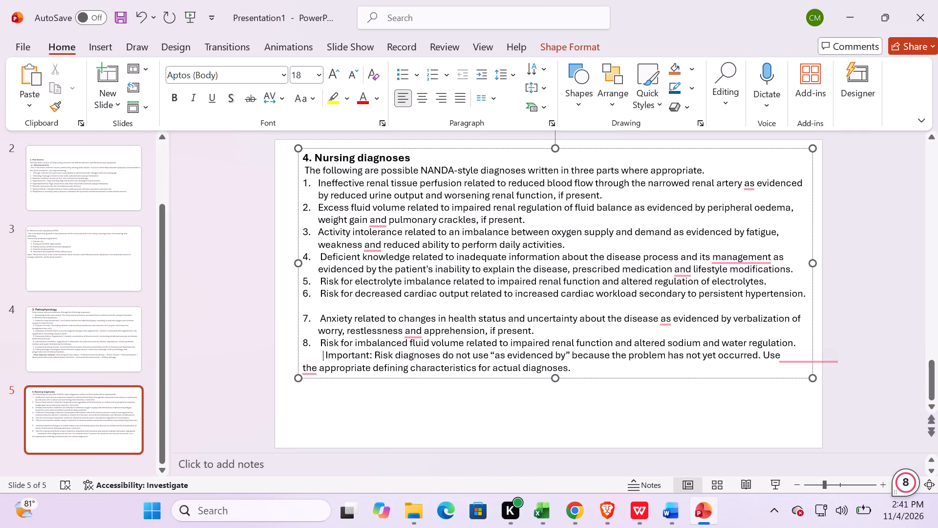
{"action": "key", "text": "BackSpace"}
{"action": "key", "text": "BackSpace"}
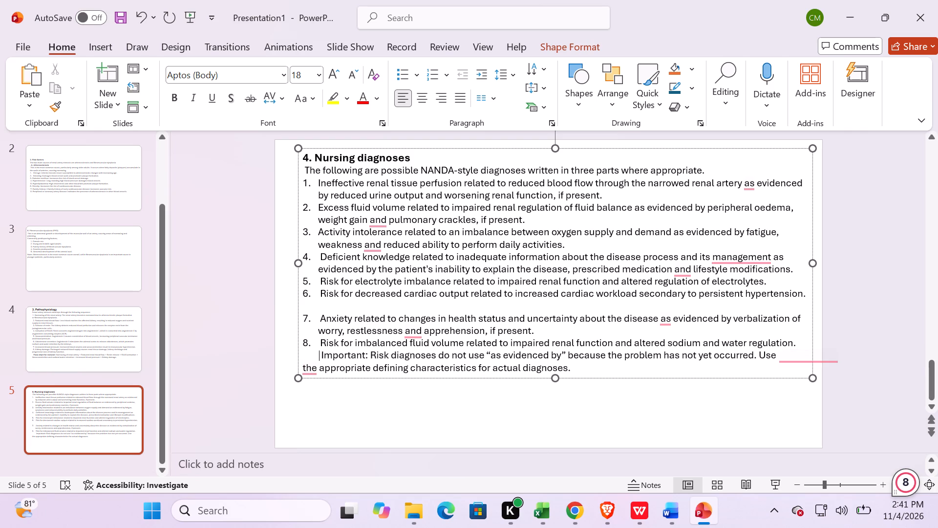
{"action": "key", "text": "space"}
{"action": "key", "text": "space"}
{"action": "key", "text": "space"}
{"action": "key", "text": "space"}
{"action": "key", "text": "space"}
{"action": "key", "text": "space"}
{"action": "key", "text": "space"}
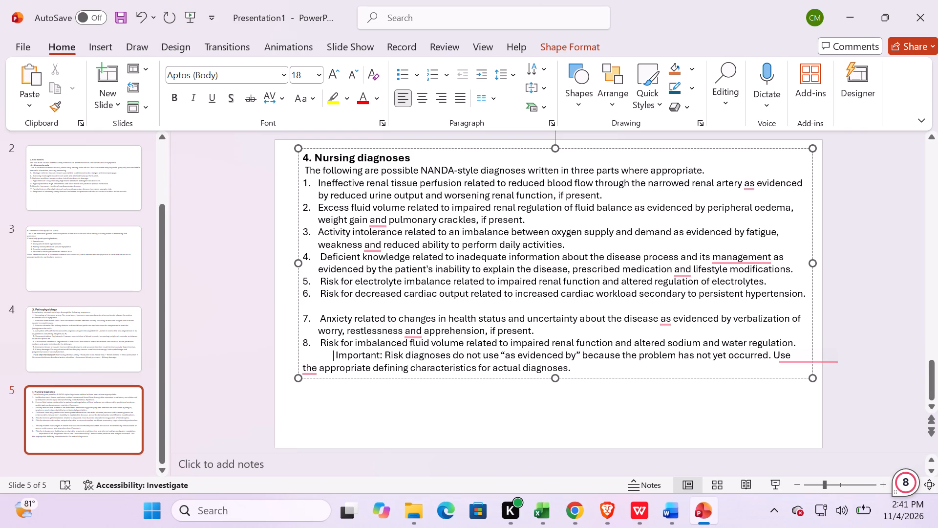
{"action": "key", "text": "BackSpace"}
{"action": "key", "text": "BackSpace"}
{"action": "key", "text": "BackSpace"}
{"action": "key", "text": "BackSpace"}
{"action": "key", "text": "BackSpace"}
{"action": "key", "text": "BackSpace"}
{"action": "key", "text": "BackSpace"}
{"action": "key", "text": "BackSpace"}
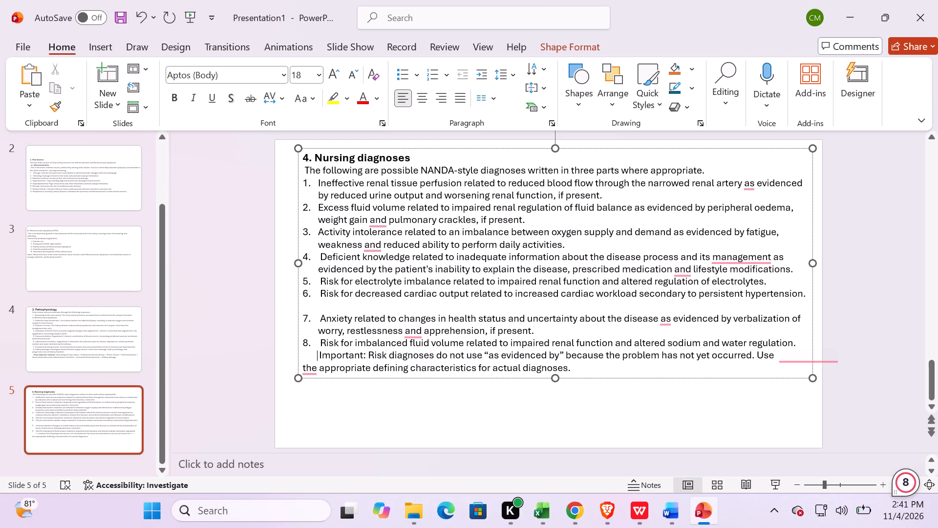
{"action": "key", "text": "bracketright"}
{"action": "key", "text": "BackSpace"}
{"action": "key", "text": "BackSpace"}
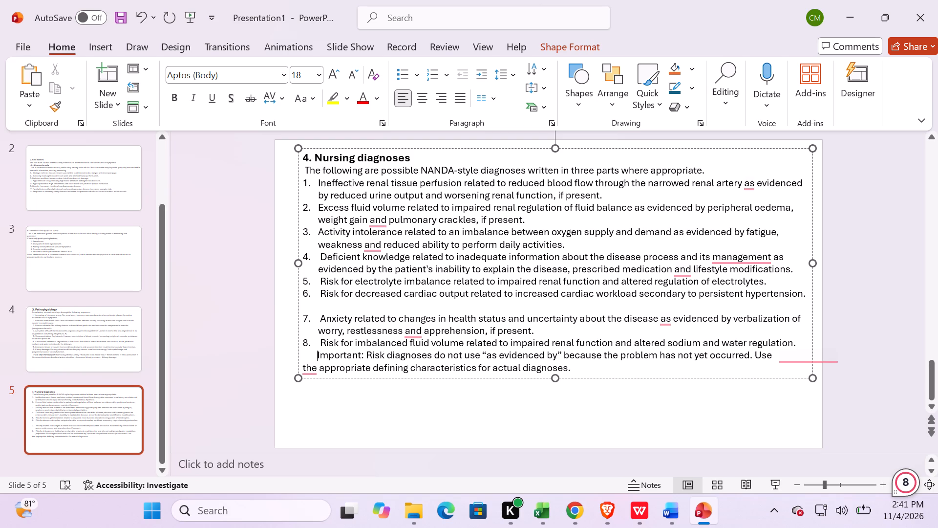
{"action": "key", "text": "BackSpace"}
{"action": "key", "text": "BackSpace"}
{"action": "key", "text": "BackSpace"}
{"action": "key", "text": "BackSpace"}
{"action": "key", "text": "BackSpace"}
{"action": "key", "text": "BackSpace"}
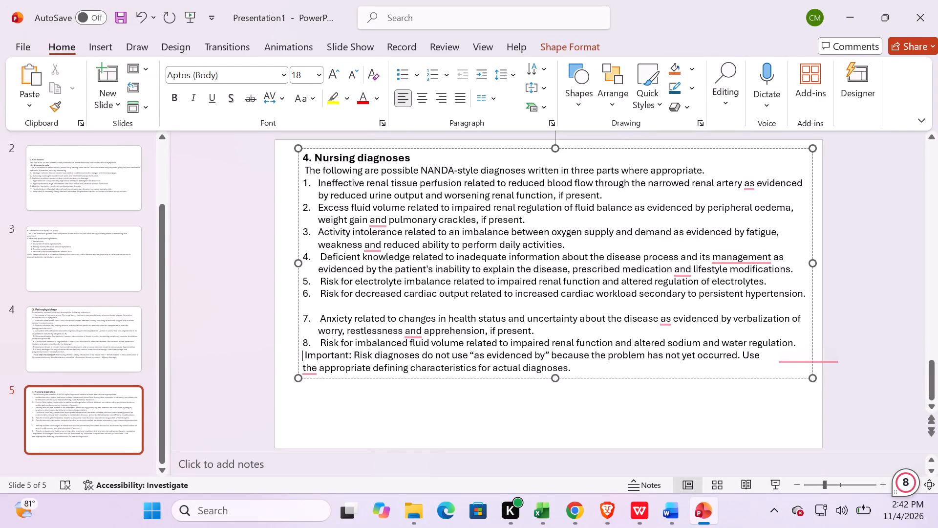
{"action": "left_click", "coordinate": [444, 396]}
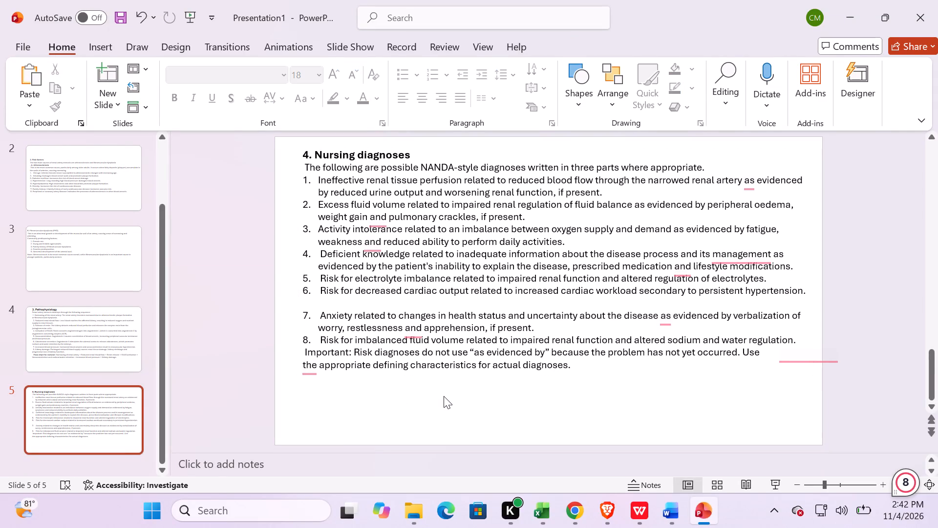
Make the word "Important" bold in the note below diagnosis 8.
{"action": "left_click", "coordinate": [347, 355]}
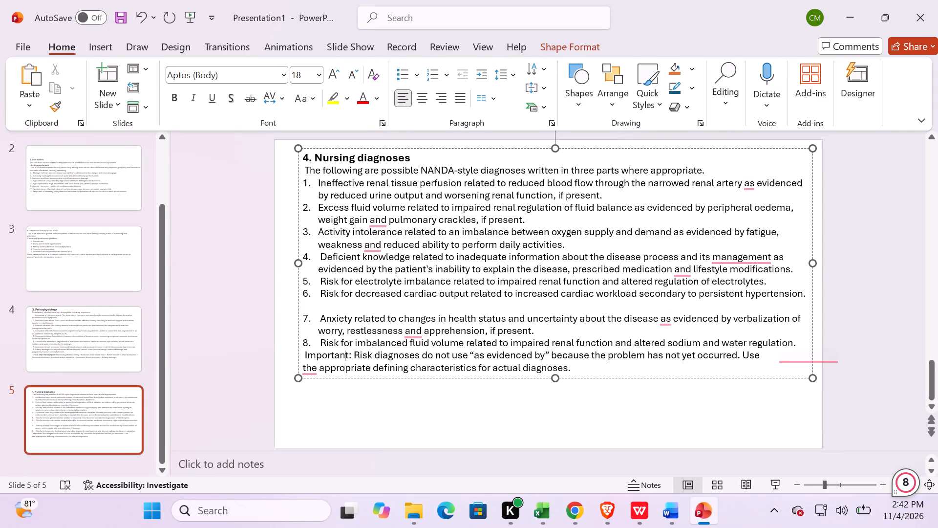
{"action": "left_click_drag", "start_coordinate": [348, 355], "coordinate": [300, 359]}
{"action": "scroll", "coordinate": [341, 356], "scroll_direction": "left", "scroll_amount": 1}
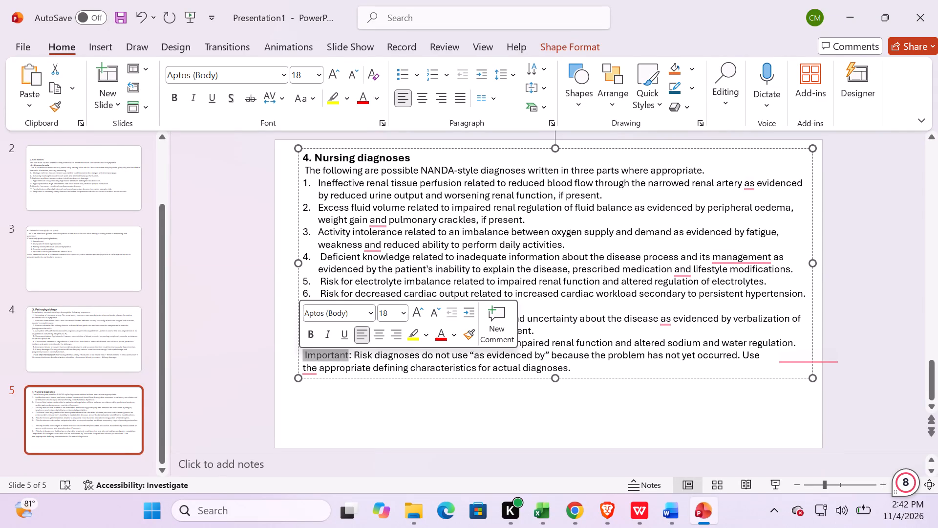
{"action": "left_click", "coordinate": [310, 333]}
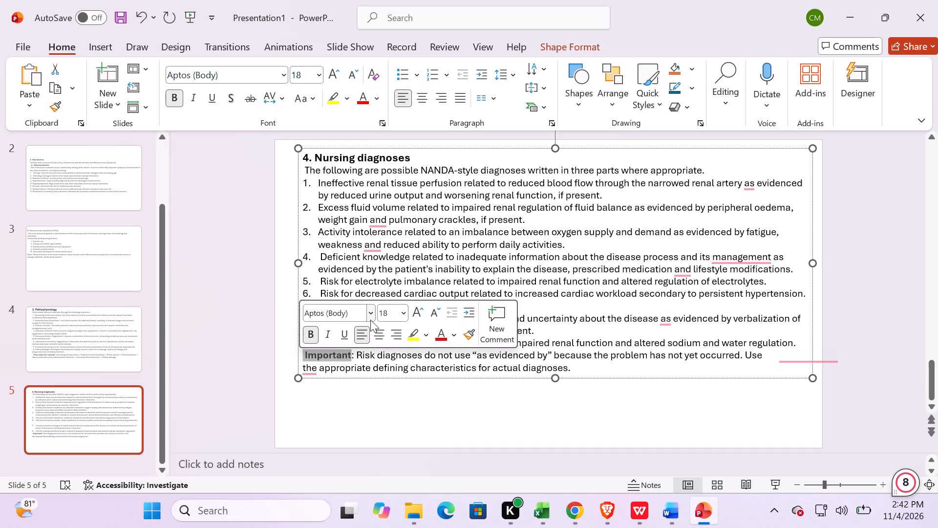
{"action": "left_click", "coordinate": [446, 400]}
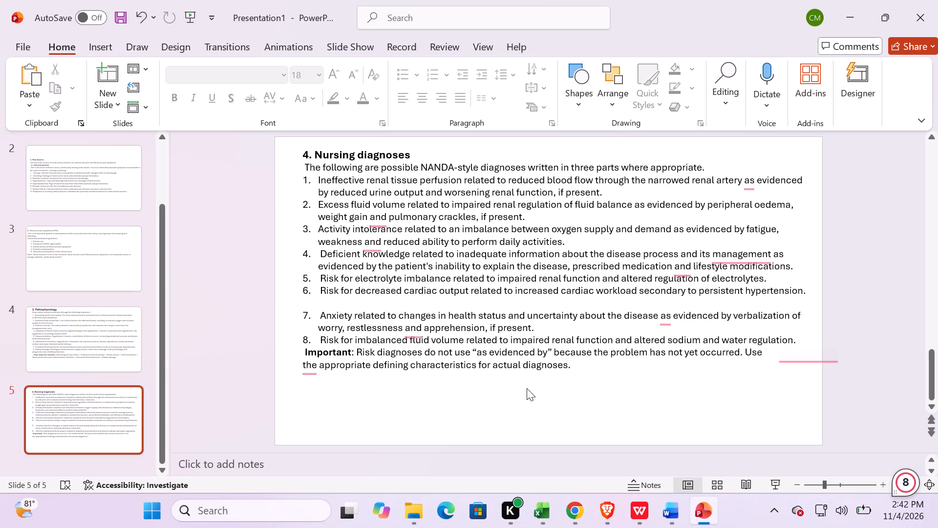
Add a new blank slide after slide 5.
{"action": "left_click", "coordinate": [105, 74]}
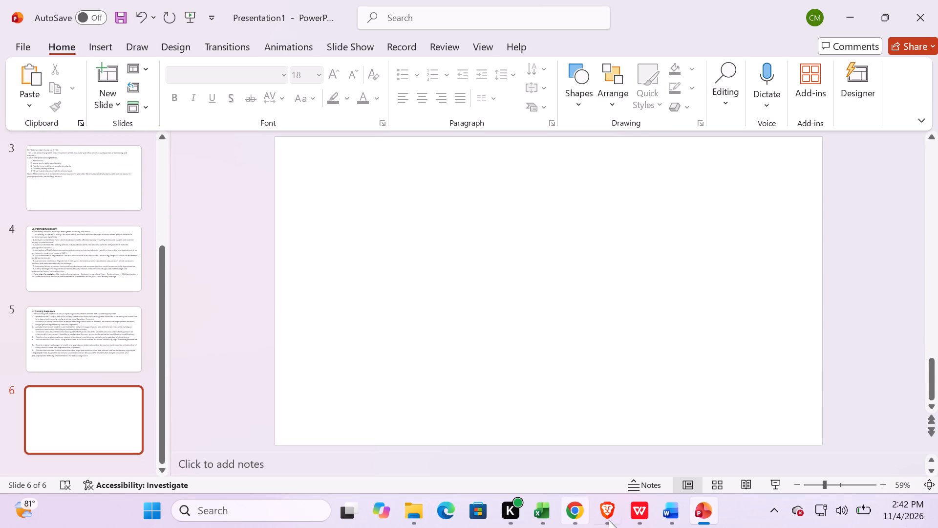
Switch to Chrome to check the Nursing diagnoses formatting in the PDF notes, and return to slide 5 in PowerPoint.
{"action": "left_click", "coordinate": [576, 446]}
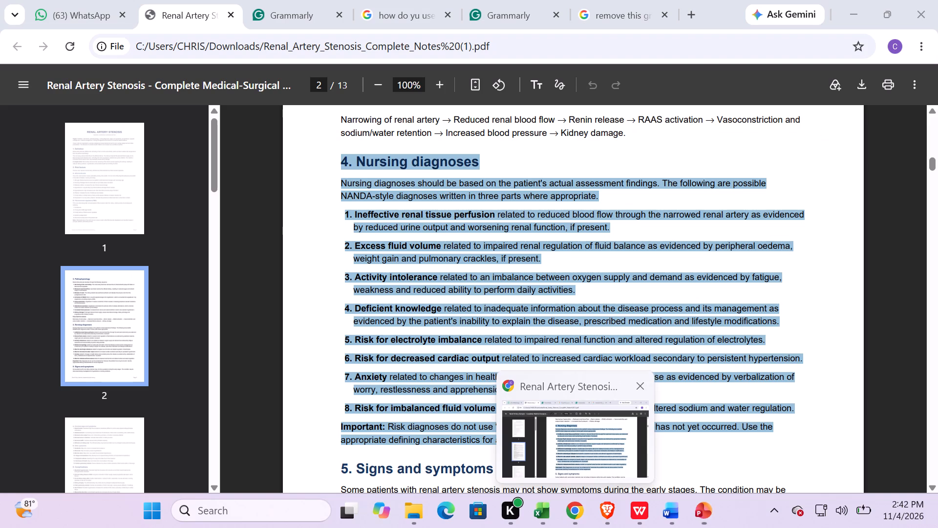
{"action": "left_click", "coordinate": [617, 318]}
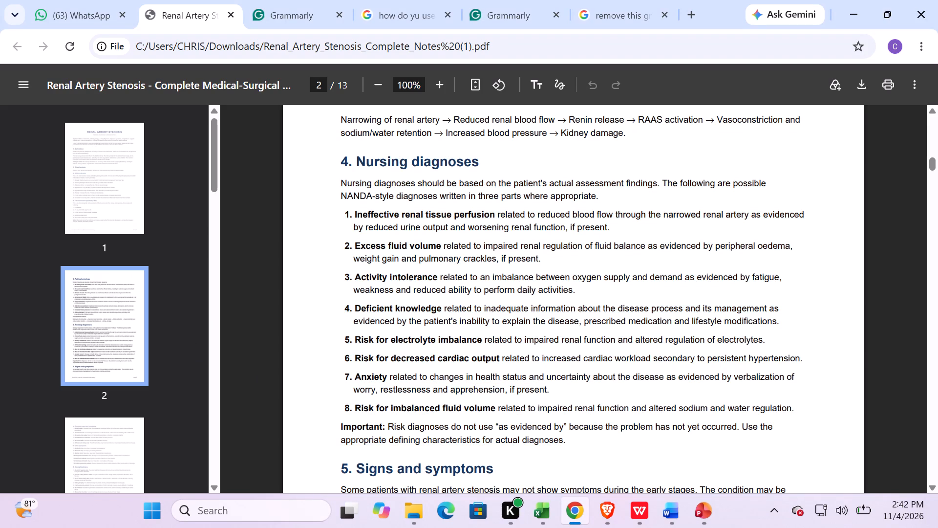
{"action": "left_click", "coordinate": [685, 476]}
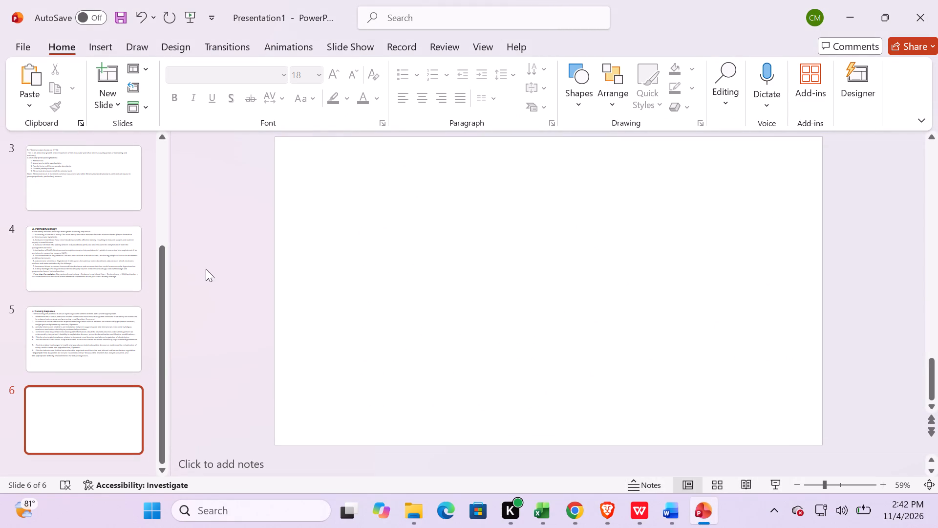
{"action": "left_click", "coordinate": [130, 331]}
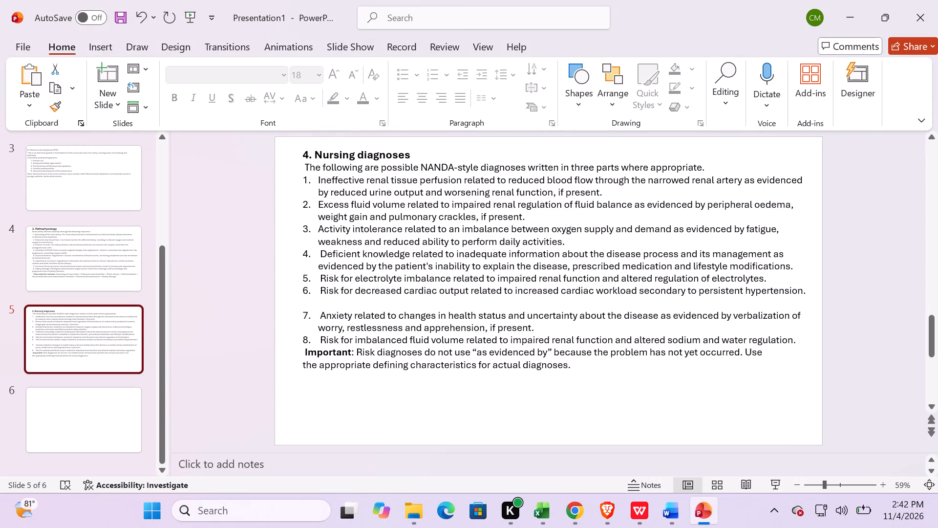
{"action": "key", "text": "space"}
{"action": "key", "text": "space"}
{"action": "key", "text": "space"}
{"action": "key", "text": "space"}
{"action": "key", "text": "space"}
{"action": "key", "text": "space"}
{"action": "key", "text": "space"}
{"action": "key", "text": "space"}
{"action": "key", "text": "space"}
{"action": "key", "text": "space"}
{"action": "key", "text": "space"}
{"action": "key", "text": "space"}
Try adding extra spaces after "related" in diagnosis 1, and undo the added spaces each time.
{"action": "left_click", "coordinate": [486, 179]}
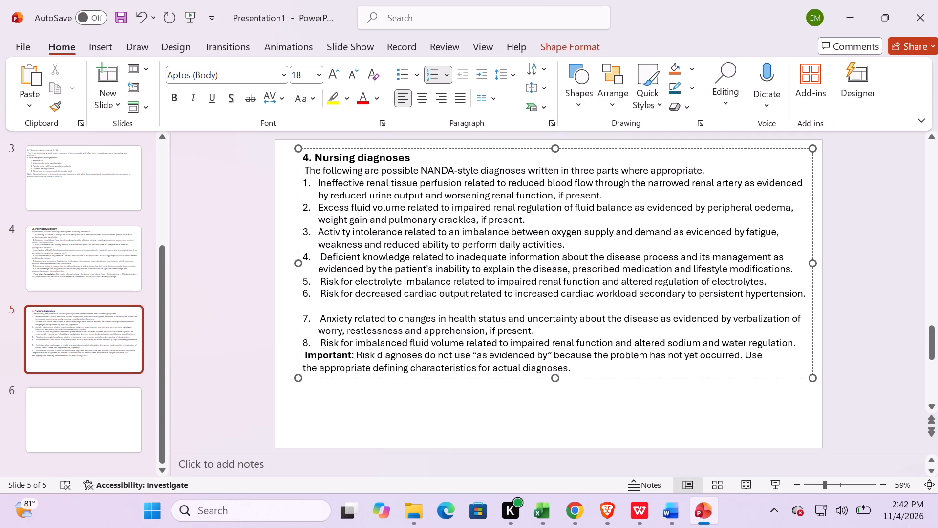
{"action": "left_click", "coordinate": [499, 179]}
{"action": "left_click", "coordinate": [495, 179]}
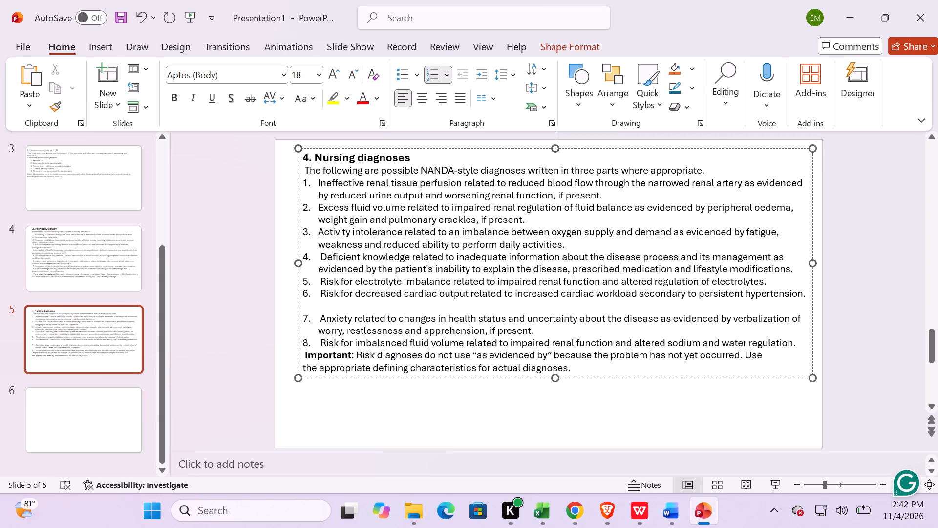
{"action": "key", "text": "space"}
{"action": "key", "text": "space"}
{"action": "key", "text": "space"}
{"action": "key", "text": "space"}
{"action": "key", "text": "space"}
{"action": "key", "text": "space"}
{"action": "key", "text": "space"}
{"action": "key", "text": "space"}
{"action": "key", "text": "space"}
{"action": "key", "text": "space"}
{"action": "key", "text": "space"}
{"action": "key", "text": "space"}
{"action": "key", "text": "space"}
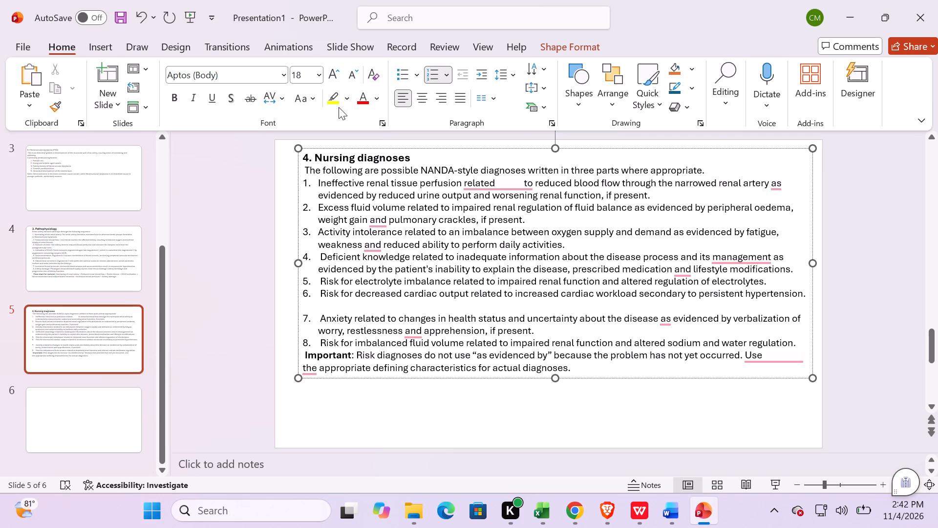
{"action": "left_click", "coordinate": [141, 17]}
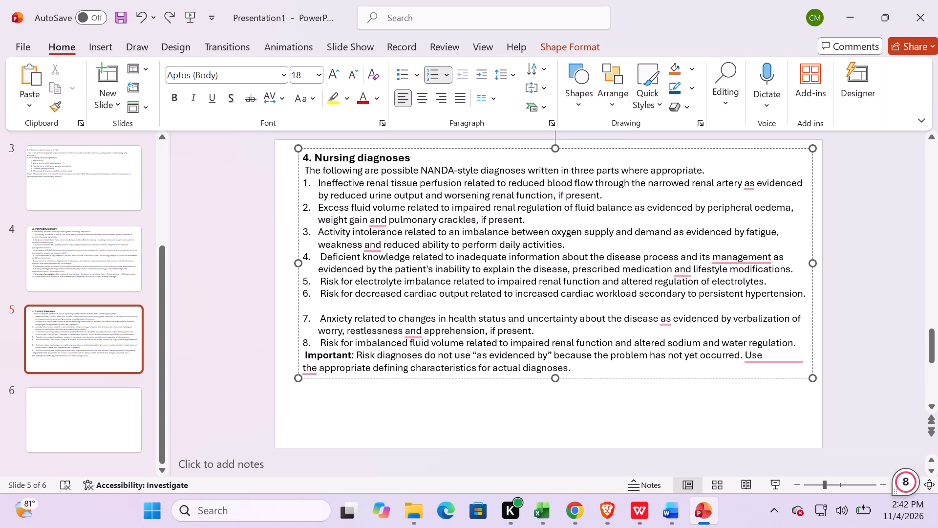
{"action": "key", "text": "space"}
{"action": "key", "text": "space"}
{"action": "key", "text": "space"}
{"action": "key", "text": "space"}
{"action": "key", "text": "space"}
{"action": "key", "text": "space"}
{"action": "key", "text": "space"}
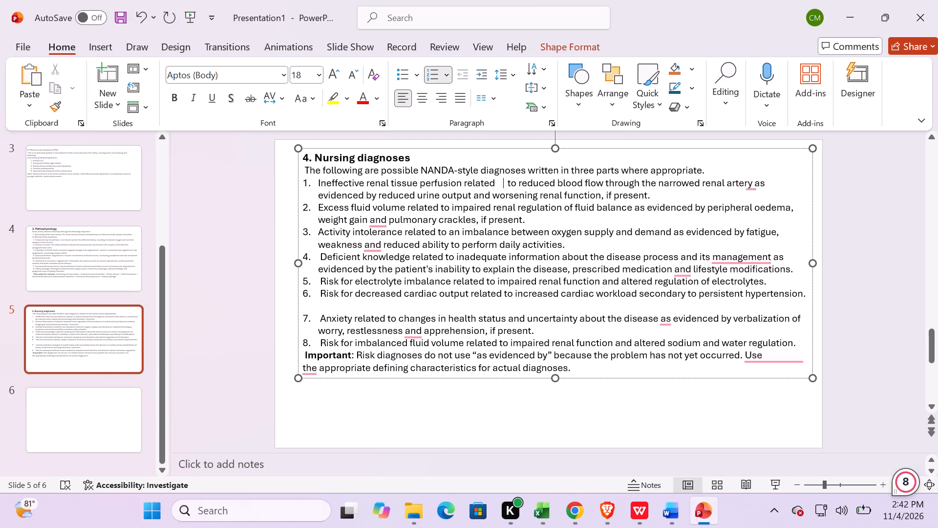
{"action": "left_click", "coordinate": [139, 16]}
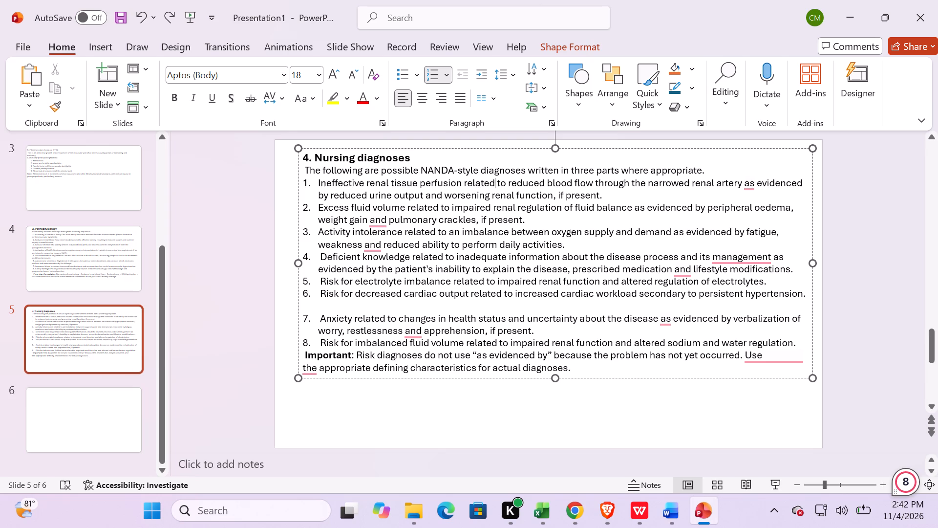
Make "Ineffective renal tissue perfusion" bold at the start of diagnosis 1.
{"action": "left_click_drag", "start_coordinate": [314, 185], "coordinate": [424, 180]}
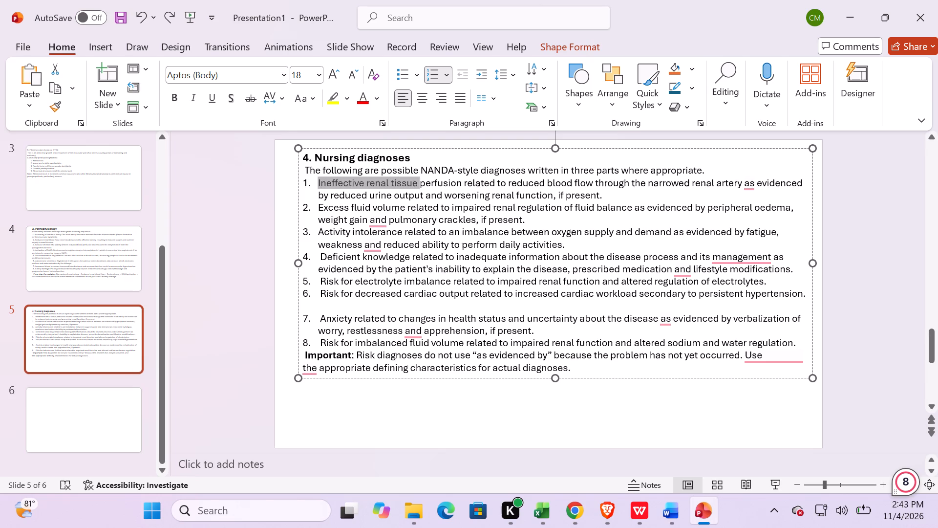
{"action": "left_click_drag", "start_coordinate": [424, 180], "coordinate": [450, 180]}
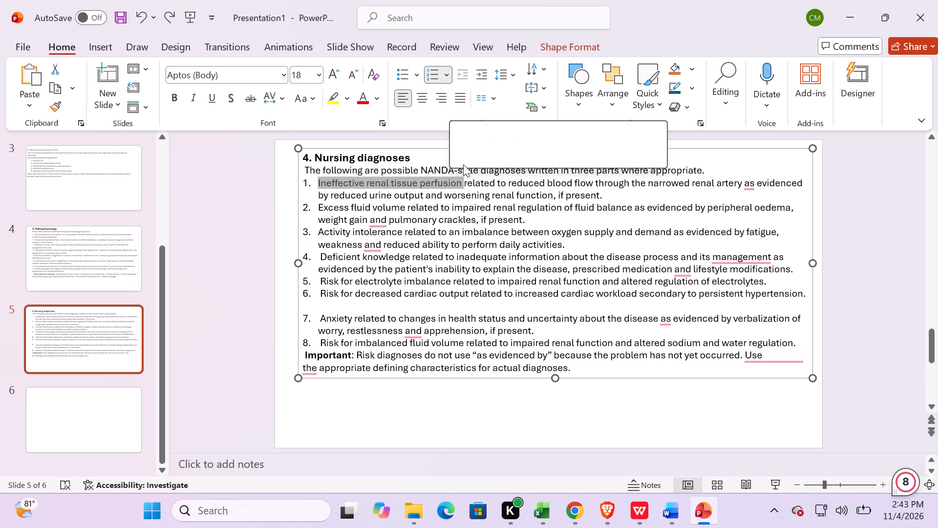
{"action": "left_click", "coordinate": [462, 160]}
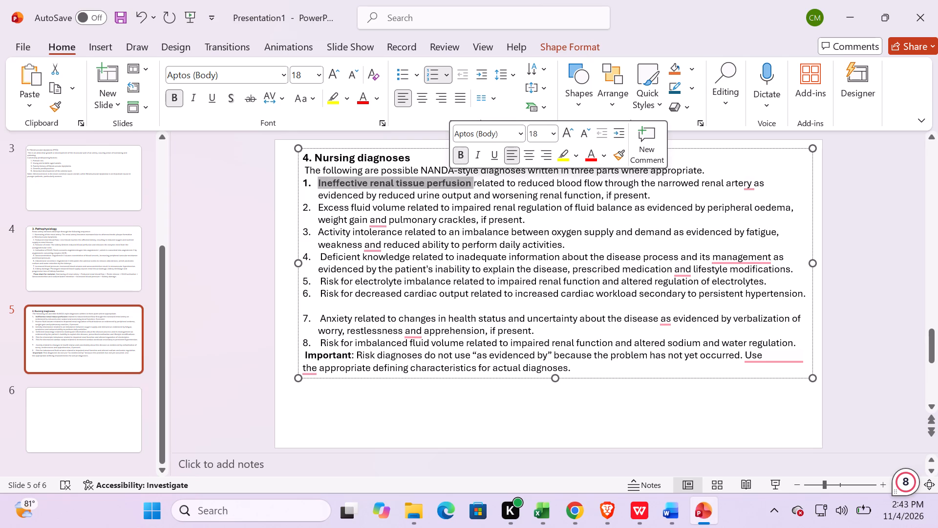
Make "Excess fluid volume" bold at the start of diagnosis 2 on slide 5.
{"action": "left_click", "coordinate": [321, 208]}
{"action": "left_click", "coordinate": [319, 208]}
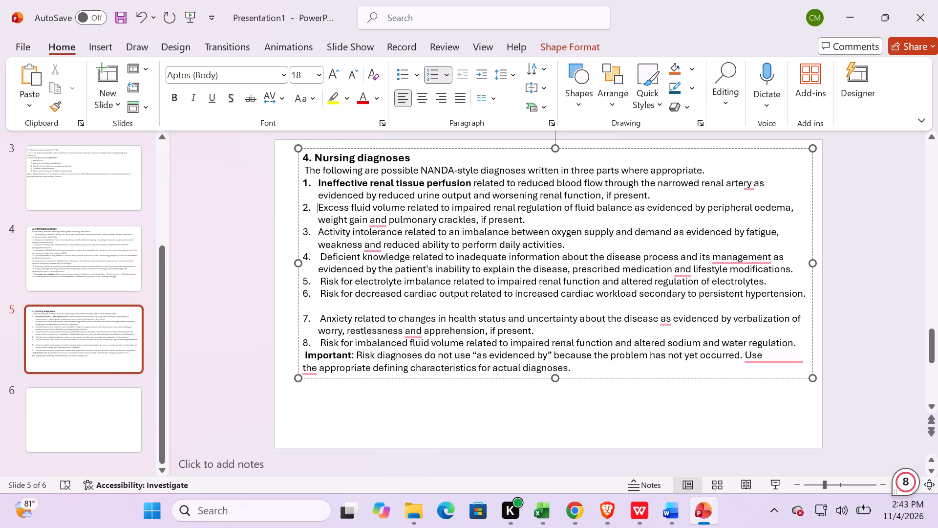
{"action": "left_click_drag", "start_coordinate": [319, 208], "coordinate": [377, 212]}
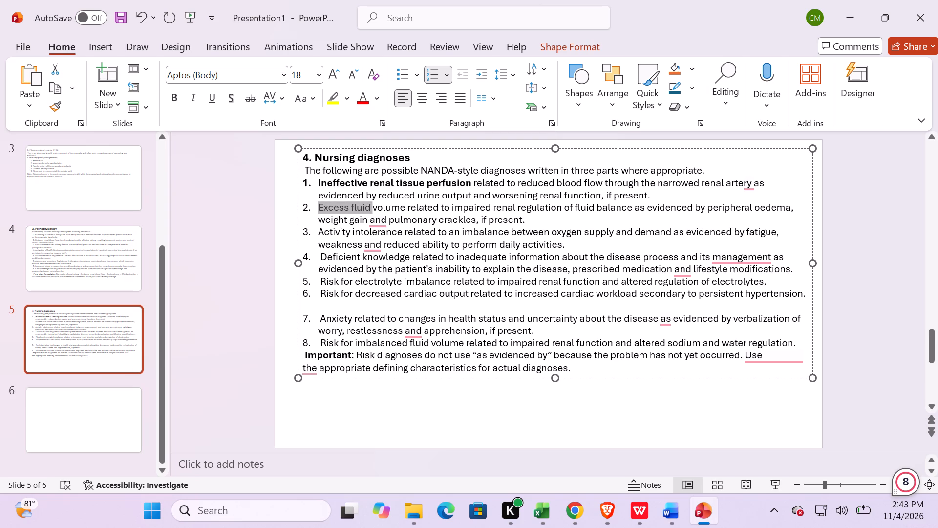
{"action": "left_click_drag", "start_coordinate": [377, 212], "coordinate": [402, 208]}
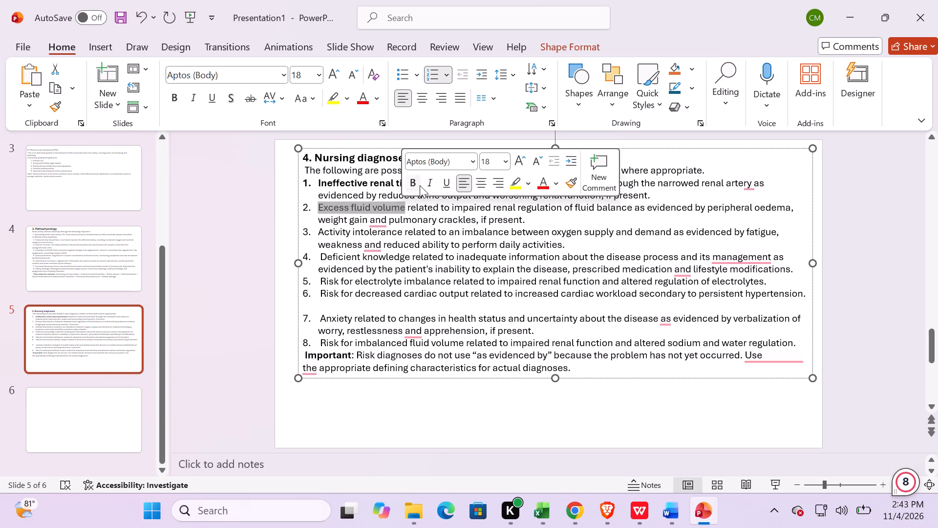
{"action": "left_click", "coordinate": [410, 178]}
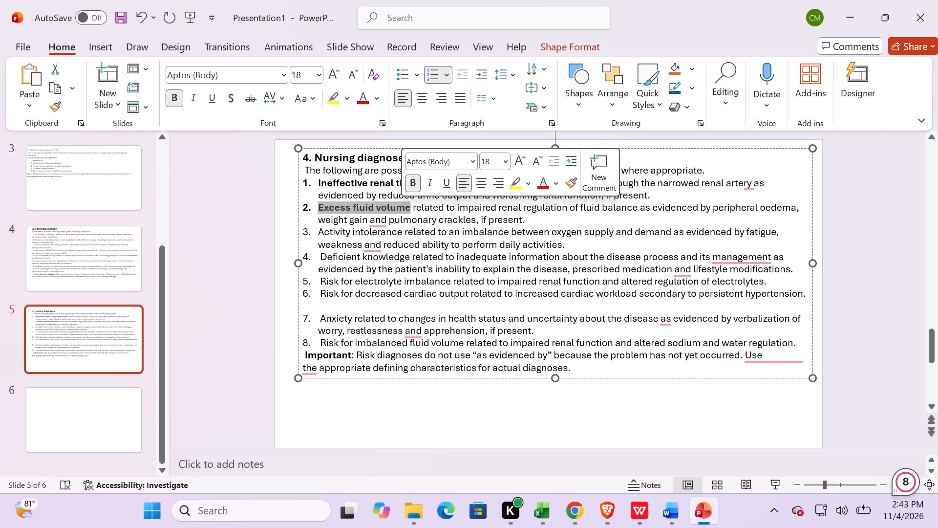
Make "Activity intolerance" bold at the start of diagnosis 3.
{"action": "left_click", "coordinate": [318, 233]}
{"action": "left_click_drag", "start_coordinate": [318, 233], "coordinate": [366, 238]}
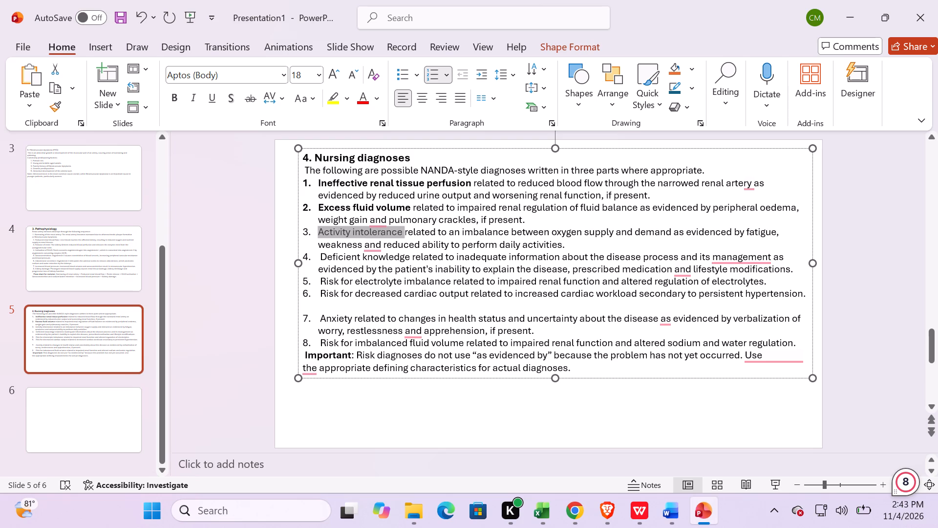
{"action": "left_click_drag", "start_coordinate": [366, 238], "coordinate": [394, 238]}
{"action": "left_click", "coordinate": [406, 215]}
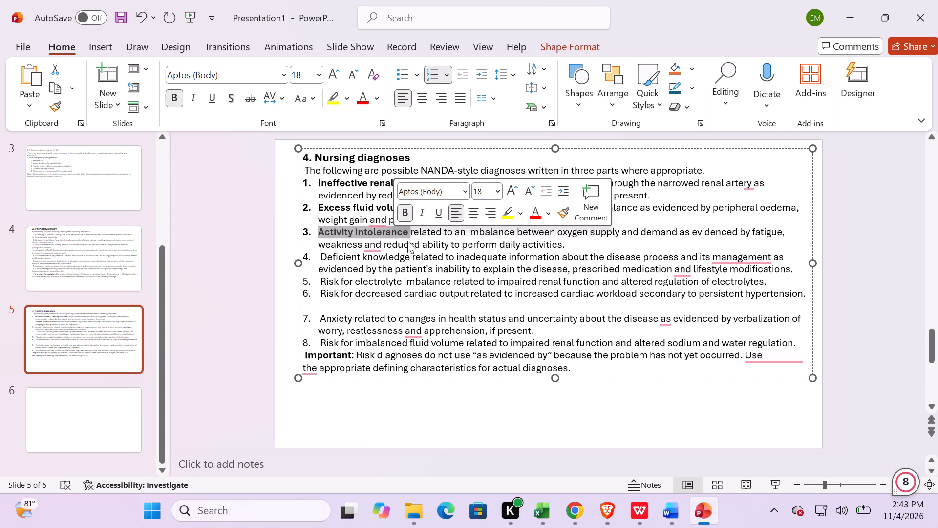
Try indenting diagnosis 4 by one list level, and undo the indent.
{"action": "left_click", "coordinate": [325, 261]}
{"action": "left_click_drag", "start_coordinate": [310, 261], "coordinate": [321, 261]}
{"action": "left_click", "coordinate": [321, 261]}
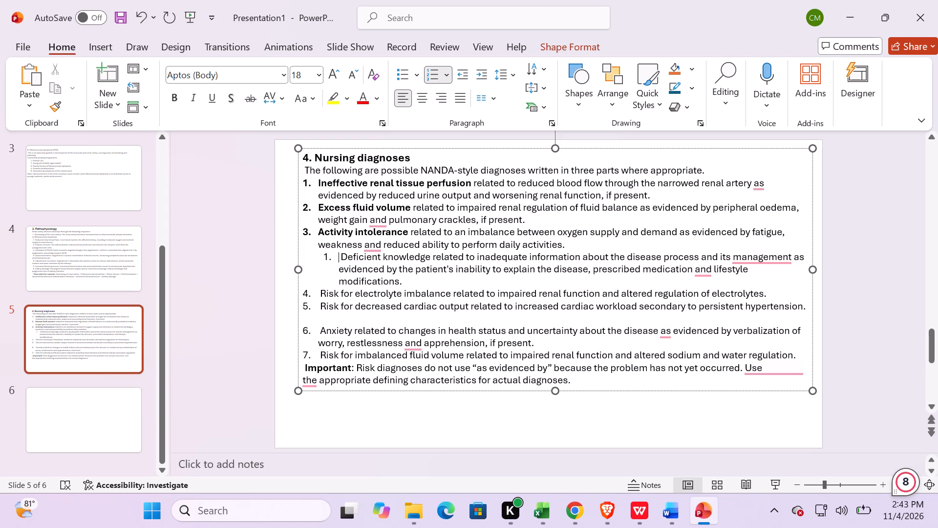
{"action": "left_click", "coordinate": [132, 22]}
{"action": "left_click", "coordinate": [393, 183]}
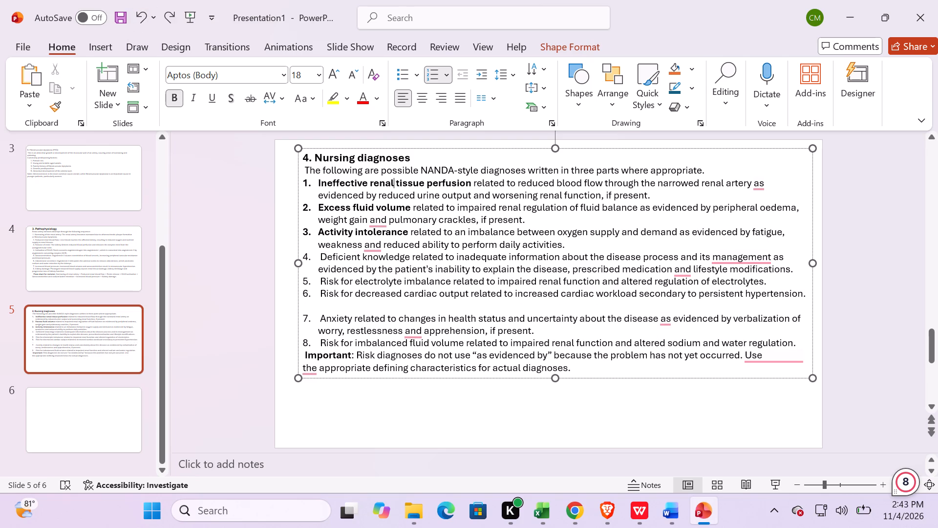
Make "Deficient knowledge" in diagnosis 4 and "Risk for electrolyte imbalance" in diagnosis 5 bold.
{"action": "left_click_drag", "start_coordinate": [317, 257], "coordinate": [383, 259]}
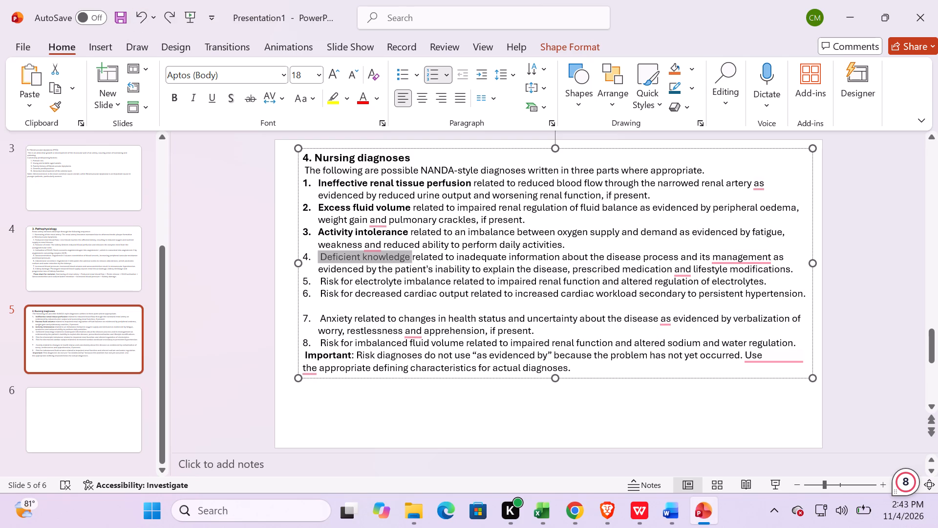
{"action": "left_click_drag", "start_coordinate": [383, 259], "coordinate": [385, 259]}
{"action": "left_click", "coordinate": [397, 230]}
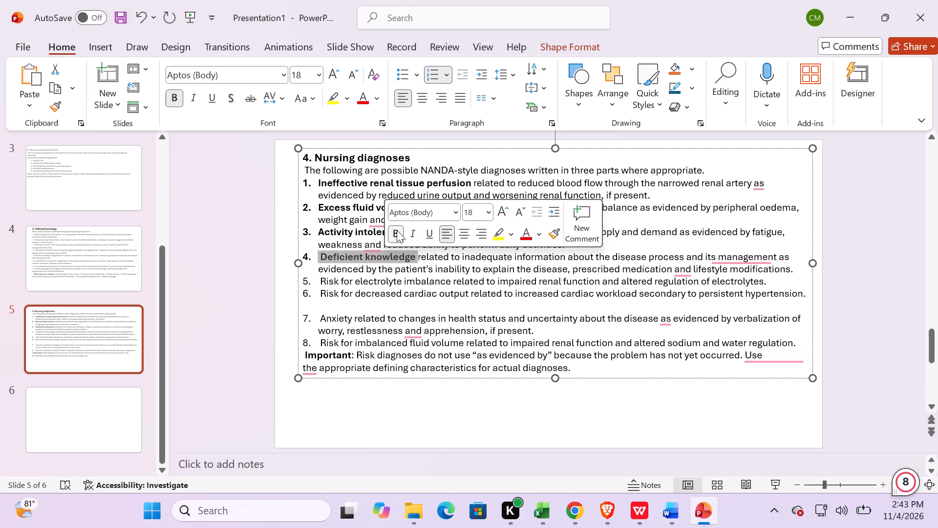
{"action": "left_click", "coordinate": [317, 282]}
{"action": "left_click_drag", "start_coordinate": [317, 276], "coordinate": [331, 281]}
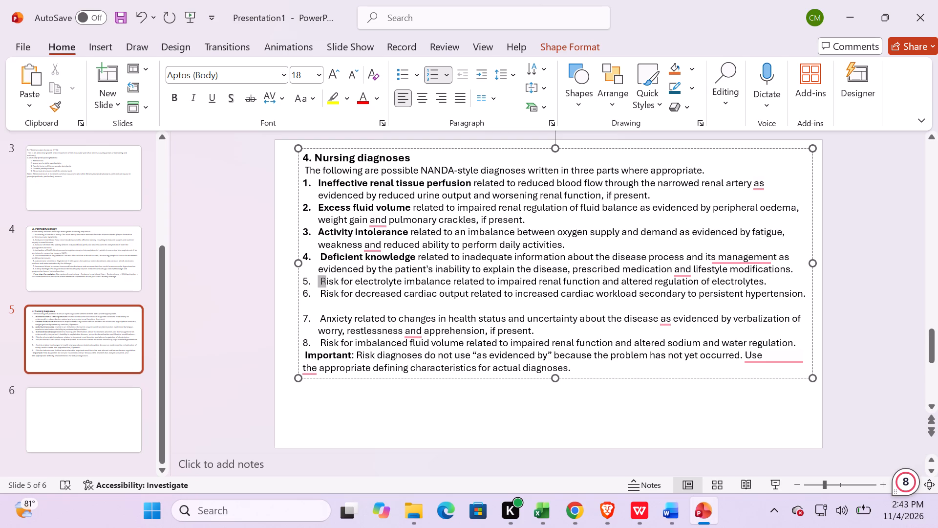
{"action": "left_click_drag", "start_coordinate": [331, 281], "coordinate": [437, 283]}
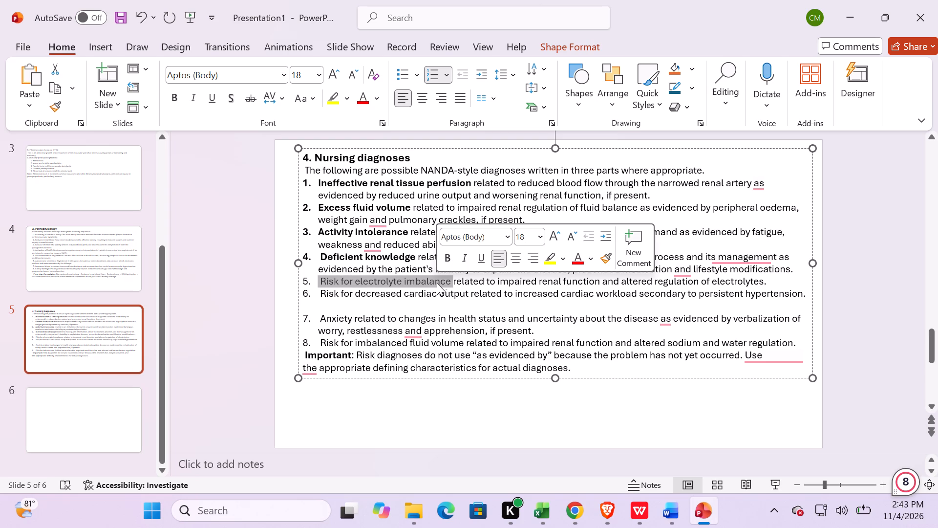
{"action": "left_click", "coordinate": [440, 258]}
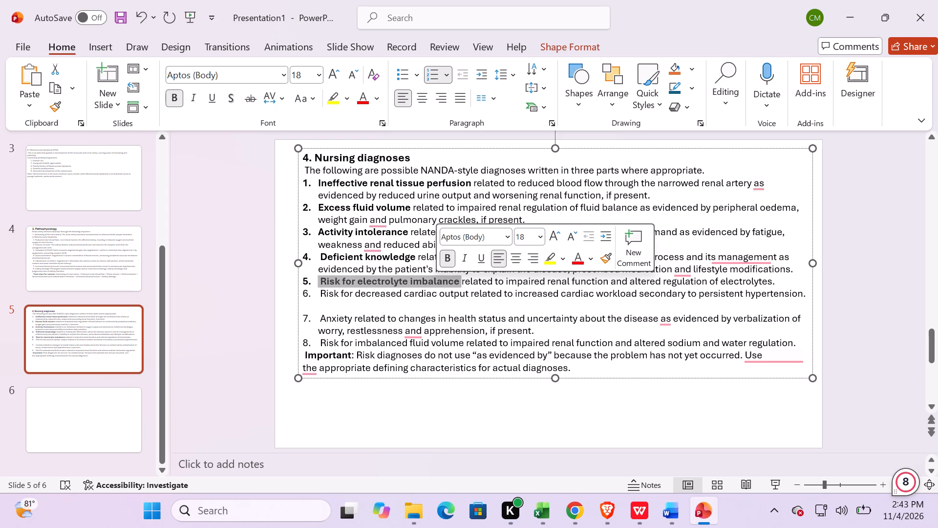
Make "Risk for decreased cardiac output" bold at the start of diagnosis 6.
{"action": "left_click", "coordinate": [324, 317]}
{"action": "left_click", "coordinate": [320, 291]}
{"action": "left_click_drag", "start_coordinate": [320, 291], "coordinate": [326, 292]}
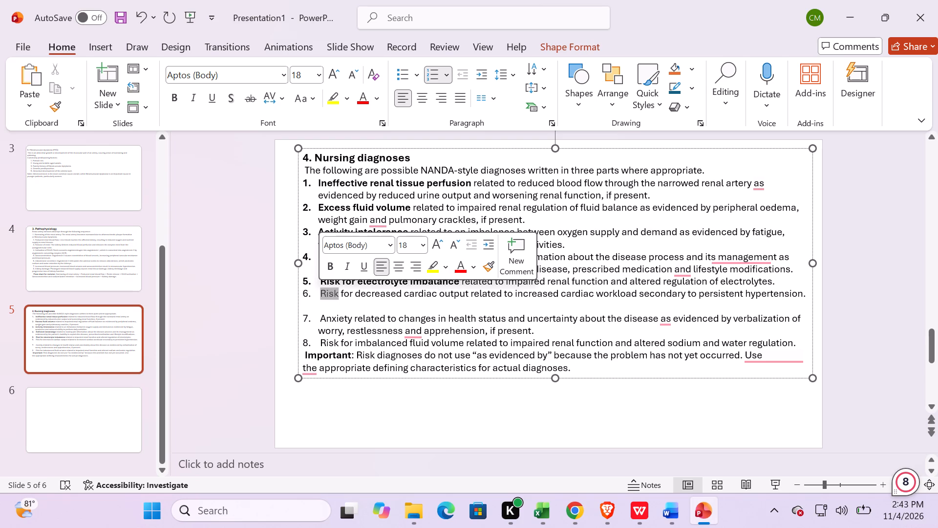
{"action": "left_click_drag", "start_coordinate": [326, 292], "coordinate": [444, 296]}
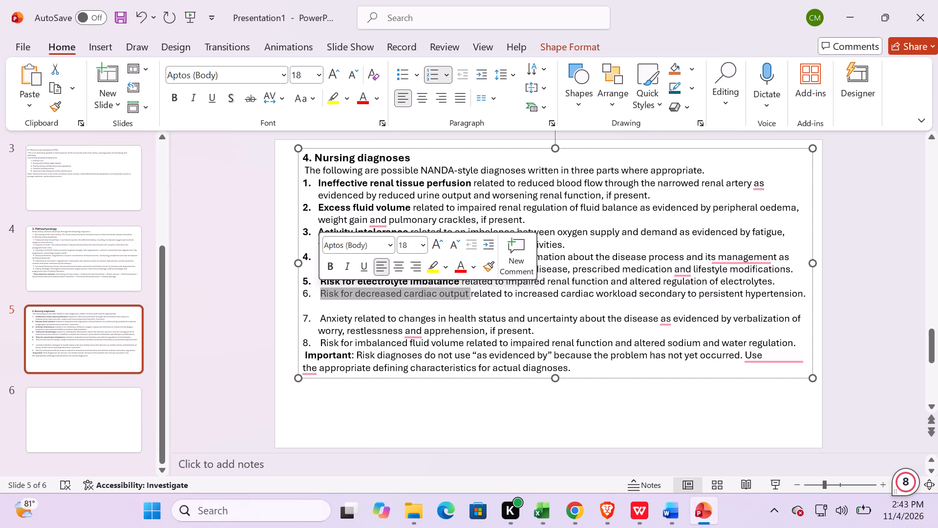
{"action": "left_click_drag", "start_coordinate": [444, 296], "coordinate": [448, 296]}
{"action": "left_click", "coordinate": [455, 270]}
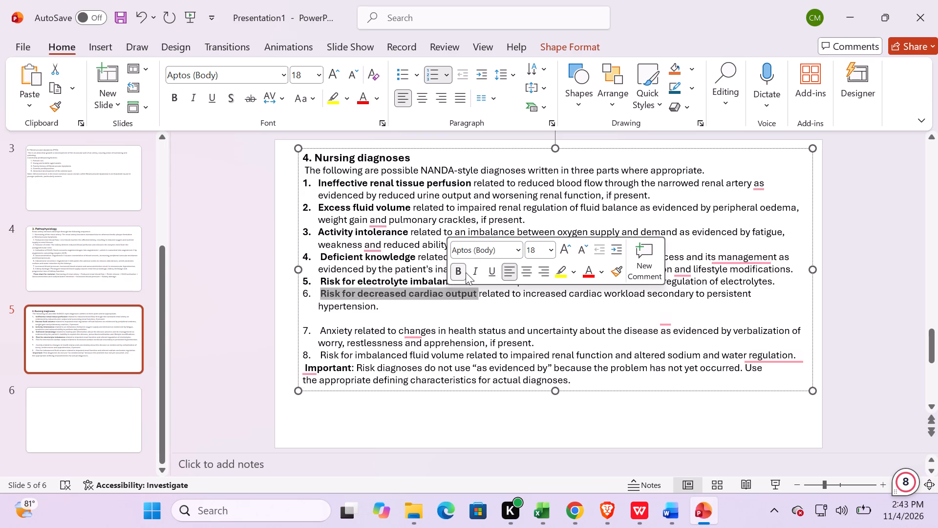
Make "Anxiety" bold at the start of diagnosis 7.
{"action": "left_click", "coordinate": [329, 330]}
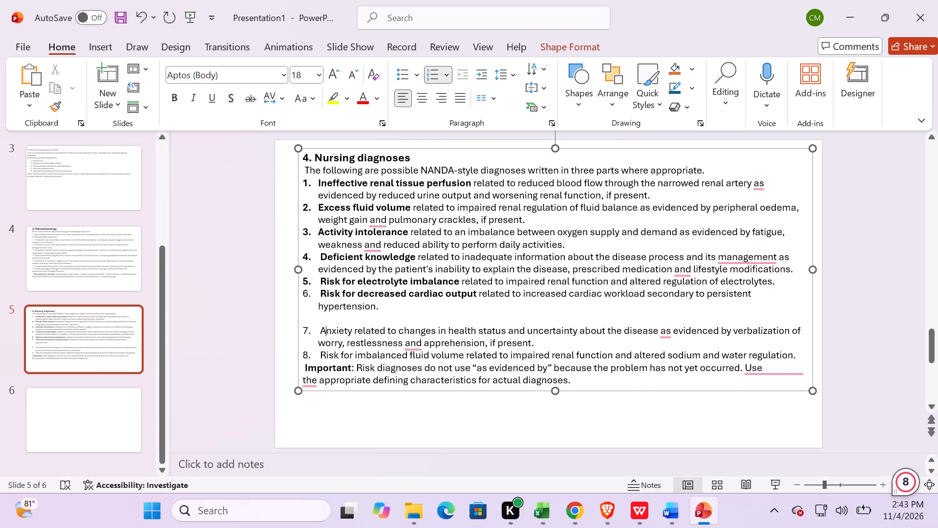
{"action": "left_click", "coordinate": [320, 330]}
{"action": "left_click_drag", "start_coordinate": [320, 330], "coordinate": [350, 331]}
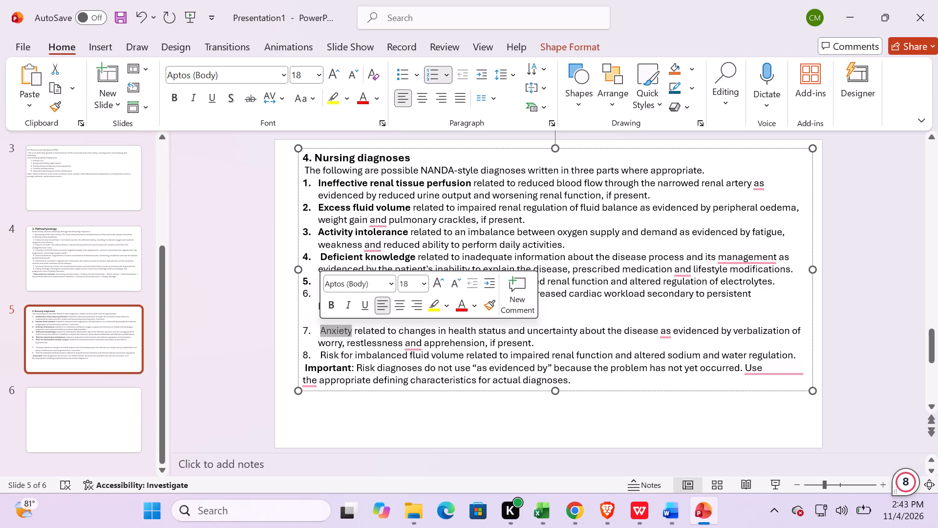
{"action": "left_click_drag", "start_coordinate": [350, 331], "coordinate": [350, 330]}
{"action": "left_click", "coordinate": [360, 307]}
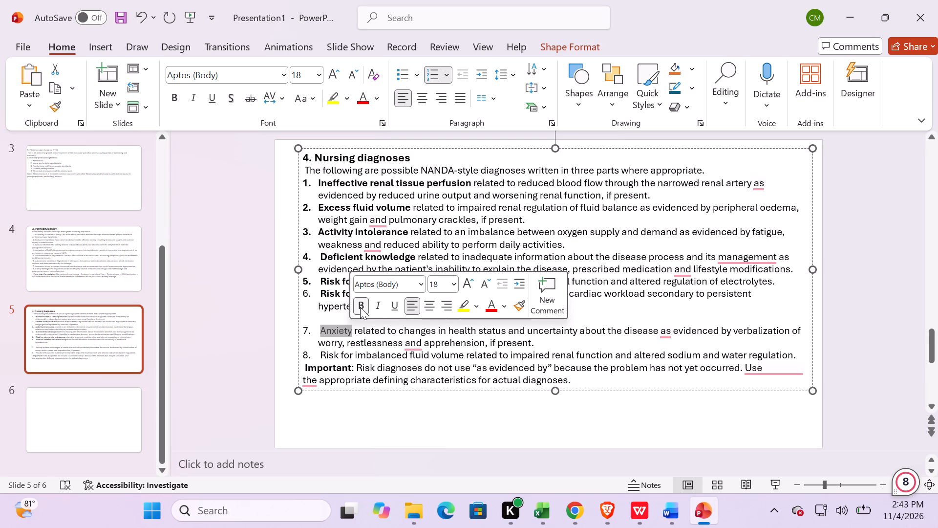
Make "Risk for imbalanced fluid volume" bold at the start of diagnosis 8, and deselect the text box.
{"action": "left_click", "coordinate": [327, 353]}
{"action": "left_click", "coordinate": [325, 353]}
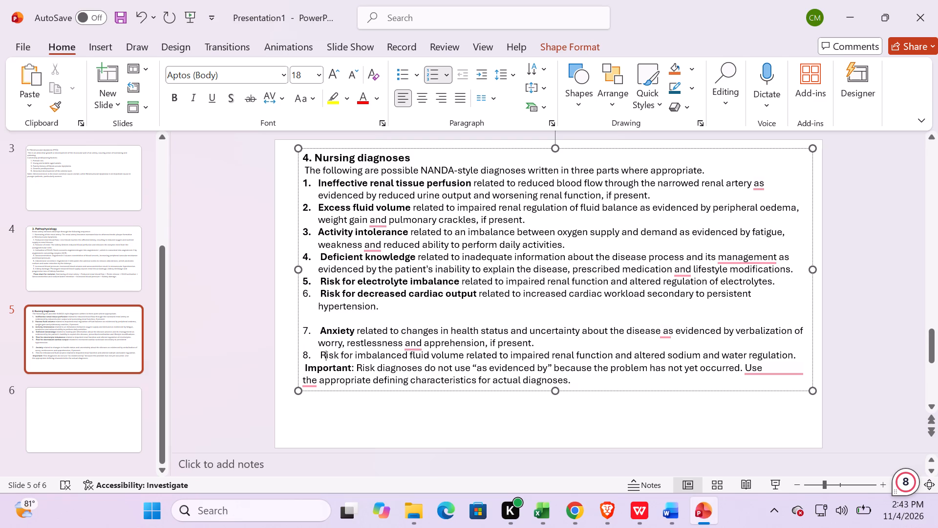
{"action": "left_click", "coordinate": [321, 353]}
{"action": "left_click_drag", "start_coordinate": [321, 353], "coordinate": [404, 353]}
{"action": "scroll", "coordinate": [330, 353], "scroll_direction": "right", "scroll_amount": 1}
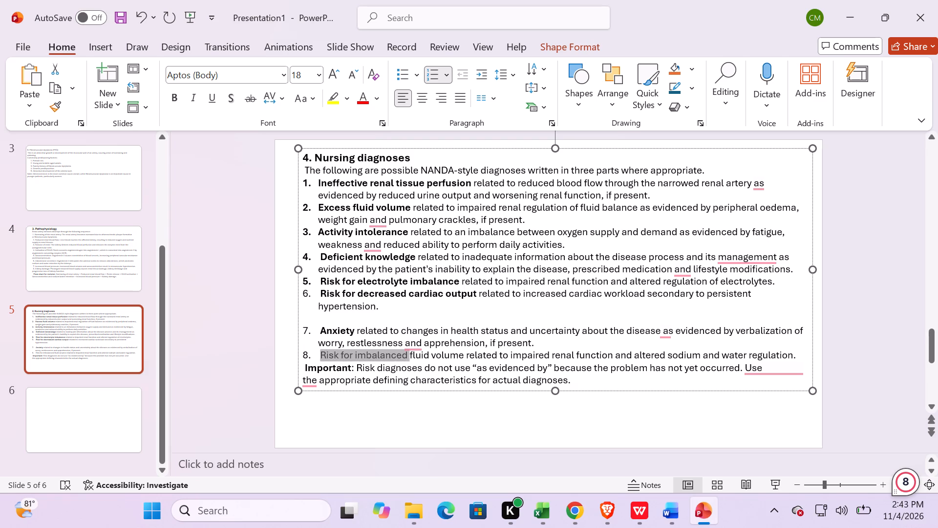
{"action": "scroll", "coordinate": [404, 353], "scroll_direction": "right", "scroll_amount": 1}
{"action": "left_click_drag", "start_coordinate": [404, 353], "coordinate": [415, 357]}
{"action": "left_click_drag", "start_coordinate": [415, 357], "coordinate": [448, 356]}
{"action": "left_click", "coordinate": [456, 332]}
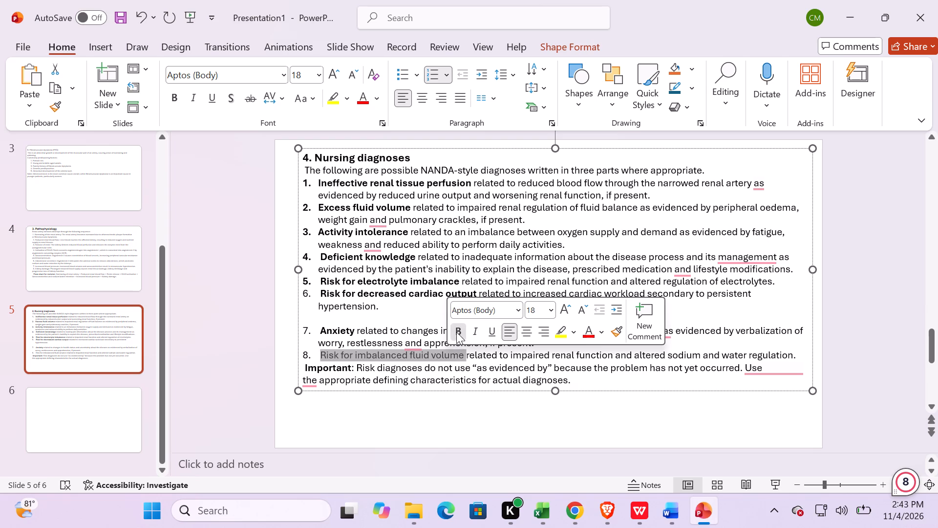
{"action": "left_click", "coordinate": [667, 408]}
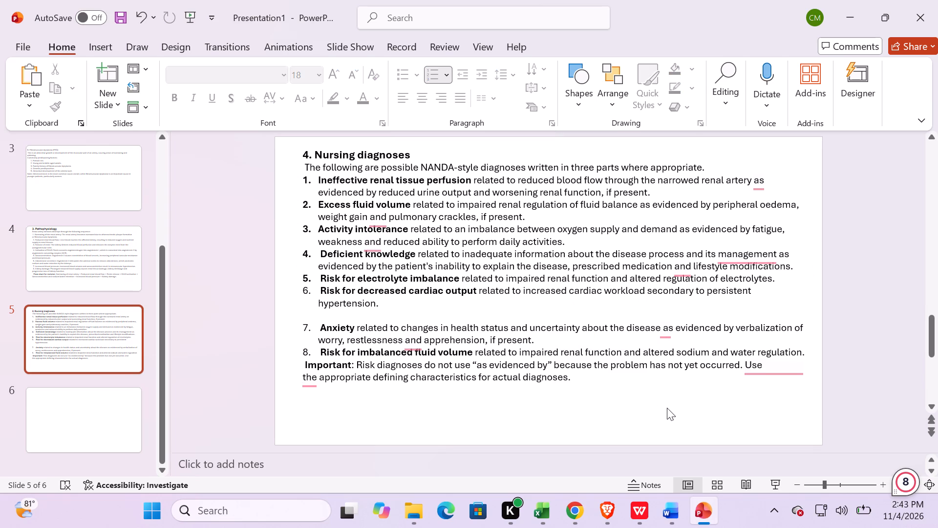
Switch to the renal artery stenosis PDF in Chrome and look through the notes for the "5. Signs and symptoms" section.
{"action": "scroll", "coordinate": [667, 408], "scroll_direction": "down", "scroll_amount": 1}
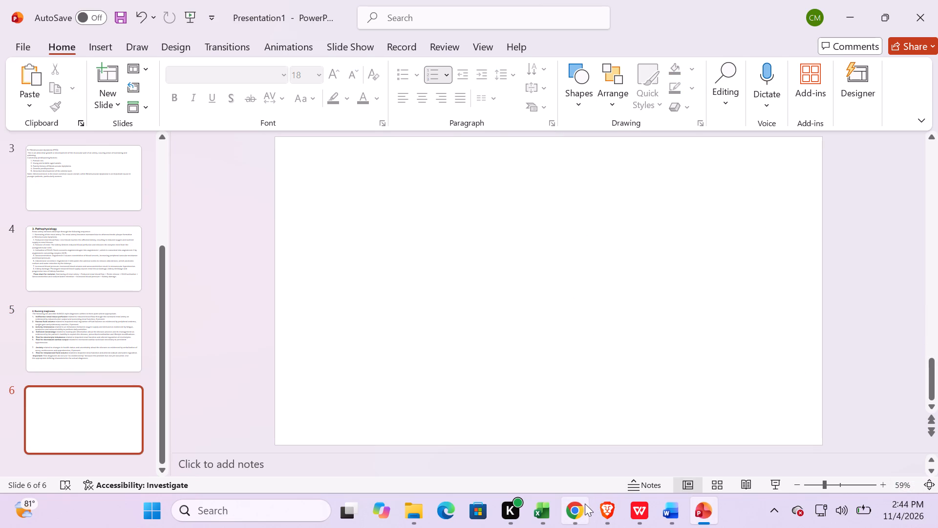
{"action": "left_click", "coordinate": [576, 469]}
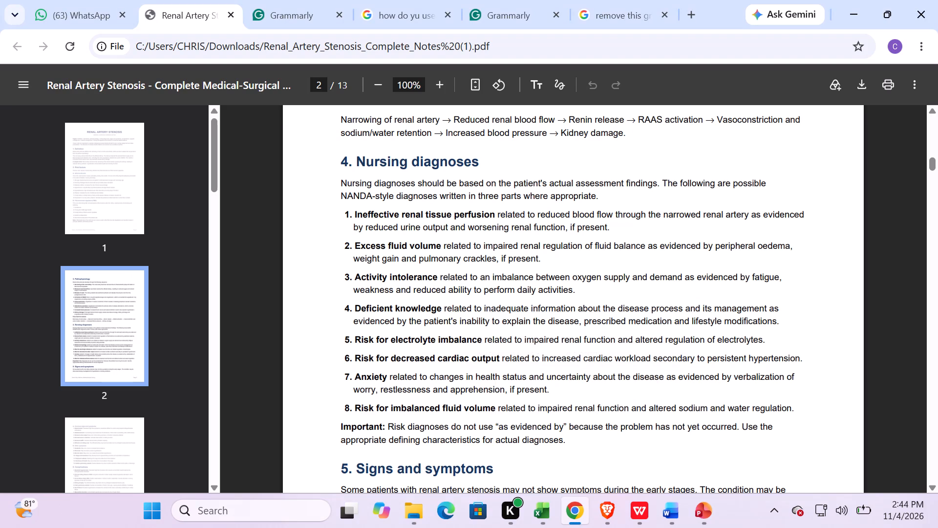
{"action": "scroll", "coordinate": [522, 321], "scroll_direction": "down", "scroll_amount": 9}
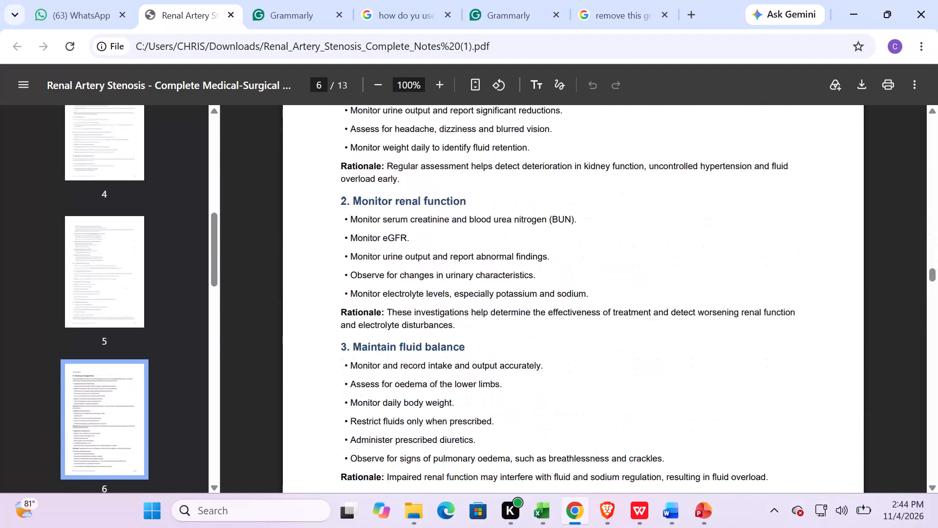
{"action": "scroll", "coordinate": [522, 321], "scroll_direction": "down", "scroll_amount": 10}
{"action": "scroll", "coordinate": [522, 321], "scroll_direction": "up", "scroll_amount": 3}
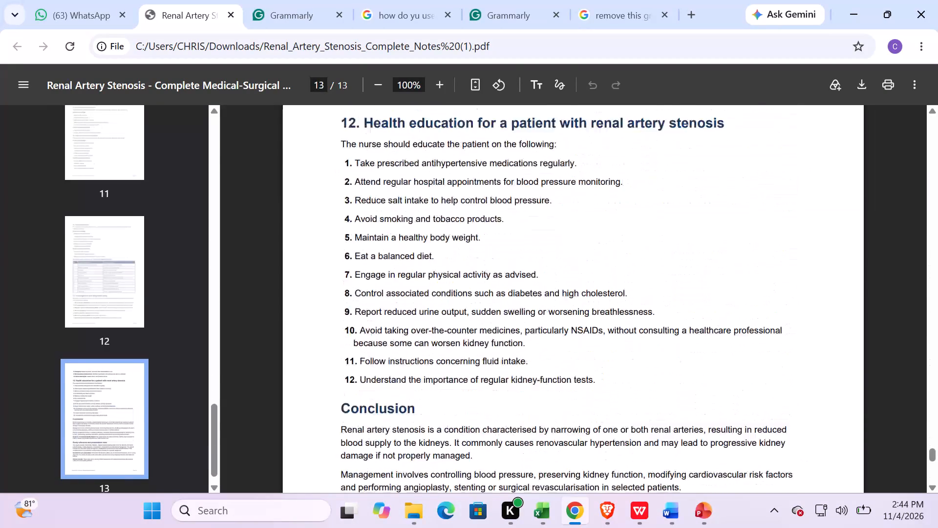
{"action": "scroll", "coordinate": [522, 321], "scroll_direction": "up", "scroll_amount": 8}
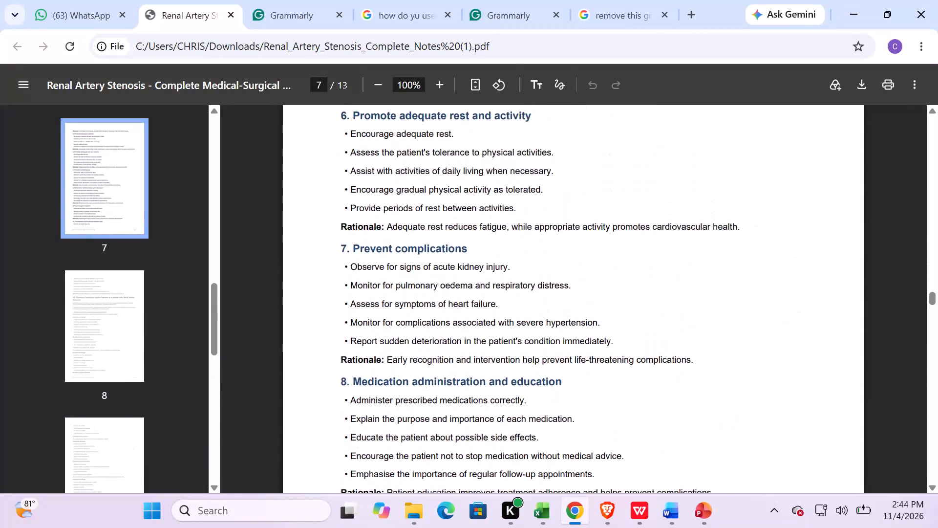
{"action": "scroll", "coordinate": [522, 321], "scroll_direction": "up", "scroll_amount": 4}
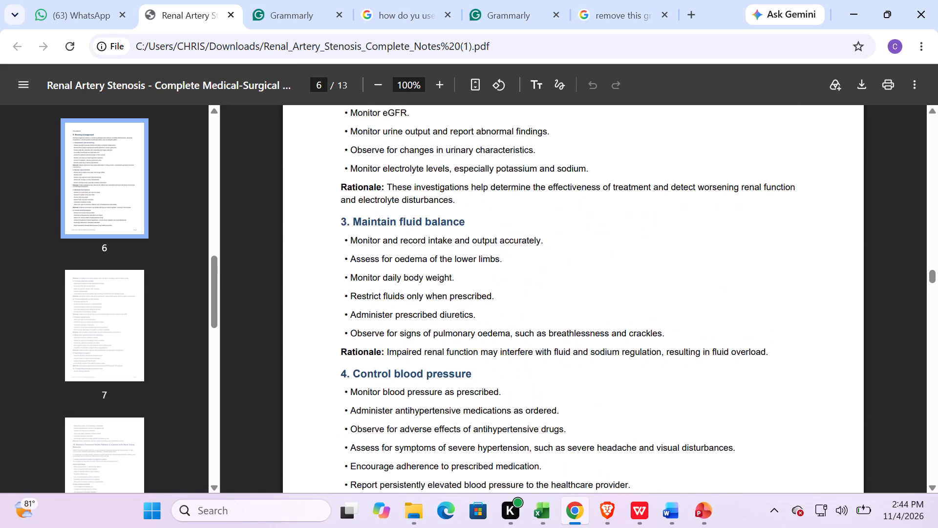
{"action": "scroll", "coordinate": [522, 321], "scroll_direction": "up", "scroll_amount": 2}
{"action": "scroll", "coordinate": [522, 321], "scroll_direction": "down", "scroll_amount": 1}
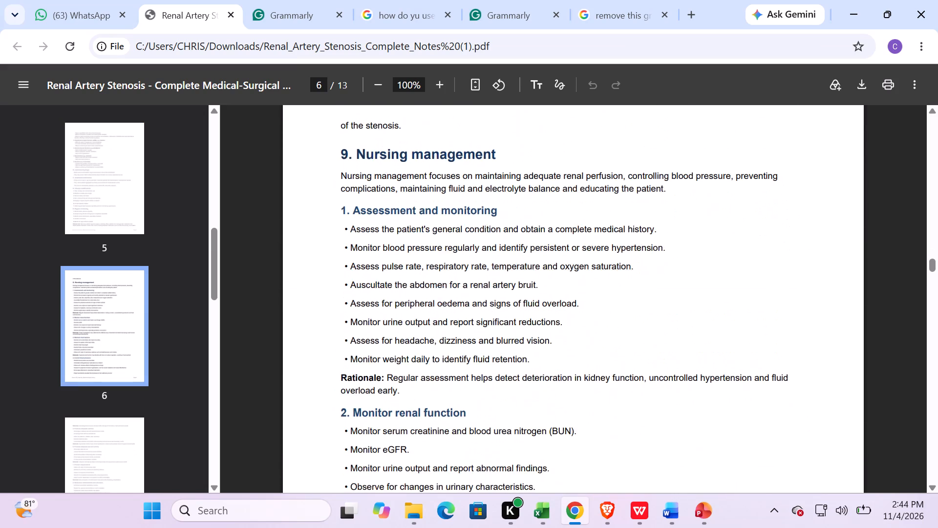
{"action": "scroll", "coordinate": [522, 321], "scroll_direction": "down", "scroll_amount": 2}
{"action": "scroll", "coordinate": [522, 321], "scroll_direction": "up", "scroll_amount": 1}
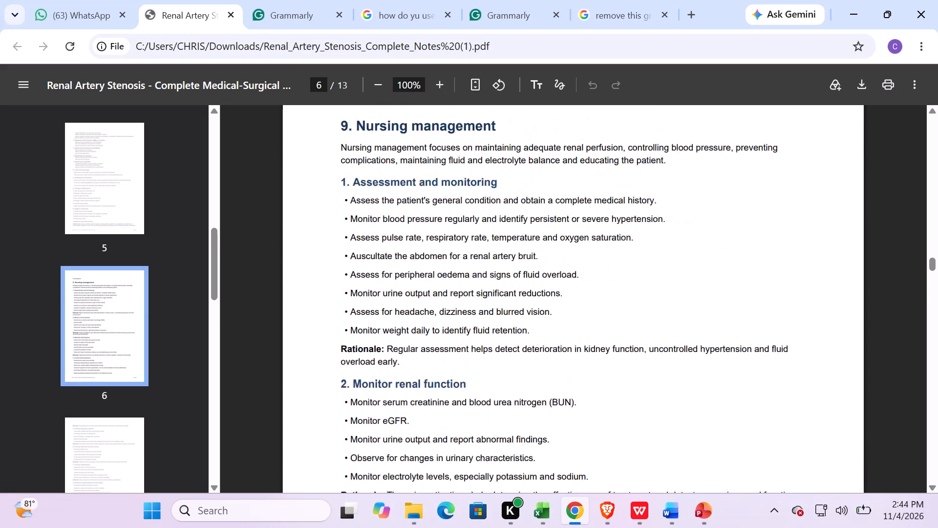
{"action": "scroll", "coordinate": [522, 321], "scroll_direction": "up", "scroll_amount": 3}
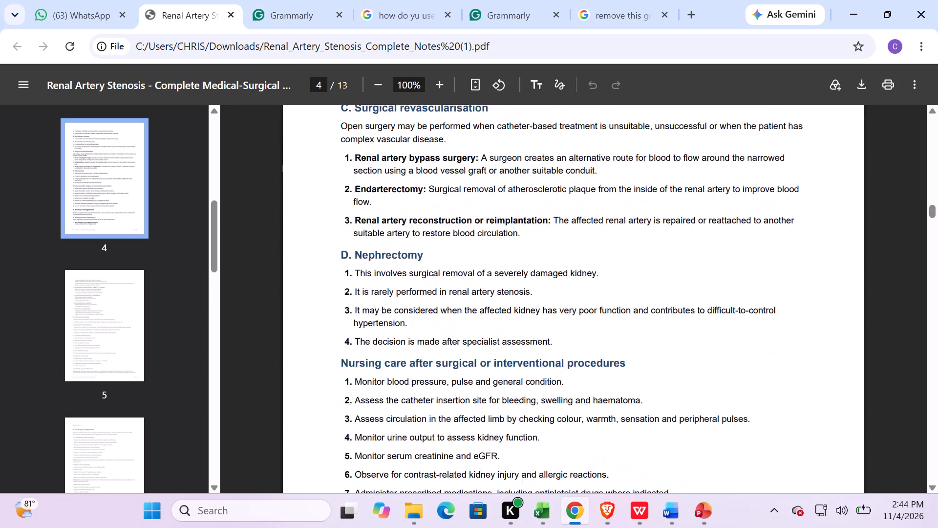
{"action": "scroll", "coordinate": [522, 321], "scroll_direction": "up", "scroll_amount": 3}
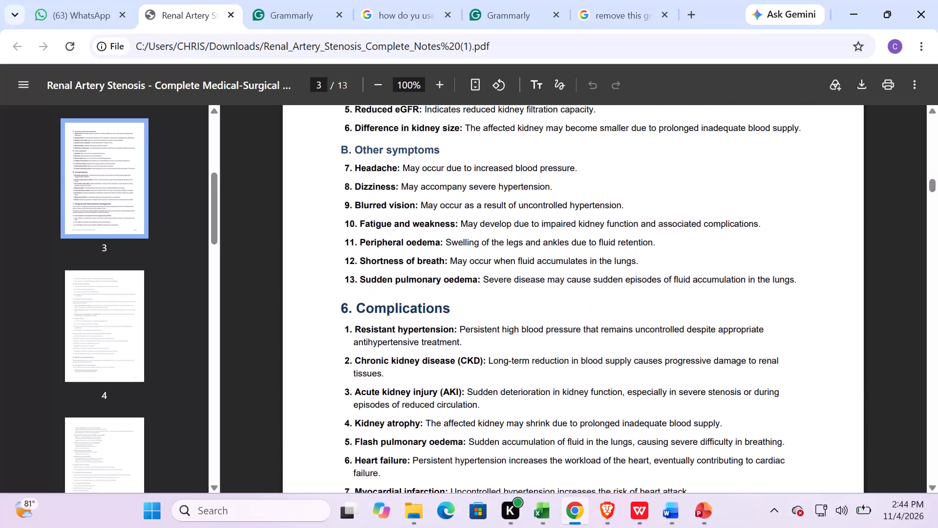
{"action": "scroll", "coordinate": [522, 321], "scroll_direction": "up", "scroll_amount": 1}
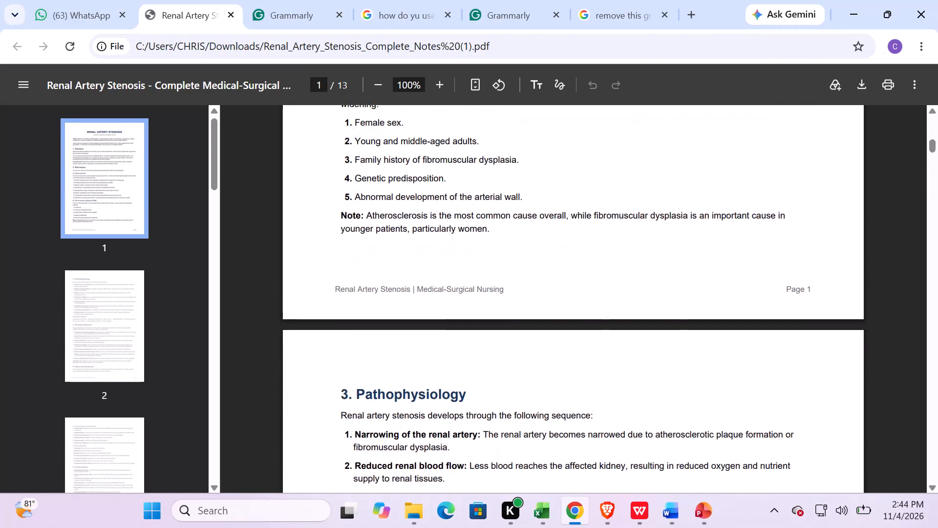
{"action": "scroll", "coordinate": [522, 321], "scroll_direction": "down", "scroll_amount": 3}
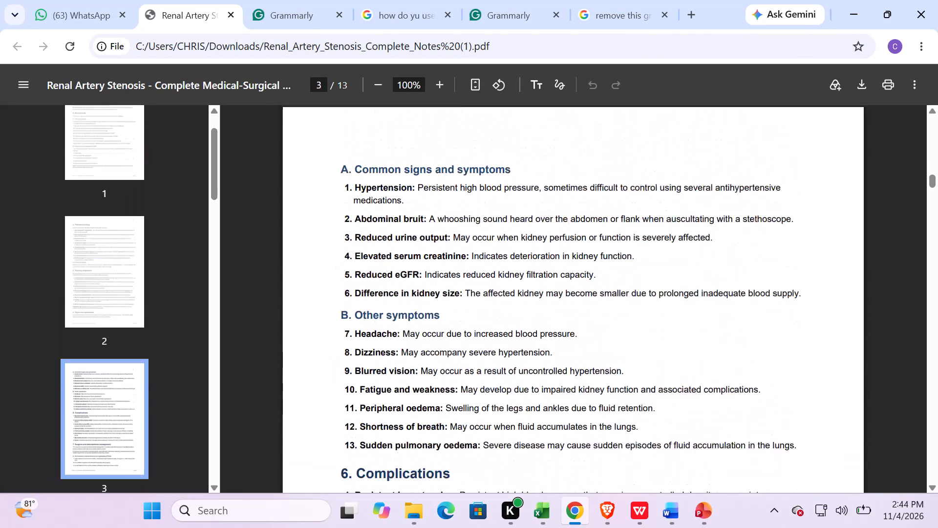
{"action": "right_click", "coordinate": [522, 321]}
{"action": "scroll", "coordinate": [522, 321], "scroll_direction": "up", "scroll_amount": 1}
{"action": "left_click", "coordinate": [426, 264]}
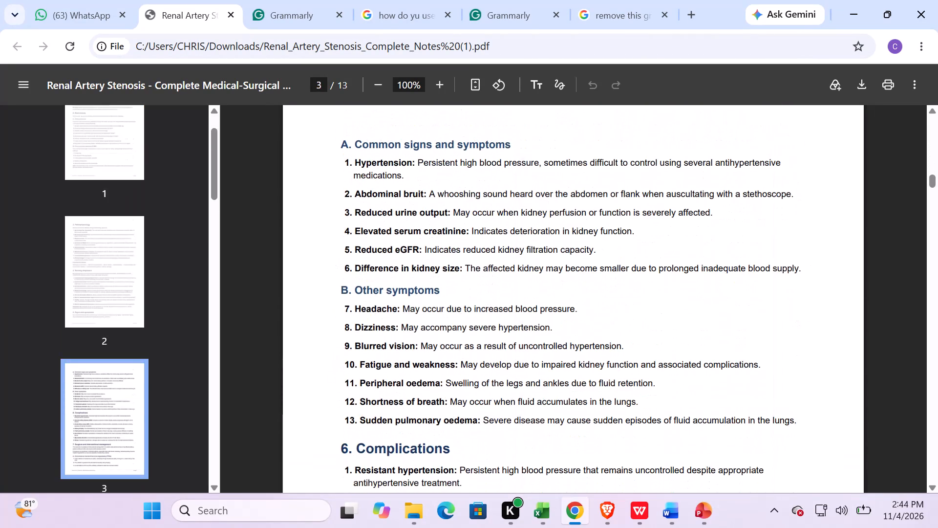
{"action": "scroll", "coordinate": [462, 246], "scroll_direction": "up", "scroll_amount": 3}
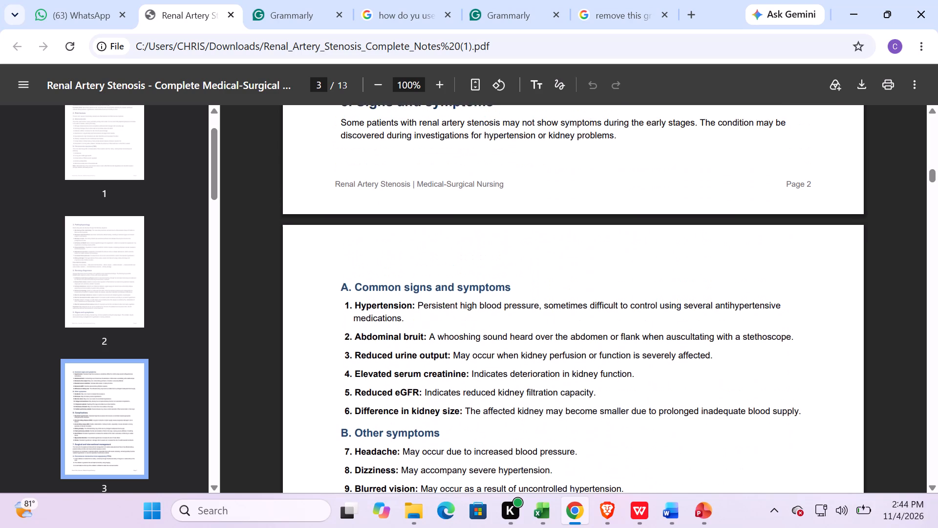
{"action": "scroll", "coordinate": [462, 246], "scroll_direction": "up", "scroll_amount": 2}
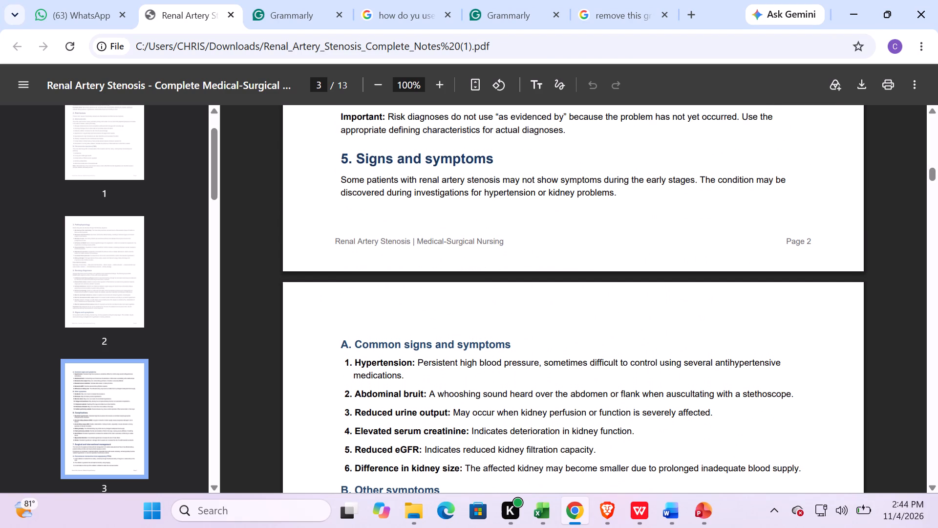
Copy the PDF text from the heading "5. Signs and symptoms" through item 13, "Sudden pulmonary oedema", stopping before "6. Complications".
{"action": "left_click_drag", "start_coordinate": [337, 155], "coordinate": [699, 253]}
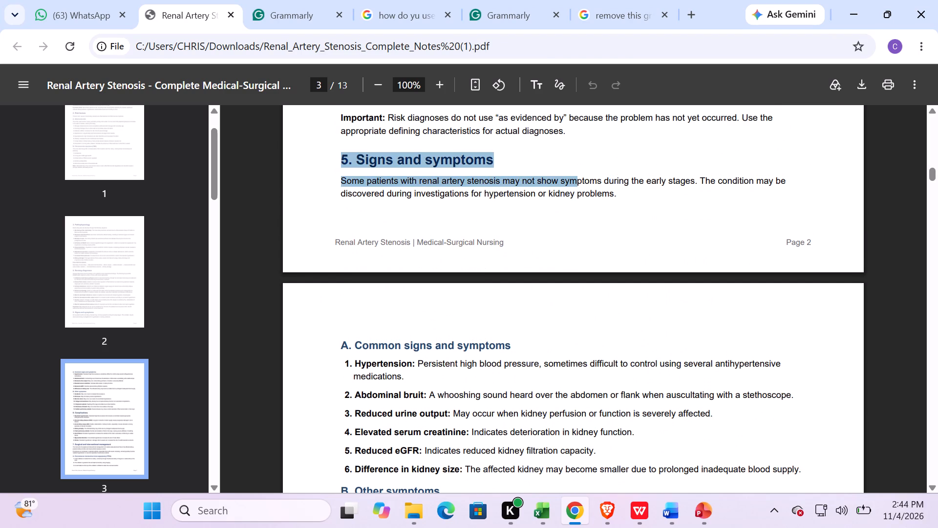
{"action": "left_click_drag", "start_coordinate": [699, 253], "coordinate": [729, 404]}
{"action": "scroll", "coordinate": [729, 404], "scroll_direction": "down", "scroll_amount": 1}
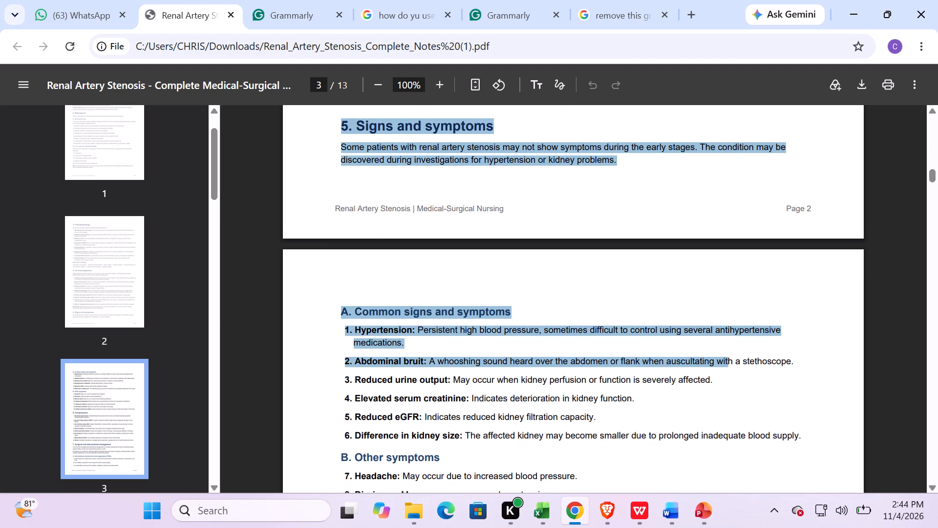
{"action": "left_click_drag", "start_coordinate": [729, 404], "coordinate": [791, 434]}
{"action": "scroll", "coordinate": [729, 404], "scroll_direction": "down", "scroll_amount": 1}
{"action": "scroll", "coordinate": [791, 434], "scroll_direction": "down", "scroll_amount": 1}
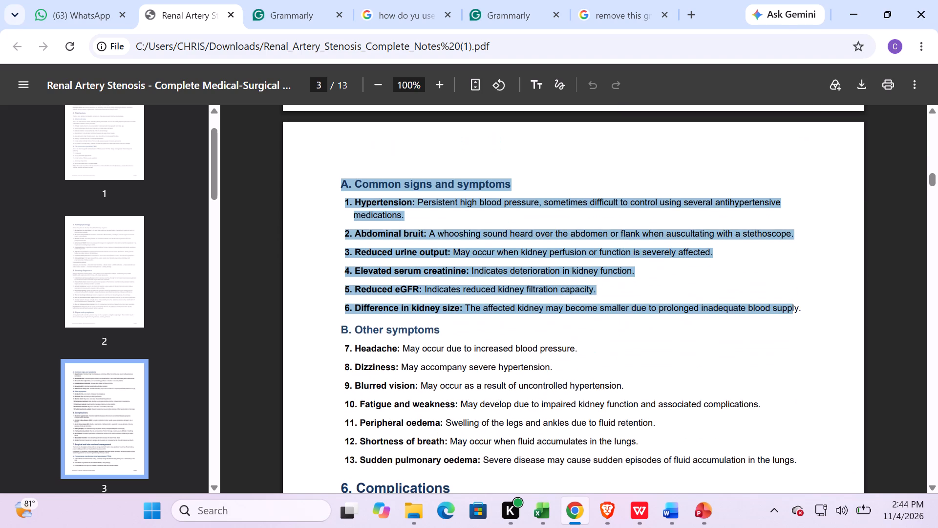
{"action": "left_click_drag", "start_coordinate": [791, 434], "coordinate": [807, 429]}
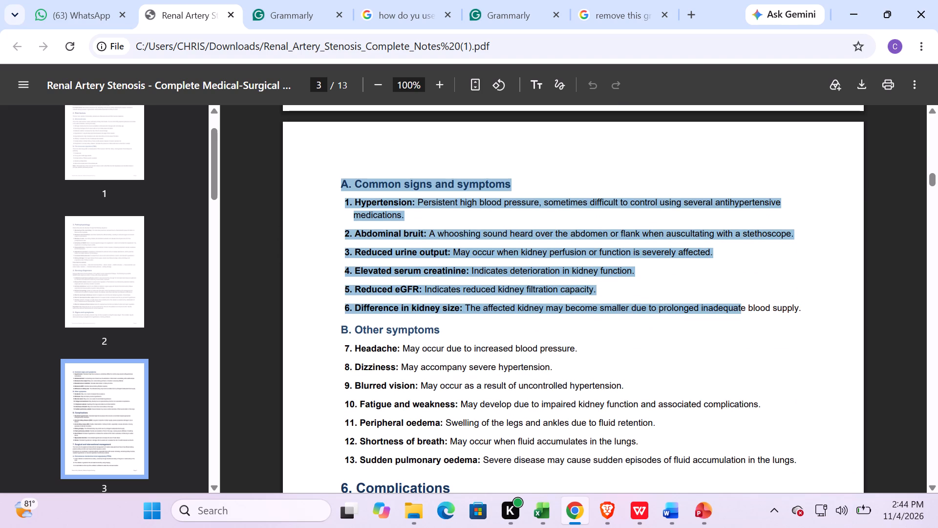
{"action": "left_click_drag", "start_coordinate": [807, 429], "coordinate": [842, 427]}
{"action": "scroll", "coordinate": [842, 427], "scroll_direction": "down", "scroll_amount": 1}
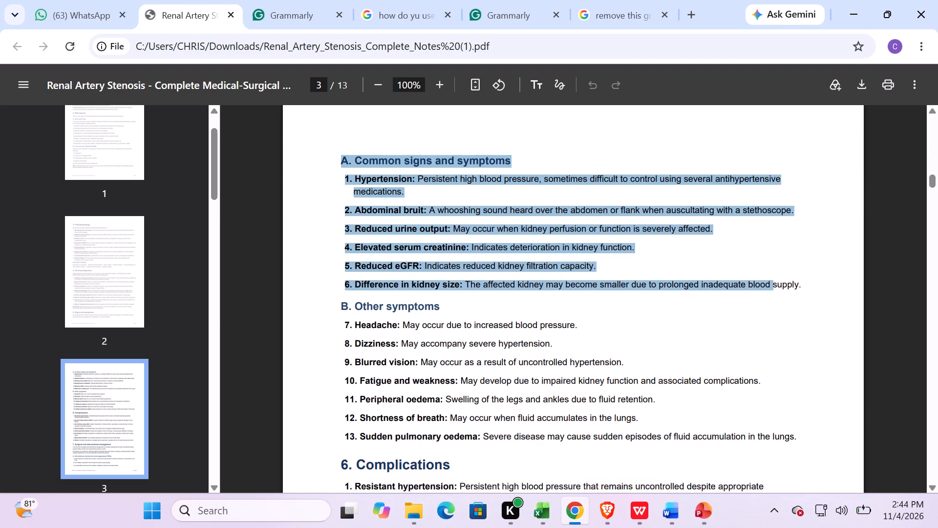
{"action": "scroll", "coordinate": [842, 427], "scroll_direction": "down", "scroll_amount": 1}
{"action": "left_click_drag", "start_coordinate": [842, 427], "coordinate": [692, 344]}
{"action": "scroll", "coordinate": [819, 437], "scroll_direction": "down", "scroll_amount": 1}
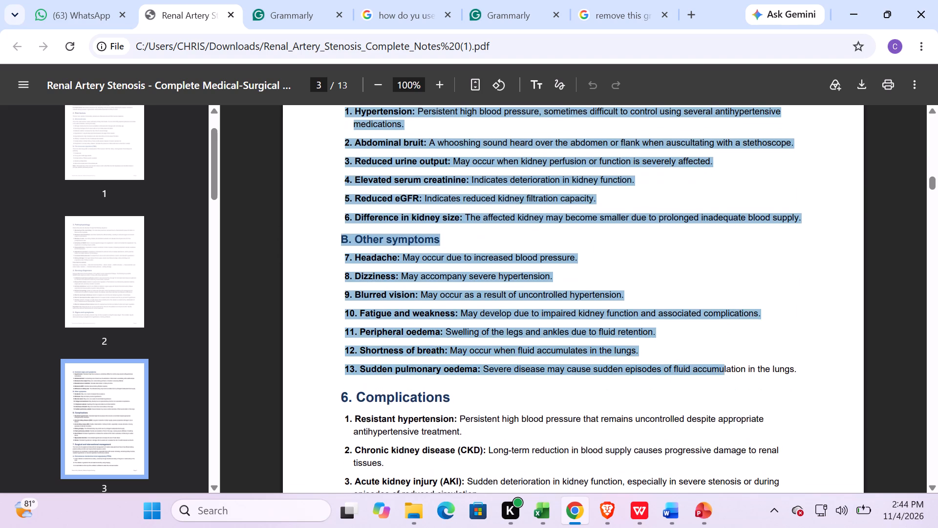
{"action": "left_click_drag", "start_coordinate": [692, 344], "coordinate": [804, 424]}
{"action": "scroll", "coordinate": [820, 444], "scroll_direction": "down", "scroll_amount": 1}
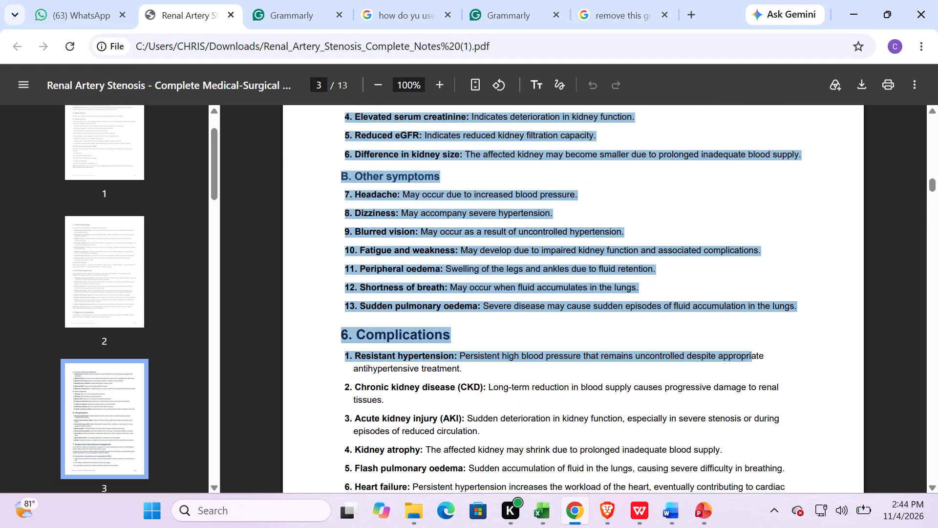
{"action": "left_click_drag", "start_coordinate": [804, 424], "coordinate": [810, 461]}
{"action": "scroll", "coordinate": [806, 449], "scroll_direction": "down", "scroll_amount": 1}
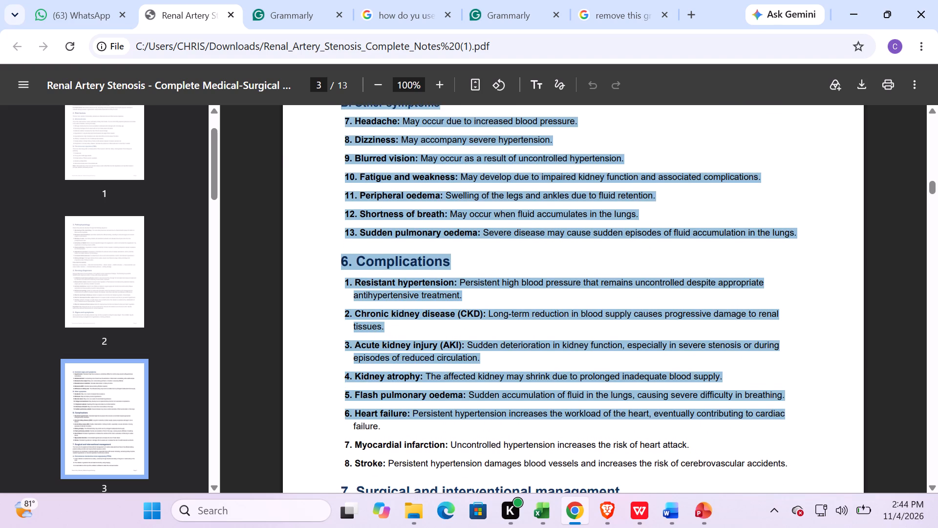
{"action": "left_click_drag", "start_coordinate": [810, 461], "coordinate": [497, 171]}
{"action": "scroll", "coordinate": [810, 461], "scroll_direction": "down", "scroll_amount": 1}
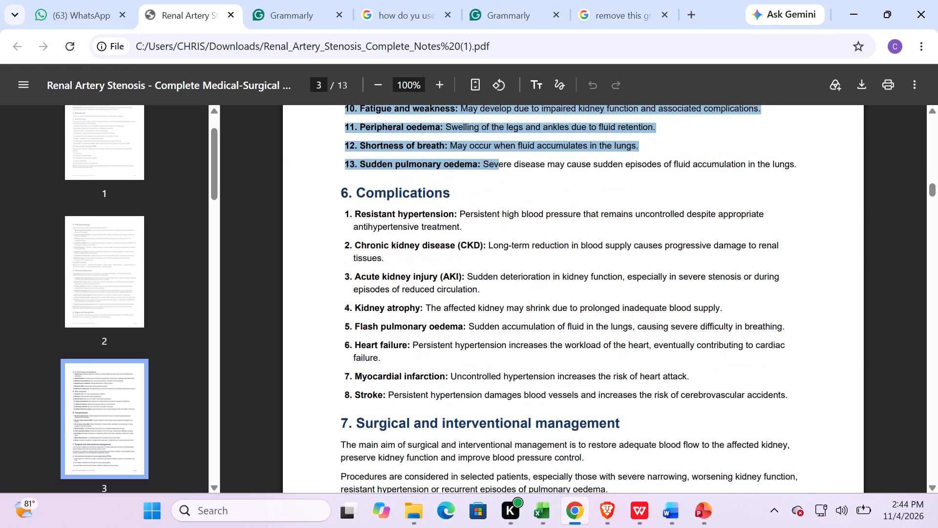
{"action": "left_click_drag", "start_coordinate": [497, 171], "coordinate": [676, 177]}
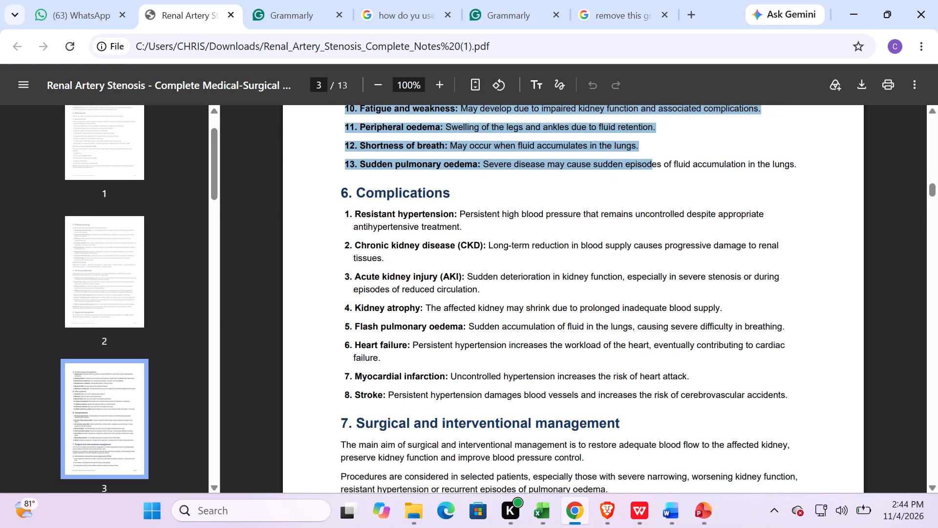
{"action": "left_click_drag", "start_coordinate": [676, 177], "coordinate": [808, 168]}
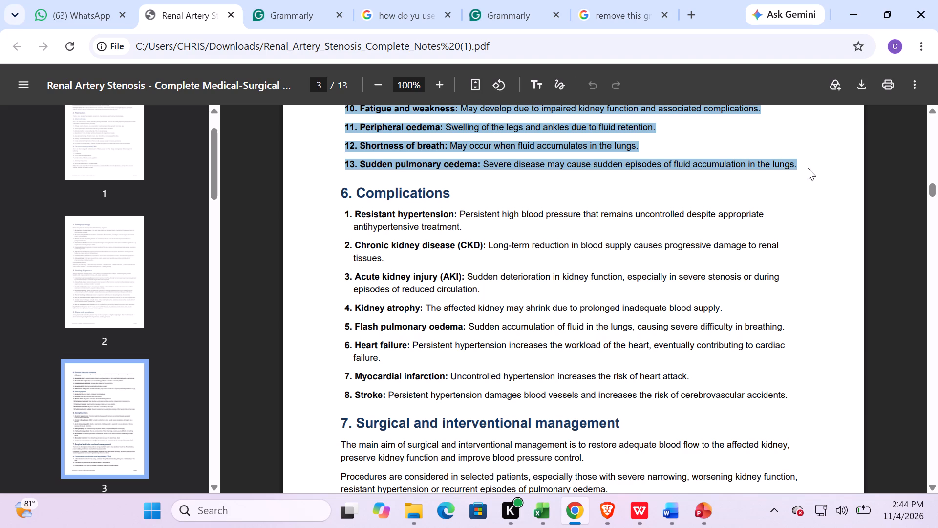
{"action": "key", "text": "ctrl+c"}
{"action": "key", "text": "ctrl+c"}
{"action": "key", "text": "ctrl+c"}
Switch to PowerPoint and paste the copied signs and symptoms text onto blank slide 6.
{"action": "left_click", "coordinate": [700, 448]}
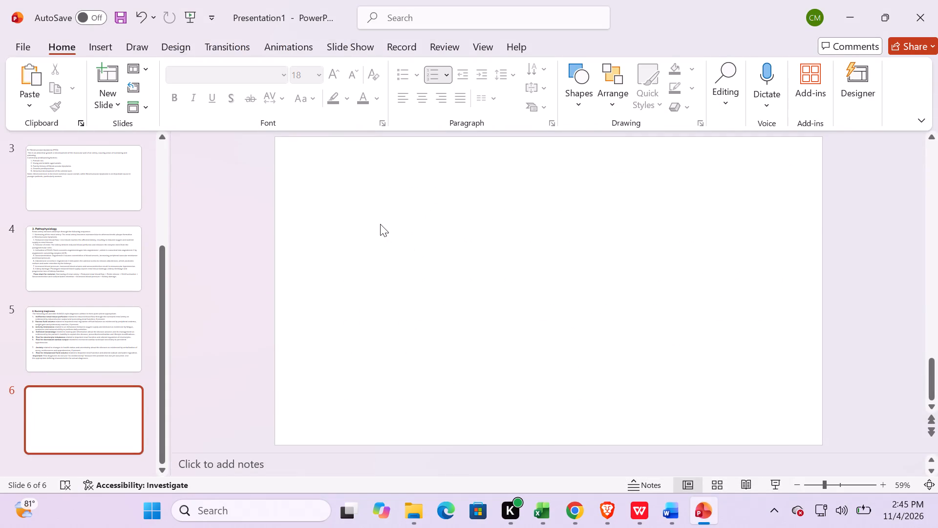
{"action": "key", "text": "ctrl+v"}
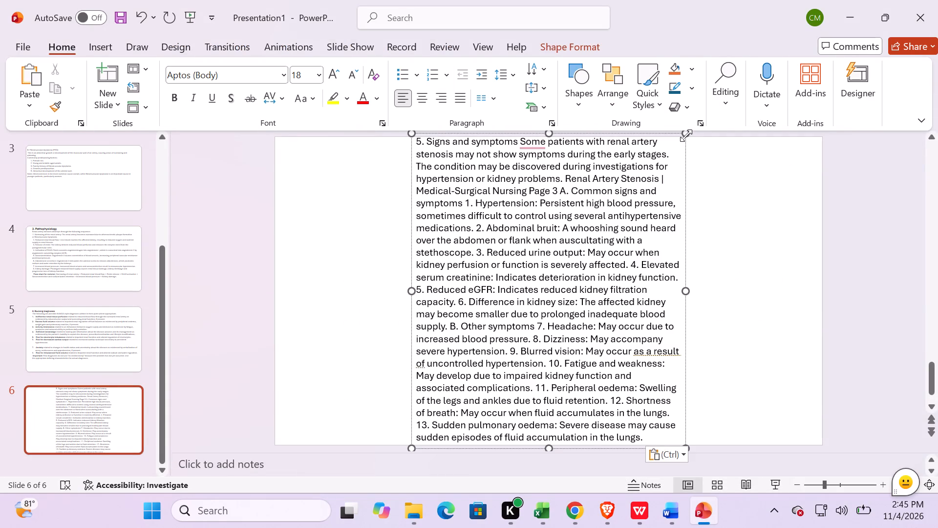
Widen the pasted text box on both sides so its text fits within slide 6, and deselect it.
{"action": "left_click_drag", "start_coordinate": [686, 135], "coordinate": [795, 156]}
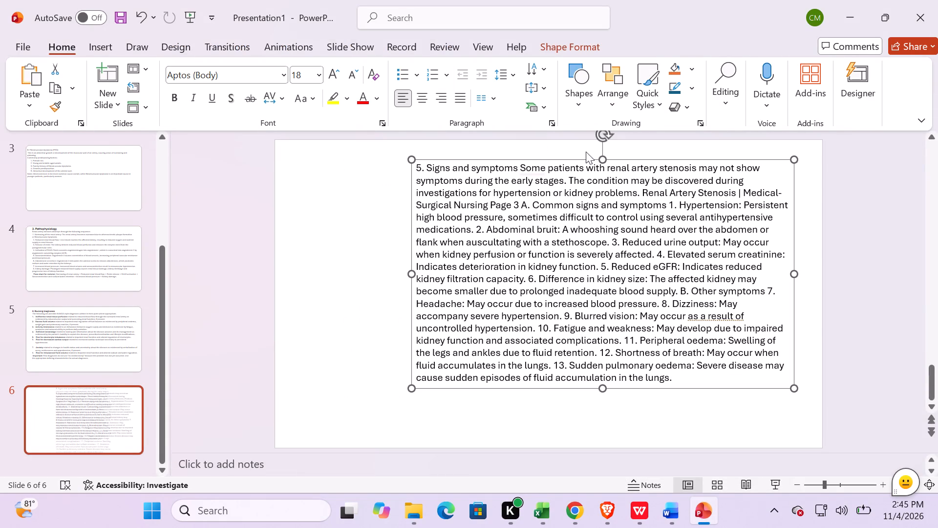
{"action": "left_click_drag", "start_coordinate": [412, 158], "coordinate": [360, 152]}
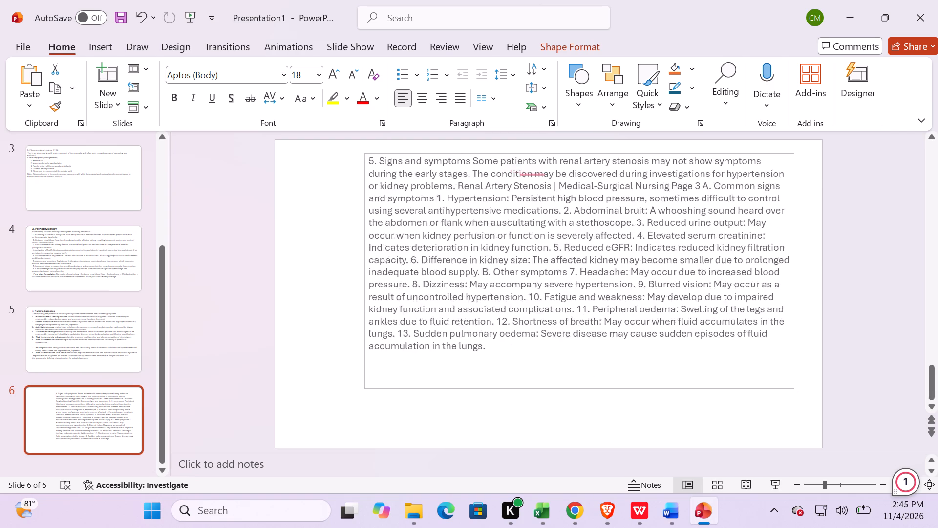
{"action": "left_click_drag", "start_coordinate": [360, 152], "coordinate": [348, 151]}
{"action": "scroll", "coordinate": [471, 196], "scroll_direction": "up", "scroll_amount": 2}
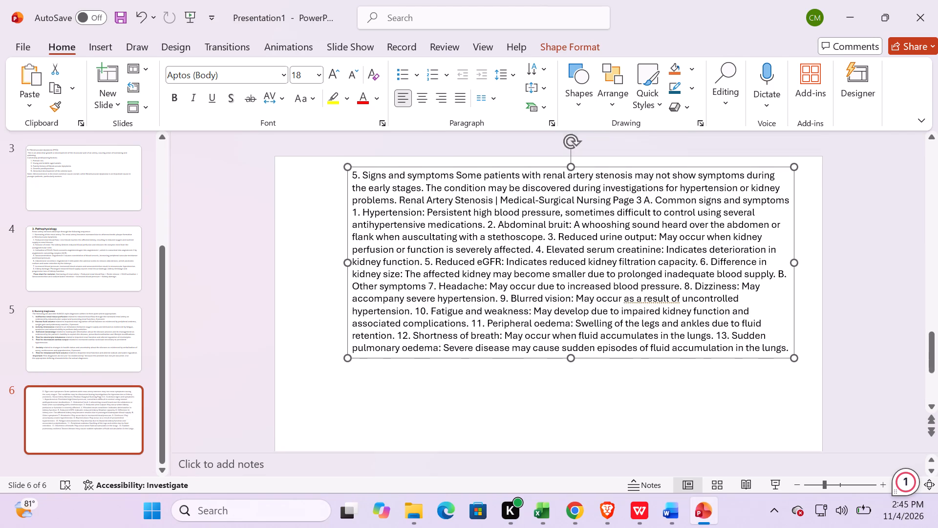
{"action": "scroll", "coordinate": [471, 196], "scroll_direction": "down", "scroll_amount": 1}
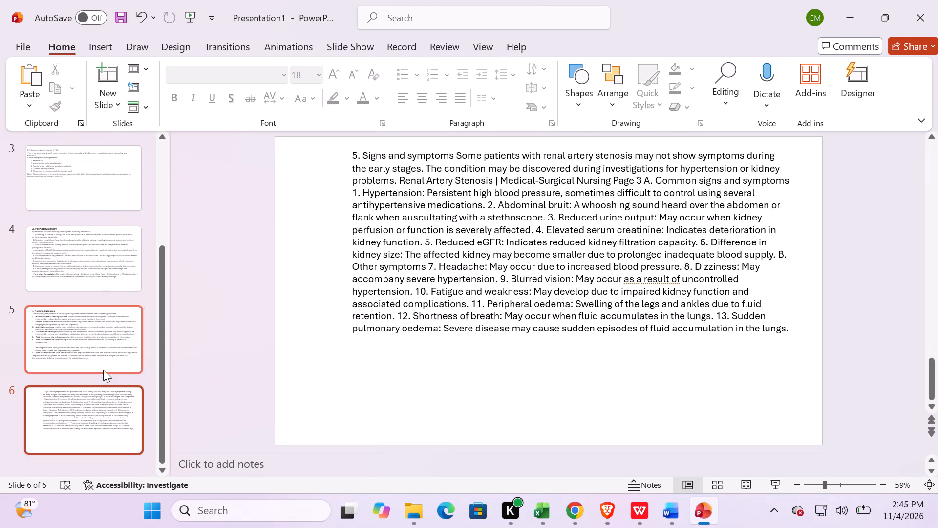
Insert a line break after the heading "5. Signs and symptoms" on slide 6 so it stands on its own line.
{"action": "left_click", "coordinate": [106, 415]}
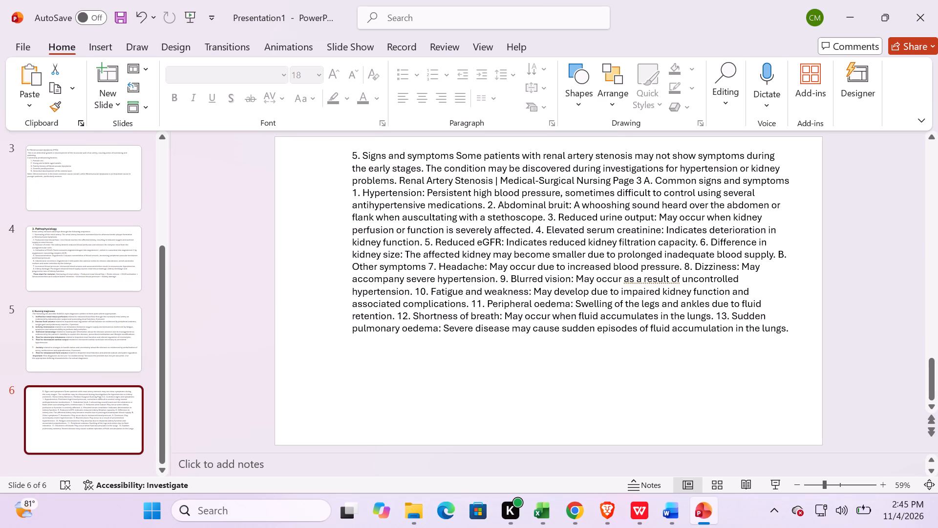
{"action": "left_click", "coordinate": [454, 151]}
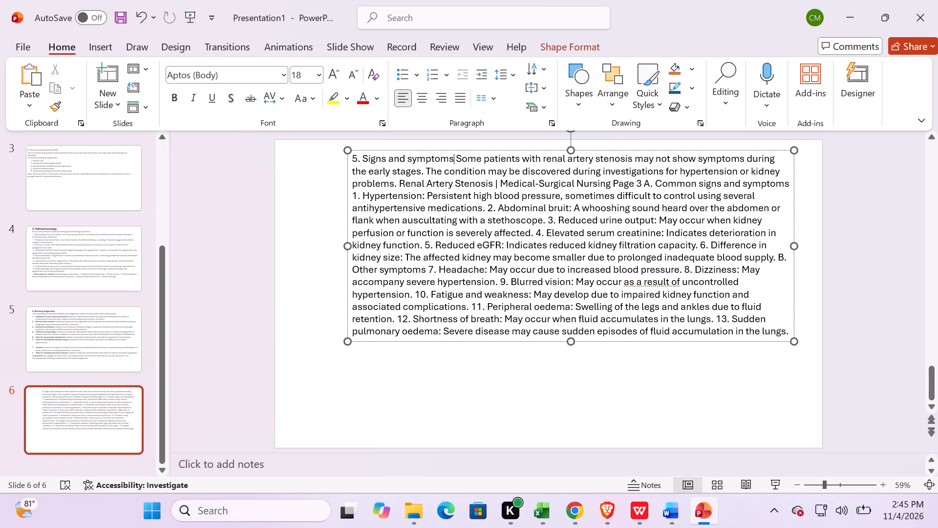
{"action": "key", "text": "Return"}
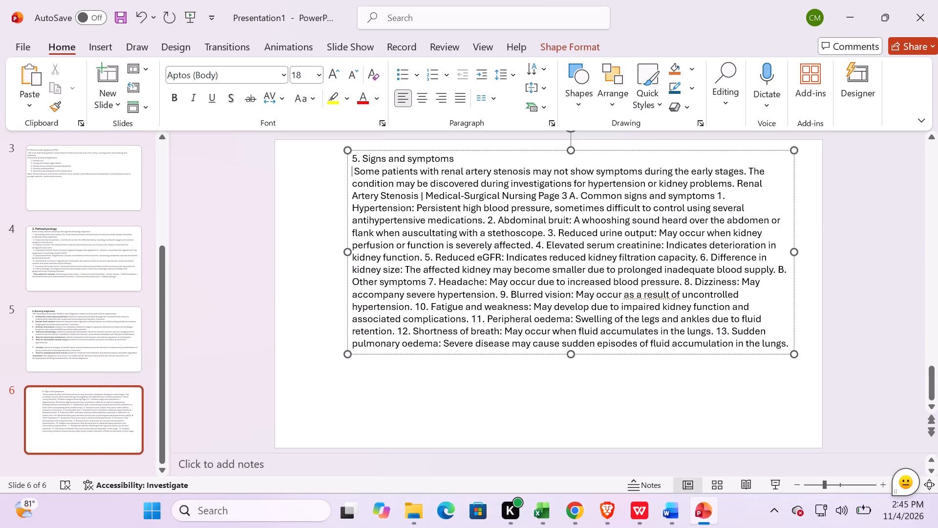
Make the heading "5. Signs and symptoms" bold and set its font size to 20.
{"action": "left_click_drag", "start_coordinate": [221, 210], "coordinate": [427, 173]}
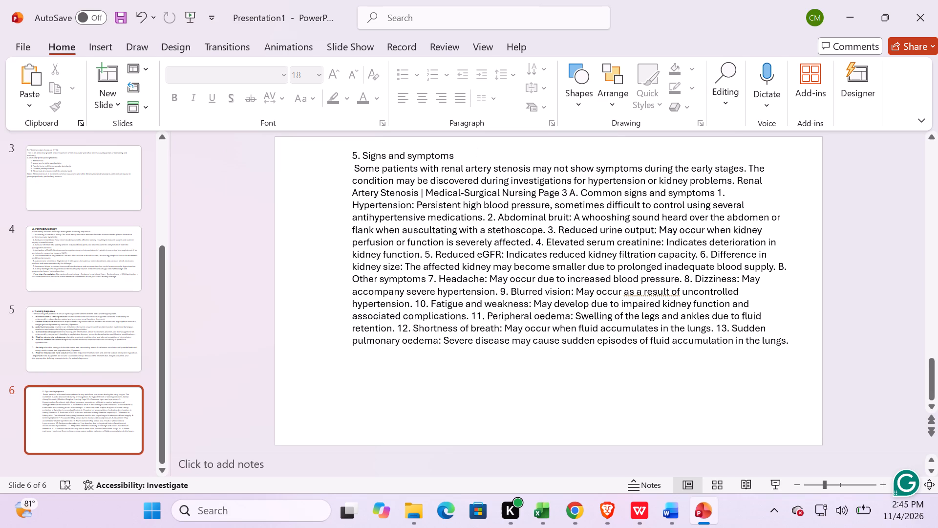
{"action": "left_click_drag", "start_coordinate": [455, 158], "coordinate": [439, 158]}
{"action": "scroll", "coordinate": [455, 158], "scroll_direction": "left", "scroll_amount": 1}
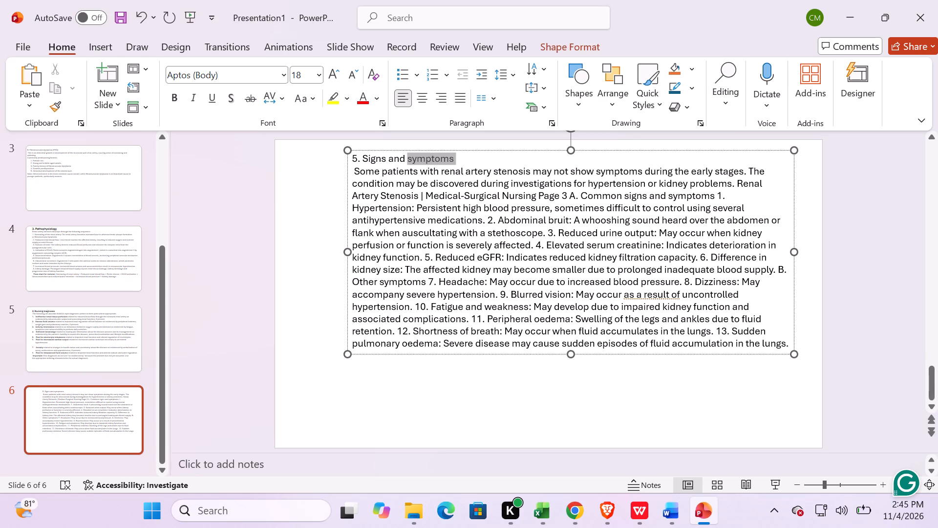
{"action": "scroll", "coordinate": [439, 158], "scroll_direction": "left", "scroll_amount": 1}
{"action": "left_click_drag", "start_coordinate": [439, 158], "coordinate": [361, 152]}
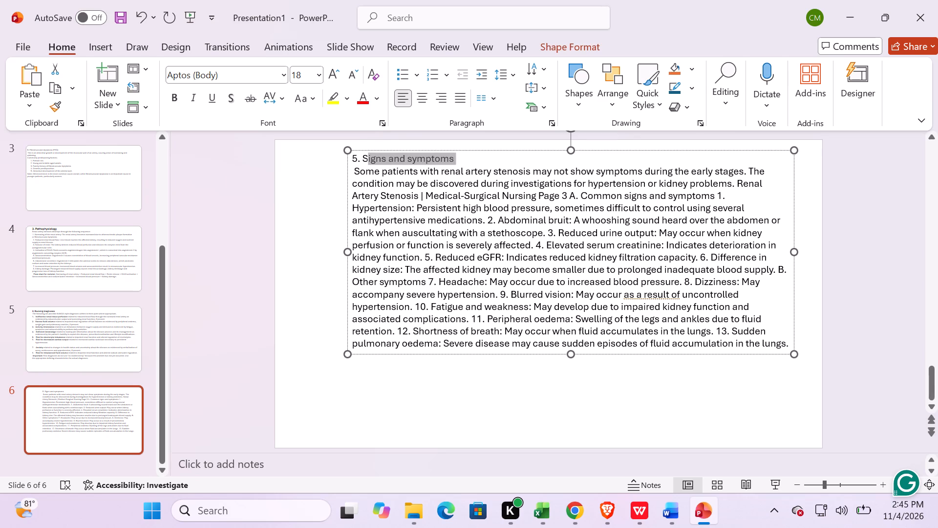
{"action": "left_click_drag", "start_coordinate": [361, 152], "coordinate": [351, 154]}
{"action": "left_click", "coordinate": [362, 128]}
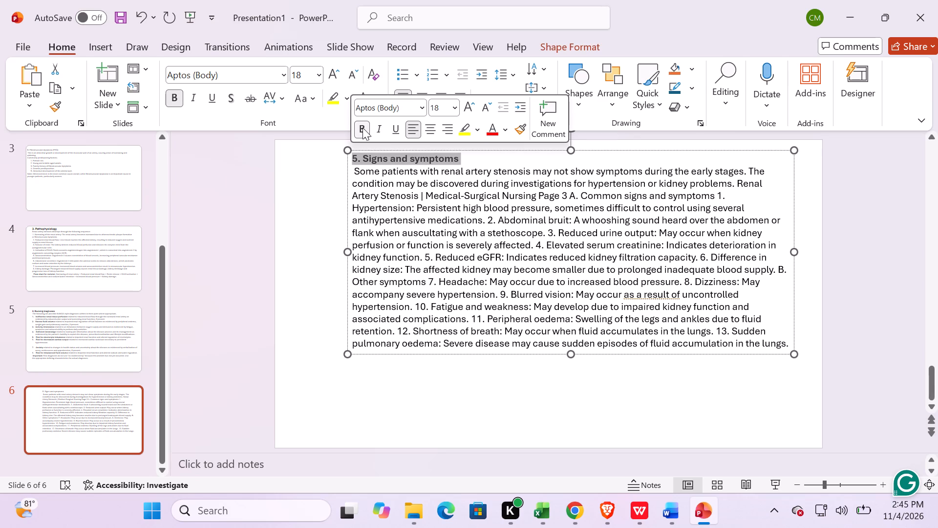
{"action": "left_click", "coordinate": [456, 106]}
{"action": "left_click", "coordinate": [439, 285]}
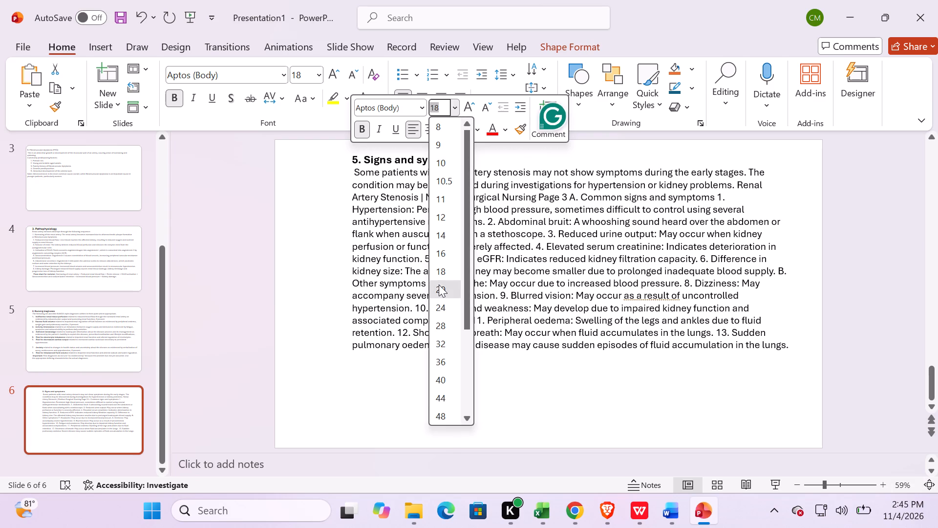
{"action": "left_click", "coordinate": [298, 253]}
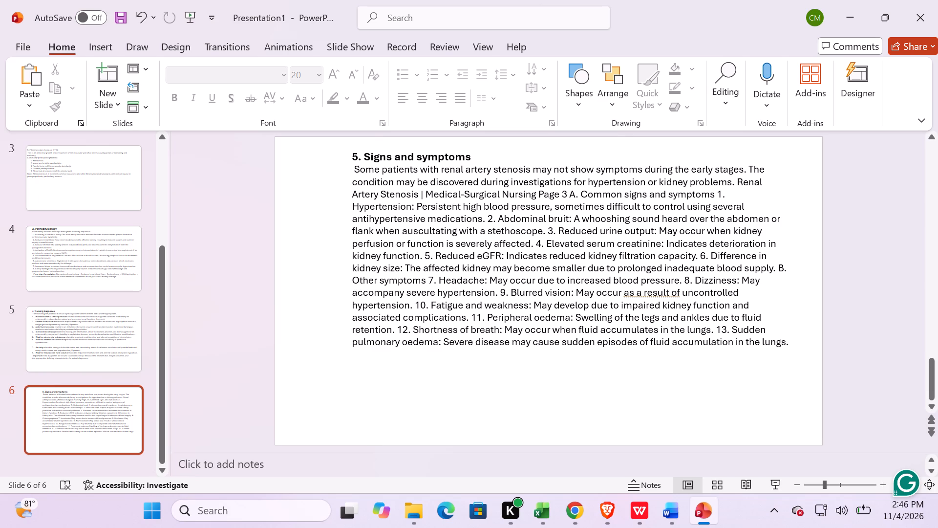
Delete the stray page footer text "Renal Artery Stenosis | Medical-Surgical Nursing Page" after "kidney problems.", leaving the "3".
{"action": "left_click", "coordinate": [560, 194]}
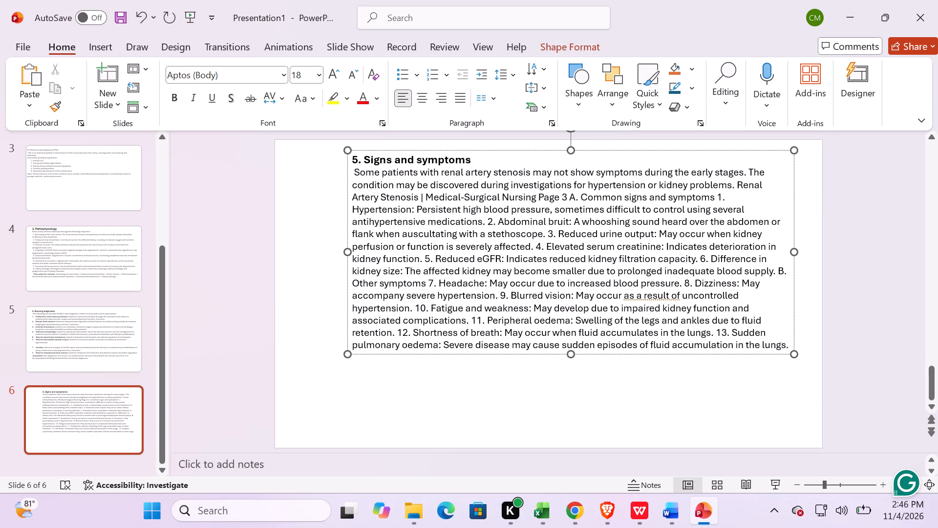
{"action": "key", "text": "BackSpace"}
{"action": "key", "text": "BackSpace"}
{"action": "key", "text": "BackSpace"}
{"action": "key", "text": "BackSpace"}
{"action": "key", "text": "BackSpace"}
{"action": "key", "text": "BackSpace"}
{"action": "key", "text": "BackSpace"}
{"action": "key", "text": "BackSpace"}
{"action": "key", "text": "BackSpace"}
{"action": "key", "text": "BackSpace"}
{"action": "key", "text": "BackSpace"}
{"action": "key", "text": "BackSpace"}
{"action": "key", "text": "BackSpace"}
{"action": "key", "text": "BackSpace"}
{"action": "key", "text": "BackSpace"}
{"action": "key", "text": "BackSpace"}
{"action": "key", "text": "BackSpace"}
{"action": "key", "text": "BackSpace"}
{"action": "key", "text": "BackSpace"}
{"action": "key", "text": "BackSpace"}
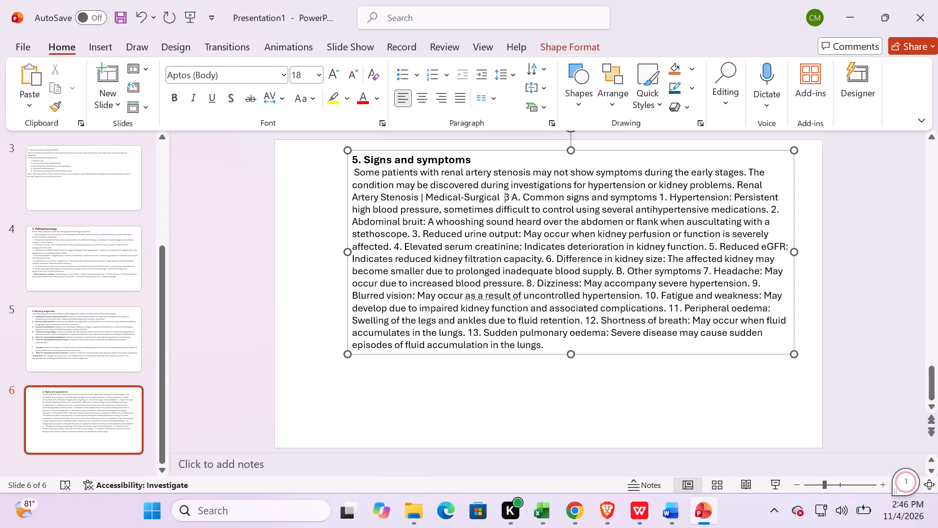
{"action": "key", "text": "BackSpace"}
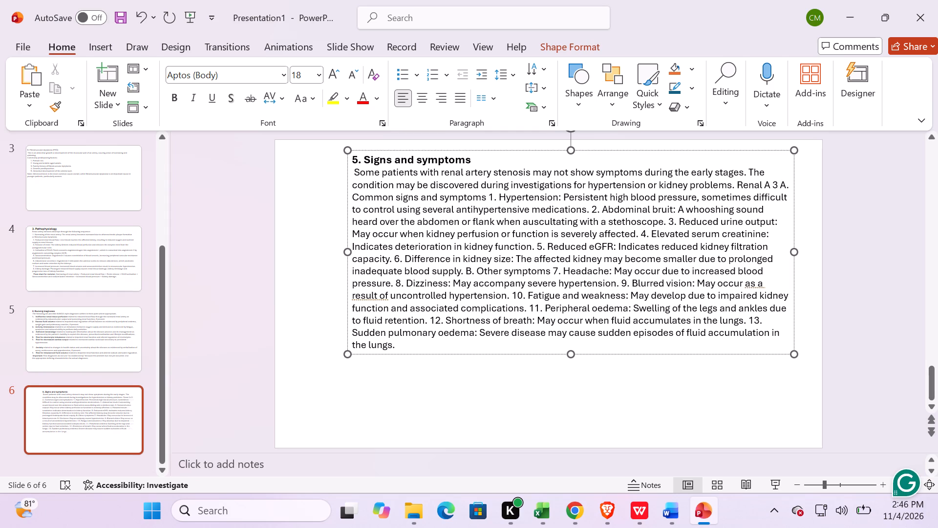
{"action": "key", "text": "BackSpace"}
{"action": "key", "text": "BackSpace"}
{"action": "key", "text": "BackSpace"}
{"action": "key", "text": "BackSpace"}
{"action": "key", "text": "BackSpace"}
{"action": "key", "text": "BackSpace"}
{"action": "key", "text": "BackSpace"}
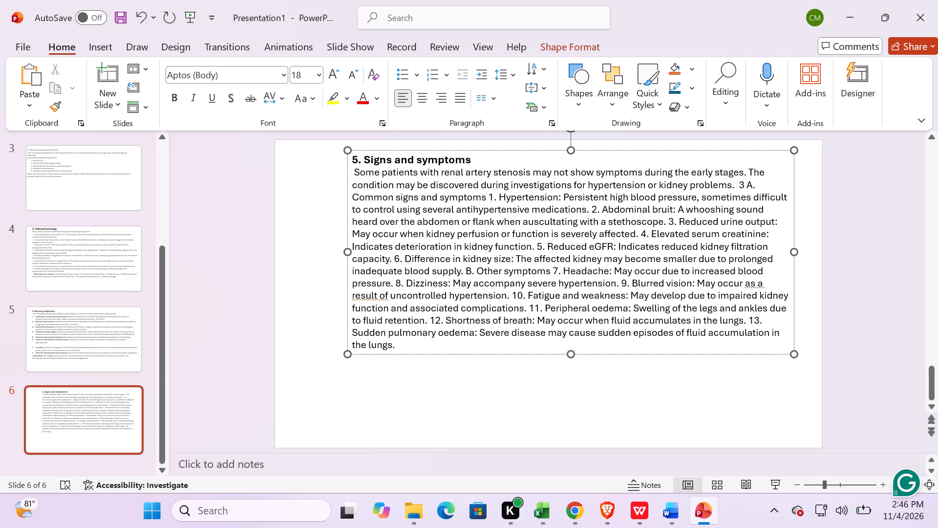
{"action": "key", "text": "BackSpace"}
Place "3 A. Common signs and symptoms" on its own line, with "1. Hypertension" starting the following line.
{"action": "key", "text": "Return"}
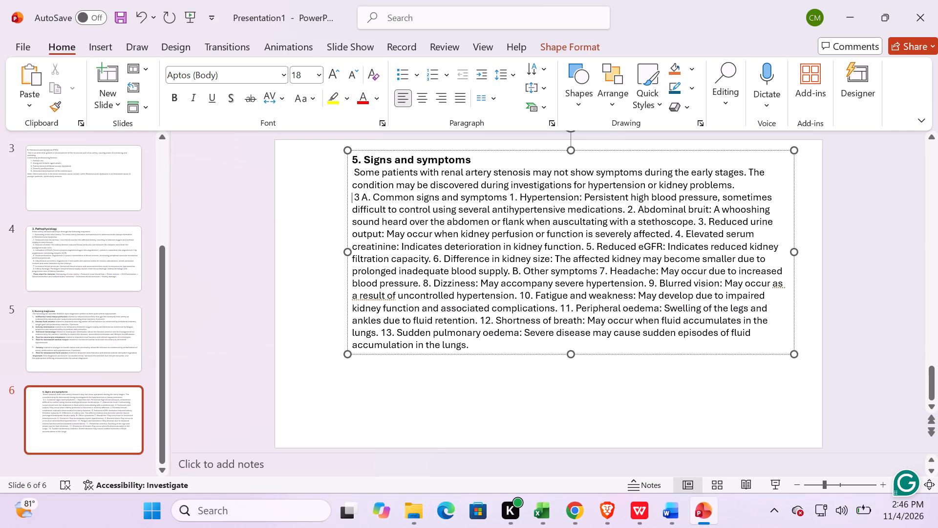
{"action": "left_click", "coordinate": [371, 198]}
{"action": "left_click", "coordinate": [509, 194]}
{"action": "key", "text": "Return"}
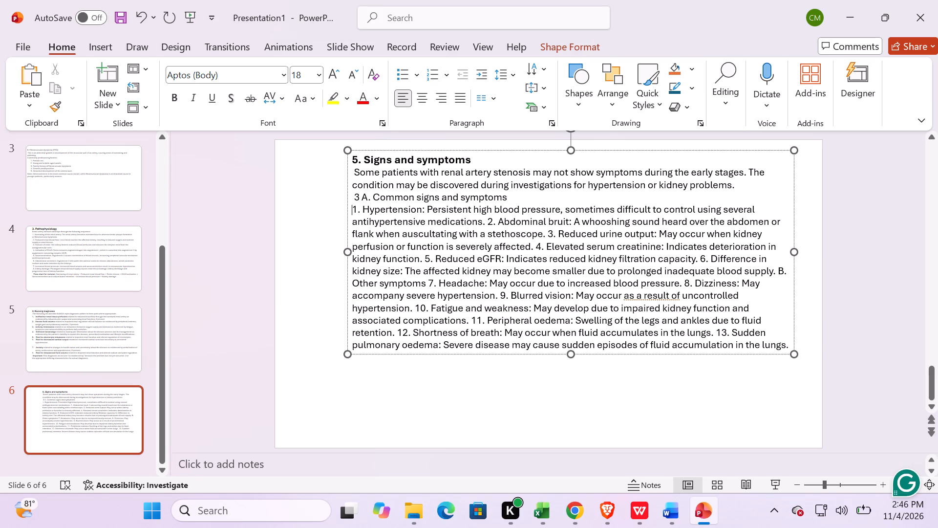
Indent the "1. Hypertension" item with ten leading spaces.
{"action": "key", "text": "space"}
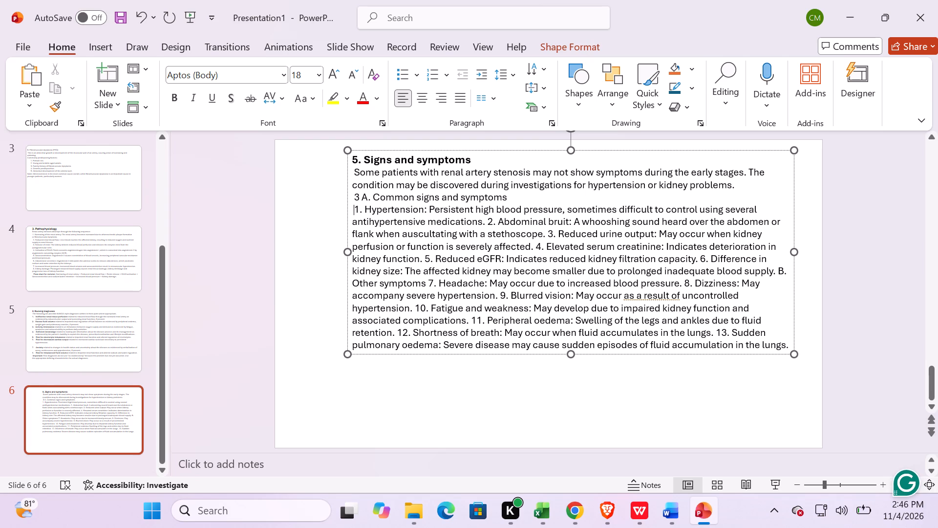
{"action": "key", "text": "space"}
{"action": "key", "text": "space"}
{"action": "key", "text": "space"}
{"action": "key", "text": "space"}
{"action": "key", "text": "space"}
{"action": "key", "text": "space"}
{"action": "key", "text": "space"}
{"action": "key", "text": "space"}
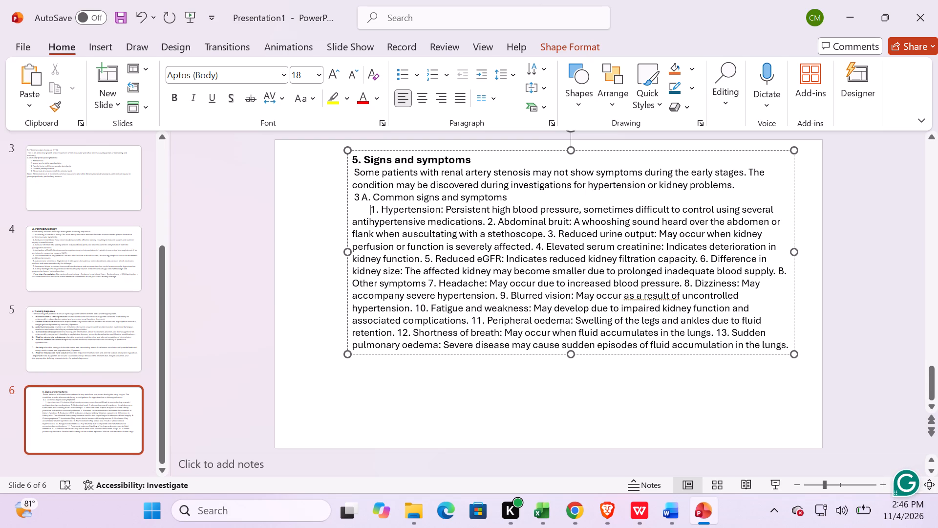
{"action": "key", "text": "space"}
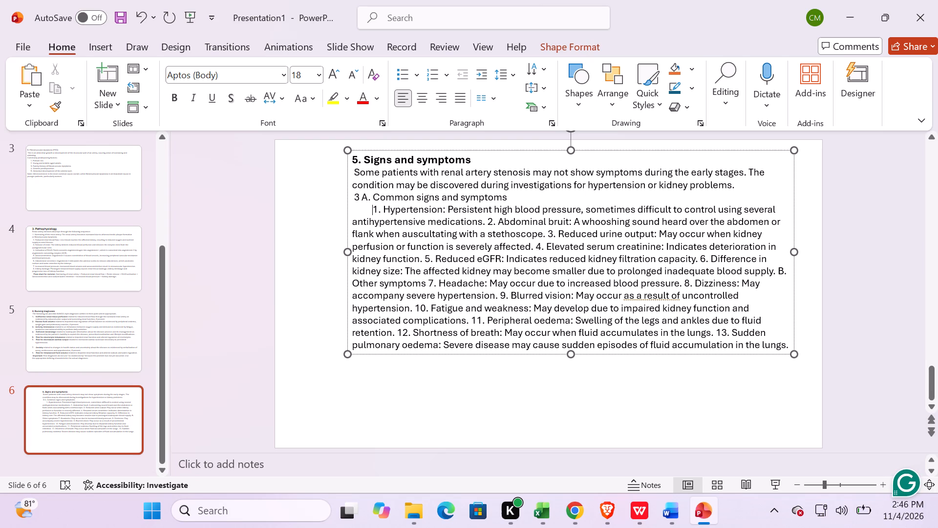
Replace the typed "1." before Hypertension with automatic numbering.
{"action": "left_click", "coordinate": [380, 210]}
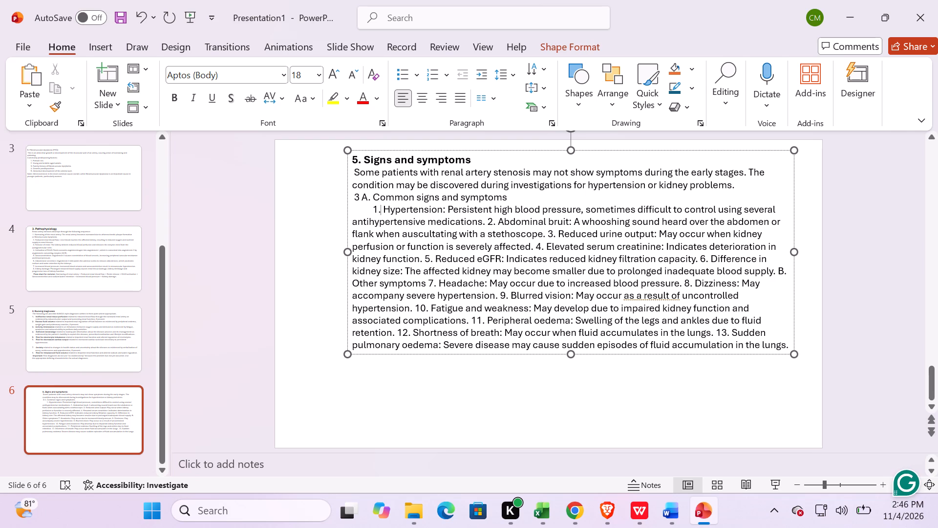
{"action": "key", "text": "BackSpace"}
{"action": "key", "text": "BackSpace"}
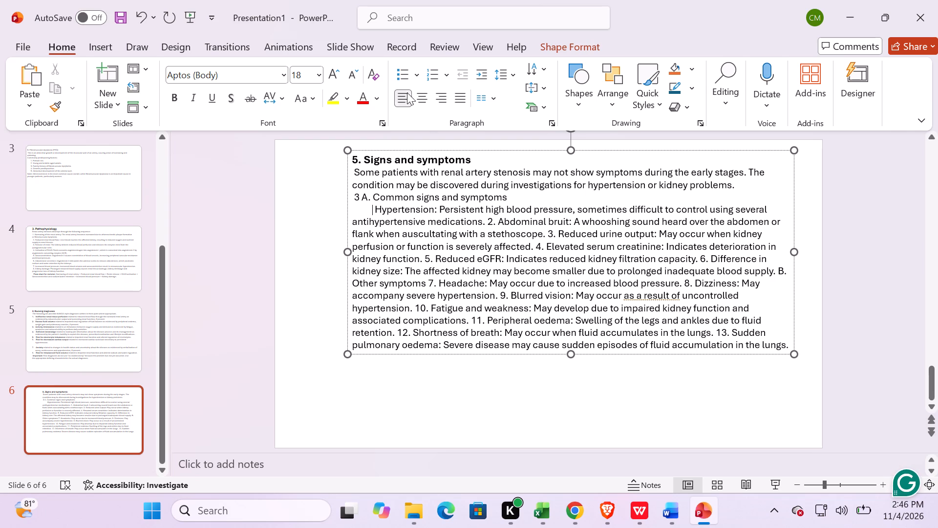
{"action": "left_click", "coordinate": [434, 78]}
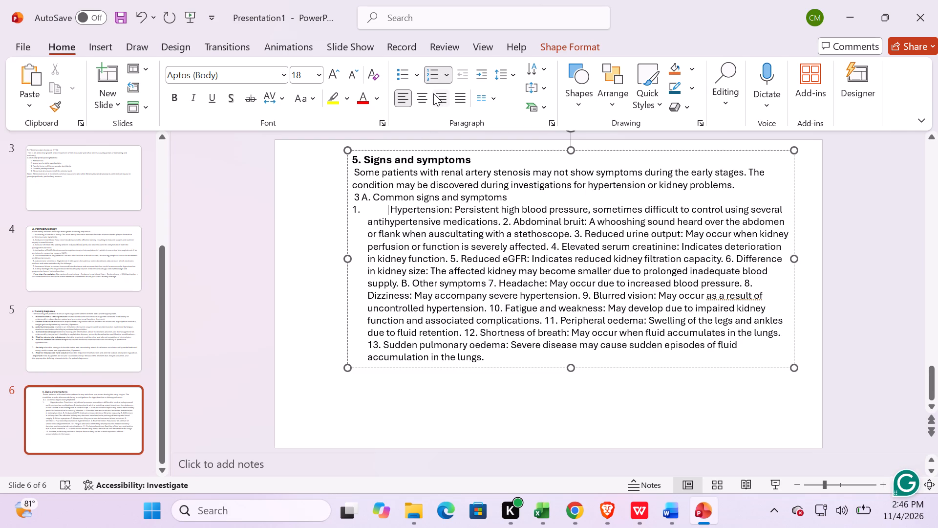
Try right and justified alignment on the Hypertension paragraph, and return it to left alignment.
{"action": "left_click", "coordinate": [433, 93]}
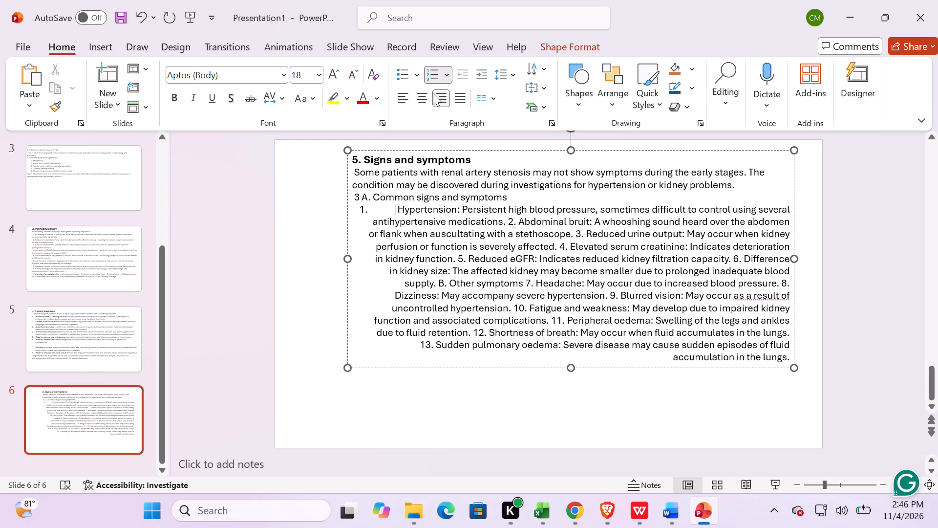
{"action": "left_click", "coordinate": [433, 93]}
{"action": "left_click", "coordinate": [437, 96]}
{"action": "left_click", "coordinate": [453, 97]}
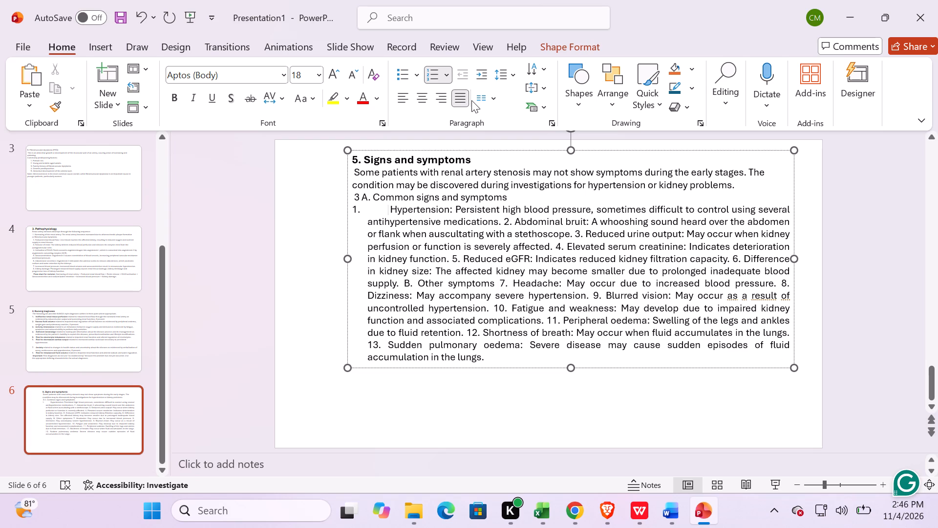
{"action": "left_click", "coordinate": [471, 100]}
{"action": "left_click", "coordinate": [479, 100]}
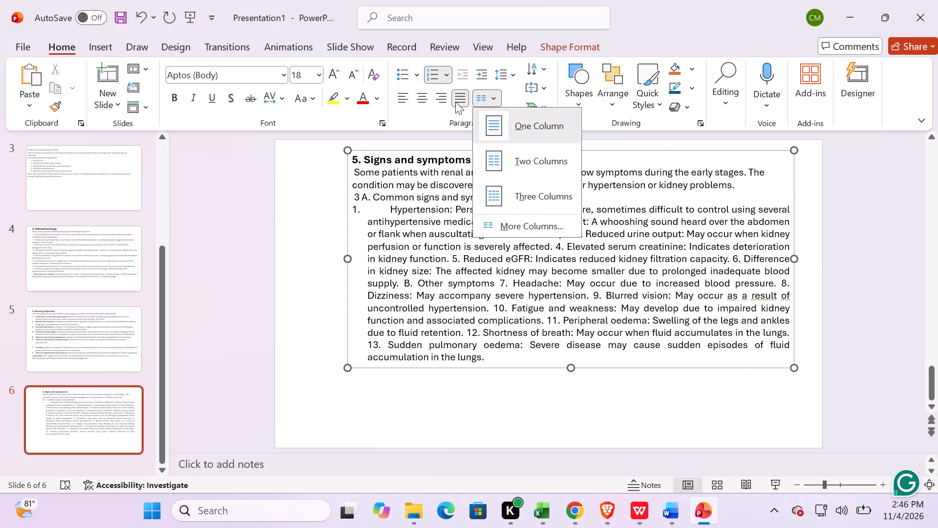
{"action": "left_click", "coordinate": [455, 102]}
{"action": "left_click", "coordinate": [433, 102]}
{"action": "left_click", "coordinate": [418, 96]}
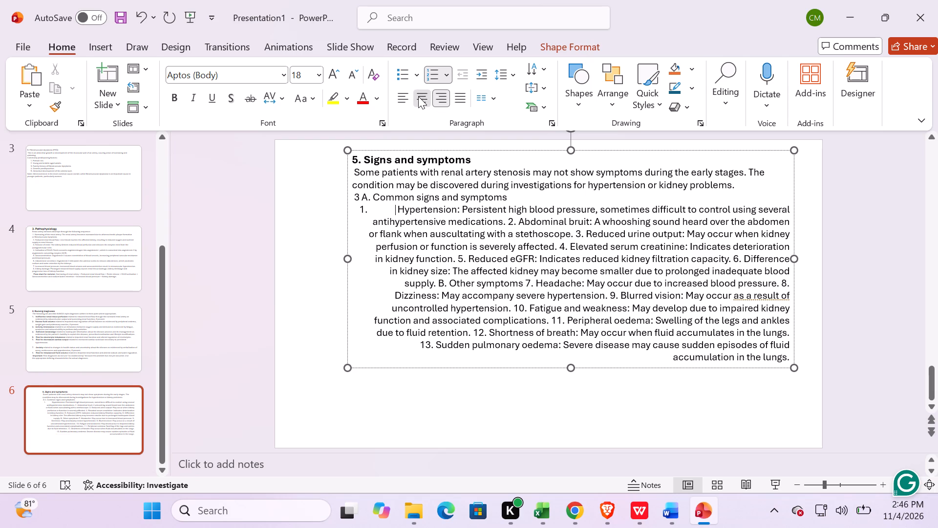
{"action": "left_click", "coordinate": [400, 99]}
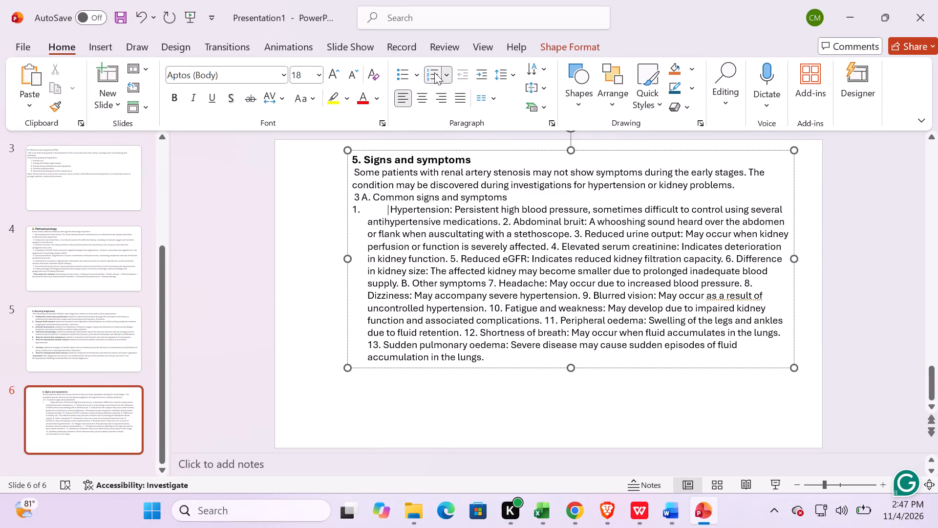
Change the Hypertension paragraph's list style to check-mark bullets.
{"action": "left_click", "coordinate": [405, 77]}
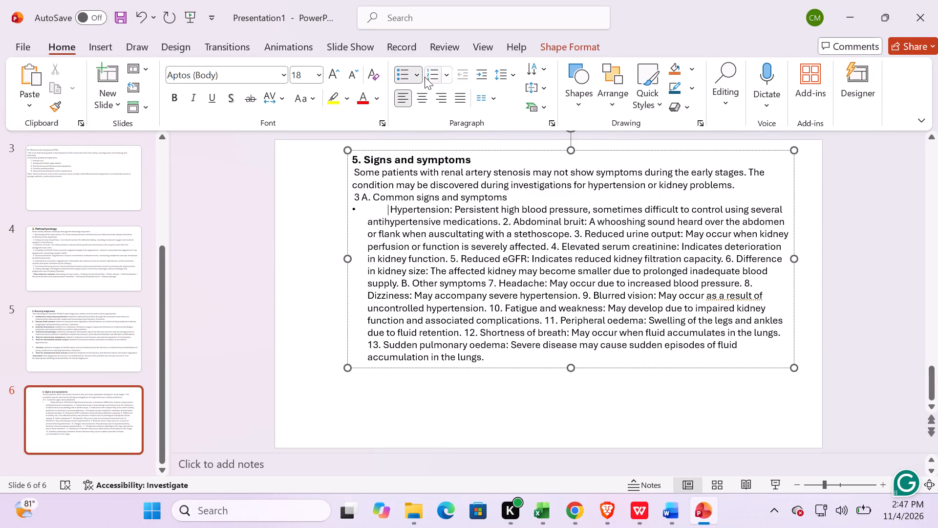
{"action": "left_click", "coordinate": [416, 75]}
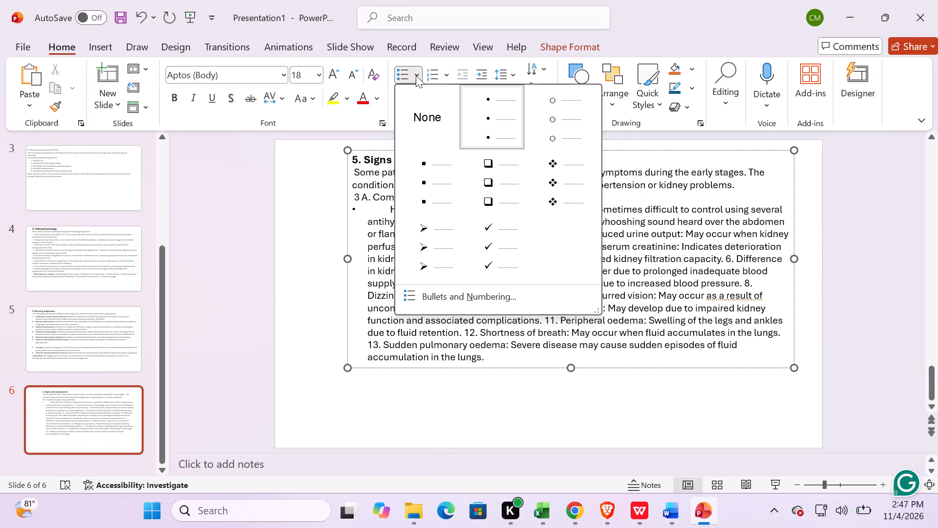
{"action": "left_click", "coordinate": [495, 242]}
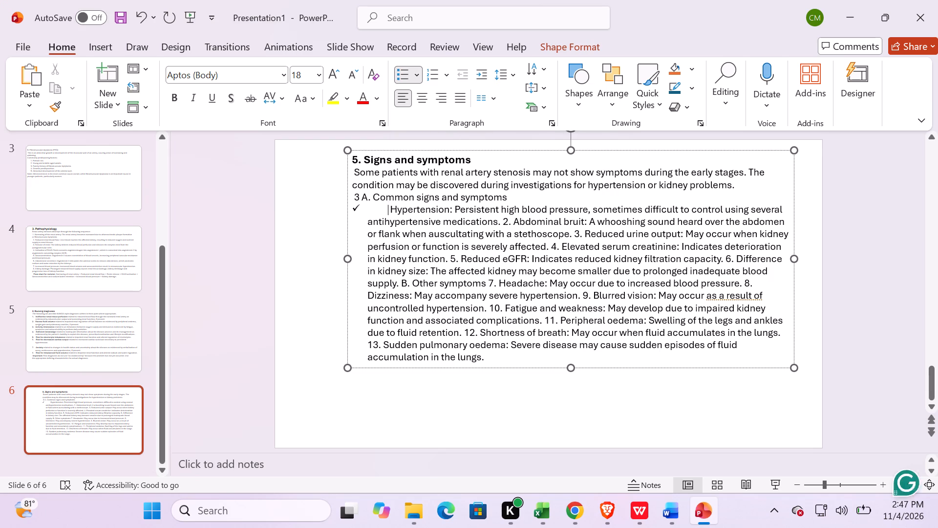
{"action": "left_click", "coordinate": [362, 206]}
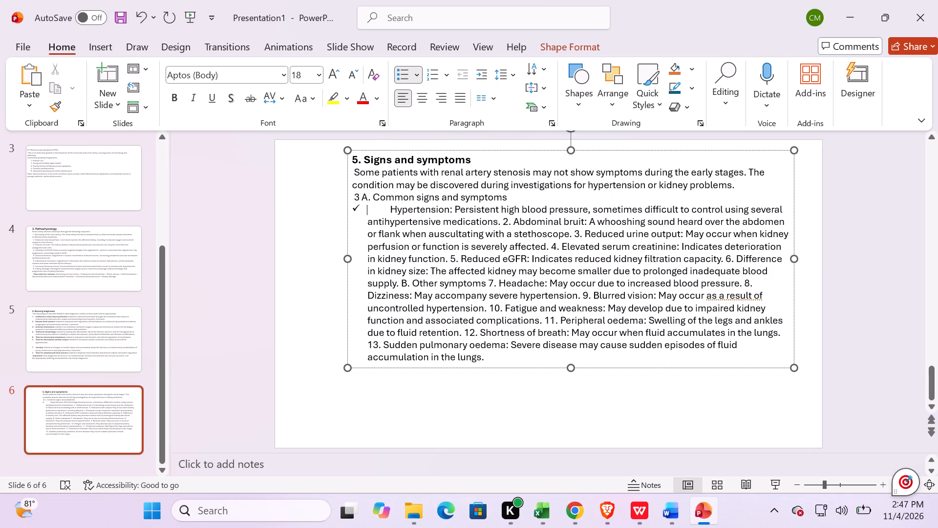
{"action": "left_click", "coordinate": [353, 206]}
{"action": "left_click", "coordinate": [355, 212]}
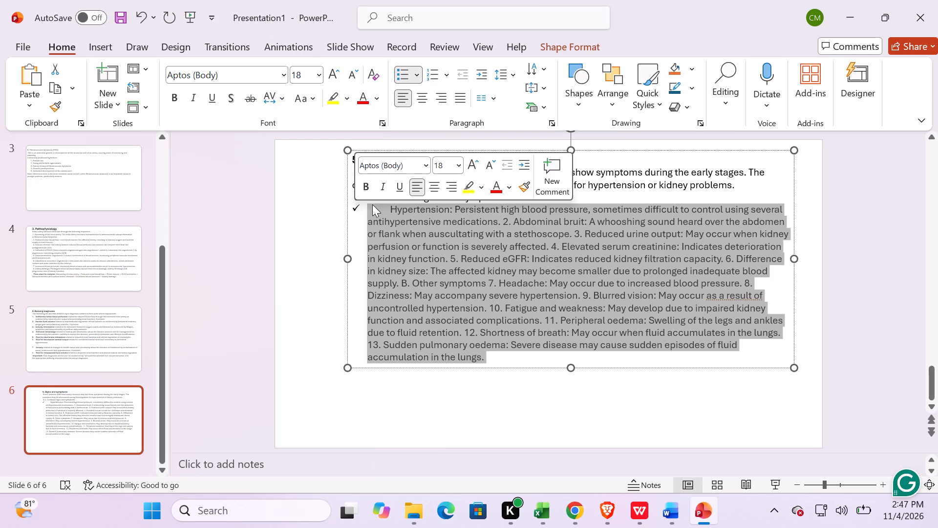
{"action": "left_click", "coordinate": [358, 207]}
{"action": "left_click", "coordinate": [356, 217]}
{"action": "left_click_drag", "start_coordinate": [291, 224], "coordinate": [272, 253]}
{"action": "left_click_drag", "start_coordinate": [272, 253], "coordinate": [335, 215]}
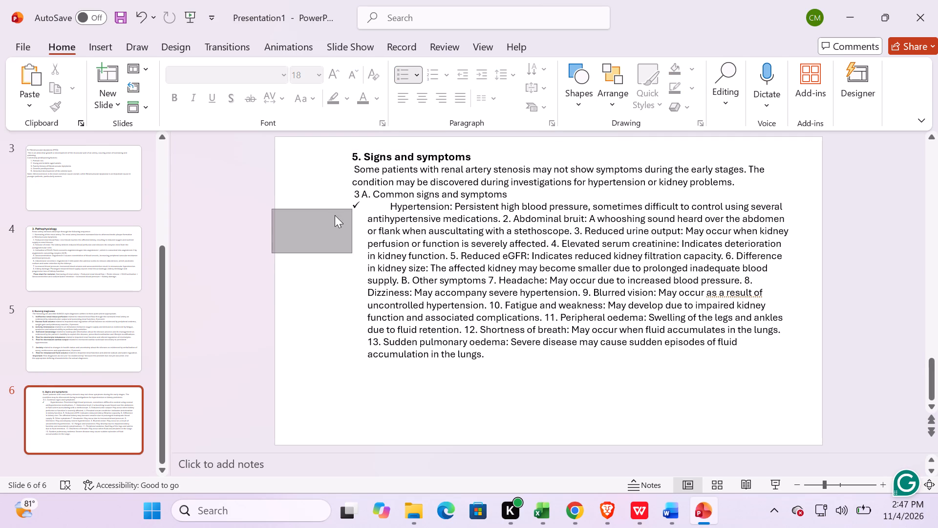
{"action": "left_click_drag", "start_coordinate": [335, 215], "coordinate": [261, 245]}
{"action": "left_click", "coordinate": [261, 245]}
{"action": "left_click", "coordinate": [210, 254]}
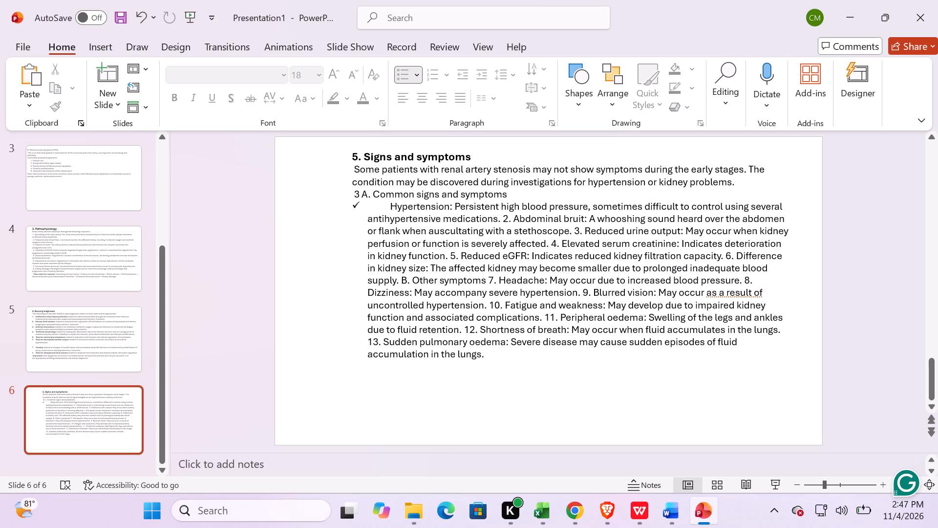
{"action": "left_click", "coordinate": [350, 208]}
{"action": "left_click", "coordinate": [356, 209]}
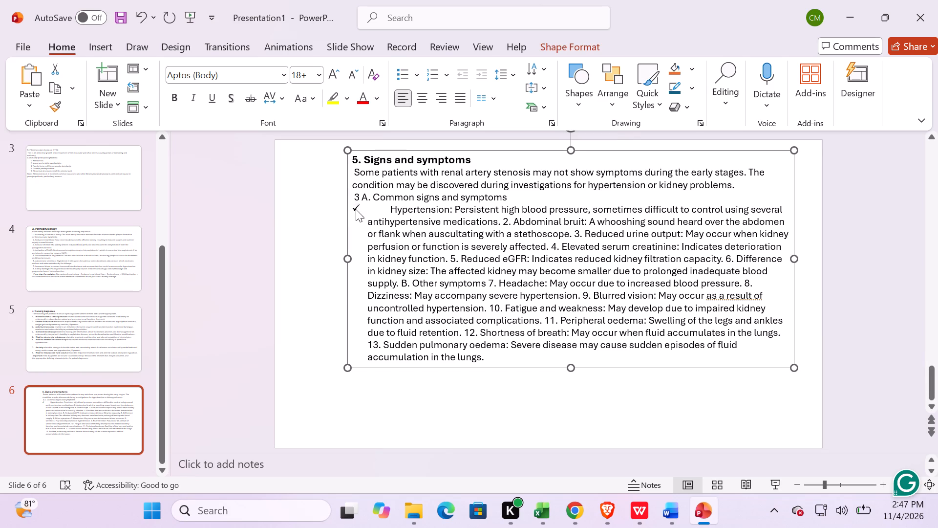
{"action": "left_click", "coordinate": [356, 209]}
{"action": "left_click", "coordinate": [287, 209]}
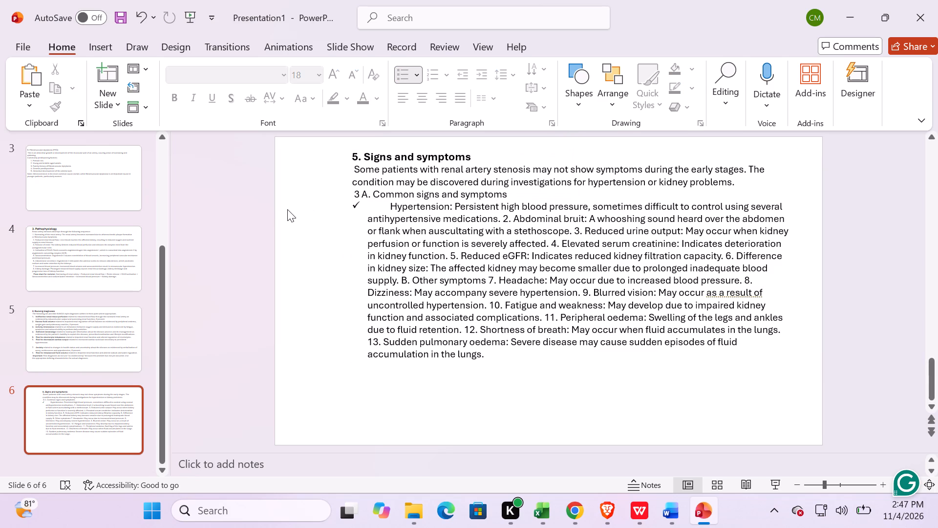
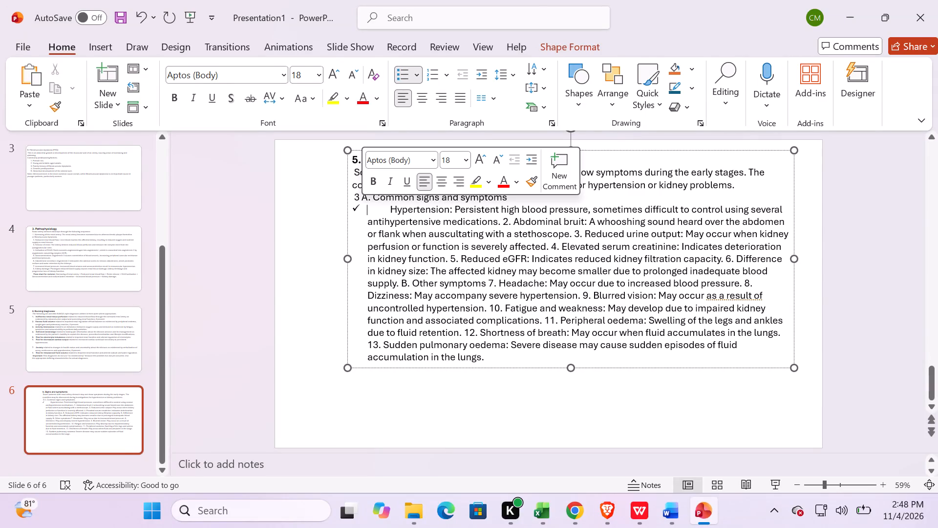
Remove the check-mark bullet from the Hypertension paragraph and number it manually with "1." after the leading spaces.
{"action": "left_click", "coordinate": [360, 207]}
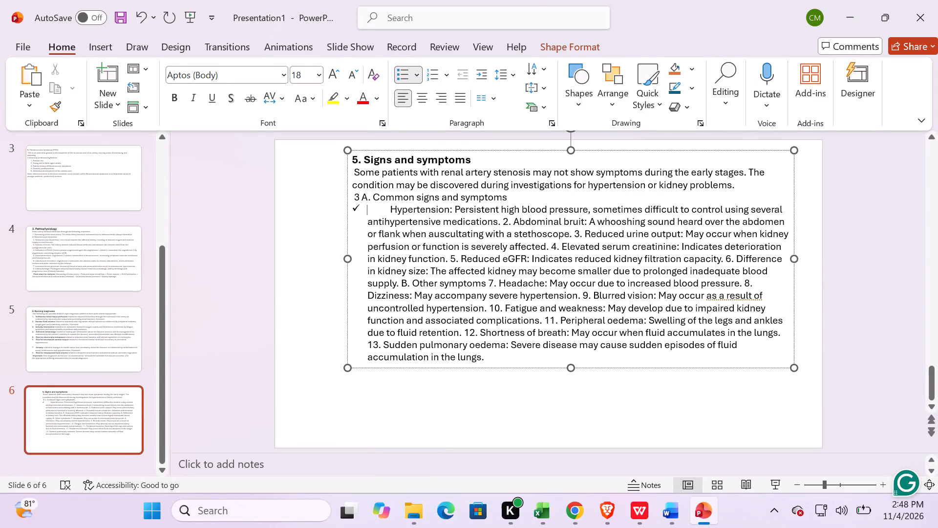
{"action": "key", "text": "BackSpace"}
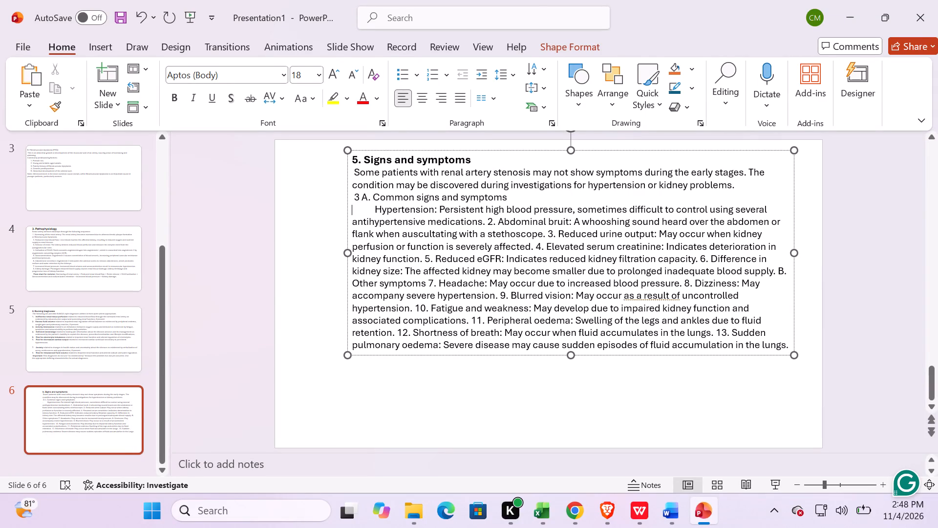
{"action": "left_click", "coordinate": [372, 211]}
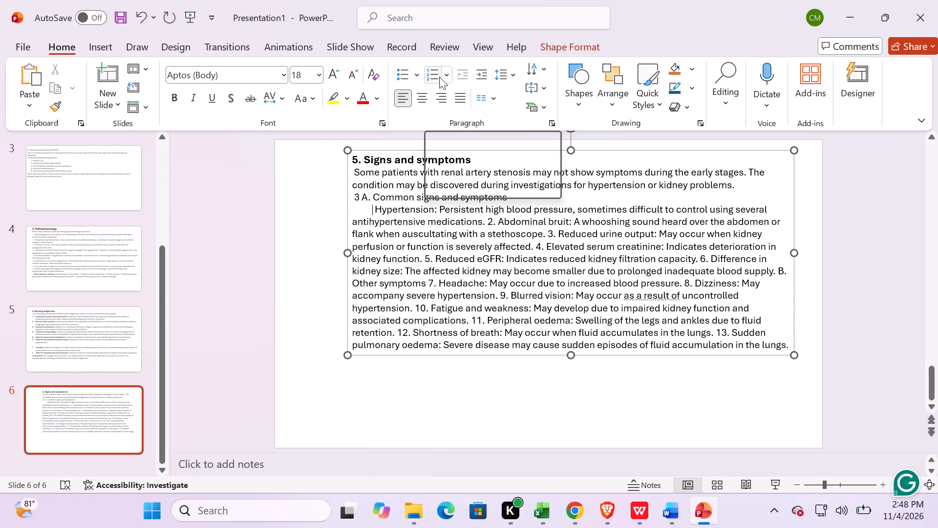
{"action": "left_click", "coordinate": [409, 78]}
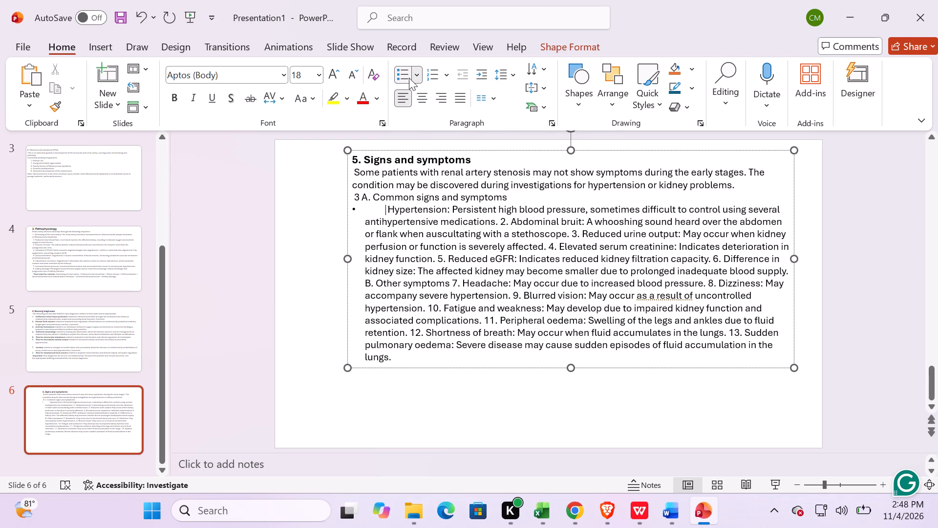
{"action": "left_click", "coordinate": [409, 78]}
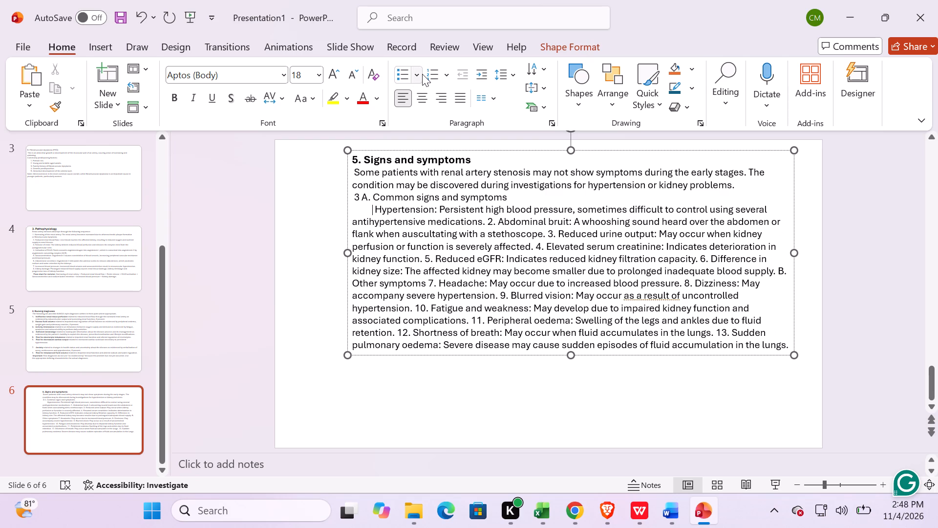
{"action": "left_click", "coordinate": [422, 74]}
{"action": "left_click", "coordinate": [433, 121]}
{"action": "key", "text": "1"}
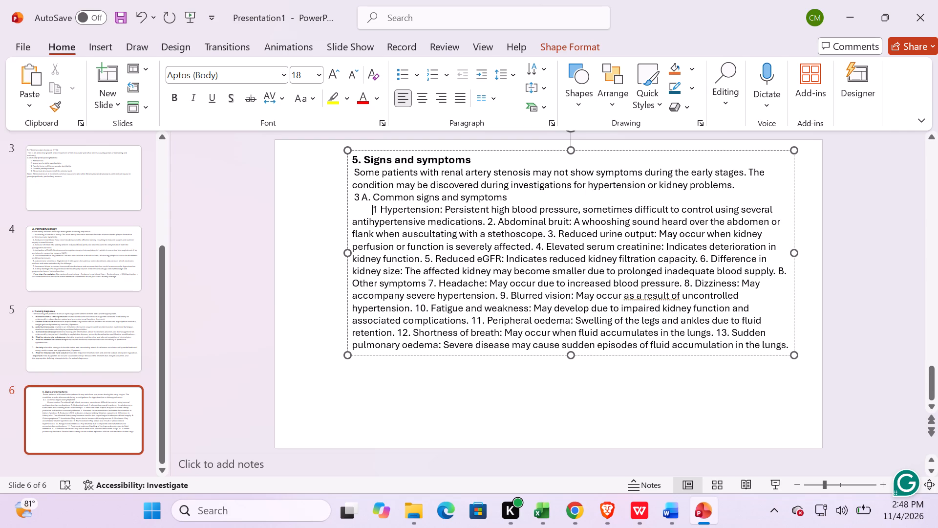
{"action": "key", "text": "period"}
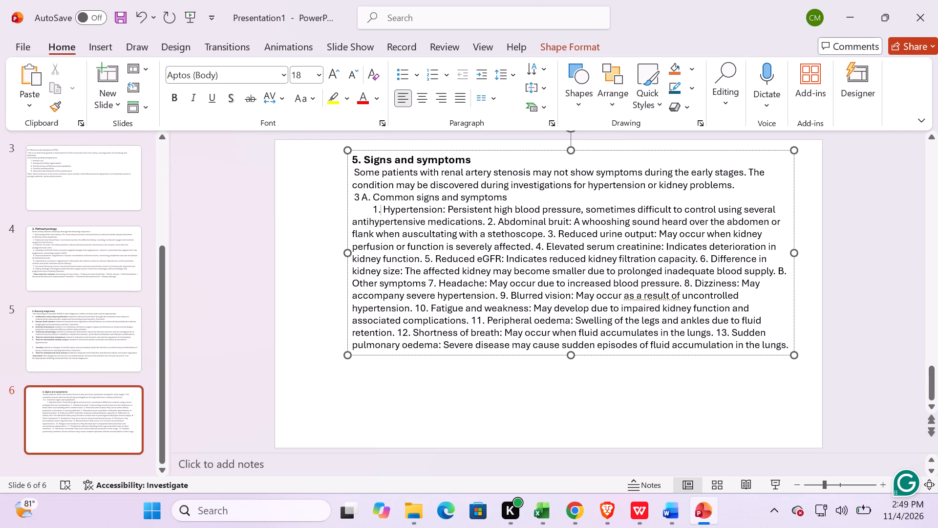
Move "2. Abdominal bruit" onto its own line below the Hypertension item.
{"action": "left_click", "coordinate": [488, 220]}
{"action": "key", "text": "Return"}
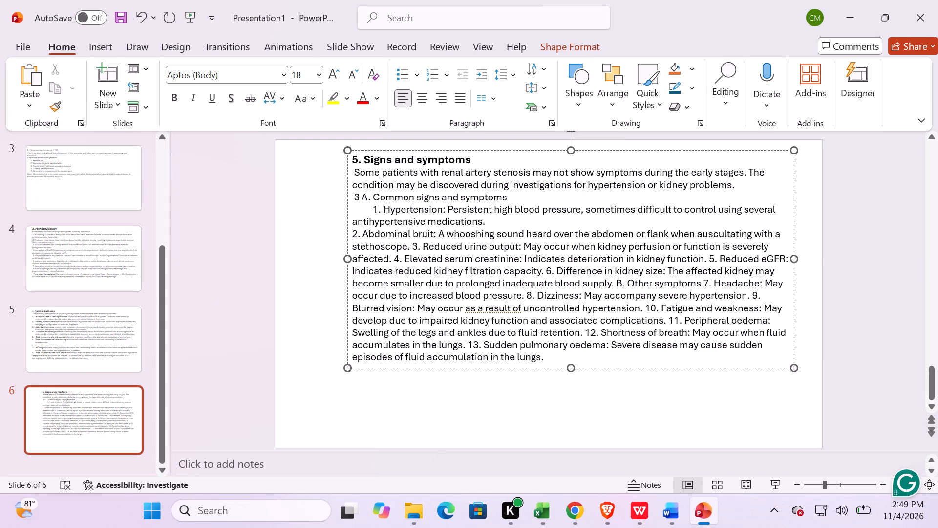
Insert six spaces before "antihypertensive" in the Hypertension item to try indenting its second line.
{"action": "left_click", "coordinate": [352, 226]}
{"action": "key", "text": "space"}
{"action": "key", "text": "space"}
{"action": "key", "text": "space"}
{"action": "key", "text": "space"}
{"action": "key", "text": "space"}
{"action": "key", "text": "space"}
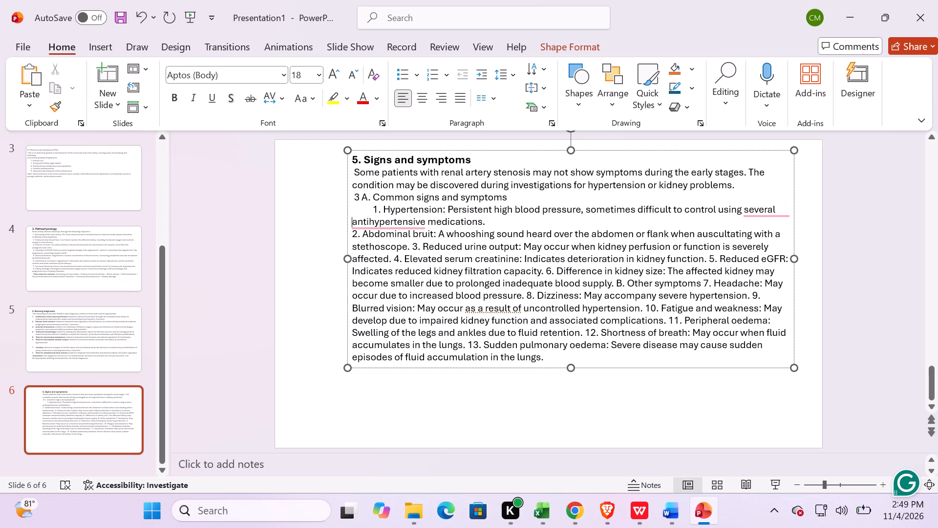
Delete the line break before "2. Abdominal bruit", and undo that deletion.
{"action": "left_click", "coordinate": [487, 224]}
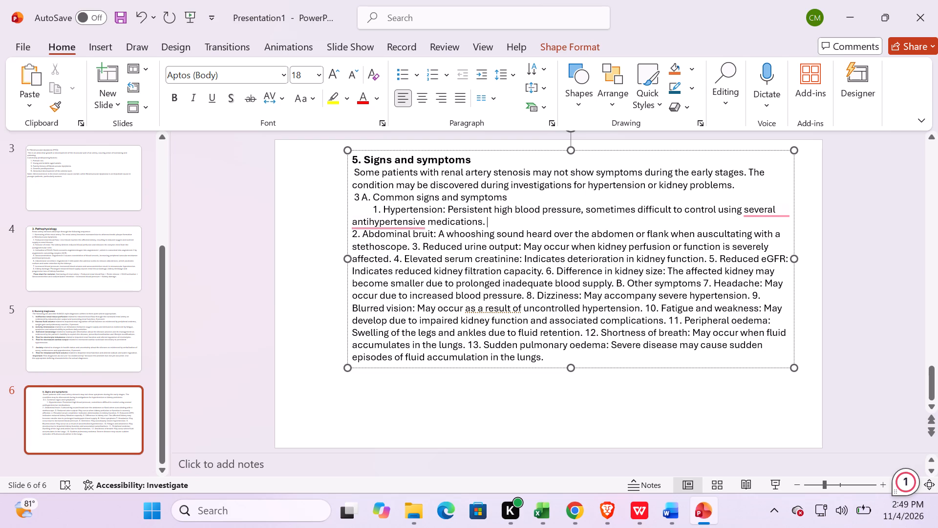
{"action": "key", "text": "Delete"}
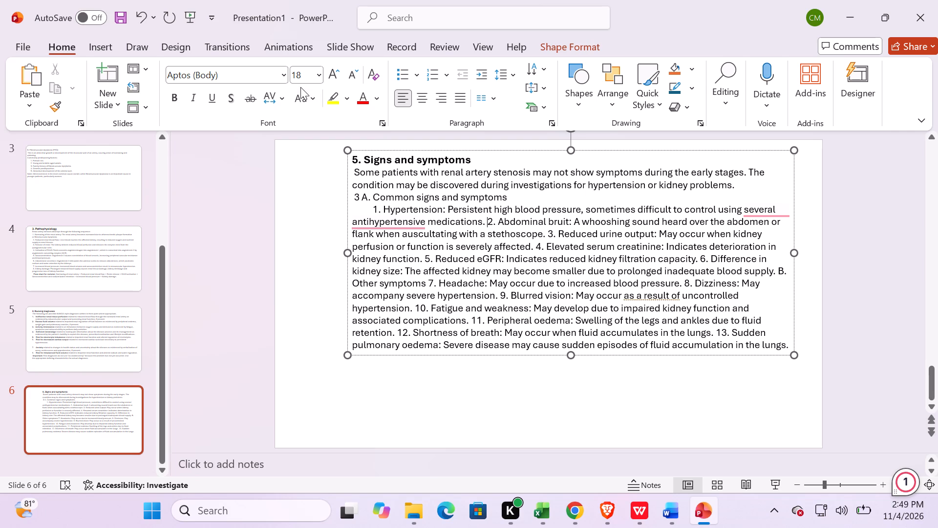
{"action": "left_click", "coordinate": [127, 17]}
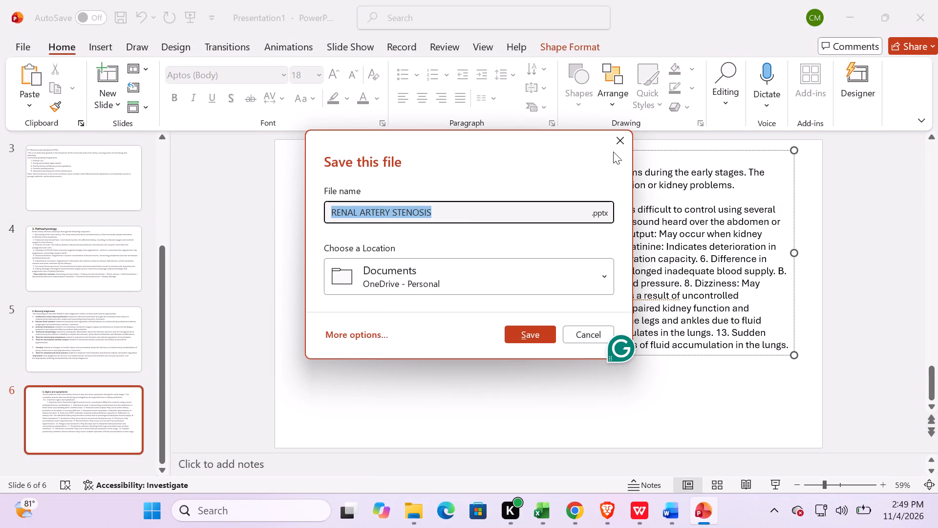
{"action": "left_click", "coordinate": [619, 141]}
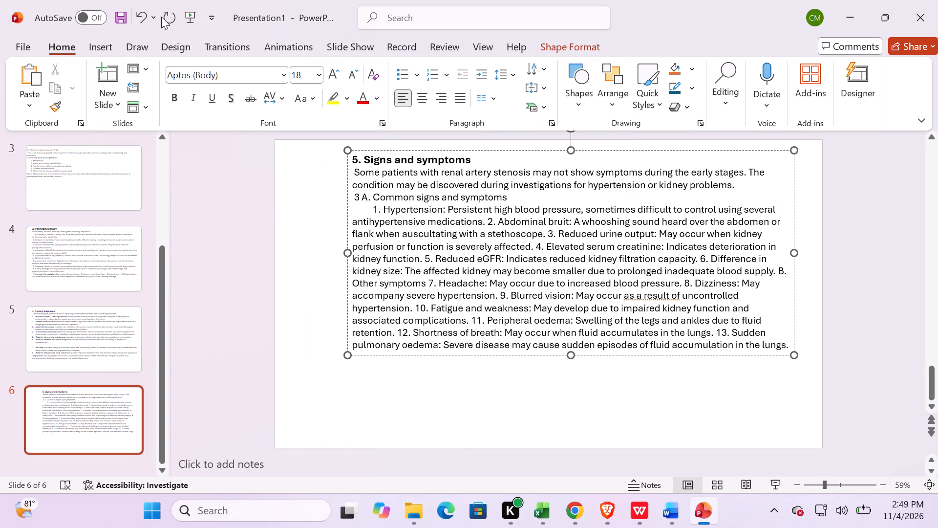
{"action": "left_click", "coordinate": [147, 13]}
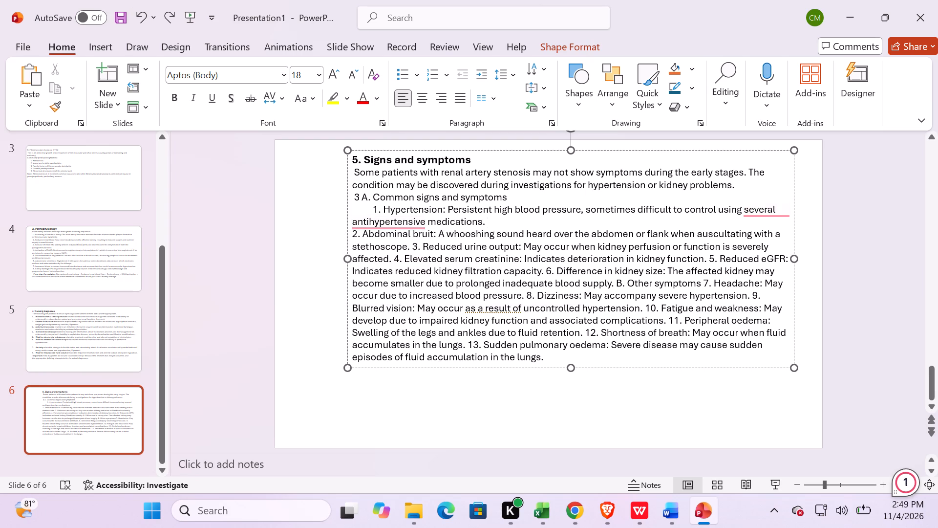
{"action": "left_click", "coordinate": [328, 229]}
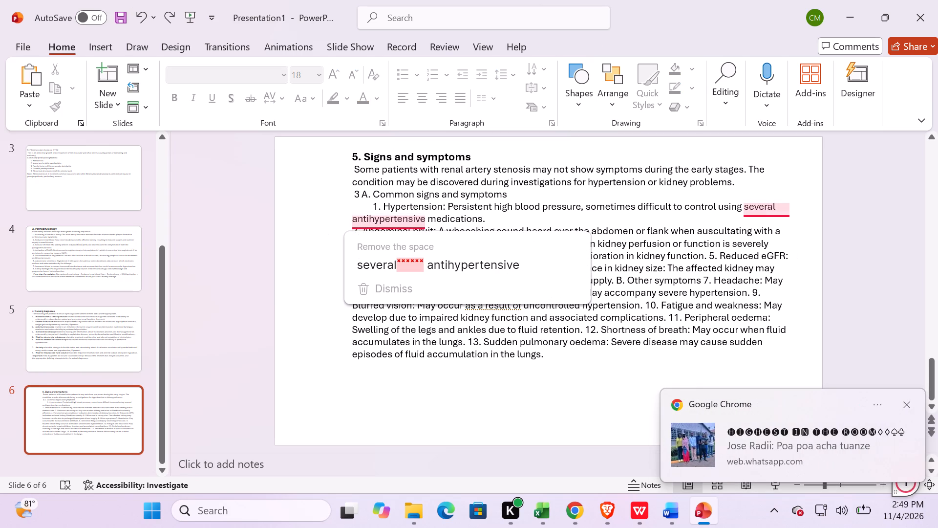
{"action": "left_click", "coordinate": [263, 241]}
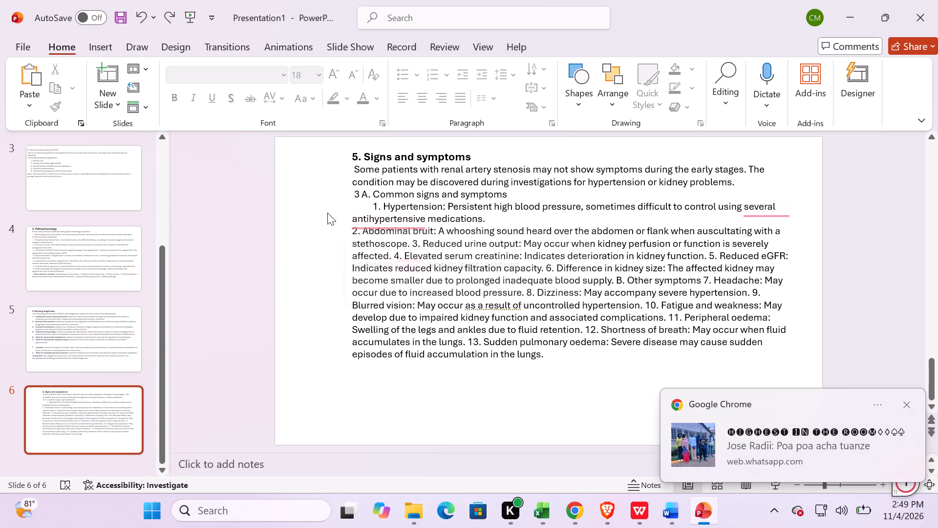
Indent "2. Abdominal bruit" with leading spaces so it lines up with the Hypertension item.
{"action": "left_click", "coordinate": [353, 234]}
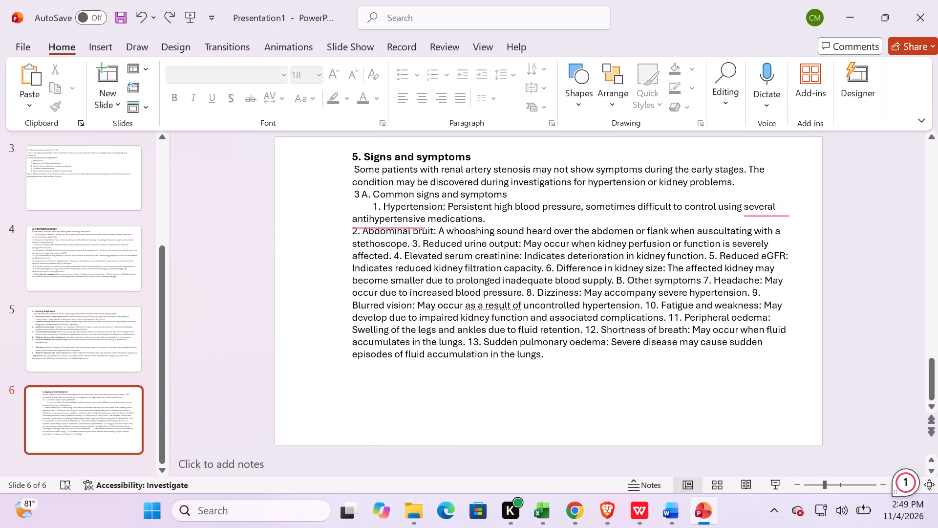
{"action": "key", "text": "space"}
{"action": "key", "text": "space"}
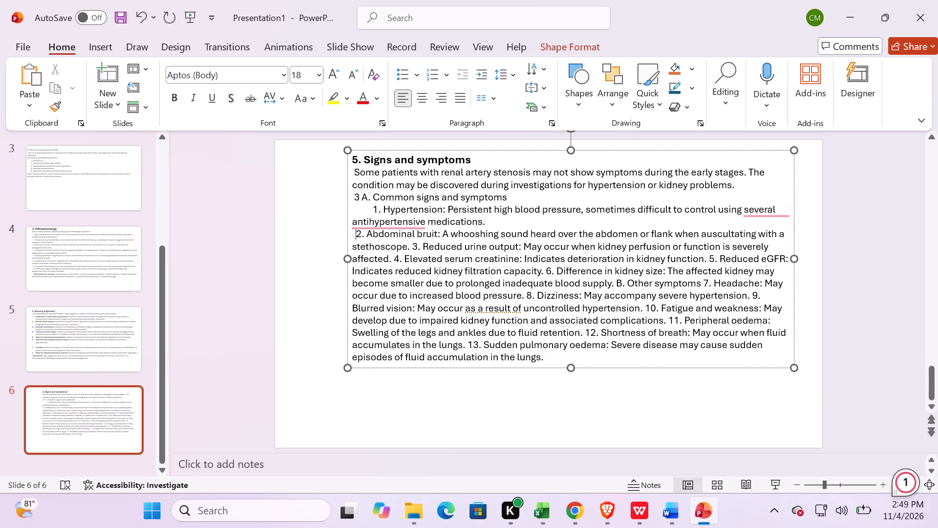
{"action": "key", "text": "space"}
{"action": "key", "text": "space"}
{"action": "key", "text": "space"}
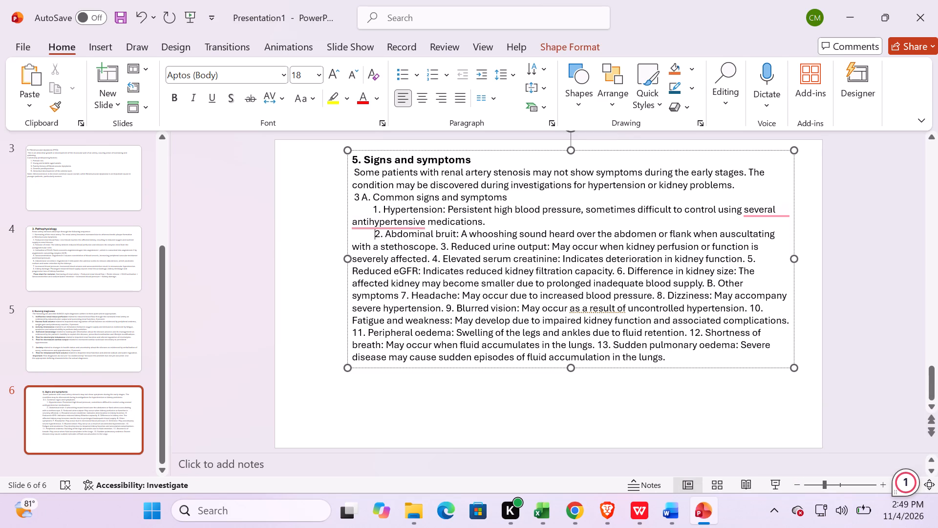
Put "3. Reduced urine output" on its own line and indent it with eleven leading spaces.
{"action": "left_click", "coordinate": [447, 248]}
{"action": "left_click", "coordinate": [442, 246]}
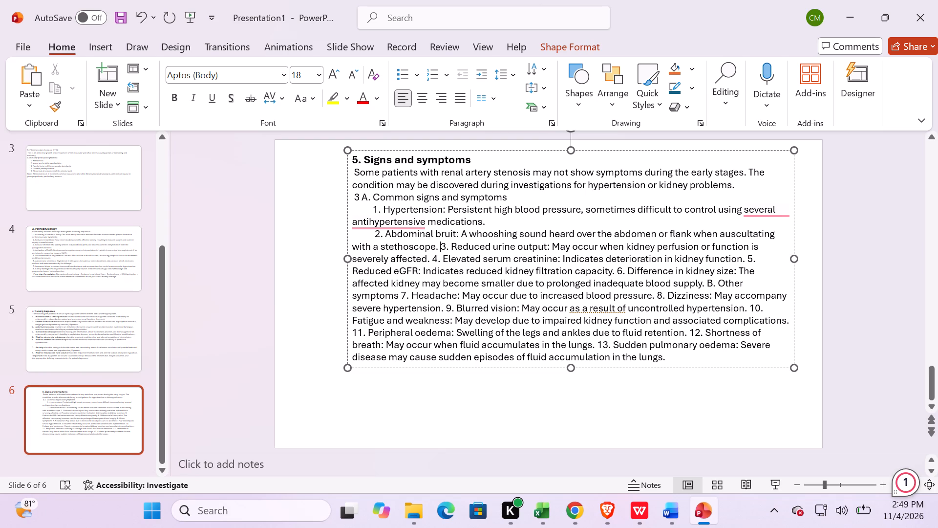
{"action": "key", "text": "Return"}
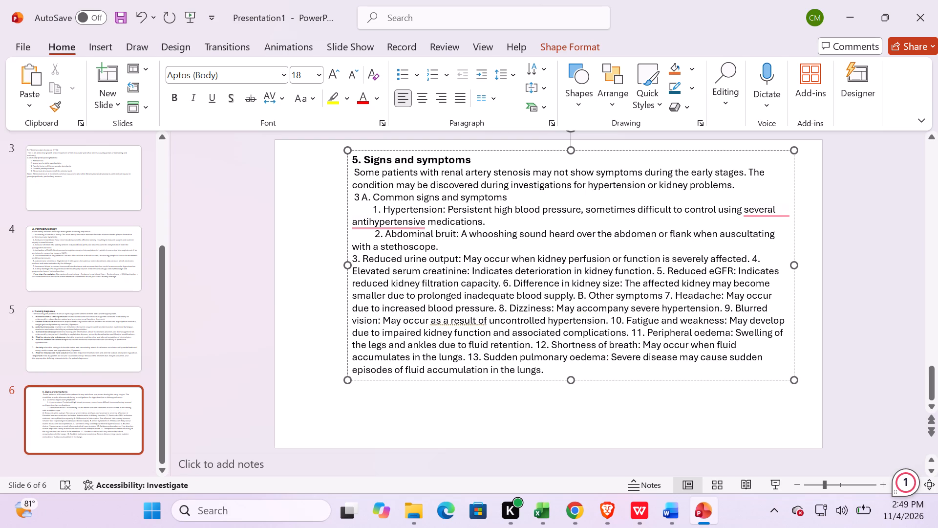
{"action": "key", "text": "space"}
{"action": "key", "text": "space"}
{"action": "key", "text": "space"}
{"action": "key", "text": "space"}
{"action": "key", "text": "space"}
{"action": "key", "text": "space"}
{"action": "key", "text": "space"}
{"action": "key", "text": "space"}
{"action": "key", "text": "space"}
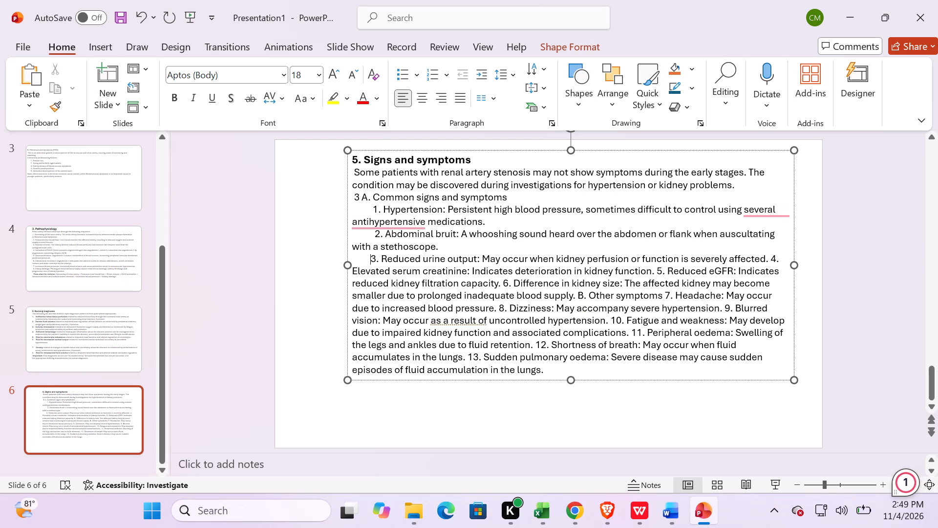
{"action": "key", "text": "space"}
{"action": "key", "text": "space"}
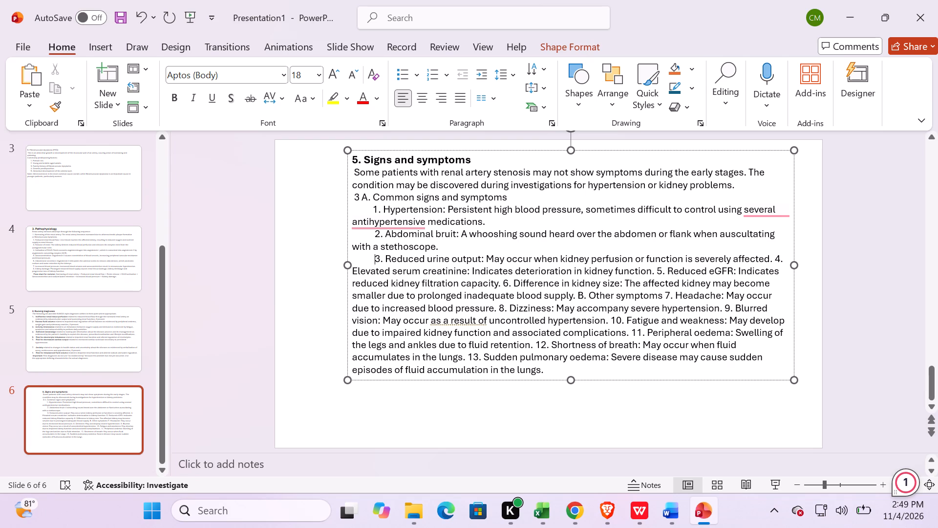
Put "4. Elevated serum creatinine" on its own line and indent it with leading spaces to match item 3.
{"action": "left_click", "coordinate": [772, 260]}
{"action": "key", "text": "Return"}
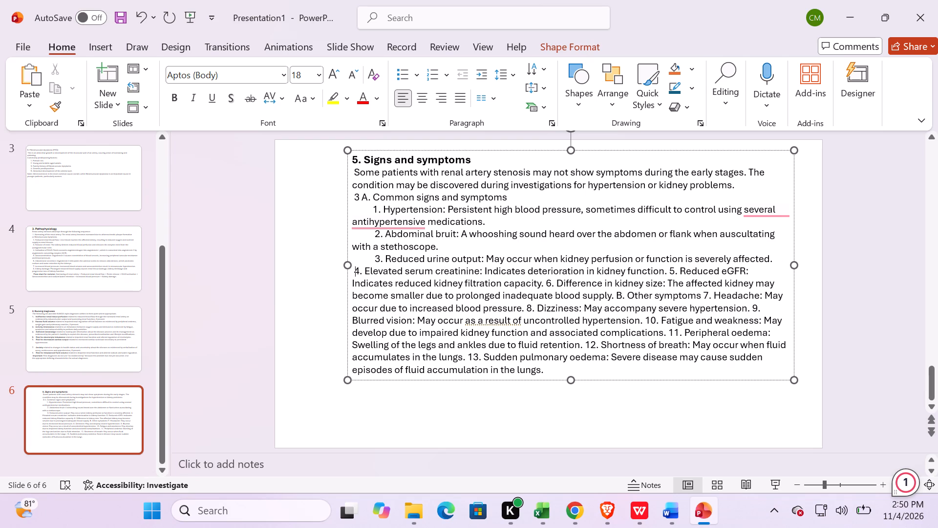
{"action": "key", "text": "space"}
{"action": "key", "text": "space"}
{"action": "key", "text": "space"}
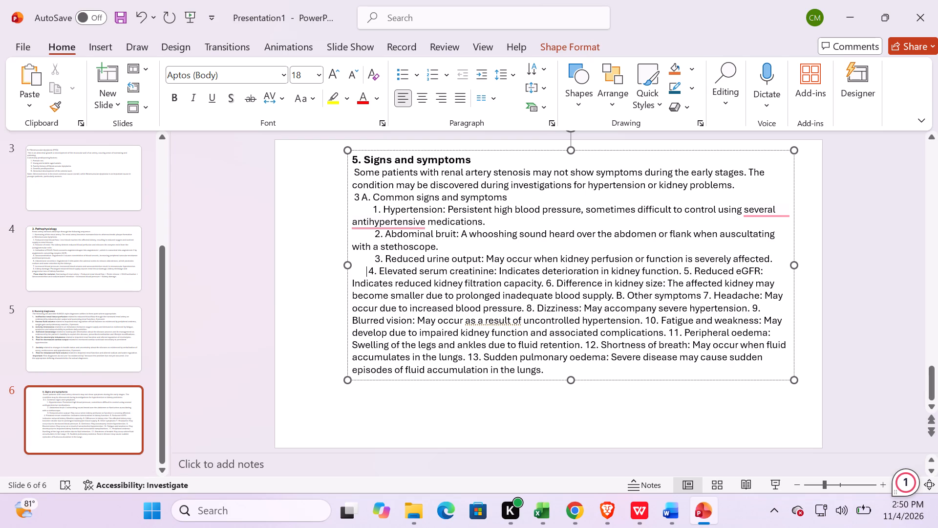
{"action": "key", "text": "space"}
{"action": "key", "text": "space"}
{"action": "key", "text": "space"}
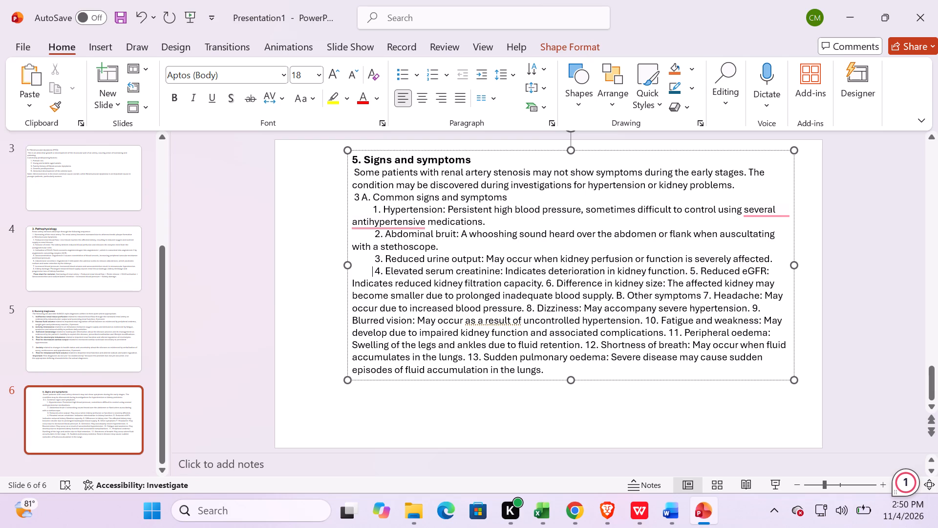
Put "5. Reduced eGFR" on its own line and indent it with leading spaces to match item 4.
{"action": "left_click", "coordinate": [689, 273]}
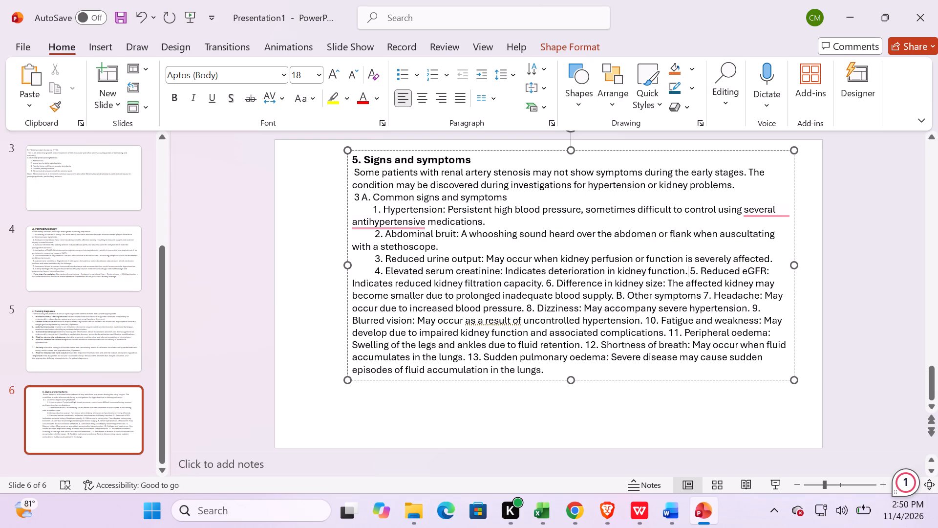
{"action": "key", "text": "Return"}
{"action": "key", "text": "space"}
{"action": "key", "text": "space"}
{"action": "key", "text": "space"}
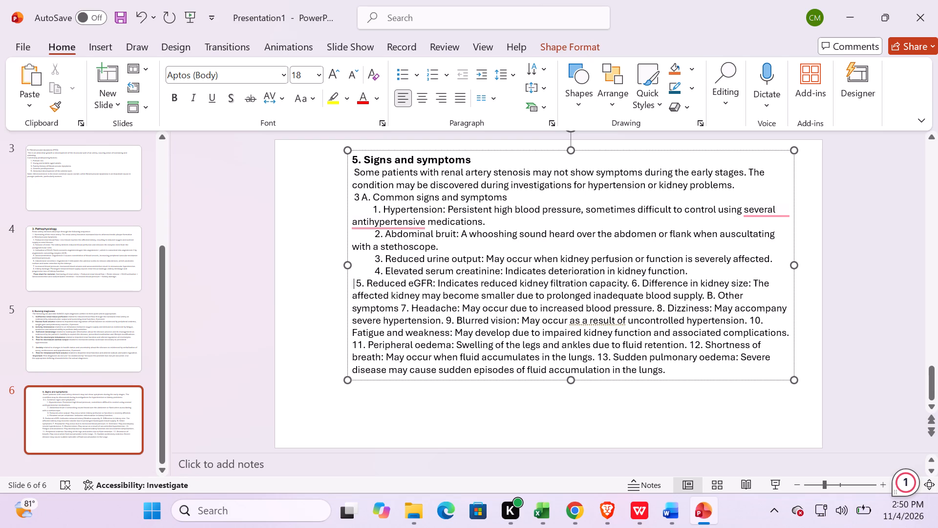
{"action": "key", "text": "space"}
{"action": "key", "text": "space"}
{"action": "key", "text": "space"}
{"action": "key", "text": "space"}
{"action": "key", "text": "space"}
{"action": "key", "text": "space"}
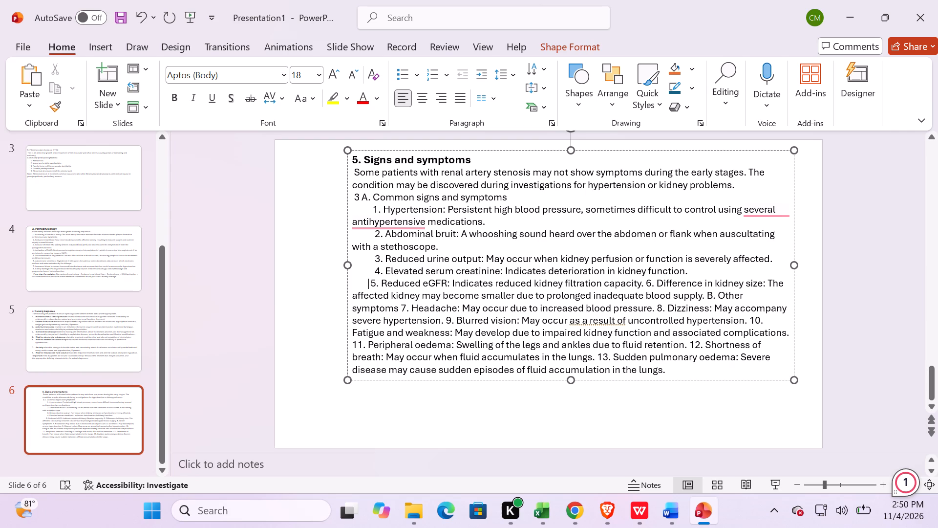
{"action": "key", "text": "space"}
{"action": "key", "text": "space"}
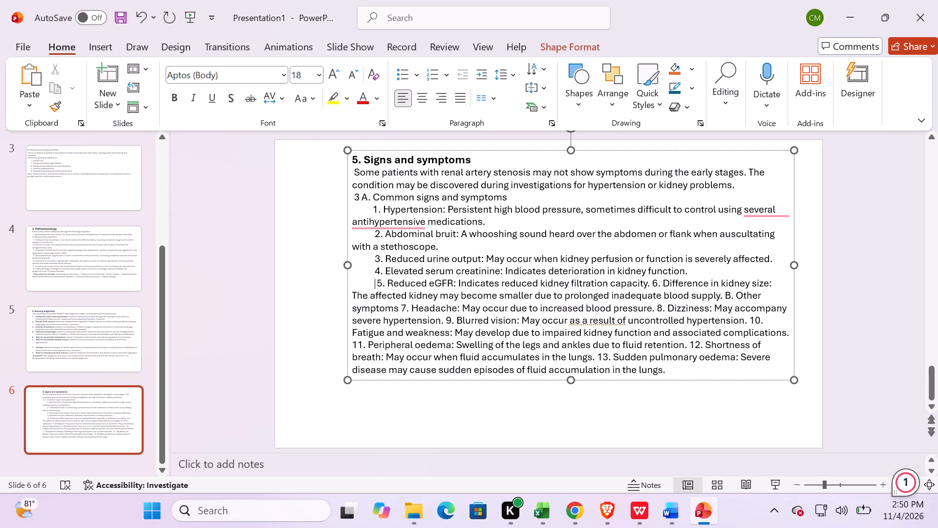
{"action": "key", "text": "BackSpace"}
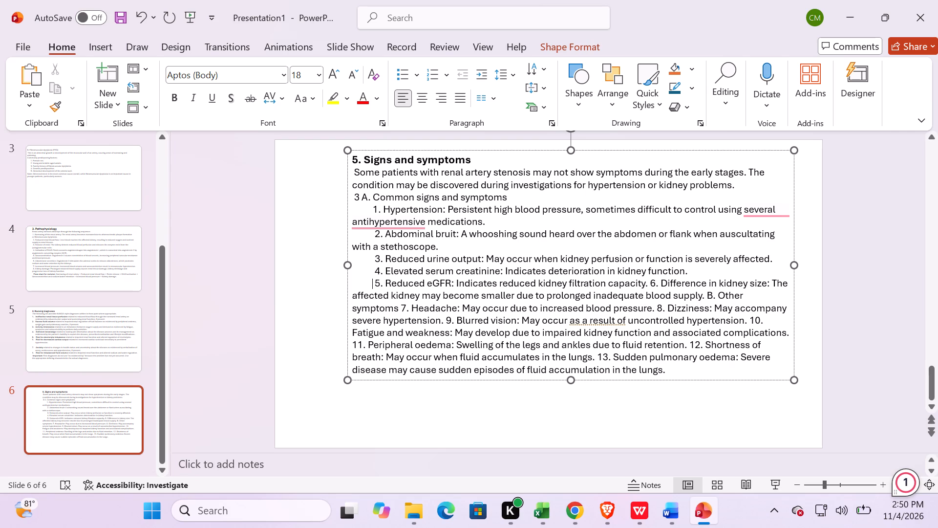
Put "6. Difference in kidney size" on its own line and indent it with leading spaces to match item 5.
{"action": "left_click", "coordinate": [652, 283]}
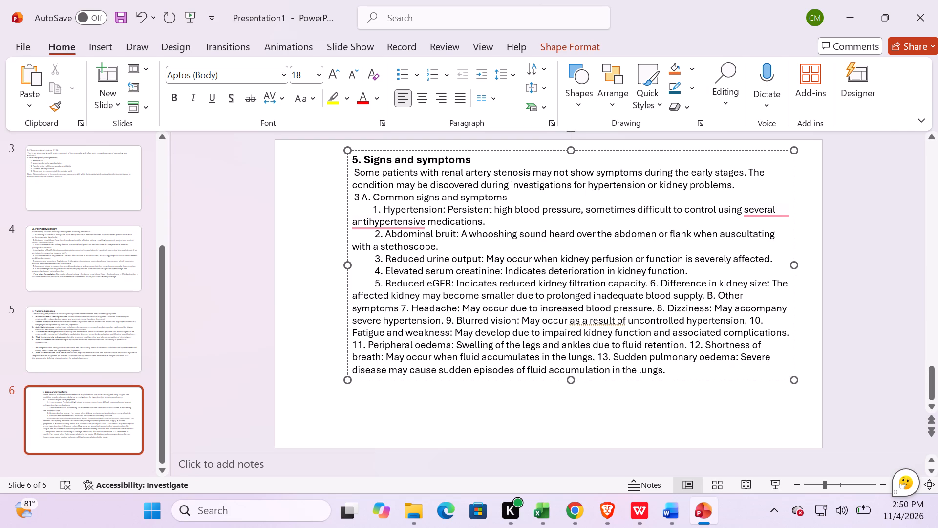
{"action": "key", "text": "Return"}
{"action": "key", "text": "space"}
{"action": "key", "text": "space"}
{"action": "key", "text": "space"}
{"action": "key", "text": "space"}
{"action": "key", "text": "space"}
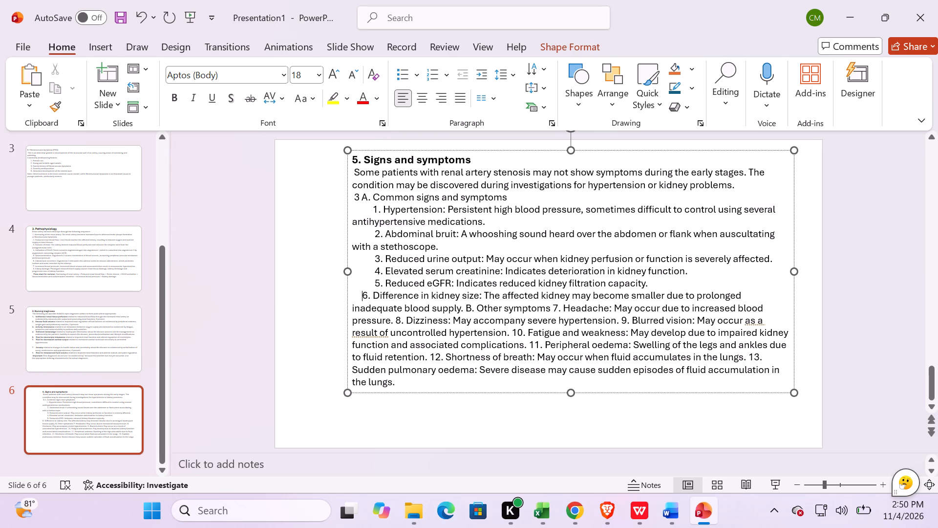
{"action": "key", "text": "space"}
{"action": "key", "text": "space"}
{"action": "key", "text": "space"}
{"action": "key", "text": "space"}
{"action": "key", "text": "space"}
{"action": "key", "text": "space"}
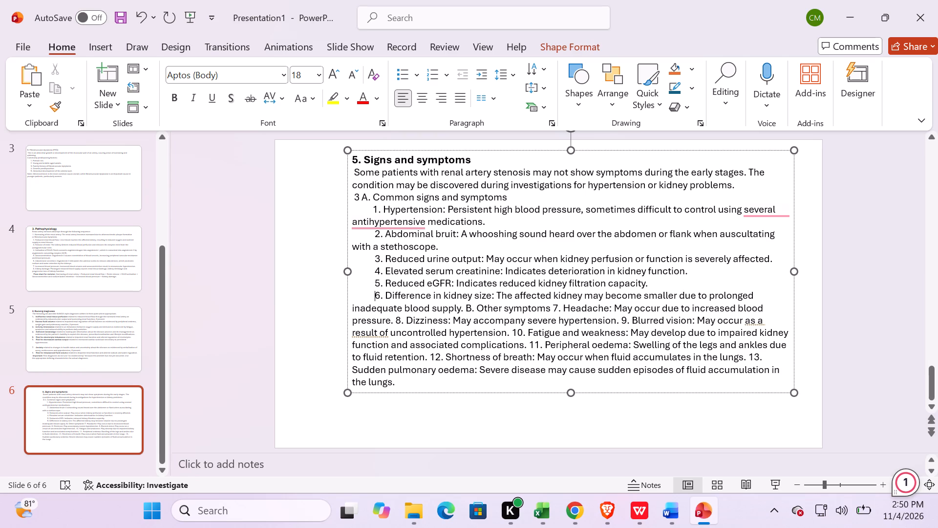
Put "7. Headache" on its own line after "B. Other symptoms" and indent it with leading spaces to match item 6.
{"action": "left_click", "coordinate": [553, 305]}
{"action": "key", "text": "Return"}
{"action": "key", "text": "space"}
{"action": "key", "text": "space"}
{"action": "key", "text": "space"}
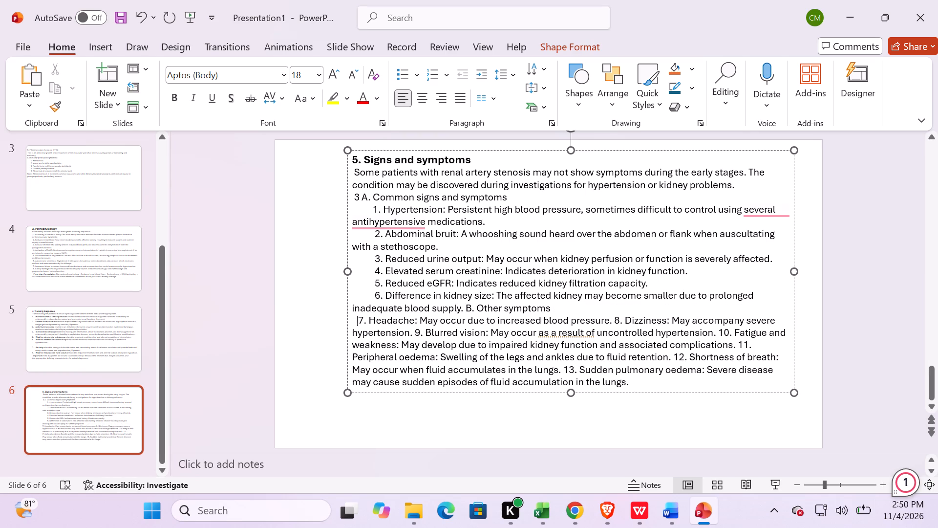
{"action": "key", "text": "space"}
{"action": "key", "text": "space"}
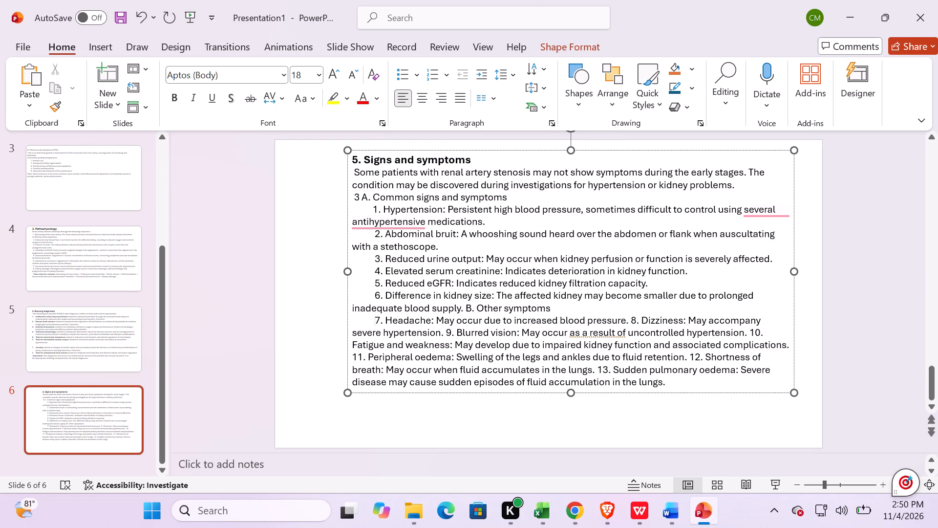
Put "8. Dizziness" on its own line and indent it with leading spaces to match item 7.
{"action": "left_click", "coordinate": [630, 323]}
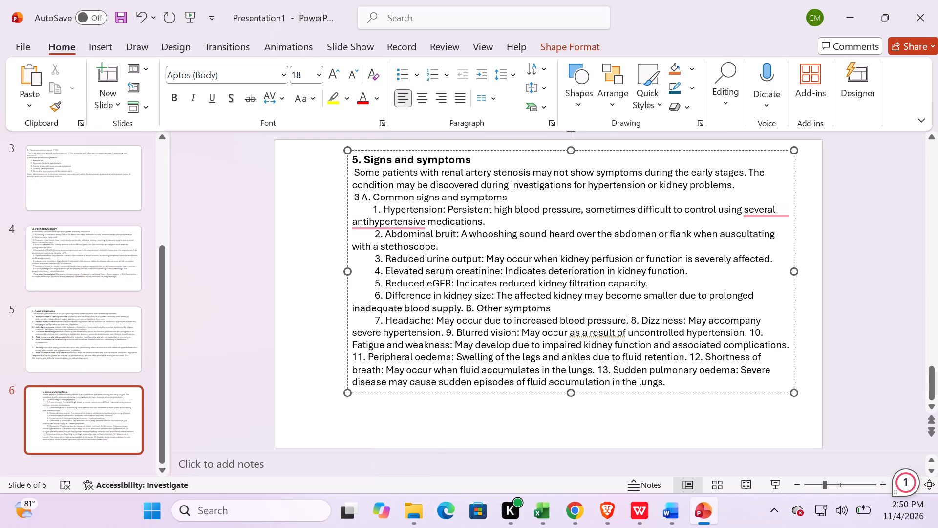
{"action": "key", "text": "Return"}
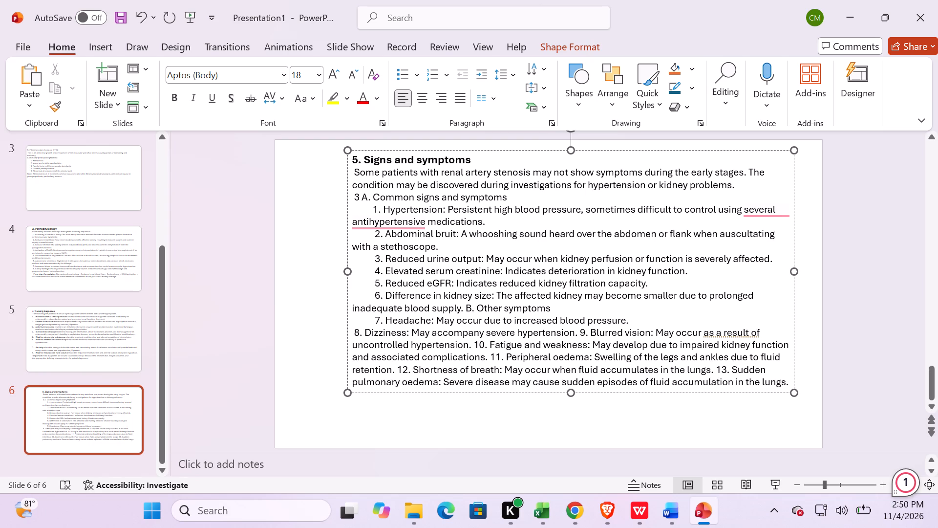
{"action": "key", "text": "space"}
{"action": "key", "text": "space"}
{"action": "key", "text": "space"}
{"action": "key", "text": "space"}
{"action": "key", "text": "space"}
{"action": "key", "text": "space"}
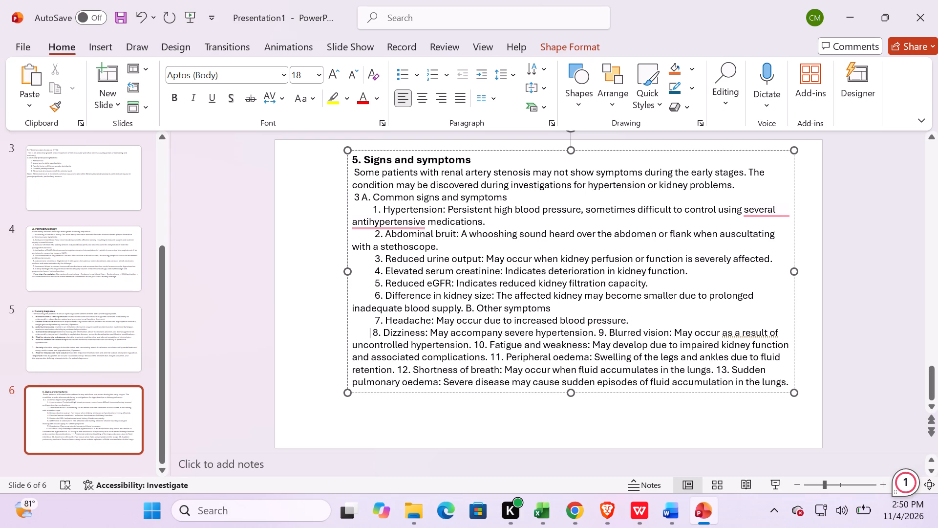
{"action": "key", "text": "space"}
{"action": "key", "text": "space"}
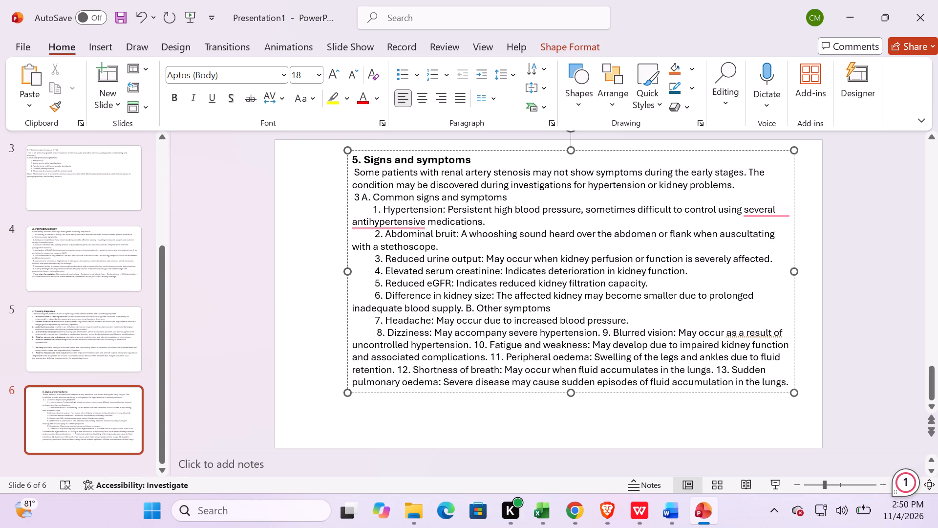
{"action": "key", "text": "BackSpace"}
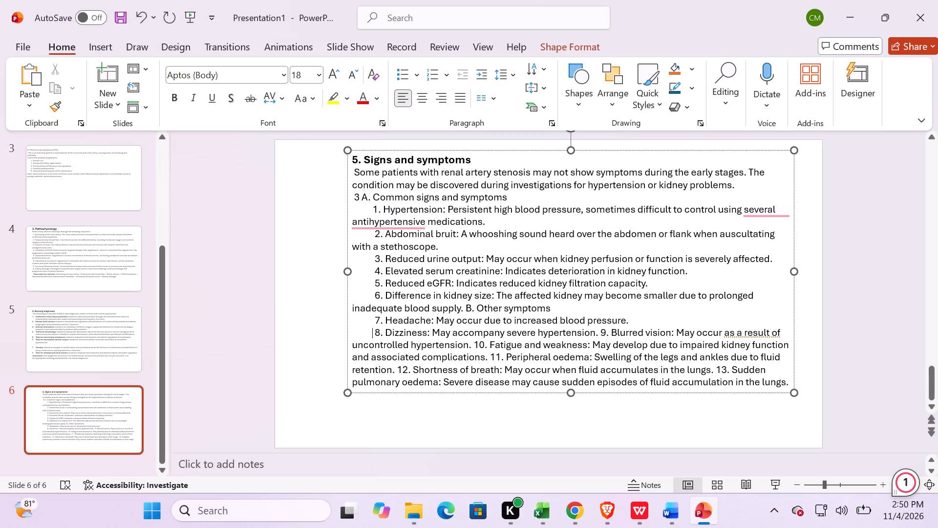
Put "9. Blurred vision" on its own line and indent it with leading spaces to match item 8.
{"action": "left_click", "coordinate": [600, 330]}
{"action": "key", "text": "Return"}
{"action": "key", "text": "space"}
{"action": "key", "text": "space"}
{"action": "key", "text": "space"}
{"action": "key", "text": "space"}
{"action": "key", "text": "space"}
{"action": "key", "text": "space"}
{"action": "key", "text": "space"}
{"action": "key", "text": "space"}
{"action": "key", "text": "space"}
{"action": "key", "text": "space"}
{"action": "key", "text": "space"}
{"action": "key", "text": "space"}
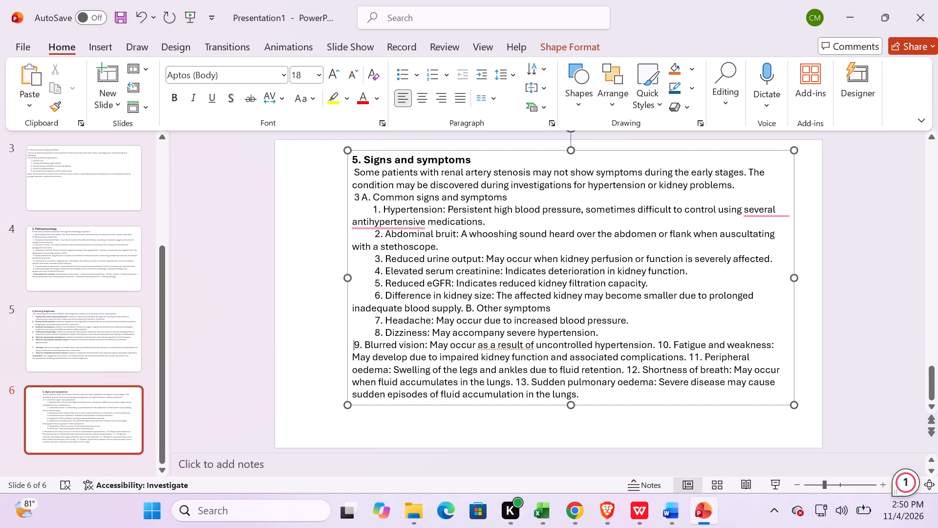
{"action": "key", "text": "BackSpace"}
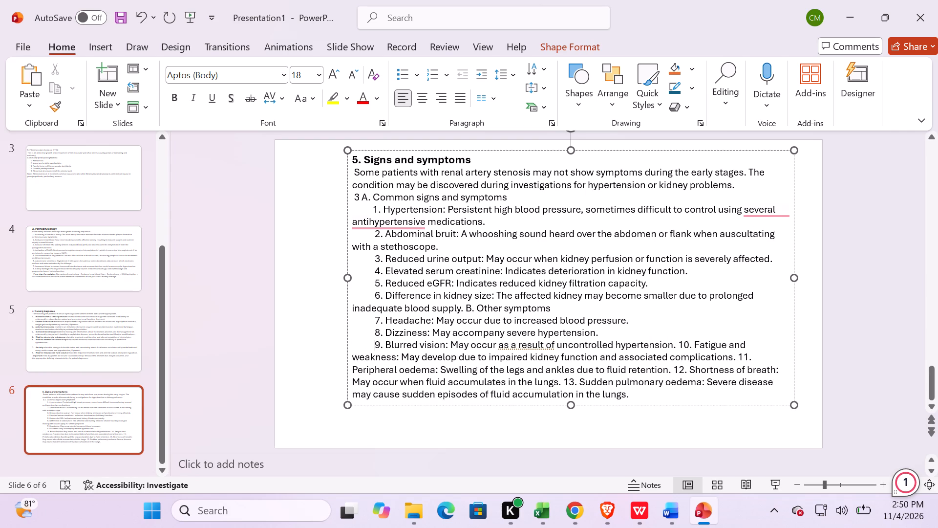
Put "10. Fatigue and weakness" on its own line and indent it with leading spaces close to item 9.
{"action": "left_click", "coordinate": [676, 342]}
{"action": "key", "text": "Return"}
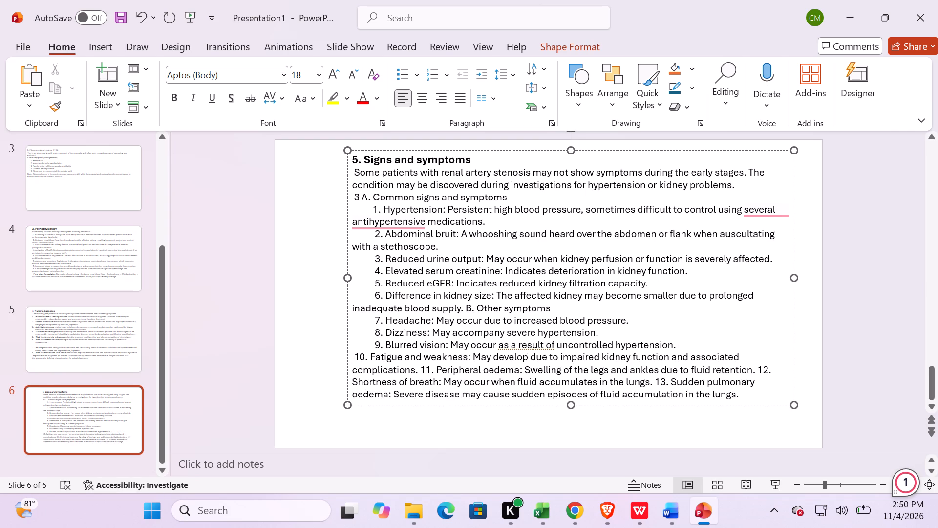
{"action": "key", "text": "space"}
{"action": "key", "text": "space"}
{"action": "key", "text": "space"}
{"action": "key", "text": "space"}
{"action": "key", "text": "space"}
{"action": "key", "text": "space"}
{"action": "key", "text": "space"}
{"action": "key", "text": "space"}
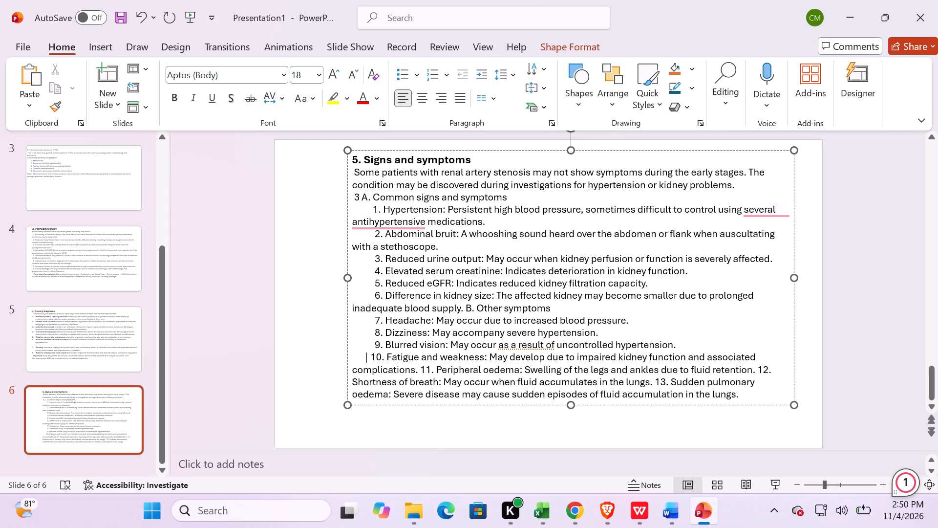
Put "11. Peripheral oedema" on its own line and indent it with leading spaces close to item 10.
{"action": "left_click", "coordinate": [419, 373]}
{"action": "key", "text": "Return"}
{"action": "key", "text": "space"}
{"action": "key", "text": "space"}
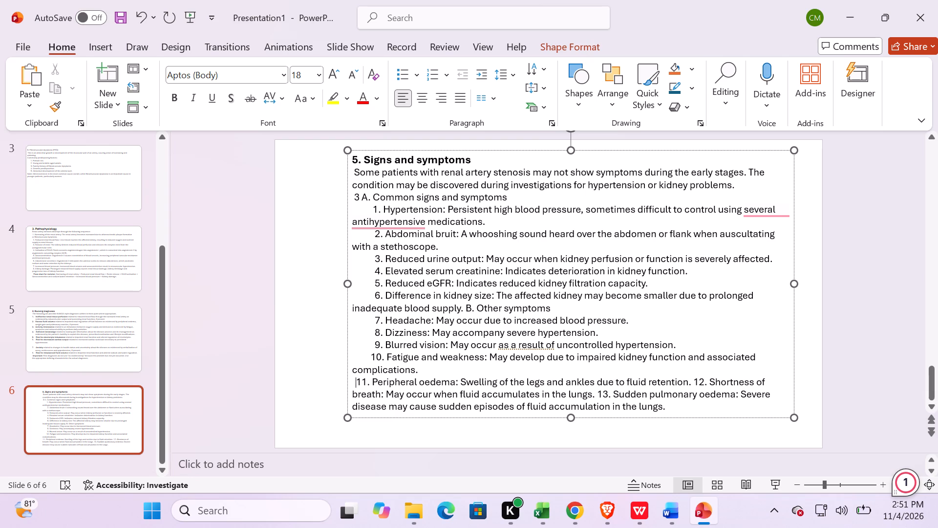
{"action": "key", "text": "space"}
{"action": "key", "text": "space"}
{"action": "key", "text": "space"}
{"action": "key", "text": "space"}
{"action": "key", "text": "space"}
{"action": "key", "text": "space"}
{"action": "key", "text": "space"}
{"action": "key", "text": "space"}
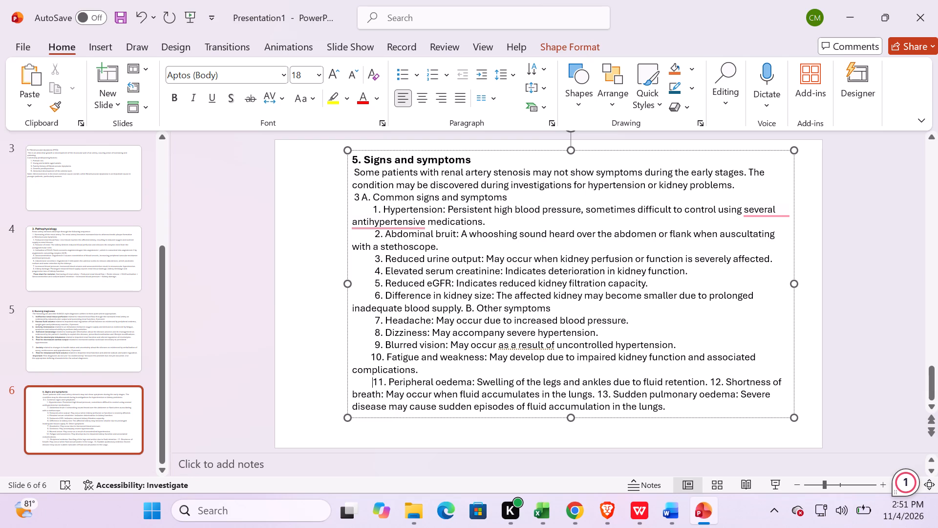
Put "12. Shortness of breath" on its own line and indent it with leading spaces to match item 11.
{"action": "left_click", "coordinate": [707, 384]}
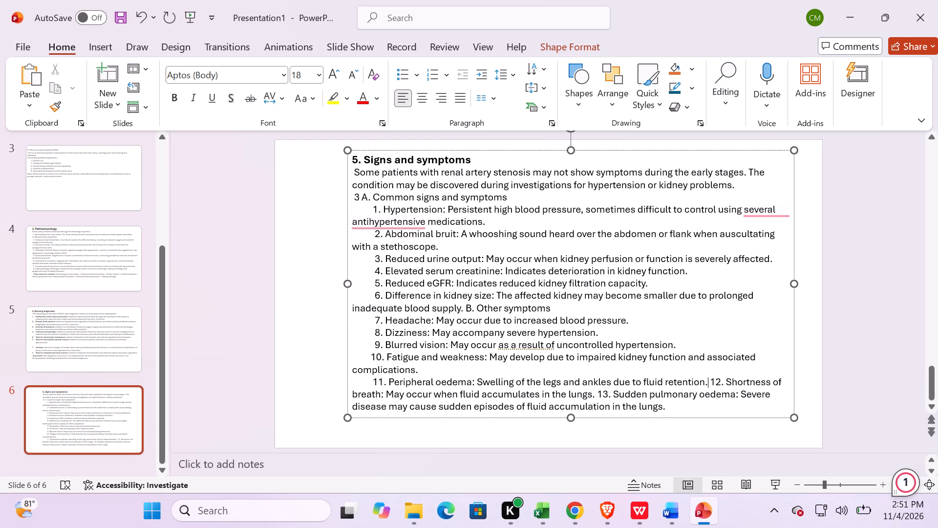
{"action": "key", "text": "Return"}
{"action": "key", "text": "space"}
{"action": "key", "text": "space"}
{"action": "key", "text": "space"}
{"action": "key", "text": "space"}
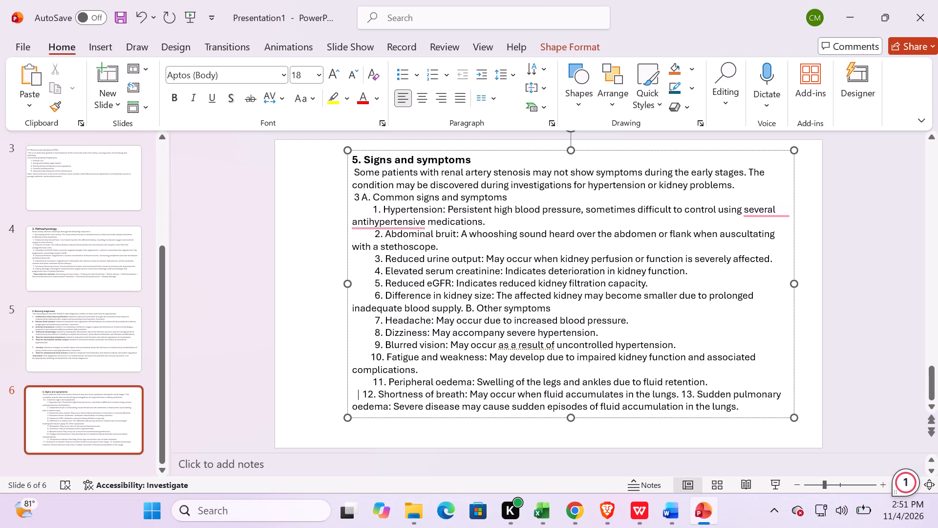
{"action": "key", "text": "space"}
{"action": "key", "text": "space"}
{"action": "key", "text": "space"}
{"action": "key", "text": "space"}
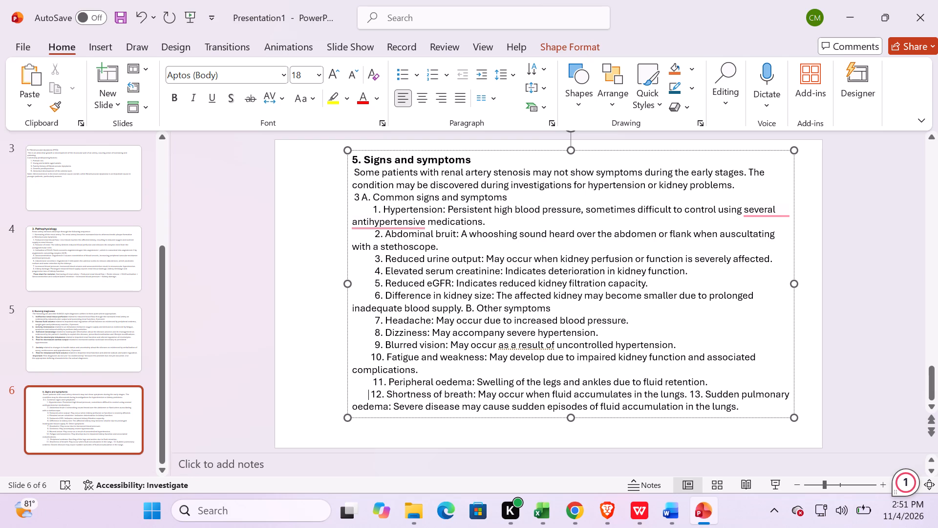
{"action": "key", "text": "space"}
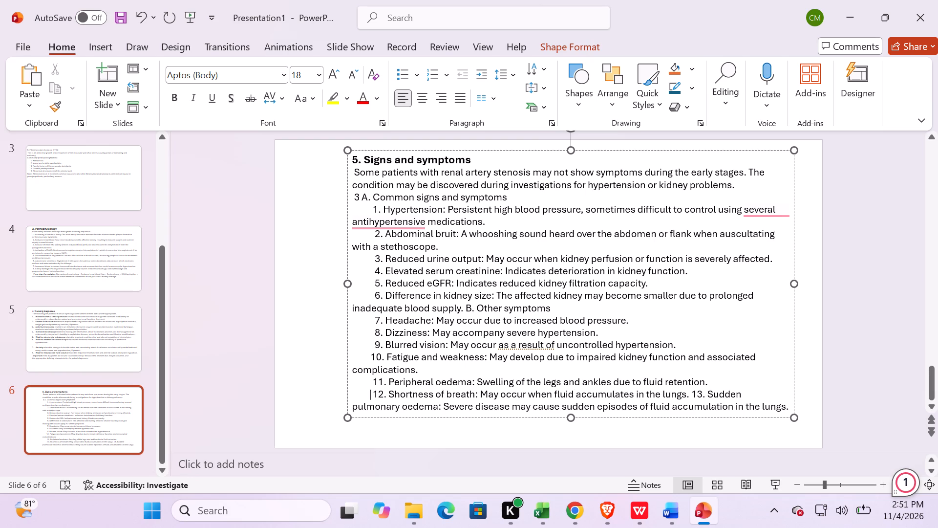
Put "13. Sudden pulmonary oedema" on its own line and indent it with leading spaces to match item 12.
{"action": "left_click", "coordinate": [694, 393]}
{"action": "left_click", "coordinate": [691, 393]}
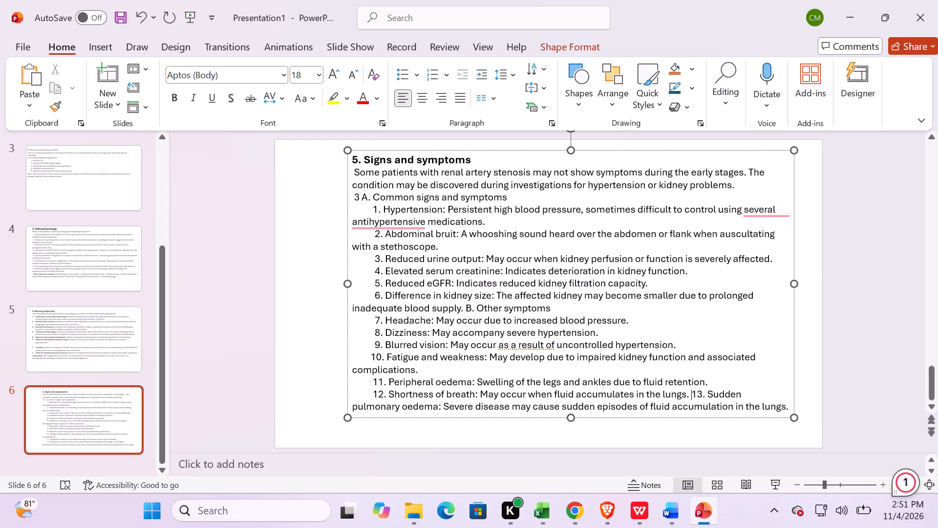
{"action": "key", "text": "Return"}
{"action": "key", "text": "space"}
{"action": "key", "text": "space"}
{"action": "key", "text": "space"}
{"action": "key", "text": "space"}
{"action": "key", "text": "space"}
{"action": "key", "text": "space"}
{"action": "key", "text": "space"}
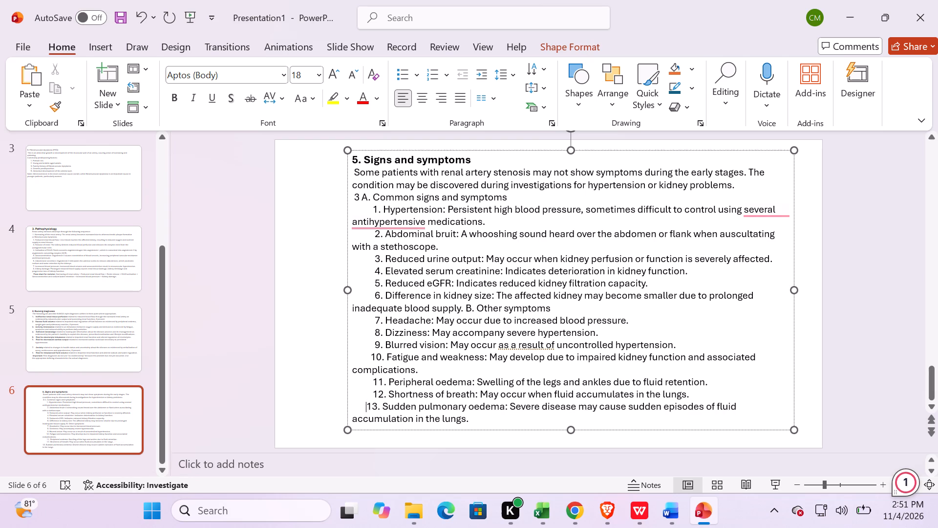
{"action": "key", "text": "space"}
{"action": "key", "text": "space"}
{"action": "key", "text": "space"}
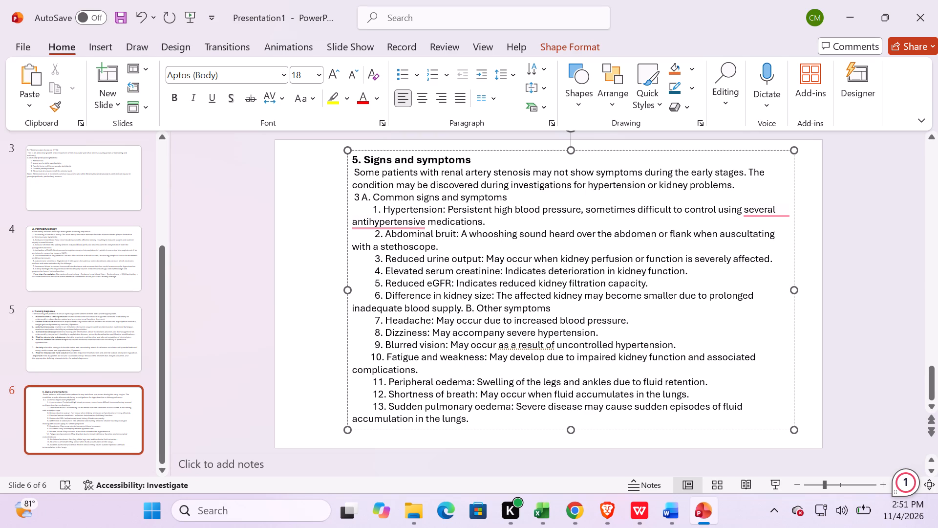
Replace the number 1 before "Hypertension" with the Roman numeral label "i)", keeping the period after it.
{"action": "left_click", "coordinate": [380, 207]}
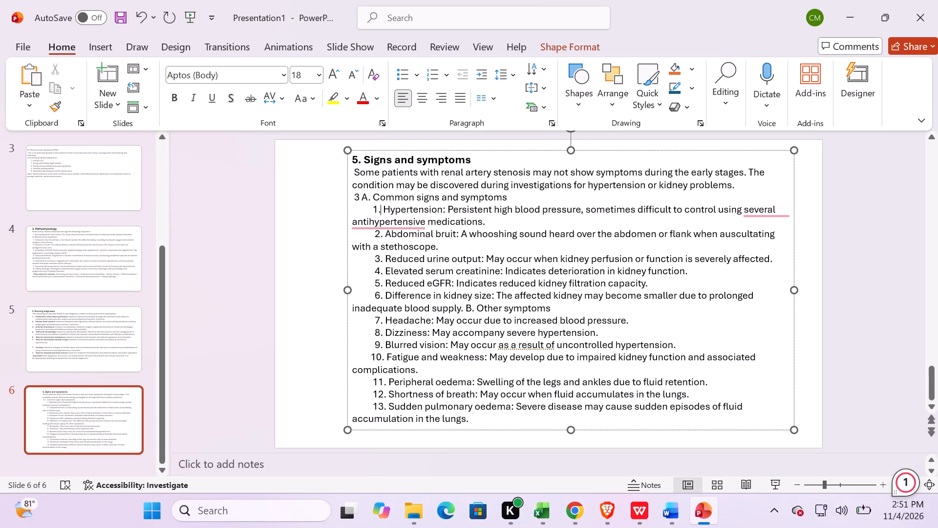
{"action": "left_click", "coordinate": [373, 207]}
{"action": "left_click", "coordinate": [378, 207]}
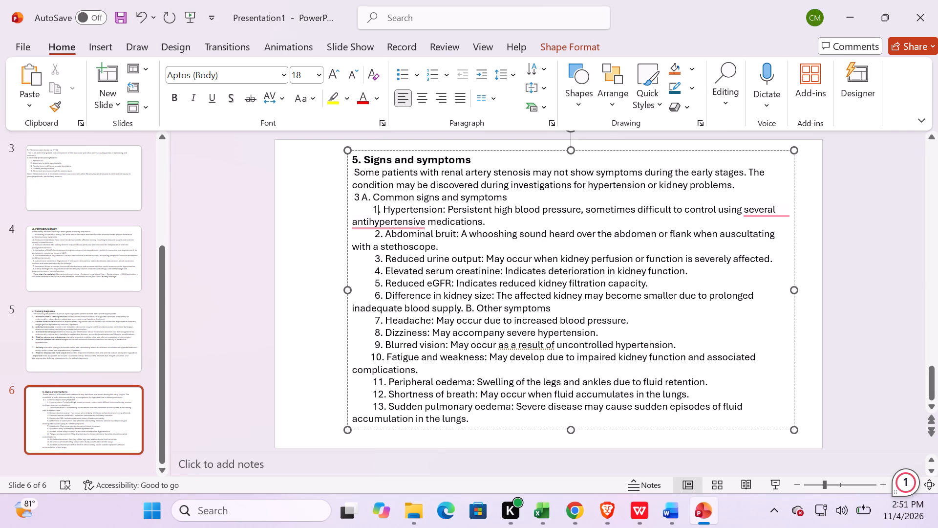
{"action": "key", "text": "BackSpace"}
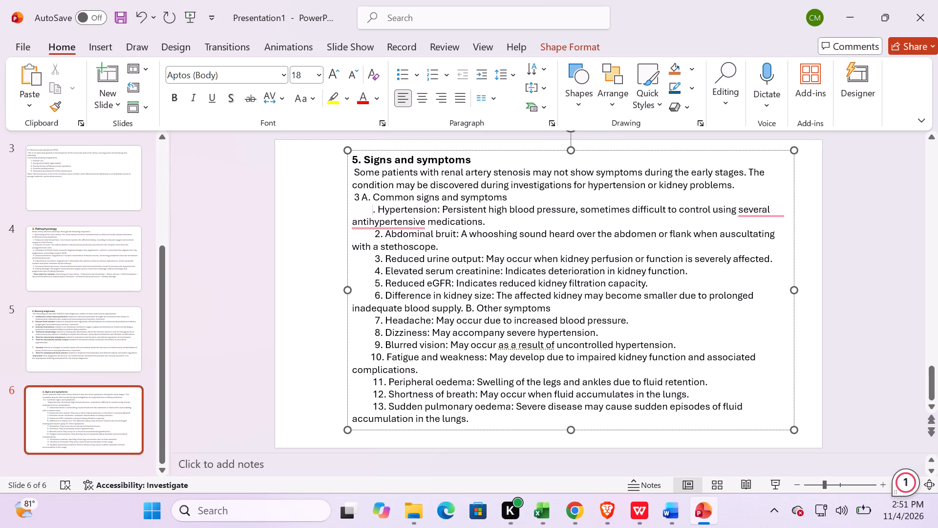
{"action": "key", "text": "i"}
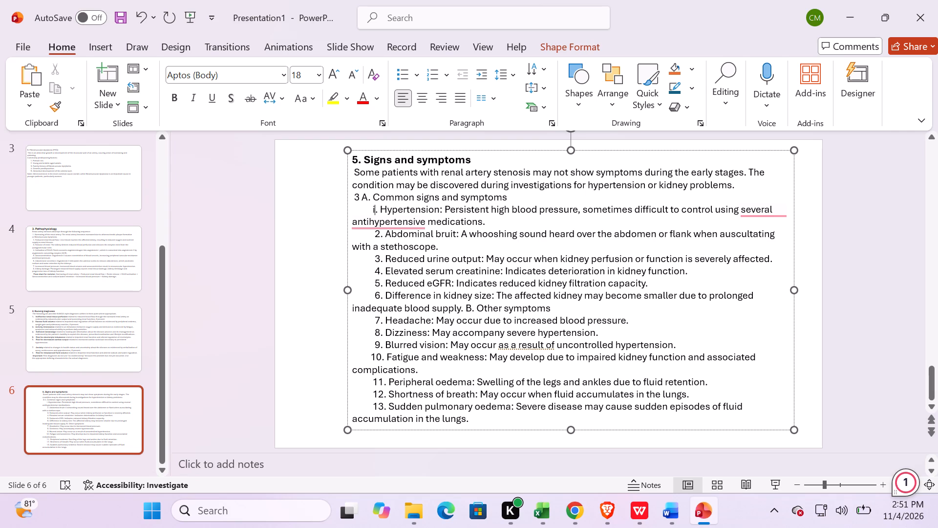
{"action": "key", "text": "shift+parenright"}
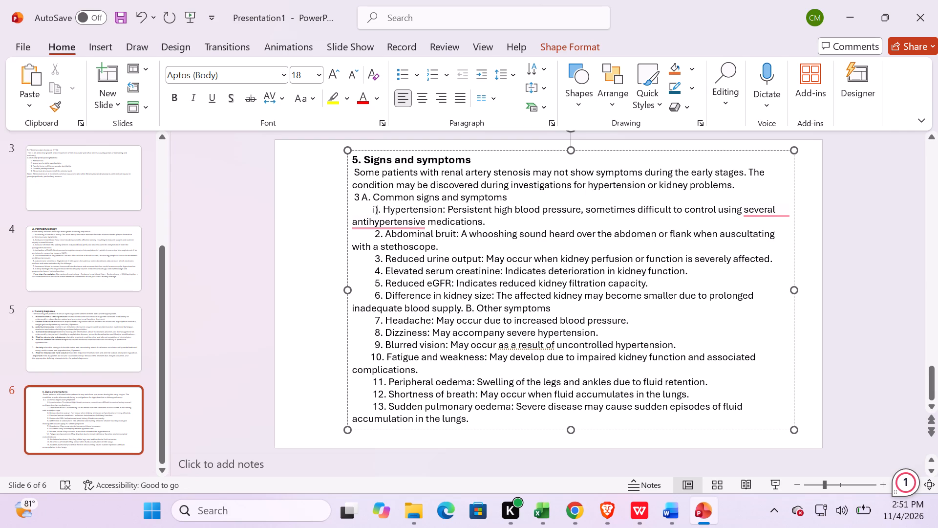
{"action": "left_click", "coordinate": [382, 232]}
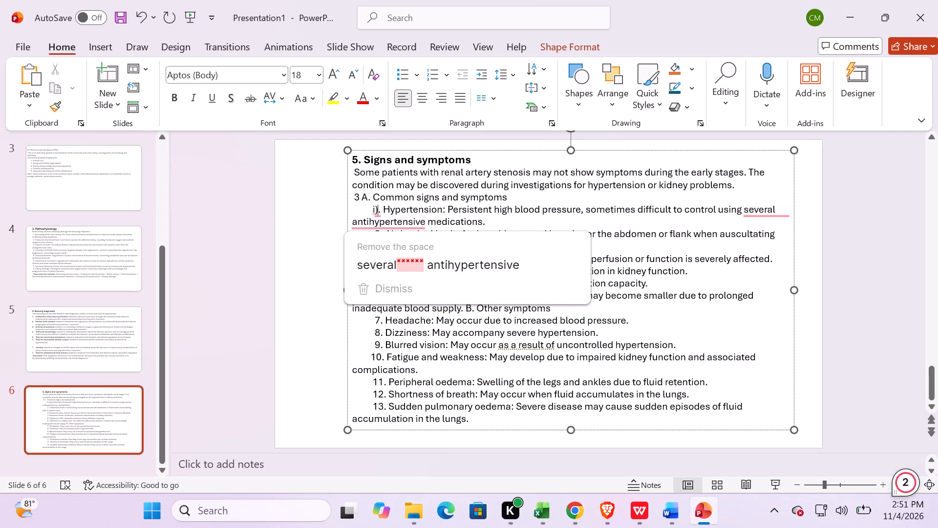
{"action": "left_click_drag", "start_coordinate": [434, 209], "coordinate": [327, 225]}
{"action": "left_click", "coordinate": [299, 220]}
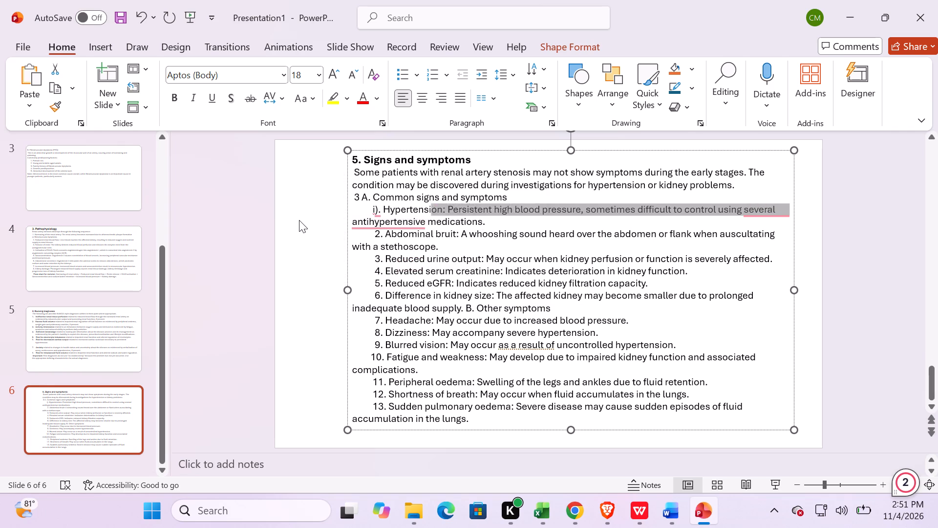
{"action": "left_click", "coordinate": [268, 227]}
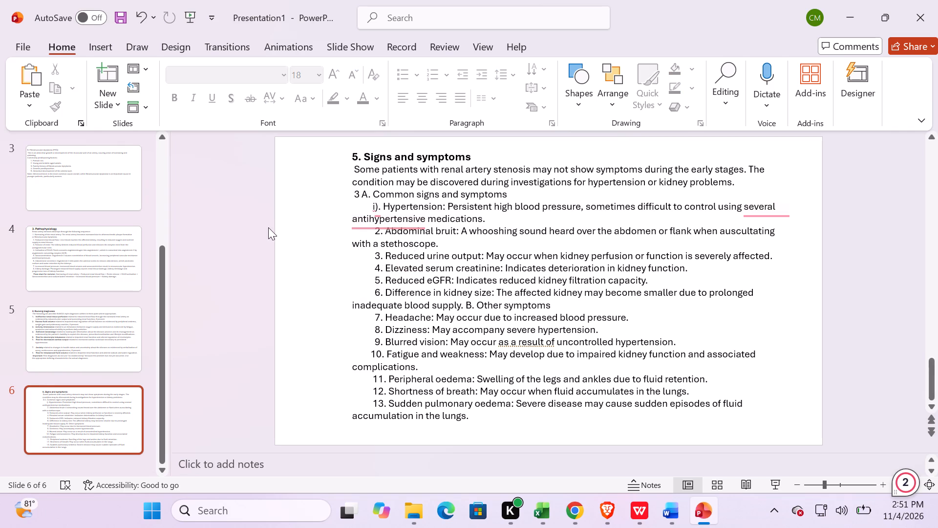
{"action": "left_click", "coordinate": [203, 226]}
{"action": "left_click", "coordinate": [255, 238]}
Replace the number 2 before "Abdominal bruit" with the label "ii}", keeping the period after it.
{"action": "left_click", "coordinate": [380, 233]}
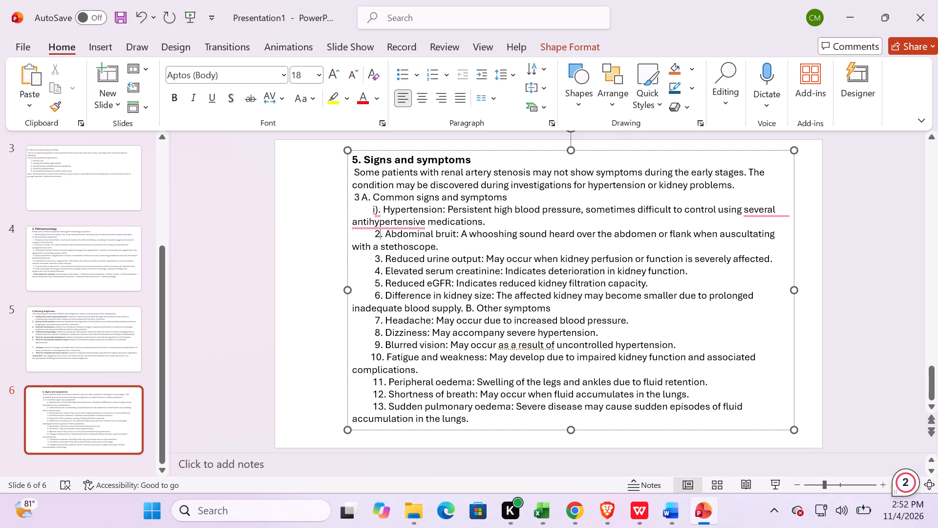
{"action": "key", "text": "BackSpace"}
{"action": "key", "text": "i"}
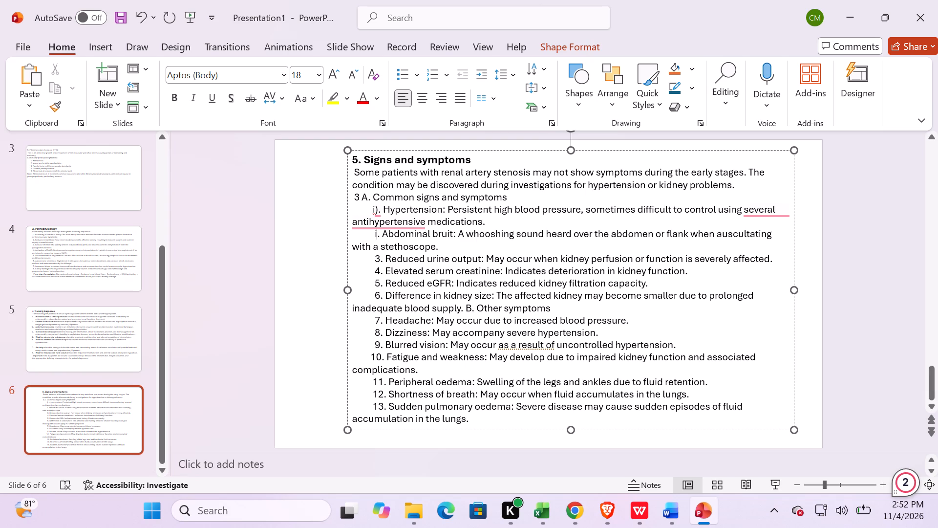
{"action": "key", "text": "i"}
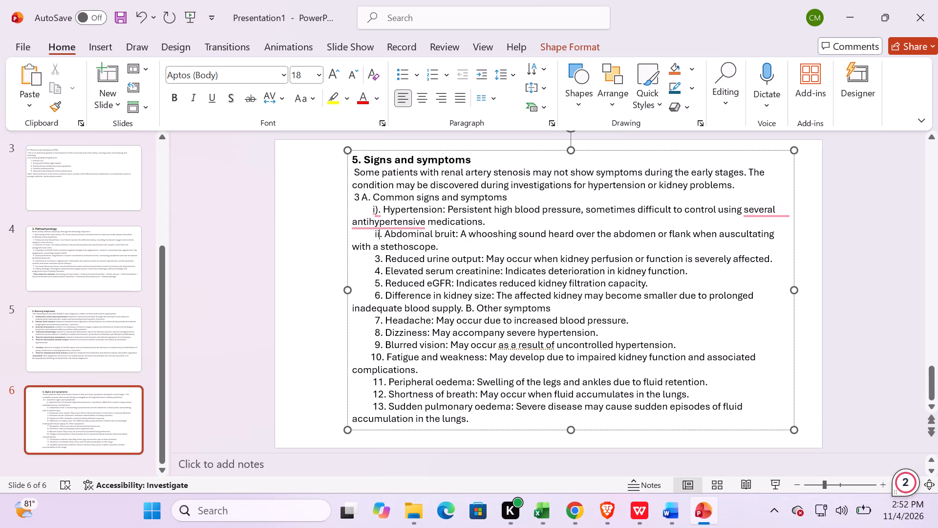
{"action": "key", "text": "shift+braceright"}
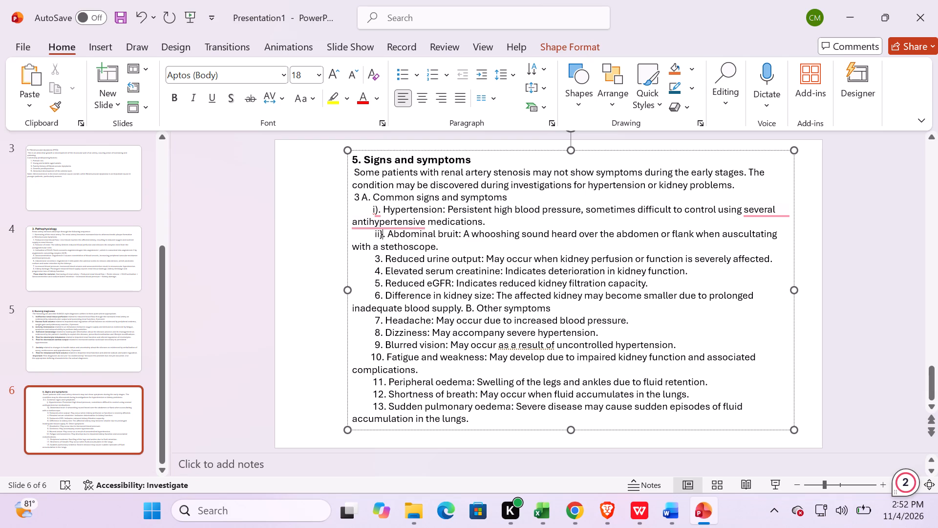
Replace the number 3 before "Reduced urine output" with the Roman numeral label "iii)", keeping the period after it.
{"action": "left_click", "coordinate": [382, 258]}
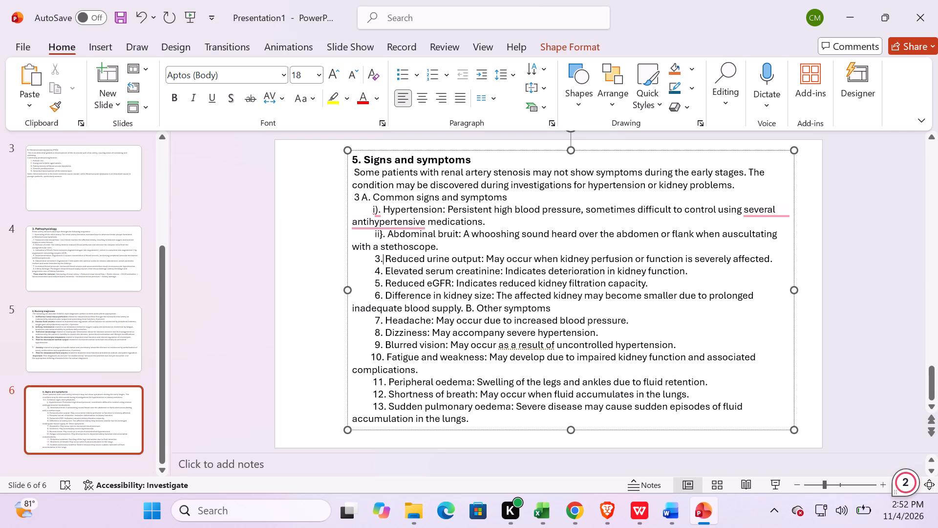
{"action": "left_click", "coordinate": [378, 258]}
{"action": "key", "text": "BackSpace"}
{"action": "type", "text": "ii"}
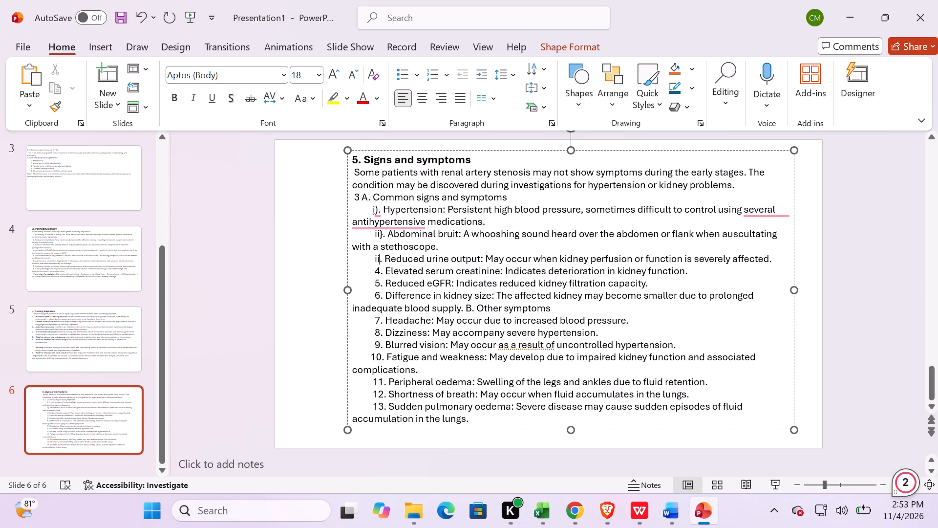
{"action": "key", "text": "i"}
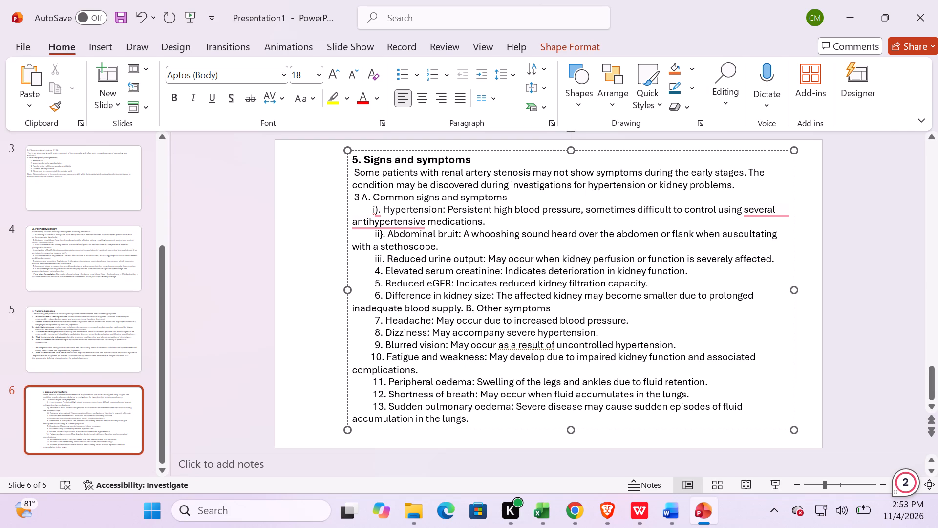
{"action": "key", "text": "0"}
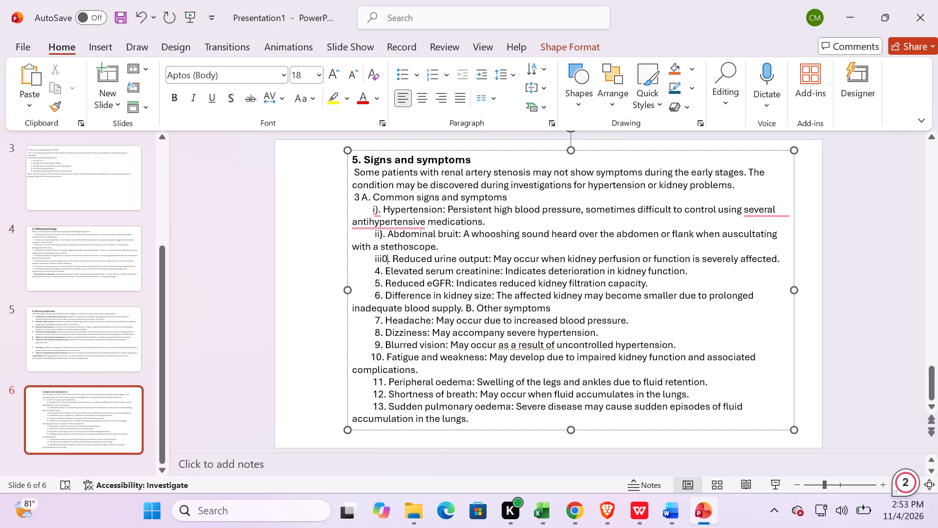
{"action": "key", "text": "BackSpace"}
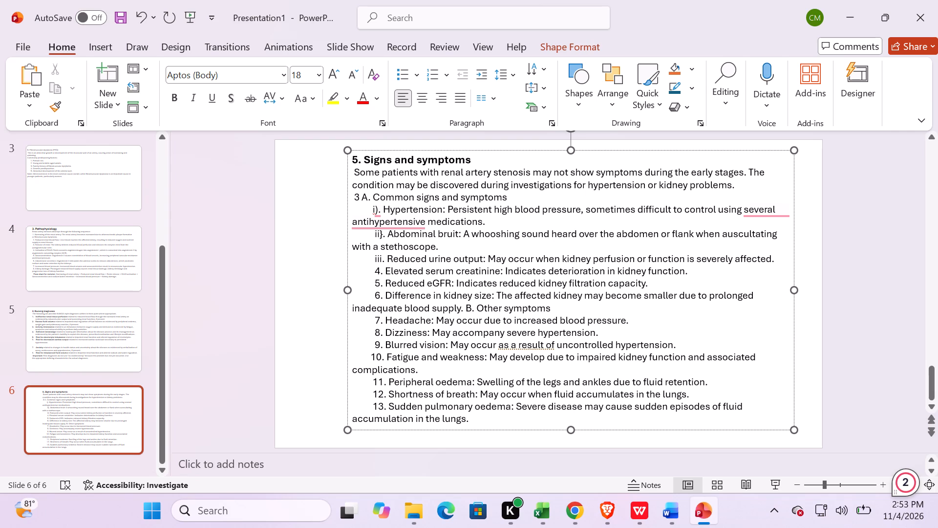
{"action": "key", "text": "shift+parenright"}
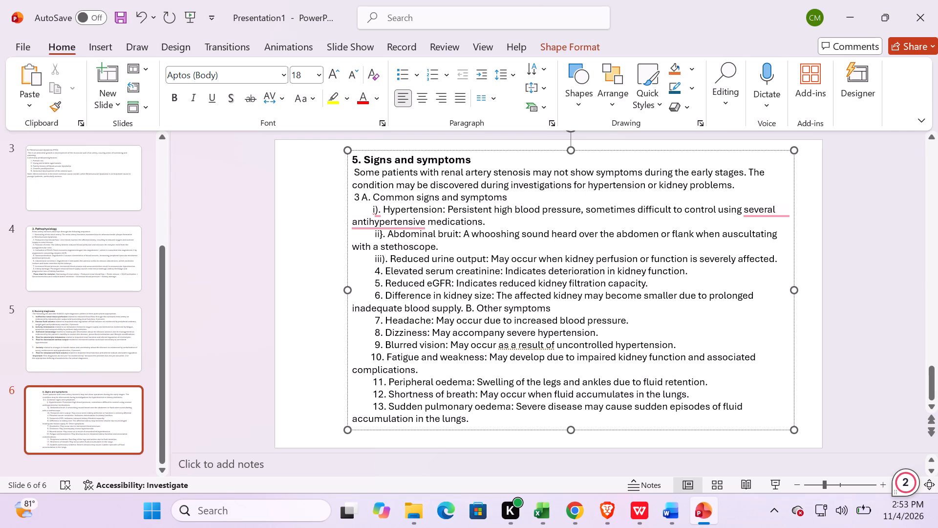
Replace the number 4 before "Elevated serum creatinine" with the Roman numeral label "iv)", keeping the period after it.
{"action": "left_click", "coordinate": [379, 274]}
{"action": "key", "text": "BackSpace"}
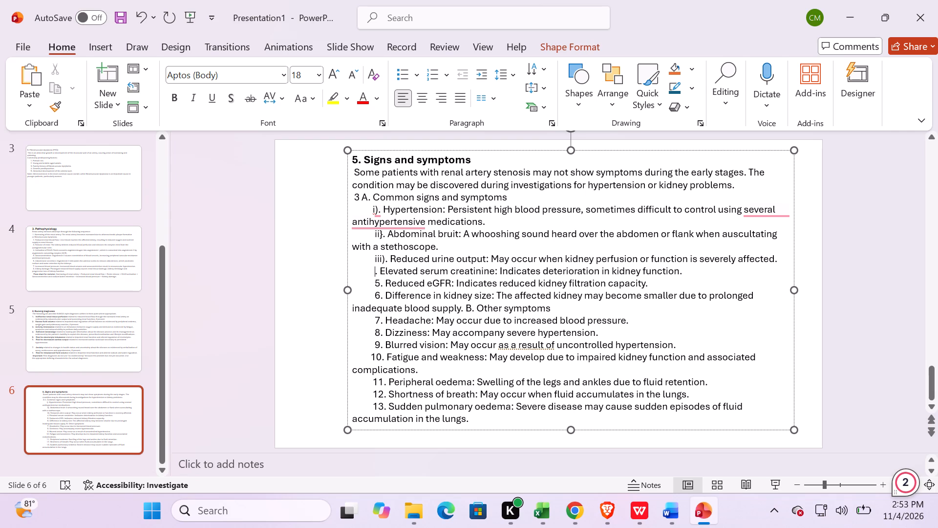
{"action": "type", "text": "iv"}
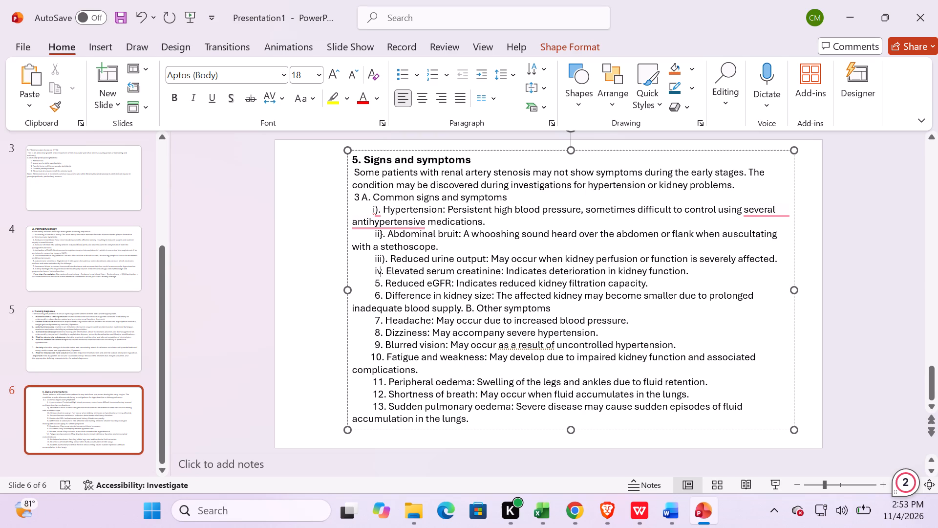
{"action": "key", "text": "shift+parenright"}
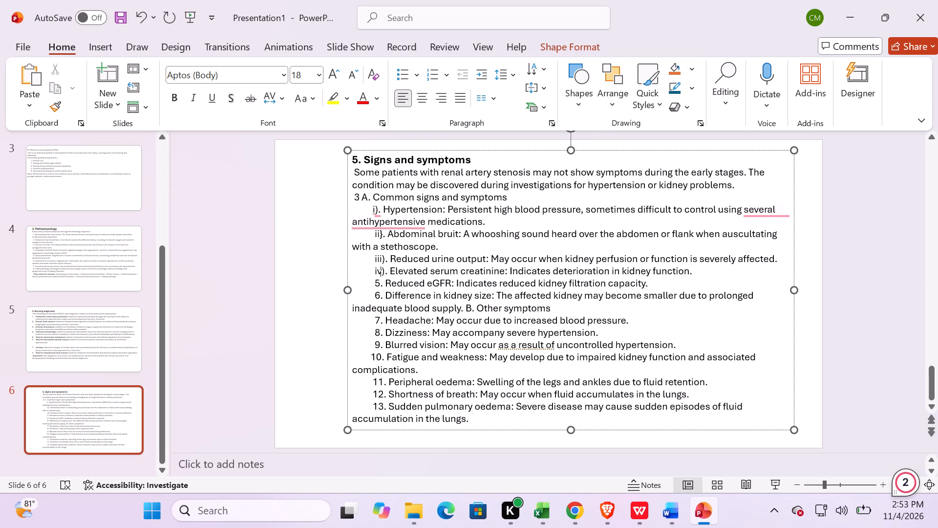
Replace the number 5 before "Reduced eGFR" with the Roman numeral label "v)", keeping the period after it.
{"action": "left_click", "coordinate": [379, 283]}
{"action": "key", "text": "BackSpace"}
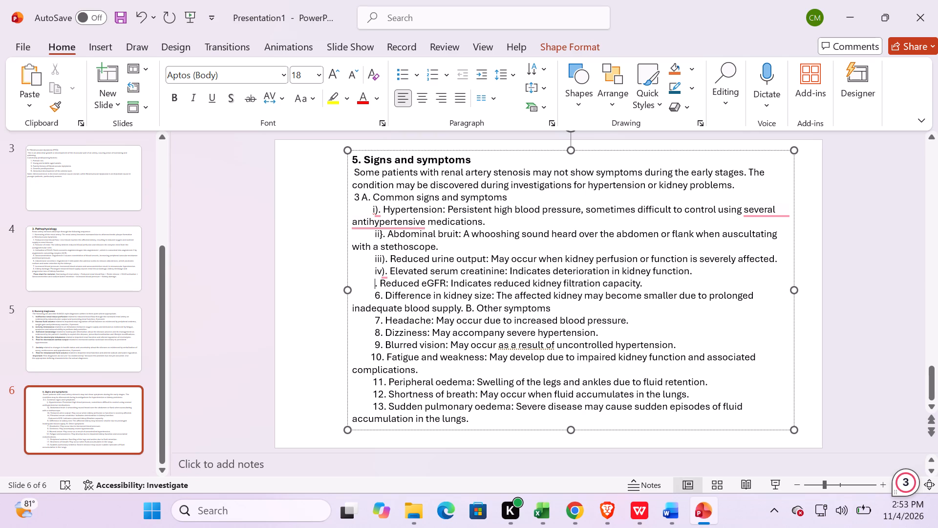
{"action": "key", "text": "v"}
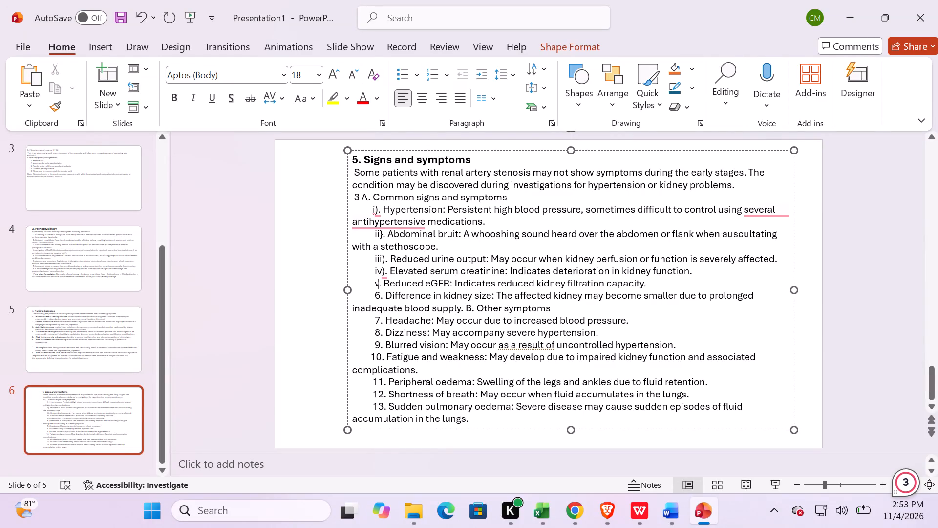
{"action": "key", "text": "shift+parenright"}
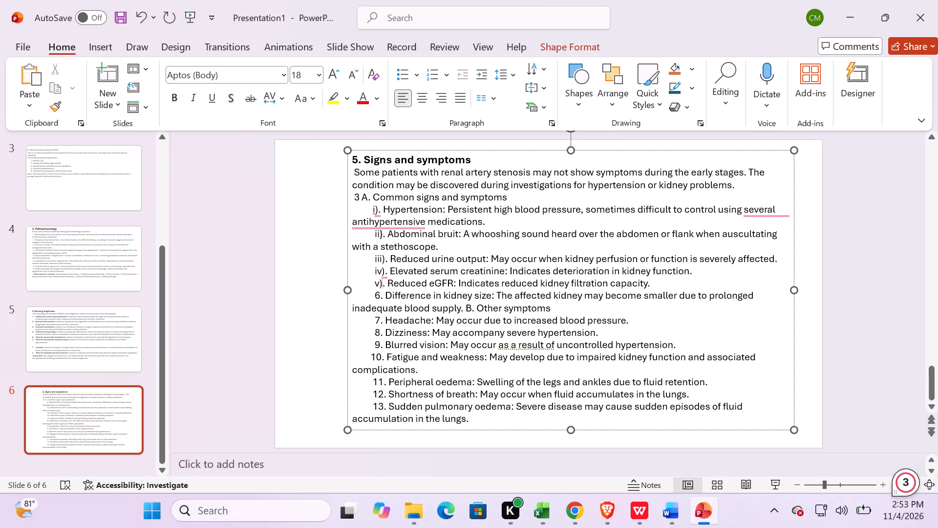
Replace the number 6 before "Difference in kidney size" with the Roman numeral label "vi)", keeping the period after it.
{"action": "left_click", "coordinate": [380, 293]}
{"action": "key", "text": "BackSpace"}
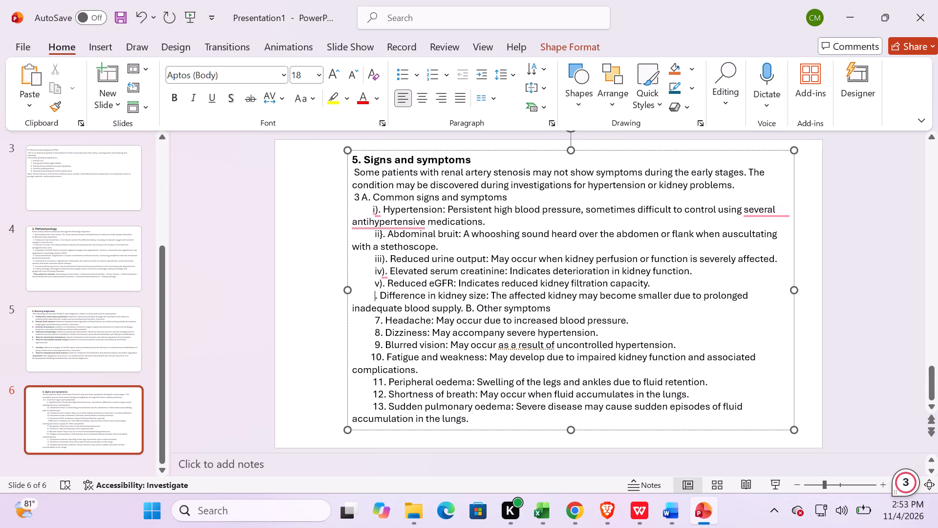
{"action": "type", "text": "vi"}
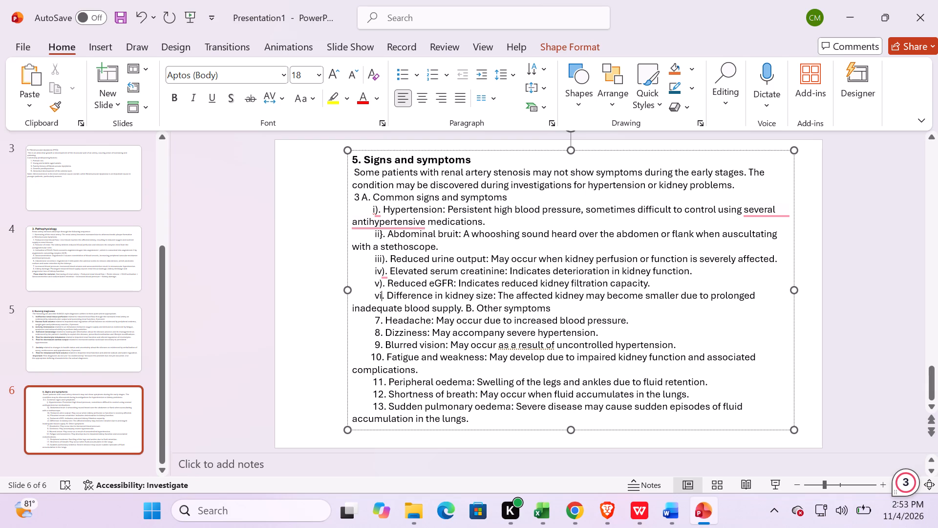
{"action": "left_click", "coordinate": [380, 293]}
{"action": "left_click", "coordinate": [382, 293]}
{"action": "key", "text": "shift+parenright"}
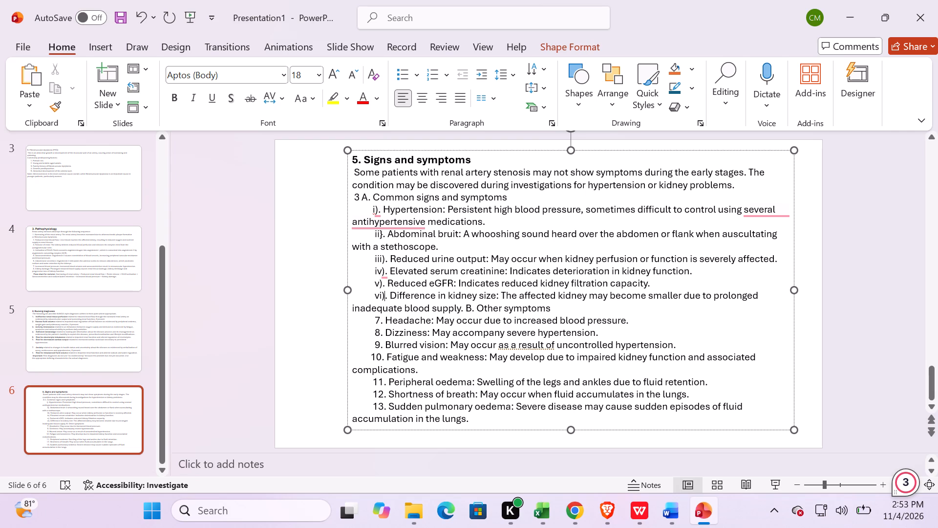
Replace the number 7 before "Headache" with the Roman numeral label "vii)", keeping the period after it.
{"action": "left_click", "coordinate": [380, 318]}
{"action": "key", "text": "BackSpace"}
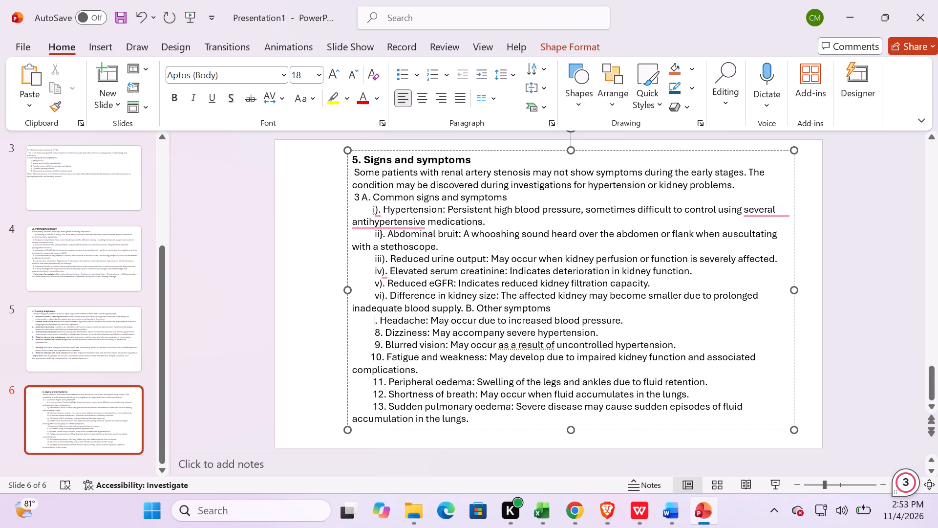
{"action": "type", "text": "vii"}
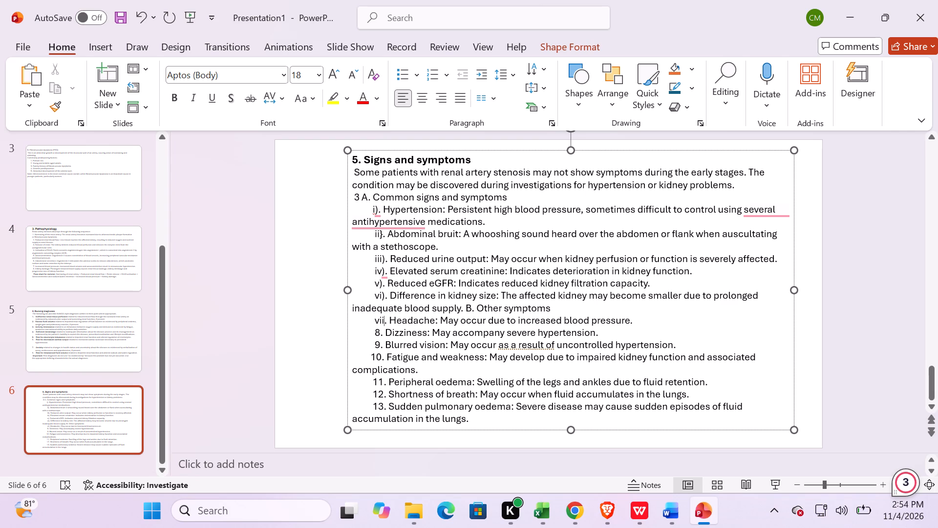
{"action": "key", "text": "shift+parenright"}
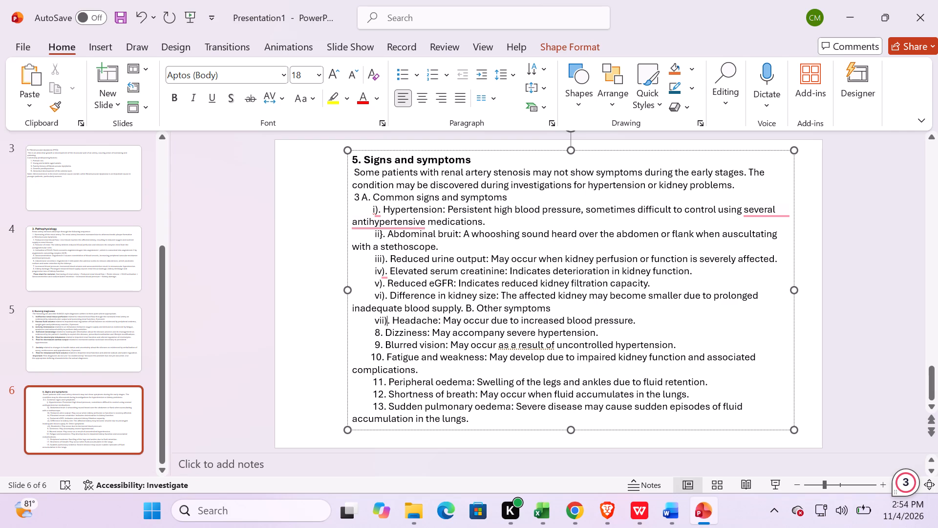
Replace the number 8 before "Dizziness" with the Roman numeral label "viii)", keeping the period after it.
{"action": "left_click", "coordinate": [381, 335]}
{"action": "key", "text": "BackSpace"}
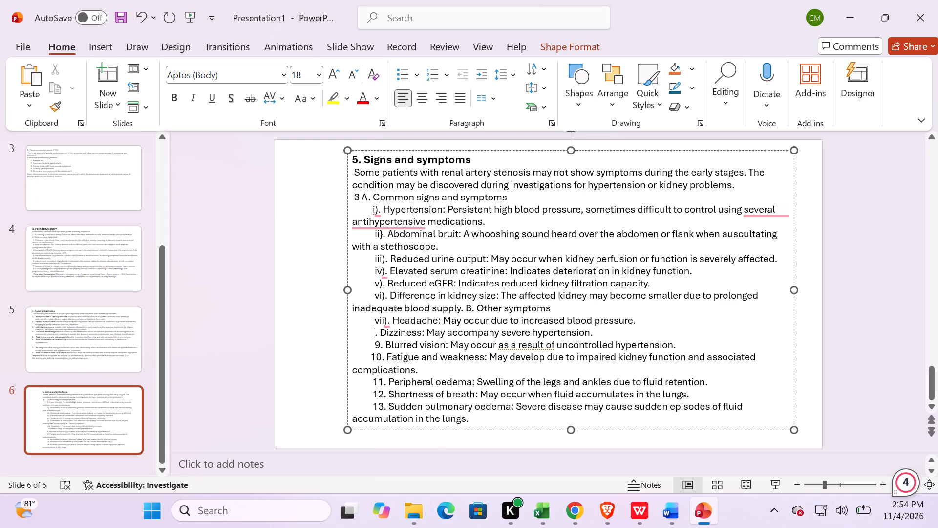
{"action": "key", "text": "v"}
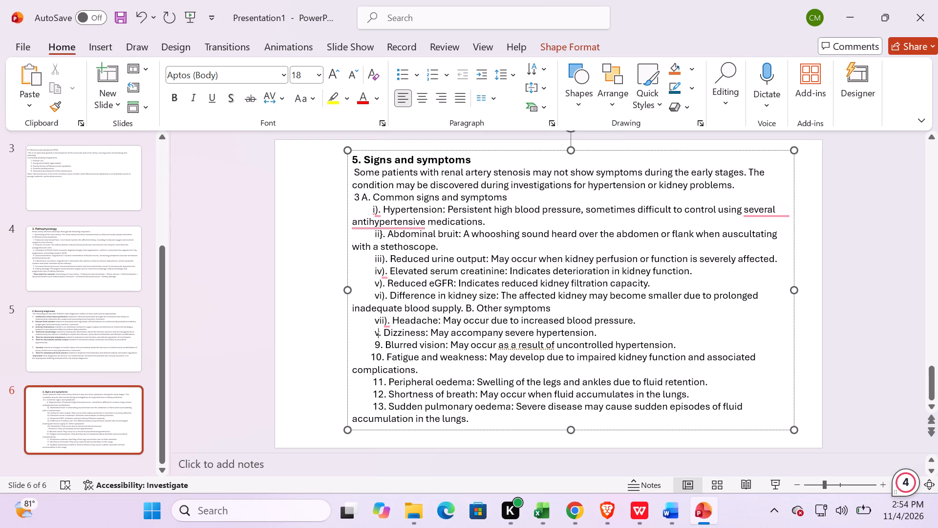
{"action": "type", "text": "iii"}
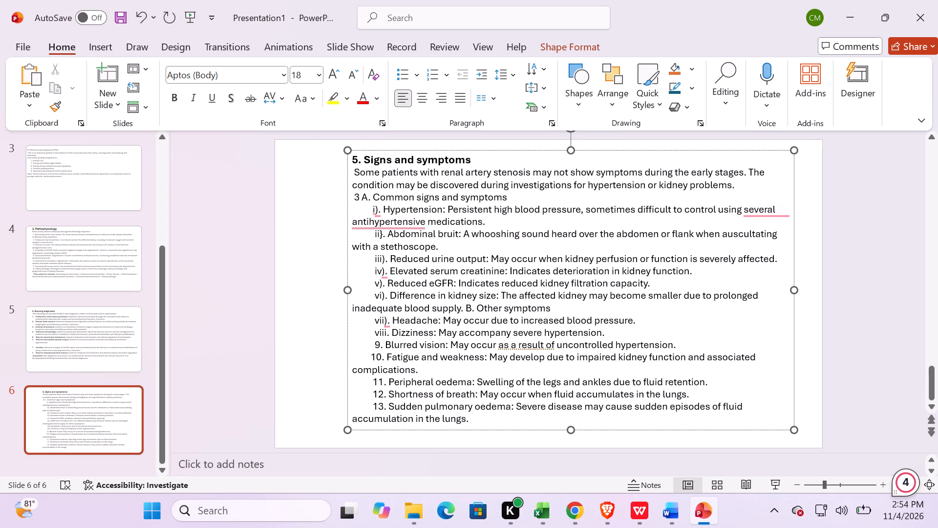
{"action": "key", "text": "shift+parenright"}
Replace the number 9 before "Blurred vision" with the Roman numeral label "ix)", keeping the period after it.
{"action": "left_click", "coordinate": [380, 347]}
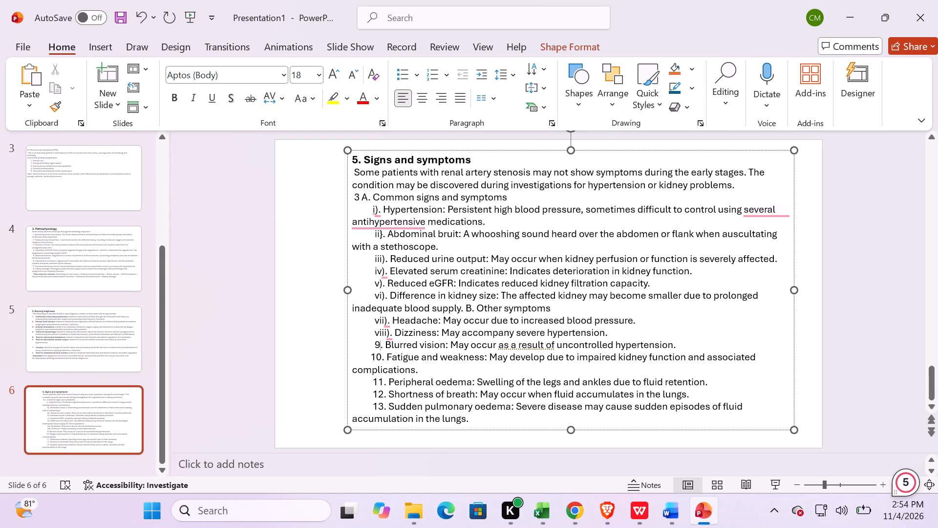
{"action": "key", "text": "BackSpace"}
{"action": "type", "text": "ix"}
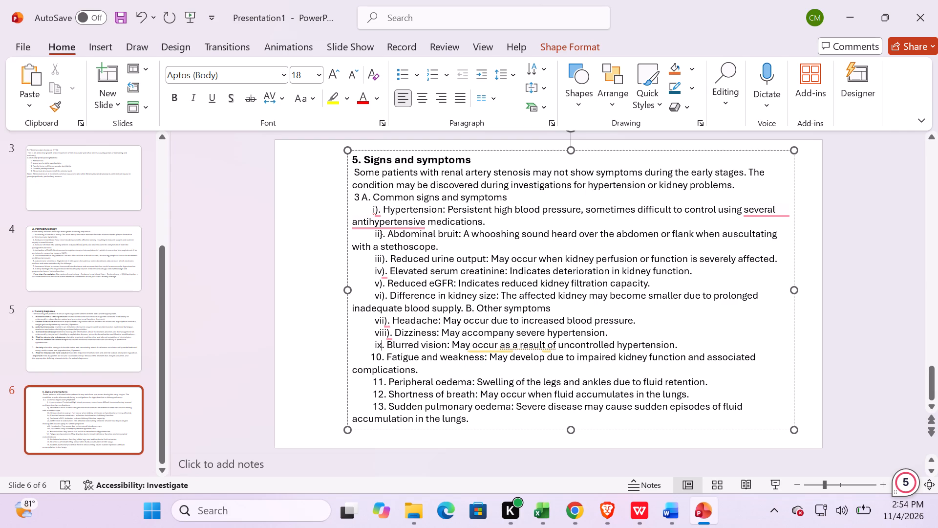
{"action": "key", "text": "shift+parenright"}
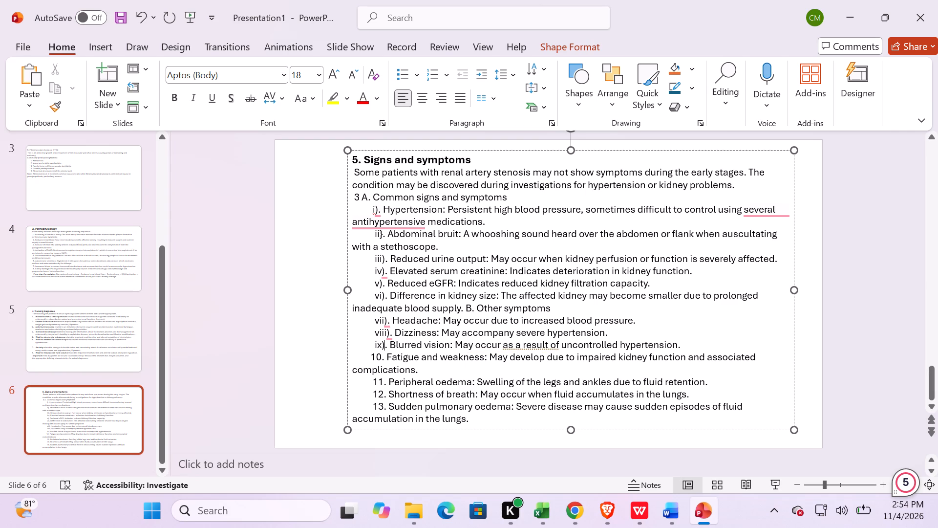
Replace the number 10 before "Fatigue and weakness" with the Roman numeral label "x)", keeping the period, and indent the line with three extra spaces.
{"action": "left_click", "coordinate": [381, 357]}
{"action": "key", "text": "BackSpace"}
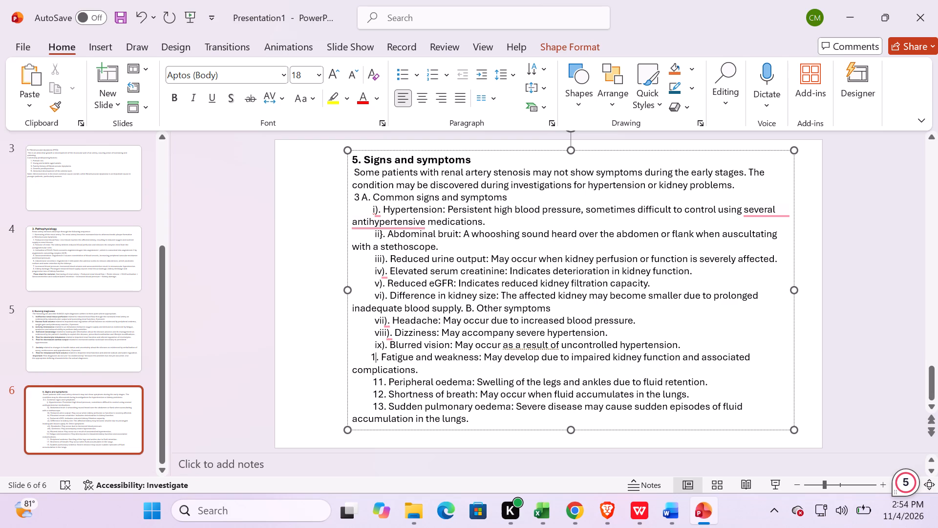
{"action": "key", "text": "BackSpace"}
{"action": "key", "text": "x"}
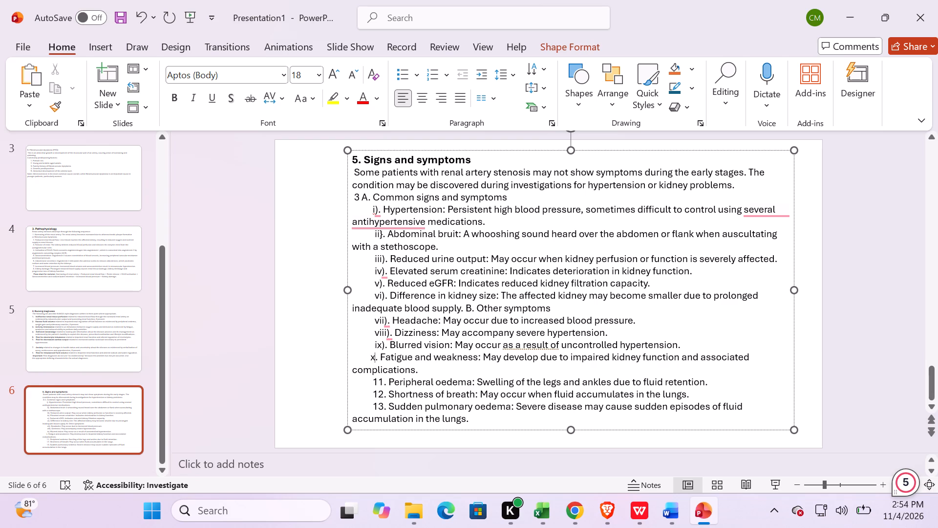
{"action": "left_click", "coordinate": [366, 358]}
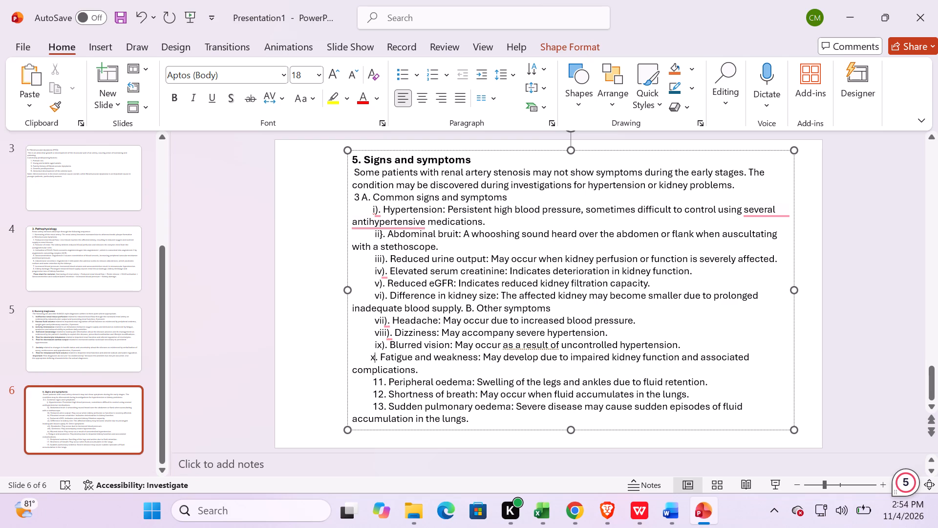
{"action": "left_click", "coordinate": [369, 358]}
{"action": "key", "text": "space"}
{"action": "key", "text": "space"}
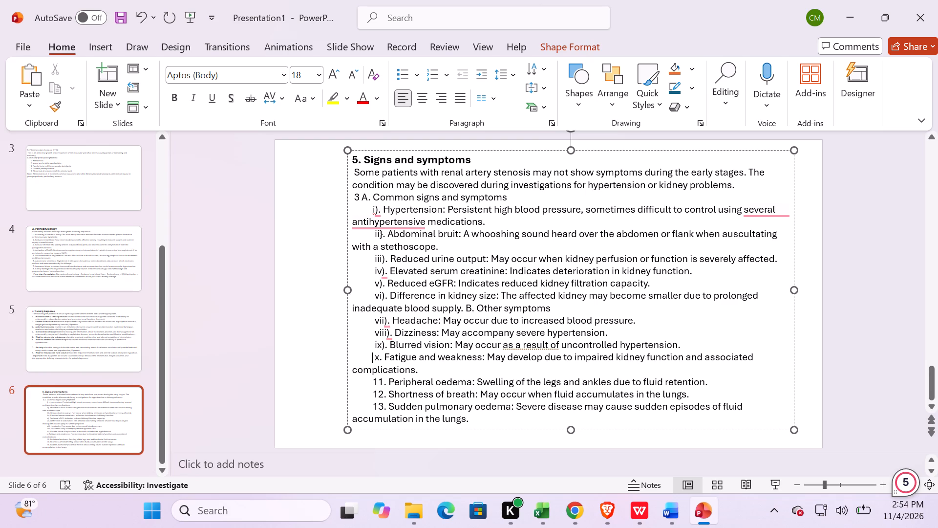
{"action": "key", "text": "space"}
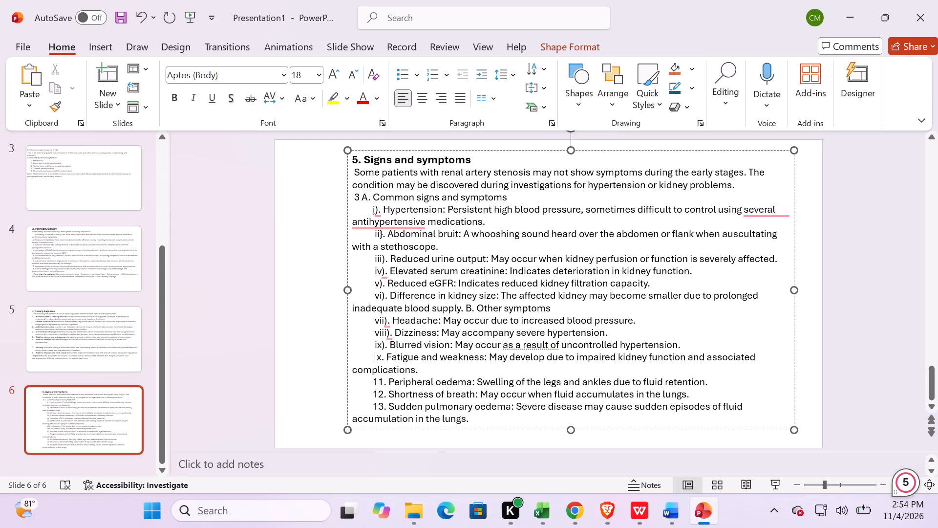
{"action": "left_click", "coordinate": [382, 357]}
{"action": "key", "text": "shift+parenright"}
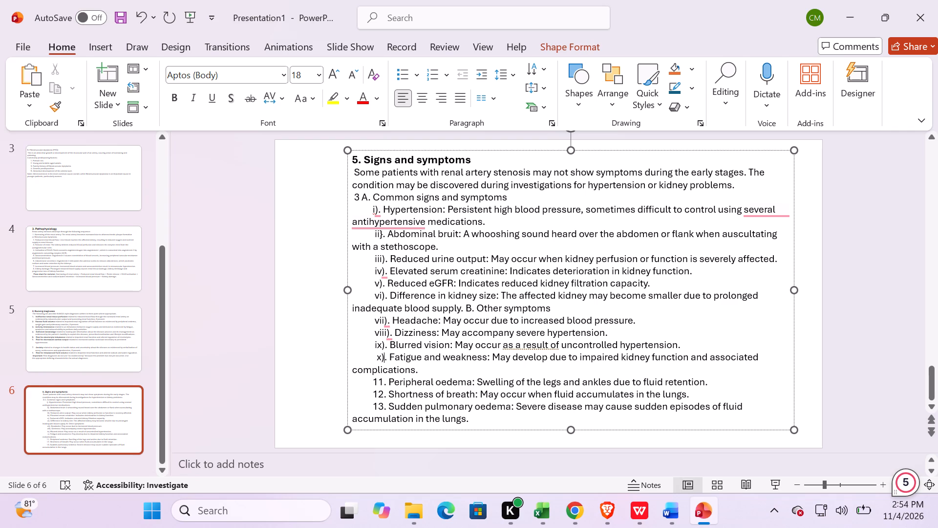
Replace the number 11 before "Peripheral oedema" with the label "xii)", keeping the period after it.
{"action": "left_click", "coordinate": [384, 380]}
{"action": "key", "text": "BackSpace"}
{"action": "key", "text": "BackSpace"}
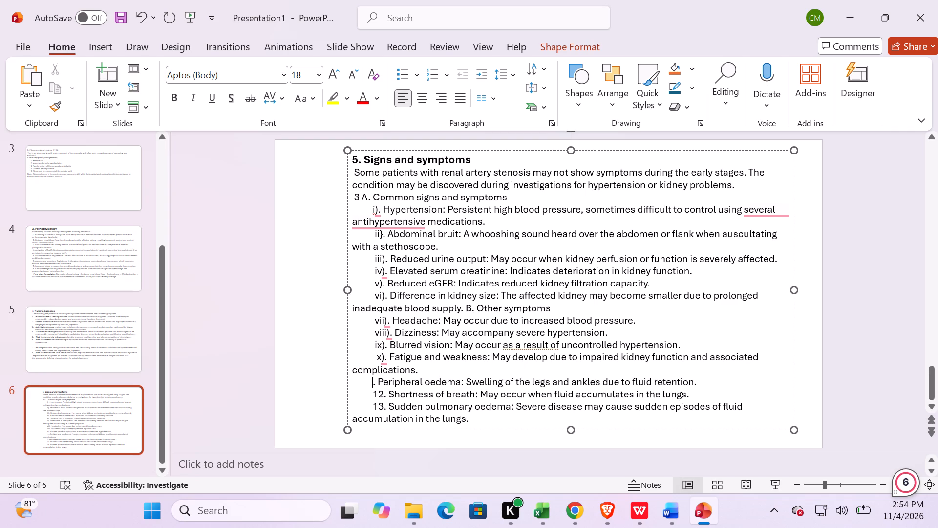
{"action": "type", "text": "xii"}
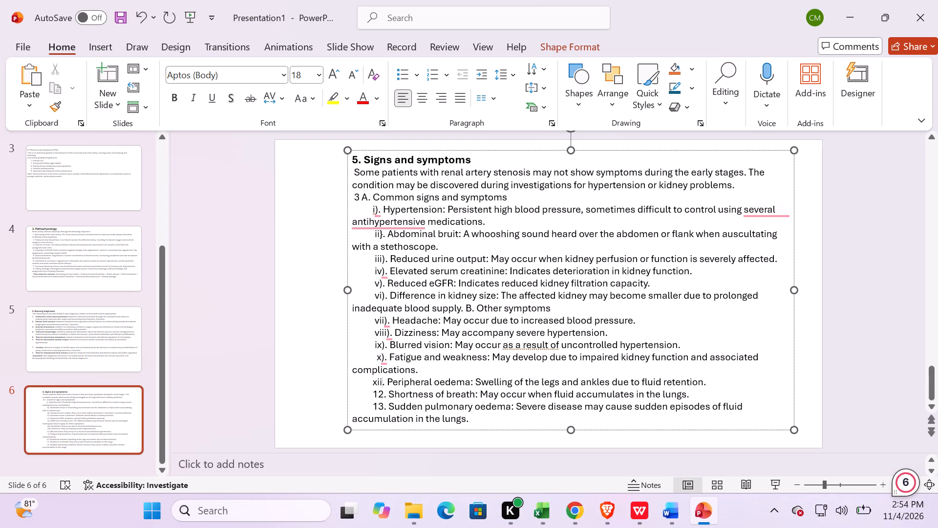
{"action": "key", "text": "shift+parenright"}
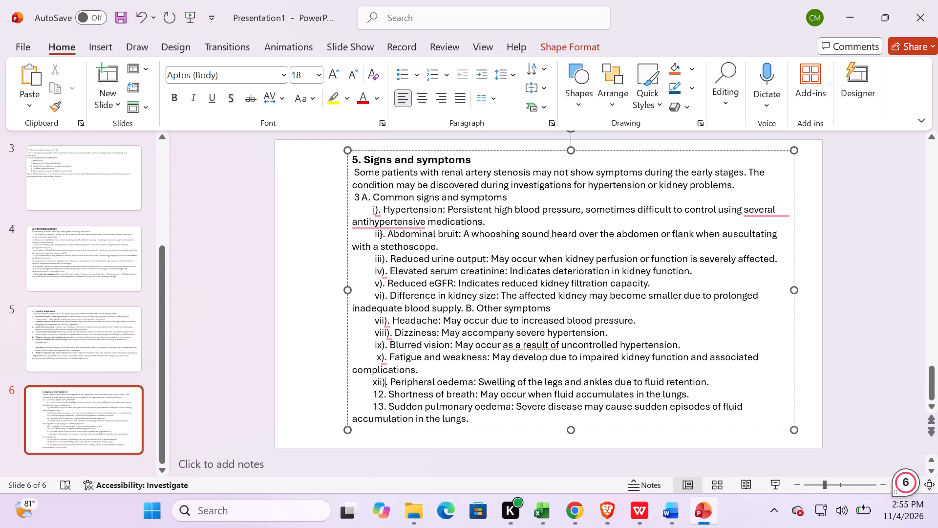
Replace the number 12 before "Shortness of breath" with the Roman numeral label "xii)", keeping the period after it.
{"action": "left_click_drag", "start_coordinate": [387, 392], "coordinate": [383, 392]}
{"action": "left_click", "coordinate": [383, 392]}
{"action": "key", "text": "BackSpace"}
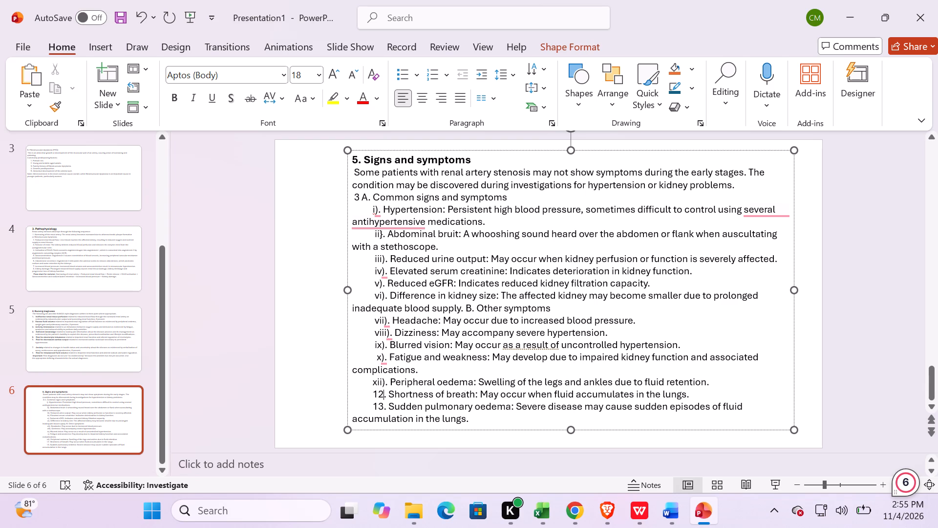
{"action": "key", "text": "BackSpace"}
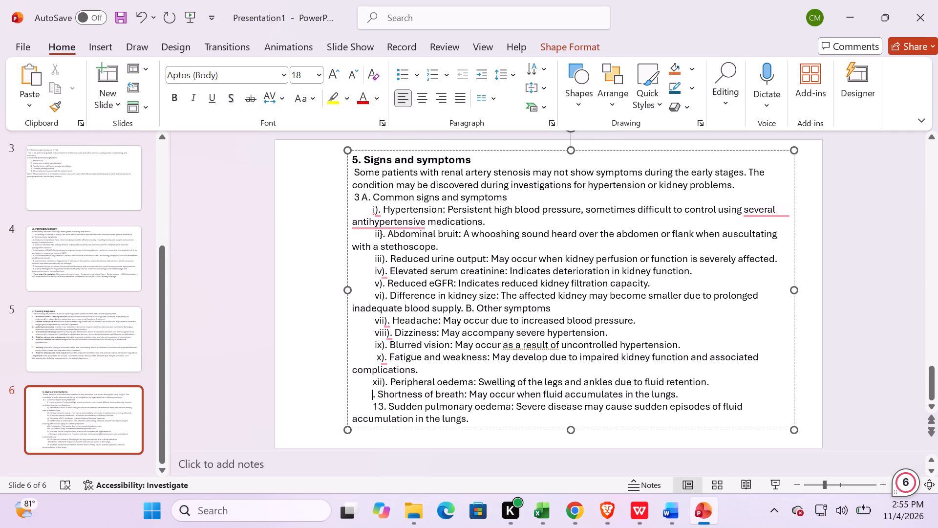
{"action": "type", "text": "xii"}
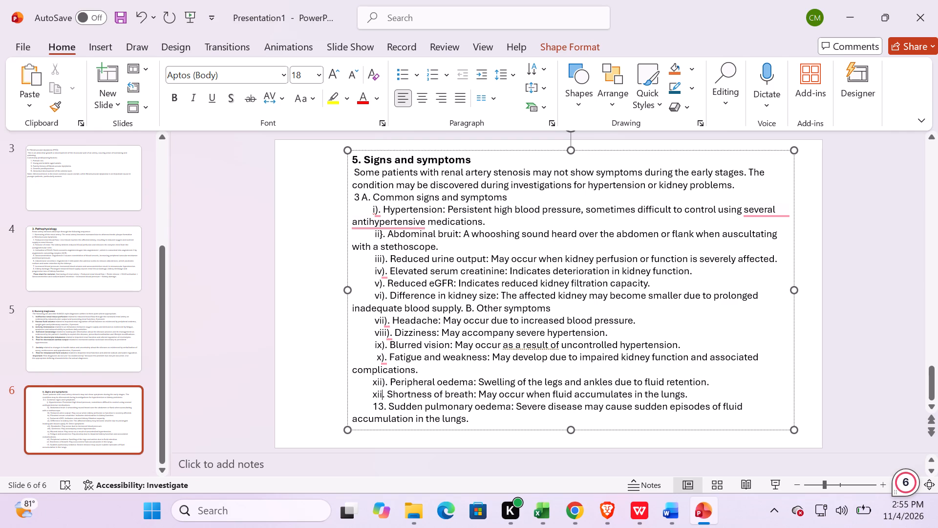
{"action": "key", "text": "shift+parenright"}
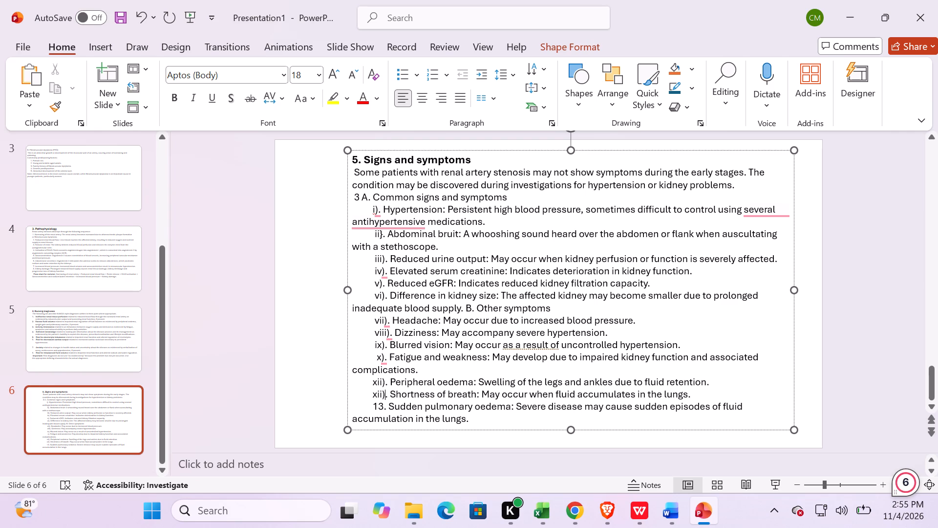
Replace the number 13 before "Sudden pulmonary oedema" with "xii", keeping the period after it.
{"action": "left_click", "coordinate": [384, 406]}
{"action": "key", "text": "BackSpace"}
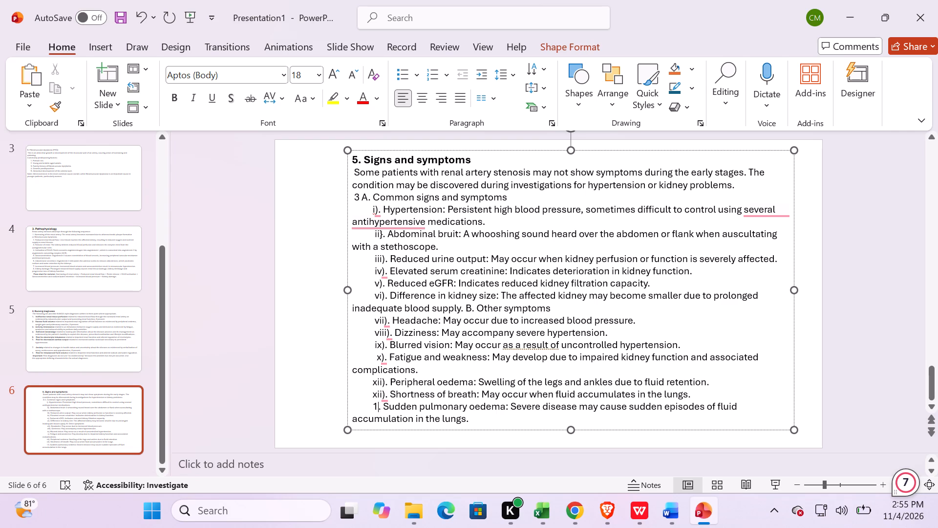
{"action": "key", "text": "BackSpace"}
{"action": "type", "text": "xii"}
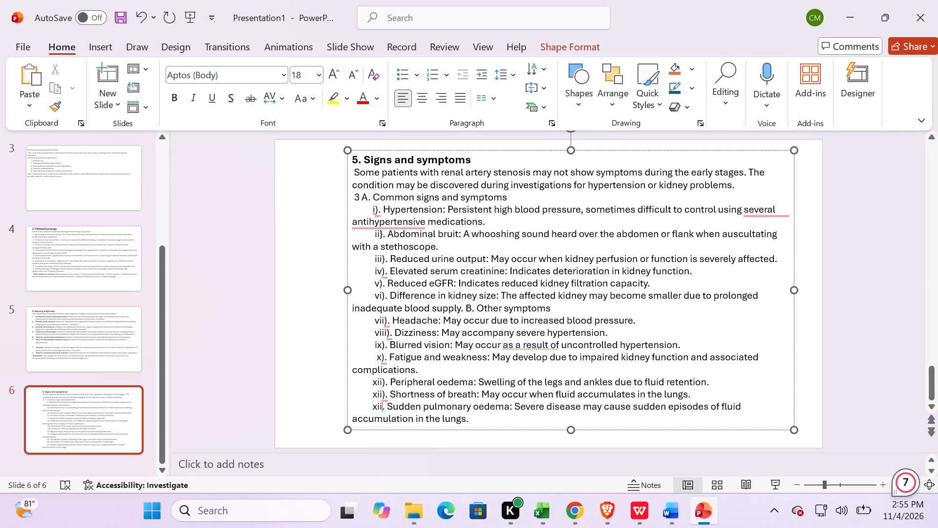
Bold the term "Hypertension:" in item i) of the common signs and symptoms.
{"action": "left_click_drag", "start_coordinate": [447, 208], "coordinate": [393, 214]}
{"action": "scroll", "coordinate": [440, 210], "scroll_direction": "left", "scroll_amount": 1}
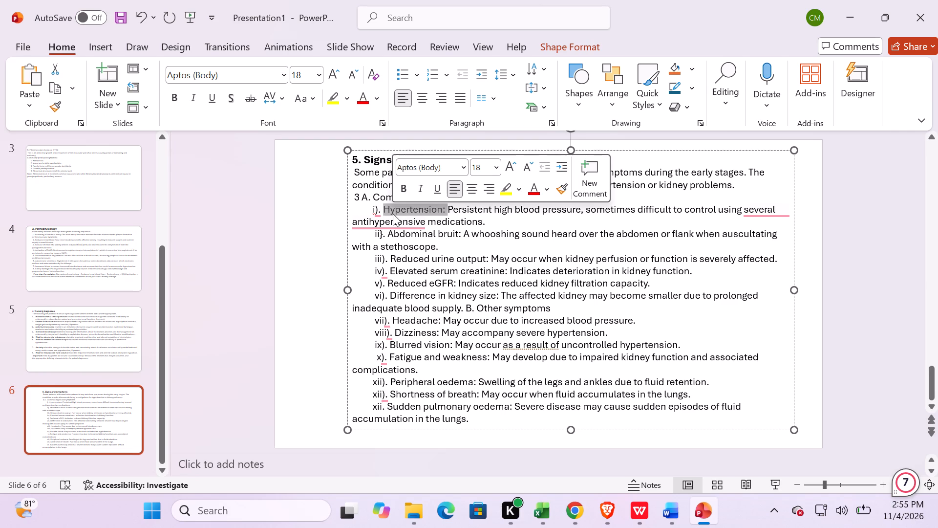
{"action": "left_click", "coordinate": [403, 190]}
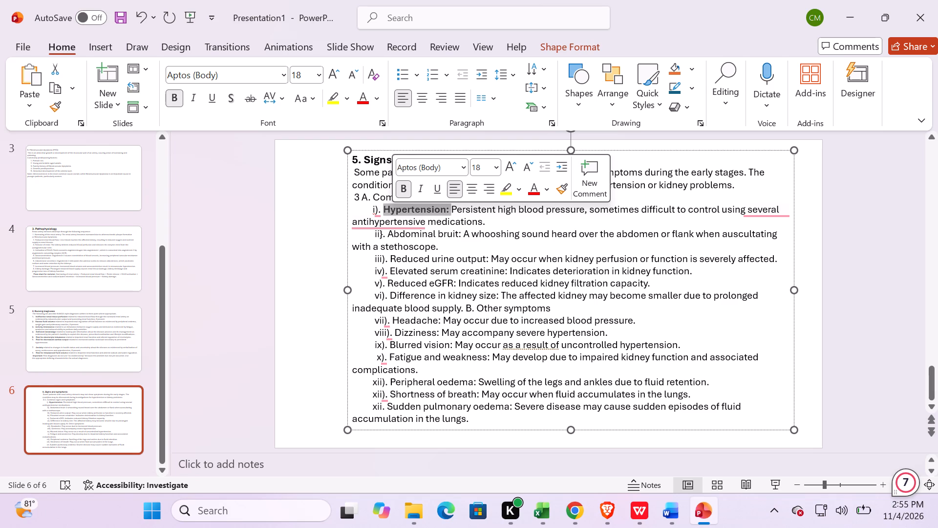
Bold the term "Abdominal bruit" in item ii), including the closing bracket and period of its label.
{"action": "left_click_drag", "start_coordinate": [456, 233], "coordinate": [400, 230]}
{"action": "scroll", "coordinate": [449, 233], "scroll_direction": "left", "scroll_amount": 1}
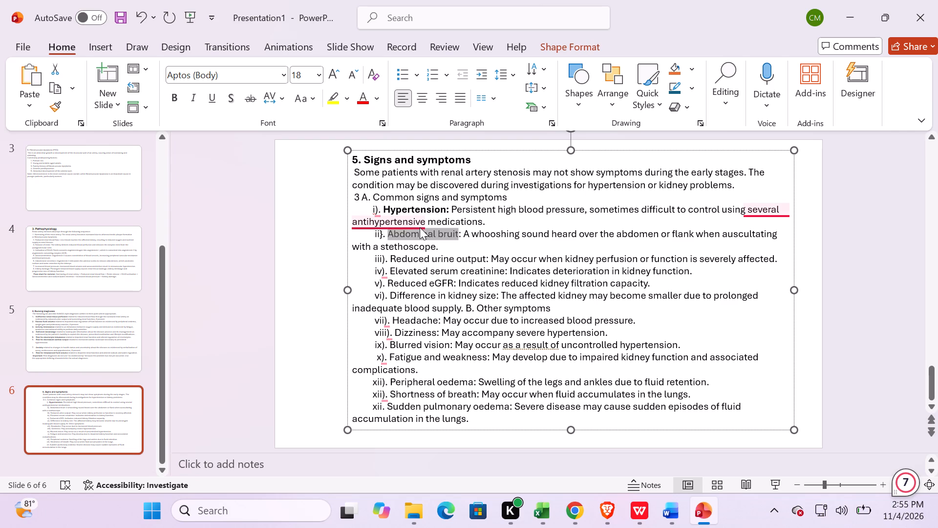
{"action": "left_click_drag", "start_coordinate": [429, 234], "coordinate": [437, 230]}
{"action": "left_click", "coordinate": [437, 230]}
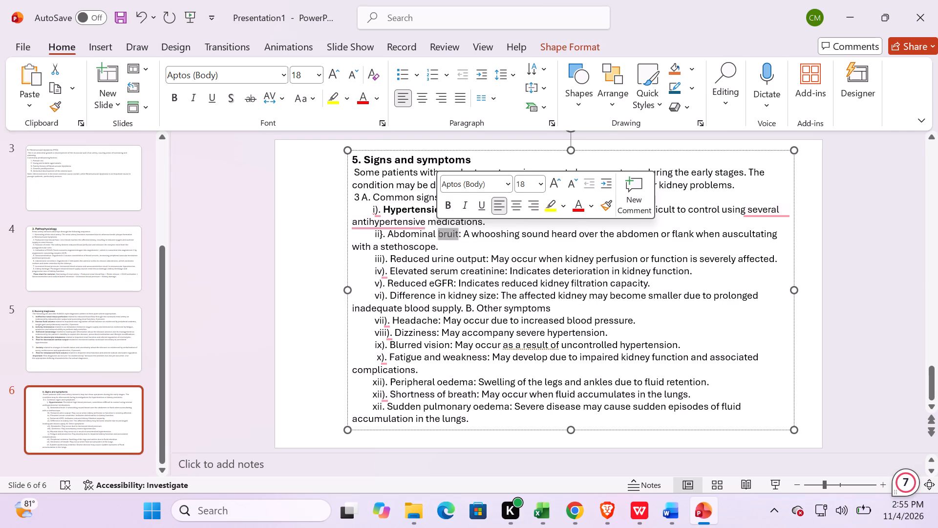
{"action": "left_click_drag", "start_coordinate": [460, 226], "coordinate": [381, 241]}
{"action": "scroll", "coordinate": [381, 241], "scroll_direction": "down", "scroll_amount": 1, "text": "ctrl"}
{"action": "scroll", "coordinate": [381, 241], "scroll_direction": "up", "scroll_amount": 4, "text": "ctrl"}
{"action": "left_click", "coordinate": [287, 244]}
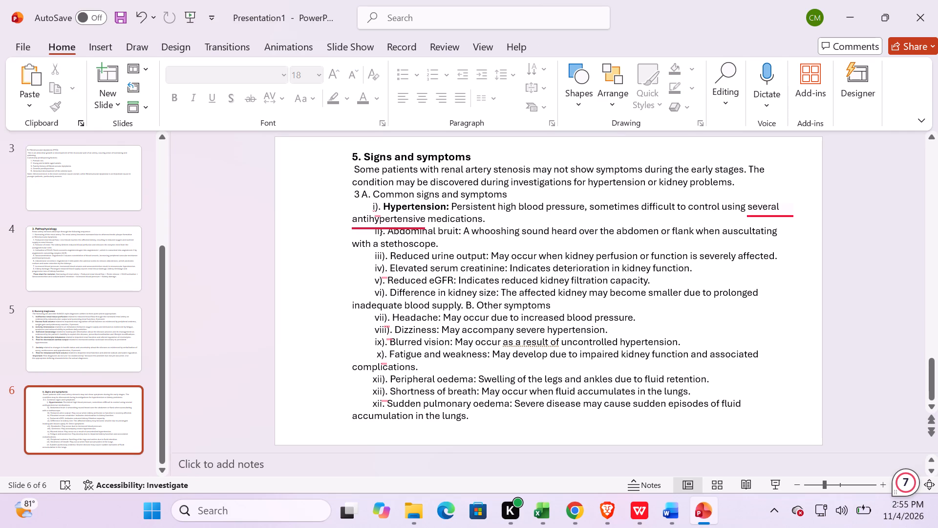
{"action": "left_click_drag", "start_coordinate": [386, 232], "coordinate": [446, 234]}
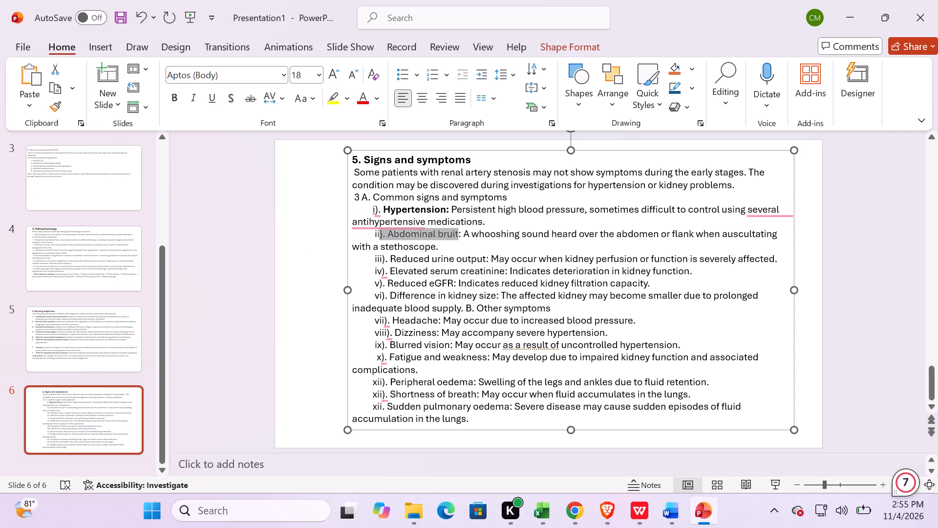
{"action": "left_click_drag", "start_coordinate": [446, 234], "coordinate": [448, 234]}
{"action": "left_click", "coordinate": [457, 210]}
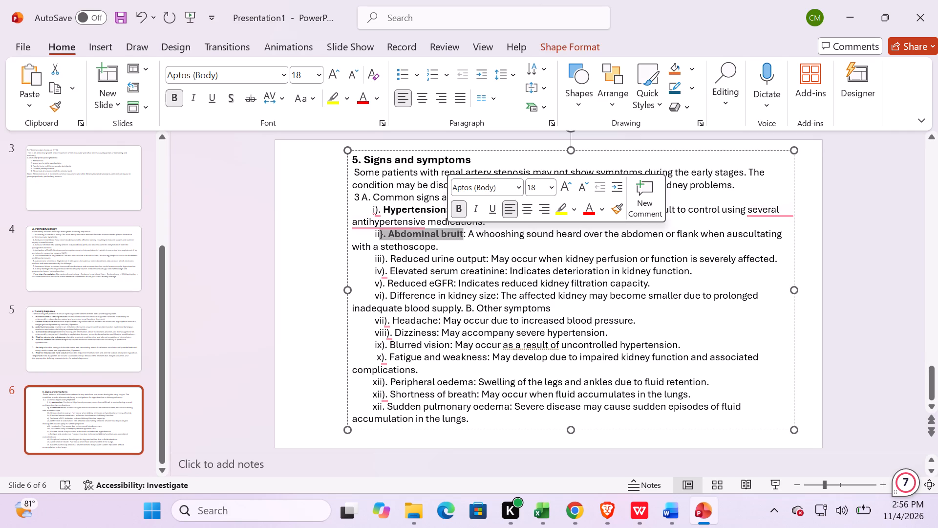
Bold the term "Reduced urine output" in item iii) of the signs and symptoms list.
{"action": "left_click_drag", "start_coordinate": [390, 254], "coordinate": [464, 262]}
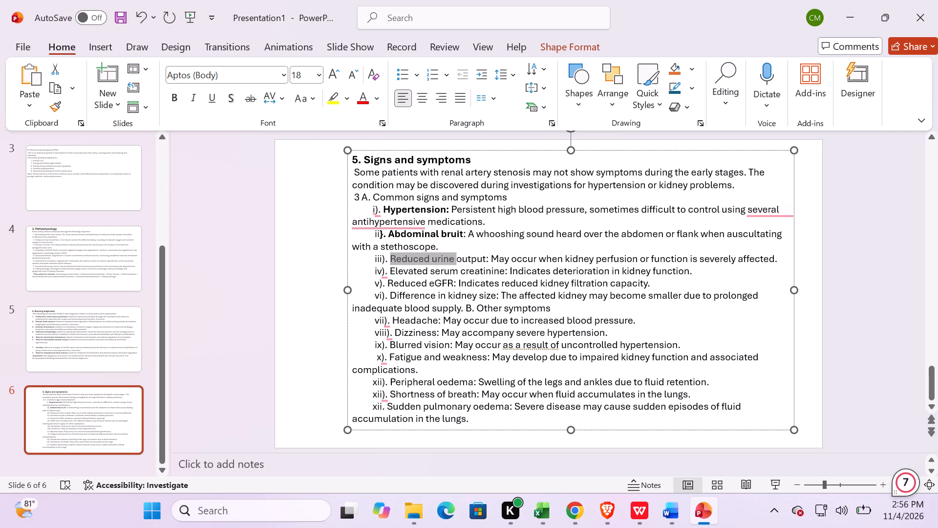
{"action": "left_click_drag", "start_coordinate": [464, 262], "coordinate": [479, 262]}
{"action": "left_click", "coordinate": [488, 237]}
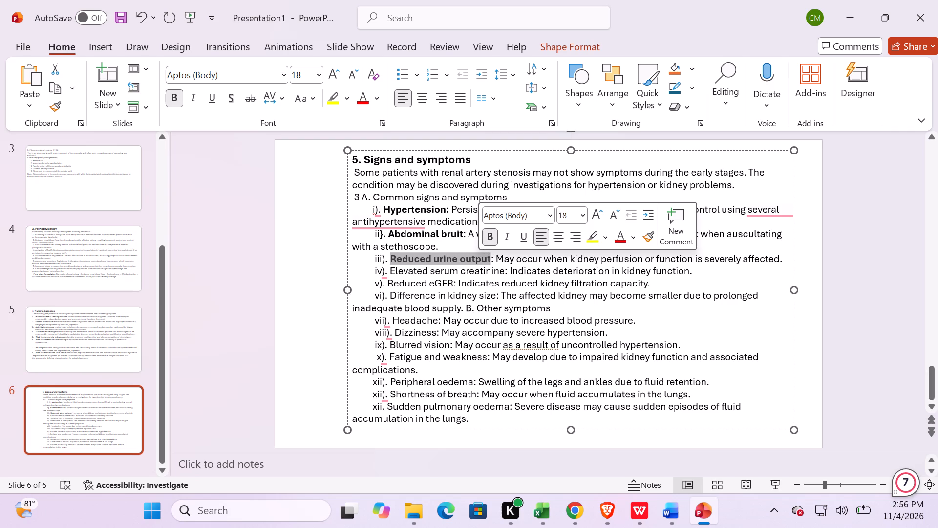
Bold the term "Elevated serum creatinine" in item iv), including the closing bracket and period of its label.
{"action": "left_click_drag", "start_coordinate": [388, 272], "coordinate": [472, 274]}
{"action": "scroll", "coordinate": [396, 272], "scroll_direction": "right", "scroll_amount": 1}
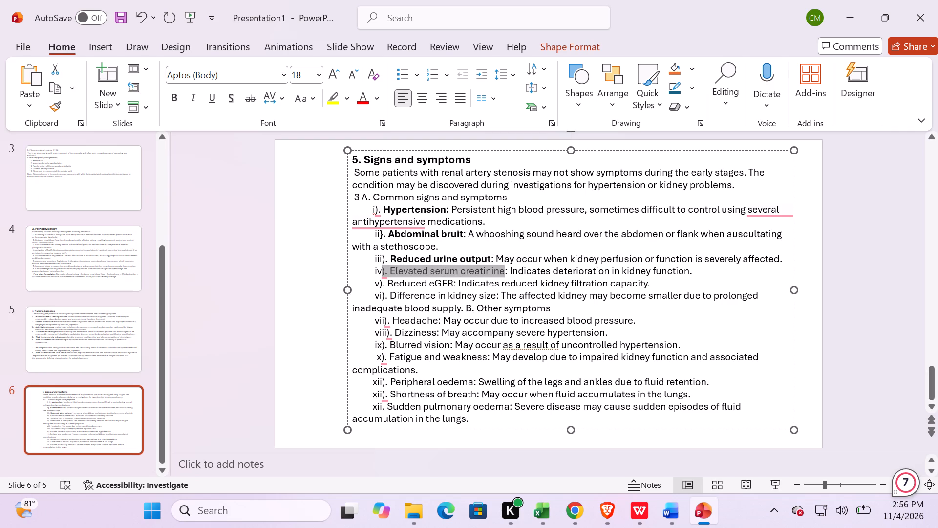
{"action": "left_click_drag", "start_coordinate": [472, 274], "coordinate": [480, 274]}
{"action": "scroll", "coordinate": [472, 274], "scroll_direction": "right", "scroll_amount": 1}
{"action": "left_click", "coordinate": [489, 243]}
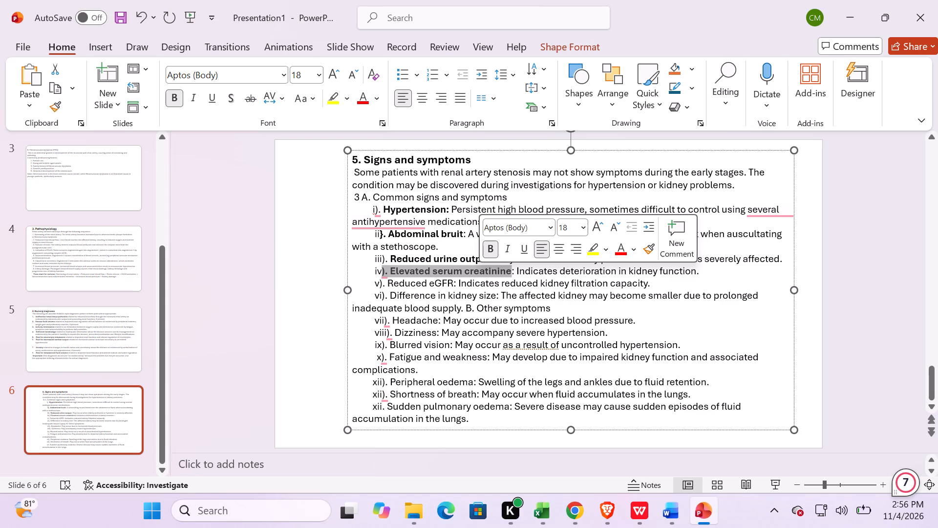
Bold the term "Reduced eGFR:" in item v), including the closing bracket and period of its label.
{"action": "left_click_drag", "start_coordinate": [386, 281], "coordinate": [454, 284]}
{"action": "scroll", "coordinate": [393, 283], "scroll_direction": "right", "scroll_amount": 1}
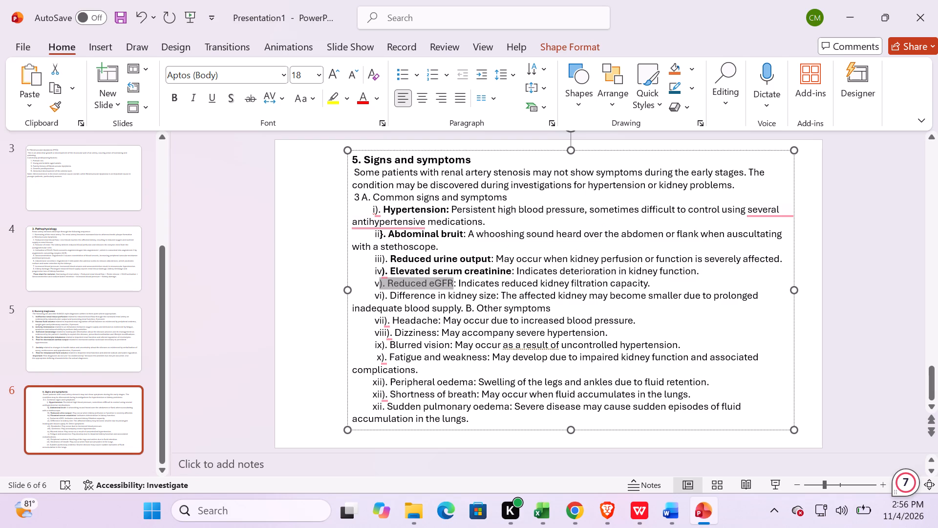
{"action": "scroll", "coordinate": [454, 284], "scroll_direction": "right", "scroll_amount": 1}
{"action": "left_click_drag", "start_coordinate": [454, 284], "coordinate": [459, 284]}
{"action": "left_click", "coordinate": [470, 257]}
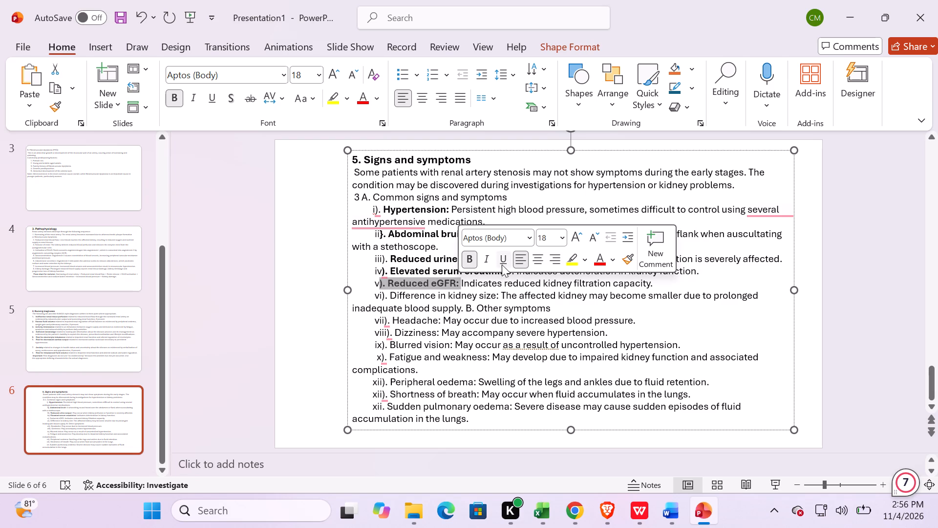
Bold the term "Difference in kidney size" in item vi), including the closing bracket and period of its label.
{"action": "left_click_drag", "start_coordinate": [387, 297], "coordinate": [478, 302]}
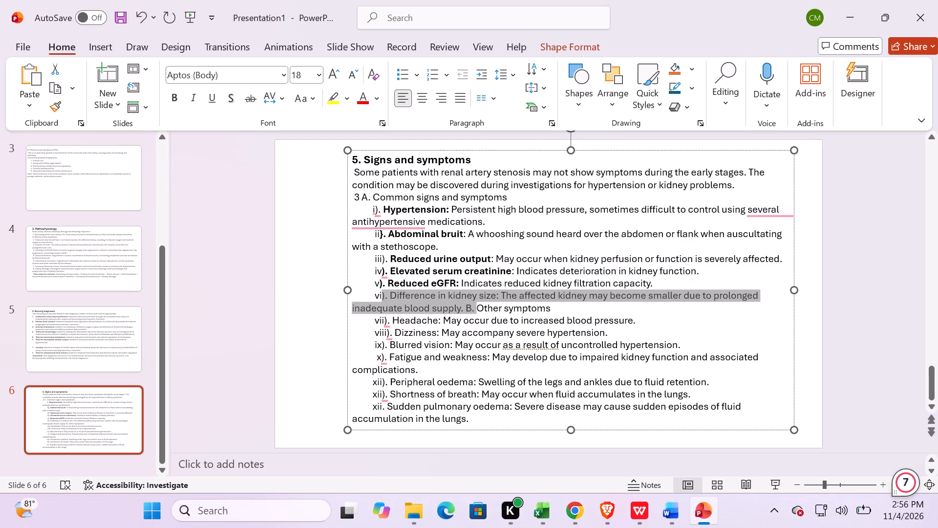
{"action": "left_click_drag", "start_coordinate": [478, 302], "coordinate": [490, 295]}
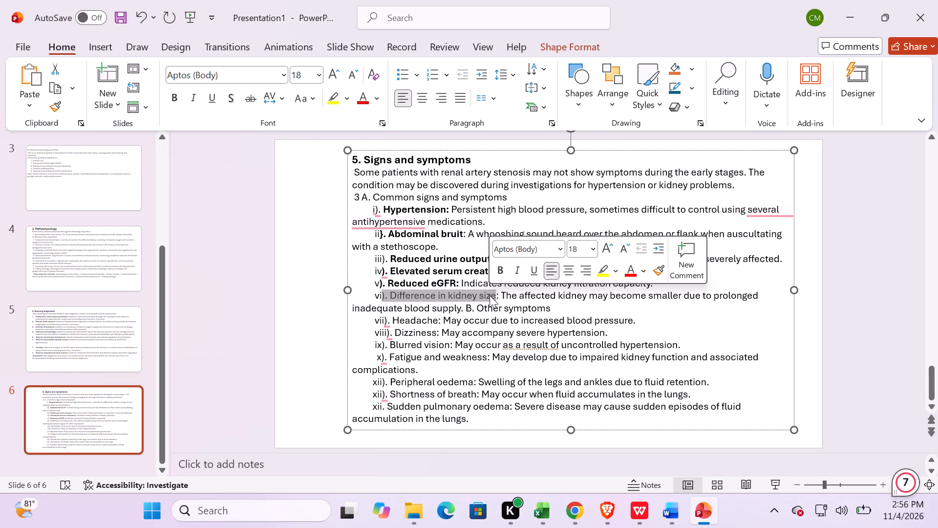
{"action": "left_click", "coordinate": [497, 274]}
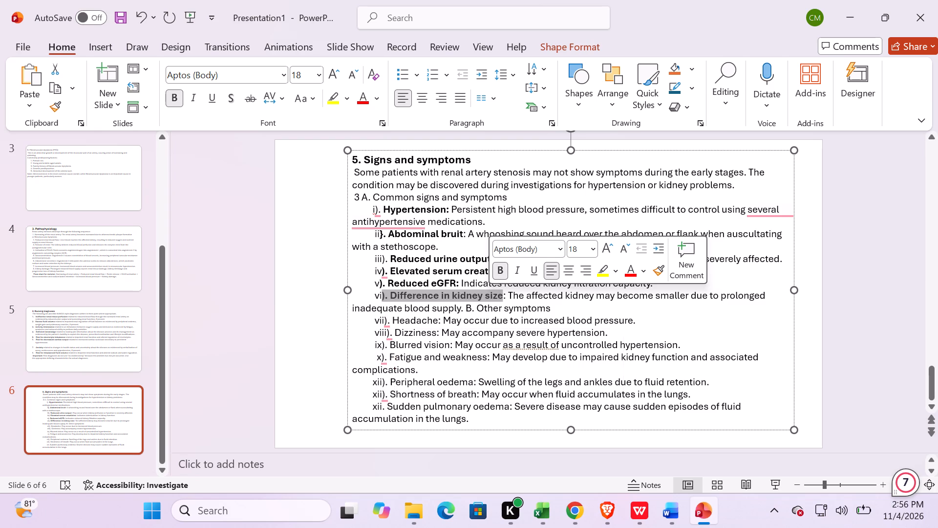
Bold the term "Headache" in item vii), including the closing bracket and period of its label.
{"action": "left_click_drag", "start_coordinate": [389, 318], "coordinate": [429, 324]}
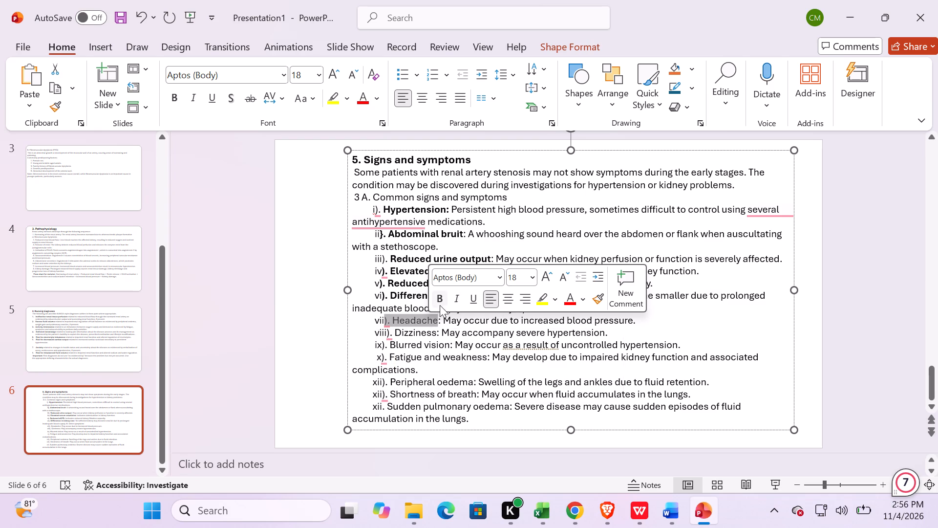
{"action": "left_click", "coordinate": [440, 298]}
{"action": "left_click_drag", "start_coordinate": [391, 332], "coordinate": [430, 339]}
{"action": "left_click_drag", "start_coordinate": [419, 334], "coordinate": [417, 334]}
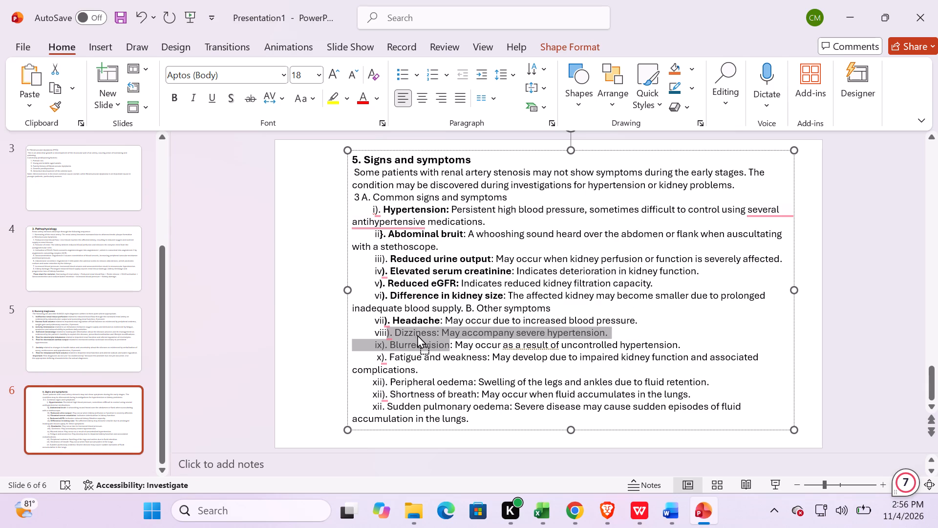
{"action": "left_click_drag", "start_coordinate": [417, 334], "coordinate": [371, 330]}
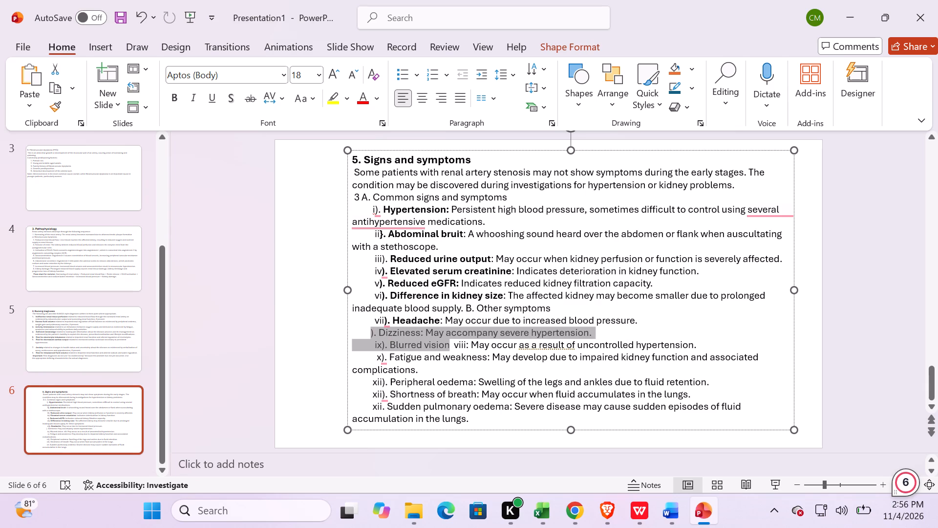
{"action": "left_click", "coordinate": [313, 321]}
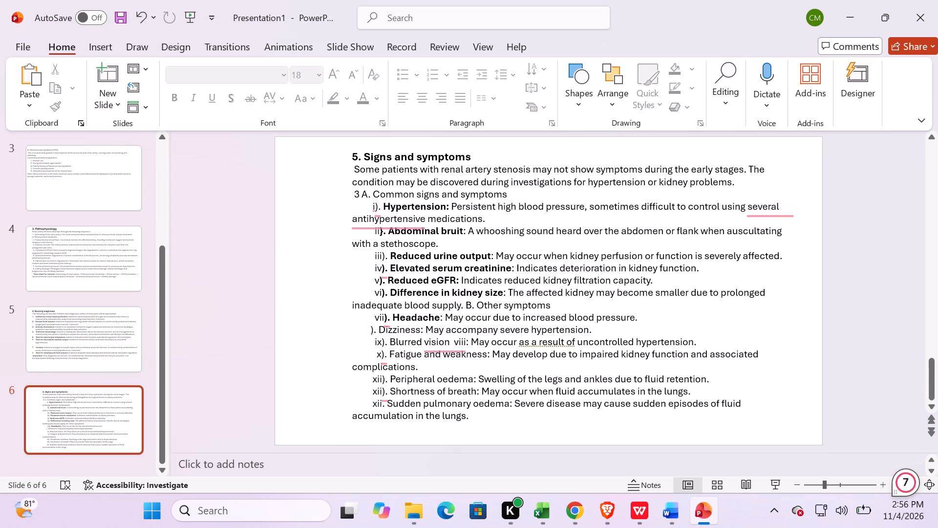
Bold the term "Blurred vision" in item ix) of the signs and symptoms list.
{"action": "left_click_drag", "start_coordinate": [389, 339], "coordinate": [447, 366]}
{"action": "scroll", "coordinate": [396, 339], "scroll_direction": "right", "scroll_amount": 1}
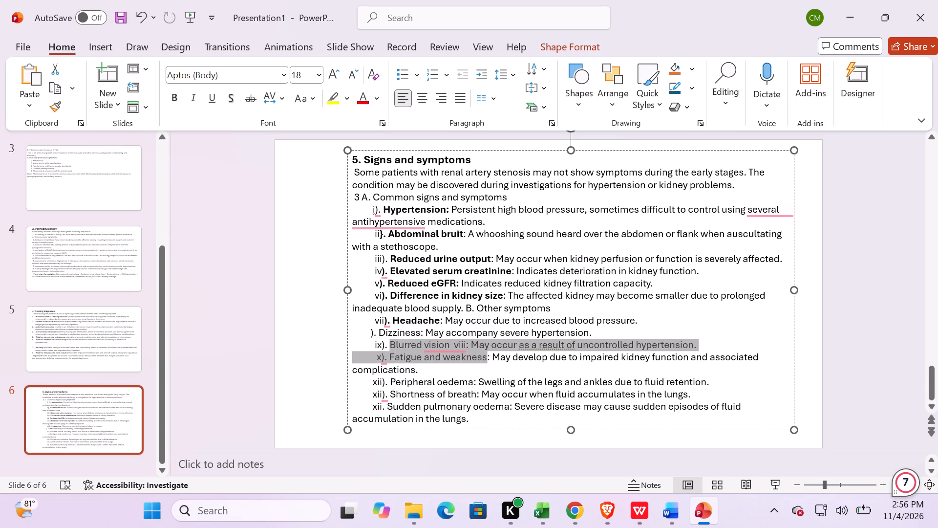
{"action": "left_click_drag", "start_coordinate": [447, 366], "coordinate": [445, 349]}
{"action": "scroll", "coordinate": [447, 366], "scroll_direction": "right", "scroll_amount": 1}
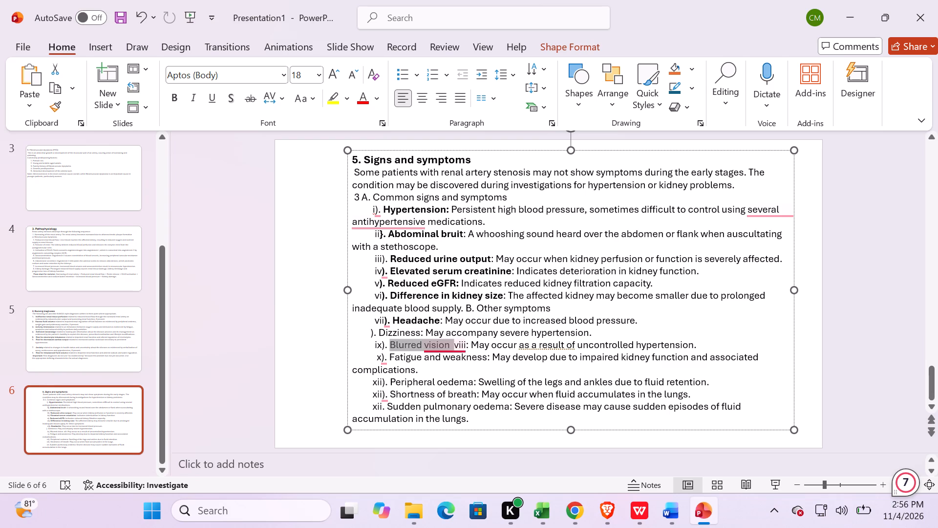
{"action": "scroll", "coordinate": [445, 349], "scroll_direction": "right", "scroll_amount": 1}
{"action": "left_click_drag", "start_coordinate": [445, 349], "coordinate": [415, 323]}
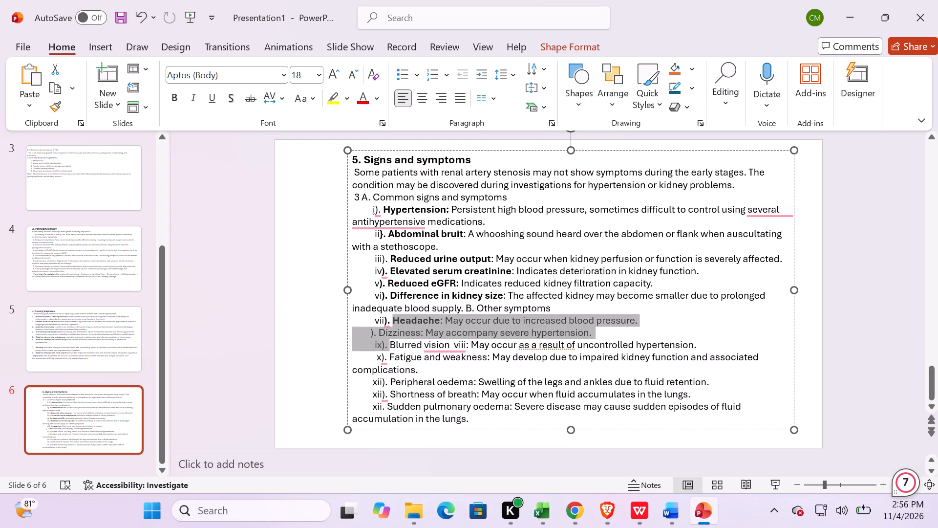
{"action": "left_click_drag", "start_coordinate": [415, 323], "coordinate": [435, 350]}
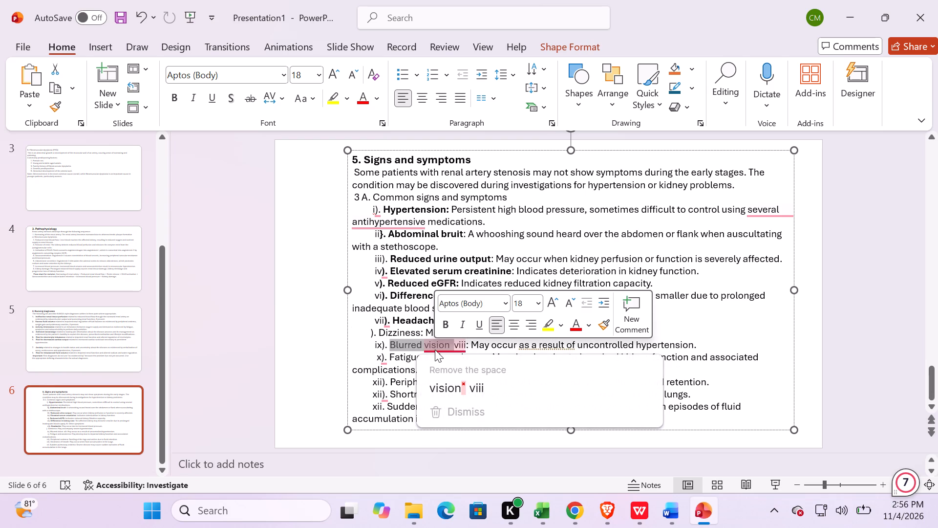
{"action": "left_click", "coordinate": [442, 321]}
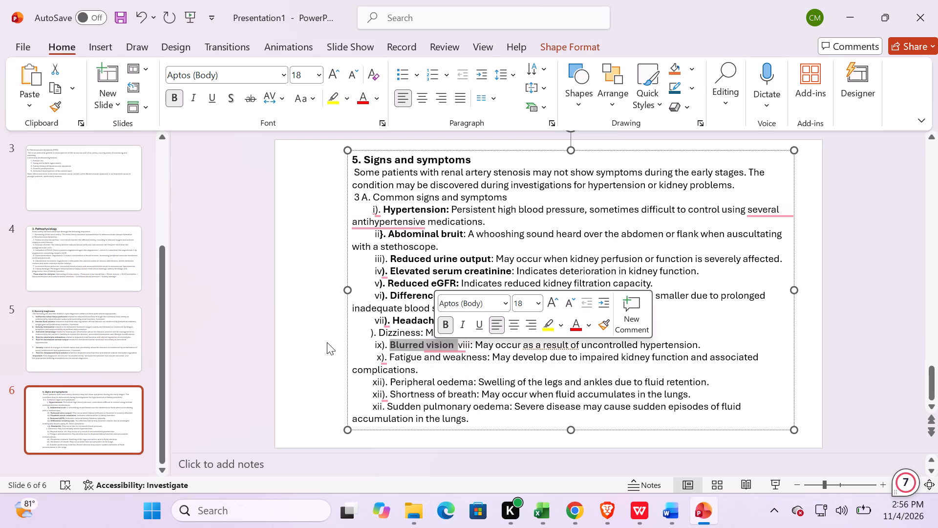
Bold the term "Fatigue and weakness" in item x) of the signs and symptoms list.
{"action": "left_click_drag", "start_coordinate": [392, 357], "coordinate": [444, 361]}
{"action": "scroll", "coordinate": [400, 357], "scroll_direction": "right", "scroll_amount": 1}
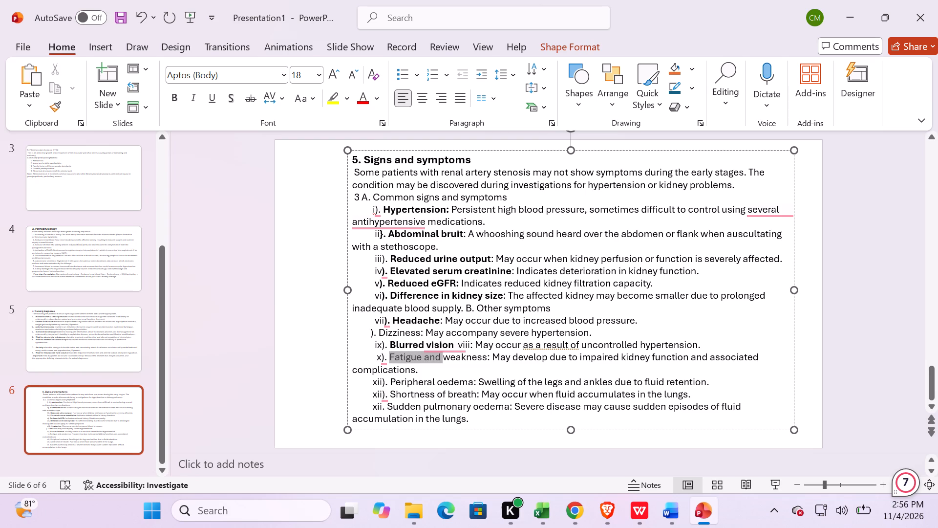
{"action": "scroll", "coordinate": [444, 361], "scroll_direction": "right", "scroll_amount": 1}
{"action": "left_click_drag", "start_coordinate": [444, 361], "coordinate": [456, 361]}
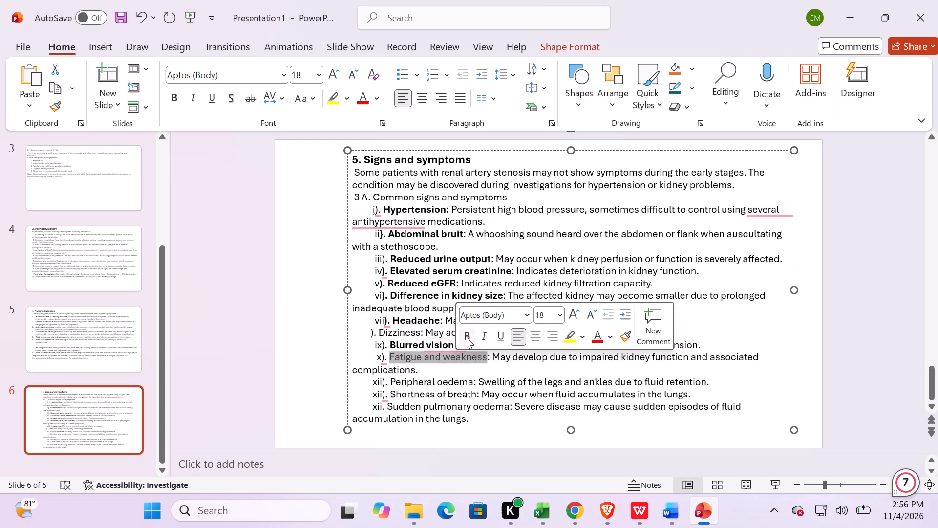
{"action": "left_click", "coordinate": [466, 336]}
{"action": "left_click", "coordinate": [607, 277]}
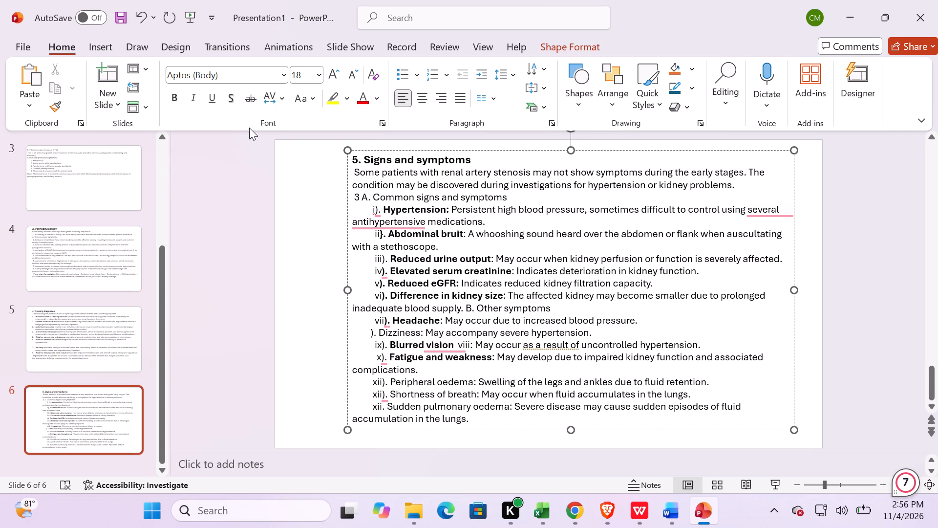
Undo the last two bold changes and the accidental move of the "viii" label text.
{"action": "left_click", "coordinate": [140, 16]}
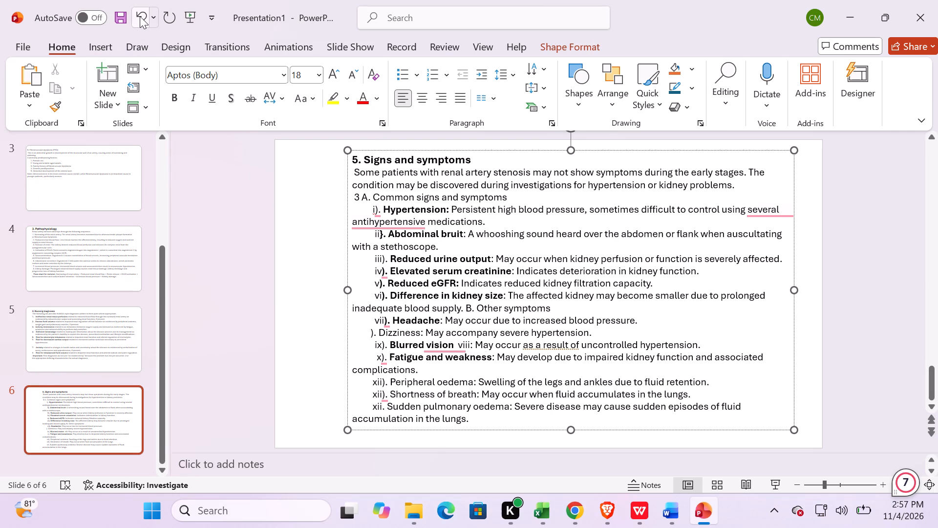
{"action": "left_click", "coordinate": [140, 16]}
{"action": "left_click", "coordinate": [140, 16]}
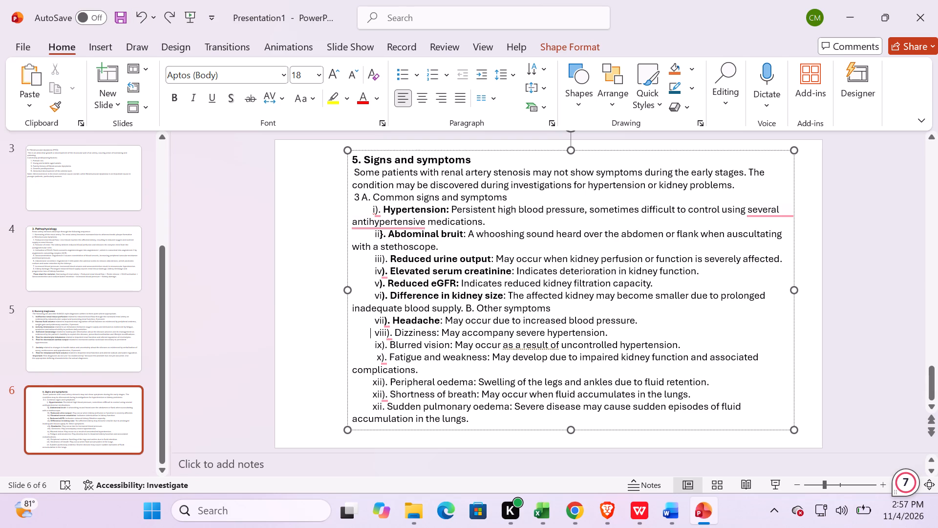
Bold the term "Dizziness" in item viii) of the signs and symptoms list.
{"action": "left_click_drag", "start_coordinate": [397, 331], "coordinate": [433, 331]}
{"action": "scroll", "coordinate": [397, 331], "scroll_direction": "right", "scroll_amount": 1}
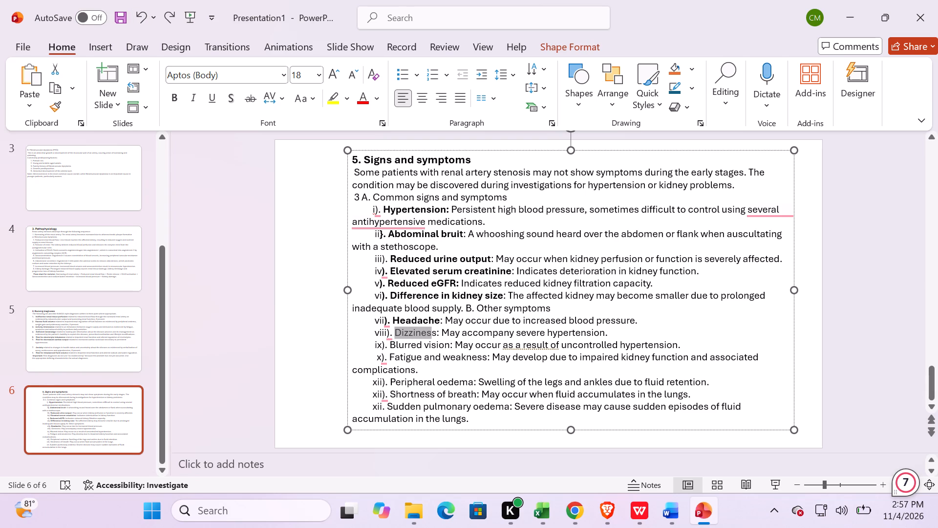
{"action": "left_click_drag", "start_coordinate": [433, 331], "coordinate": [436, 331]}
{"action": "scroll", "coordinate": [433, 331], "scroll_direction": "right", "scroll_amount": 1}
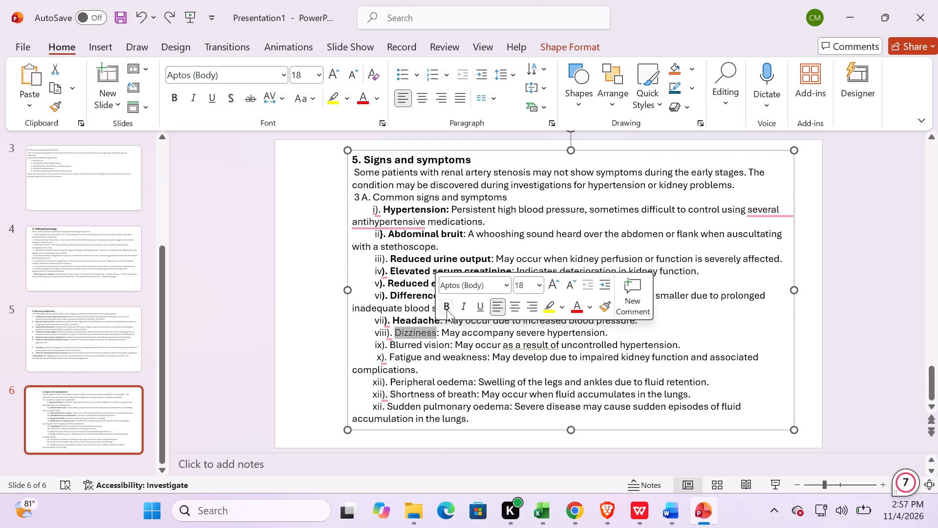
{"action": "left_click", "coordinate": [446, 308]}
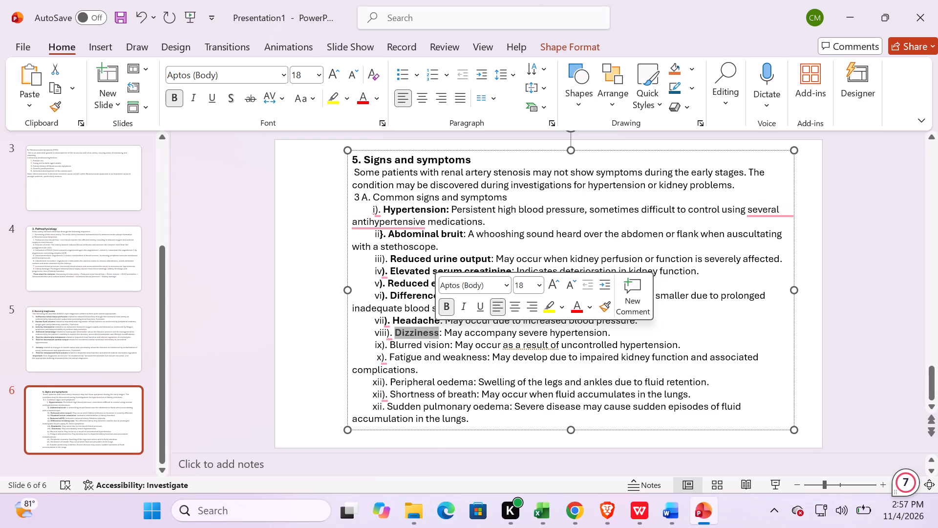
Bold the term "Blurred vision" in item ix) of the signs and symptoms list.
{"action": "left_click_drag", "start_coordinate": [390, 342], "coordinate": [435, 344]}
{"action": "scroll", "coordinate": [398, 342], "scroll_direction": "right", "scroll_amount": 1}
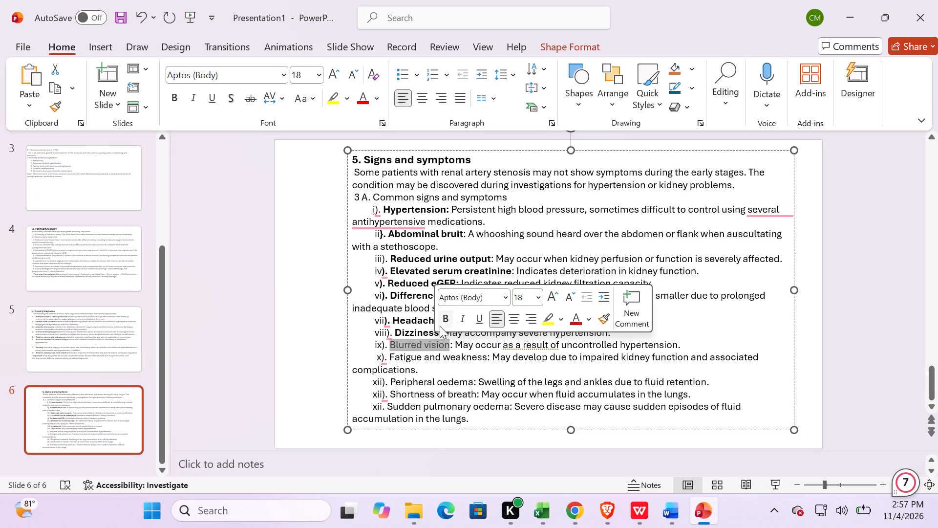
{"action": "left_click", "coordinate": [440, 324]}
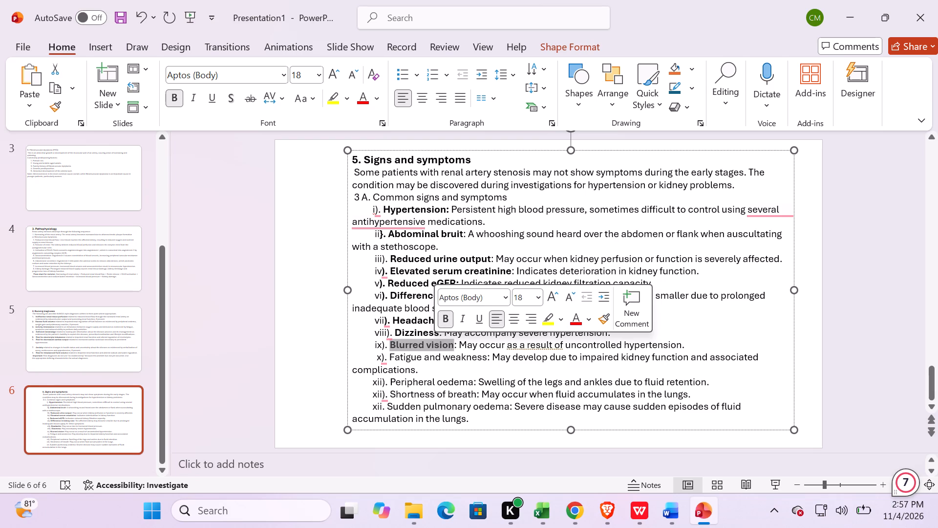
Bold the term "Fatigue and weakness" in item x) of the signs and symptoms list.
{"action": "left_click_drag", "start_coordinate": [389, 358], "coordinate": [462, 361]}
{"action": "scroll", "coordinate": [389, 358], "scroll_direction": "right", "scroll_amount": 1}
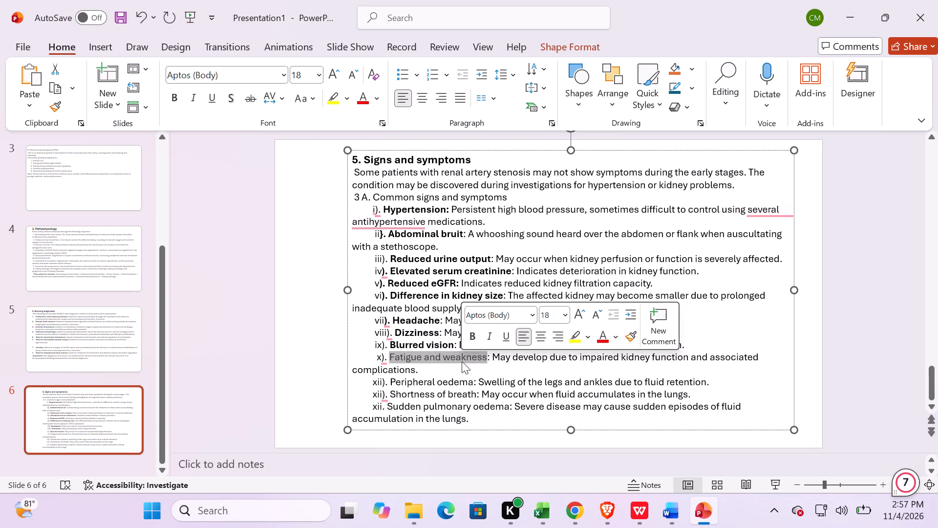
{"action": "left_click", "coordinate": [469, 339]}
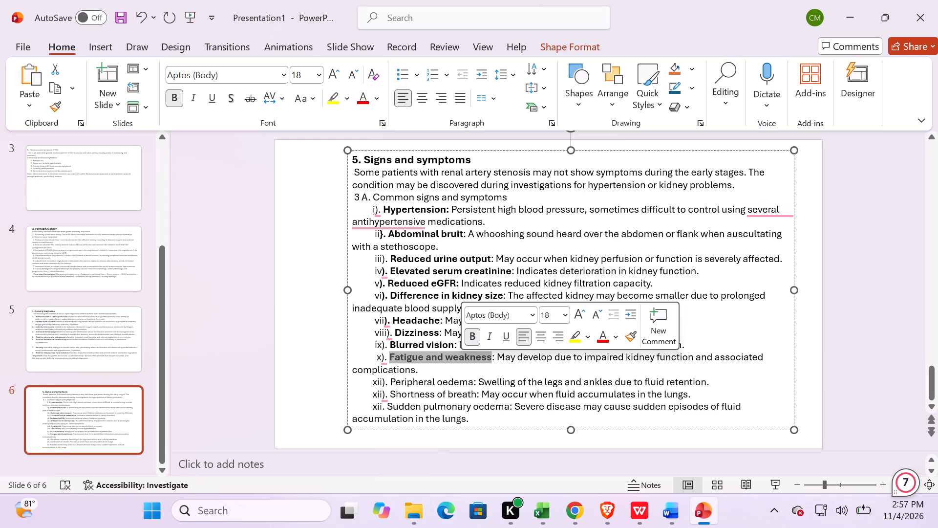
Bold the term "Peripheral oedema", including the closing bracket and period of its xii) label.
{"action": "left_click_drag", "start_coordinate": [387, 380], "coordinate": [446, 382]}
{"action": "scroll", "coordinate": [395, 380], "scroll_direction": "right", "scroll_amount": 1}
{"action": "scroll", "coordinate": [446, 382], "scroll_direction": "right", "scroll_amount": 1}
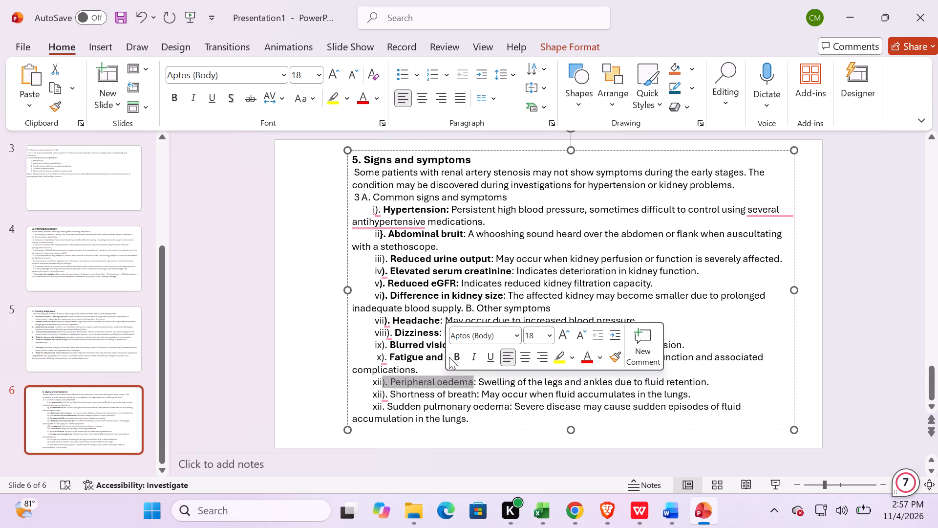
{"action": "left_click", "coordinate": [453, 353]}
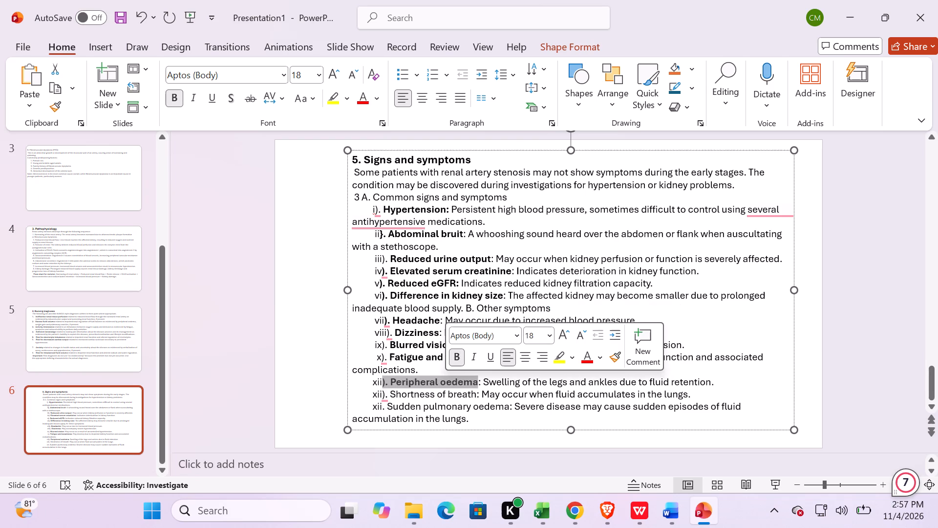
Bold the term "Shortness of breath" in the signs and symptoms list.
{"action": "left_click_drag", "start_coordinate": [390, 393], "coordinate": [453, 393]}
{"action": "scroll", "coordinate": [390, 393], "scroll_direction": "right", "scroll_amount": 1}
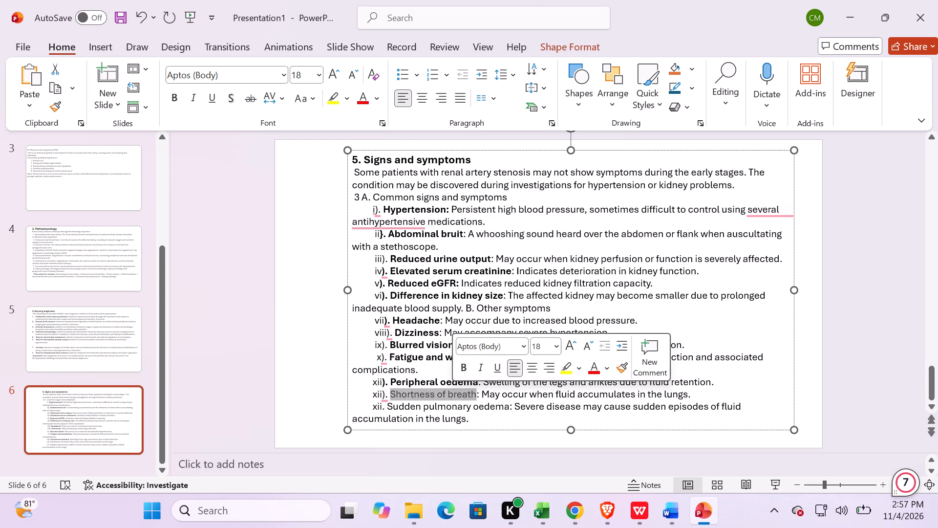
{"action": "left_click", "coordinate": [459, 368]}
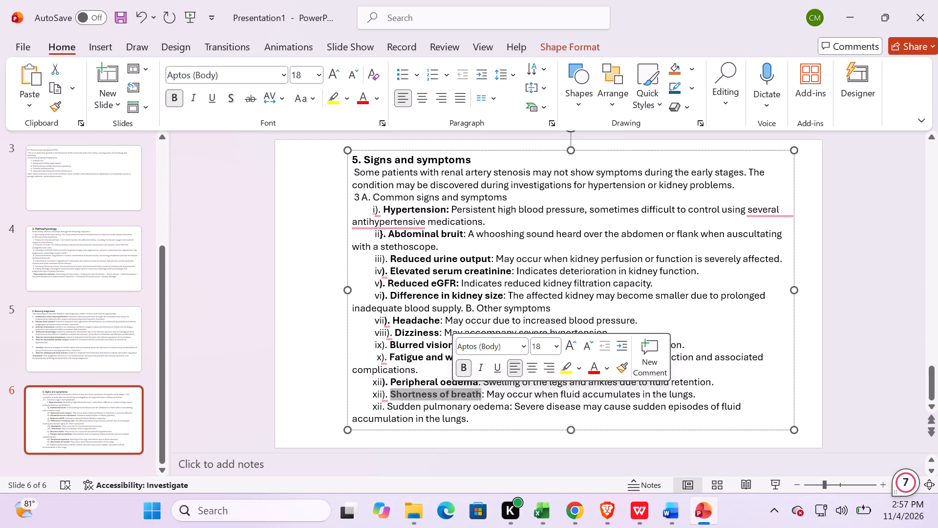
Bold the term "Sudden pulmonary oedema" in the last list item, including the period of its label.
{"action": "left_click_drag", "start_coordinate": [382, 404], "coordinate": [422, 413]}
{"action": "scroll", "coordinate": [382, 404], "scroll_direction": "right", "scroll_amount": 1}
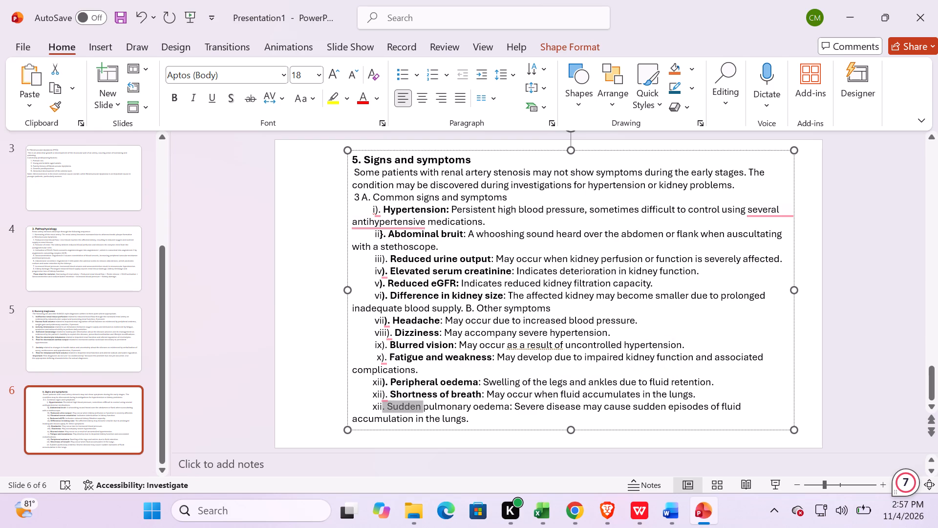
{"action": "left_click_drag", "start_coordinate": [422, 413], "coordinate": [482, 412]}
{"action": "scroll", "coordinate": [422, 413], "scroll_direction": "right", "scroll_amount": 1}
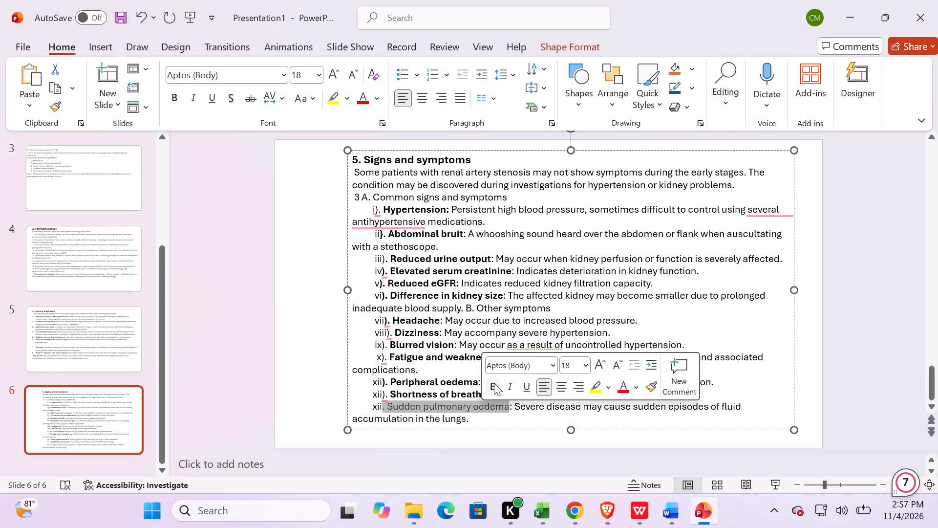
{"action": "left_click", "coordinate": [494, 383]}
{"action": "left_click", "coordinate": [468, 453]}
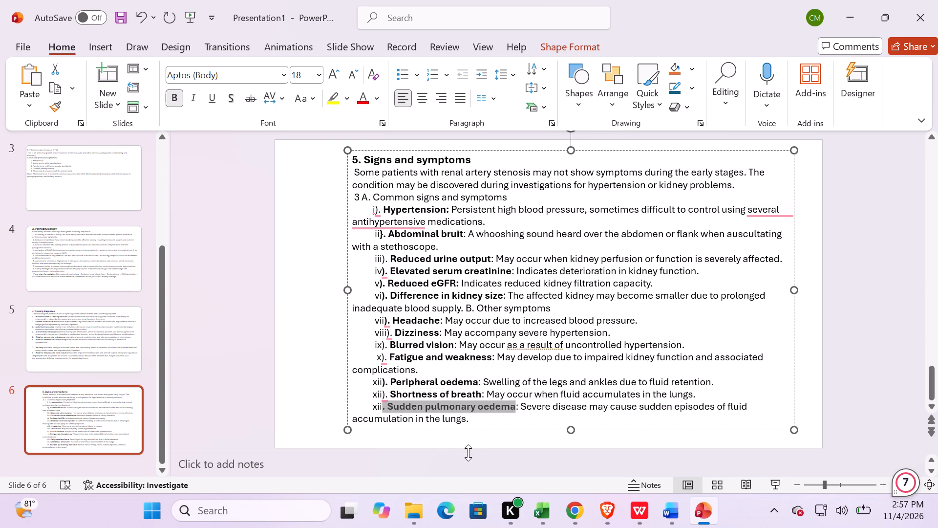
{"action": "left_click", "coordinate": [297, 333]}
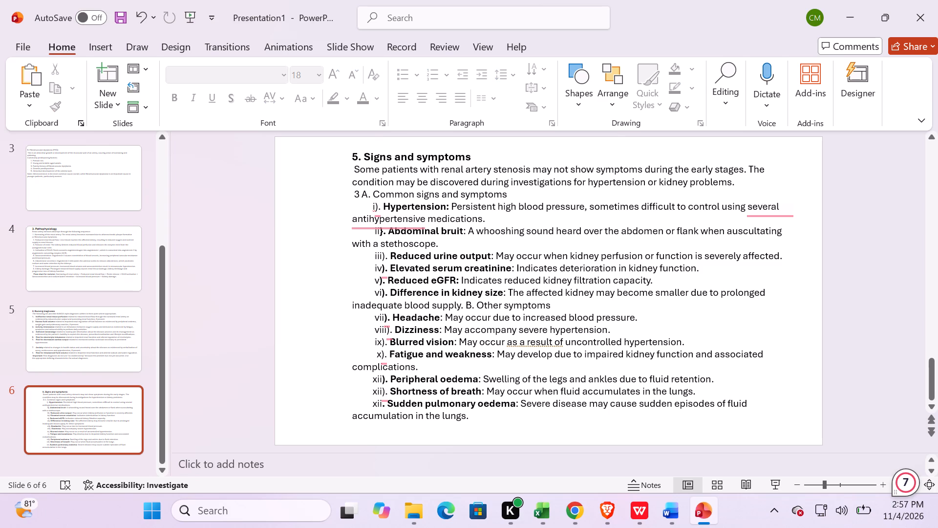
Add a new blank slide after the signs and symptoms slide.
{"action": "scroll", "coordinate": [358, 393], "scroll_direction": "down", "scroll_amount": 1}
{"action": "scroll", "coordinate": [444, 408], "scroll_direction": "down", "scroll_amount": 2}
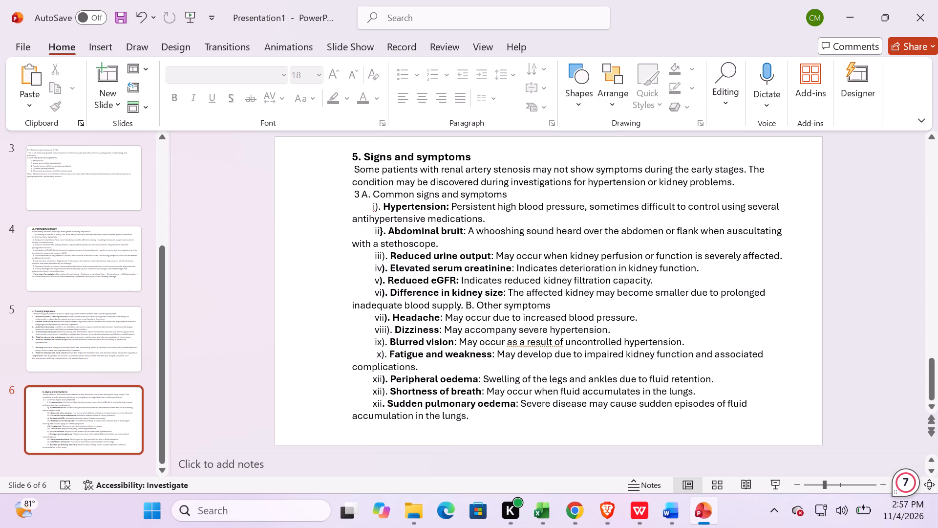
{"action": "scroll", "coordinate": [444, 408], "scroll_direction": "down", "scroll_amount": 1}
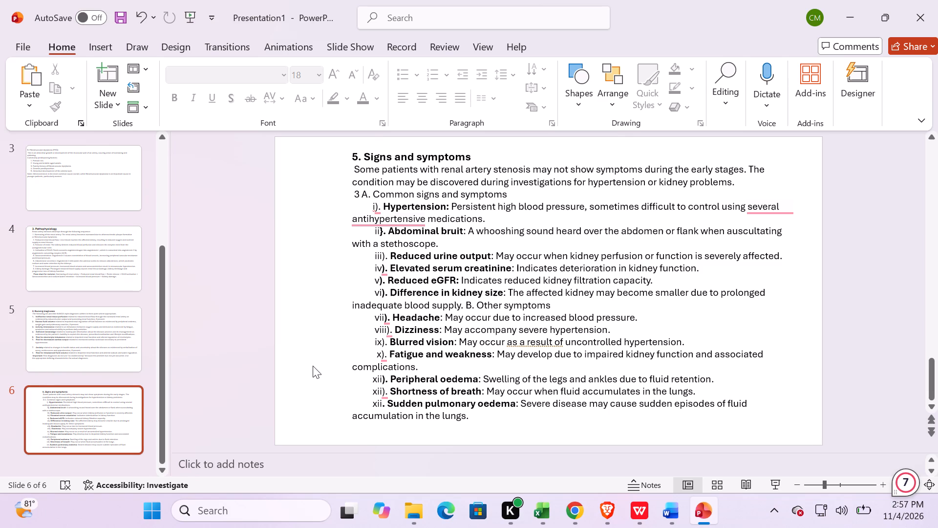
{"action": "scroll", "coordinate": [313, 366], "scroll_direction": "down", "scroll_amount": 1}
{"action": "left_click", "coordinate": [105, 85]}
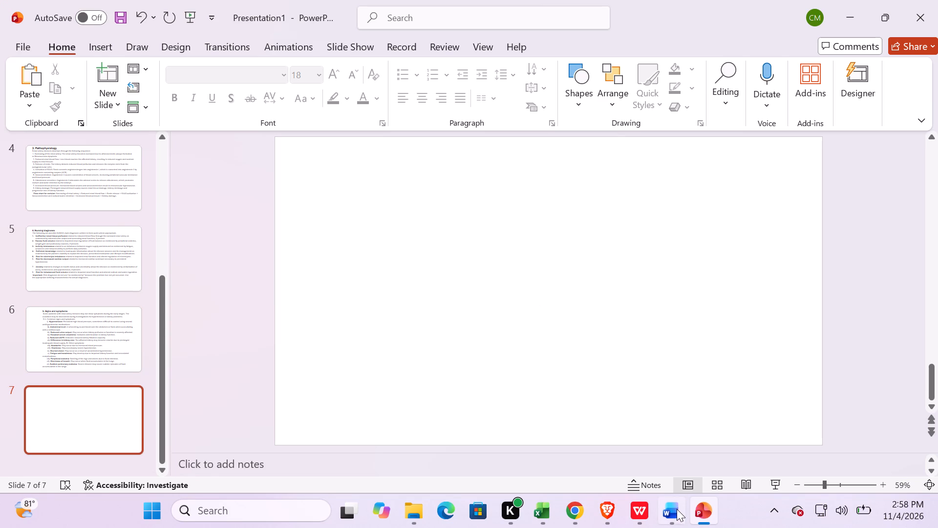
Switch to the renal artery stenosis PDF in Chrome and examine the "6. Complications" section on page 3 at a larger zoom.
{"action": "left_click", "coordinate": [572, 450]}
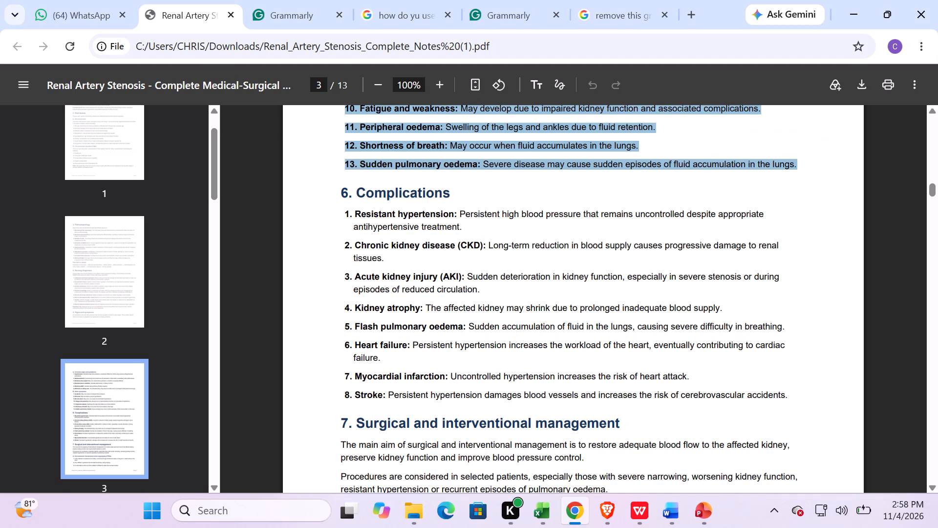
{"action": "left_click", "coordinate": [338, 195]}
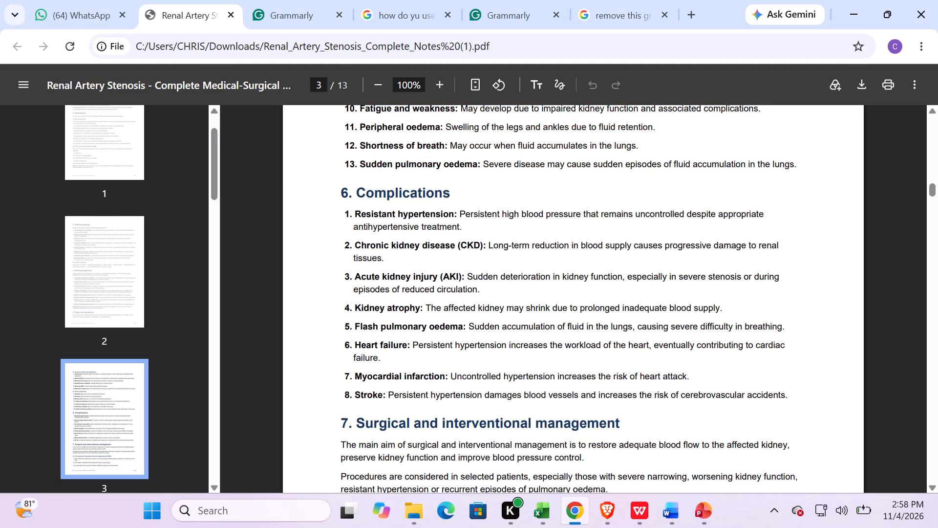
{"action": "scroll", "coordinate": [338, 195], "scroll_direction": "right", "scroll_amount": 1}
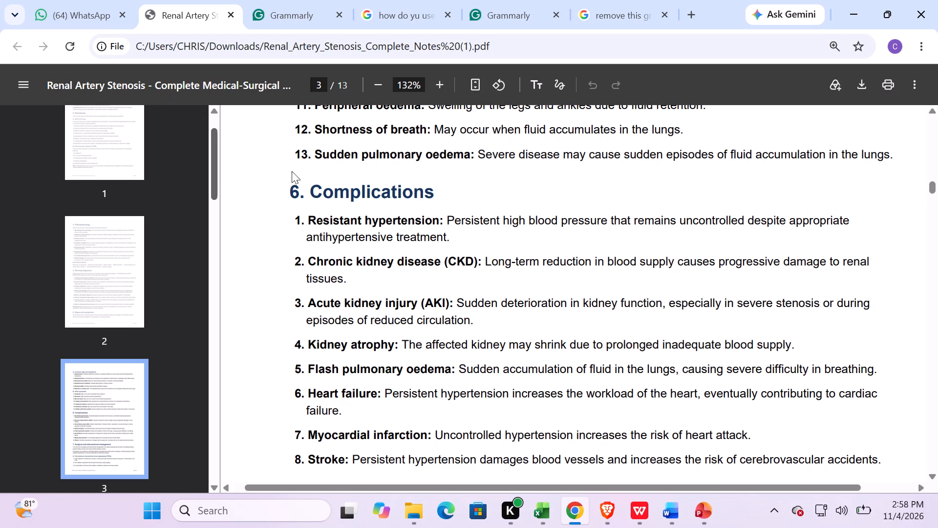
{"action": "scroll", "coordinate": [411, 228], "scroll_direction": "down", "scroll_amount": 2}
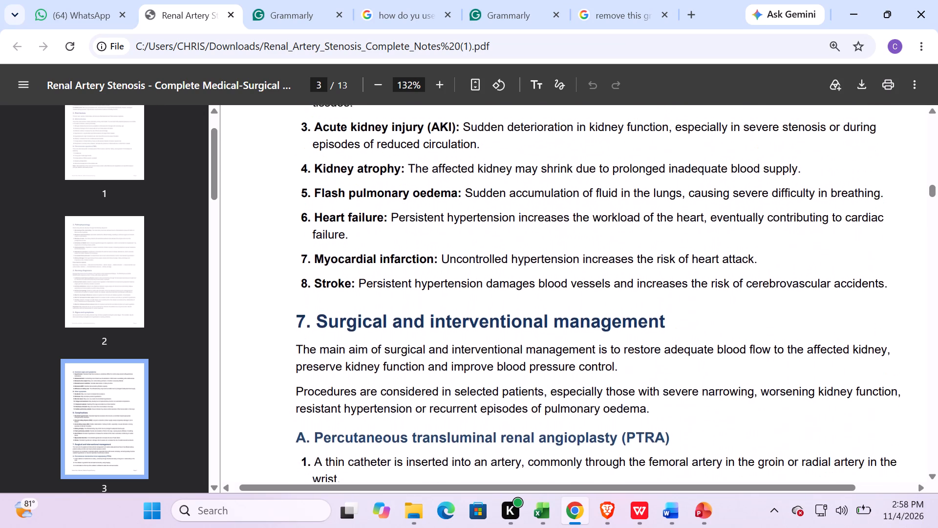
{"action": "scroll", "coordinate": [411, 228], "scroll_direction": "up", "scroll_amount": 1}
{"action": "scroll", "coordinate": [411, 228], "scroll_direction": "down", "scroll_amount": 1}
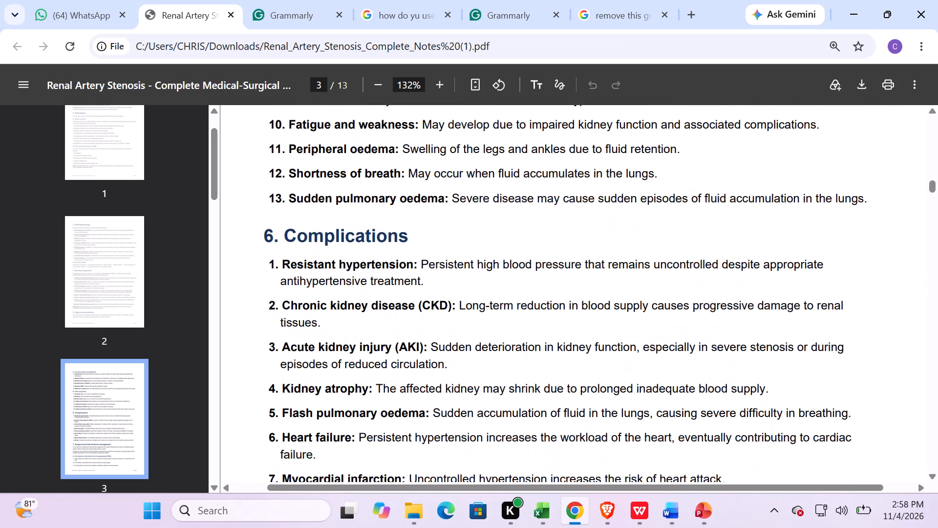
{"action": "scroll", "coordinate": [254, 228], "scroll_direction": "down", "scroll_amount": 2}
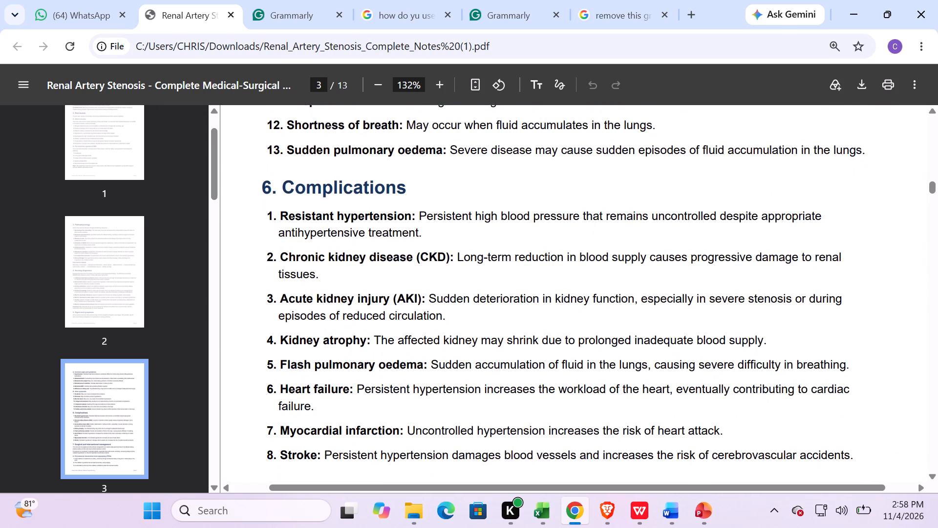
{"action": "scroll", "coordinate": [254, 228], "scroll_direction": "down", "scroll_amount": 1}
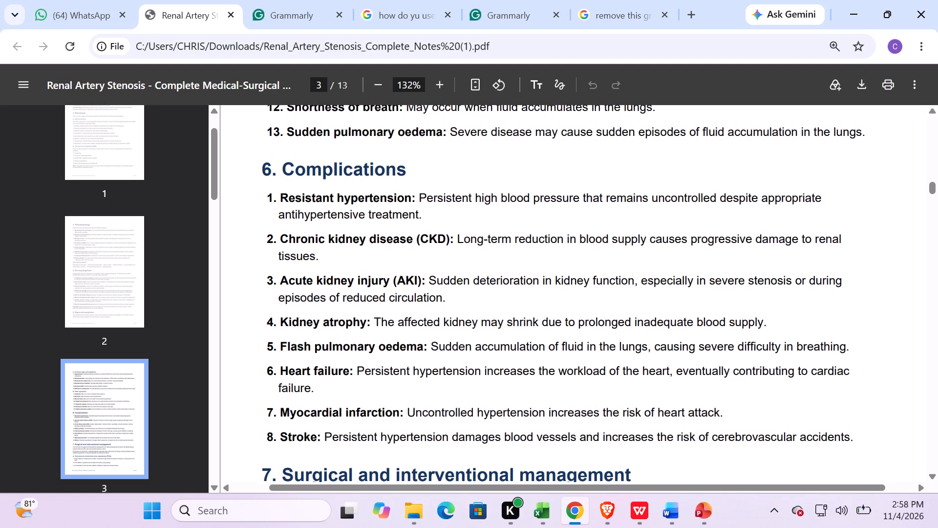
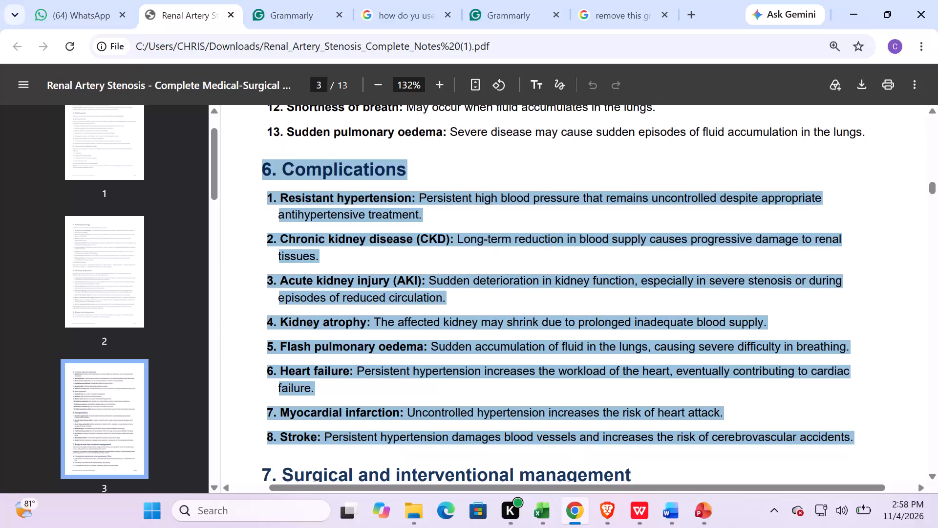
Copy the selected section 6, Complications, from the PDF and paste it onto blank slide 7 in PowerPoint.
{"action": "key", "text": "ctrl+c"}
{"action": "key", "text": "ctrl+c"}
{"action": "key", "text": "ctrl+c"}
{"action": "key", "text": "ctrl+c"}
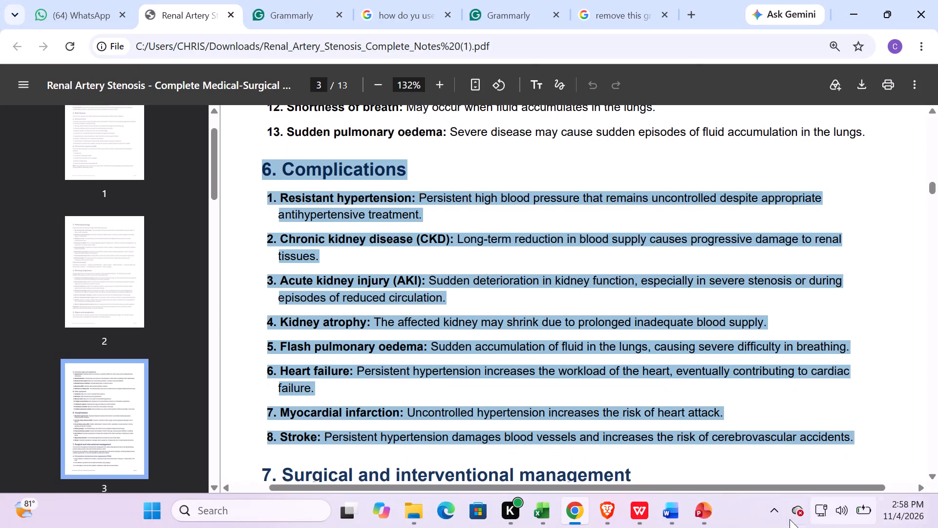
{"action": "left_click", "coordinate": [708, 462]}
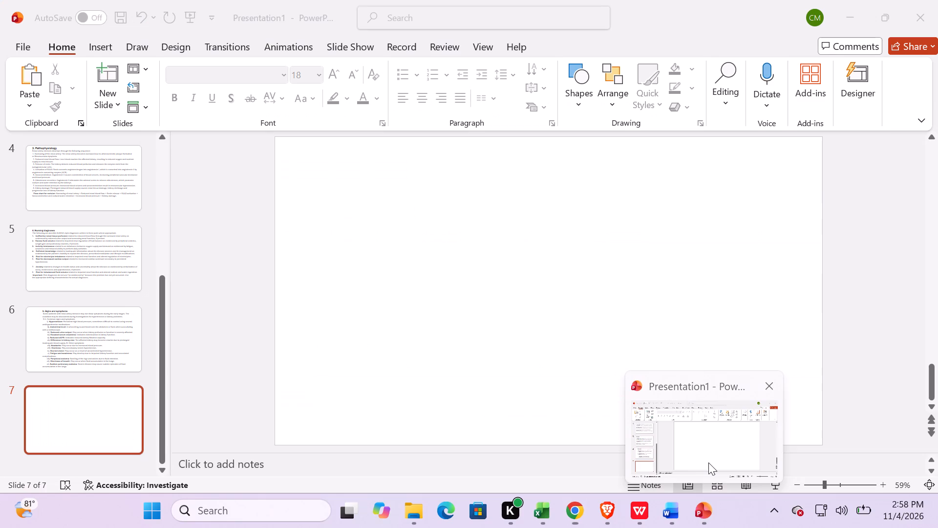
{"action": "left_click", "coordinate": [372, 185]}
{"action": "left_click", "coordinate": [338, 167]}
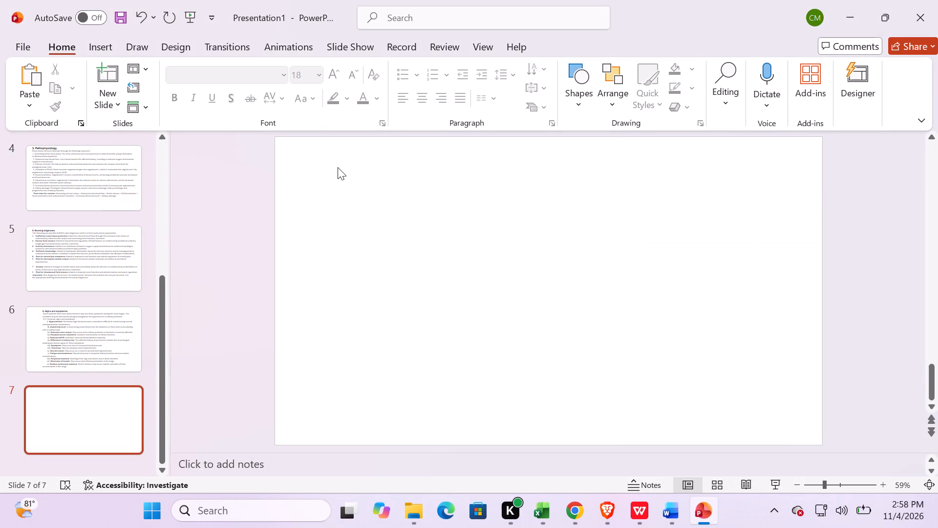
{"action": "key", "text": "ctrl+v"}
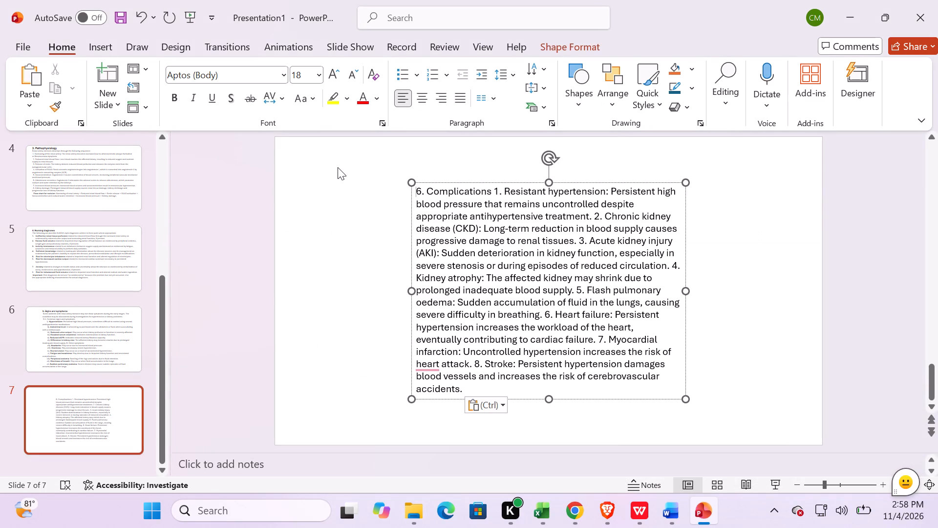
Widen the pasted Complications text box on both sides so it spans most of the slide's width.
{"action": "left_click_drag", "start_coordinate": [682, 183], "coordinate": [749, 164]}
{"action": "scroll", "coordinate": [688, 182], "scroll_direction": "right", "scroll_amount": 1}
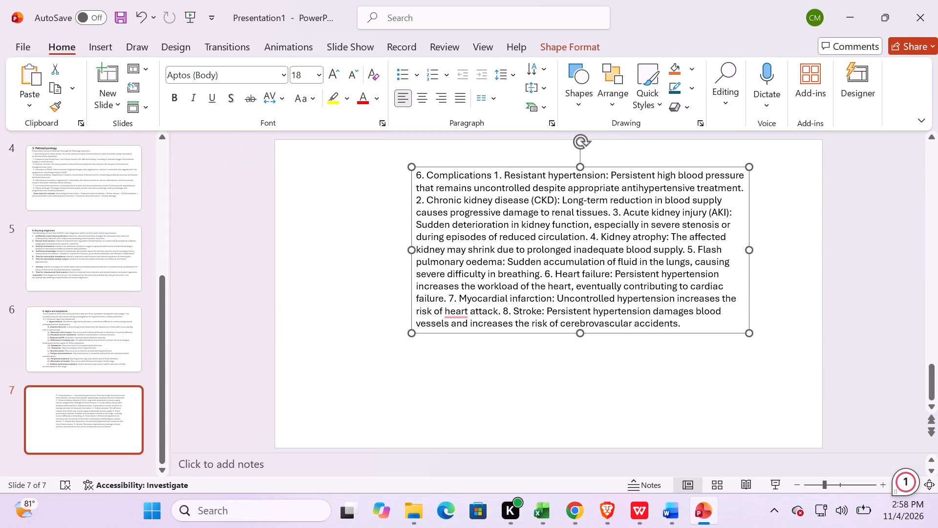
{"action": "left_click_drag", "start_coordinate": [412, 170], "coordinate": [397, 170]}
{"action": "scroll", "coordinate": [404, 170], "scroll_direction": "left", "scroll_amount": 1}
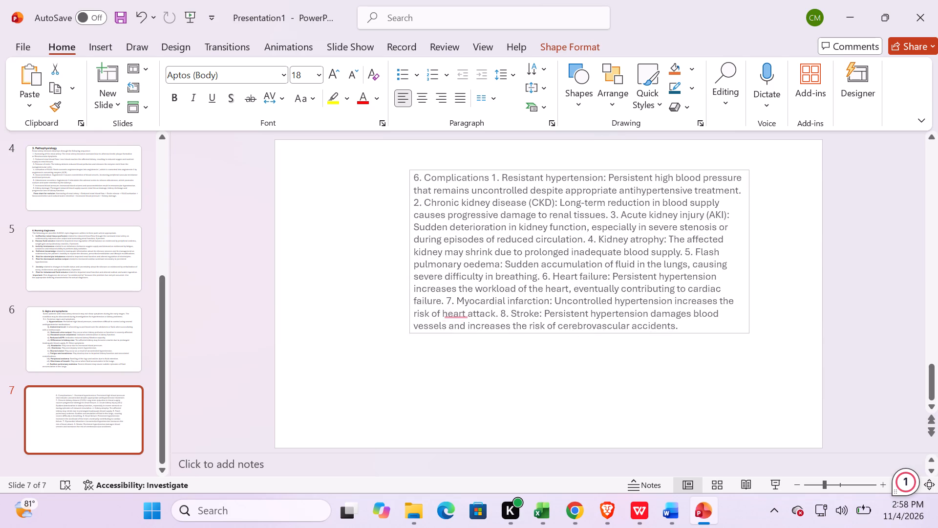
{"action": "scroll", "coordinate": [397, 170], "scroll_direction": "left", "scroll_amount": 1}
{"action": "left_click_drag", "start_coordinate": [397, 170], "coordinate": [329, 168]}
{"action": "scroll", "coordinate": [329, 168], "scroll_direction": "left", "scroll_amount": 1}
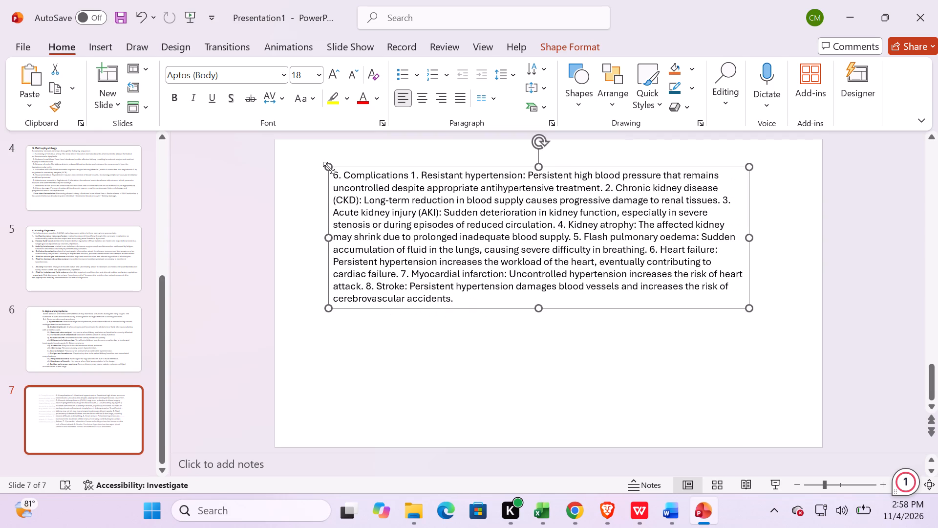
Make the heading "6. Complications" bold and set its font size to 24.
{"action": "left_click", "coordinate": [409, 172]}
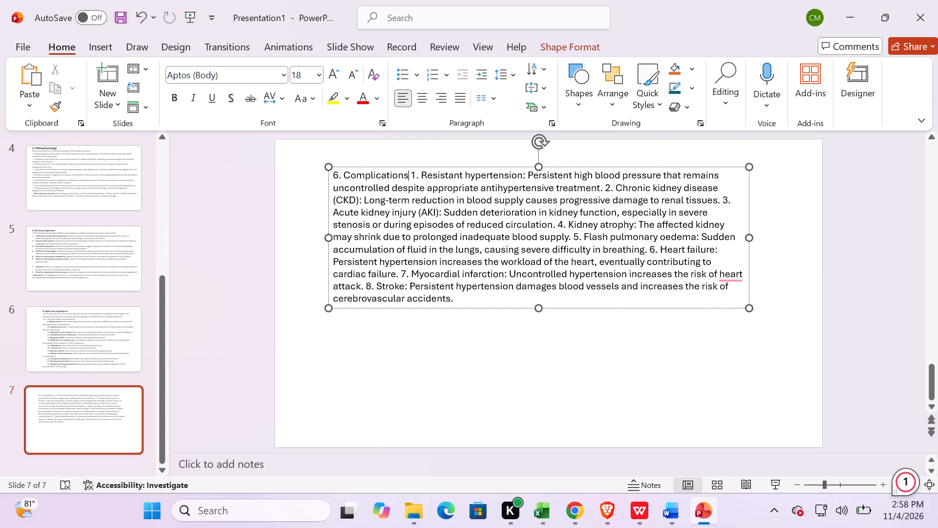
{"action": "left_click_drag", "start_coordinate": [409, 172], "coordinate": [329, 176]}
{"action": "scroll", "coordinate": [402, 173], "scroll_direction": "left", "scroll_amount": 1}
{"action": "scroll", "coordinate": [329, 176], "scroll_direction": "left", "scroll_amount": 1}
{"action": "left_click", "coordinate": [335, 150]}
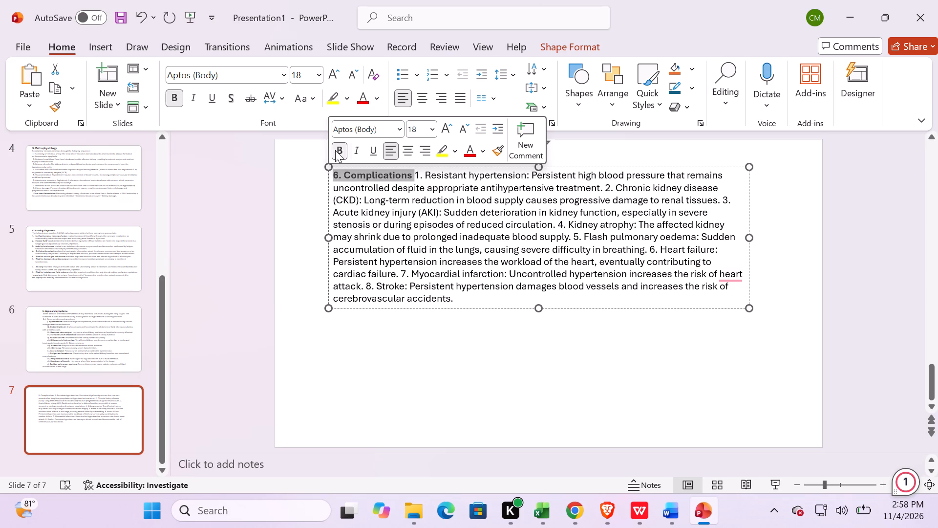
{"action": "left_click", "coordinate": [429, 130]}
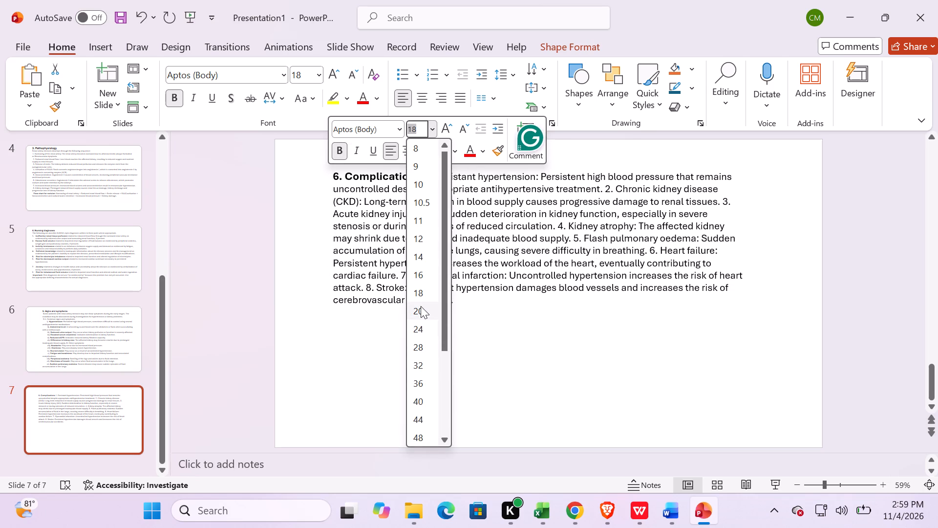
{"action": "left_click", "coordinate": [422, 328]}
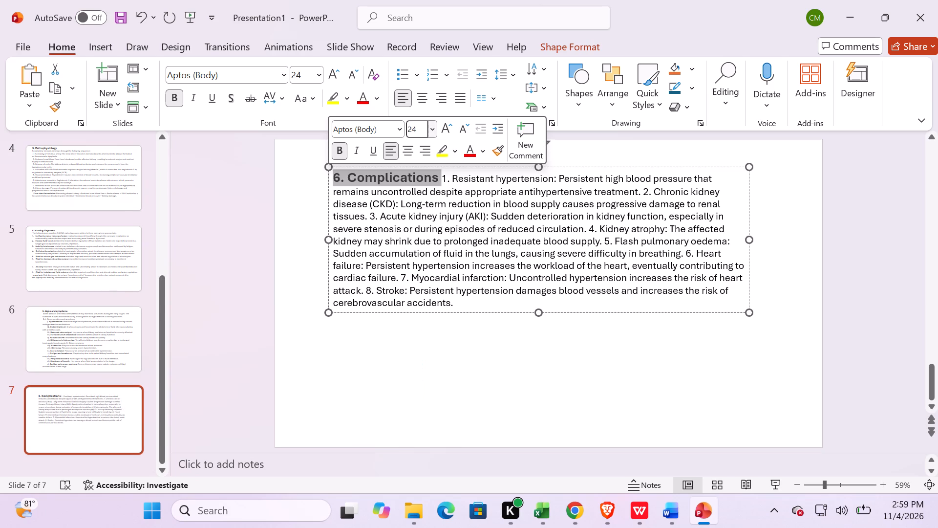
{"action": "left_click", "coordinate": [292, 251]}
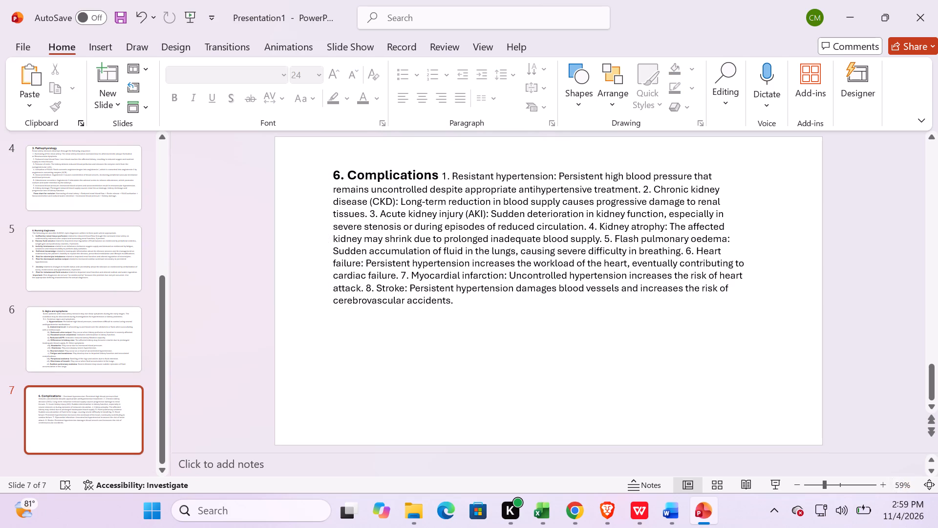
Start item 1, Resistant hypertension, on its own line below the heading.
{"action": "left_click", "coordinate": [443, 175]}
{"action": "key", "text": "Return"}
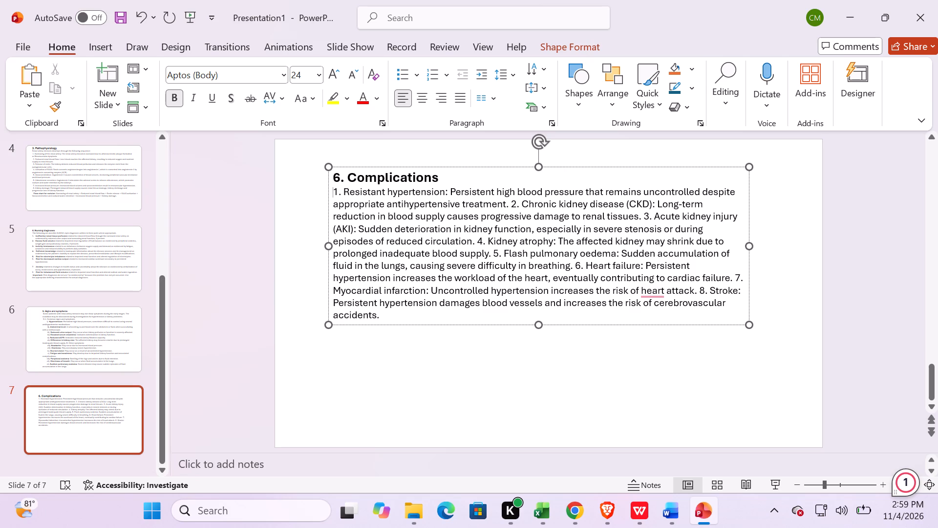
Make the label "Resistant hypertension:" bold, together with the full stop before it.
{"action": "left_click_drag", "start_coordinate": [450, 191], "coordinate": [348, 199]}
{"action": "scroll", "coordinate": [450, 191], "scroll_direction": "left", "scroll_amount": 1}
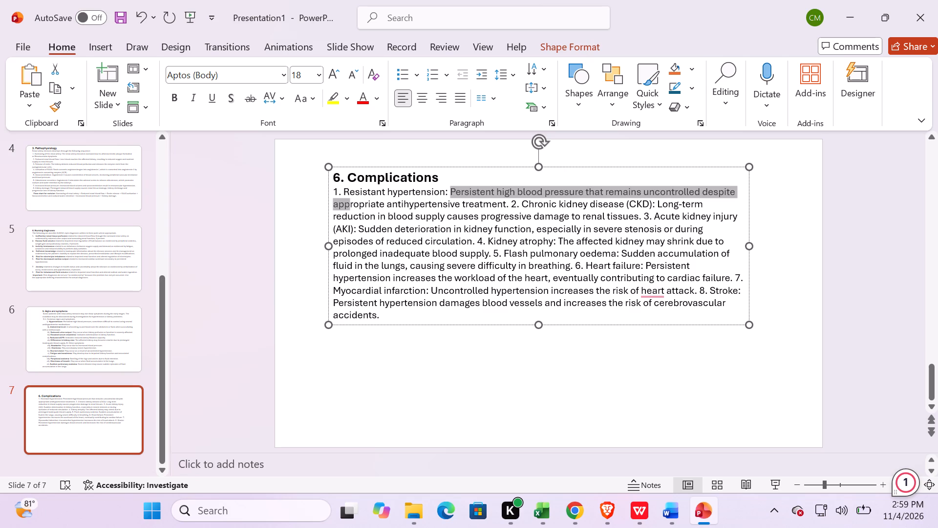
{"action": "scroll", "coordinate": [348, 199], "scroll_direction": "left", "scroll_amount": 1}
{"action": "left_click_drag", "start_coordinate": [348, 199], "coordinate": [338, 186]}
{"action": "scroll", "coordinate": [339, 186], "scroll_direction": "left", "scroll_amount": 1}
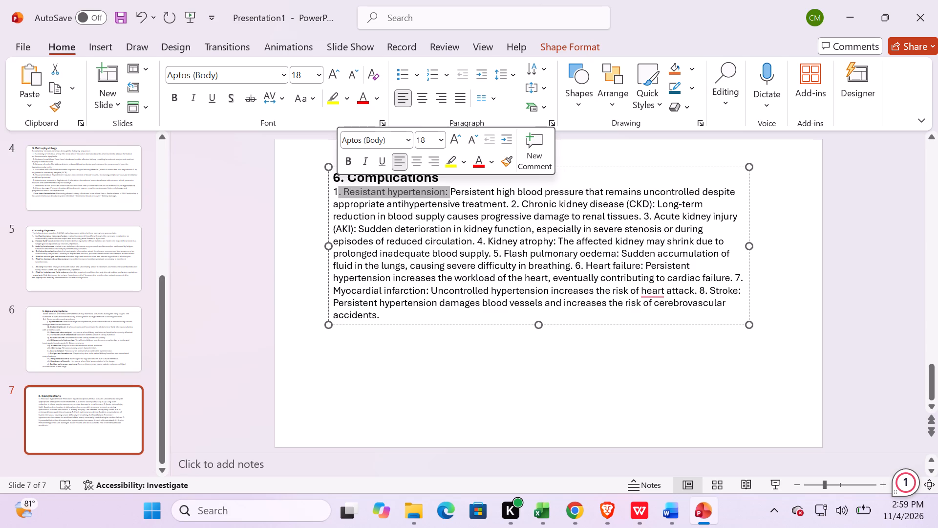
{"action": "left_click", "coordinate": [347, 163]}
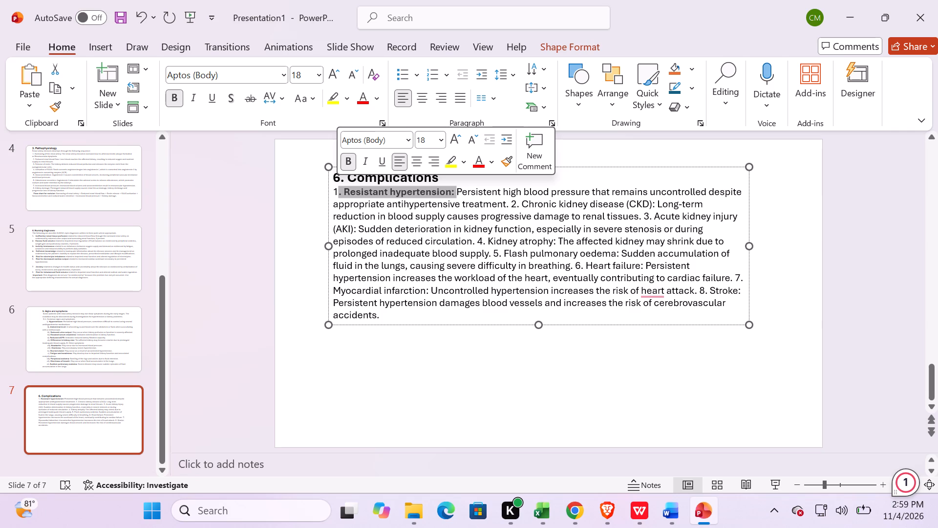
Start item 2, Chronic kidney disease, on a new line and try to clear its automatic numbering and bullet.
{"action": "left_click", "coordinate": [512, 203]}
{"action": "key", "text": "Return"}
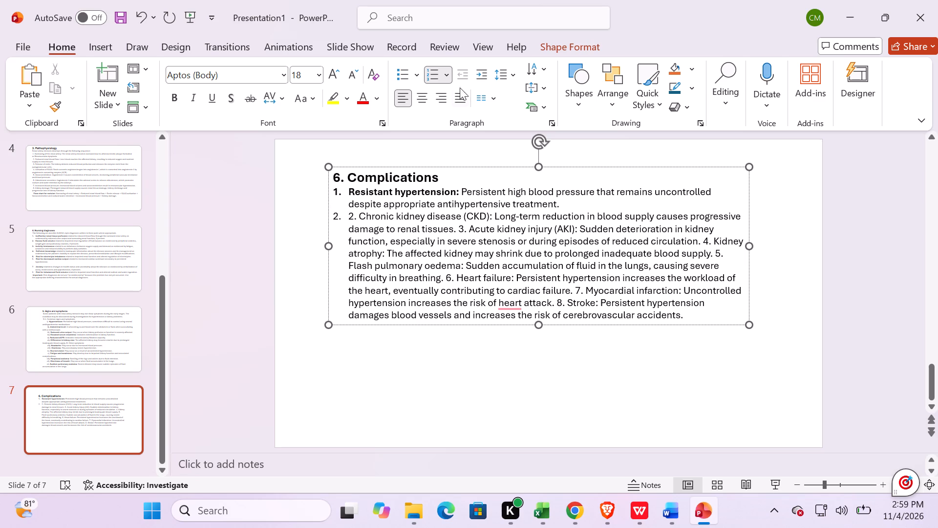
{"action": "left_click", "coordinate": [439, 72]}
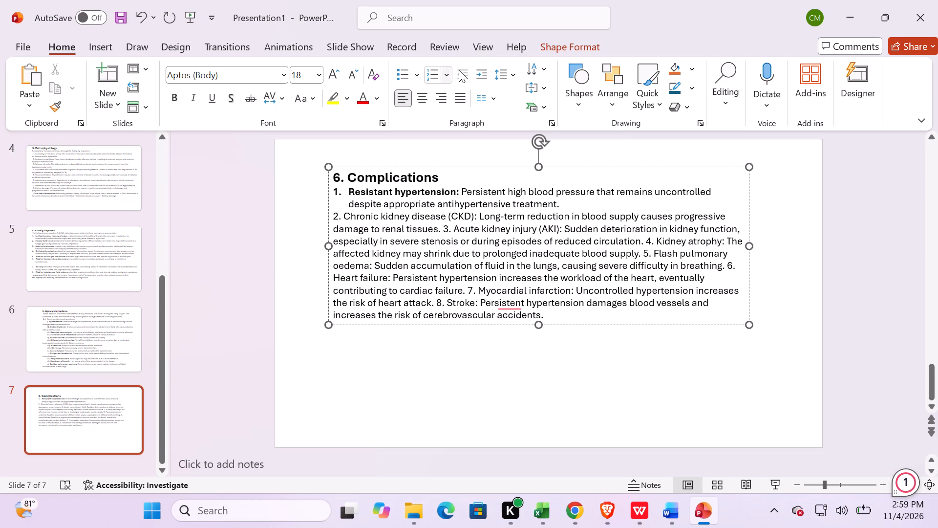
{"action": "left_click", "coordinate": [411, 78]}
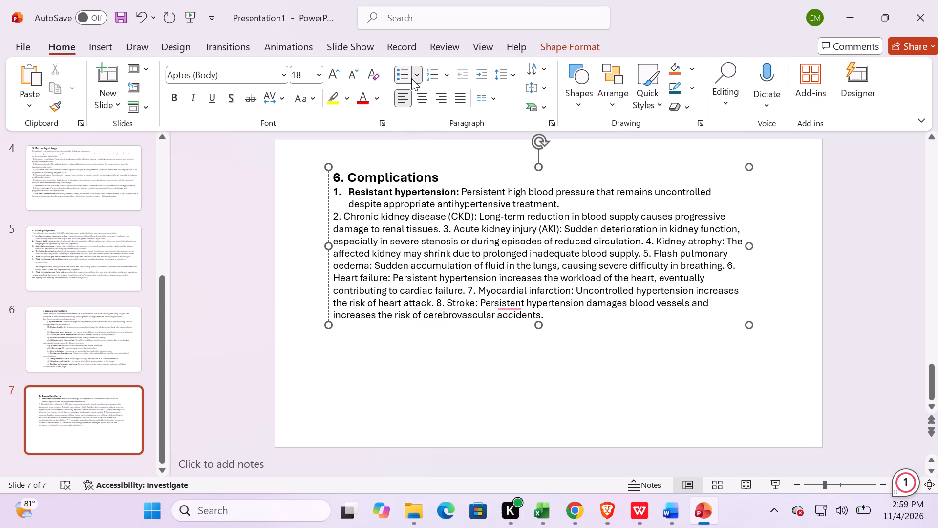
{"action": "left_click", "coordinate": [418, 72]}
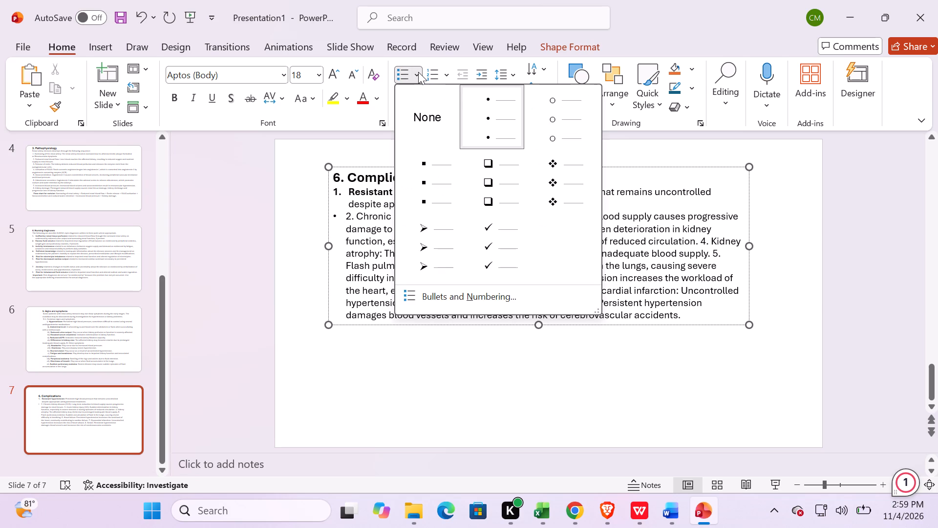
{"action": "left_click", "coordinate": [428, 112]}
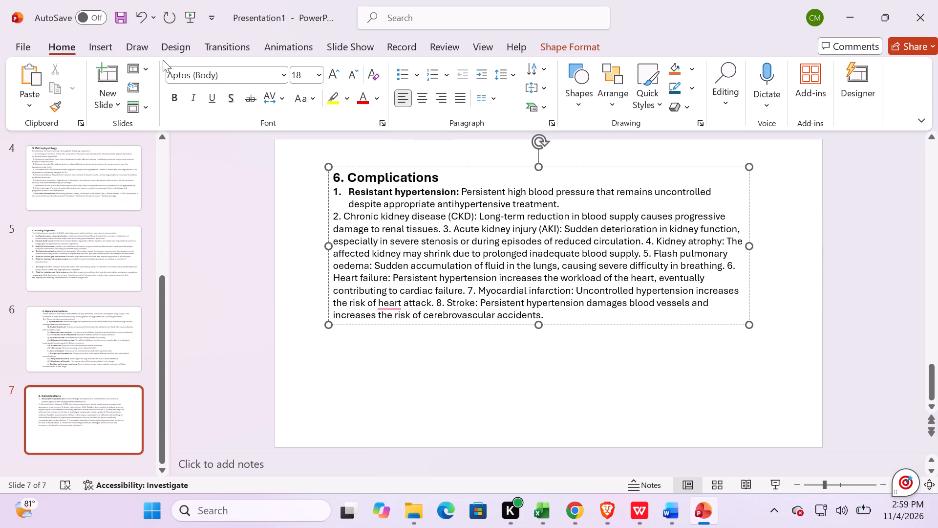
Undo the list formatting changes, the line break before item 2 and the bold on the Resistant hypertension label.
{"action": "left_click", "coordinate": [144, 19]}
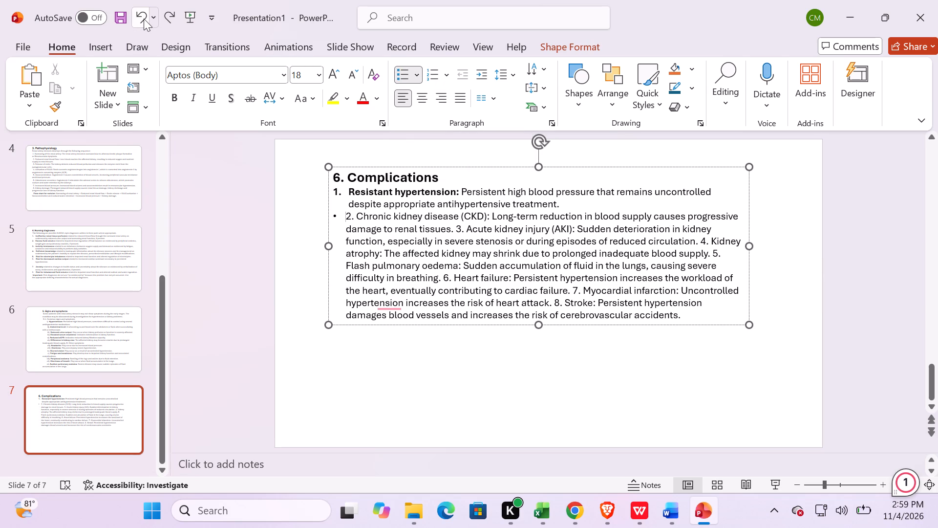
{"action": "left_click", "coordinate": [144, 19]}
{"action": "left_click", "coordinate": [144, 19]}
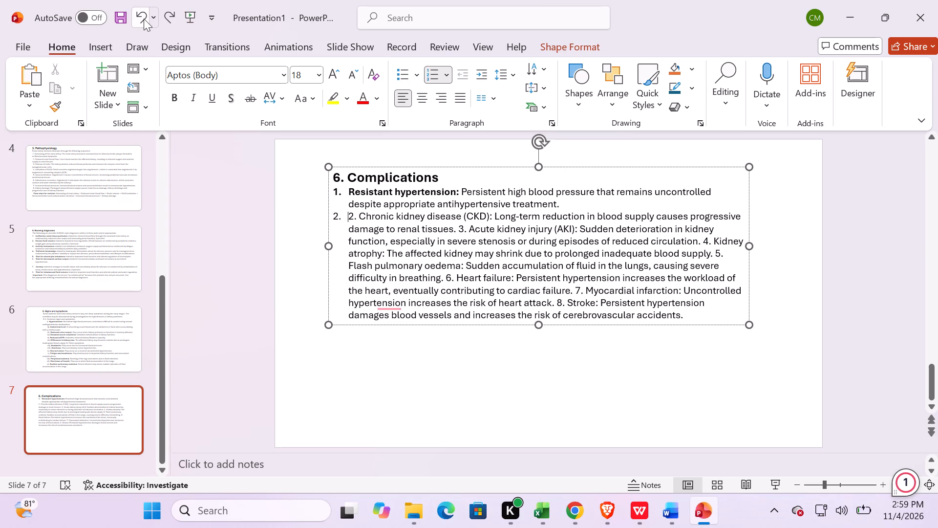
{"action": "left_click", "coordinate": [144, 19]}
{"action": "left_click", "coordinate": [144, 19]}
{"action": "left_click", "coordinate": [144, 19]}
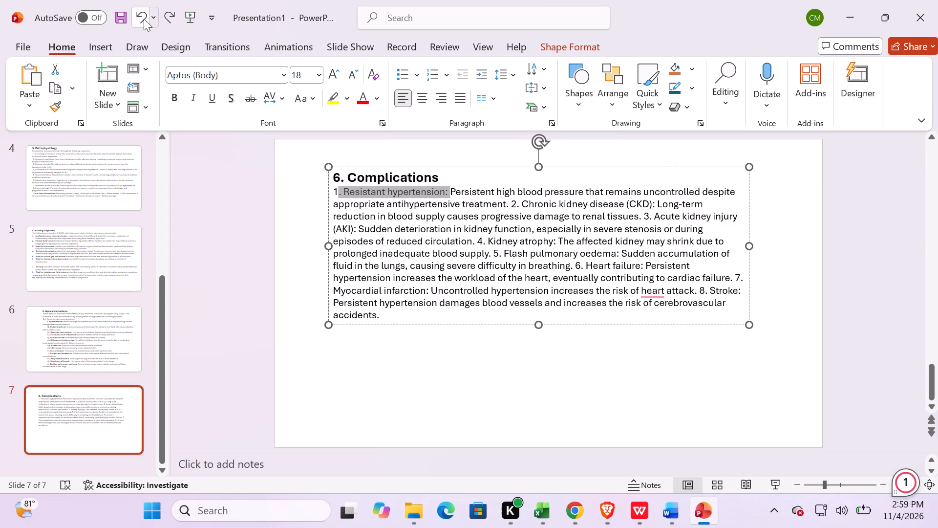
Make the label "1. Resistant hypertension" bold, including its number but not the colon.
{"action": "left_click", "coordinate": [404, 196]}
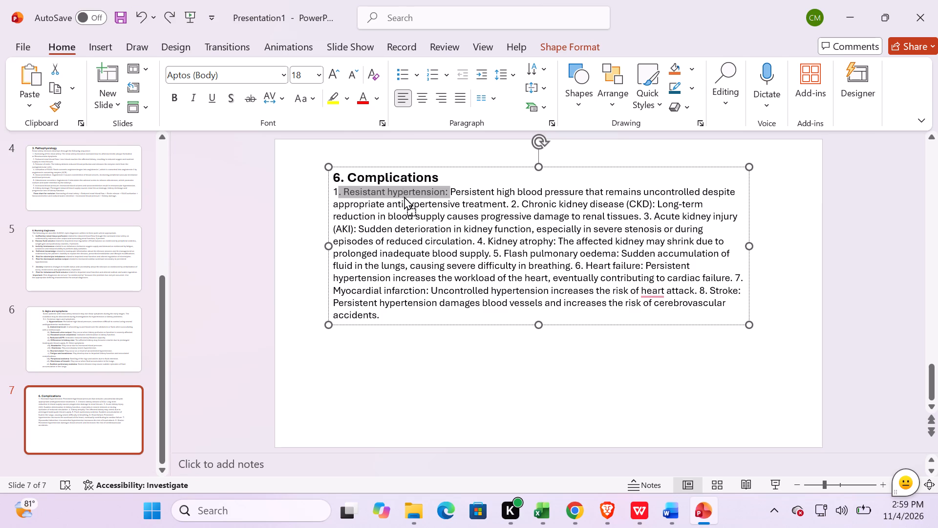
{"action": "left_click_drag", "start_coordinate": [444, 192], "coordinate": [438, 192]}
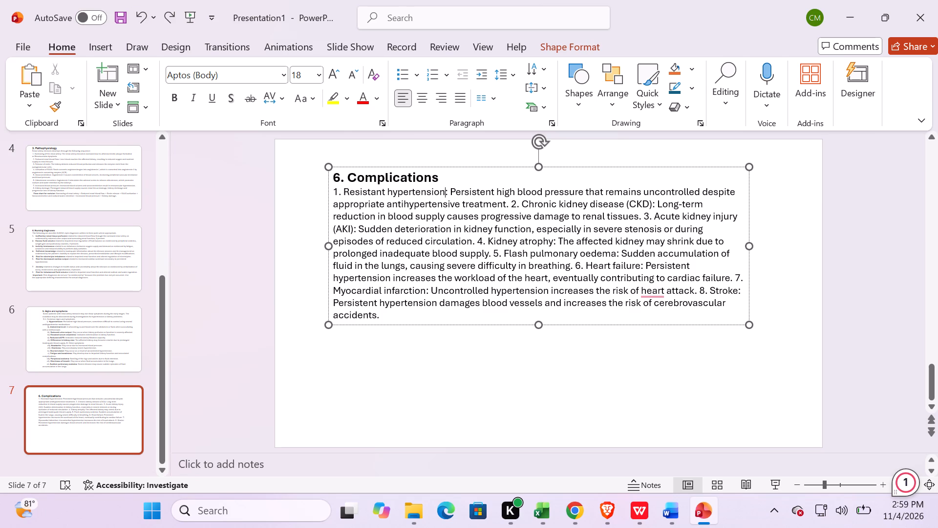
{"action": "scroll", "coordinate": [437, 192], "scroll_direction": "left", "scroll_amount": 1}
{"action": "left_click_drag", "start_coordinate": [438, 192], "coordinate": [323, 195]}
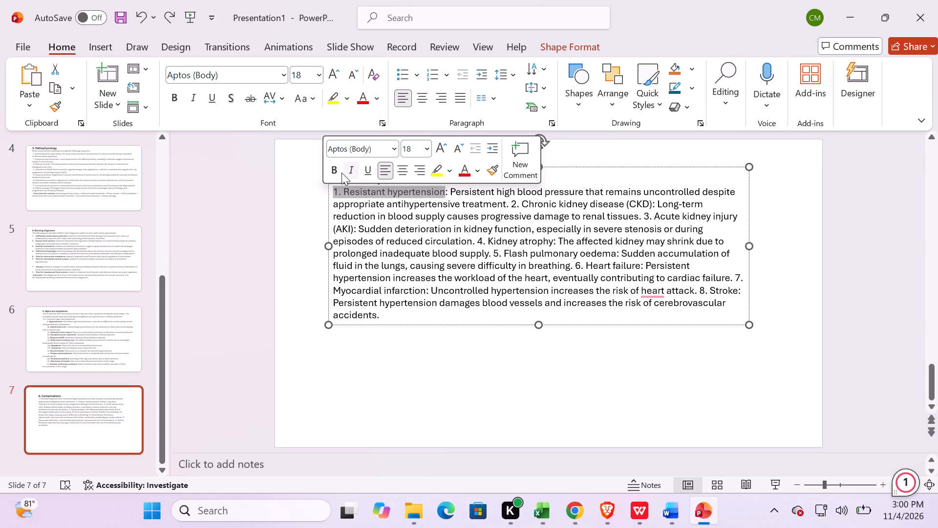
{"action": "left_click", "coordinate": [334, 171]}
{"action": "left_click", "coordinate": [357, 214]}
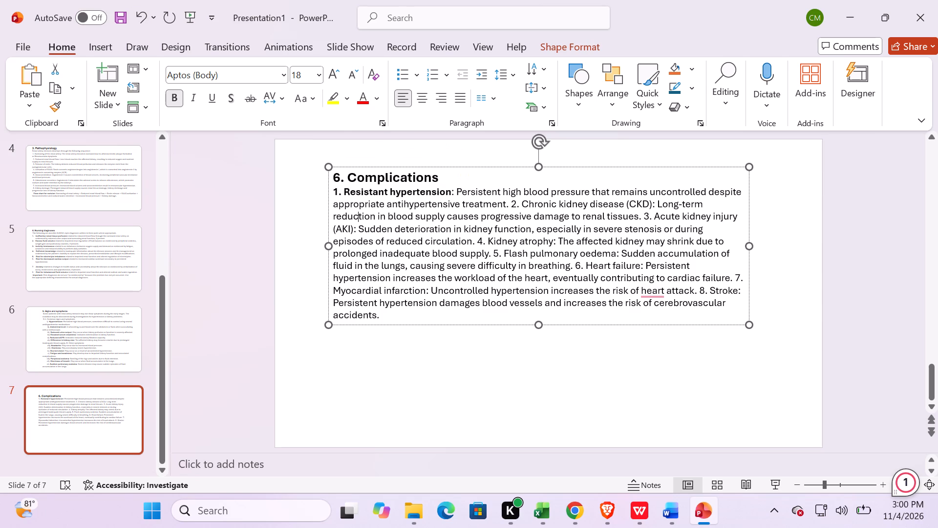
Start item 2, Chronic kidney disease, on a new line after the Resistant hypertension item.
{"action": "left_click", "coordinate": [509, 204]}
{"action": "key", "text": "Return"}
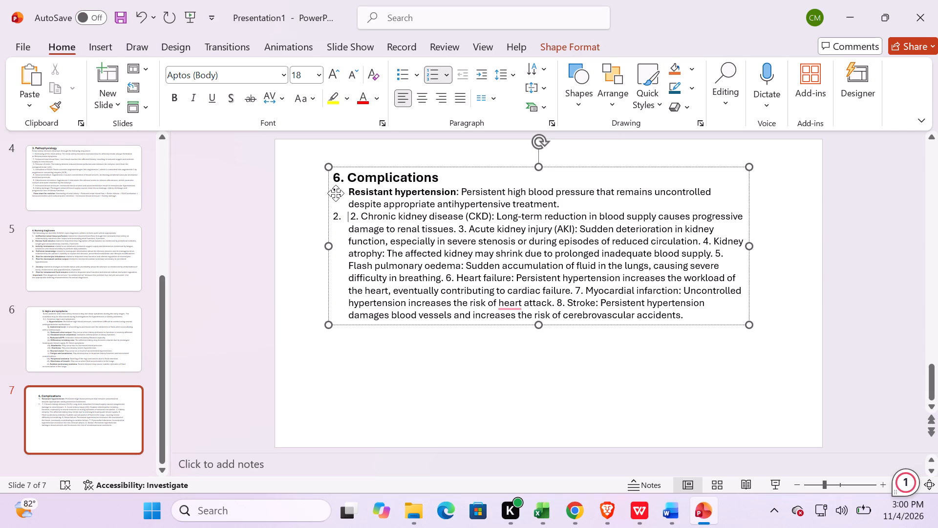
Remove the automatic list numbering from the Chronic kidney disease paragraph, keeping its original number 2 in the text.
{"action": "left_click", "coordinate": [337, 193]}
{"action": "left_click", "coordinate": [337, 193]}
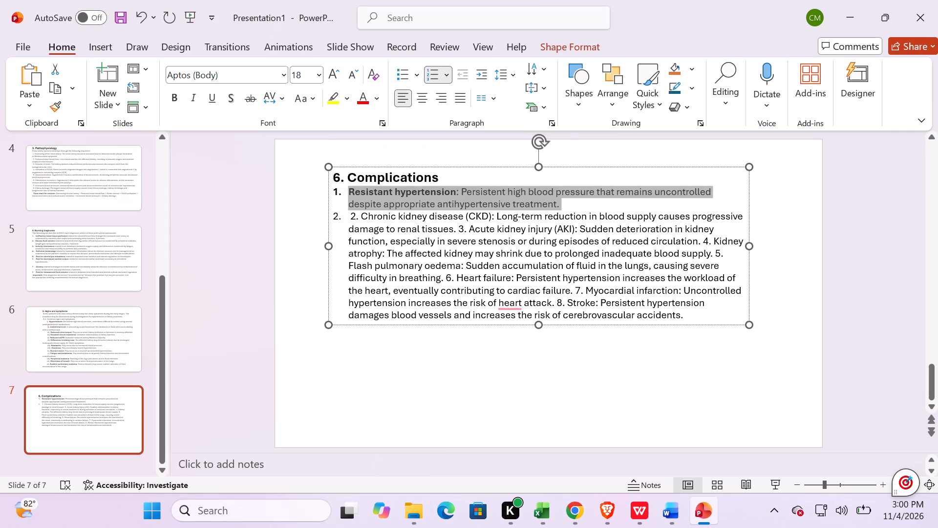
{"action": "left_click", "coordinate": [353, 213]}
{"action": "left_click", "coordinate": [338, 213]}
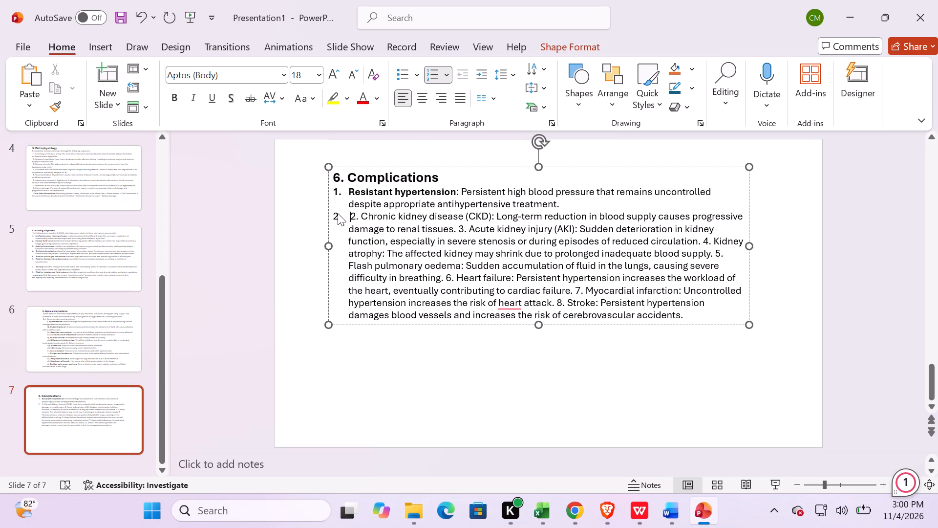
{"action": "left_click", "coordinate": [338, 213]}
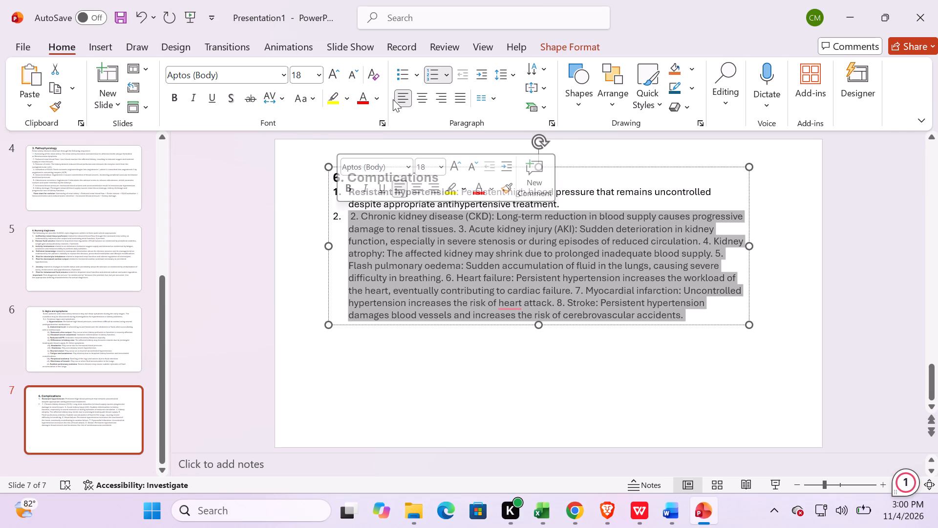
{"action": "left_click", "coordinate": [444, 76]}
{"action": "left_click", "coordinate": [450, 102]}
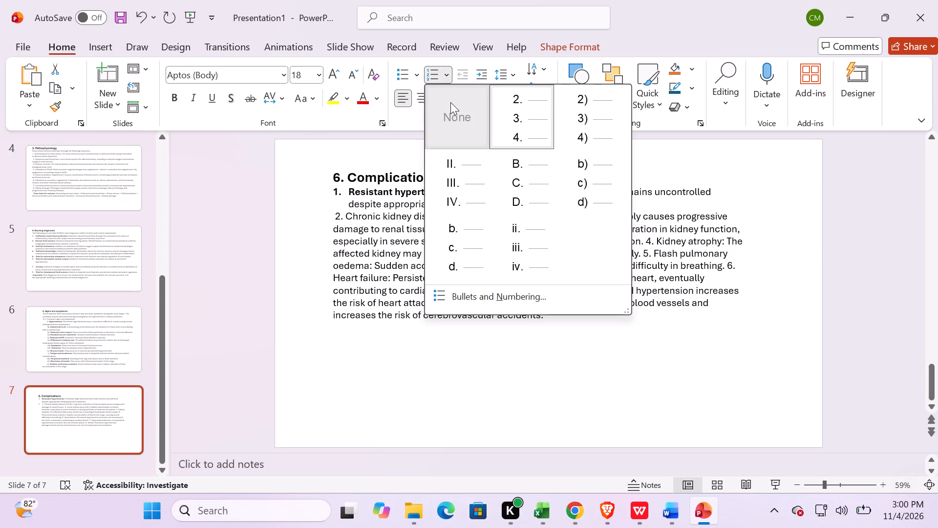
{"action": "left_click", "coordinate": [329, 380]}
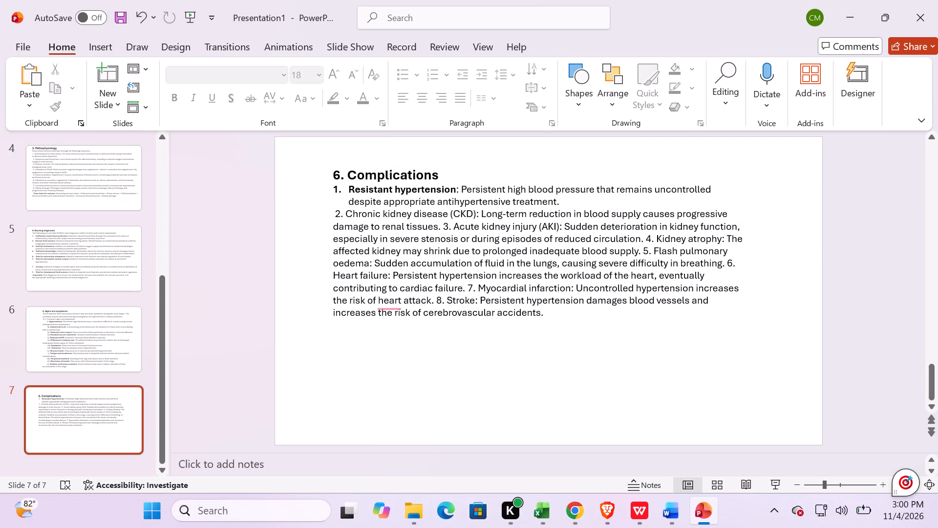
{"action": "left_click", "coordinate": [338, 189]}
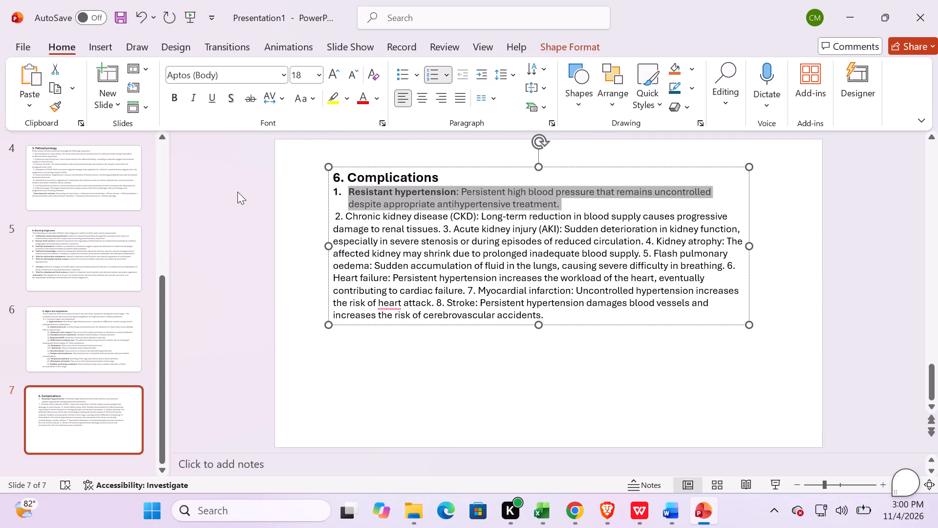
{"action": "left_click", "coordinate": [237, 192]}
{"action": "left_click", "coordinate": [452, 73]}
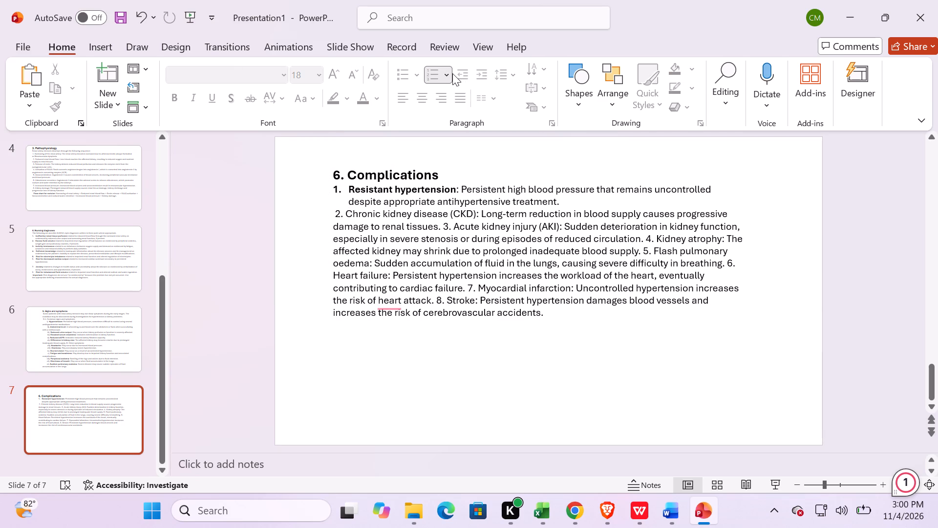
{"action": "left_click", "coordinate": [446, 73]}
Undo the automatic numbering, the line break before item 2, the bold Resistant hypertension label and the line break after the Complications heading.
{"action": "left_click", "coordinate": [134, 20]}
{"action": "left_click", "coordinate": [134, 20]}
{"action": "left_click", "coordinate": [134, 20]}
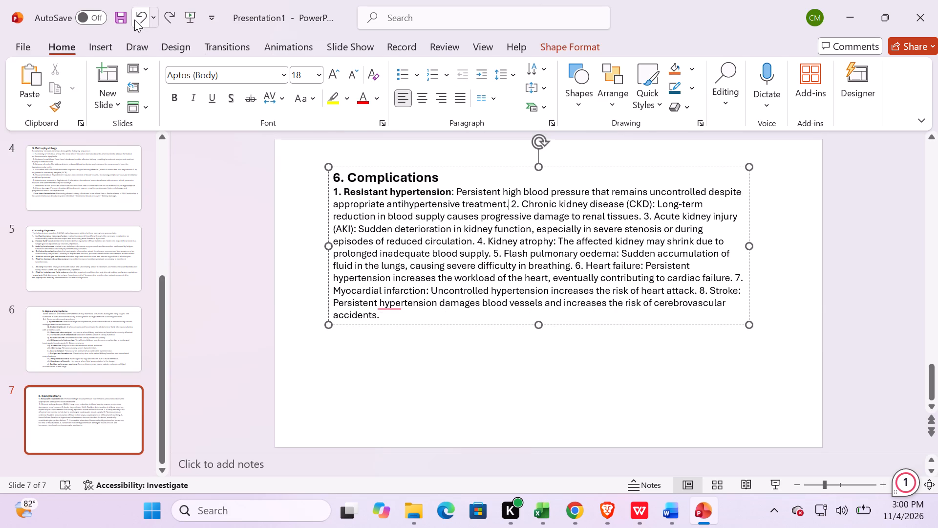
{"action": "left_click", "coordinate": [134, 20]}
{"action": "left_click", "coordinate": [134, 20]}
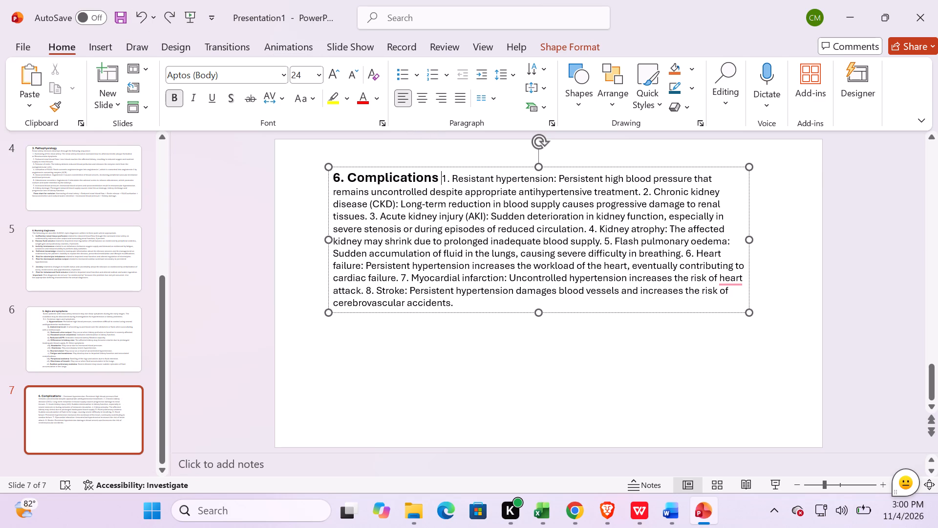
Start item 1, Resistant hypertension, on a new line below the Complications heading and indent it with two spaces.
{"action": "key", "text": "Return"}
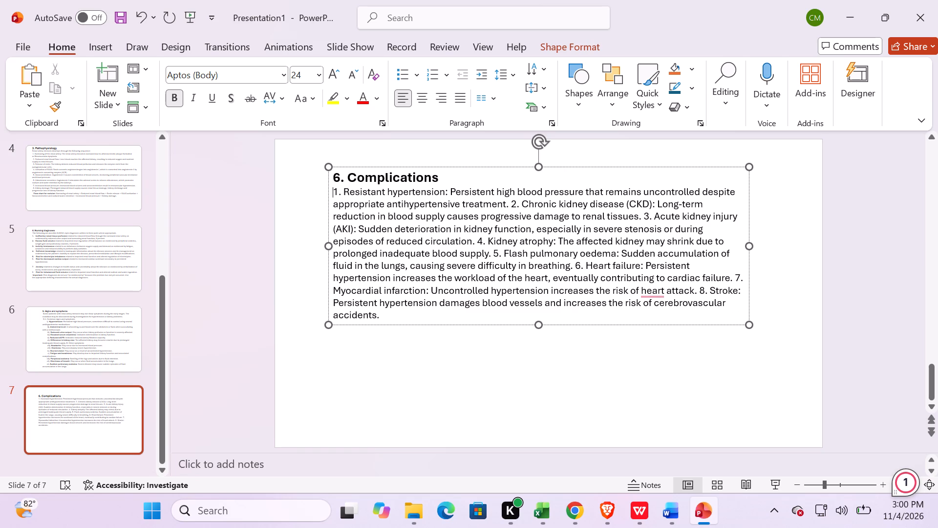
{"action": "key", "text": "space"}
{"action": "key", "text": "space"}
{"action": "key", "text": "space"}
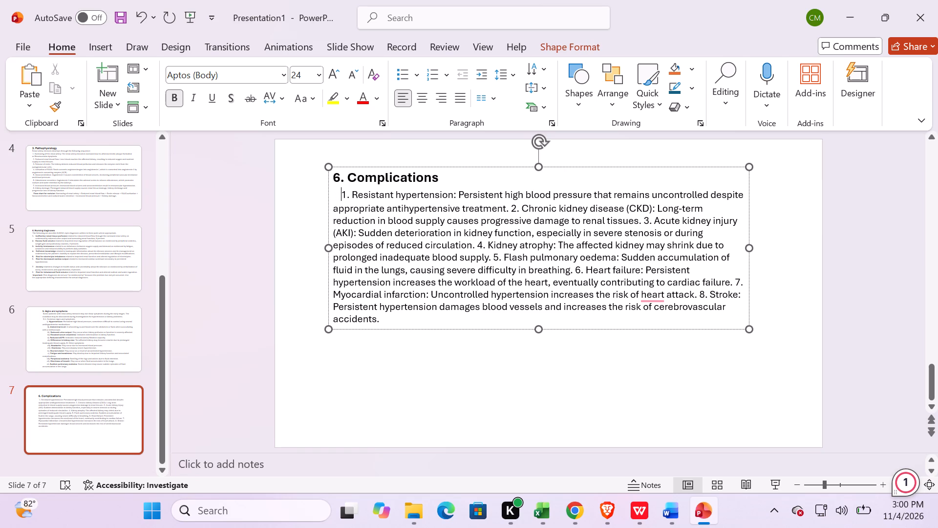
{"action": "key", "text": "space"}
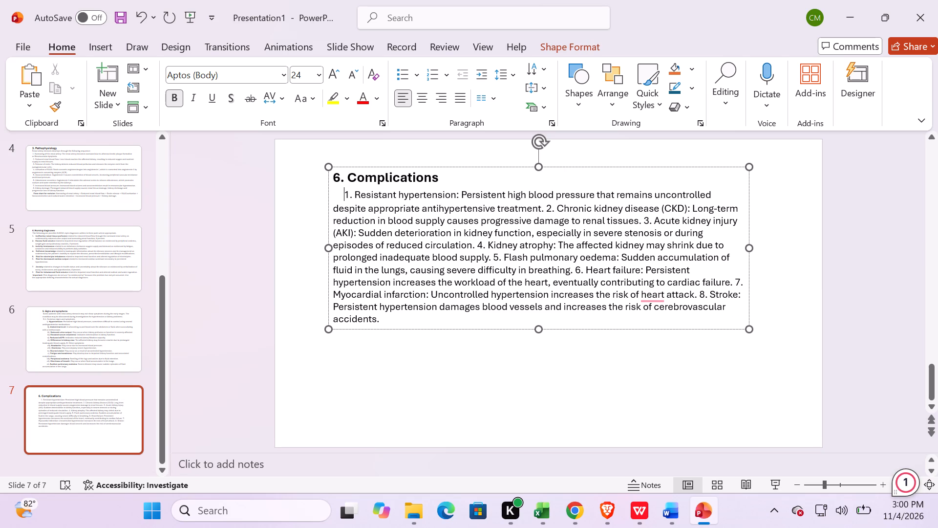
{"action": "key", "text": "BackSpace"}
{"action": "key", "text": "BackSpace"}
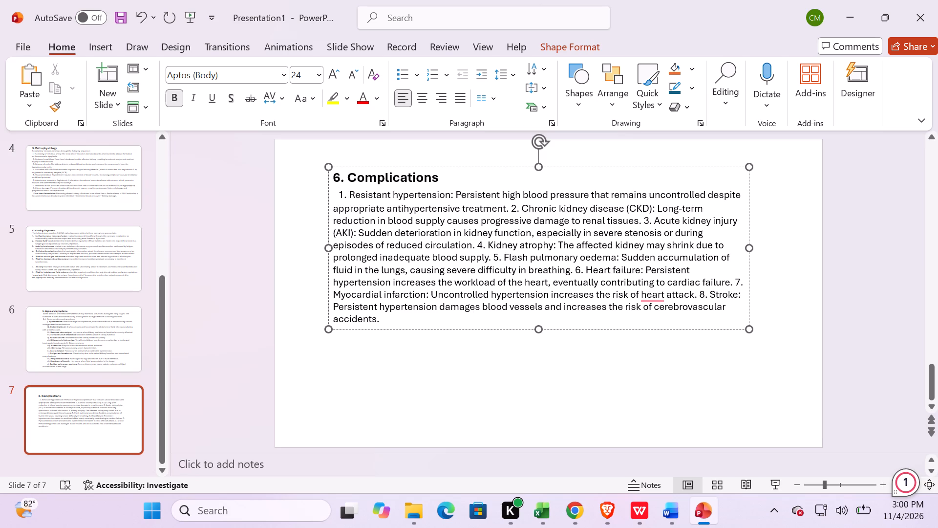
Make the "Resistant hypertension:" label of item 1 bold, including its colon.
{"action": "left_click_drag", "start_coordinate": [453, 193], "coordinate": [346, 198]}
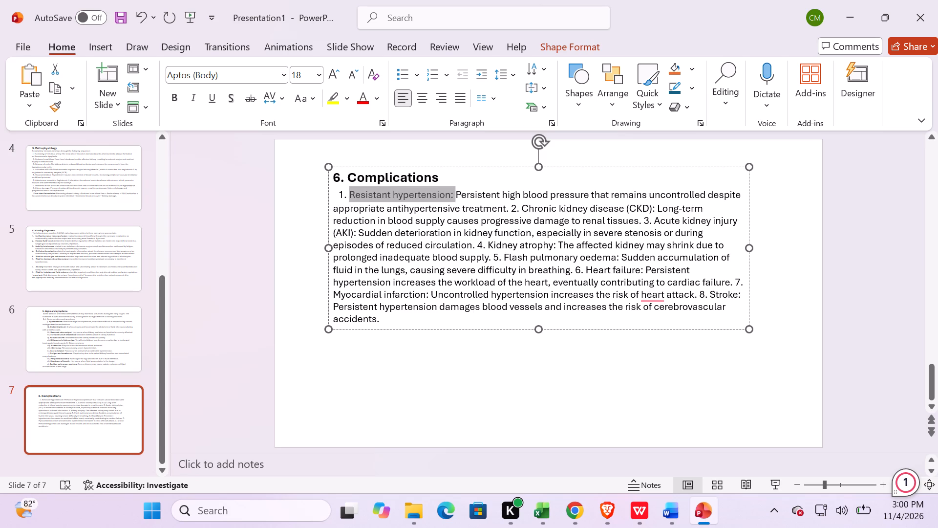
{"action": "left_click_drag", "start_coordinate": [346, 198], "coordinate": [344, 198]}
{"action": "left_click", "coordinate": [349, 174]}
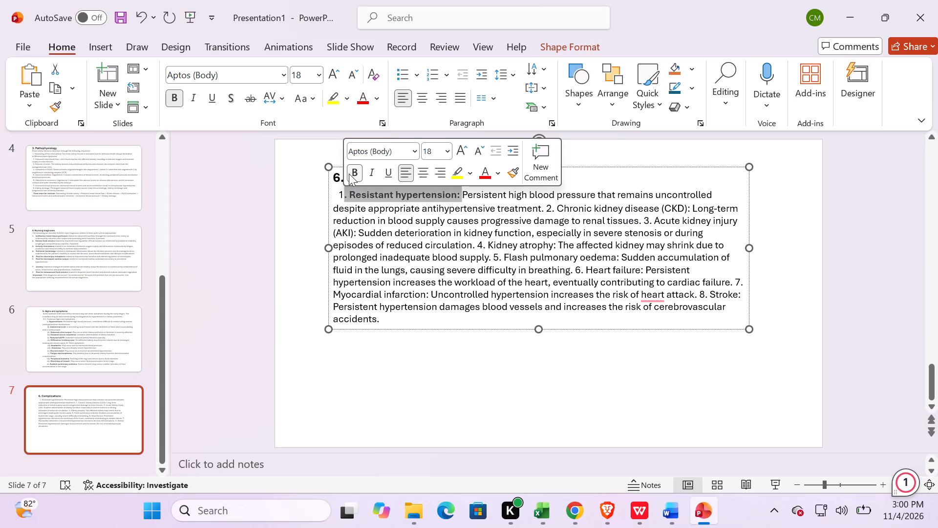
Start item 2, Chronic kidney disease, on a new line and add three leading spaces to indent it.
{"action": "left_click", "coordinate": [543, 207]}
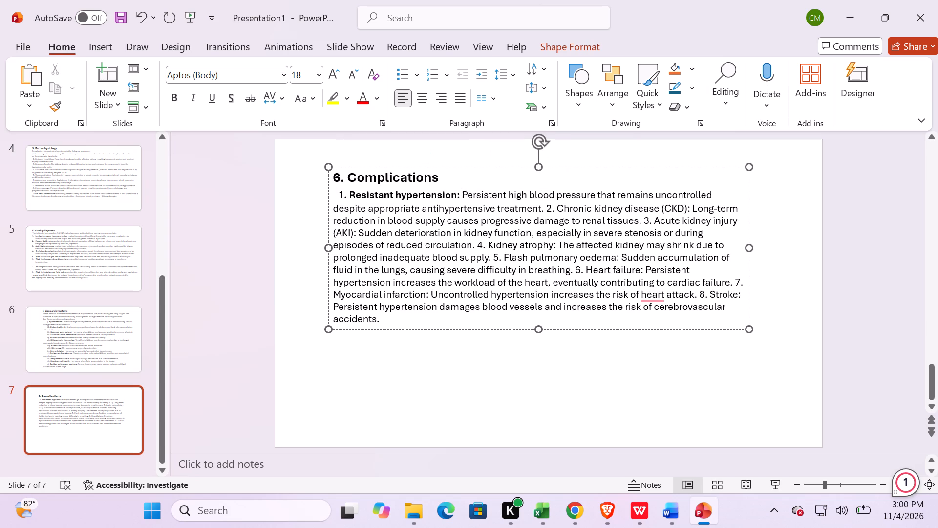
{"action": "key", "text": "Return"}
{"action": "key", "text": "space"}
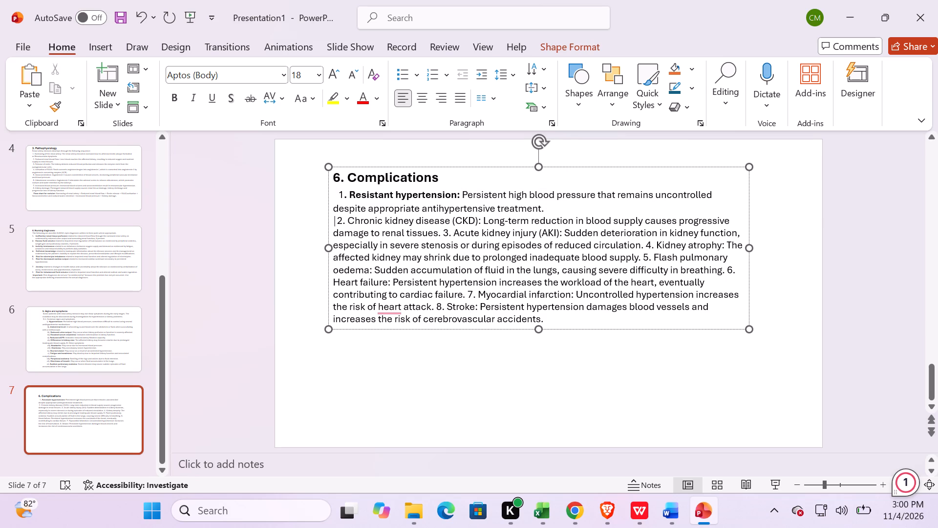
{"action": "key", "text": "space"}
{"action": "key", "text": "space"}
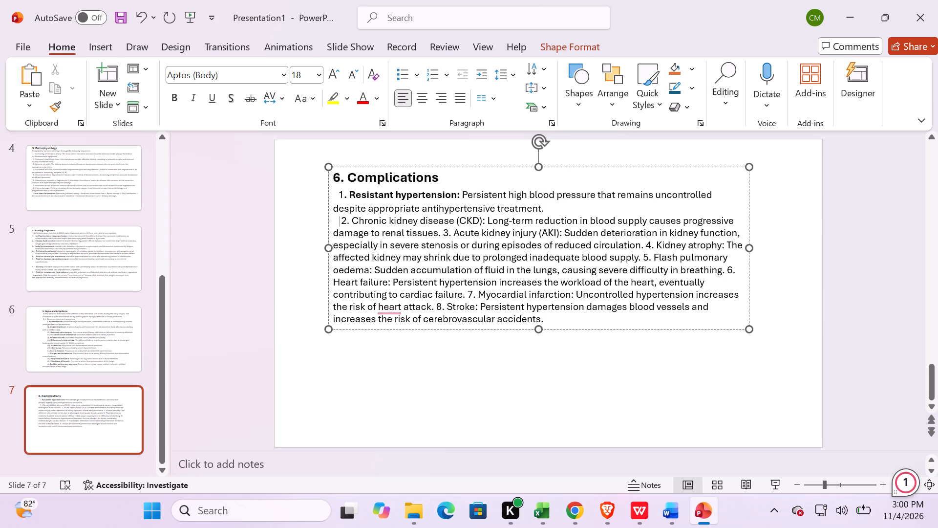
{"action": "key", "text": "BackSpace"}
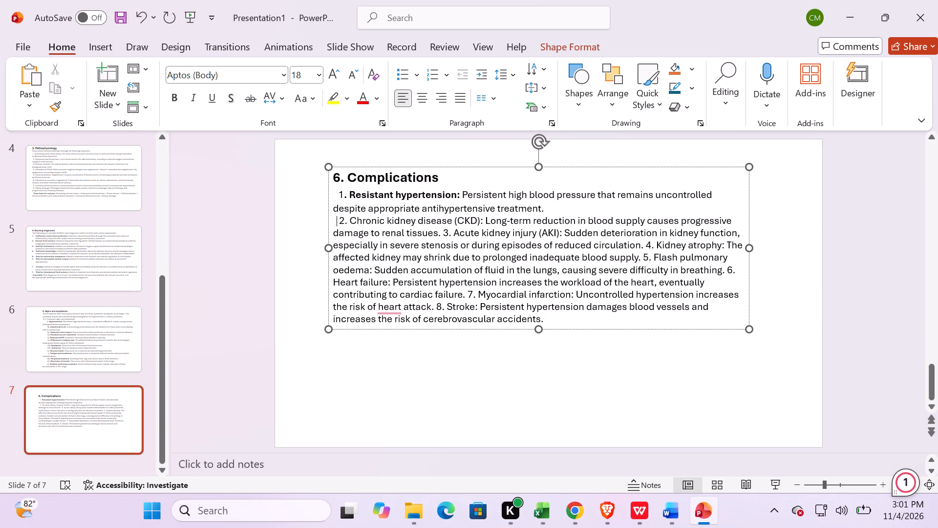
{"action": "key", "text": "space"}
{"action": "key", "text": "space"}
{"action": "key", "text": "space"}
{"action": "key", "text": "space"}
{"action": "key", "text": "space"}
{"action": "key", "text": "space"}
{"action": "key", "text": "space"}
{"action": "key", "text": "space"}
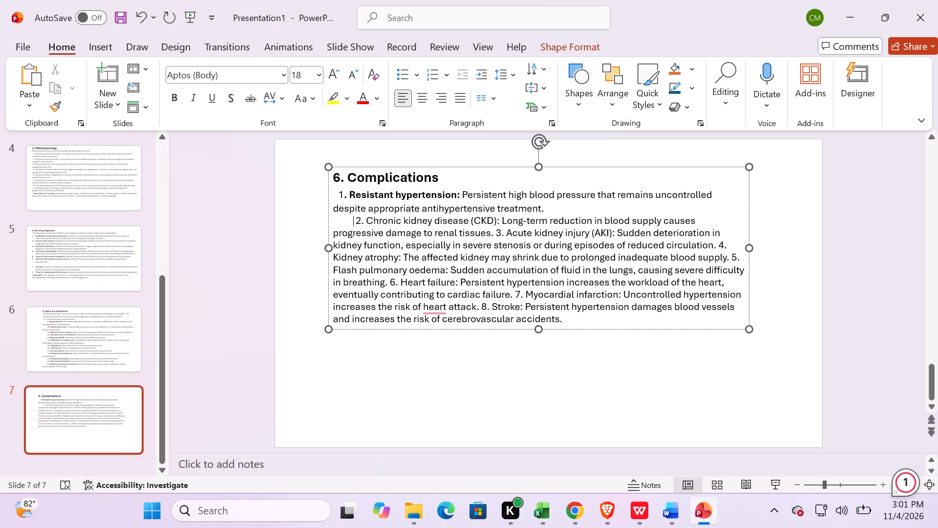
{"action": "key", "text": "BackSpace"}
{"action": "key", "text": "BackSpace"}
{"action": "key", "text": "BackSpace"}
{"action": "key", "text": "BackSpace"}
{"action": "key", "text": "BackSpace"}
{"action": "key", "text": "BackSpace"}
{"action": "key", "text": "BackSpace"}
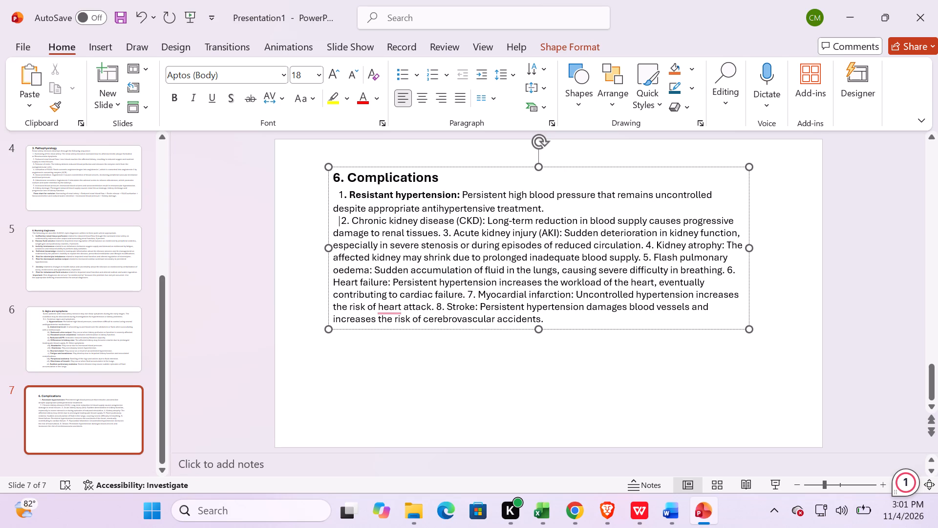
{"action": "key", "text": "space"}
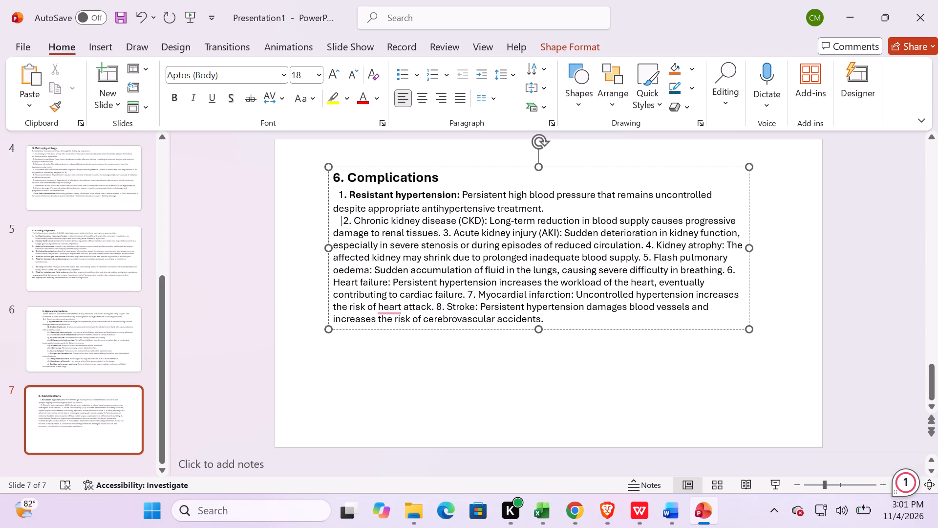
{"action": "key", "text": "BackSpace"}
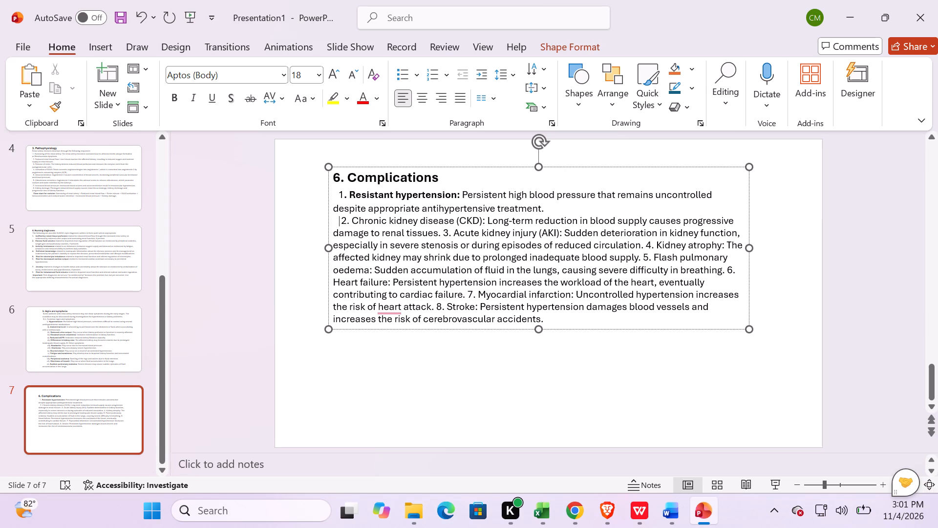
Make the label "2. Chronic kidney disease (CKD" bold, leaving out the closing bracket and colon.
{"action": "left_click_drag", "start_coordinate": [335, 218], "coordinate": [362, 218]}
{"action": "scroll", "coordinate": [344, 218], "scroll_direction": "right", "scroll_amount": 1}
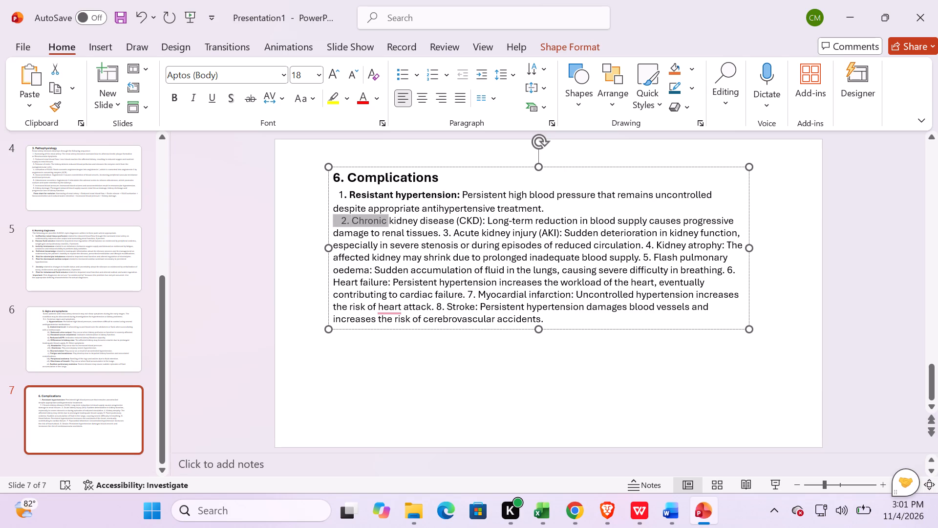
{"action": "scroll", "coordinate": [362, 218], "scroll_direction": "right", "scroll_amount": 1}
{"action": "left_click_drag", "start_coordinate": [362, 218], "coordinate": [474, 220]}
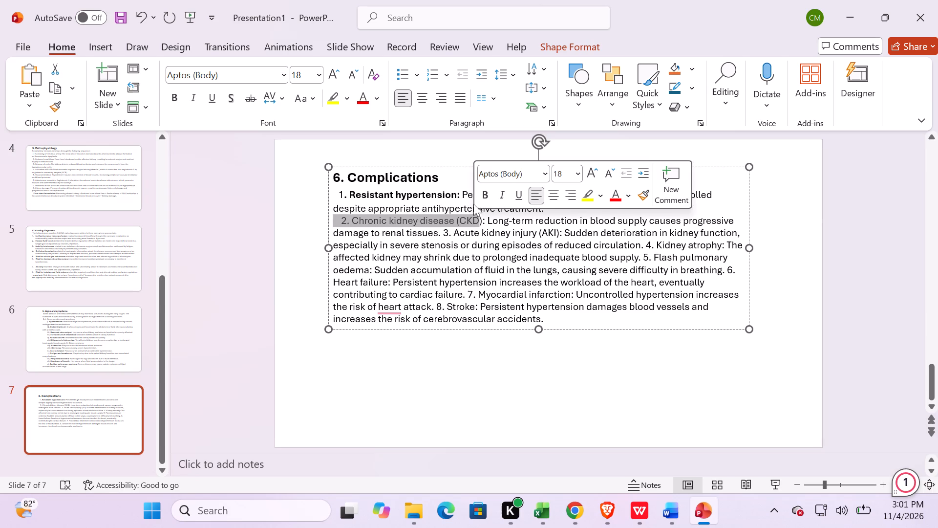
{"action": "left_click", "coordinate": [486, 198]}
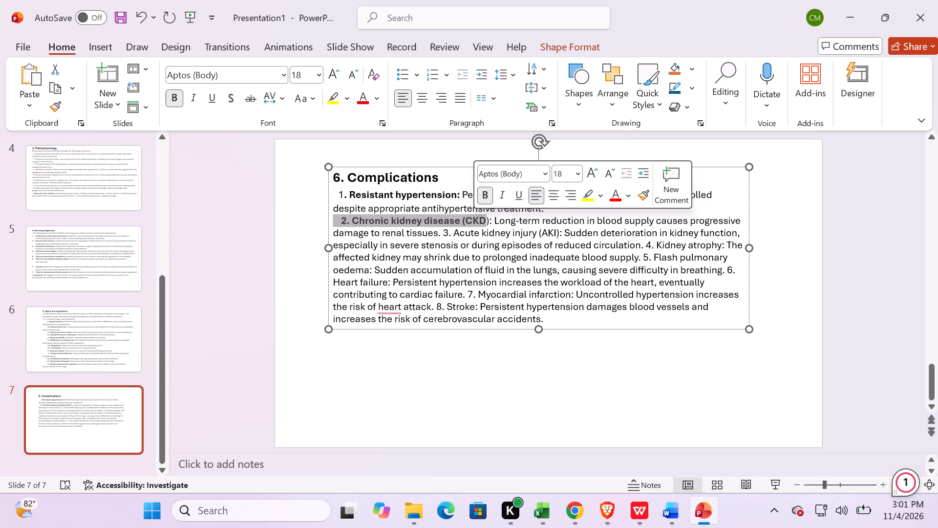
Start item 3, Acute kidney injury, on a new line and indent it with four spaces.
{"action": "left_click", "coordinate": [443, 230]}
{"action": "key", "text": "Return"}
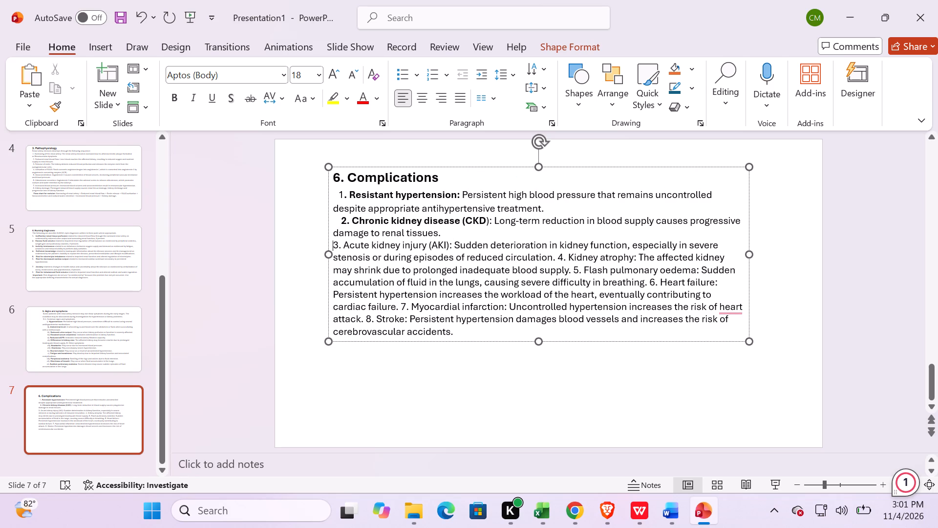
{"action": "key", "text": "space"}
{"action": "key", "text": "space"}
{"action": "key", "text": "space"}
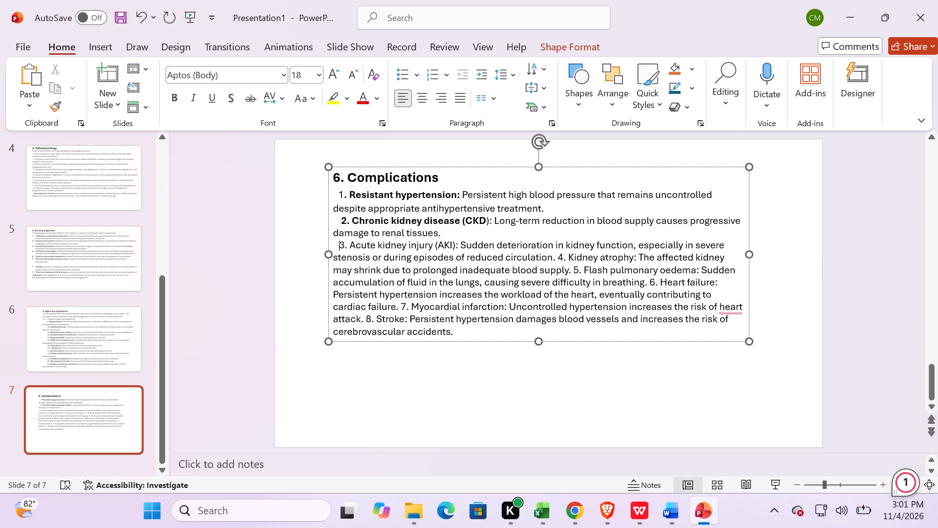
{"action": "key", "text": "space"}
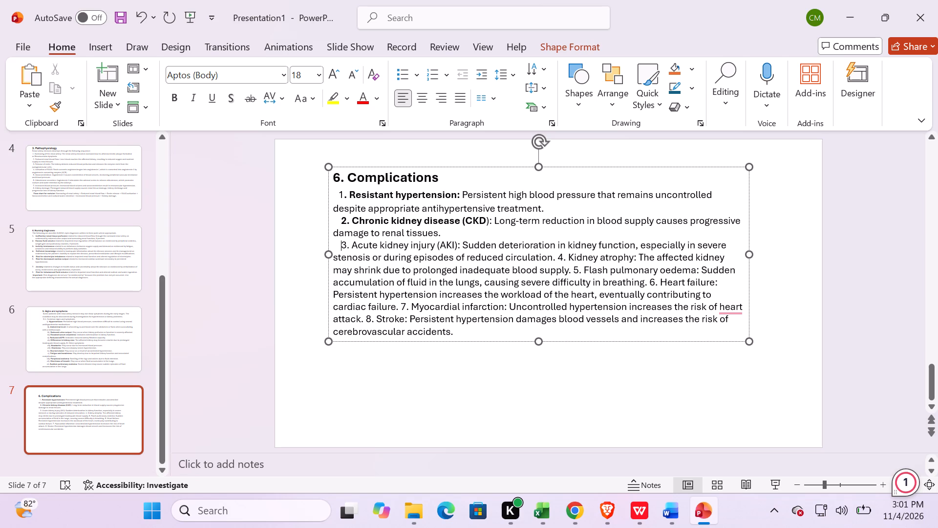
Make the label "3. Acute kidney injury (AKI" bold, leaving out the closing bracket and colon.
{"action": "left_click_drag", "start_coordinate": [335, 243], "coordinate": [408, 244]}
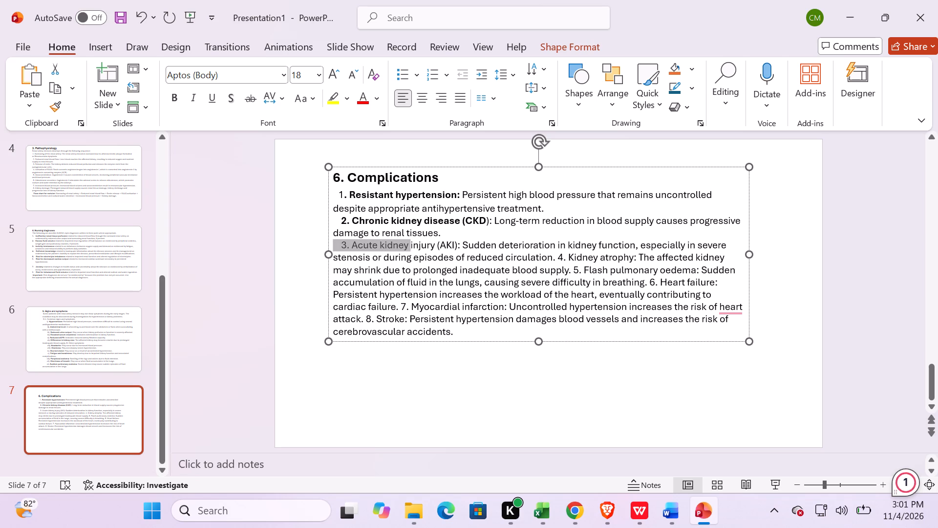
{"action": "left_click_drag", "start_coordinate": [408, 244], "coordinate": [452, 247]}
{"action": "left_click", "coordinate": [459, 220]}
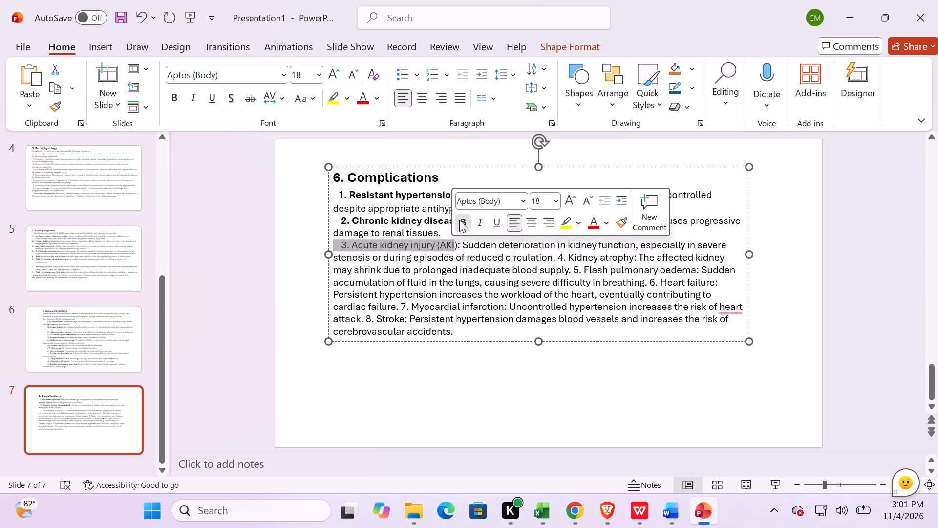
Start item 4, Kidney atrophy, on a new line and indent it with four spaces.
{"action": "left_click", "coordinate": [559, 255]}
{"action": "key", "text": "Return"}
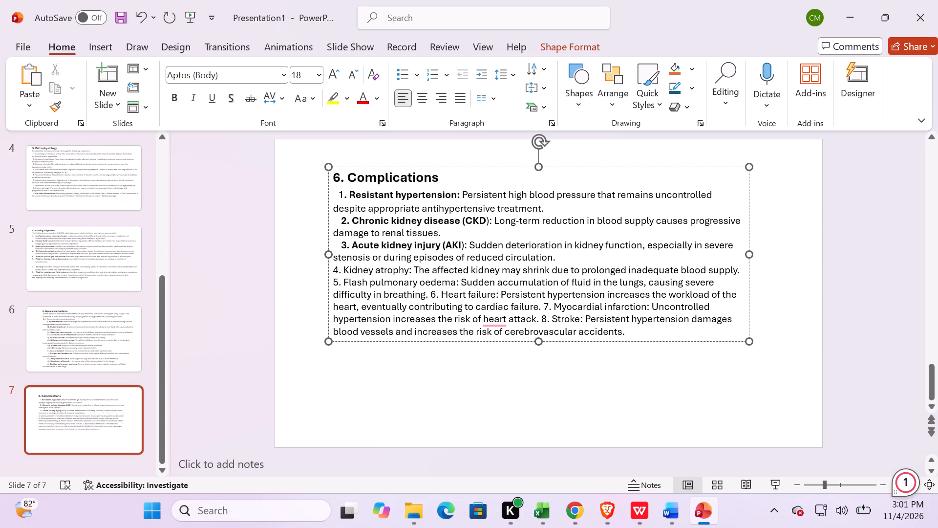
{"action": "key", "text": "space"}
{"action": "key", "text": "space"}
{"action": "key", "text": "space"}
{"action": "key", "text": "space"}
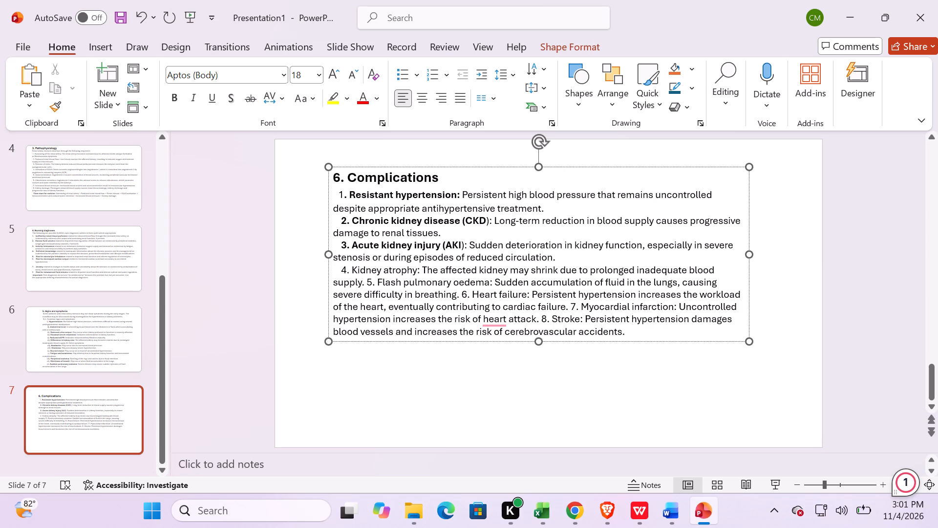
Make the label "4. Kidney atrophy" bold, including its number but not the colon.
{"action": "left_click_drag", "start_coordinate": [341, 267], "coordinate": [368, 267]}
{"action": "scroll", "coordinate": [350, 267], "scroll_direction": "right", "scroll_amount": 2}
{"action": "left_click_drag", "start_coordinate": [368, 267], "coordinate": [411, 265]}
{"action": "left_click", "coordinate": [425, 238]}
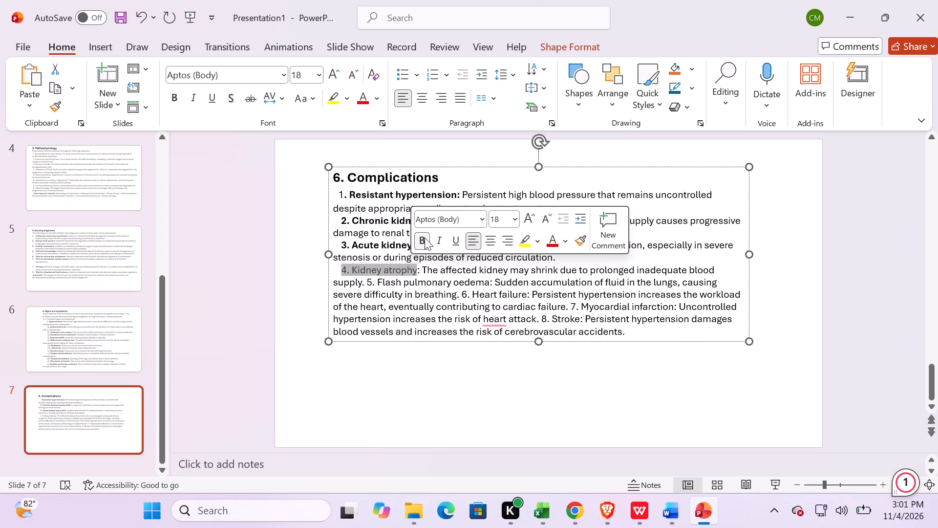
Start item 5, Flash pulmonary oedema, on a new line and add three leading spaces to indent it.
{"action": "left_click", "coordinate": [364, 281]}
{"action": "key", "text": "Return"}
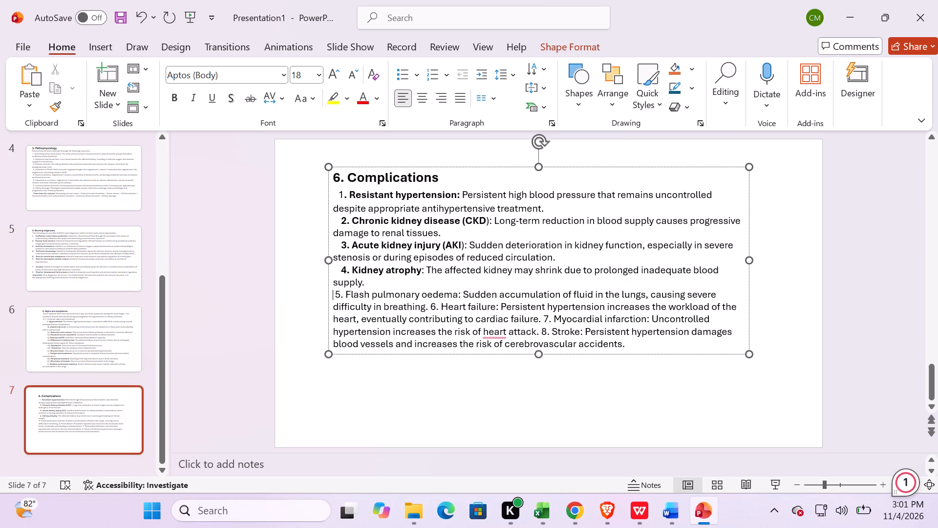
{"action": "key", "text": "space"}
{"action": "key", "text": "space"}
{"action": "key", "text": "space"}
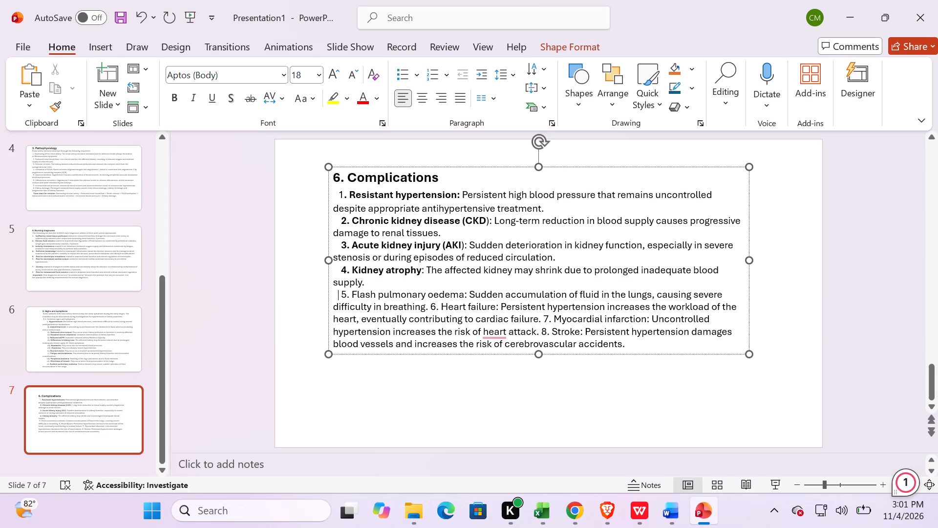
{"action": "key", "text": "space"}
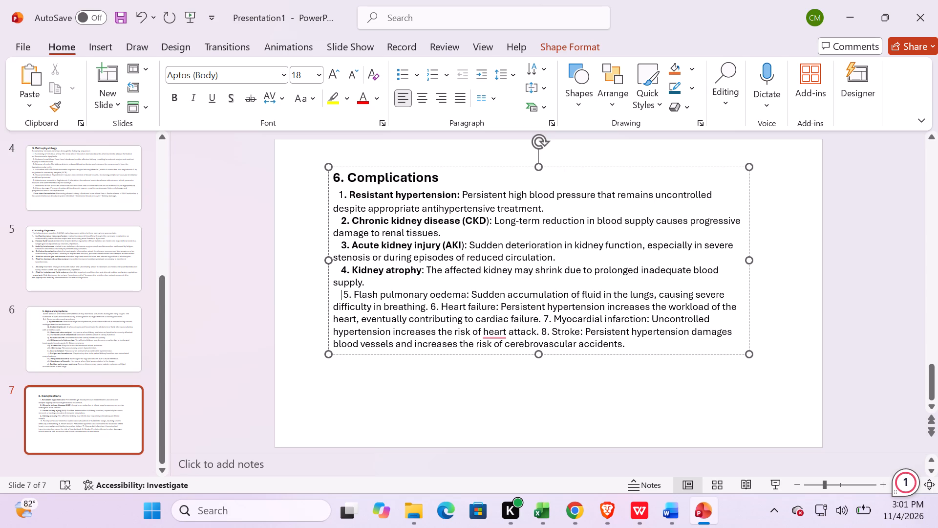
{"action": "key", "text": "BackSpace"}
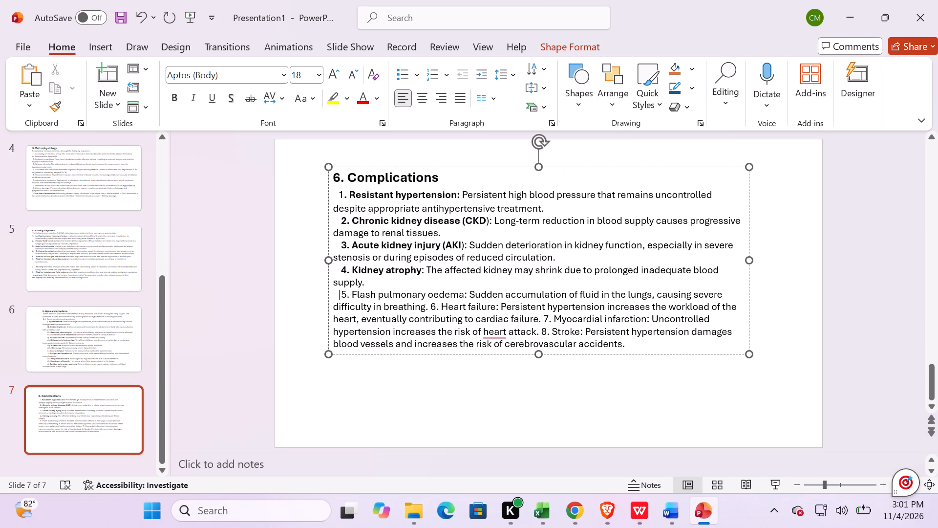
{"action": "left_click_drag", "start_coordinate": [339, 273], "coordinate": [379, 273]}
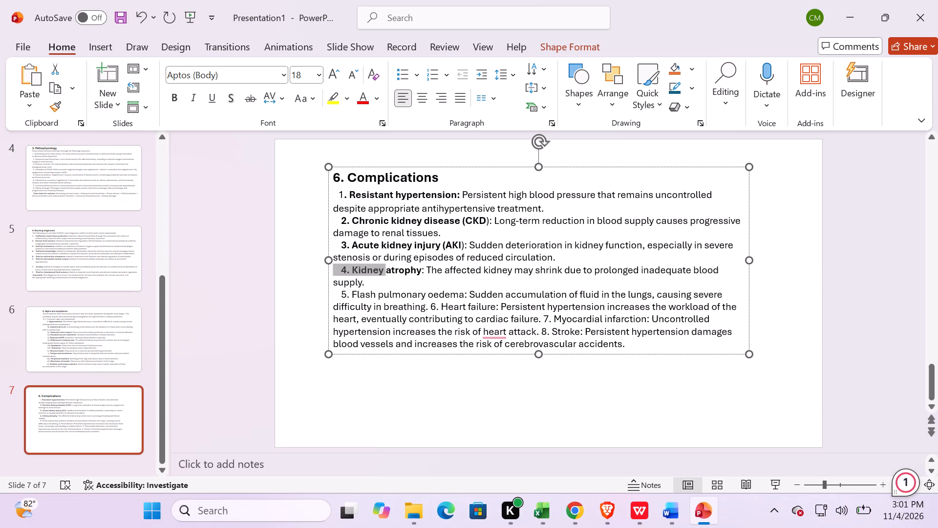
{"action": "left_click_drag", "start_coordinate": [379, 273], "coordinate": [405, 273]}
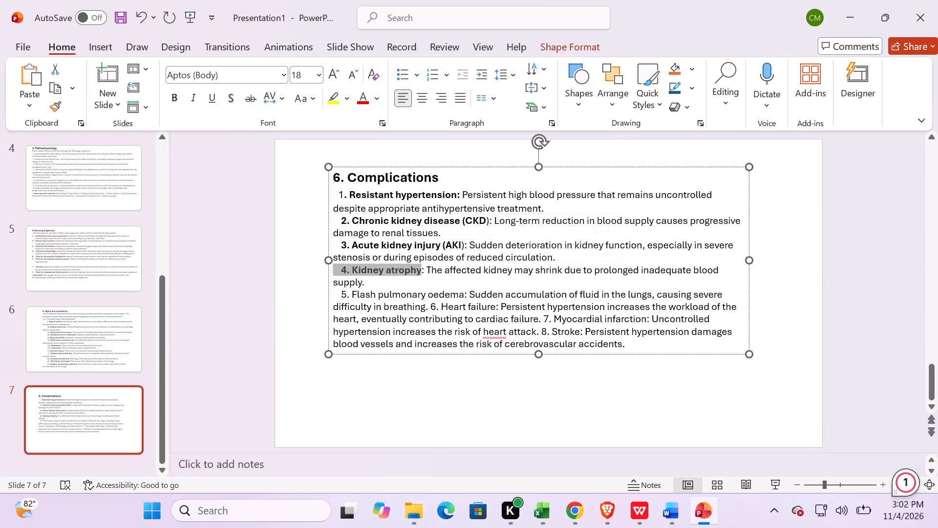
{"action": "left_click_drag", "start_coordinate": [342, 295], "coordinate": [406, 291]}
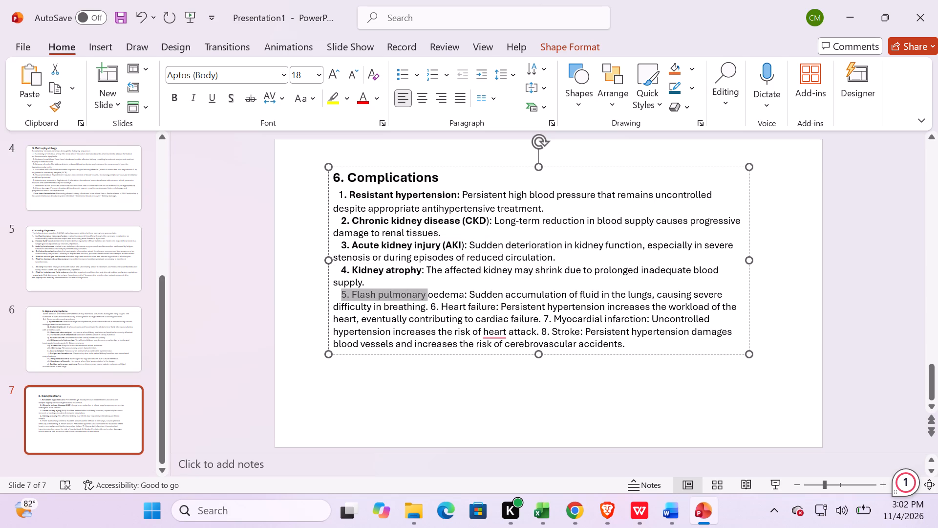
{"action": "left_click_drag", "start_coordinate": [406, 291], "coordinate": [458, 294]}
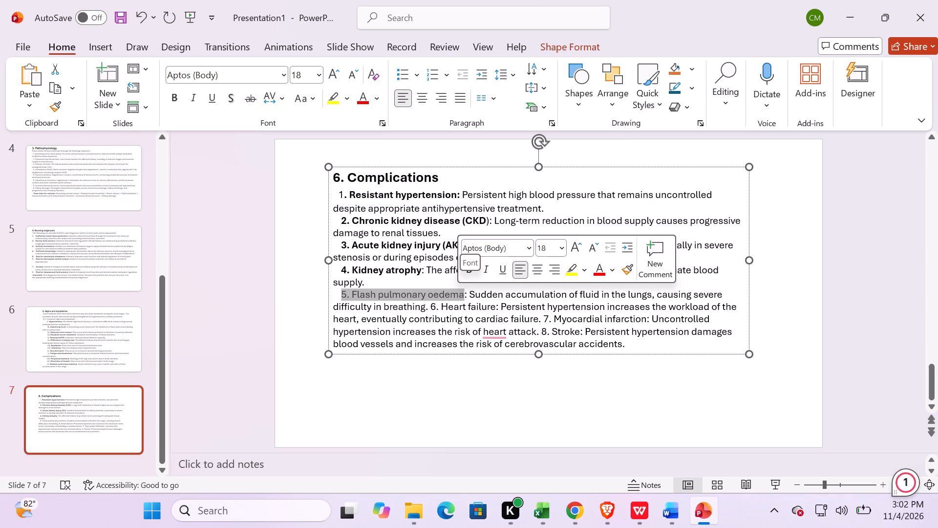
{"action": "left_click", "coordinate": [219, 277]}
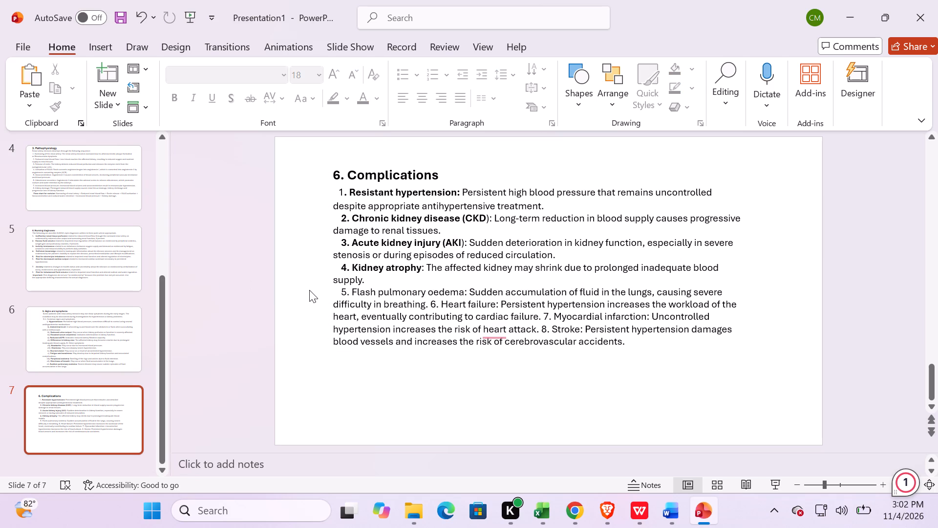
Make the label "Flash pulmonary oedema" in item 5 bold, leaving out its number and the colon.
{"action": "left_click_drag", "start_coordinate": [353, 291], "coordinate": [424, 291]}
{"action": "scroll", "coordinate": [362, 291], "scroll_direction": "right", "scroll_amount": 1}
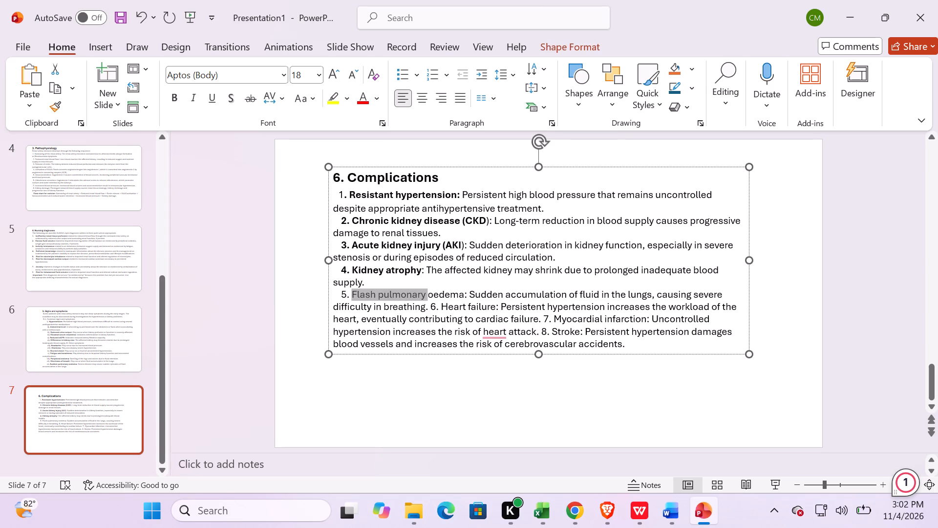
{"action": "left_click_drag", "start_coordinate": [424, 291], "coordinate": [462, 289]}
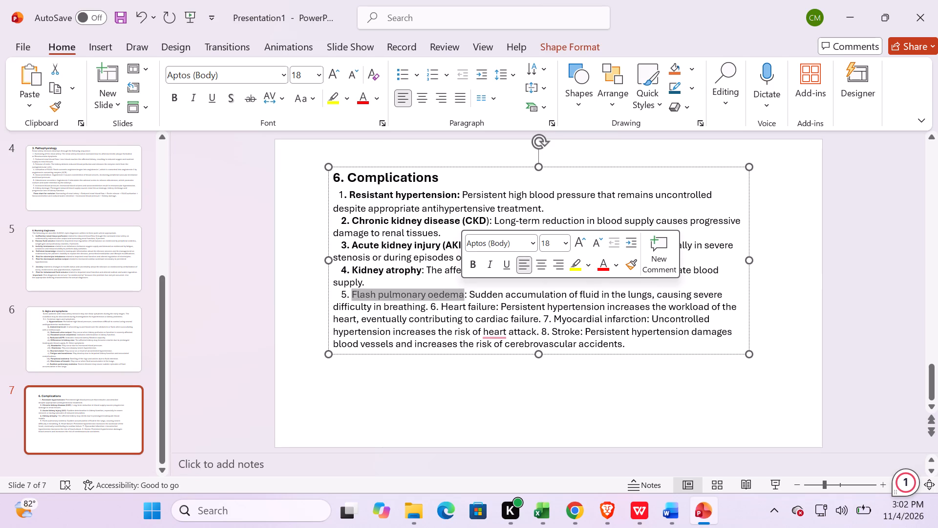
{"action": "left_click", "coordinate": [472, 264]}
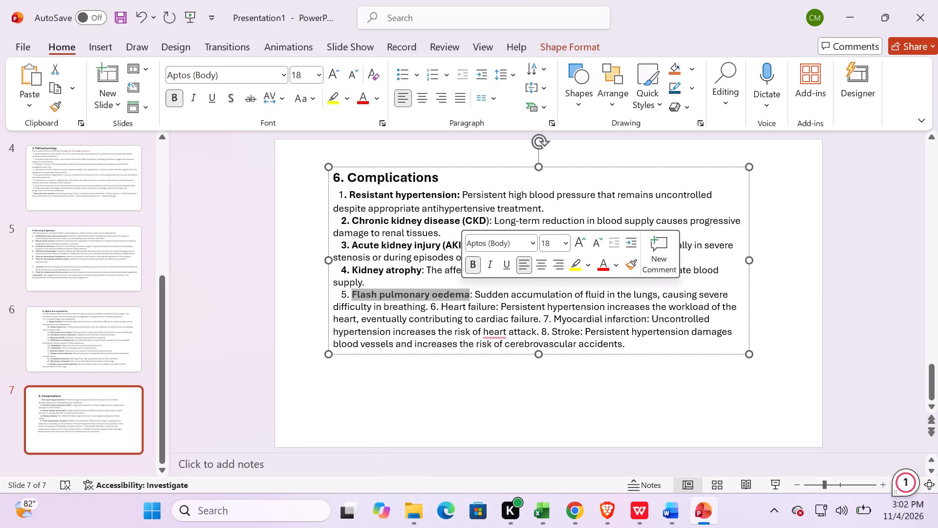
Start item 6, Heart failure, on a new line and indent it with four spaces.
{"action": "left_click", "coordinate": [430, 310]}
{"action": "key", "text": "Return"}
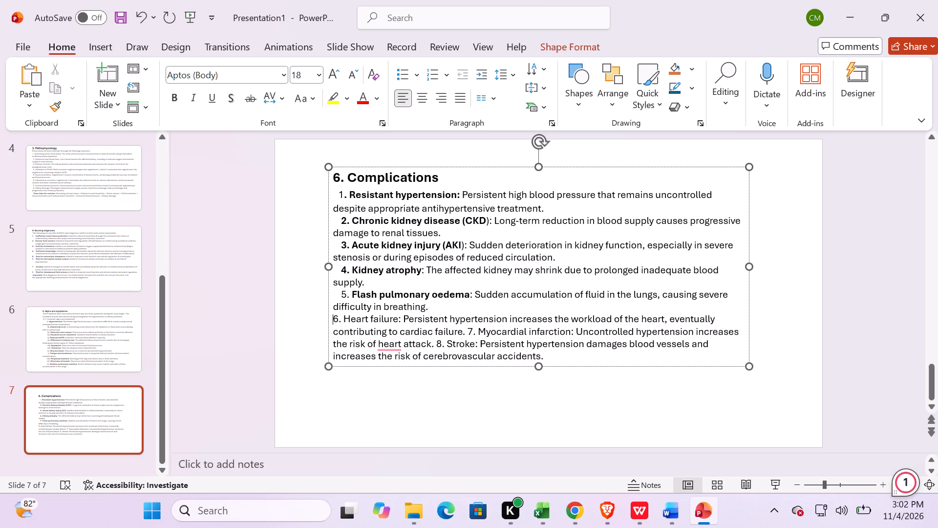
{"action": "key", "text": "space"}
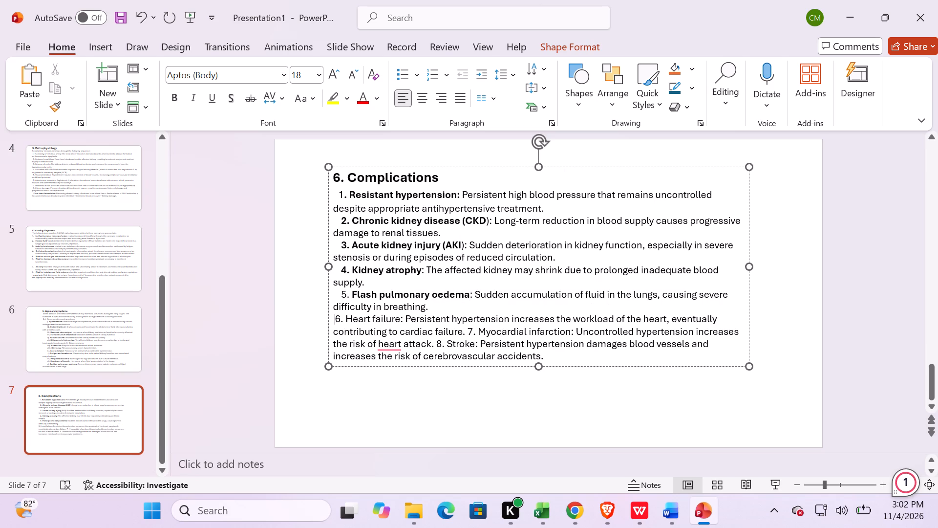
{"action": "key", "text": "space"}
{"action": "key", "text": "space"}
{"action": "key", "text": "space"}
{"action": "key", "text": "space"}
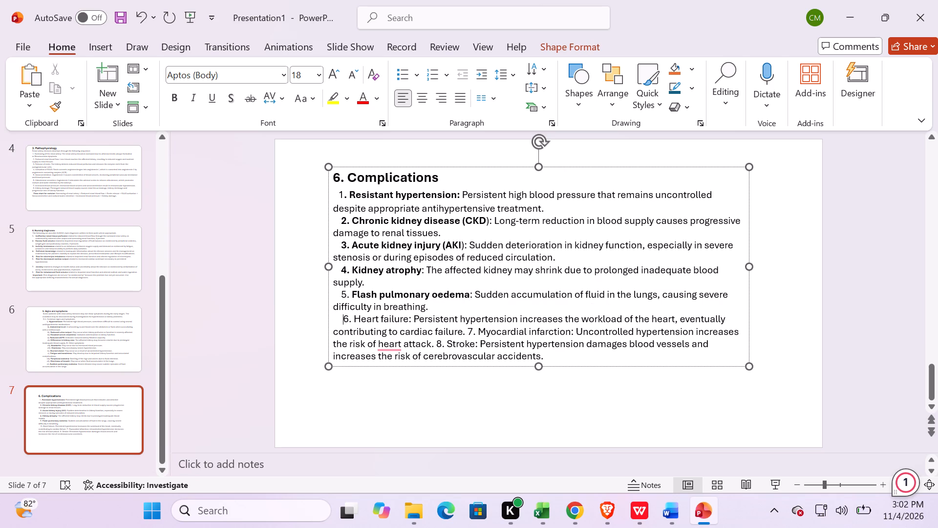
{"action": "key", "text": "BackSpace"}
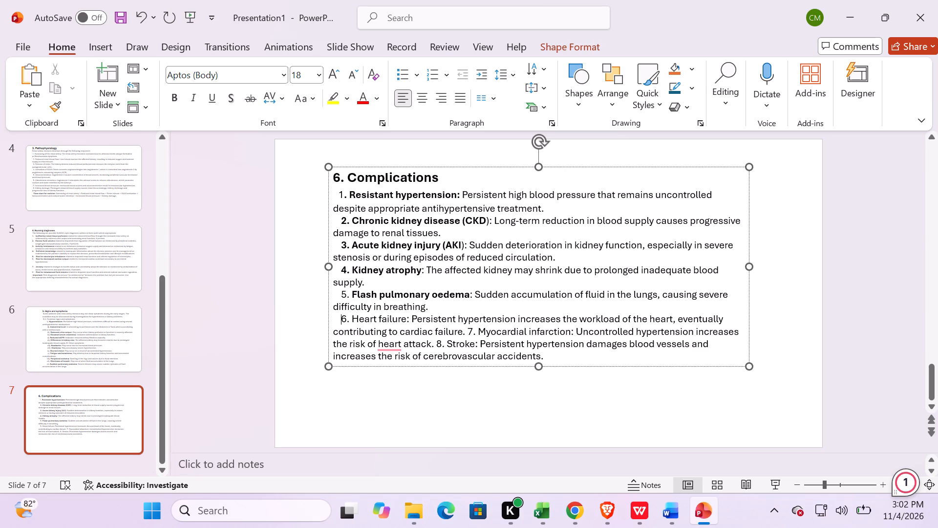
Make the label "6. Heart failure:" bold, including its number and the colon.
{"action": "left_click_drag", "start_coordinate": [338, 321], "coordinate": [399, 324]}
{"action": "scroll", "coordinate": [346, 322], "scroll_direction": "right", "scroll_amount": 1}
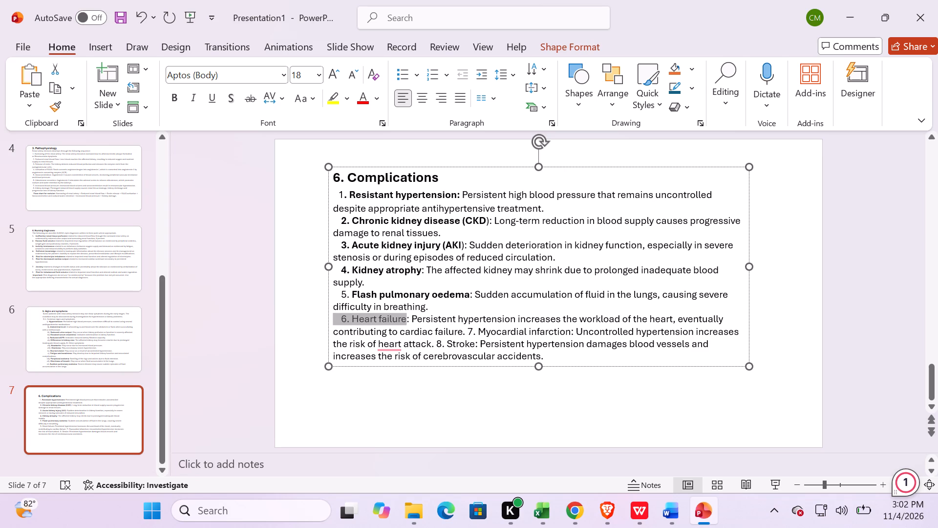
{"action": "scroll", "coordinate": [399, 324], "scroll_direction": "right", "scroll_amount": 1}
{"action": "left_click_drag", "start_coordinate": [399, 324], "coordinate": [409, 323]}
{"action": "scroll", "coordinate": [412, 324], "scroll_direction": "right", "scroll_amount": 1}
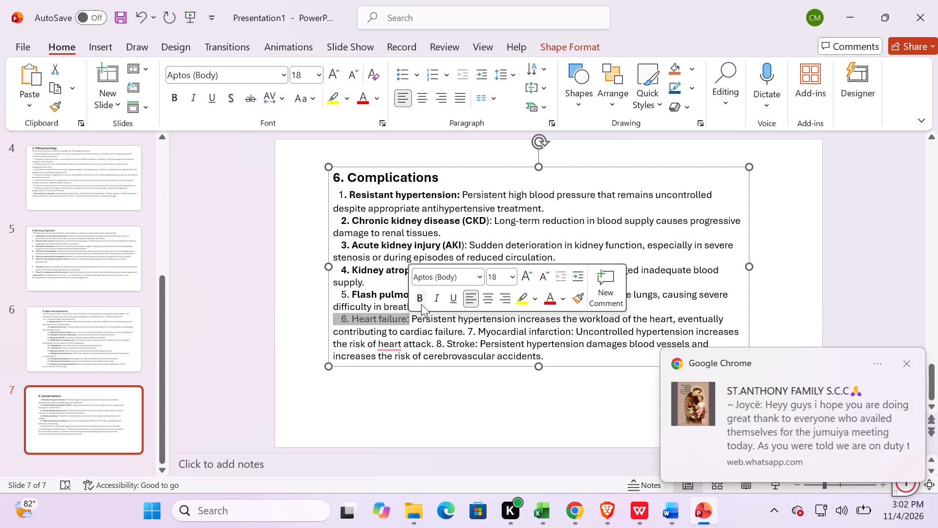
{"action": "left_click", "coordinate": [422, 298]}
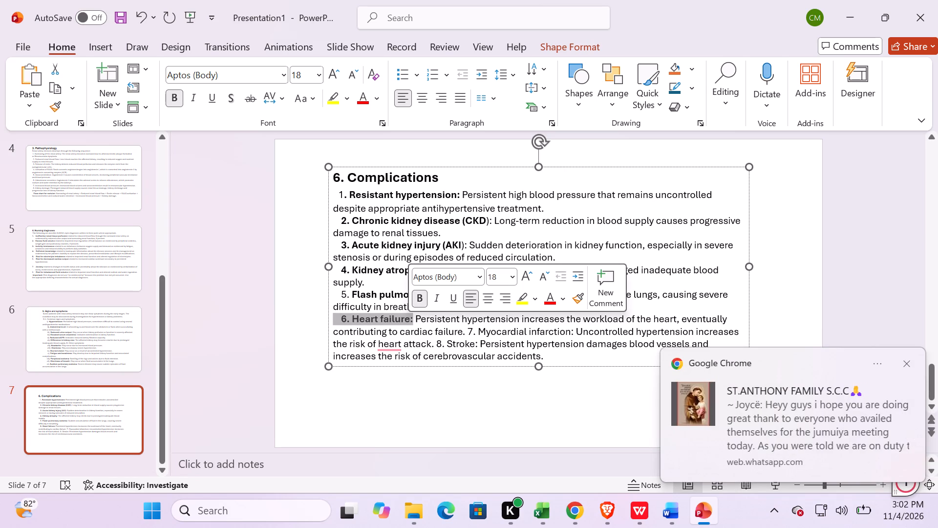
Start item 7, Myocardial infarction, on a new line and indent it with four spaces.
{"action": "left_click", "coordinate": [469, 327]}
{"action": "key", "text": "Return"}
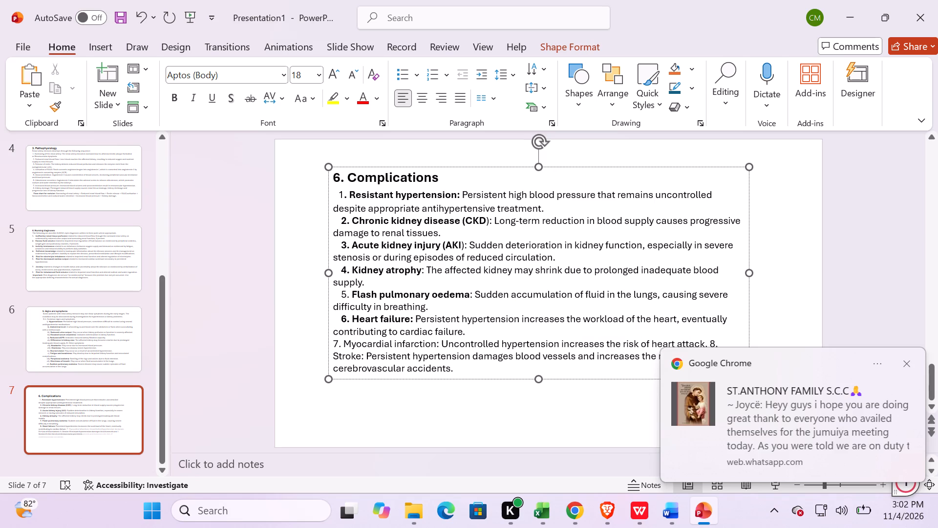
{"action": "key", "text": "space"}
{"action": "key", "text": "space"}
{"action": "key", "text": "space"}
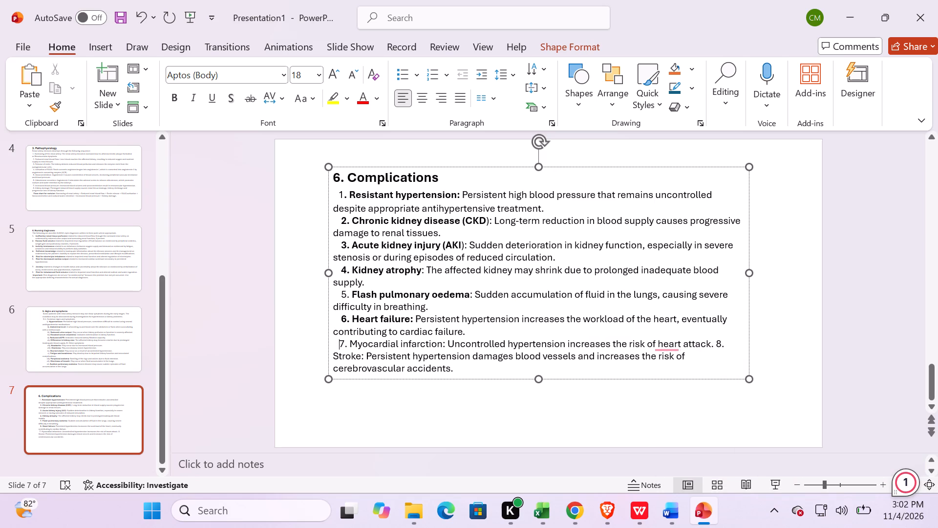
{"action": "key", "text": "space"}
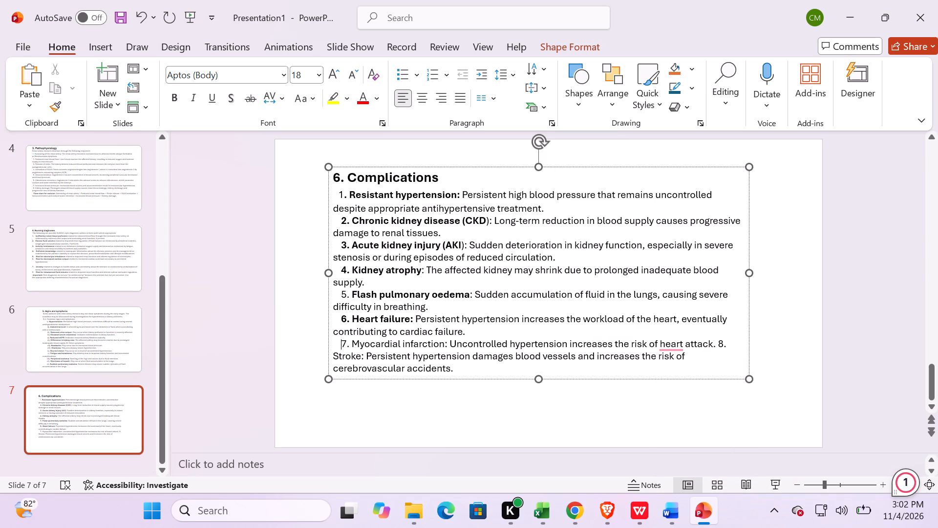
Make the label "7. Myocardial infarction" bold, including its number but not the colon.
{"action": "scroll", "coordinate": [382, 345], "scroll_direction": "left", "scroll_amount": 1}
{"action": "left_click_drag", "start_coordinate": [341, 347], "coordinate": [418, 345]}
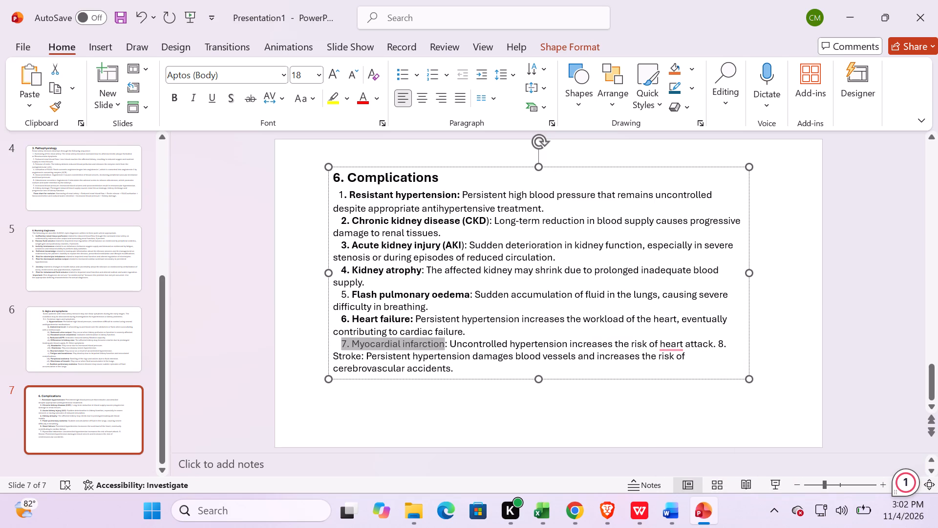
{"action": "left_click_drag", "start_coordinate": [418, 345], "coordinate": [442, 345]}
{"action": "left_click", "coordinate": [453, 315]}
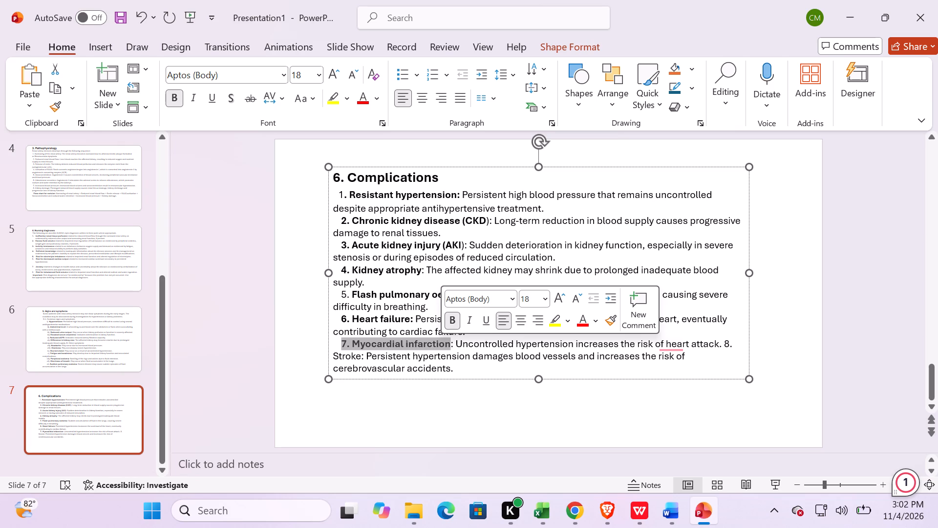
Start item 8, Stroke, on a new line and indent it with four spaces.
{"action": "left_click", "coordinate": [724, 339]}
{"action": "key", "text": "Return"}
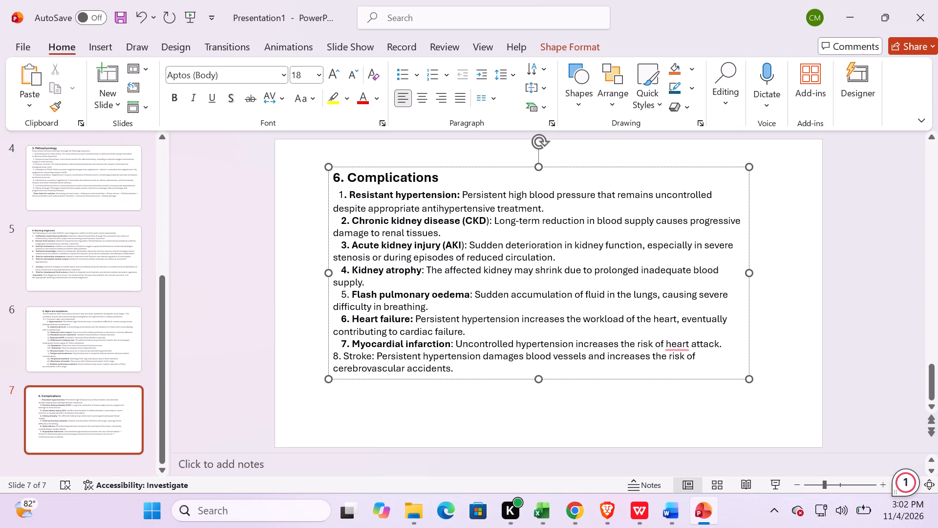
{"action": "key", "text": "space"}
{"action": "key", "text": "space"}
{"action": "key", "text": "space"}
{"action": "key", "text": "space"}
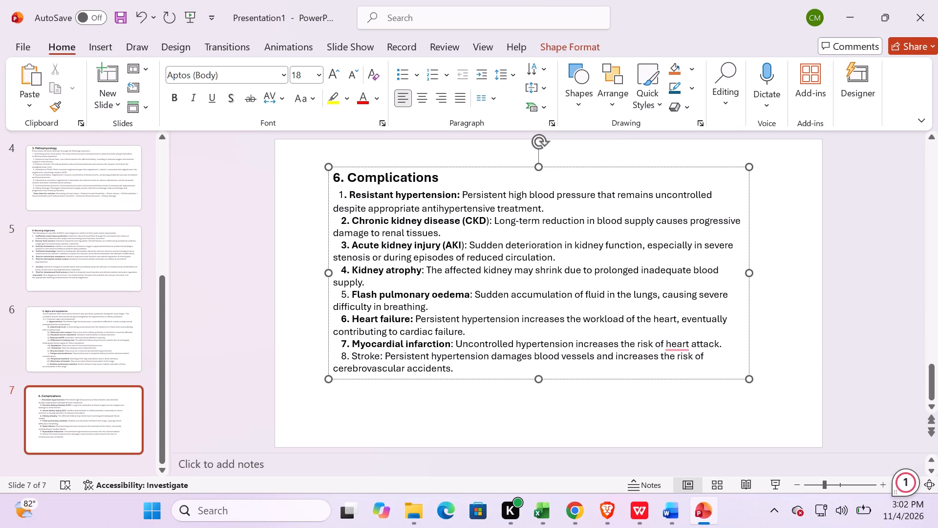
Make the label "8. Stroke" bold, including its number but not the colon.
{"action": "left_click_drag", "start_coordinate": [341, 354], "coordinate": [375, 355]}
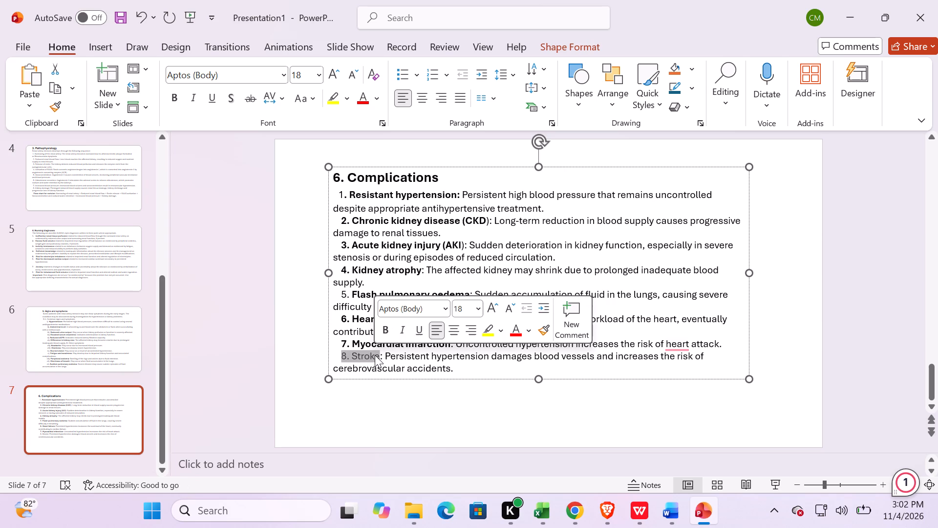
{"action": "left_click", "coordinate": [383, 329]}
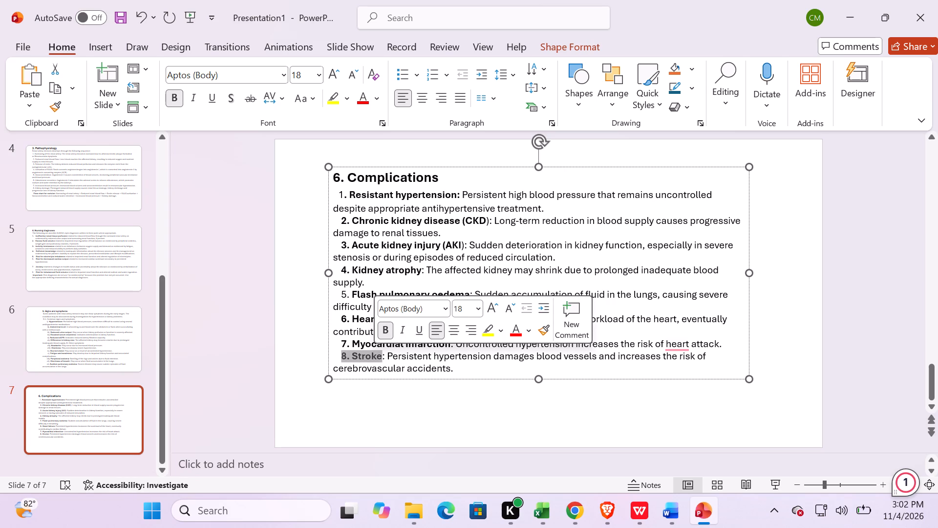
{"action": "left_click", "coordinate": [549, 359]}
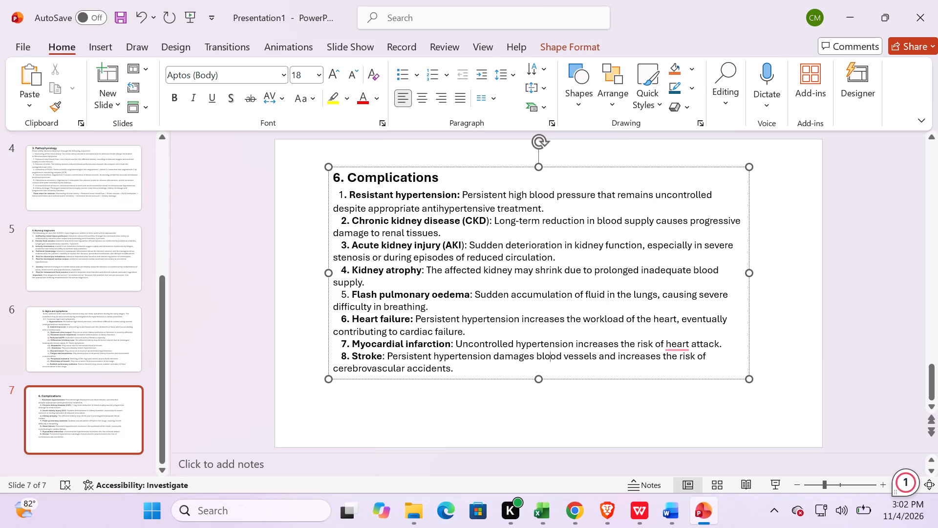
{"action": "left_click", "coordinate": [457, 373]}
Add a new blank slide after the Complications slide.
{"action": "left_click", "coordinate": [110, 77]}
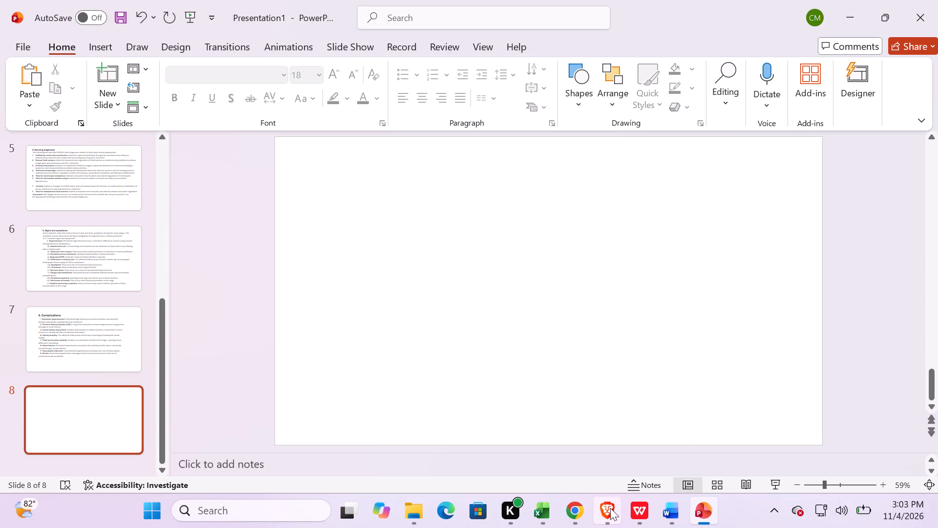
Switch to the PDF notes in Chrome and copy section 7, Surgical and interventional management, through the last item under D. Nephrectomy.
{"action": "left_click", "coordinate": [571, 442]}
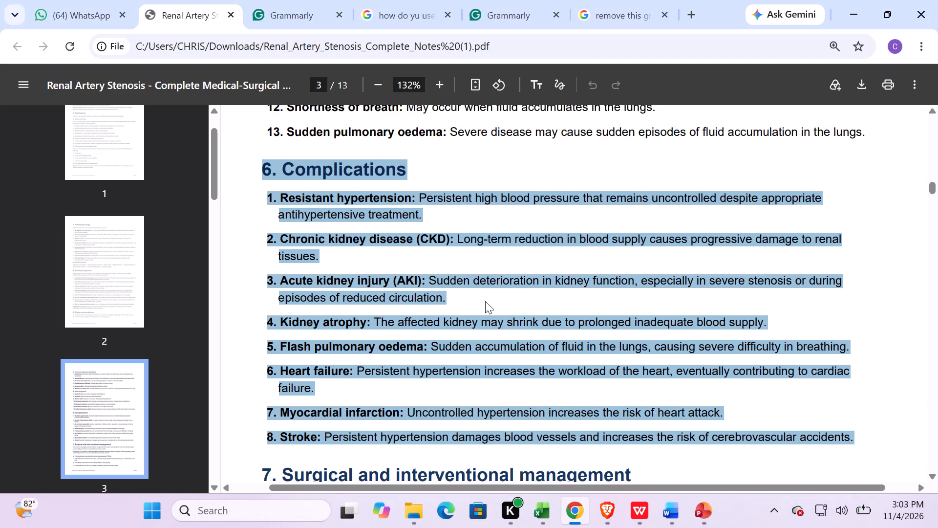
{"action": "scroll", "coordinate": [485, 301], "scroll_direction": "down", "scroll_amount": 3}
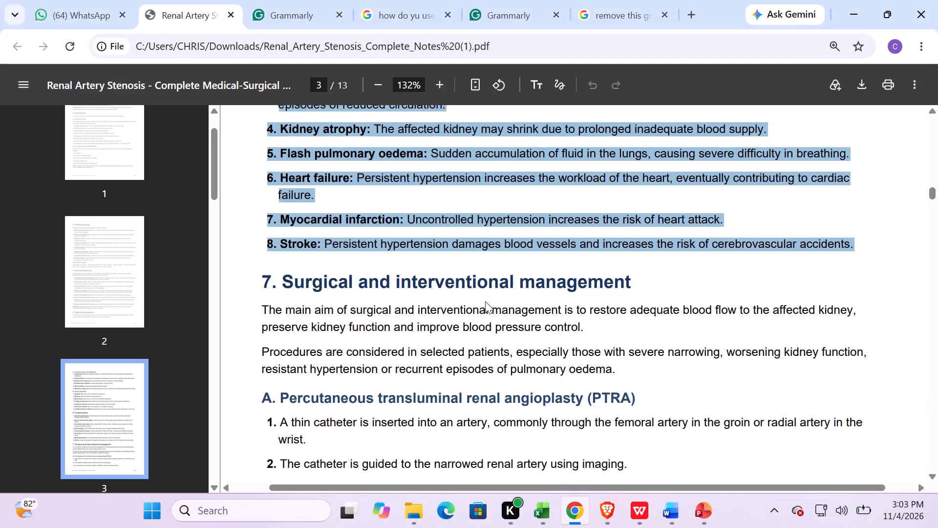
{"action": "scroll", "coordinate": [485, 301], "scroll_direction": "down", "scroll_amount": 2}
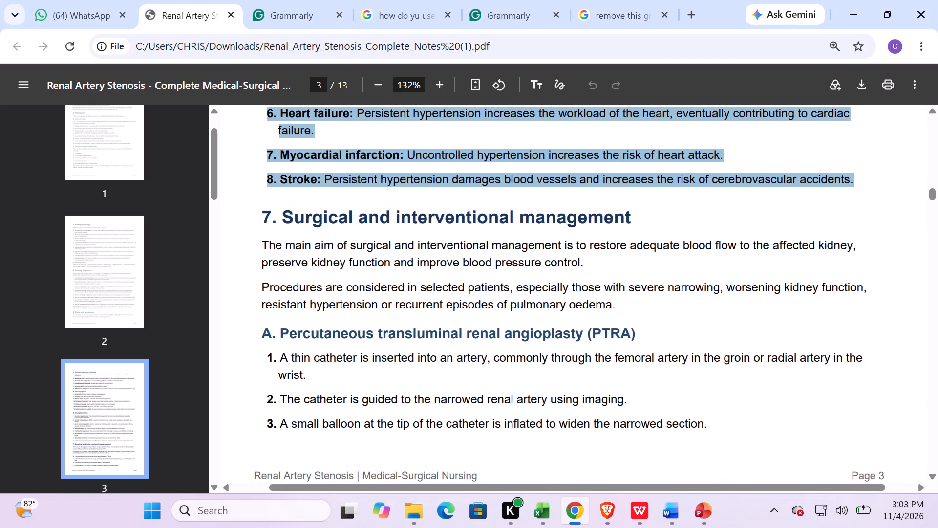
{"action": "left_click", "coordinate": [299, 224]}
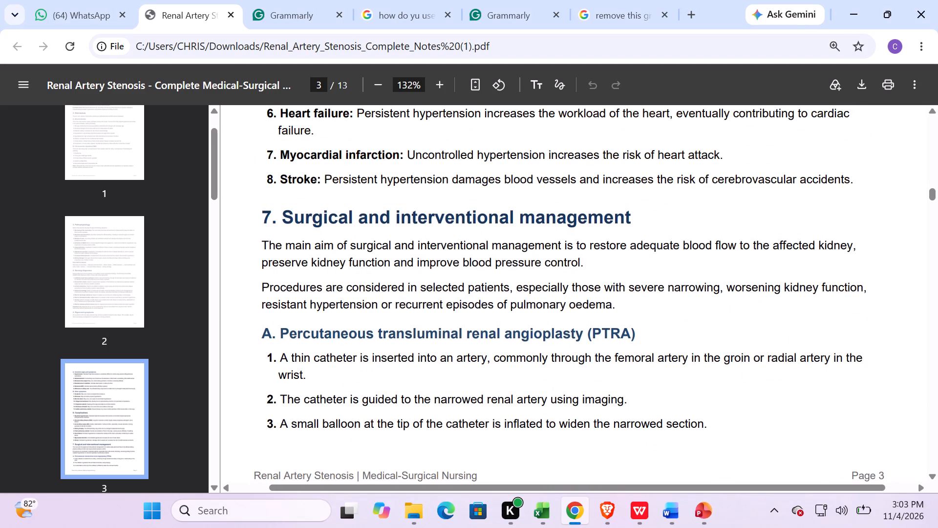
{"action": "left_click_drag", "start_coordinate": [264, 217], "coordinate": [587, 384]}
{"action": "scroll", "coordinate": [264, 217], "scroll_direction": "right", "scroll_amount": 1}
{"action": "scroll", "coordinate": [587, 384], "scroll_direction": "right", "scroll_amount": 1}
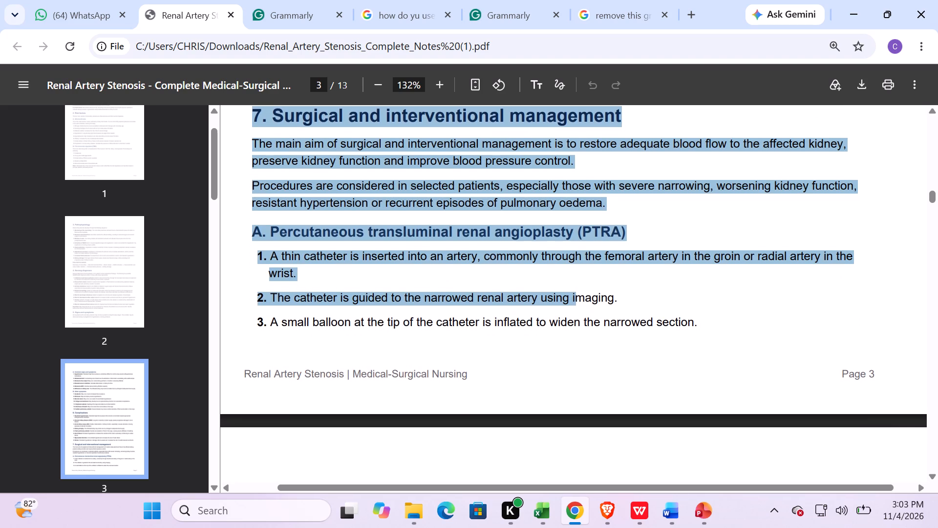
{"action": "left_click_drag", "start_coordinate": [587, 384], "coordinate": [781, 352]}
{"action": "scroll", "coordinate": [578, 371], "scroll_direction": "right", "scroll_amount": 1}
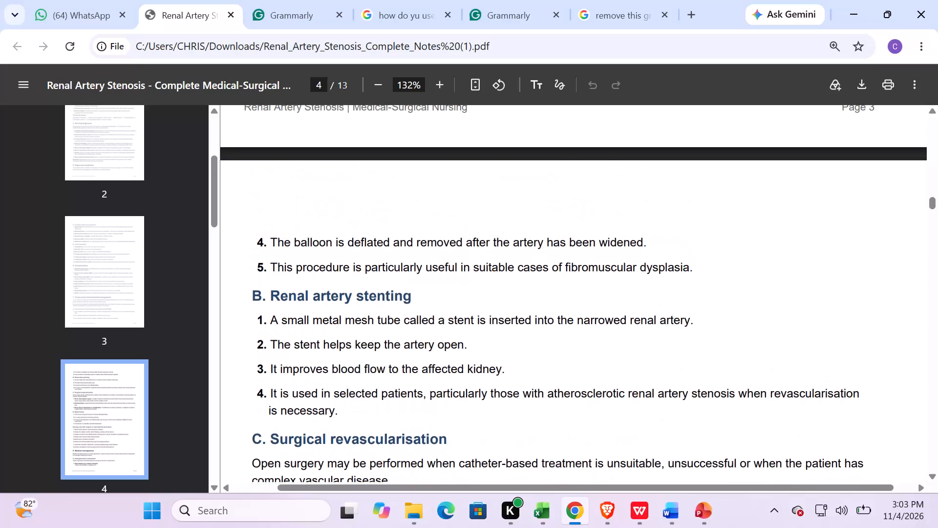
{"action": "left_click_drag", "start_coordinate": [781, 352], "coordinate": [747, 463]}
{"action": "scroll", "coordinate": [773, 358], "scroll_direction": "up", "scroll_amount": 1}
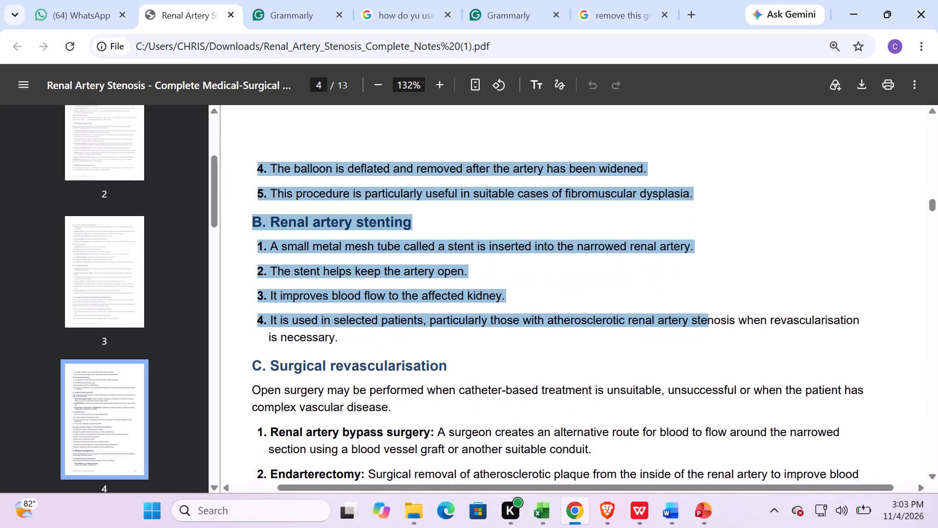
{"action": "left_click_drag", "start_coordinate": [747, 463], "coordinate": [700, 471]}
{"action": "scroll", "coordinate": [743, 459], "scroll_direction": "left", "scroll_amount": 1}
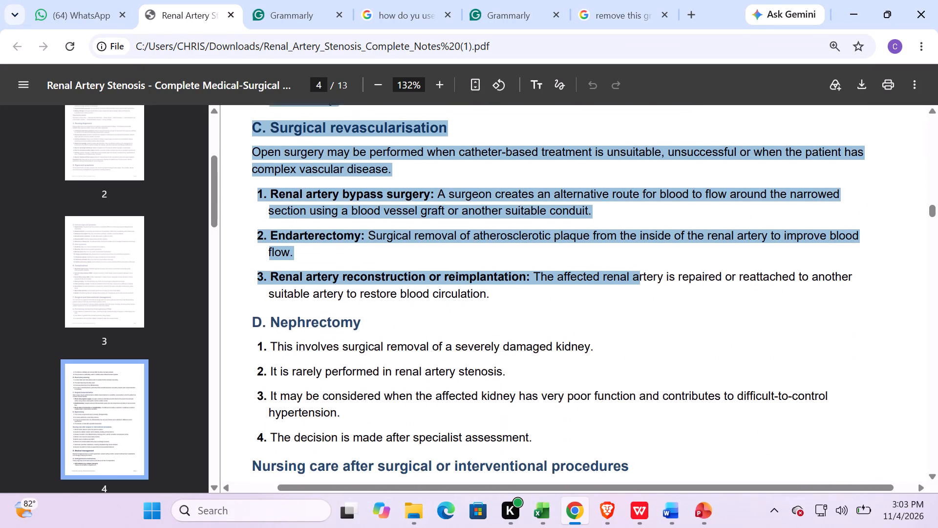
{"action": "left_click_drag", "start_coordinate": [700, 471], "coordinate": [779, 422]}
{"action": "scroll", "coordinate": [703, 440], "scroll_direction": "right", "scroll_amount": 1}
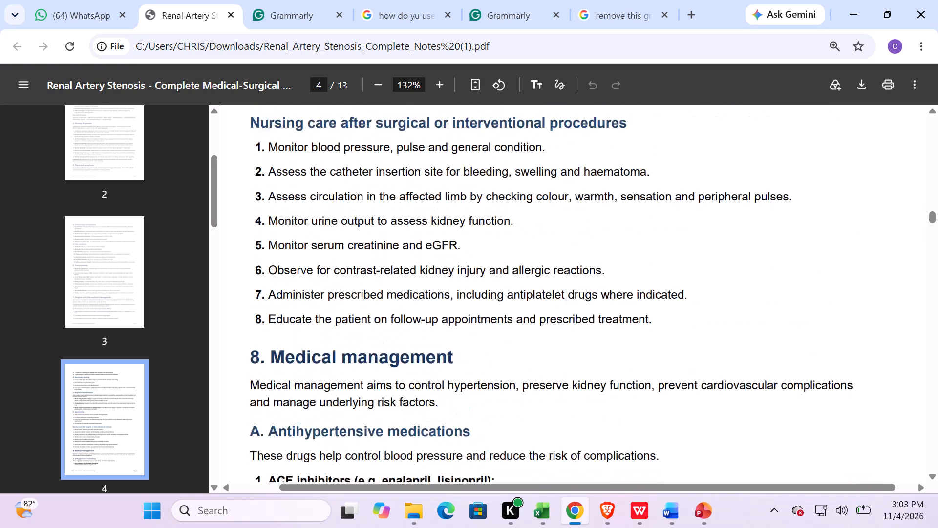
{"action": "left_click_drag", "start_coordinate": [779, 422], "coordinate": [521, 264]}
{"action": "scroll", "coordinate": [768, 412], "scroll_direction": "left", "scroll_amount": 1}
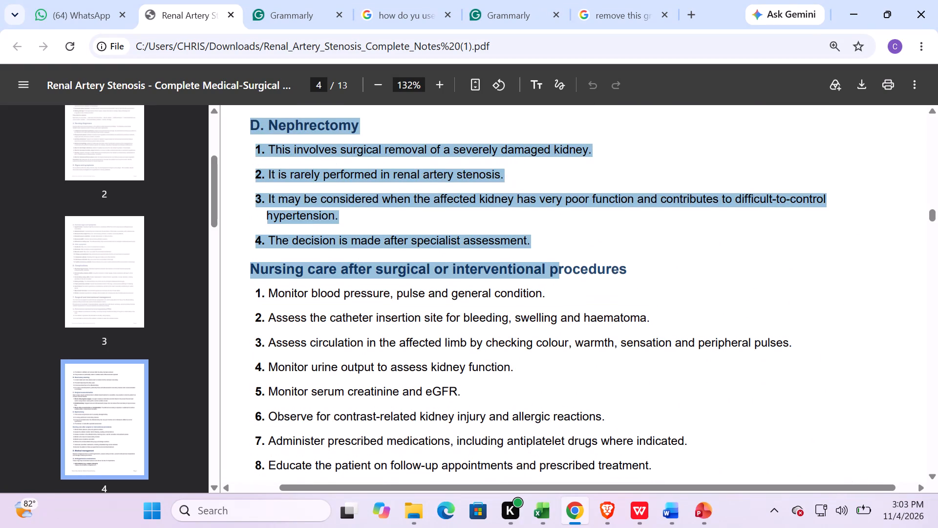
{"action": "left_click_drag", "start_coordinate": [521, 264], "coordinate": [529, 240]}
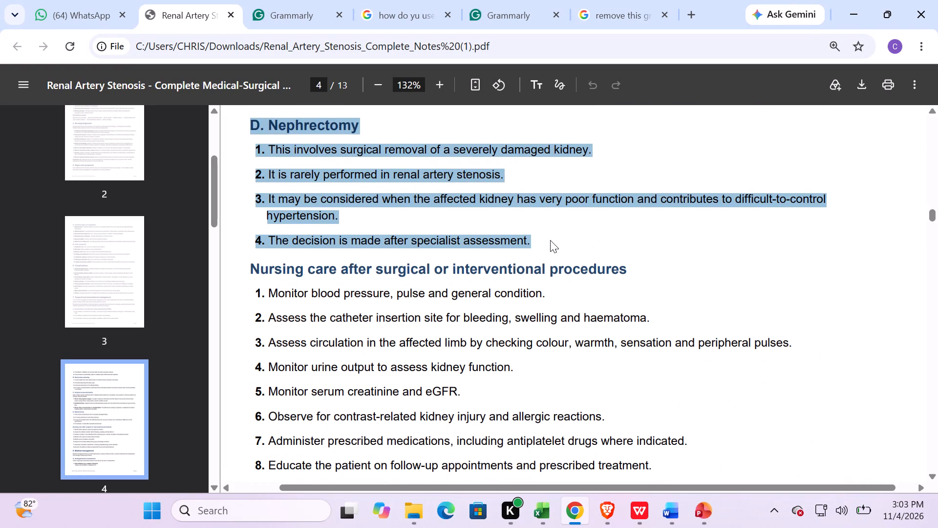
{"action": "key", "text": "ctrl+c"}
{"action": "key", "text": "ctrl+c"}
{"action": "key", "text": "ctrl+c"}
{"action": "key", "text": "ctrl+c"}
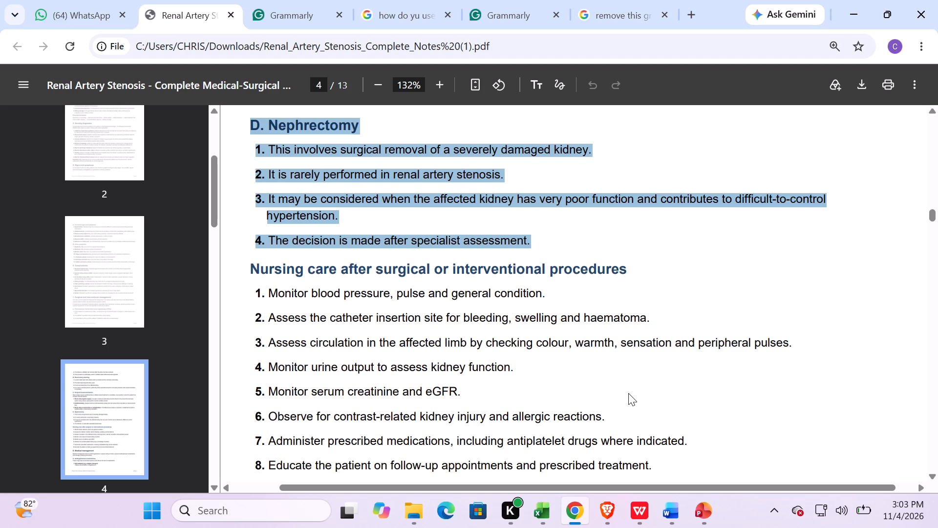
Switch back to PowerPoint and paste the copied Surgical and interventional management text onto the blank slide 8.
{"action": "left_click", "coordinate": [696, 451]}
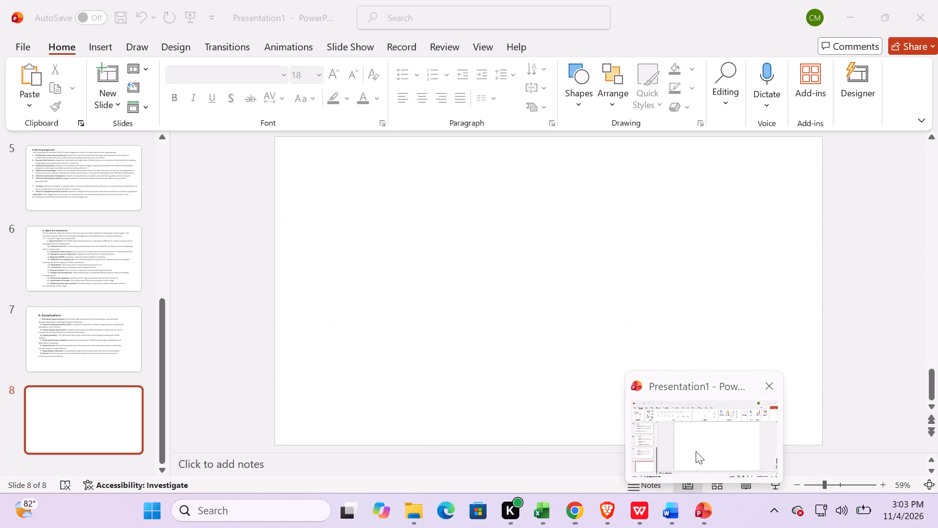
{"action": "left_click", "coordinate": [357, 194]}
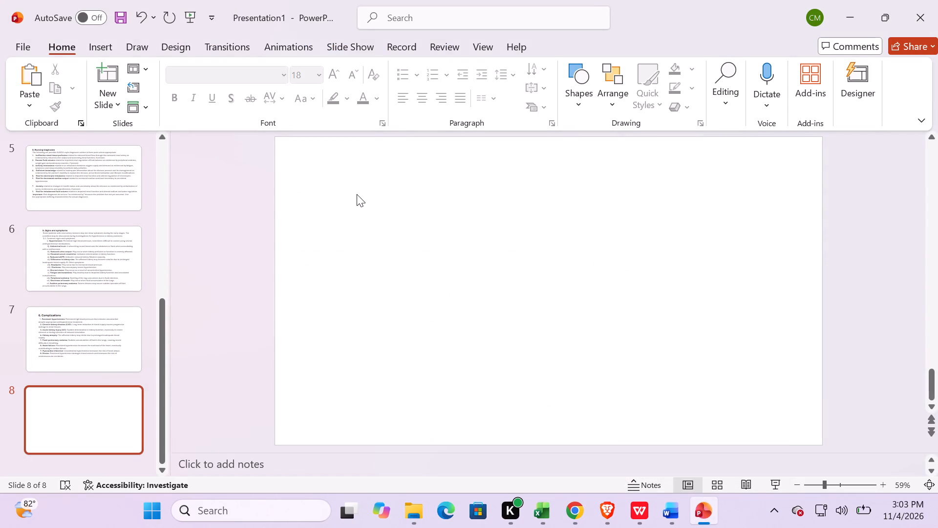
{"action": "key", "text": "v"}
{"action": "key", "text": "ctrl+v"}
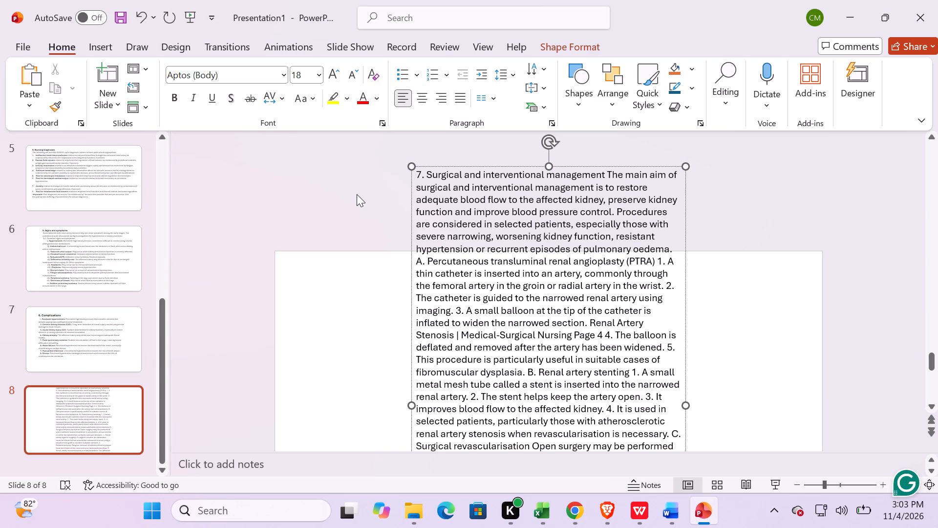
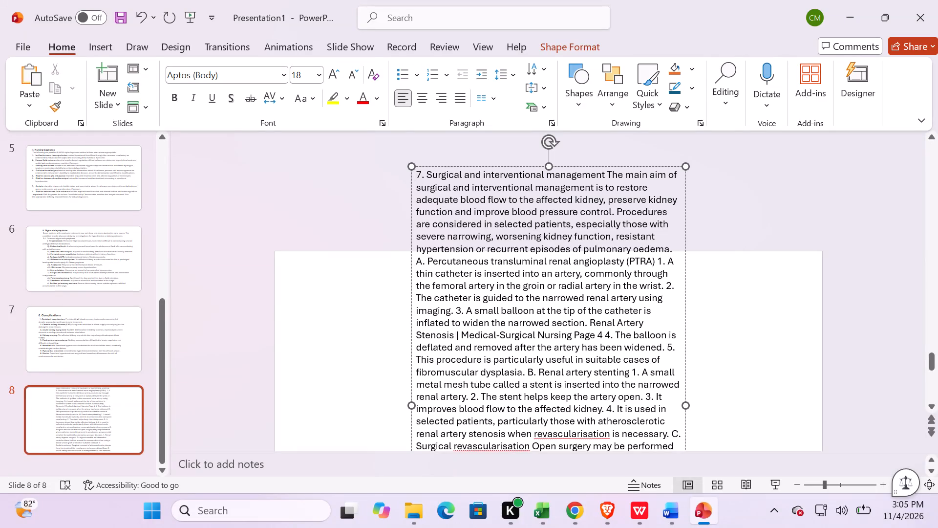
Widen the slide 8 text box on both sides so it spans the slide's width.
{"action": "left_click_drag", "start_coordinate": [681, 167], "coordinate": [759, 175]}
{"action": "scroll", "coordinate": [691, 169], "scroll_direction": "right", "scroll_amount": 1}
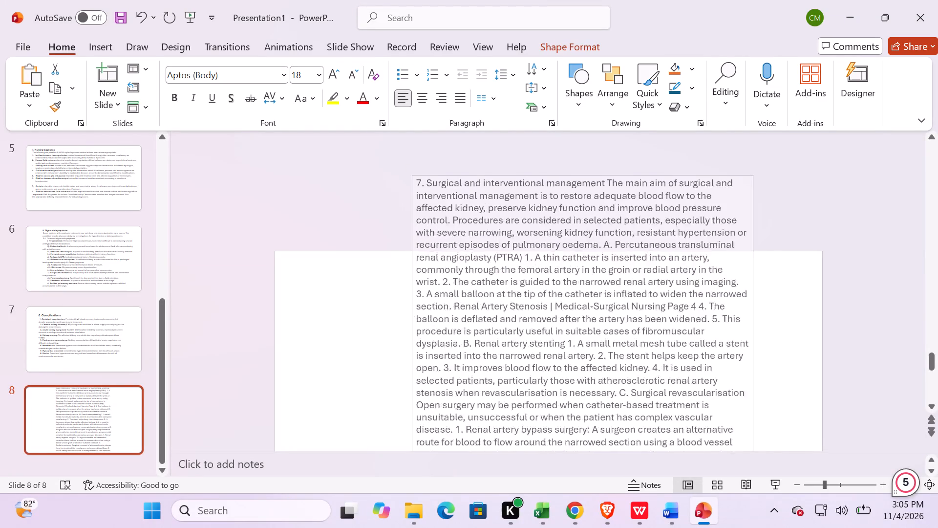
{"action": "scroll", "coordinate": [759, 175], "scroll_direction": "right", "scroll_amount": 1}
{"action": "left_click_drag", "start_coordinate": [759, 175], "coordinate": [839, 193]}
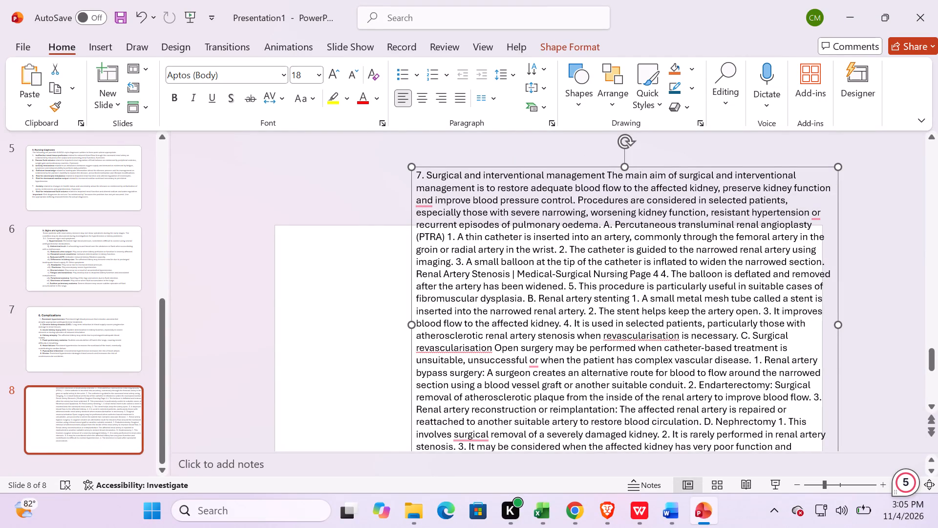
{"action": "left_click_drag", "start_coordinate": [410, 169], "coordinate": [278, 173]}
{"action": "scroll", "coordinate": [410, 169], "scroll_direction": "left", "scroll_amount": 1}
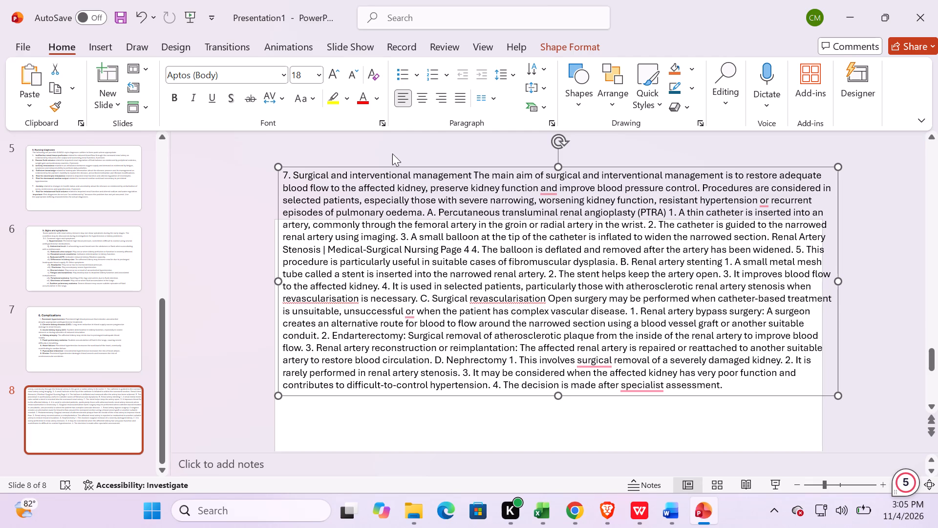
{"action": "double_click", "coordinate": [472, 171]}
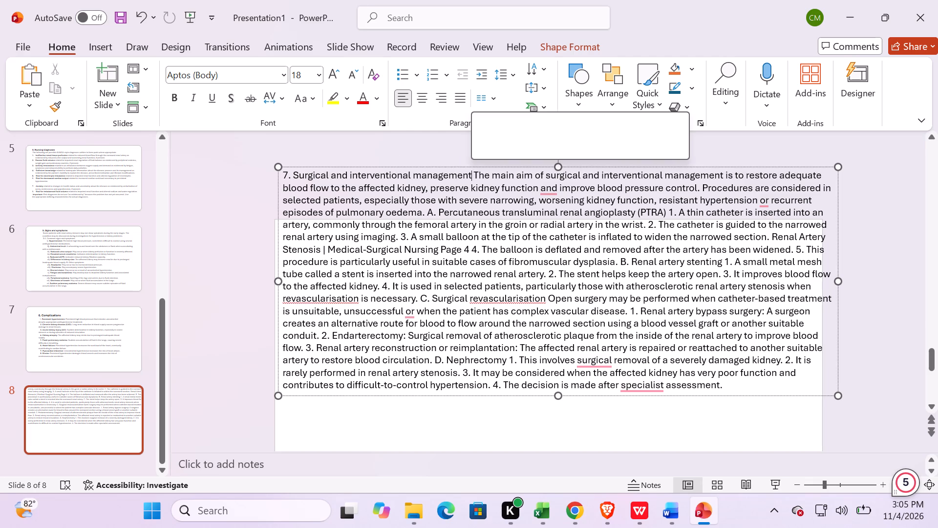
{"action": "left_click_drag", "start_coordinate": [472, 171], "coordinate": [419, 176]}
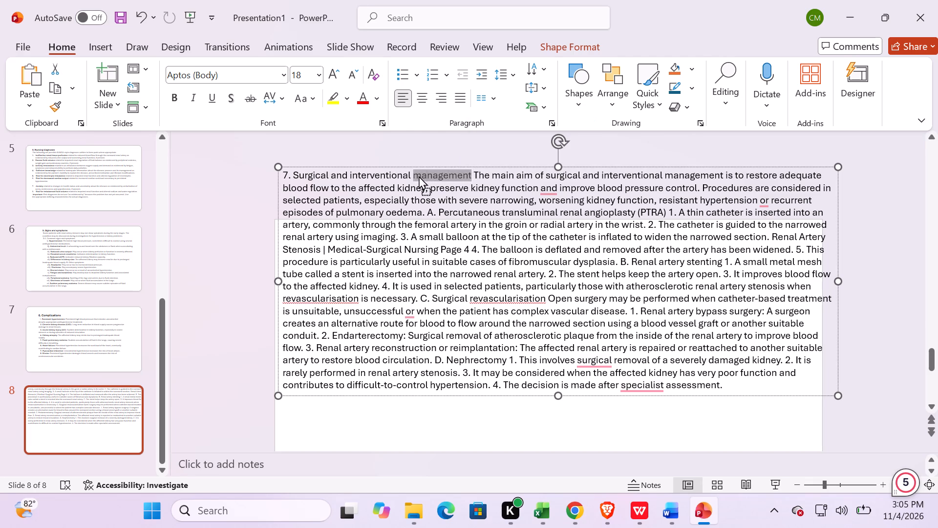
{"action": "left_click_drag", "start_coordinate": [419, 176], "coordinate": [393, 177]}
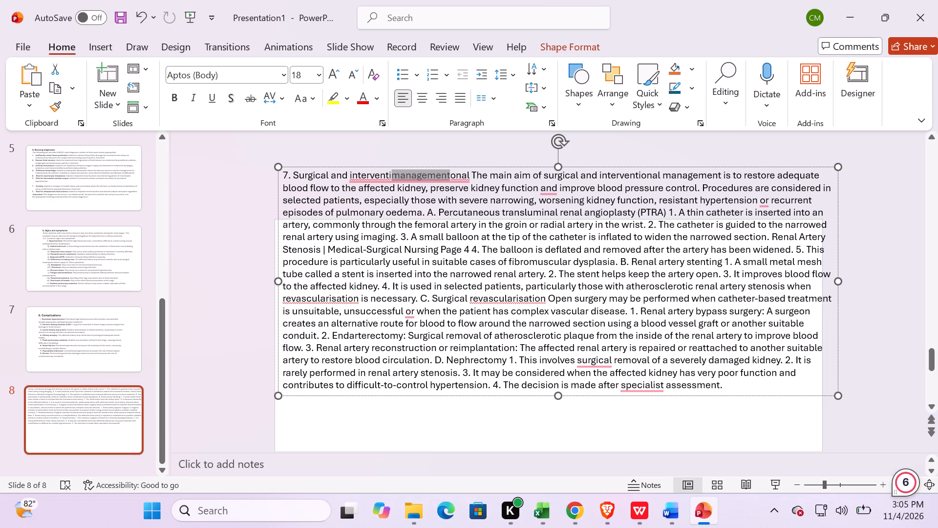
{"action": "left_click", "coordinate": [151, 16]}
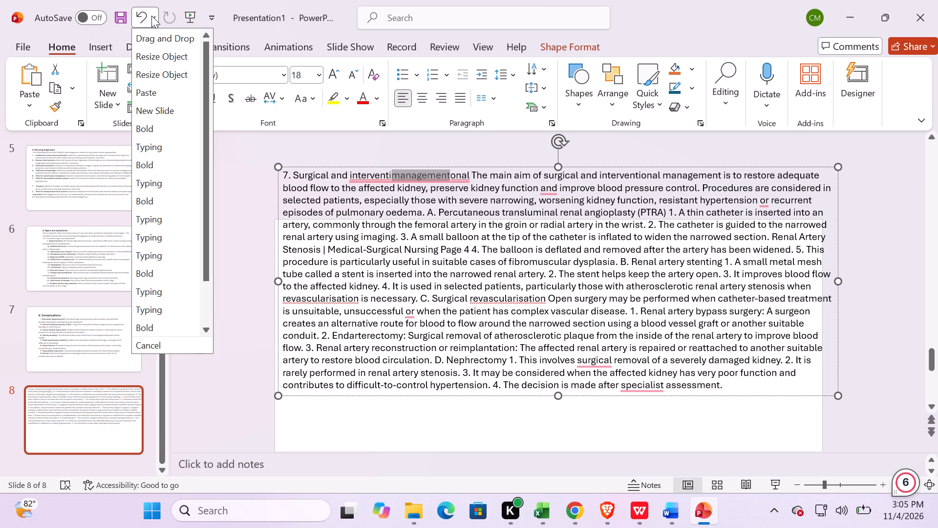
Undo the move of the word "management" within the slide 8 heading.
{"action": "left_click", "coordinate": [136, 13]}
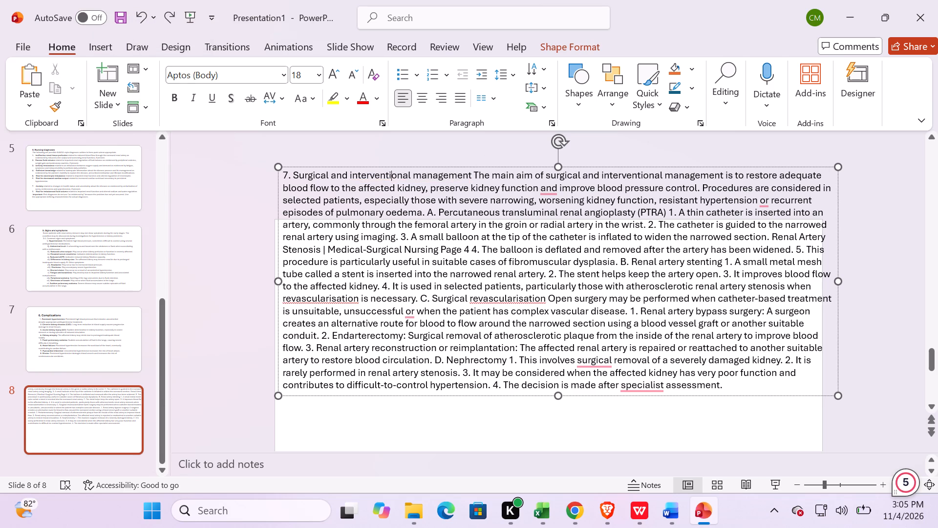
Make the slide 8 heading text "Surgical and interventional management" bold at size 24 and start the body text on a new line.
{"action": "left_click_drag", "start_coordinate": [291, 170], "coordinate": [406, 171]}
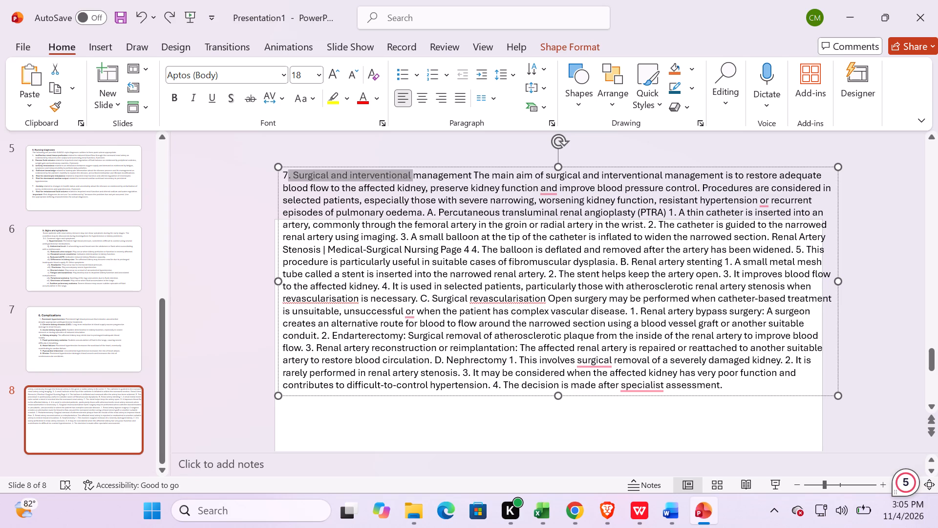
{"action": "left_click_drag", "start_coordinate": [406, 171], "coordinate": [471, 170]}
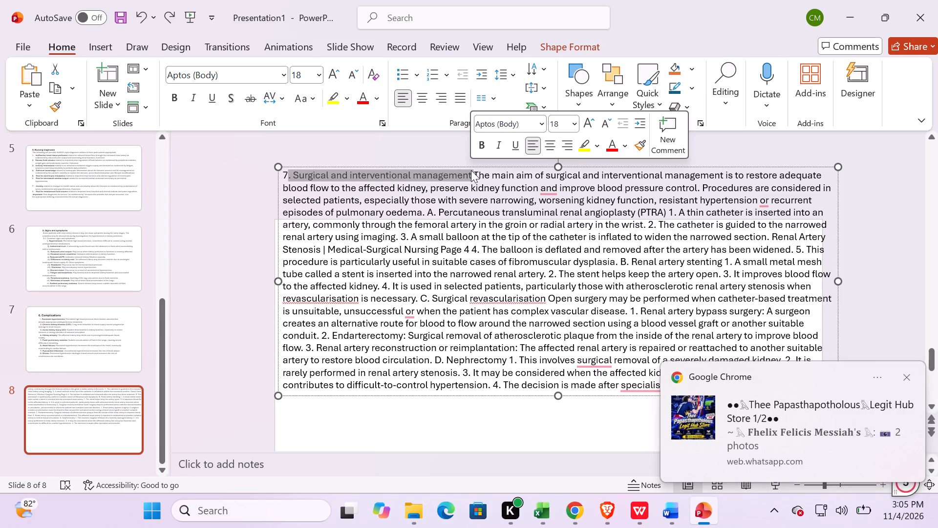
{"action": "left_click", "coordinate": [482, 144]}
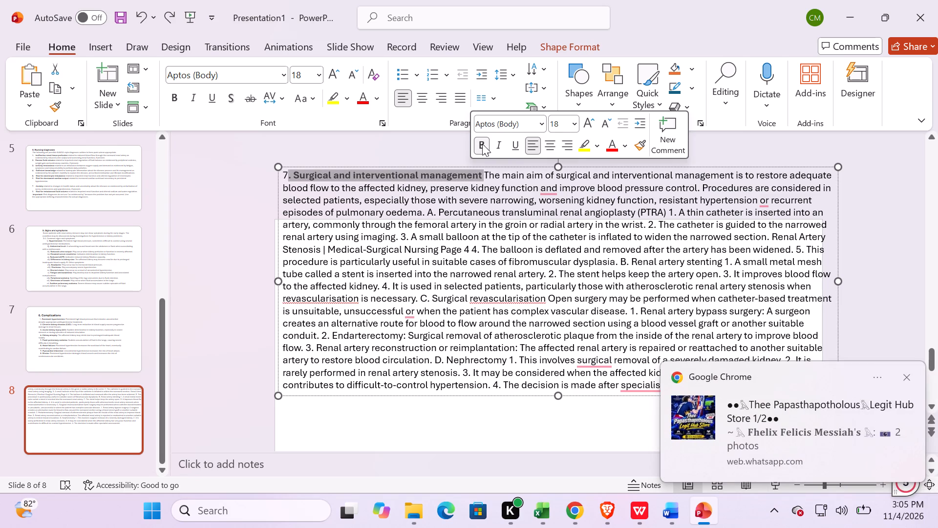
{"action": "left_click", "coordinate": [575, 128]}
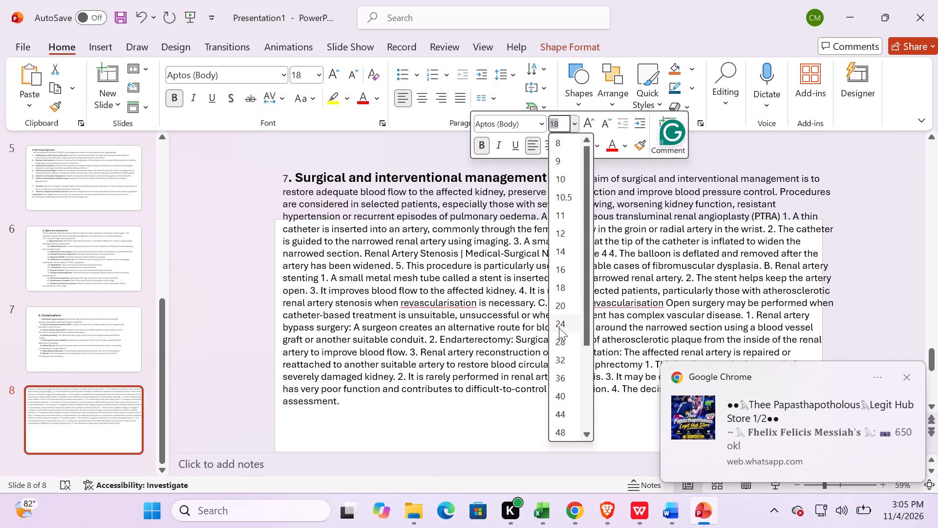
{"action": "left_click", "coordinate": [559, 328]}
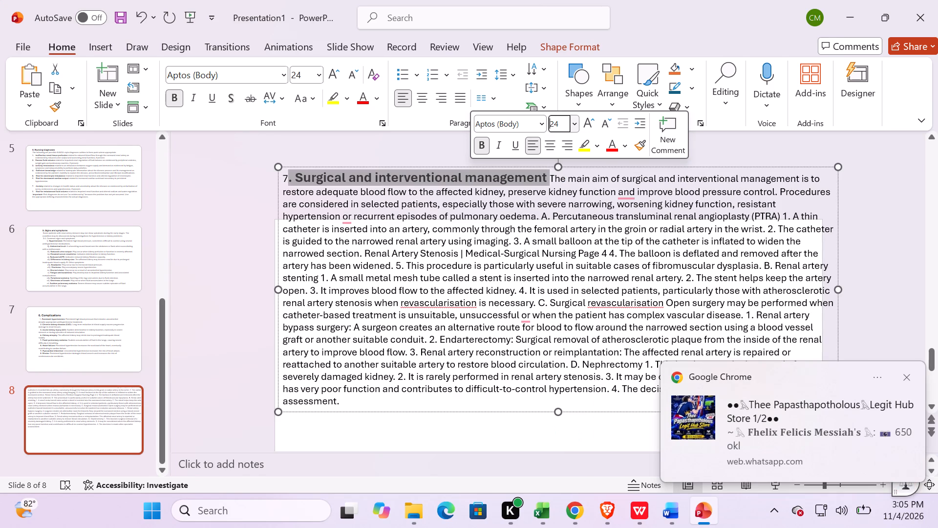
{"action": "left_click", "coordinate": [550, 185]}
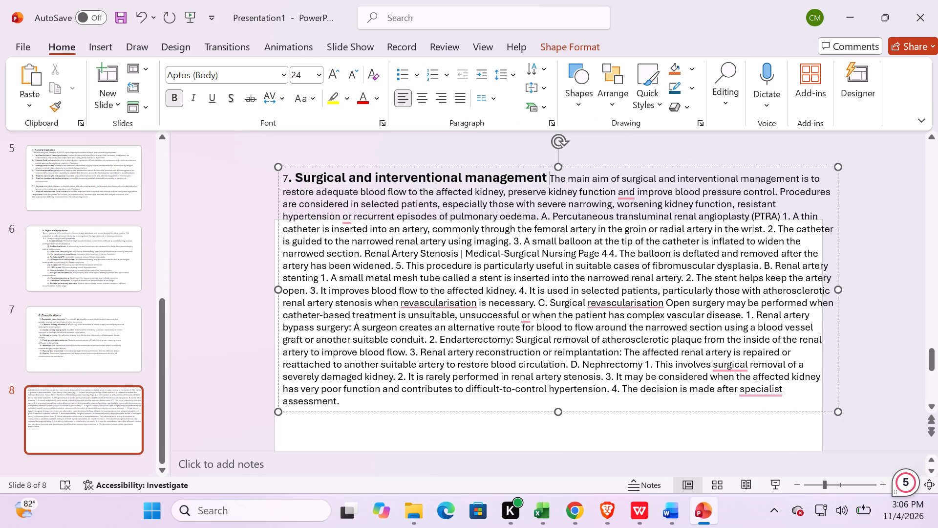
{"action": "key", "text": "Return"}
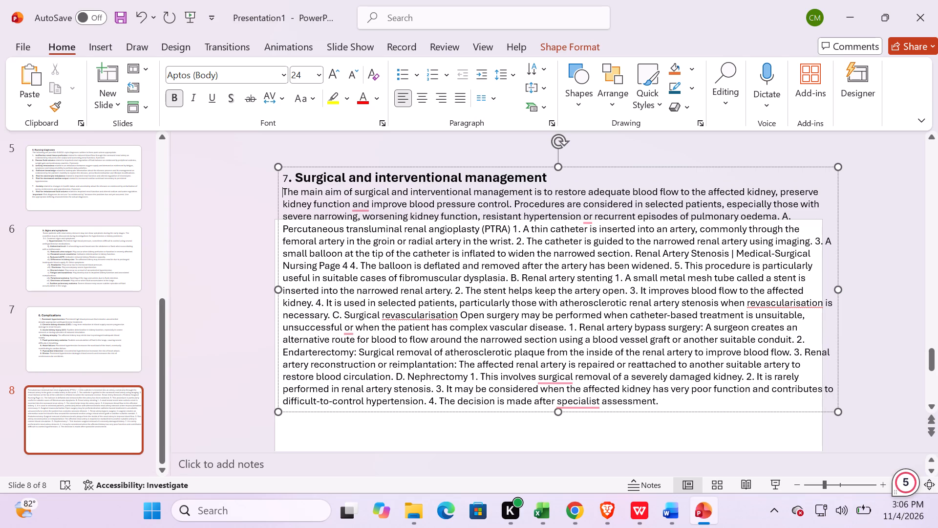
Delete the unformatted number 7 at the start of the slide 8 heading.
{"action": "left_click", "coordinate": [293, 172]}
{"action": "left_click", "coordinate": [284, 176]}
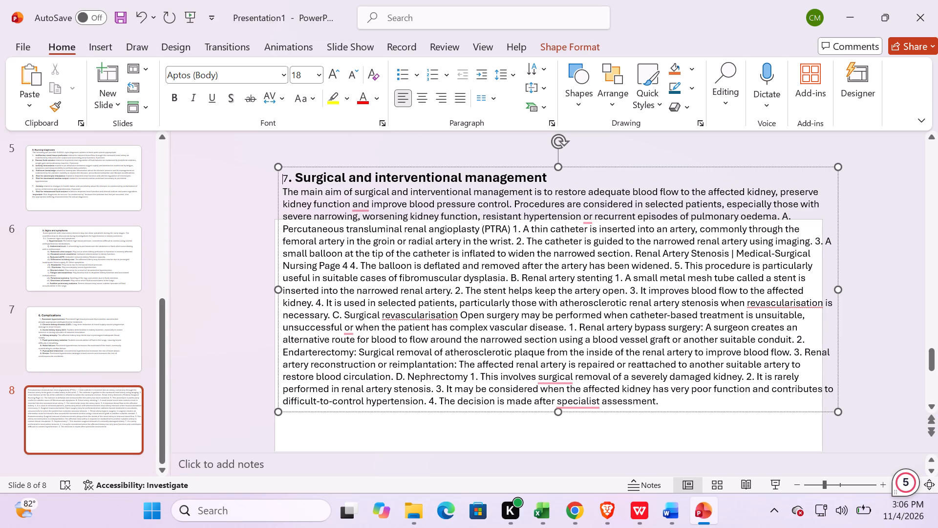
{"action": "left_click", "coordinate": [286, 176]}
{"action": "left_click", "coordinate": [286, 176]}
{"action": "key", "text": "BackSpace"}
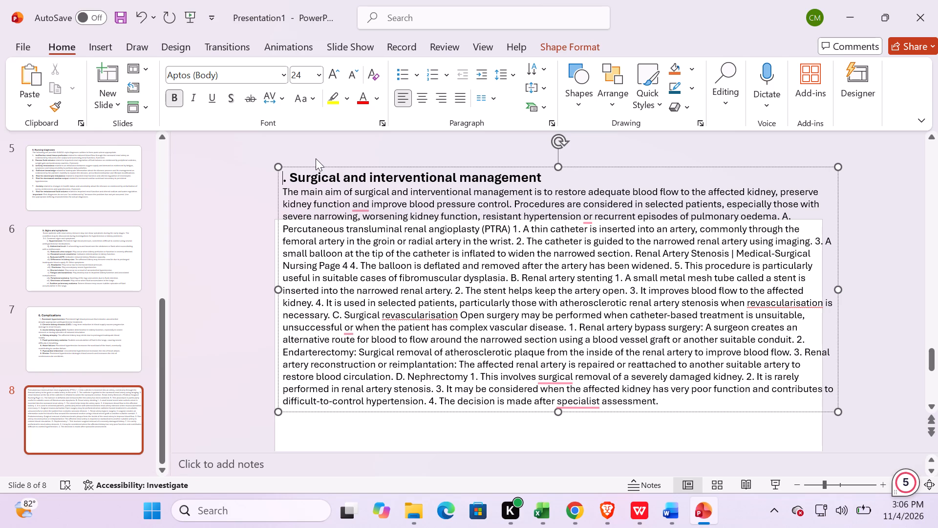
Insert the number 7 in front of the heading "Surgical and interventional management".
{"action": "key", "text": "7"}
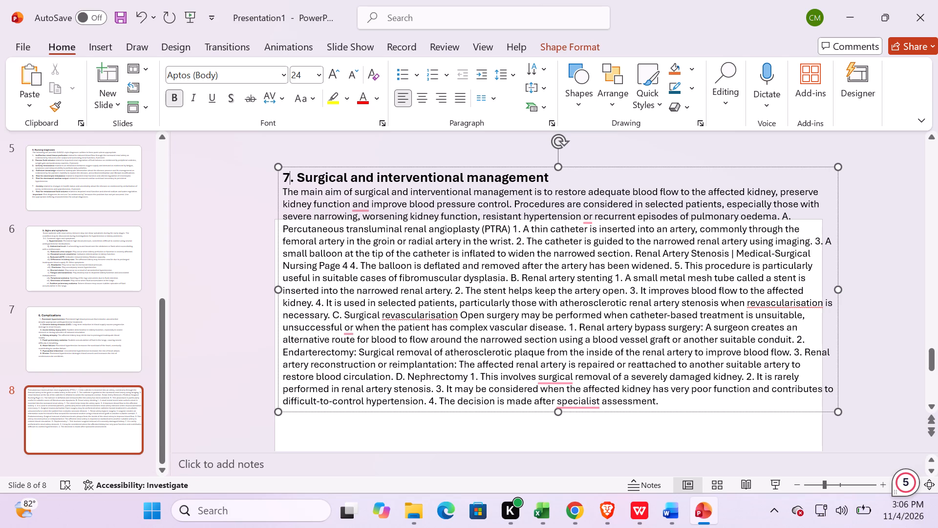
Start a new line after "pulmonary oedema." so section A is separated from the introductory paragraph.
{"action": "left_click", "coordinate": [778, 215]}
{"action": "key", "text": "Return"}
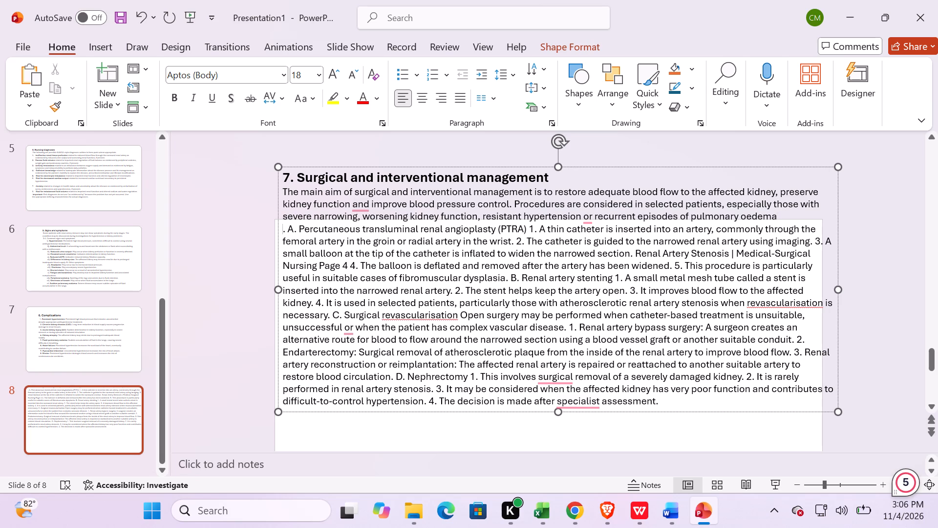
{"action": "key", "text": "BackSpace"}
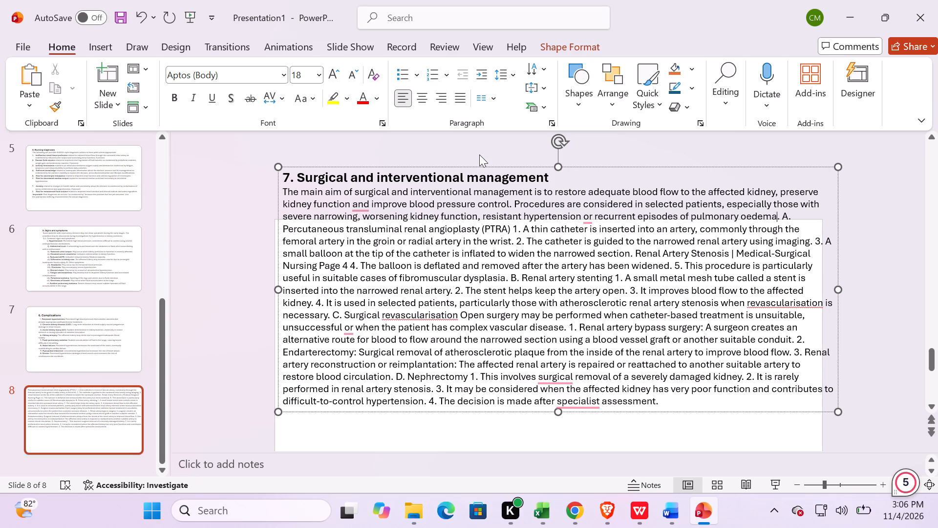
{"action": "left_click", "coordinate": [781, 215]}
{"action": "key", "text": "Return"}
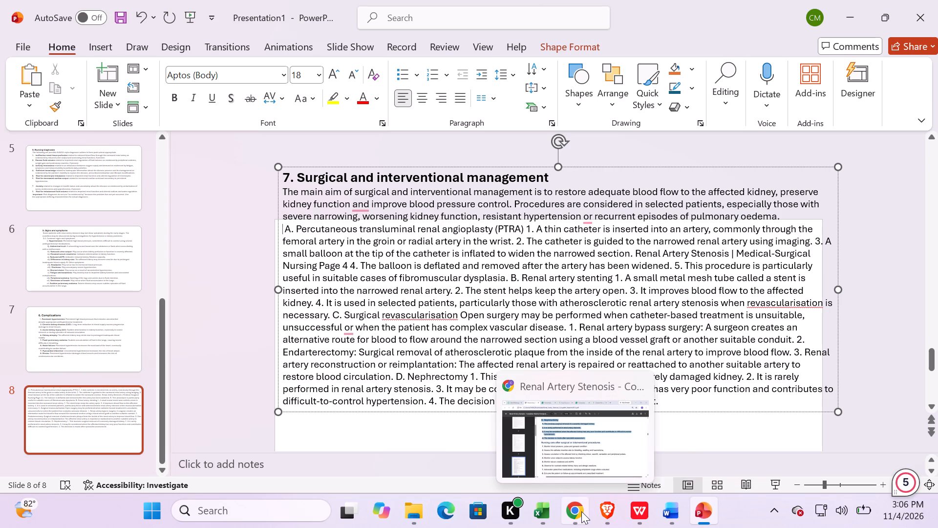
Check section A in the Renal Artery Stenosis PDF, then return to PowerPoint and break the line after "(PTRA)".
{"action": "left_click", "coordinate": [571, 455]}
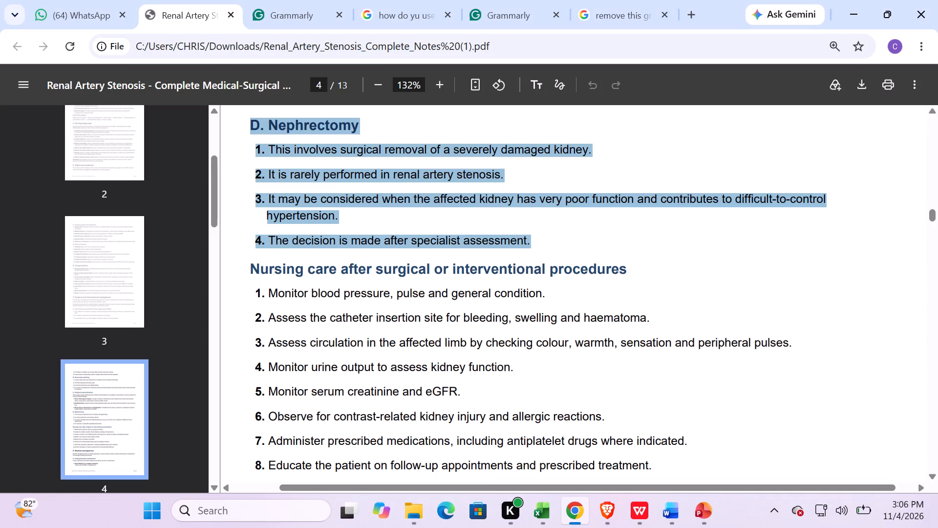
{"action": "scroll", "coordinate": [571, 455], "scroll_direction": "up", "scroll_amount": 3}
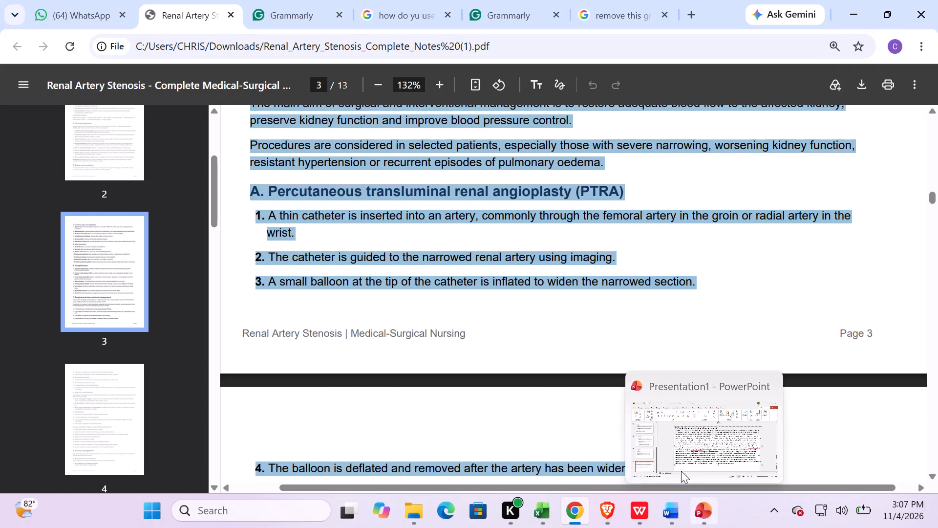
{"action": "left_click", "coordinate": [674, 451]}
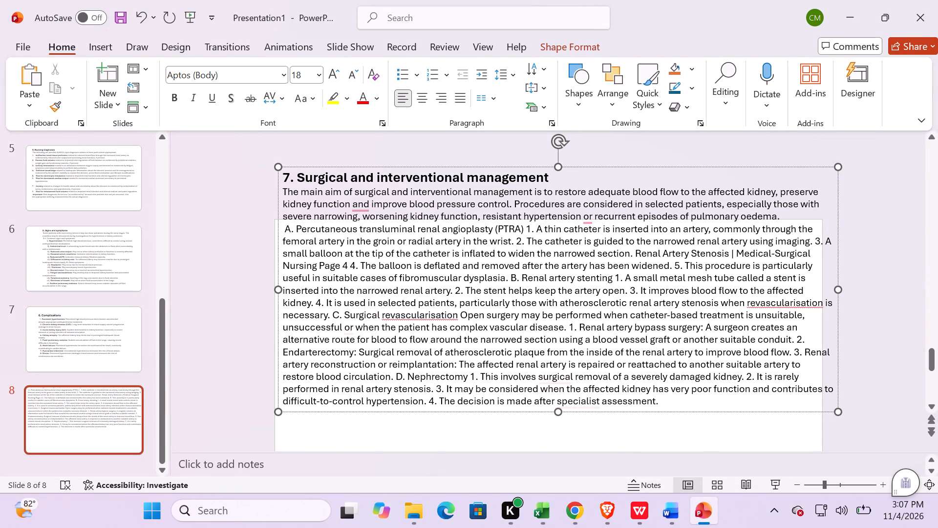
{"action": "left_click", "coordinate": [527, 225]}
{"action": "key", "text": "Return"}
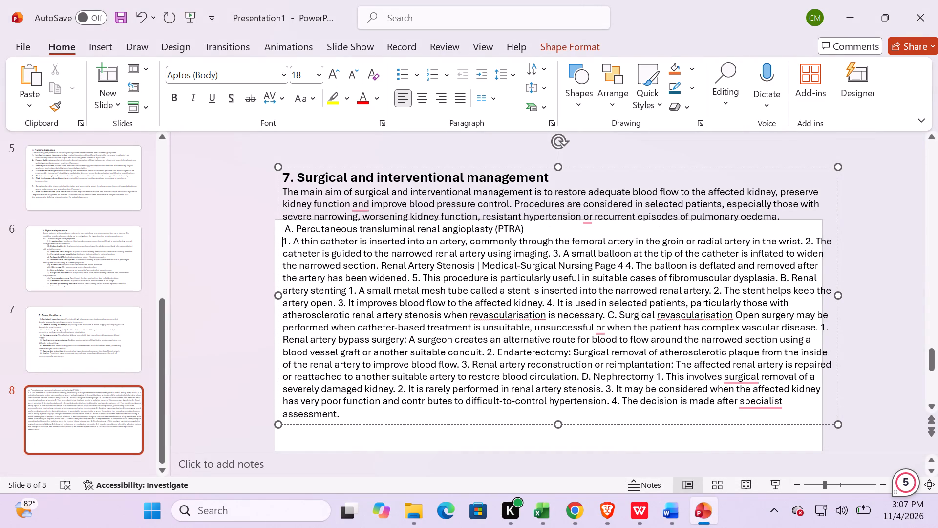
Make the subheading "A. Percutaneous transluminal renal angioplasty (PTRA)" bold.
{"action": "left_click", "coordinate": [533, 224]}
{"action": "left_click_drag", "start_coordinate": [523, 226], "coordinate": [454, 230]}
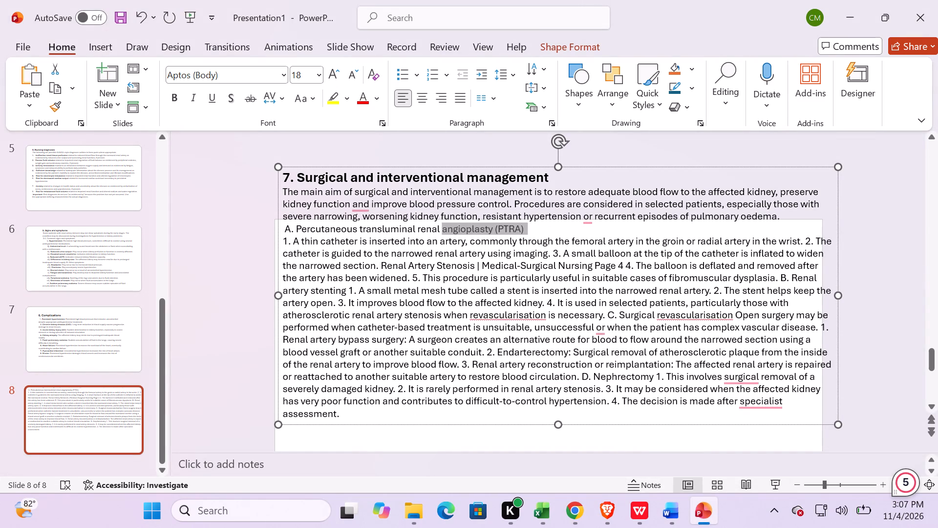
{"action": "left_click_drag", "start_coordinate": [454, 230], "coordinate": [391, 234]}
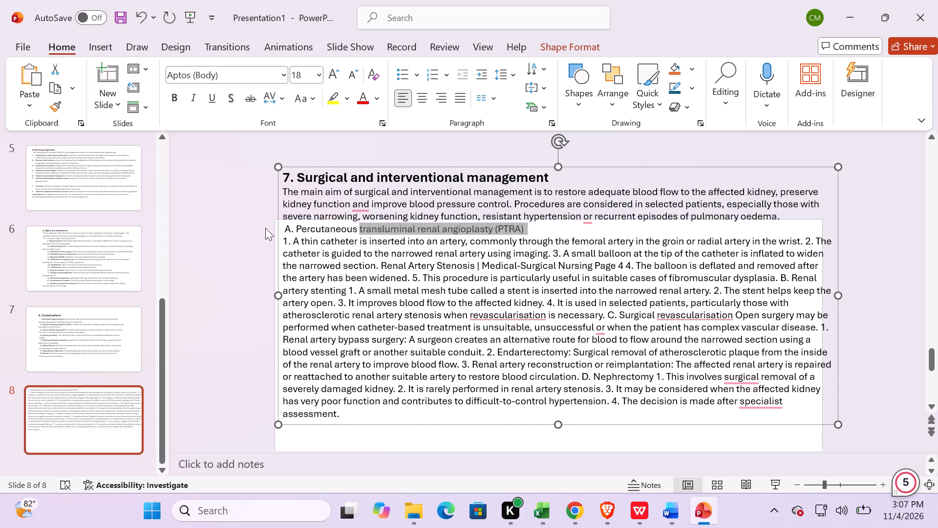
{"action": "left_click", "coordinate": [570, 221]}
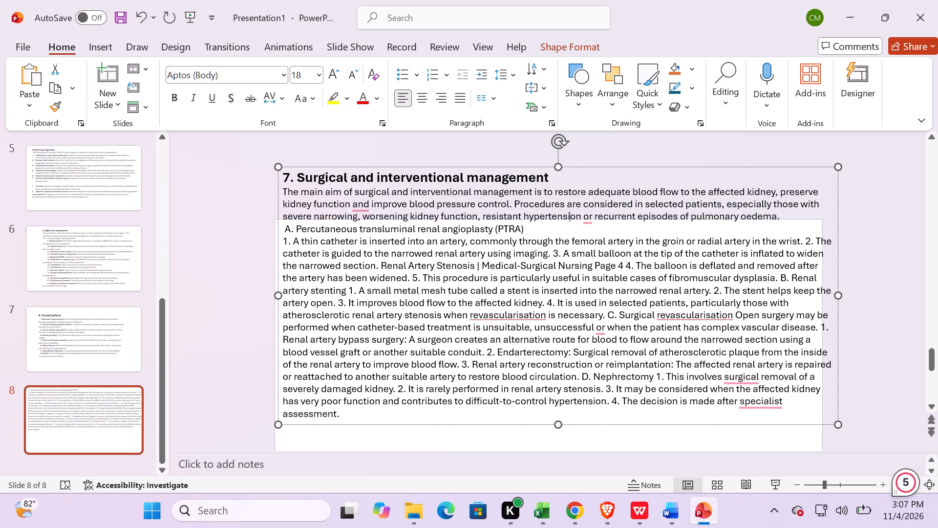
{"action": "left_click_drag", "start_coordinate": [525, 230], "coordinate": [287, 234]}
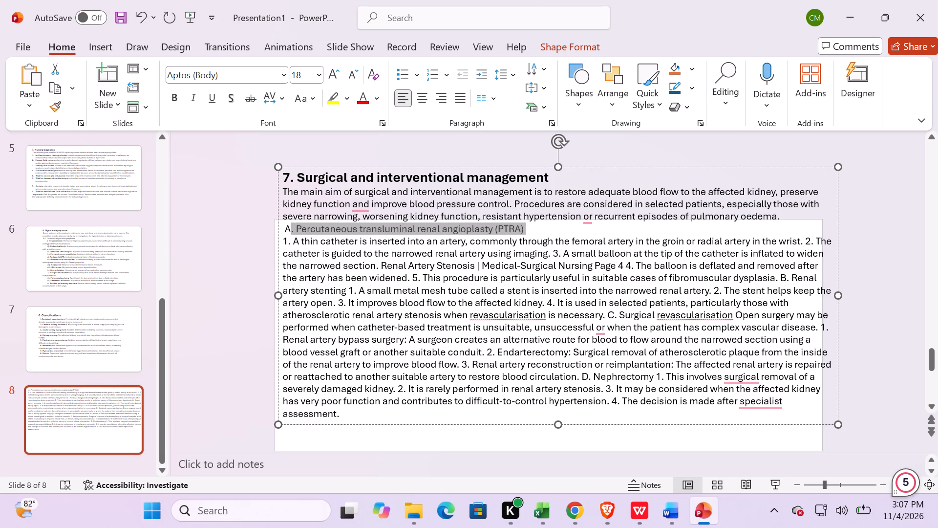
{"action": "left_click_drag", "start_coordinate": [287, 234], "coordinate": [263, 234]}
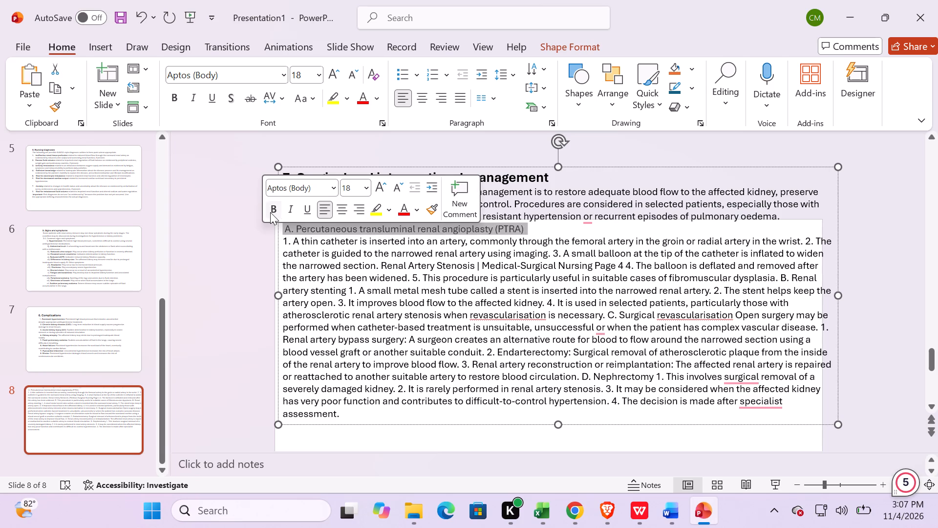
{"action": "left_click", "coordinate": [270, 212]}
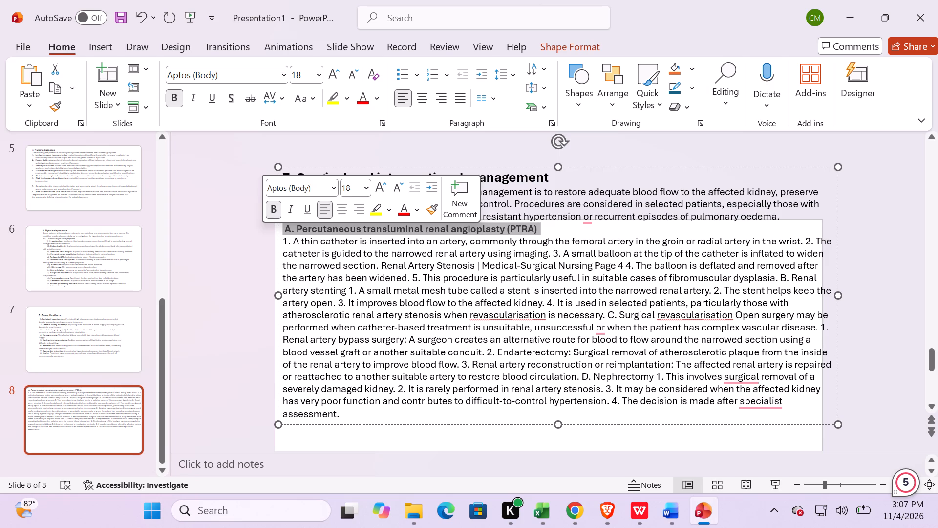
{"action": "left_click", "coordinate": [558, 221]}
Indent the first point under the PTRA subheading slightly with leading spaces.
{"action": "left_click", "coordinate": [283, 237]}
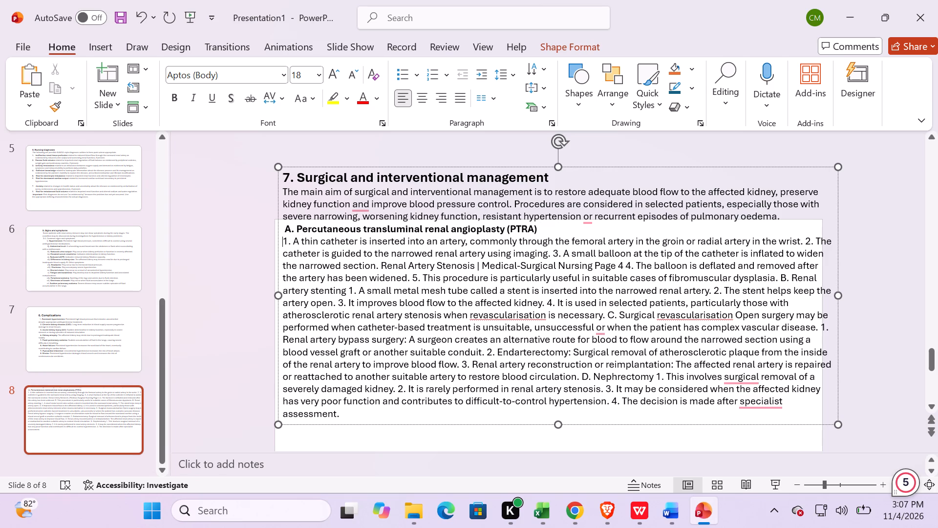
{"action": "key", "text": "space"}
{"action": "key", "text": "space"}
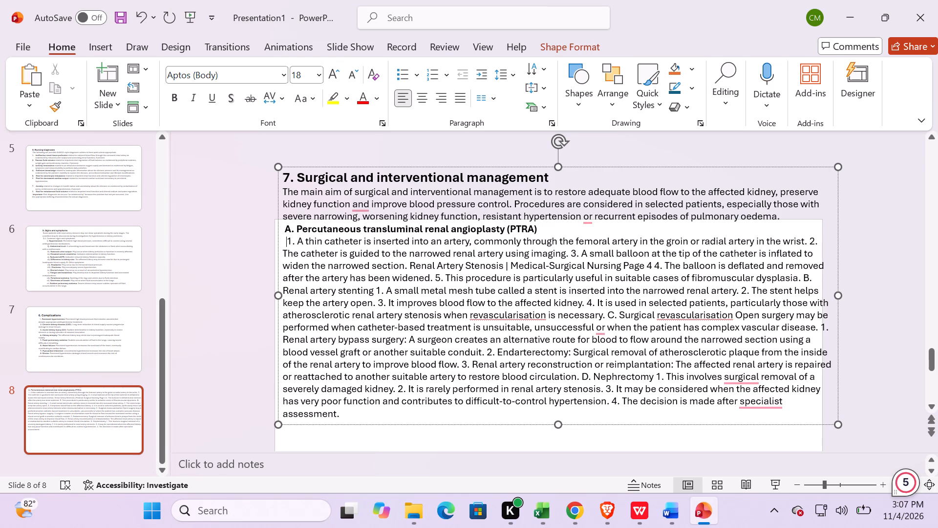
{"action": "key", "text": "space"}
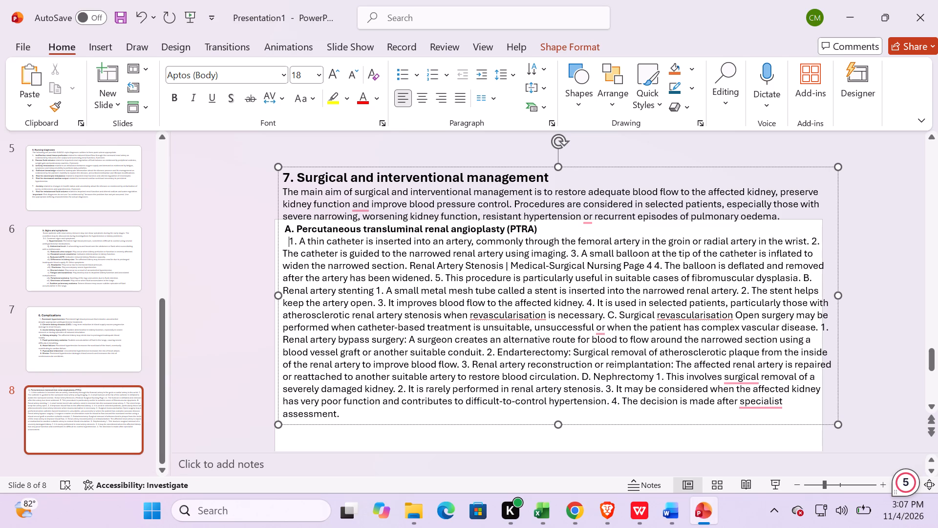
{"action": "left_click", "coordinate": [296, 236]}
{"action": "left_click", "coordinate": [286, 239]}
{"action": "key", "text": "BackSpace"}
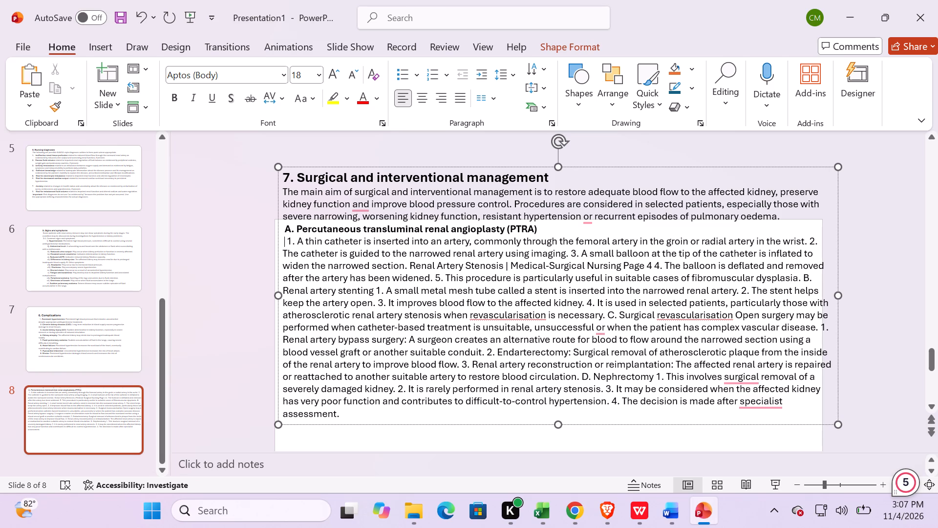
Right-align all the text below the PTRA subheading, from the first point to "specialist assessment.".
{"action": "left_click_drag", "start_coordinate": [284, 240], "coordinate": [408, 341]}
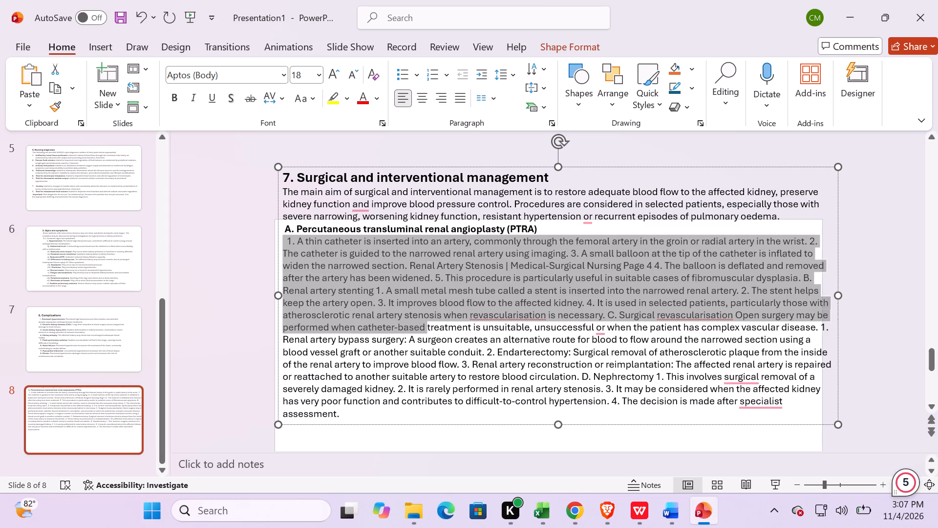
{"action": "left_click_drag", "start_coordinate": [408, 341], "coordinate": [489, 435]}
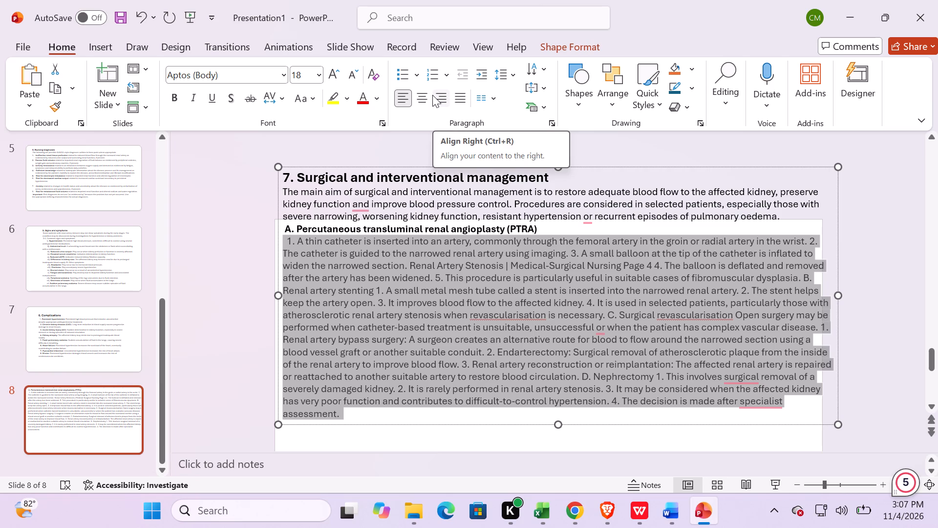
{"action": "left_click", "coordinate": [441, 95]}
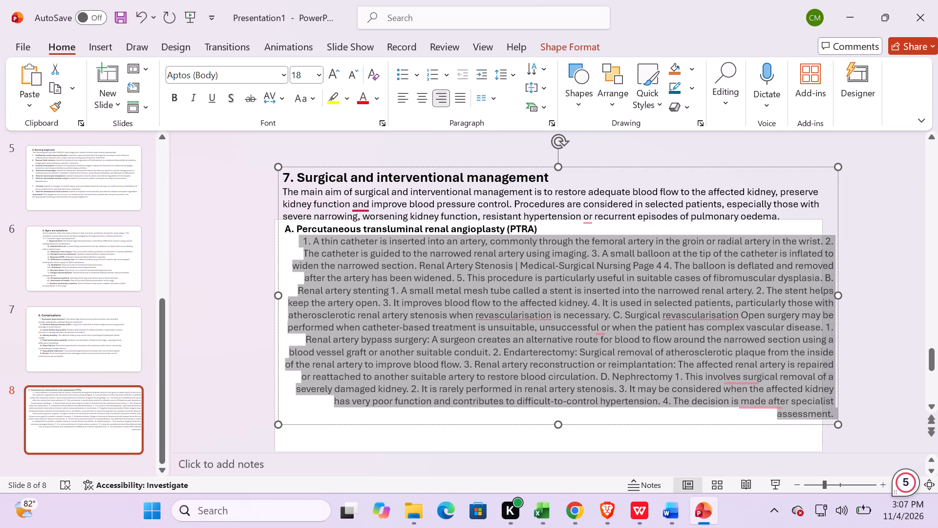
{"action": "left_click", "coordinate": [290, 399]}
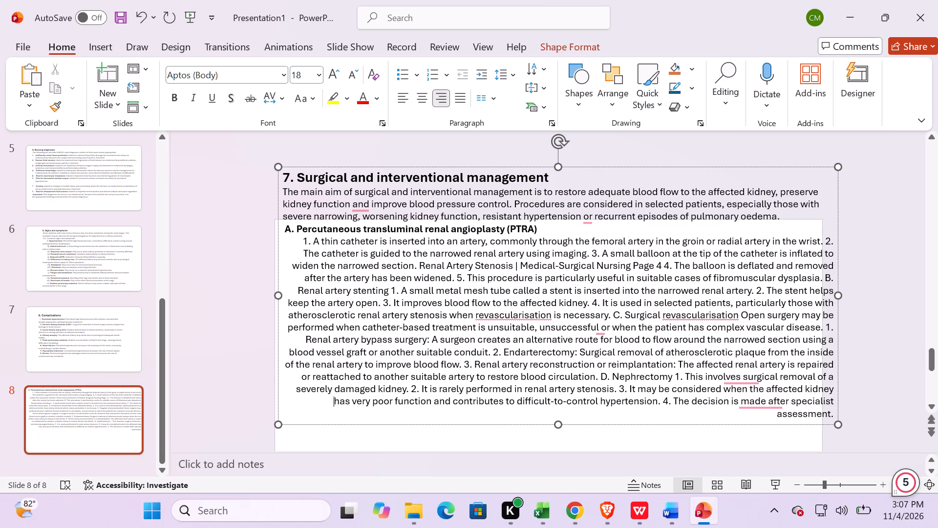
Replace the number 1 of the first PTRA point with "i)".
{"action": "left_click", "coordinate": [312, 242]}
{"action": "left_click", "coordinate": [308, 241]}
{"action": "key", "text": "BackSpace"}
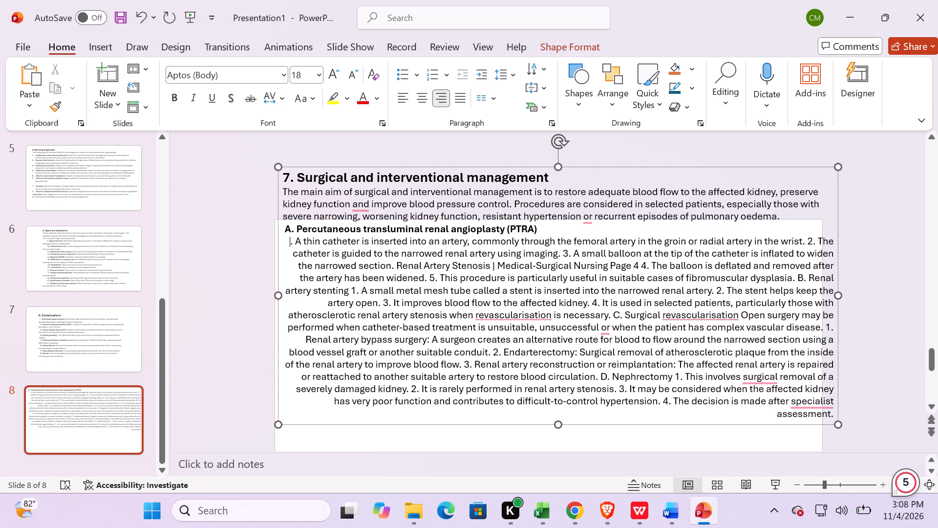
{"action": "key", "text": "i"}
{"action": "key", "text": "shift+parenright"}
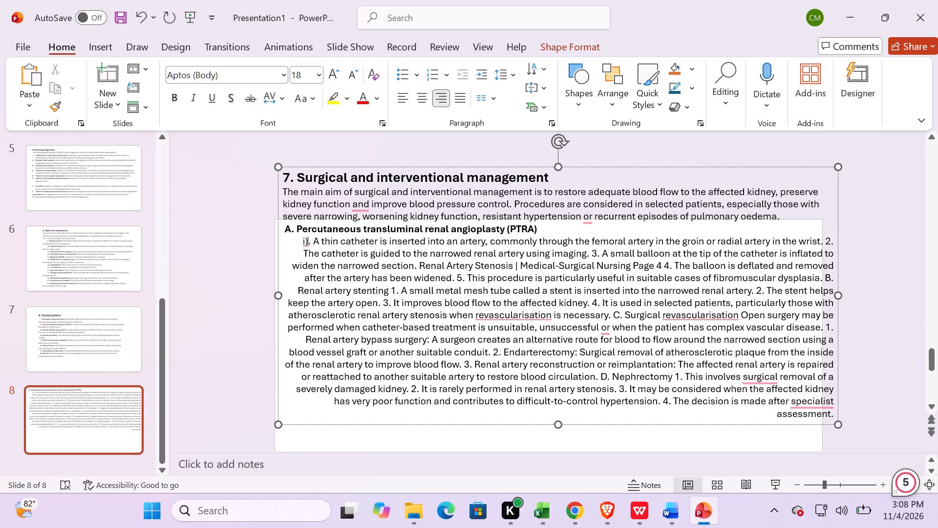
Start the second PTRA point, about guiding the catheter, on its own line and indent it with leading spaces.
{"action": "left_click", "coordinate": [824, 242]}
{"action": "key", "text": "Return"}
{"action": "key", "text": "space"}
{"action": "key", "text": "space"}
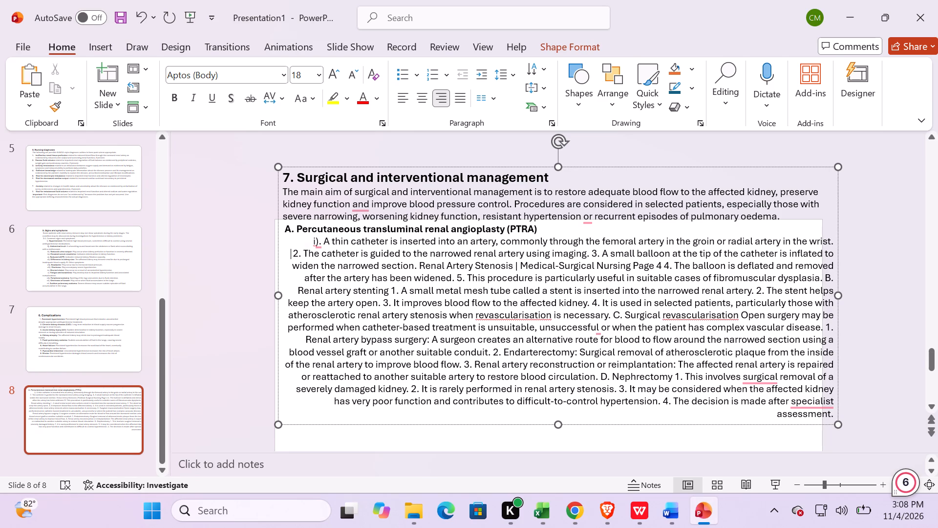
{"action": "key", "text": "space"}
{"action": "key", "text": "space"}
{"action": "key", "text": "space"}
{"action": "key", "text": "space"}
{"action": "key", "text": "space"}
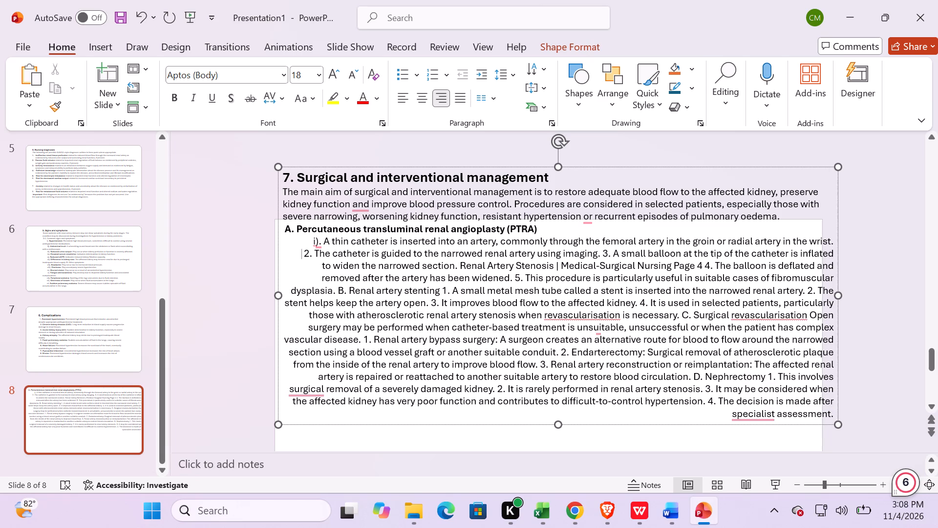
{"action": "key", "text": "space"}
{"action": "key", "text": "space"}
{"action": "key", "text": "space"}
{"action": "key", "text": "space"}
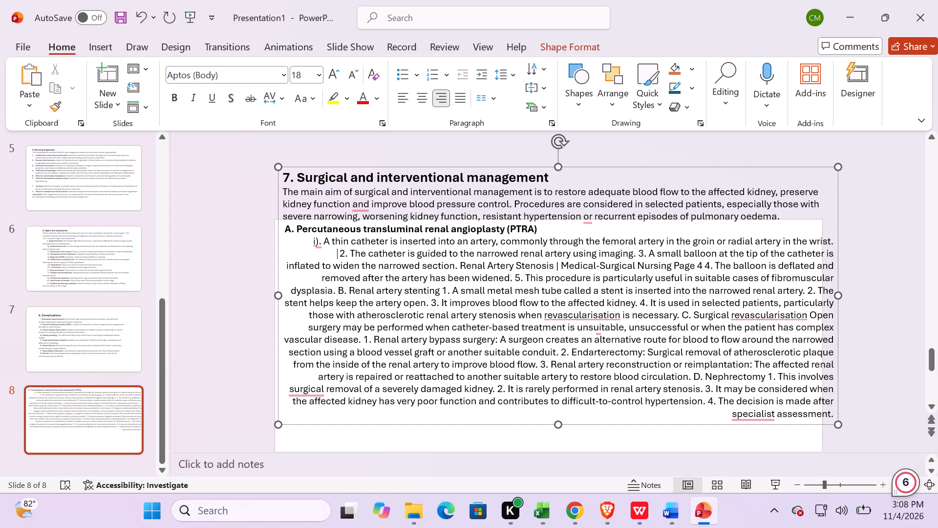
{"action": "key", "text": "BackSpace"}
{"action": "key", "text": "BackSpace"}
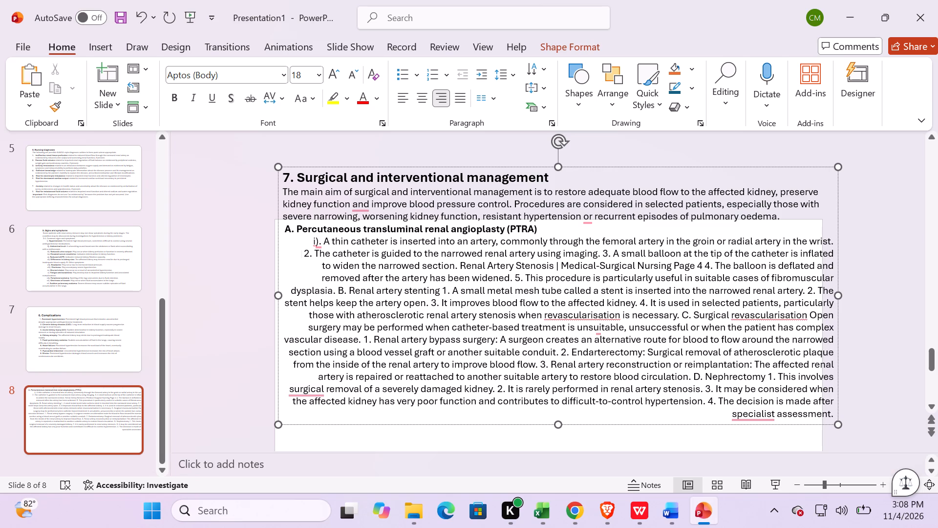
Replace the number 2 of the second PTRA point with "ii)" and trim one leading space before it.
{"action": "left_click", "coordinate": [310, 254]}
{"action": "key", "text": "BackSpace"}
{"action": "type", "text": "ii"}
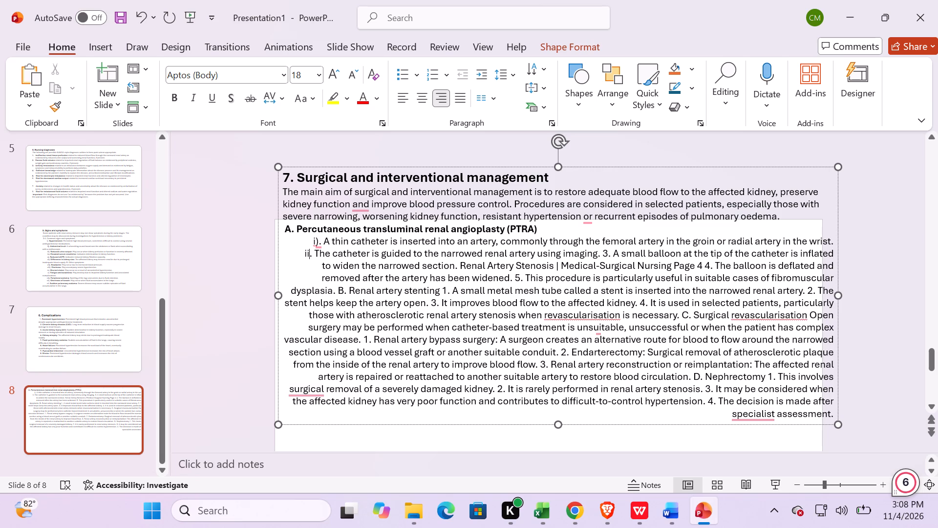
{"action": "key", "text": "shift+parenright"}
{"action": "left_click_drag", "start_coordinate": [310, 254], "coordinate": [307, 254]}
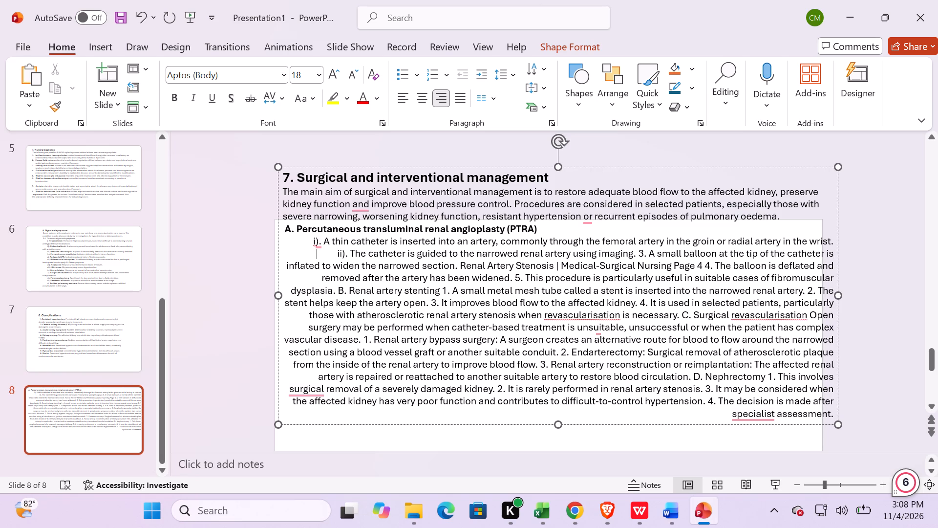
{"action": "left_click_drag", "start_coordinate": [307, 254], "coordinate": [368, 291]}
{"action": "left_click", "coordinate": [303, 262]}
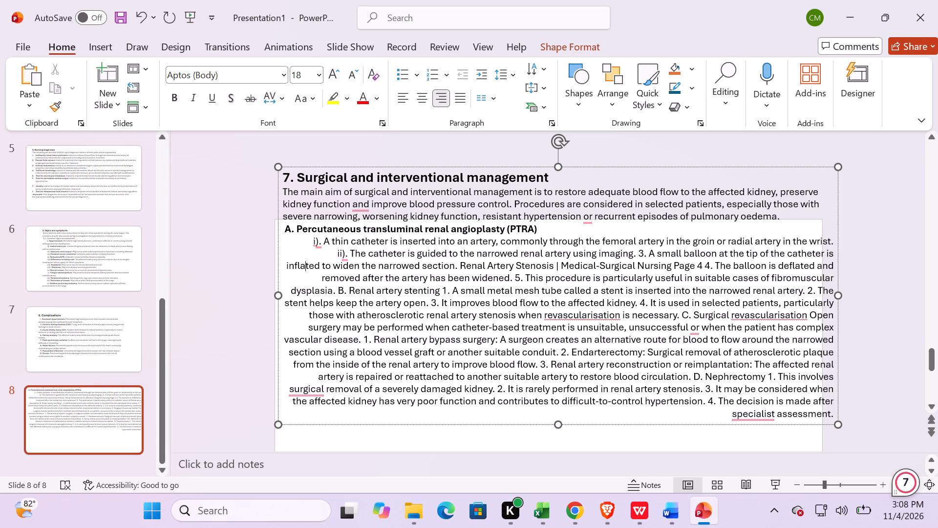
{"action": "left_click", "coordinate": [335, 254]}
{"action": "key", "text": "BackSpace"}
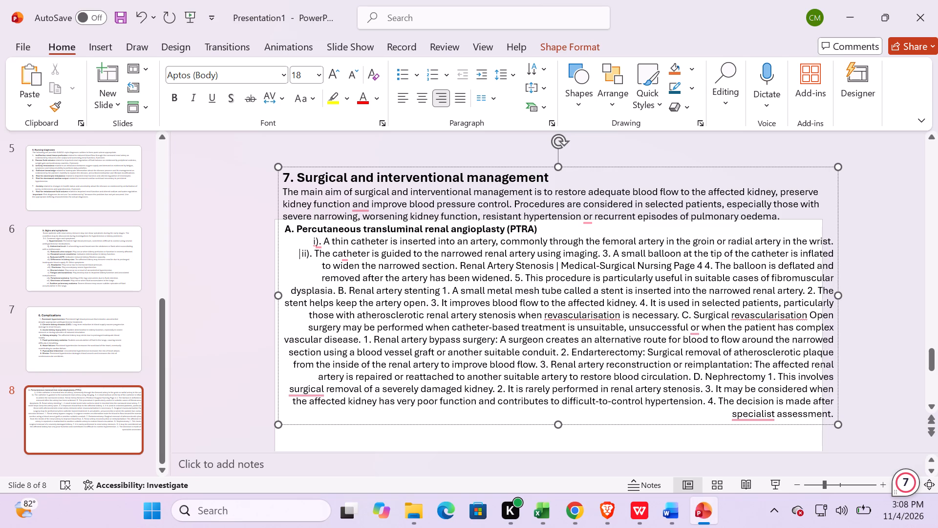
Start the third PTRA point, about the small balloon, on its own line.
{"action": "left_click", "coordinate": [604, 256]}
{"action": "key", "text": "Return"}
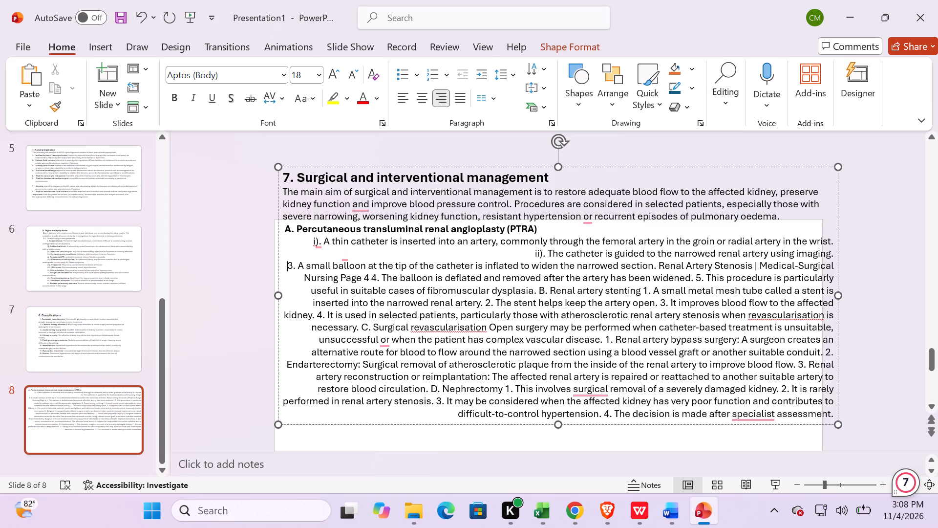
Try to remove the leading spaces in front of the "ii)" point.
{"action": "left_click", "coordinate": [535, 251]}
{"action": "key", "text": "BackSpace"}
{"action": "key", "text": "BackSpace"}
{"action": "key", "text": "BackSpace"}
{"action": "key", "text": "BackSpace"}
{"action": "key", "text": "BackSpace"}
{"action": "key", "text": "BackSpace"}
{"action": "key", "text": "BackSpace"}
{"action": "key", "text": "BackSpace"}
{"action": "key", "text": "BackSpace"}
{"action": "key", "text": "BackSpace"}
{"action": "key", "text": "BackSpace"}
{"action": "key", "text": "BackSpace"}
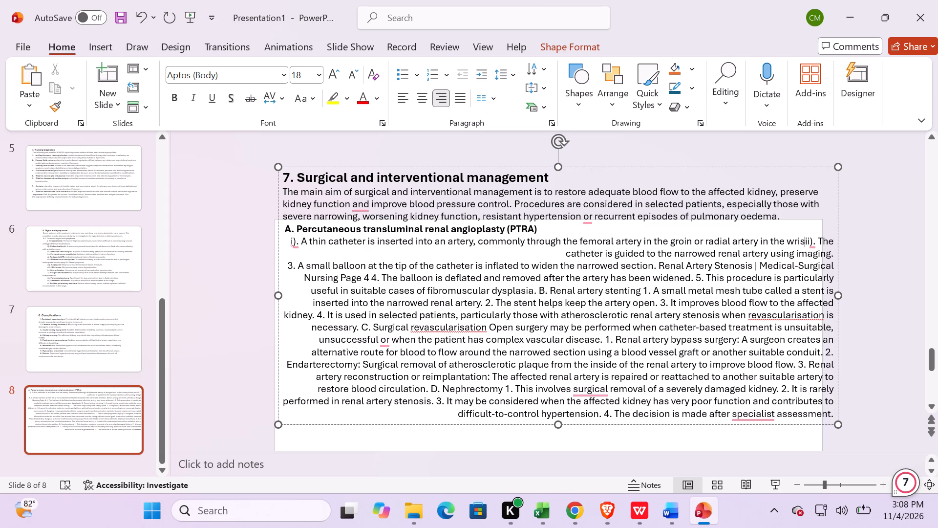
Undo the recent line-break, spacing and numbering edits back to the first PTRA point being numbered 1.
{"action": "triple_click", "coordinate": [136, 10]}
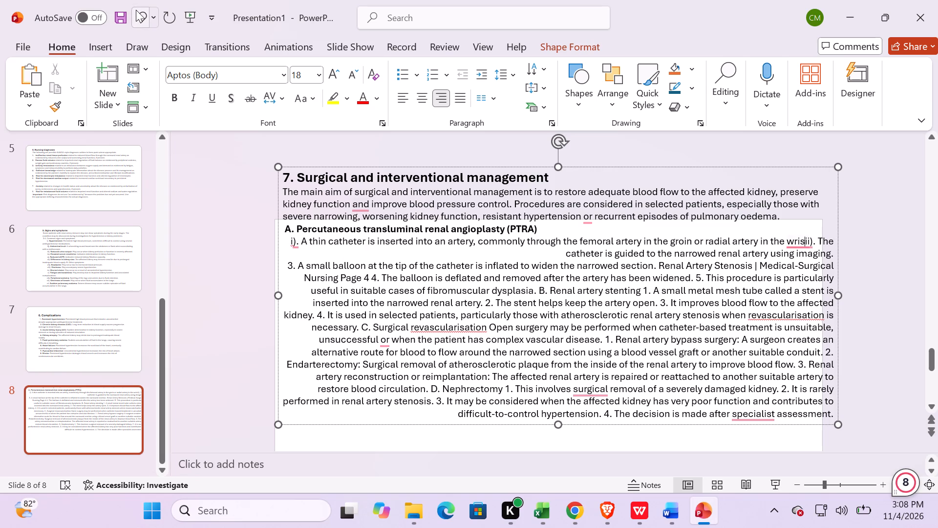
{"action": "left_click", "coordinate": [136, 10]}
{"action": "left_click", "coordinate": [136, 10]}
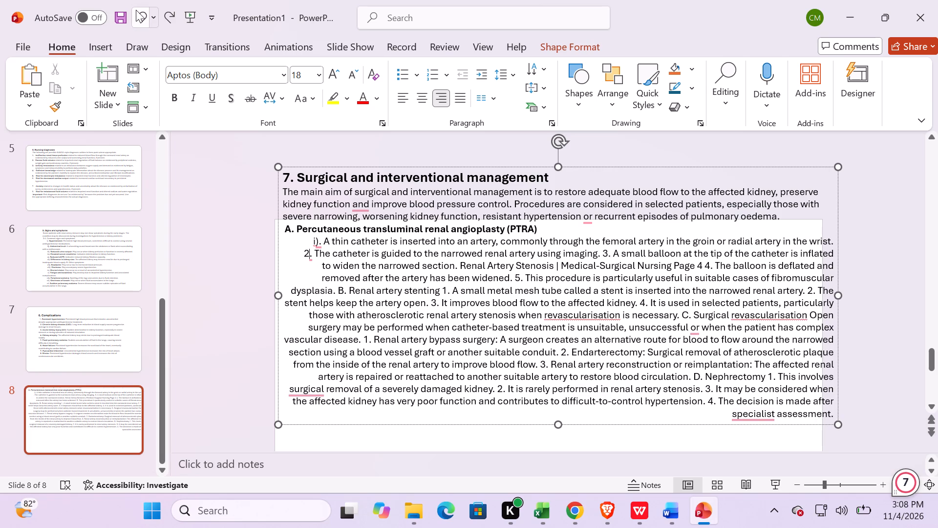
{"action": "left_click", "coordinate": [136, 10]}
{"action": "left_click", "coordinate": [136, 10]}
{"action": "left_click", "coordinate": [136, 10]}
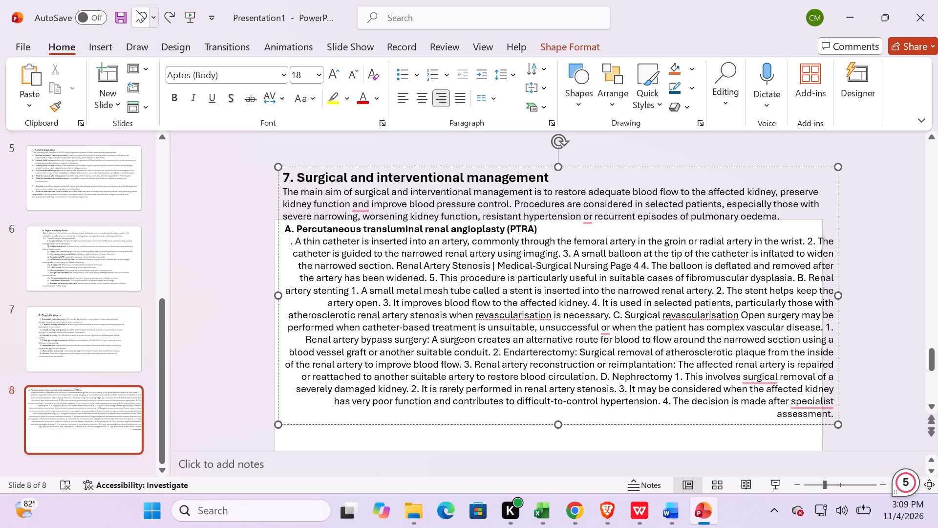
{"action": "left_click", "coordinate": [136, 10]}
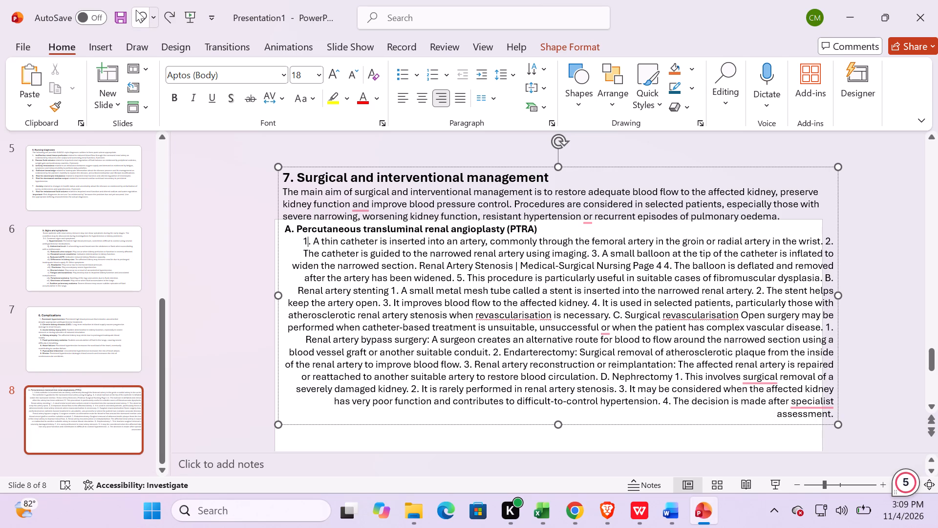
Justify the paragraph of text below the PTRA subheading.
{"action": "left_click", "coordinate": [438, 101]}
{"action": "left_click", "coordinate": [480, 103]}
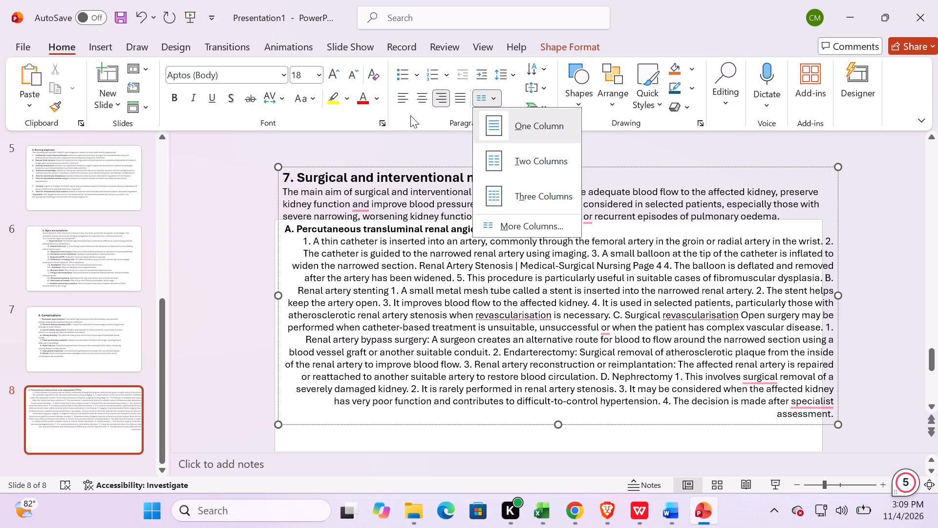
{"action": "left_click", "coordinate": [271, 127]}
{"action": "left_click", "coordinate": [436, 94]}
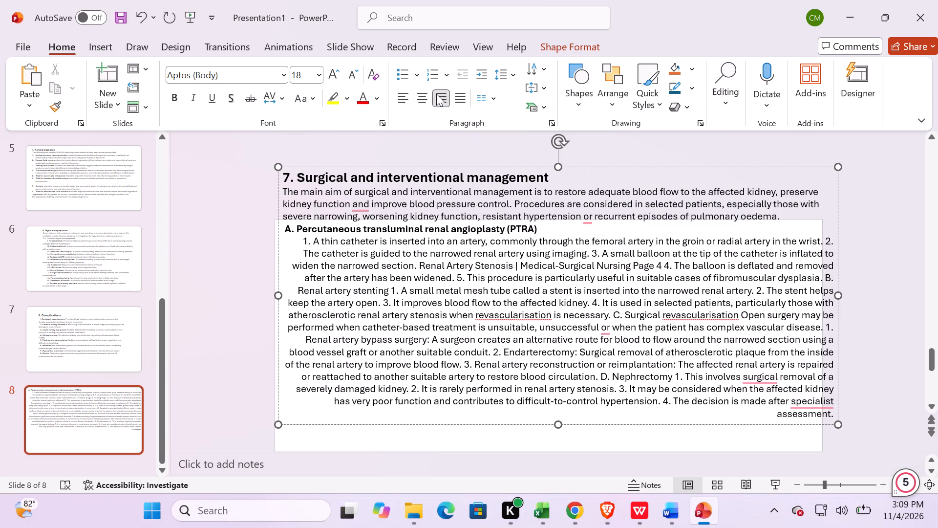
{"action": "left_click", "coordinate": [461, 96]}
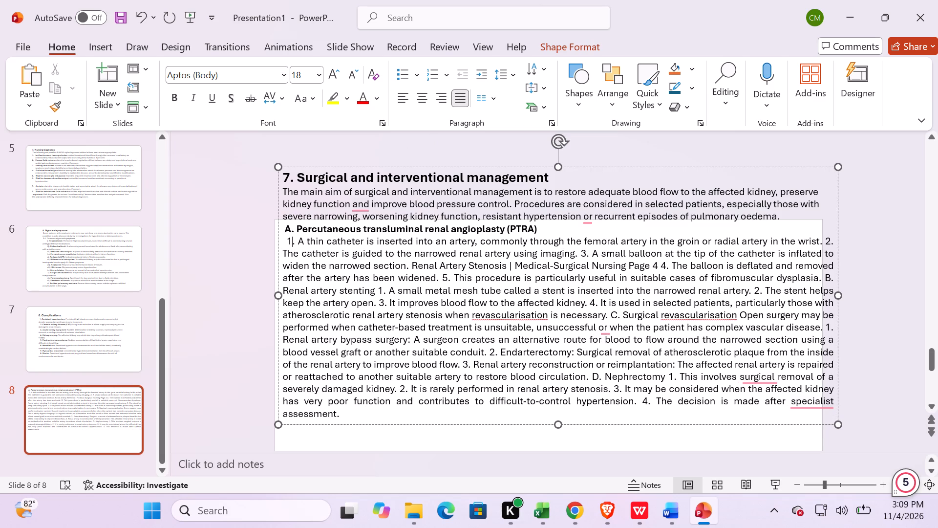
Start the second PTRA point on its own line and indent points 1 and 2 slightly with leading spaces.
{"action": "left_click", "coordinate": [823, 242]}
{"action": "key", "text": "Return"}
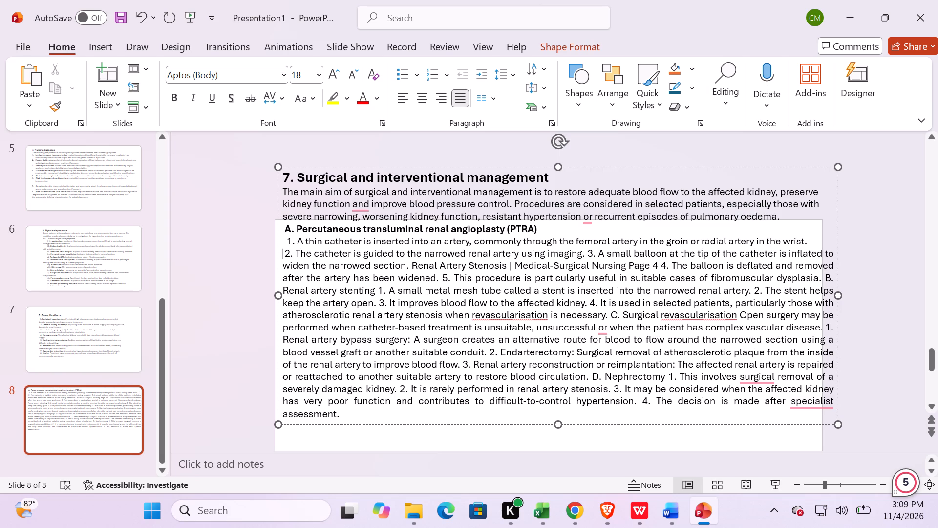
{"action": "key", "text": "space"}
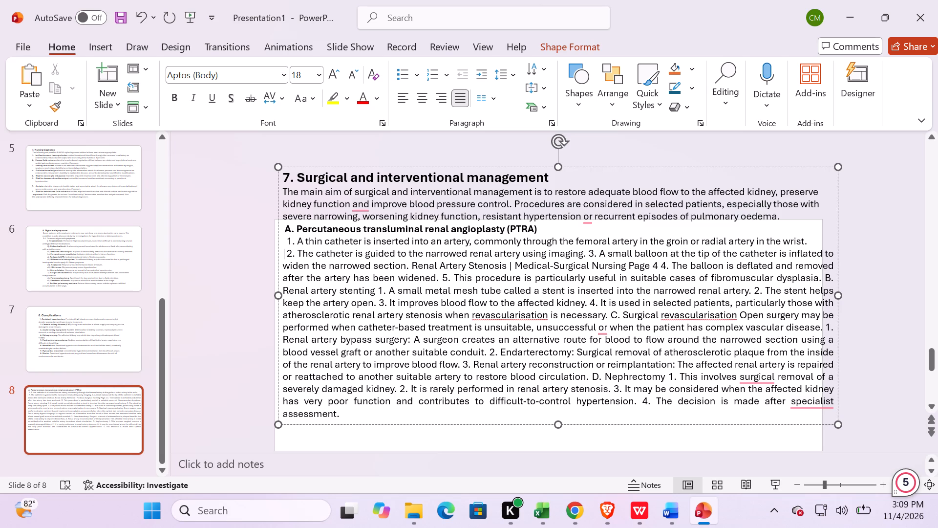
{"action": "key", "text": "space"}
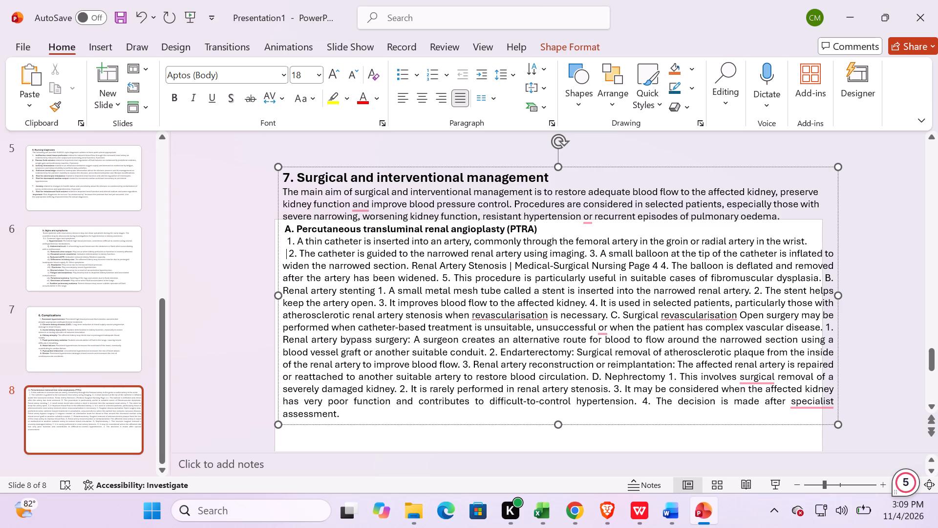
{"action": "left_click", "coordinate": [288, 242]}
{"action": "key", "text": "space"}
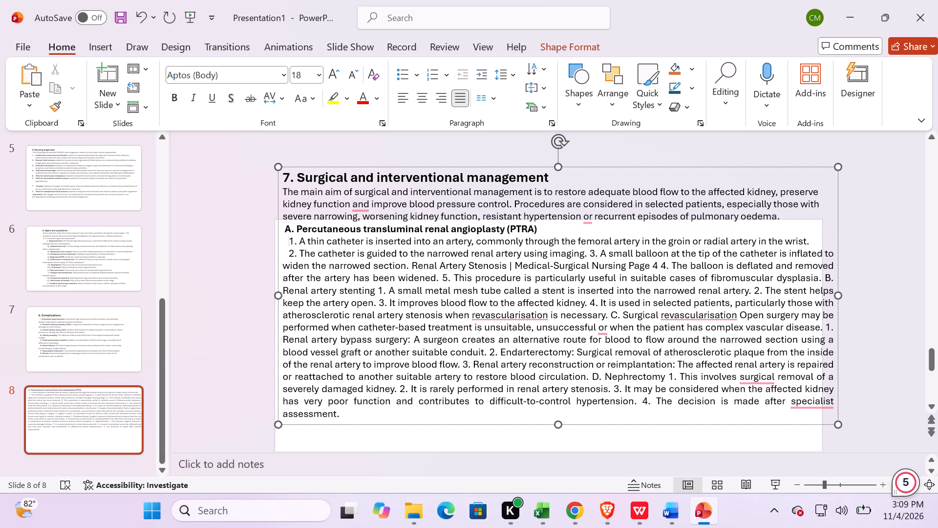
Start the third PTRA point on its own line and indent it with three leading spaces.
{"action": "left_click", "coordinate": [592, 248]}
{"action": "key", "text": "Return"}
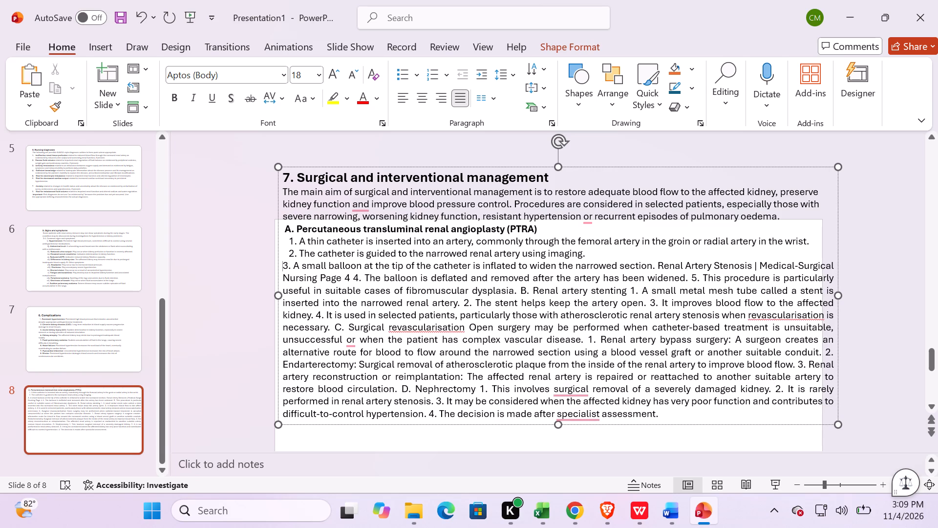
{"action": "key", "text": "space"}
{"action": "key", "text": "space"}
{"action": "key", "text": "space"}
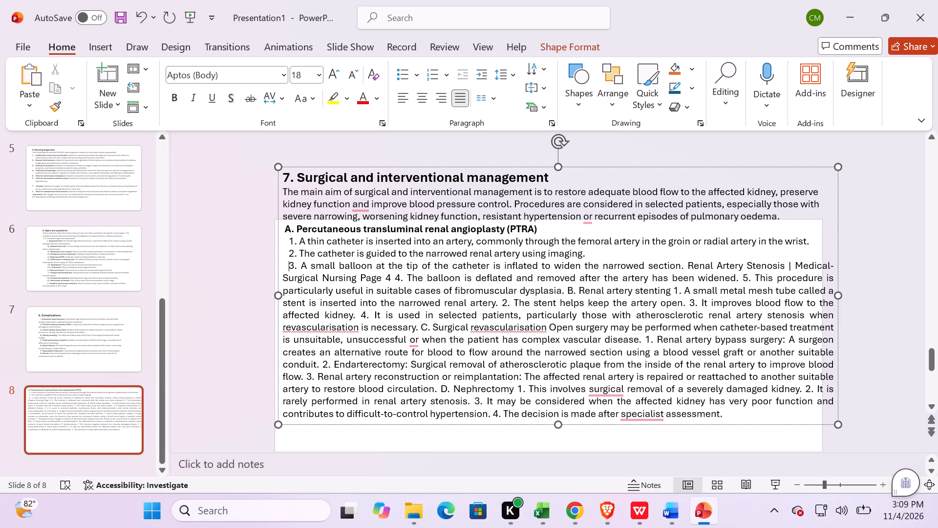
Select the stray PDF footer text "Renal Artery Stenosis | Medical-Surgical Nursing Page 4" after the third PTRA point, together with the following number 4.
{"action": "left_click", "coordinate": [399, 276]}
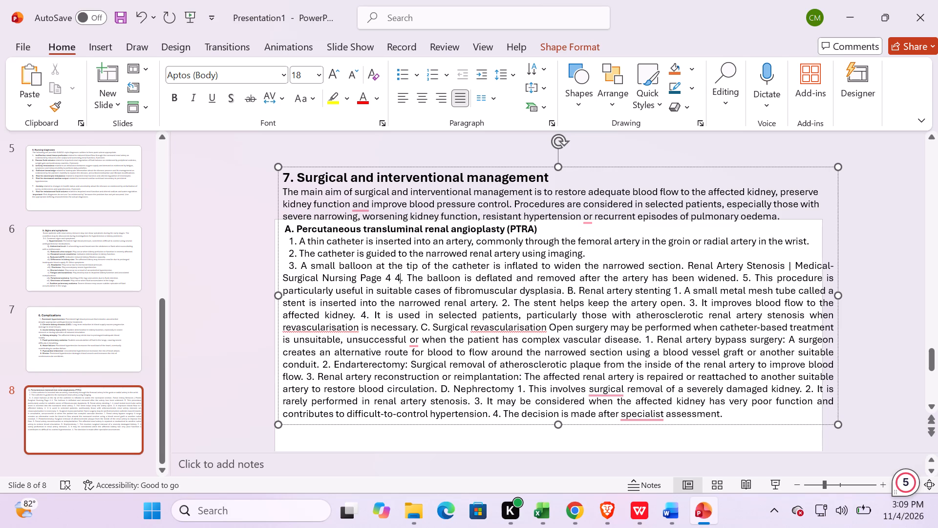
{"action": "left_click", "coordinate": [407, 279]}
{"action": "left_click", "coordinate": [405, 275]}
{"action": "left_click_drag", "start_coordinate": [398, 277], "coordinate": [397, 277]}
{"action": "left_click_drag", "start_coordinate": [397, 277], "coordinate": [345, 283]}
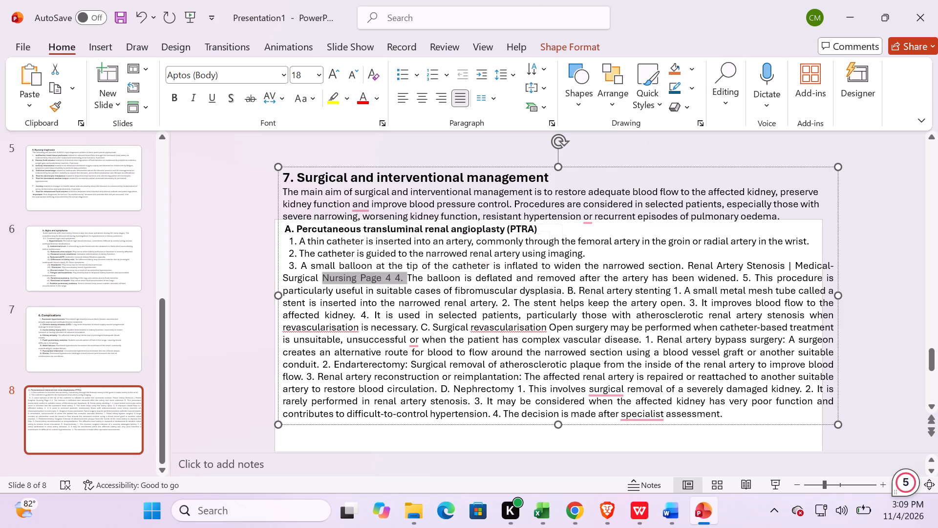
{"action": "left_click_drag", "start_coordinate": [292, 284], "coordinate": [279, 284]}
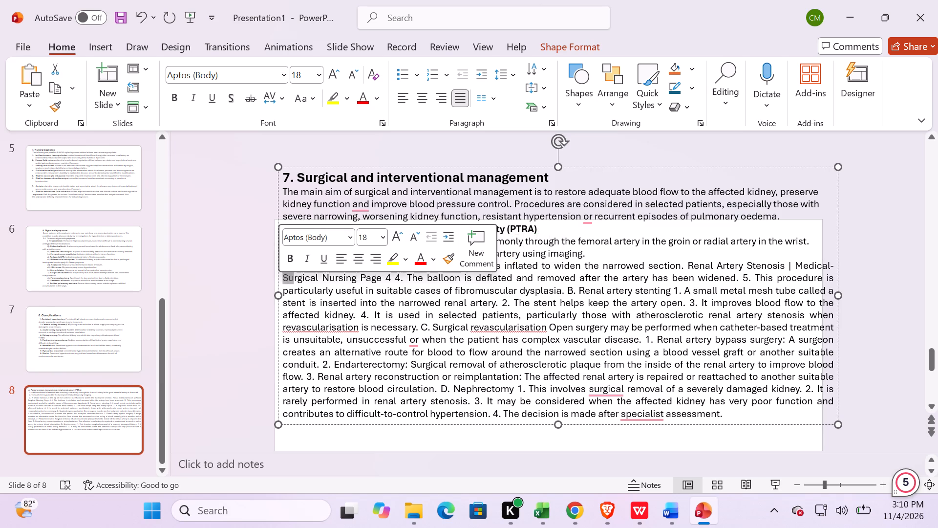
{"action": "left_click", "coordinate": [757, 254]}
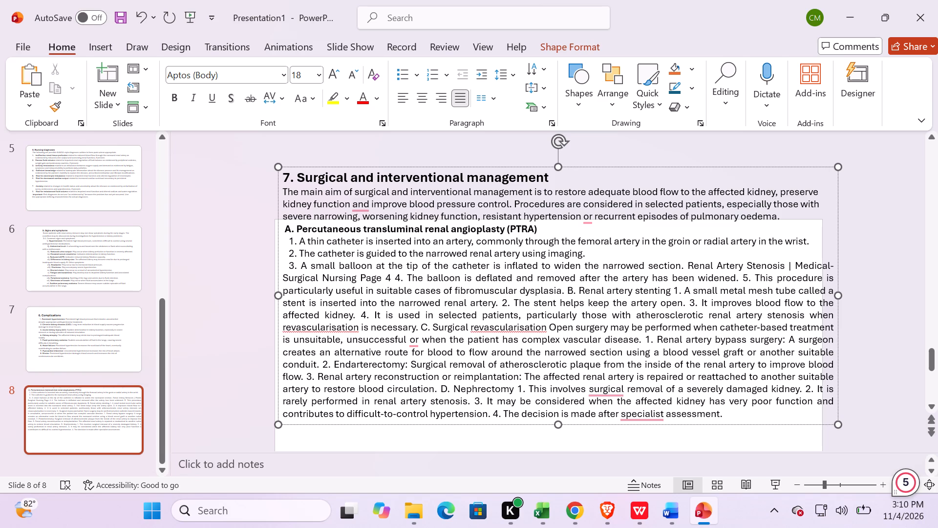
{"action": "left_click_drag", "start_coordinate": [684, 266], "coordinate": [818, 273]}
{"action": "scroll", "coordinate": [694, 264], "scroll_direction": "right", "scroll_amount": 1}
{"action": "scroll", "coordinate": [791, 266], "scroll_direction": "left", "scroll_amount": 1}
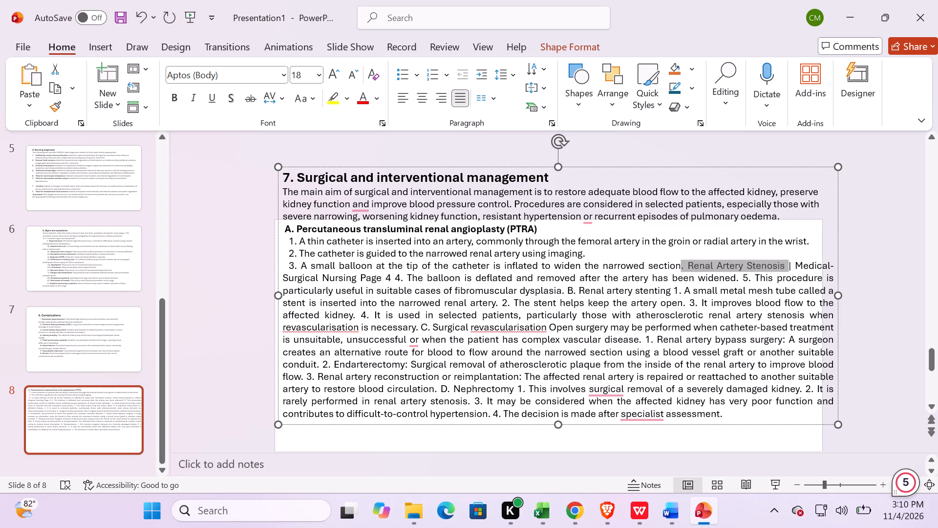
{"action": "scroll", "coordinate": [818, 273], "scroll_direction": "left", "scroll_amount": 1}
{"action": "left_click_drag", "start_coordinate": [818, 273], "coordinate": [663, 294]}
{"action": "scroll", "coordinate": [847, 276], "scroll_direction": "left", "scroll_amount": 1}
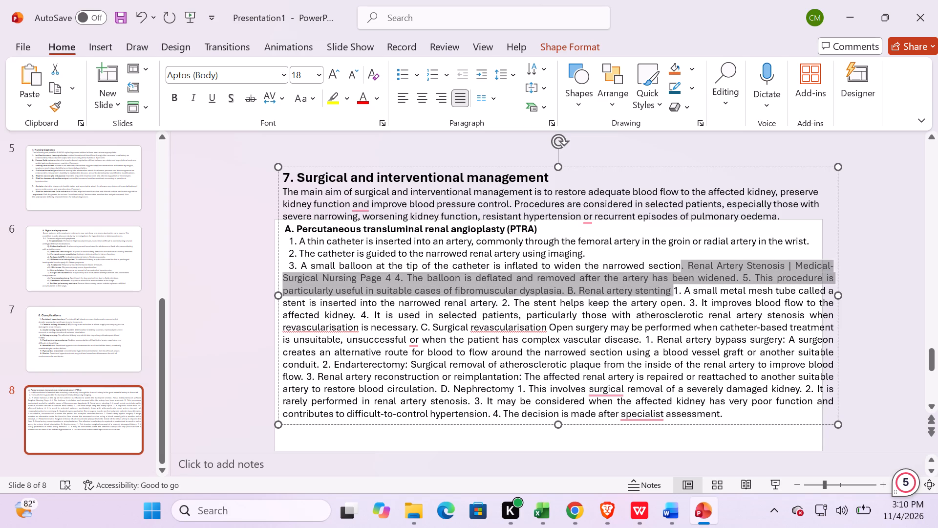
{"action": "scroll", "coordinate": [663, 294], "scroll_direction": "left", "scroll_amount": 1}
{"action": "left_click_drag", "start_coordinate": [663, 294], "coordinate": [504, 283]}
{"action": "scroll", "coordinate": [527, 283], "scroll_direction": "left", "scroll_amount": 1}
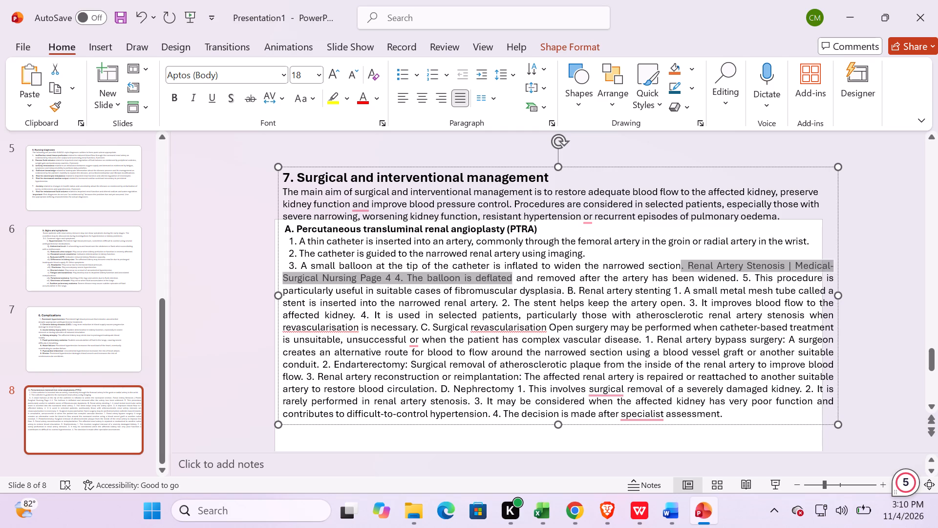
{"action": "scroll", "coordinate": [504, 283], "scroll_direction": "left", "scroll_amount": 1}
{"action": "left_click_drag", "start_coordinate": [504, 283], "coordinate": [410, 282]}
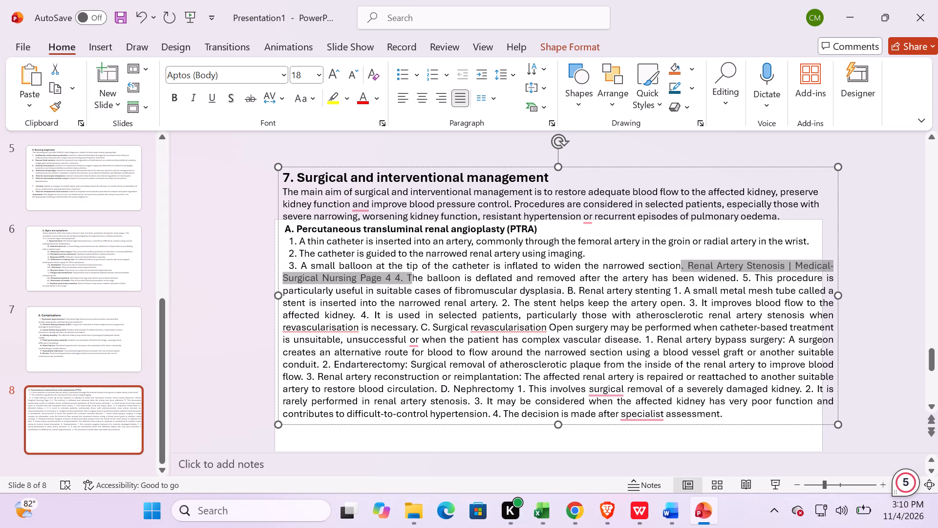
Delete the stray footer text and the number 4 after the third PTRA point, and end that point with a period.
{"action": "left_click_drag", "start_coordinate": [410, 282], "coordinate": [405, 281]}
{"action": "key", "text": "BackSpace"}
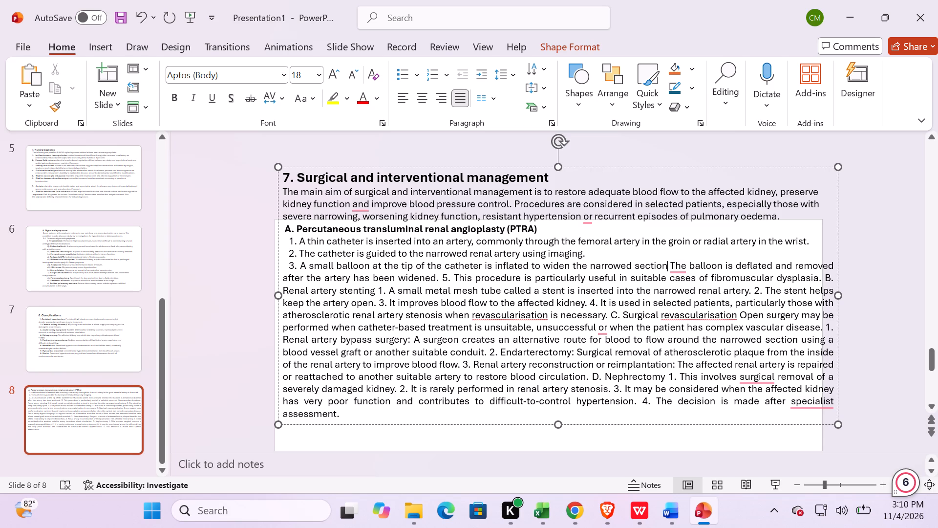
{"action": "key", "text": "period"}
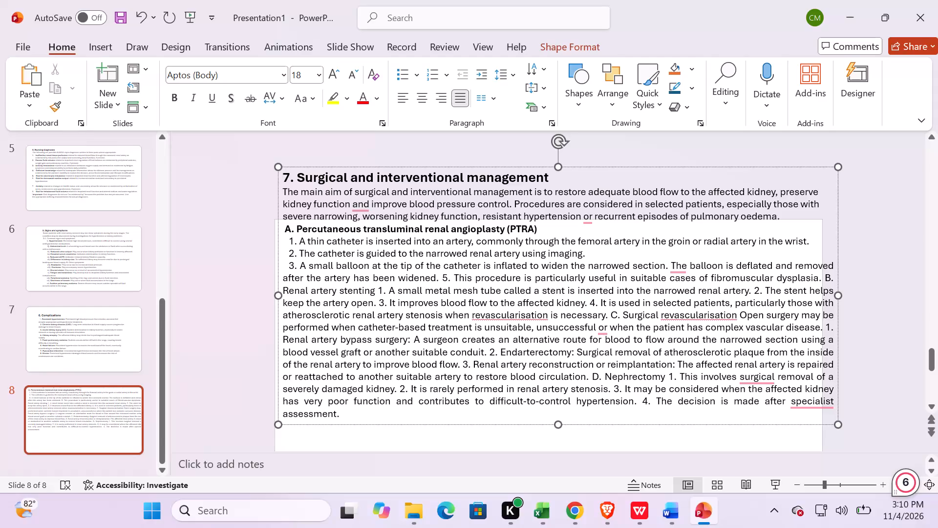
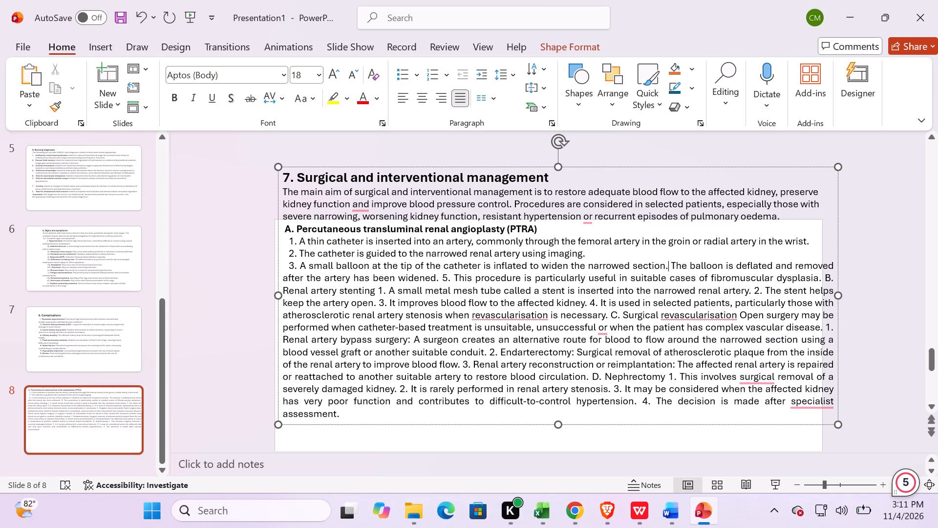
Start the sentence "The balloon is deflated and removed..." on its own line and indent it with leading spaces.
{"action": "key", "text": "Return"}
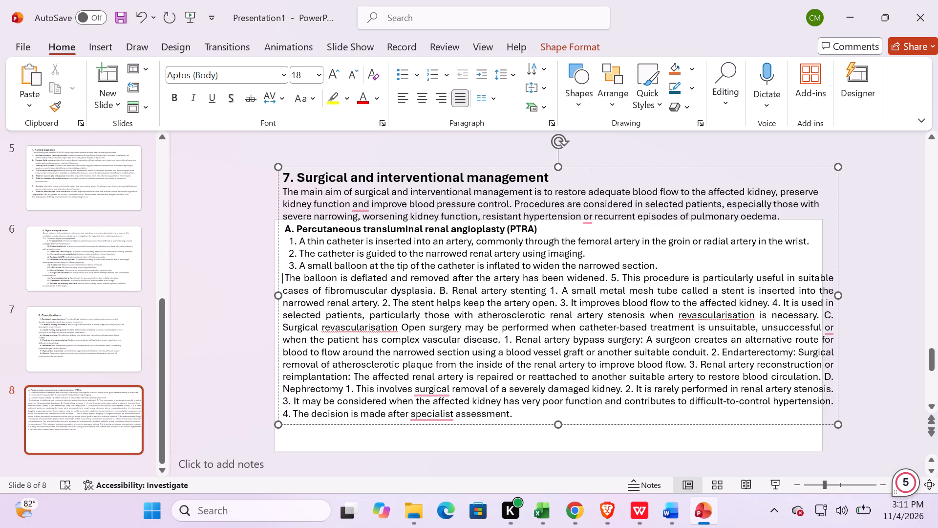
{"action": "key", "text": "space"}
{"action": "key", "text": "space"}
{"action": "key", "text": "space"}
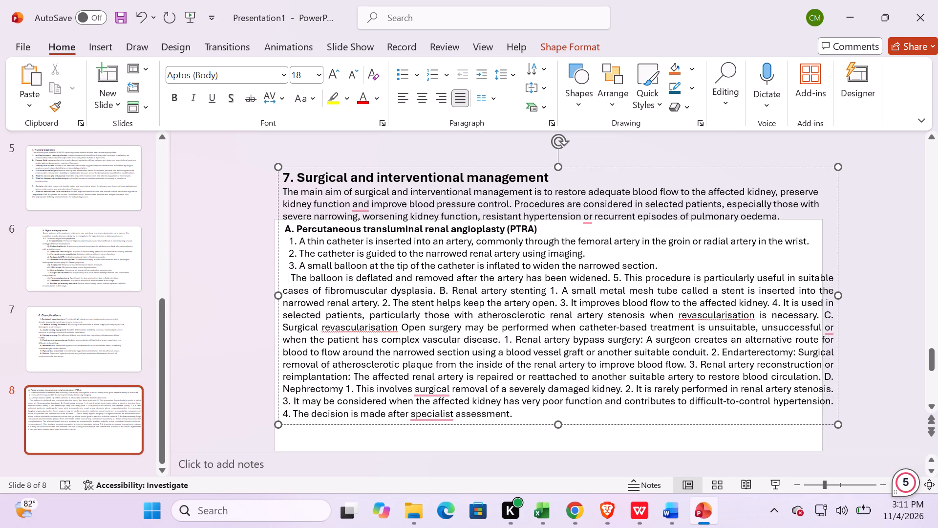
{"action": "key", "text": "BackSpace"}
{"action": "key", "text": "space"}
{"action": "key", "text": "space"}
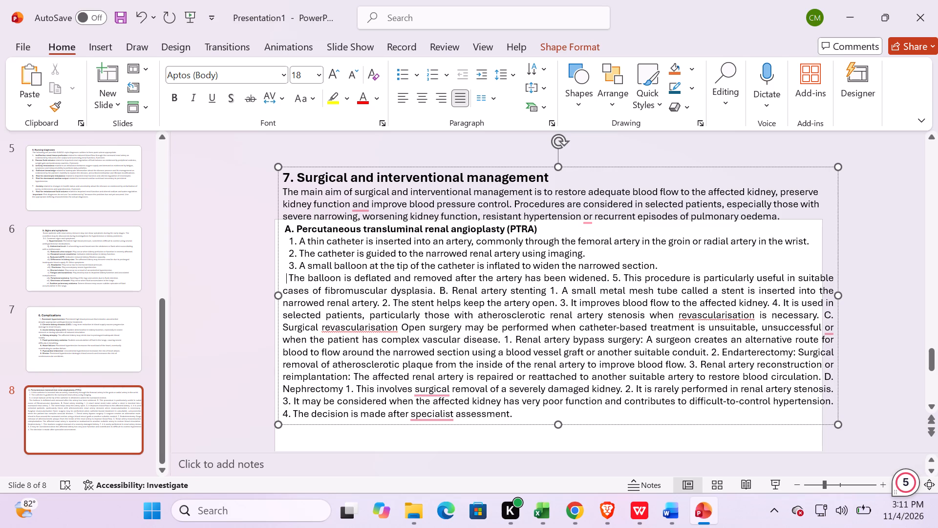
{"action": "key", "text": "space"}
{"action": "key", "text": "space"}
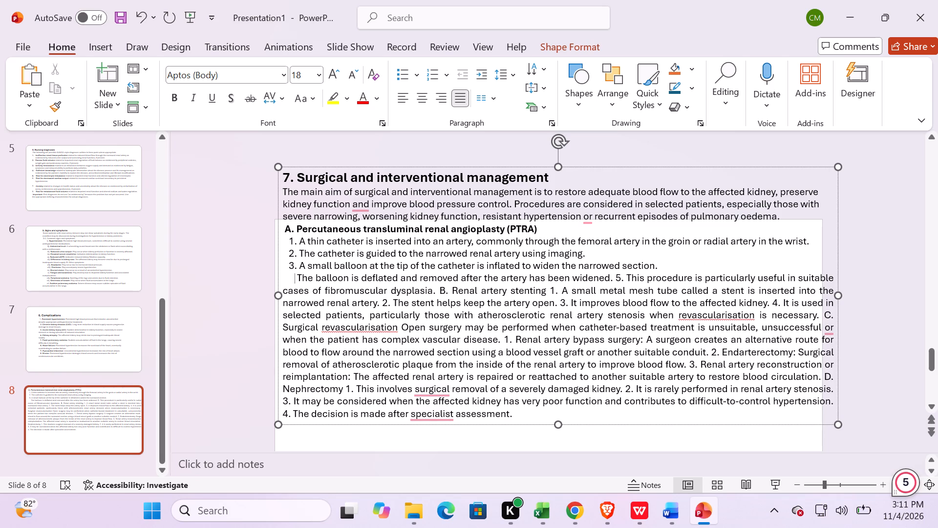
Start the fifth PTRA point on its own line and indent it with three leading spaces.
{"action": "left_click", "coordinate": [615, 282]}
{"action": "key", "text": "Return"}
{"action": "key", "text": "space"}
{"action": "key", "text": "space"}
{"action": "key", "text": "space"}
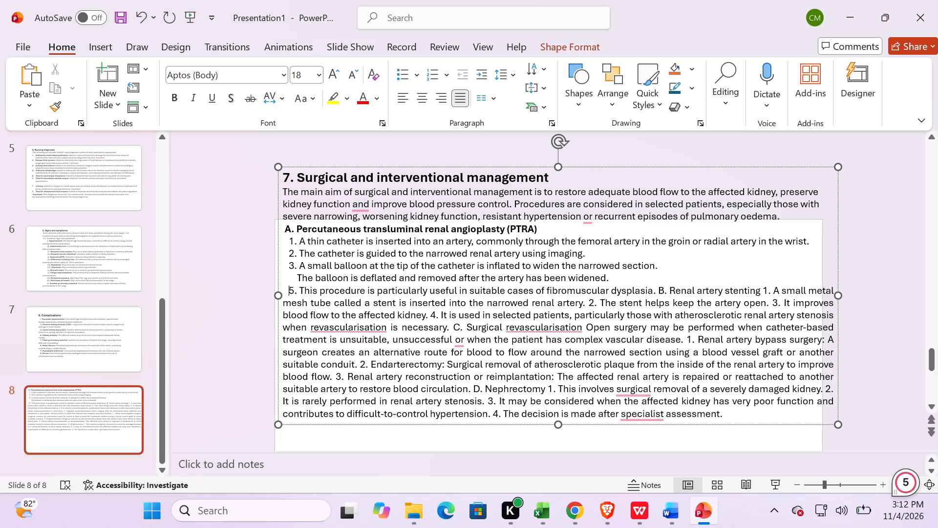
Number the balloon deflation line as "4." and remove one of its leading spaces.
{"action": "left_click", "coordinate": [293, 280]}
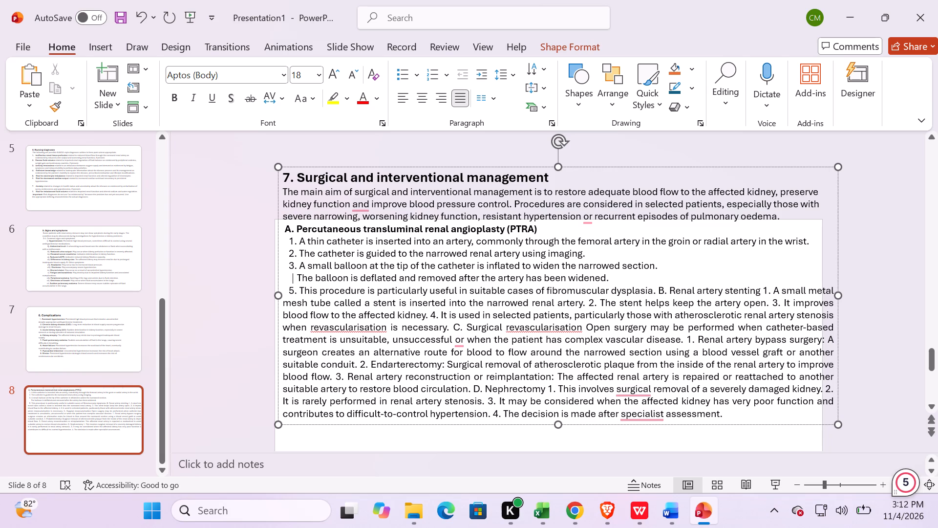
{"action": "key", "text": "4"}
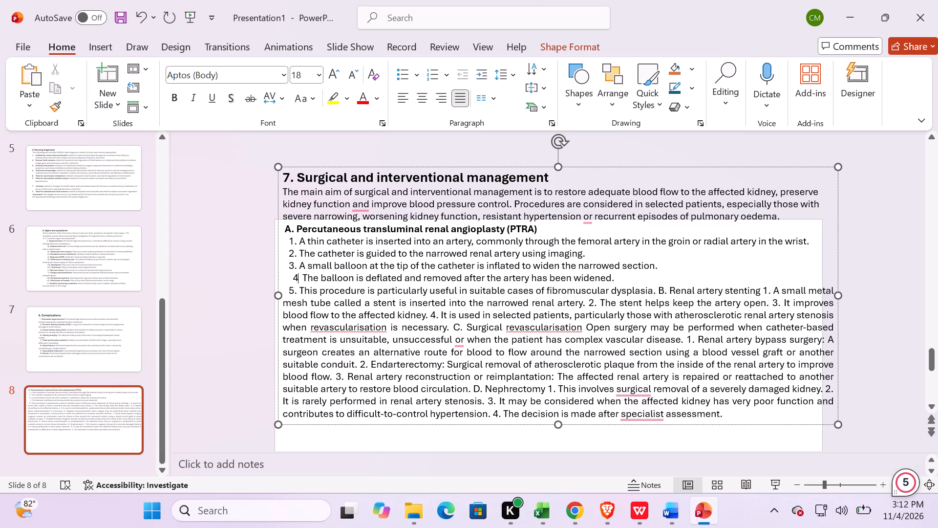
{"action": "key", "text": "period"}
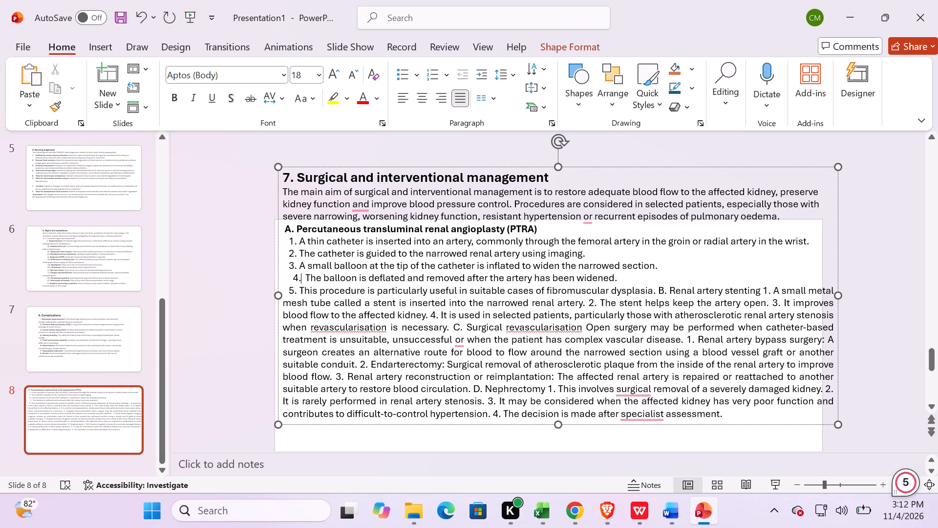
{"action": "left_click", "coordinate": [290, 275]}
{"action": "key", "text": "BackSpace"}
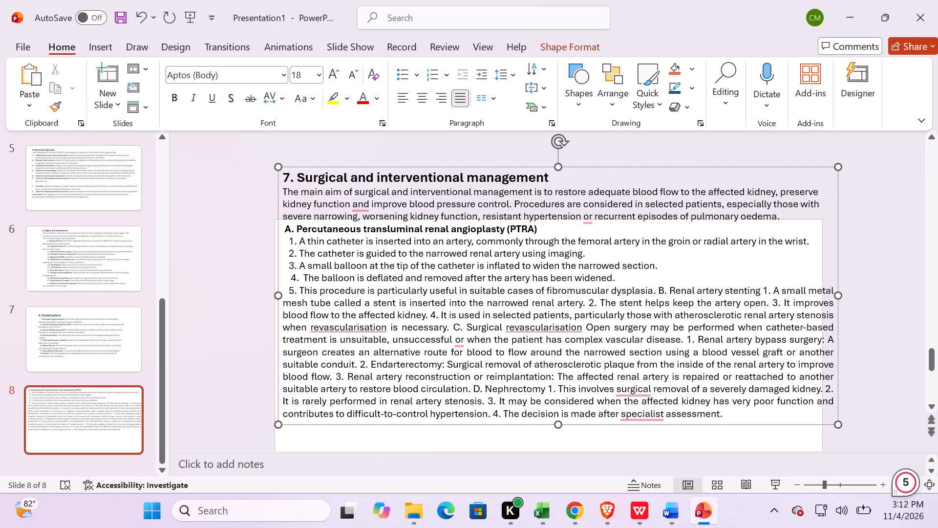
Add one more leading space before PTRA points 5, 3, 2 and 1 so their numbers line up with point 4.
{"action": "left_click", "coordinate": [289, 292]}
{"action": "key", "text": "space"}
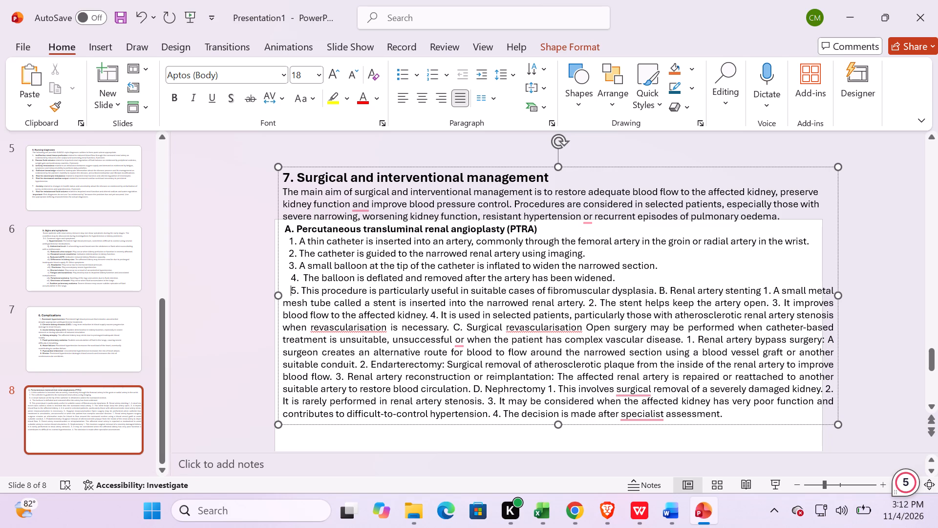
{"action": "left_click", "coordinate": [290, 259]}
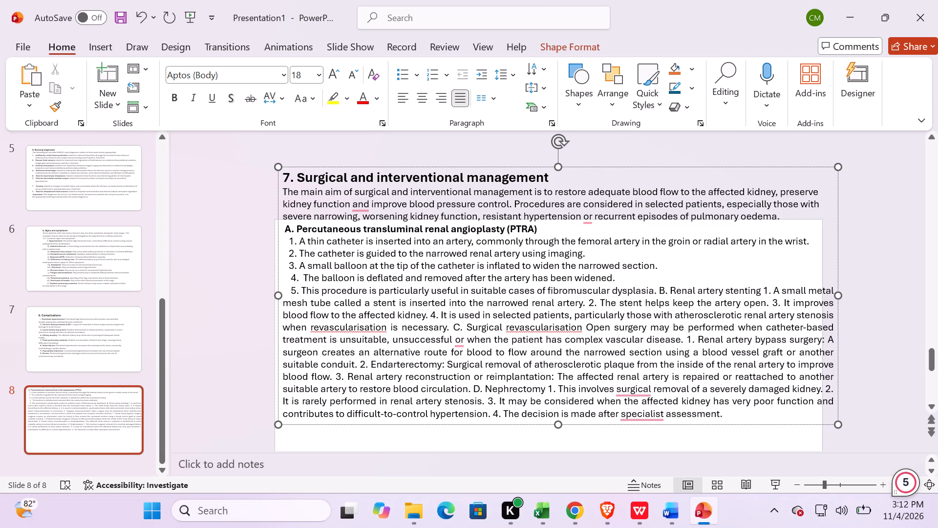
{"action": "left_click", "coordinate": [291, 263]}
{"action": "key", "text": "space"}
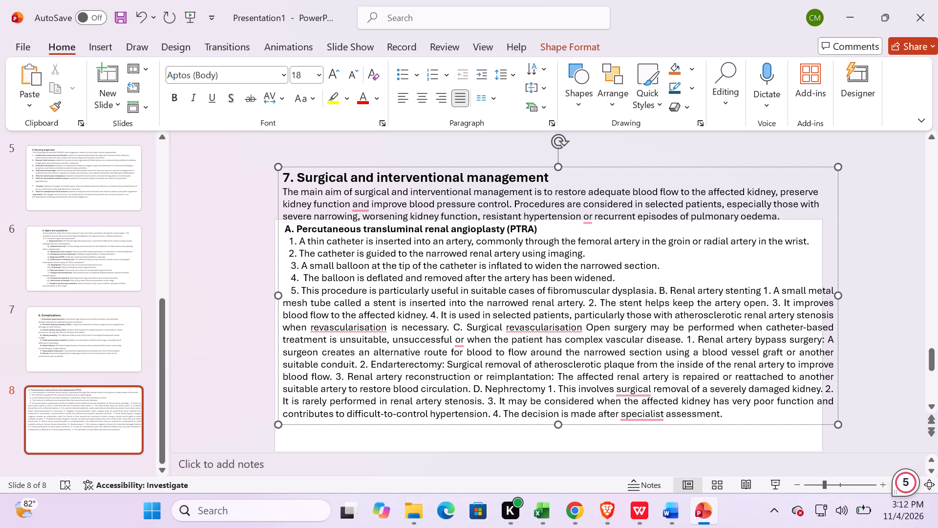
{"action": "left_click", "coordinate": [294, 249]}
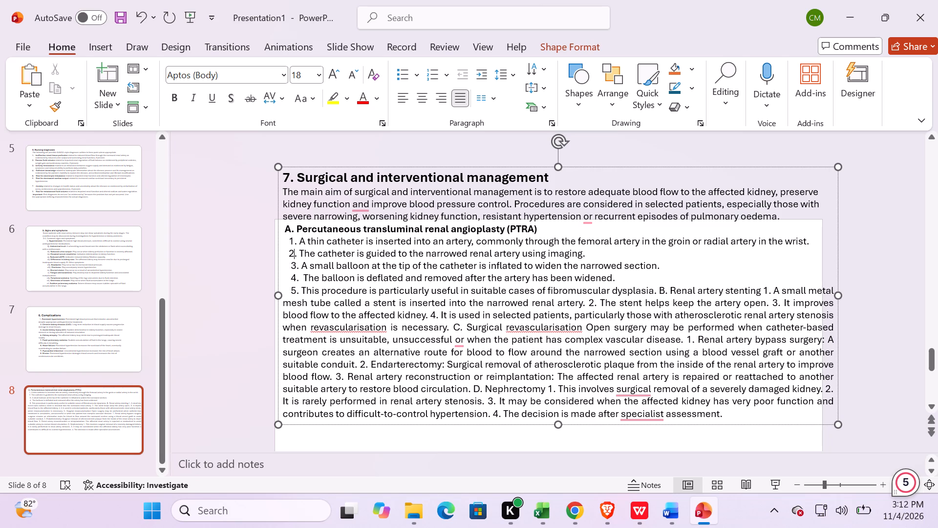
{"action": "left_click", "coordinate": [290, 249]}
{"action": "key", "text": "space"}
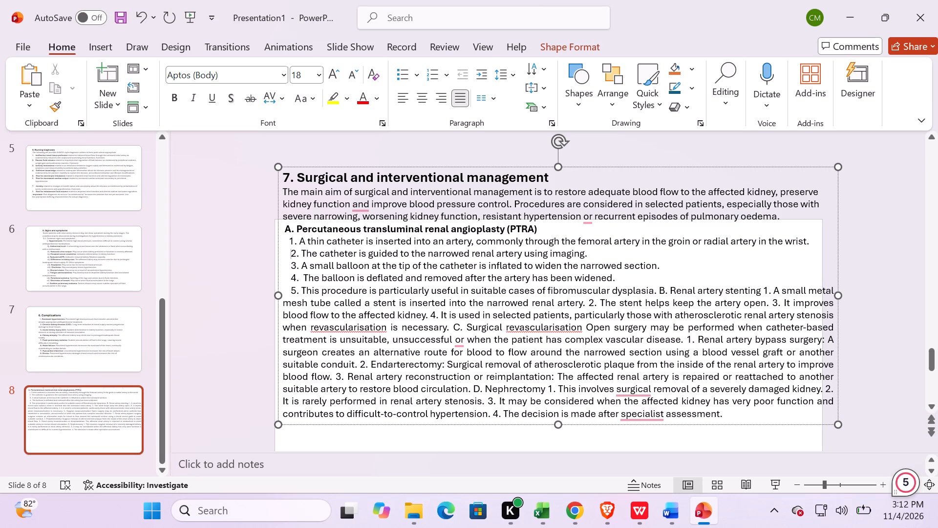
{"action": "left_click", "coordinate": [286, 239]}
{"action": "key", "text": "space"}
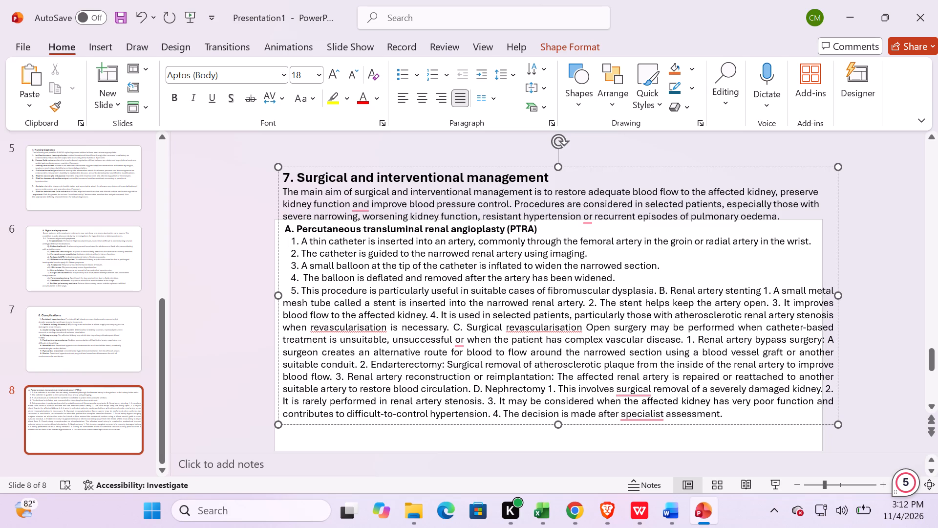
Move "B. Renal artery stenting" and the text following it to a new line, with a blank line after PTRA point 5.
{"action": "left_click", "coordinate": [659, 288]}
{"action": "key", "text": "Return"}
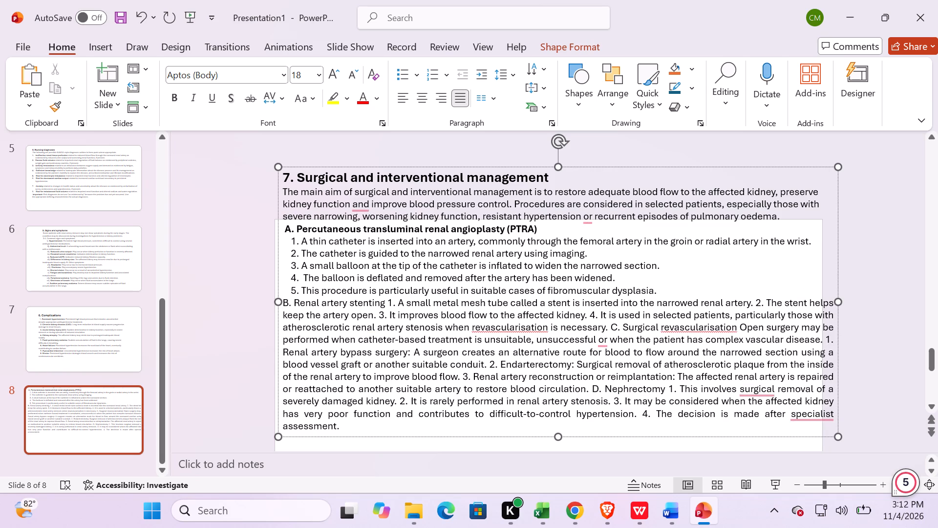
{"action": "key", "text": "Return"}
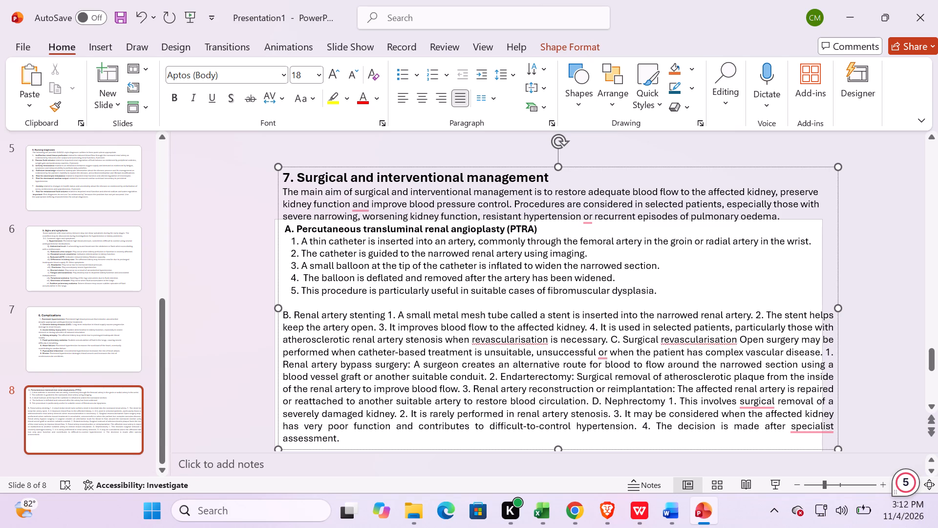
Make the subheading text "Renal artery stenting" bold, leaving out its letter B.
{"action": "left_click_drag", "start_coordinate": [387, 314], "coordinate": [287, 312]}
{"action": "scroll", "coordinate": [341, 312], "scroll_direction": "left", "scroll_amount": 1}
{"action": "scroll", "coordinate": [287, 312], "scroll_direction": "left", "scroll_amount": 1}
{"action": "left_click", "coordinate": [301, 286]}
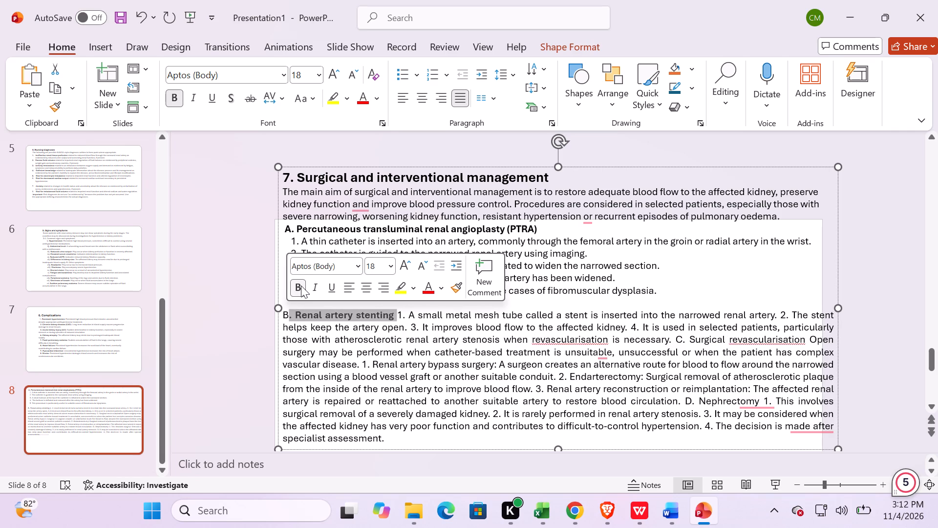
{"action": "left_click", "coordinate": [408, 313]}
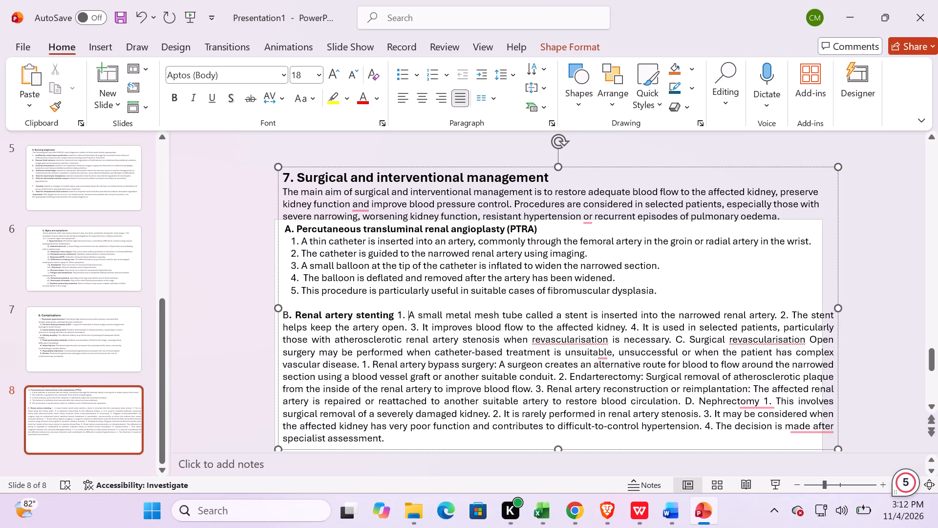
Insert a blank line between the introductory paragraph and the "A. Percutaneous transluminal renal angioplasty (PTRA)" subheading.
{"action": "left_click", "coordinate": [785, 215]}
{"action": "key", "text": "Return"}
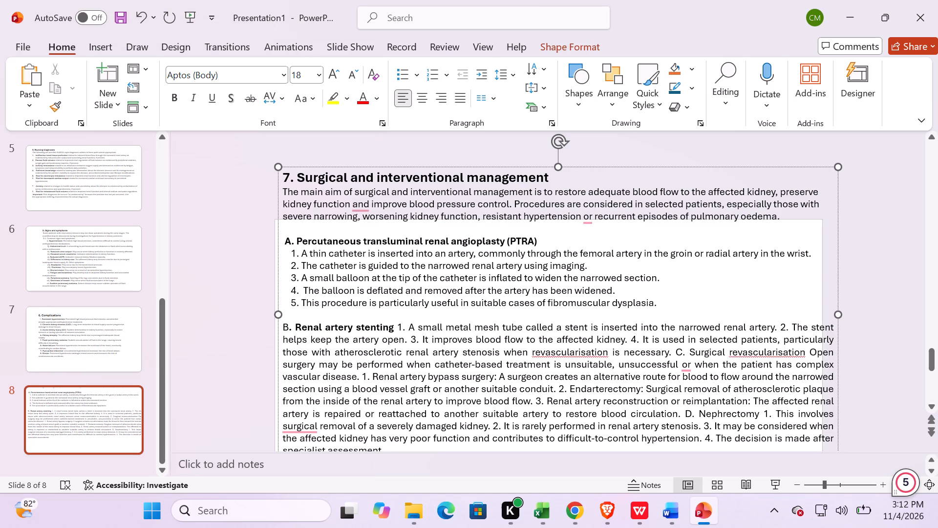
{"action": "left_click", "coordinate": [590, 260]}
{"action": "left_click", "coordinate": [657, 244]}
{"action": "left_click", "coordinate": [698, 263]}
Widen the slide 8 text box on both sides so that it extends beyond the slide edges.
{"action": "scroll", "coordinate": [592, 242], "scroll_direction": "down", "scroll_amount": 1}
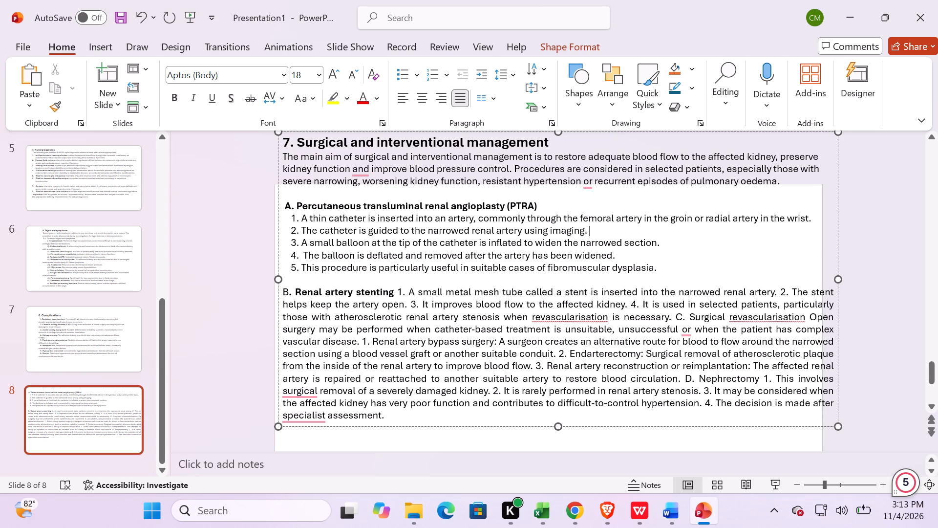
{"action": "left_click_drag", "start_coordinate": [837, 133], "coordinate": [874, 131]}
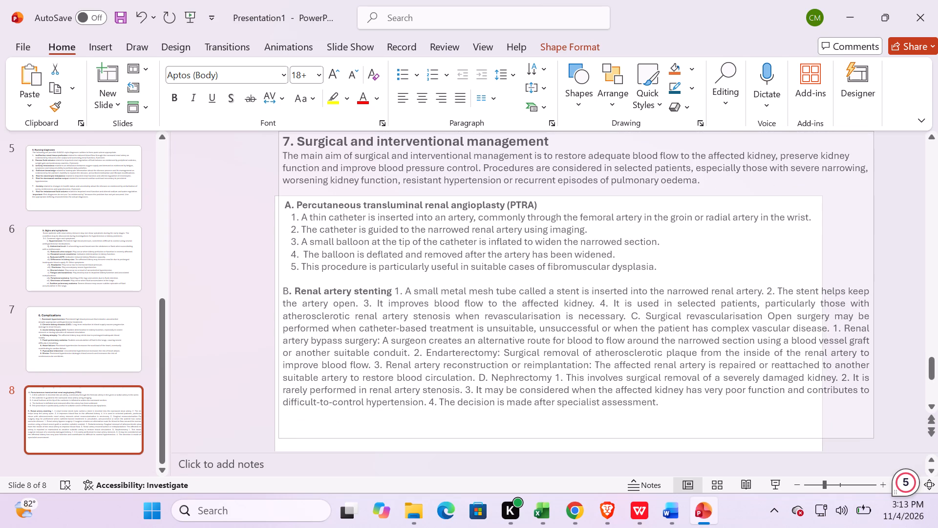
{"action": "left_click_drag", "start_coordinate": [874, 131], "coordinate": [918, 136]}
{"action": "scroll", "coordinate": [880, 131], "scroll_direction": "right", "scroll_amount": 1}
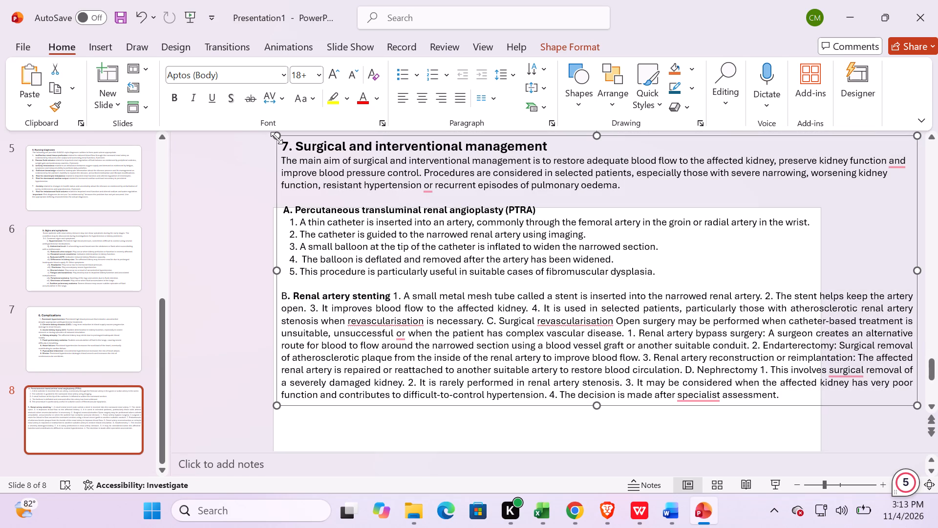
{"action": "left_click_drag", "start_coordinate": [277, 138], "coordinate": [213, 140]}
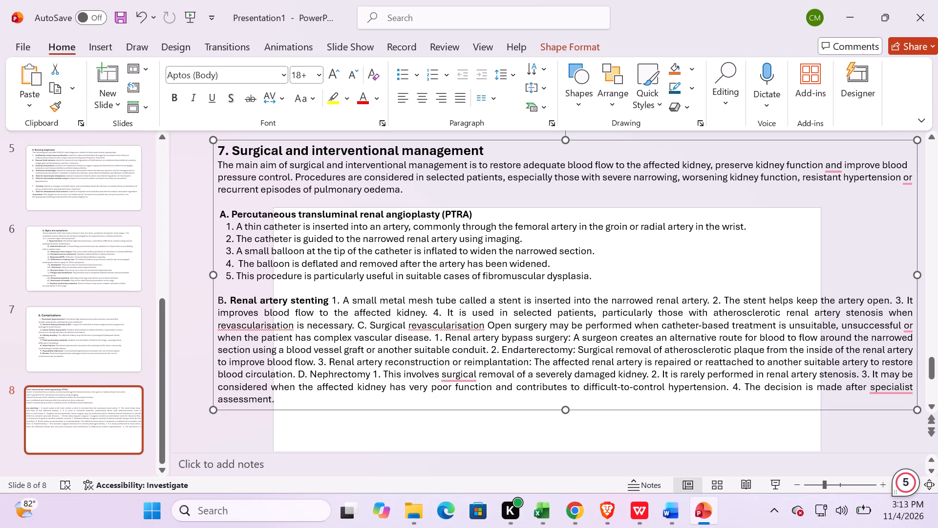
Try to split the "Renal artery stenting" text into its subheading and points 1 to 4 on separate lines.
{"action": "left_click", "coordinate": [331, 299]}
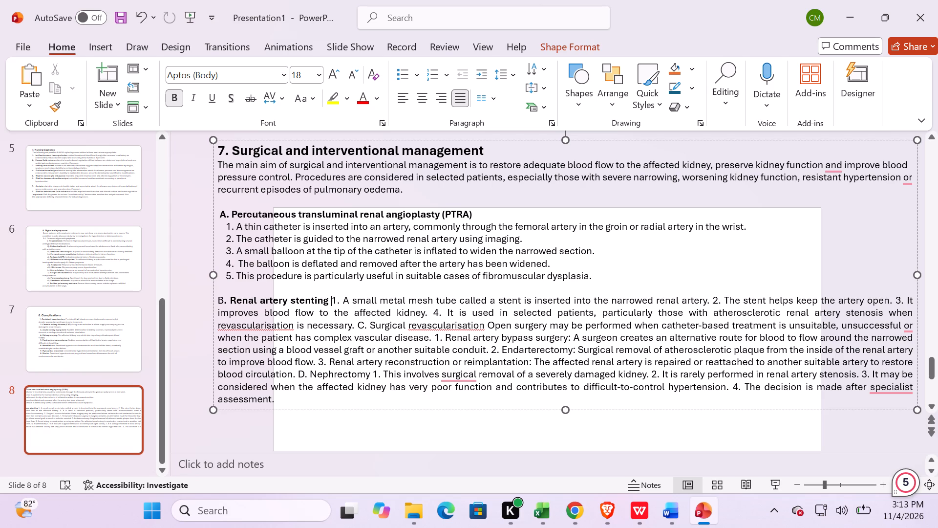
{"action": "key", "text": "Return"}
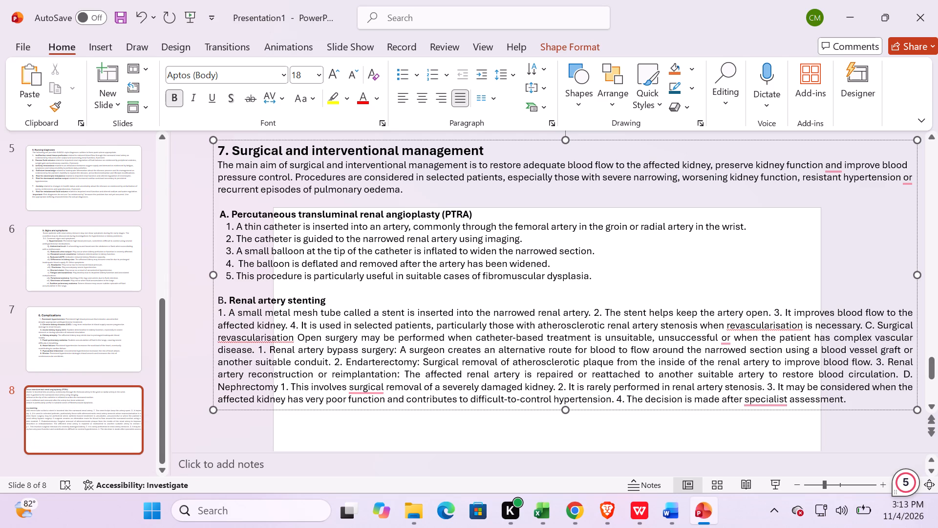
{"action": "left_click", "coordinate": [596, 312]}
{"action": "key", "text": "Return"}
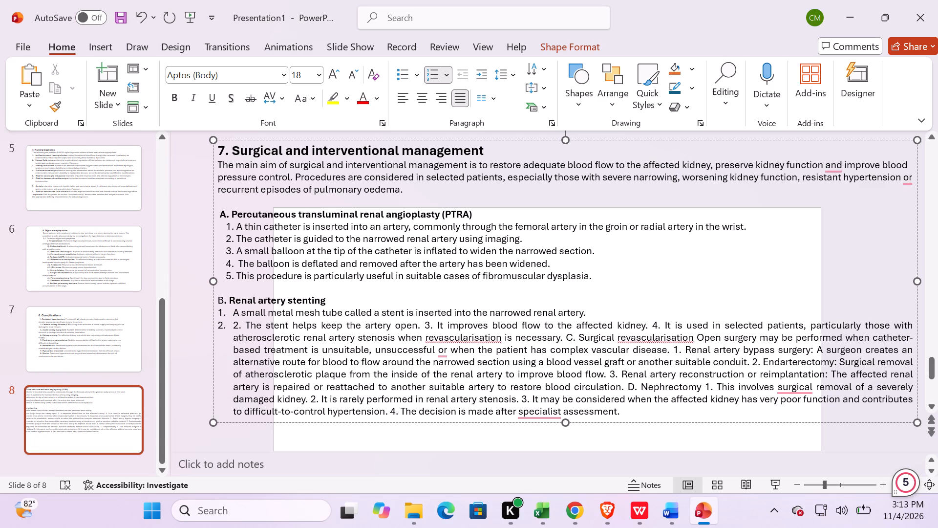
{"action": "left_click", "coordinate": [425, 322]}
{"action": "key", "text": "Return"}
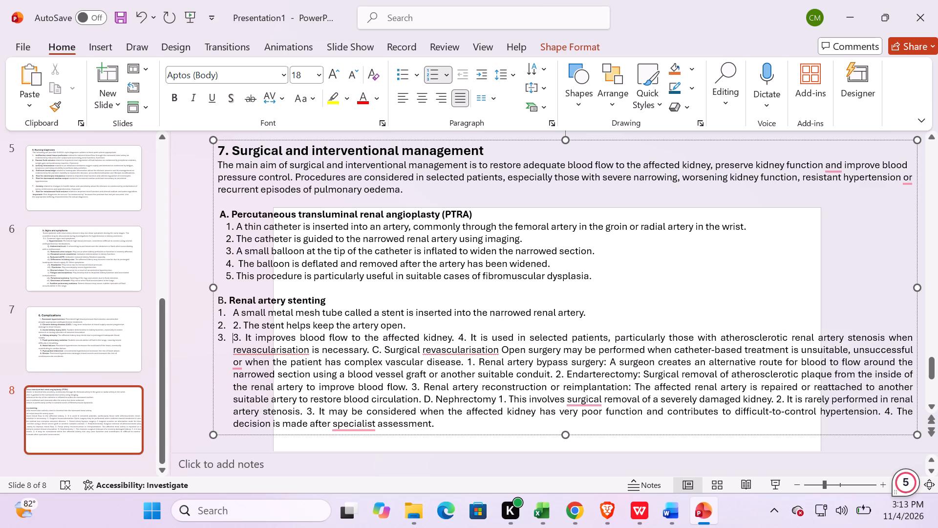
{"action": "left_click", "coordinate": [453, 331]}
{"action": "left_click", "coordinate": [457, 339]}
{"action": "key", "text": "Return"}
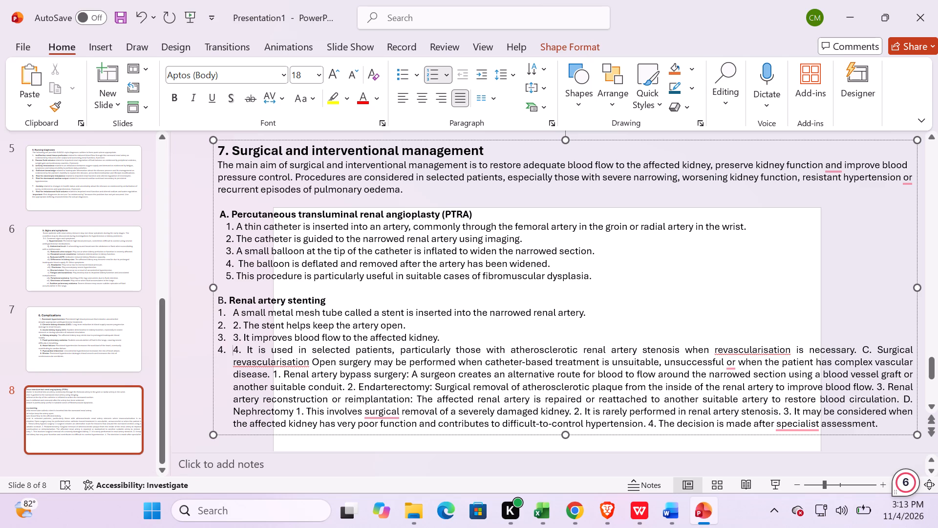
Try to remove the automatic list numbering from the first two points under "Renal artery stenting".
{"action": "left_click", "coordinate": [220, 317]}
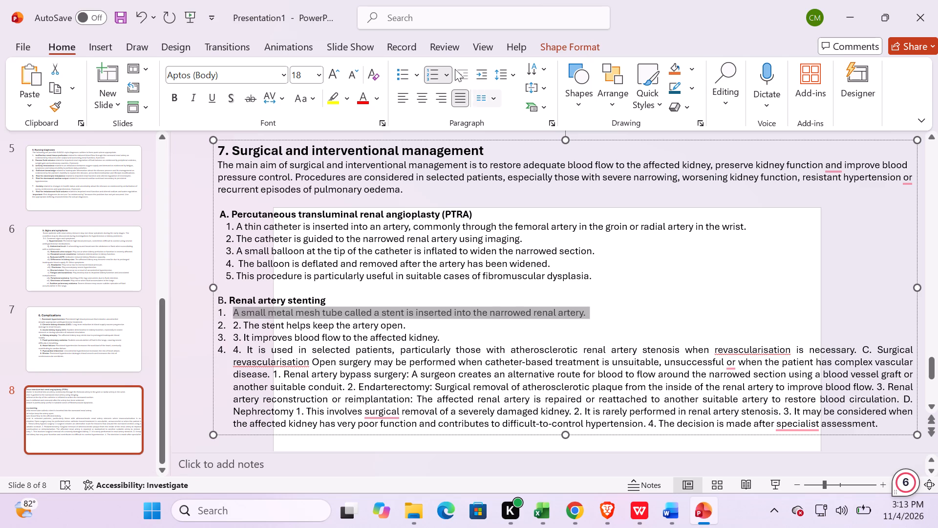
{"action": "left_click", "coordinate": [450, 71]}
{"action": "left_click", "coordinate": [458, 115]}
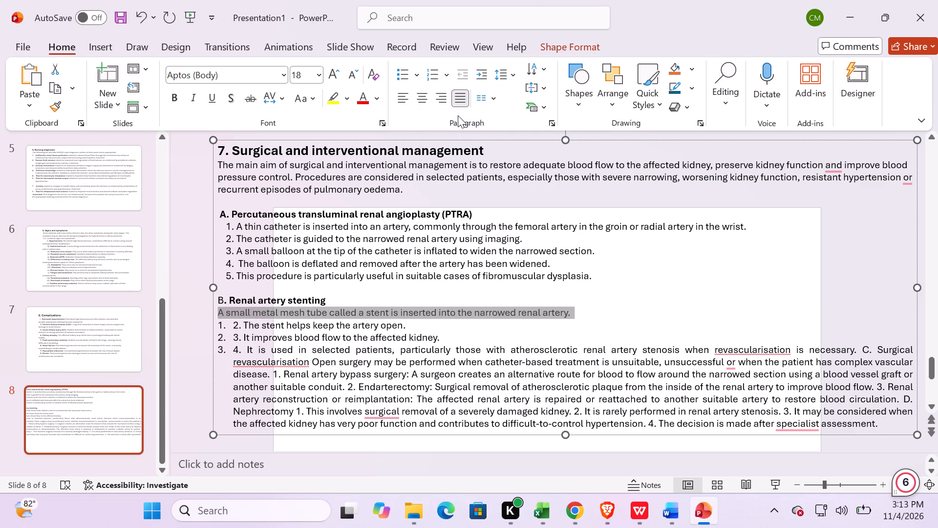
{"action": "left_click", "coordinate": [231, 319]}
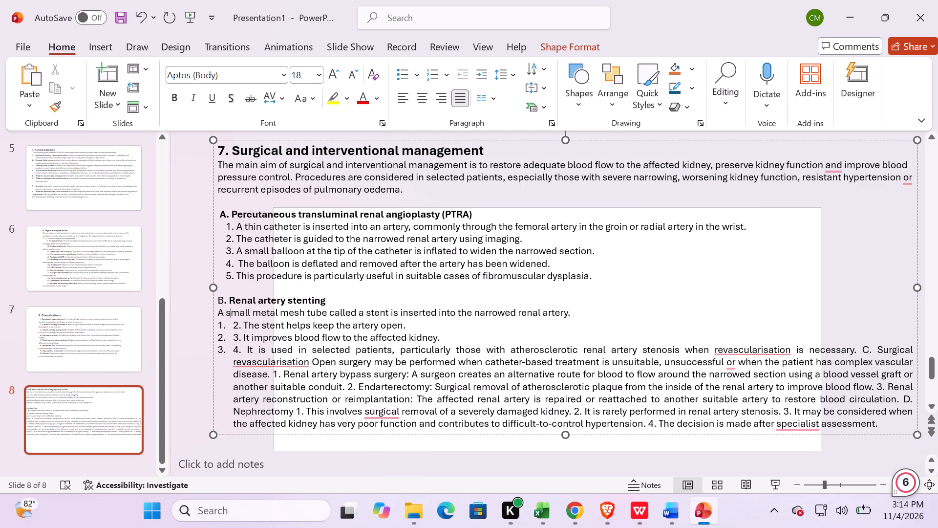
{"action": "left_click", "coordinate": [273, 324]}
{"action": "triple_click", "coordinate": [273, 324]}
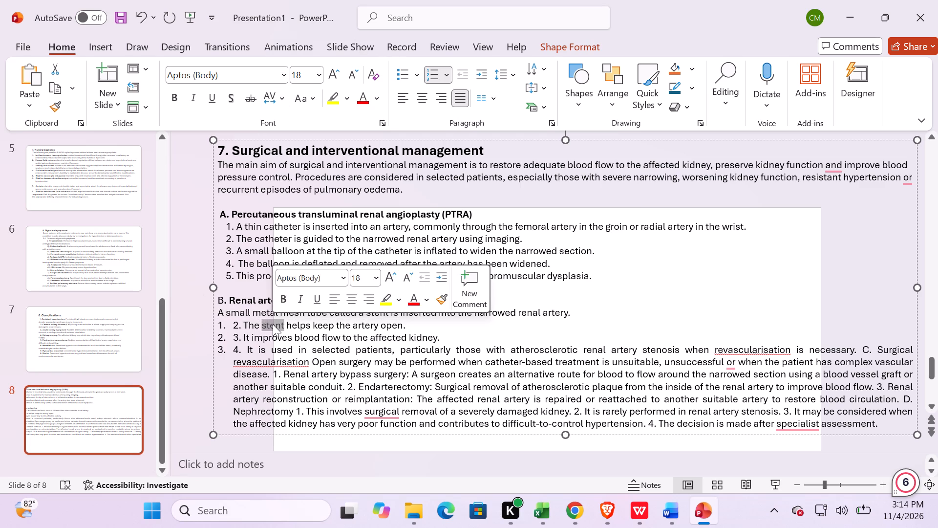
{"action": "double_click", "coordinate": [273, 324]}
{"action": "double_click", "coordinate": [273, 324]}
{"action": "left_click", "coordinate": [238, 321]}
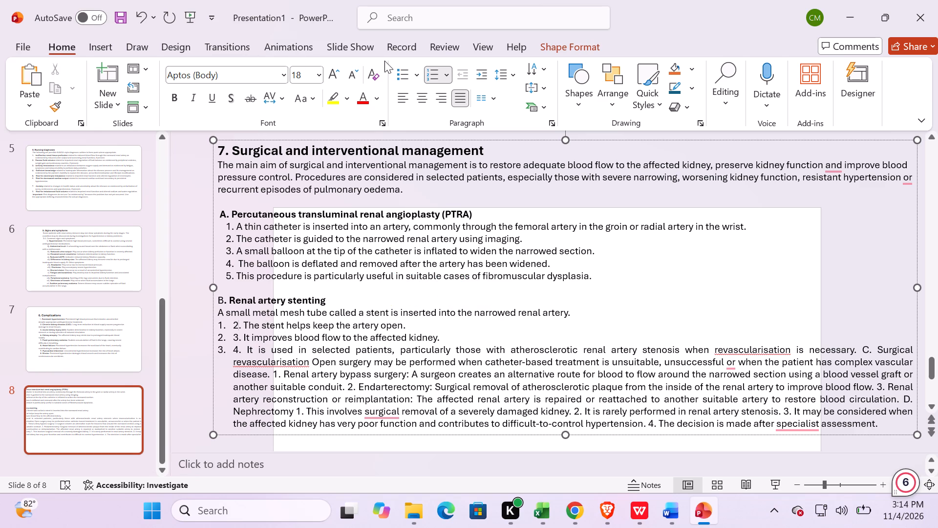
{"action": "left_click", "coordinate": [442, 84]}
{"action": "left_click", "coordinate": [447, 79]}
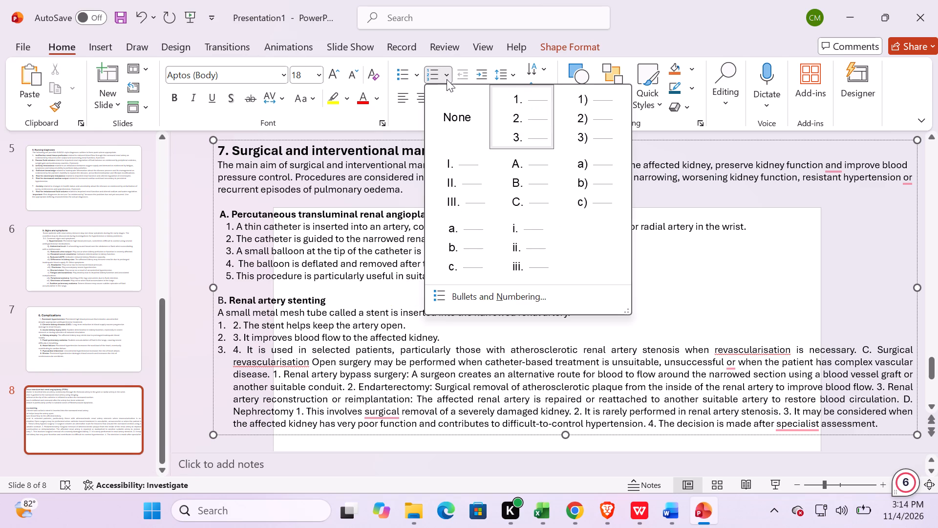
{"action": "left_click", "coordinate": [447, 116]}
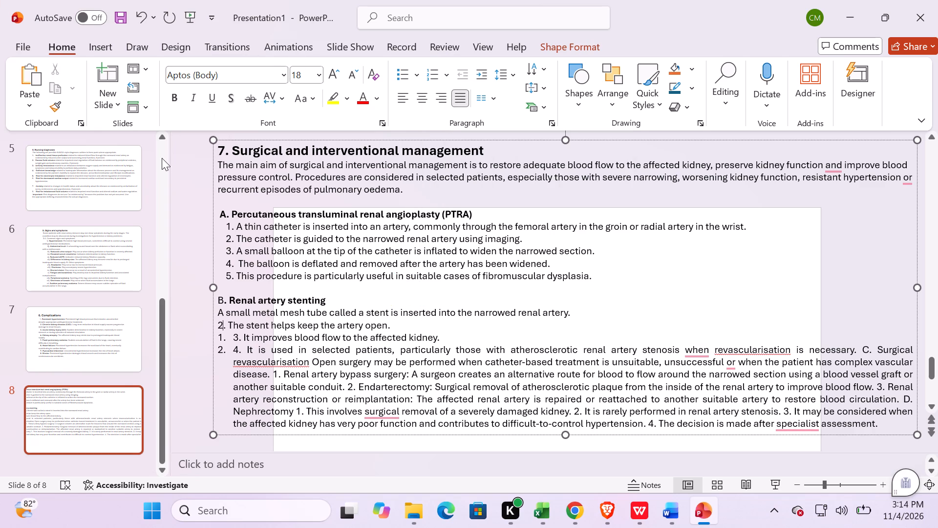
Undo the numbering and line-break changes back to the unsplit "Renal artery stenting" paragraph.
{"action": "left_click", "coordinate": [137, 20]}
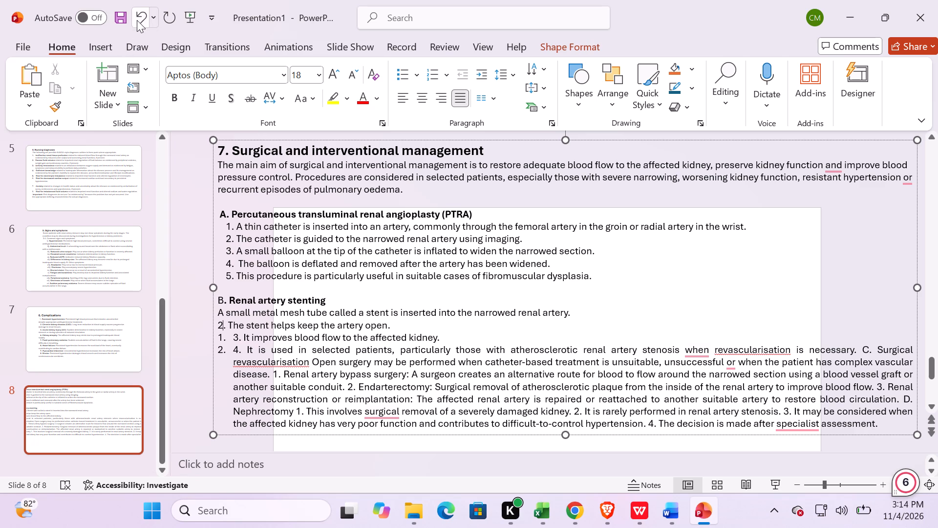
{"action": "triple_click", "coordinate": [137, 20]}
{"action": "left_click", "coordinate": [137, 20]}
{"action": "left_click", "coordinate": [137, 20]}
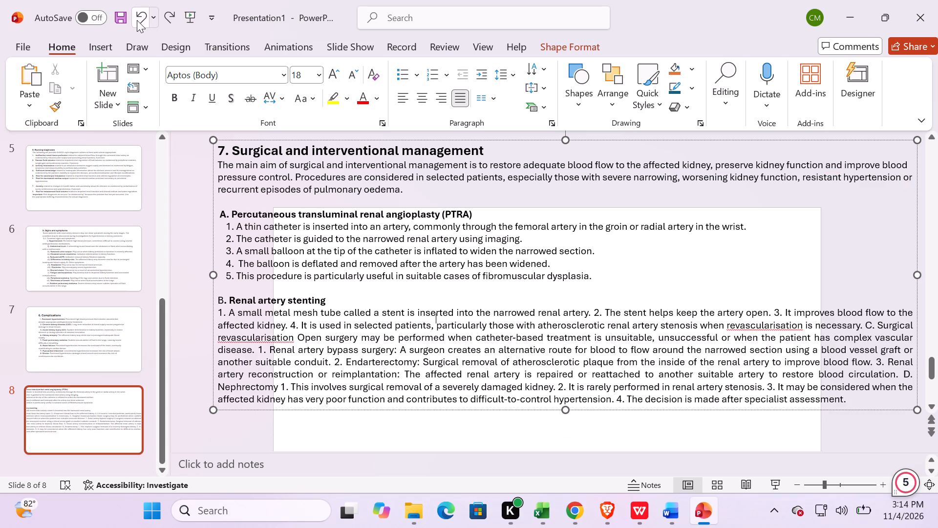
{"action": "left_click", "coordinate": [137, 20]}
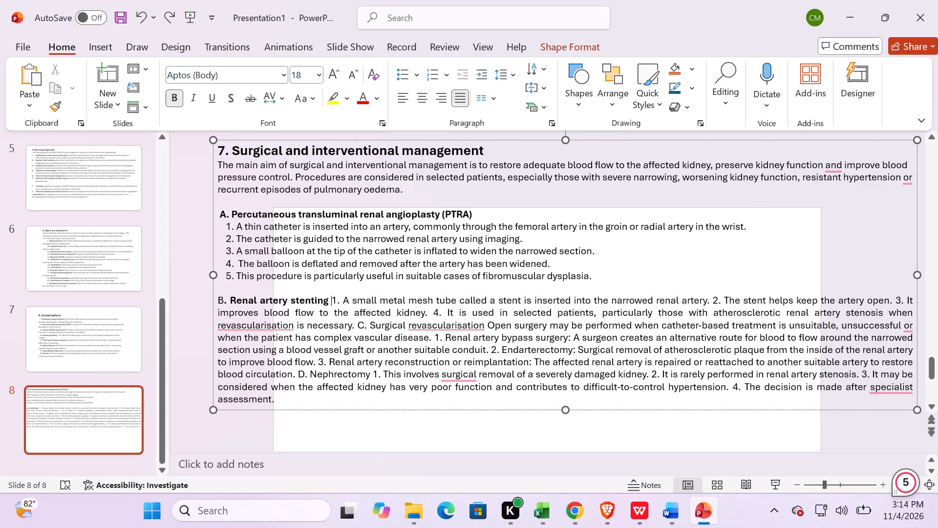
Start a new line after the "Renal artery stenting" subheading and indent point 1 with five spaces.
{"action": "key", "text": "Return"}
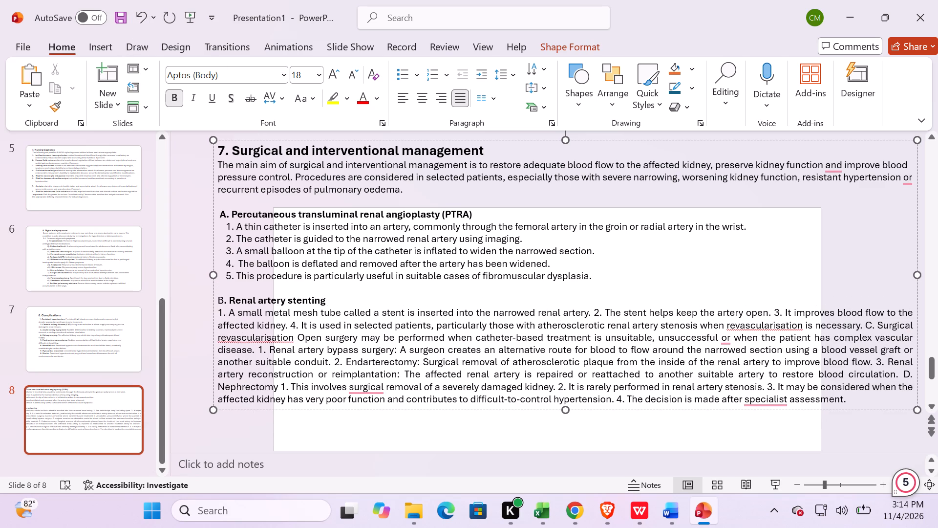
{"action": "key", "text": "space"}
{"action": "key", "text": "space"}
{"action": "key", "text": "space"}
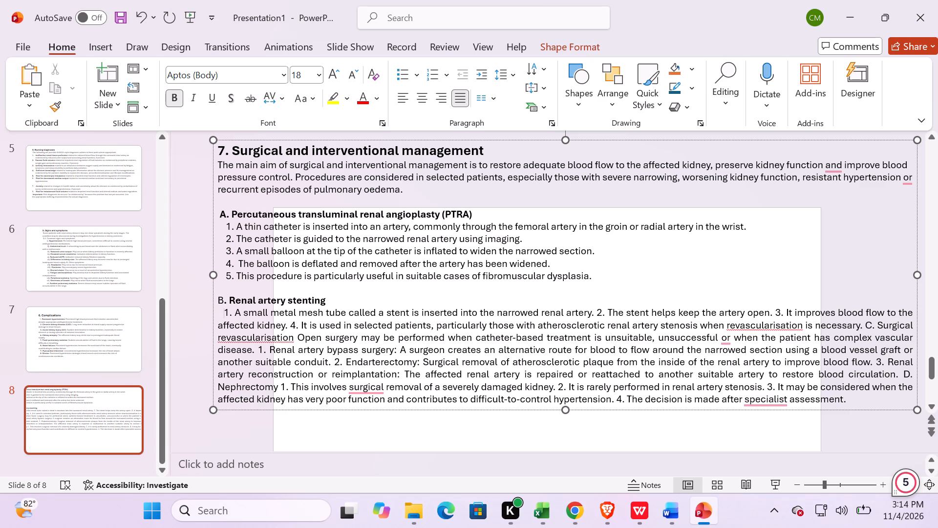
{"action": "key", "text": "space"}
{"action": "key", "text": "space"}
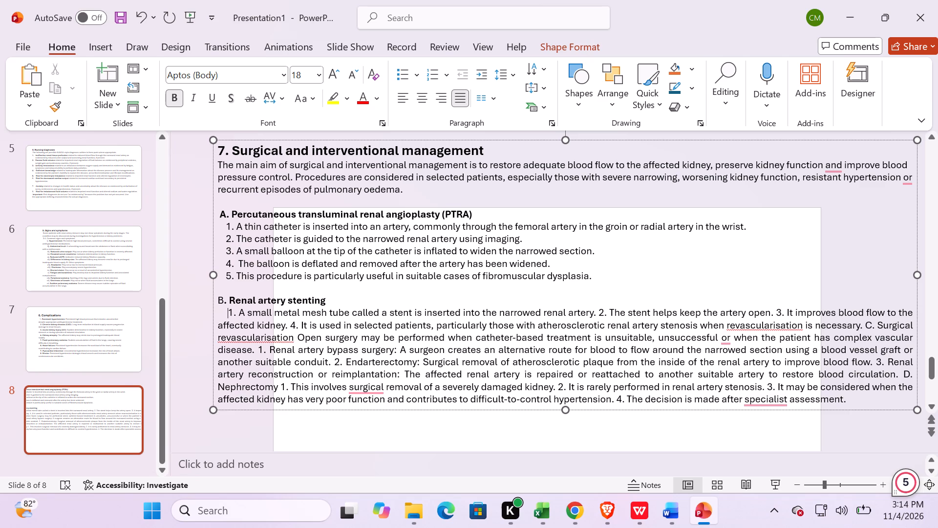
Move stenting point 2, "The stent helps keep the artery open", to its own line, indented with six spaces.
{"action": "left_click", "coordinate": [597, 314]}
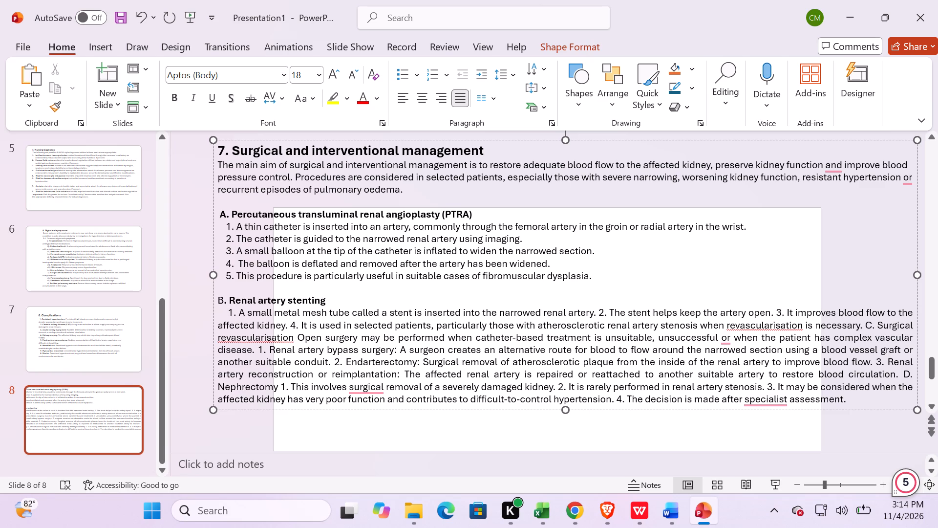
{"action": "key", "text": "Return"}
{"action": "key", "text": "space"}
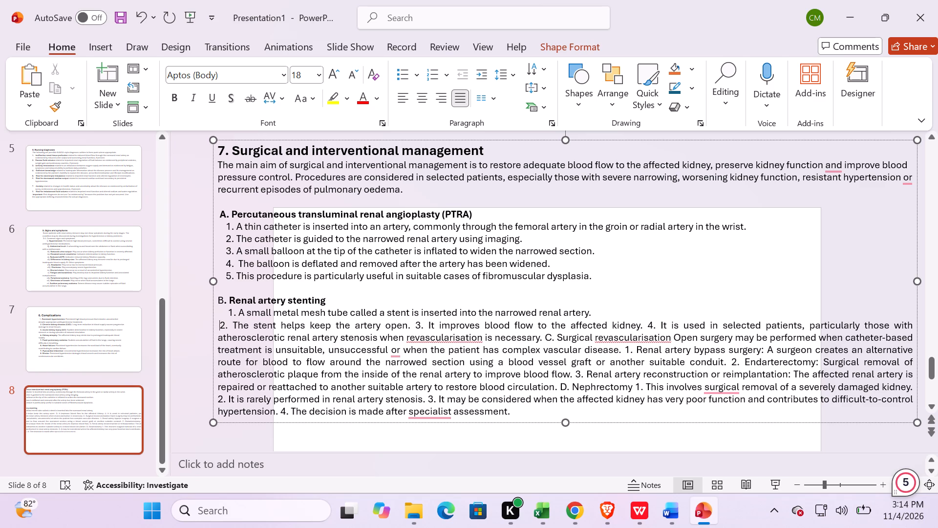
{"action": "key", "text": "space"}
{"action": "key", "text": "space"}
{"action": "key", "text": "space"}
{"action": "key", "text": "space"}
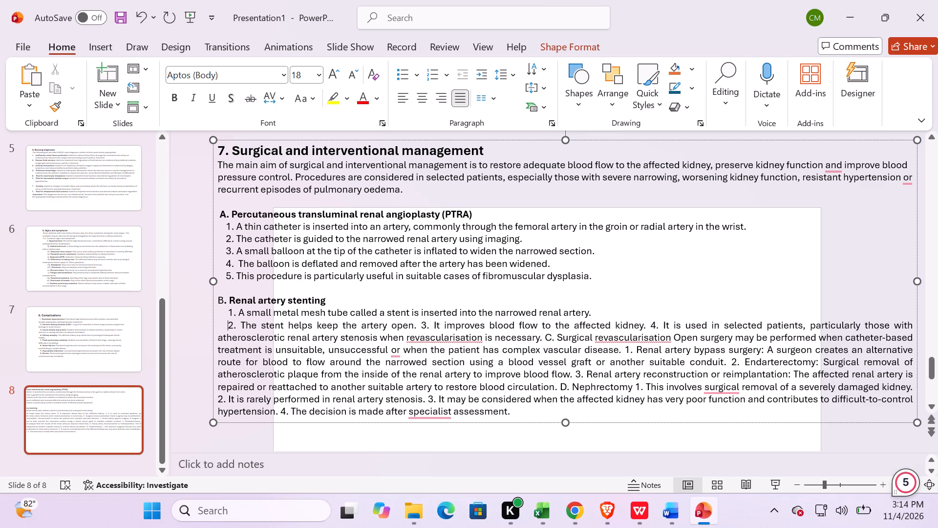
{"action": "key", "text": "space"}
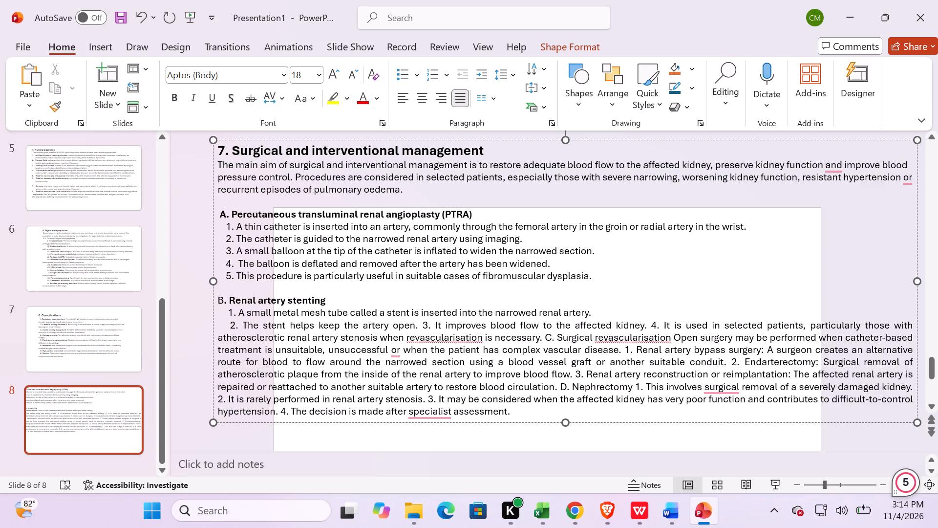
Move stenting point 3, "It improves blood flow to the affected kidney", to its own line, indented with six spaces.
{"action": "left_click", "coordinate": [425, 326]}
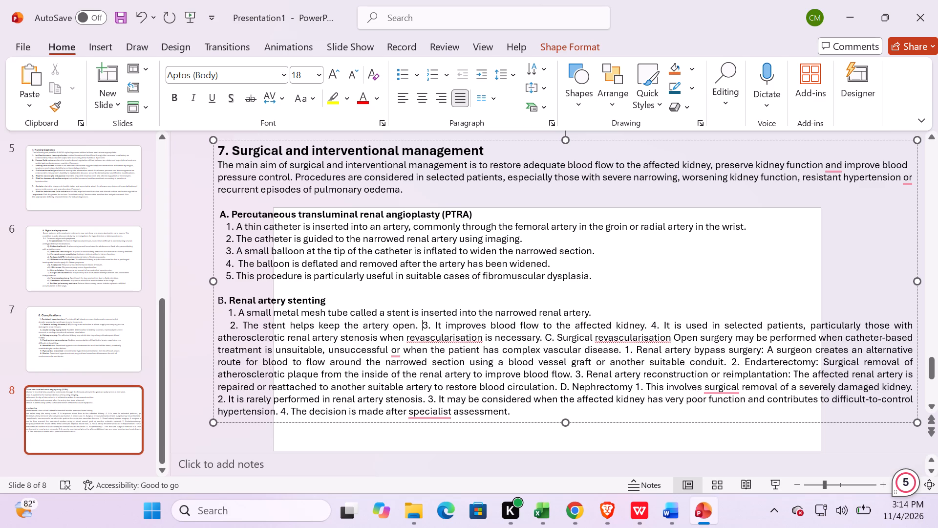
{"action": "key", "text": "Return"}
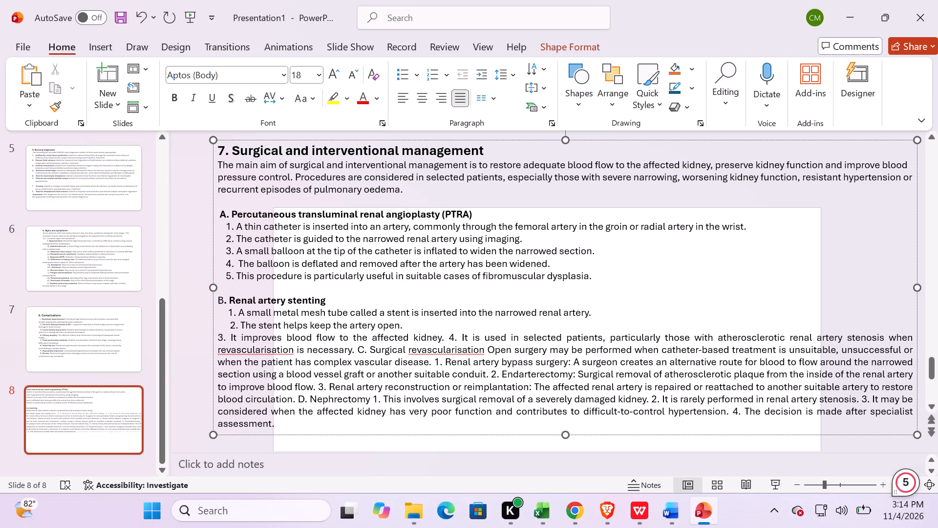
{"action": "key", "text": "space"}
{"action": "key", "text": "space"}
{"action": "key", "text": "space"}
{"action": "key", "text": "space"}
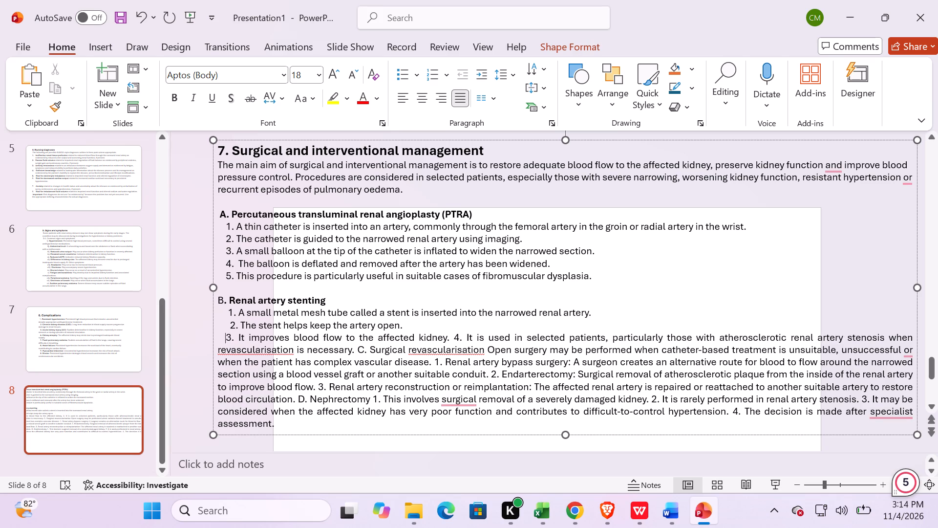
{"action": "key", "text": "space"}
{"action": "key", "text": "space"}
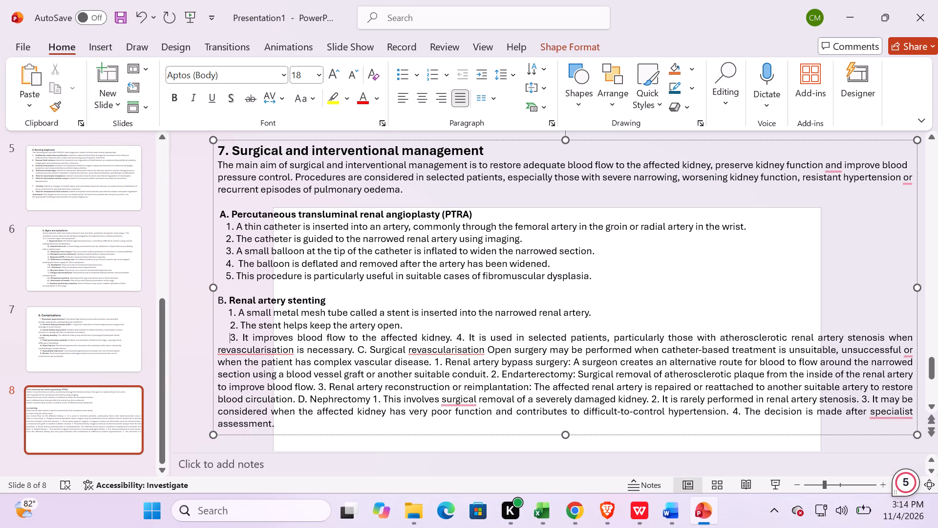
Move stenting point 4, beginning "It is used in selected patients", to its own line, indented in line with point 3.
{"action": "left_click", "coordinate": [454, 334]}
{"action": "key", "text": "Return"}
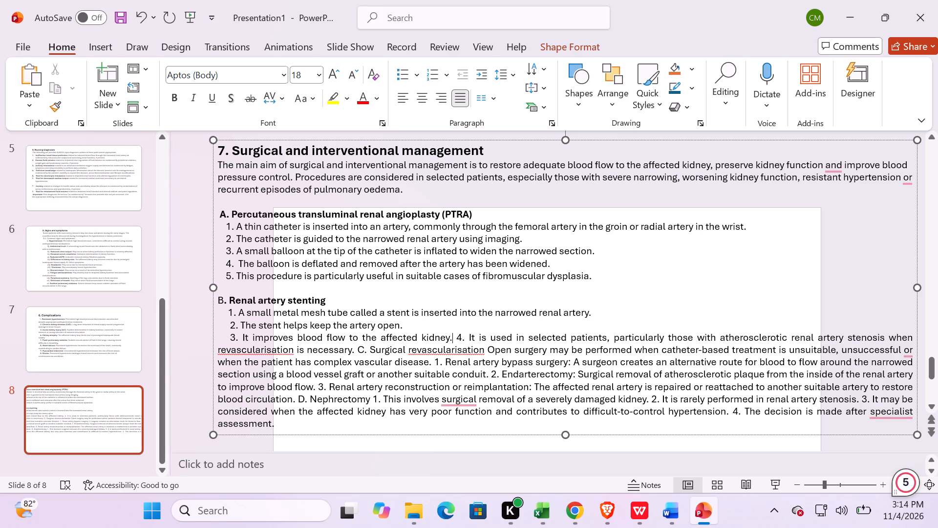
{"action": "key", "text": "space"}
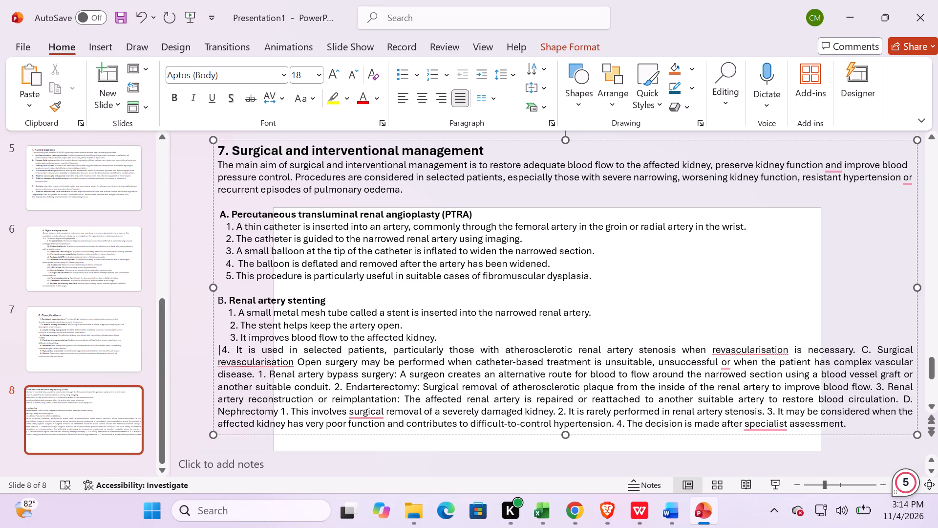
{"action": "key", "text": "space"}
{"action": "key", "text": "space"}
{"action": "key", "text": "space"}
{"action": "key", "text": "space"}
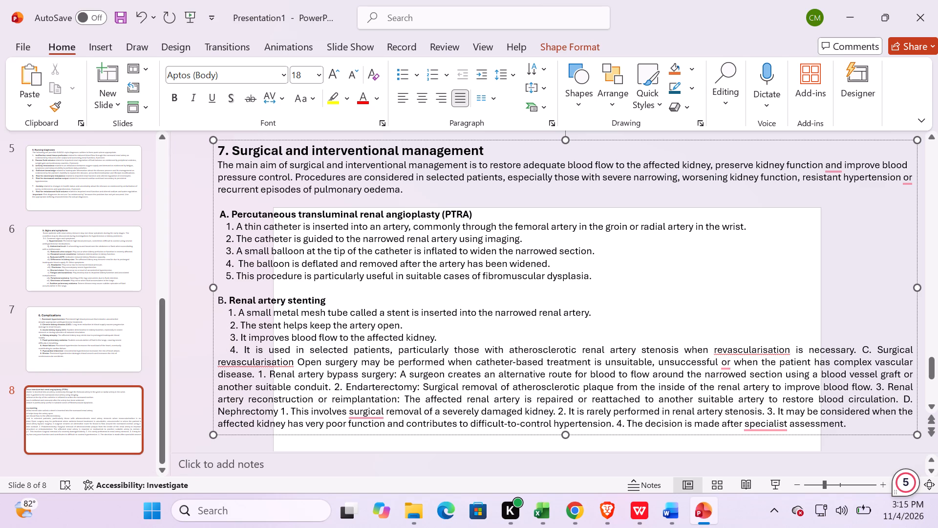
Move "C. Surgical revascularisation" and the text following it to a new line after stenting point 4.
{"action": "left_click", "coordinate": [864, 351]}
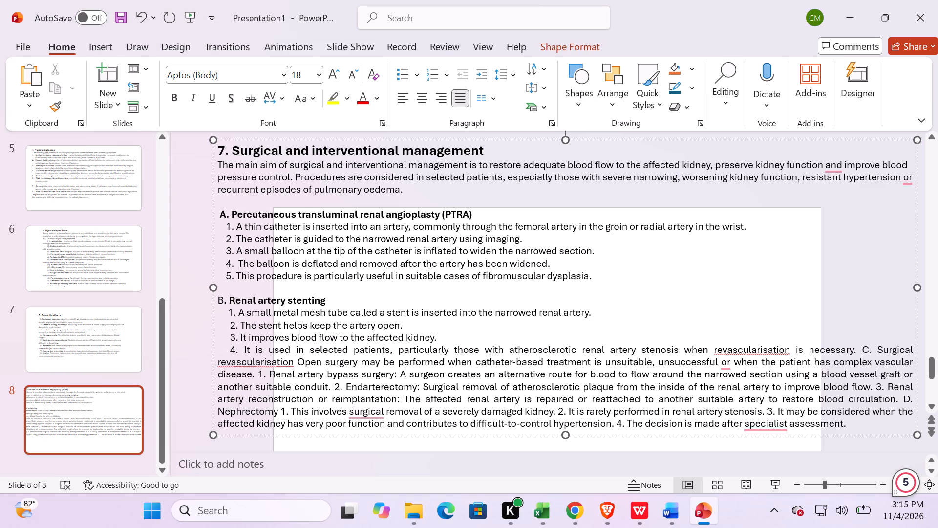
{"action": "key", "text": "Return"}
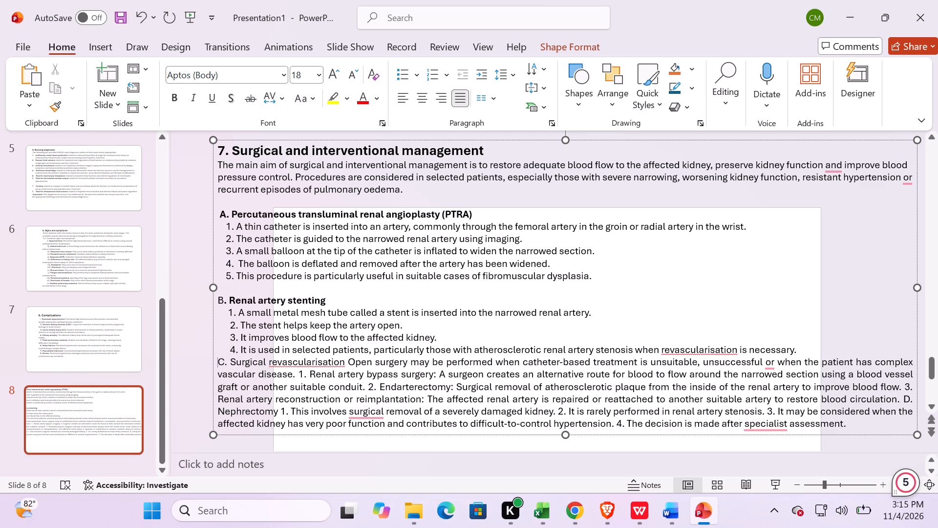
Make the subheading "C. Surgical revascularisation" bold.
{"action": "left_click_drag", "start_coordinate": [346, 358], "coordinate": [219, 358]}
{"action": "left_click_drag", "start_coordinate": [219, 358], "coordinate": [216, 359]}
{"action": "left_click_drag", "start_coordinate": [216, 359], "coordinate": [338, 364]}
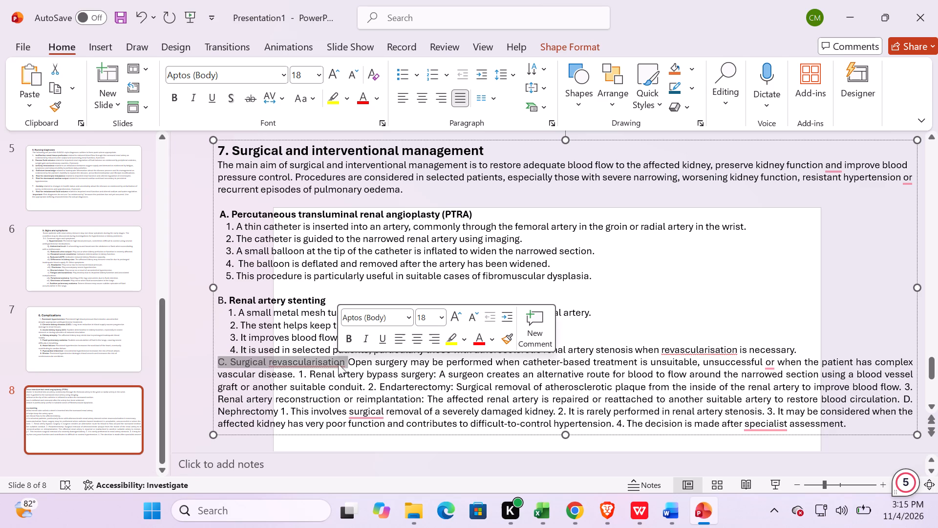
{"action": "left_click", "coordinate": [349, 339]}
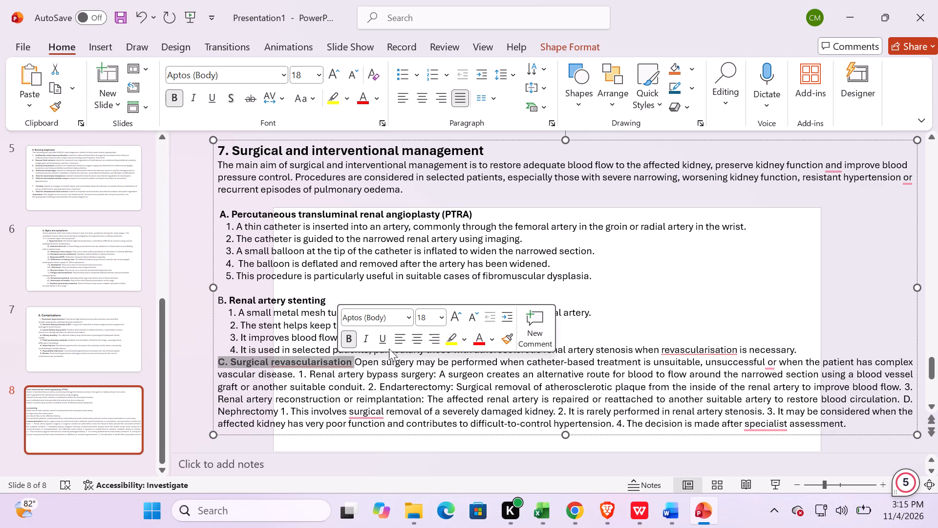
Move the text beginning "Open surgery may be performed" to a new line below the section C subheading.
{"action": "left_click", "coordinate": [360, 362]}
{"action": "left_click", "coordinate": [352, 363]}
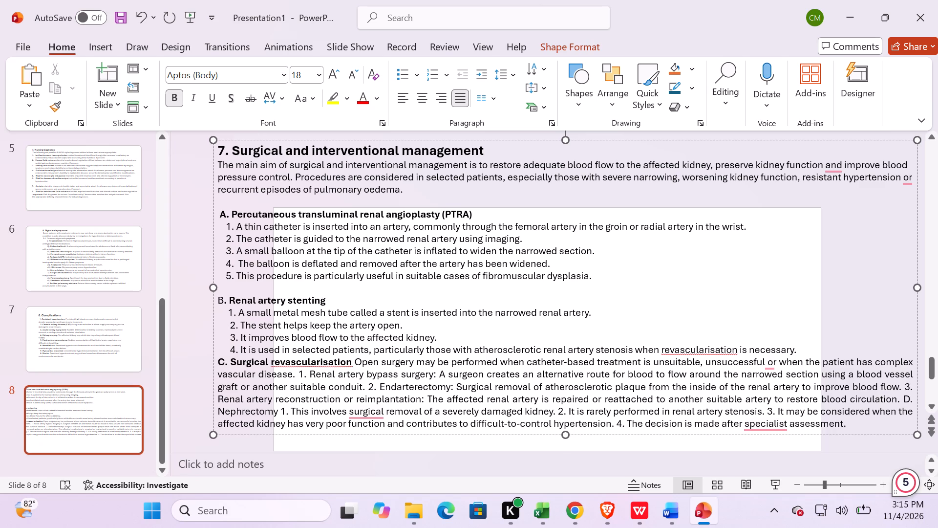
{"action": "key", "text": "Return"}
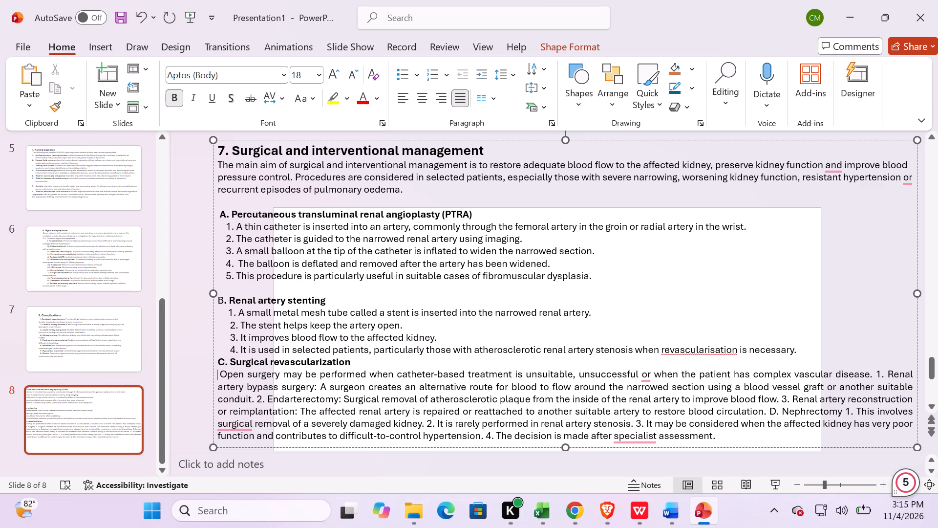
{"action": "triple_click", "coordinate": [212, 277]}
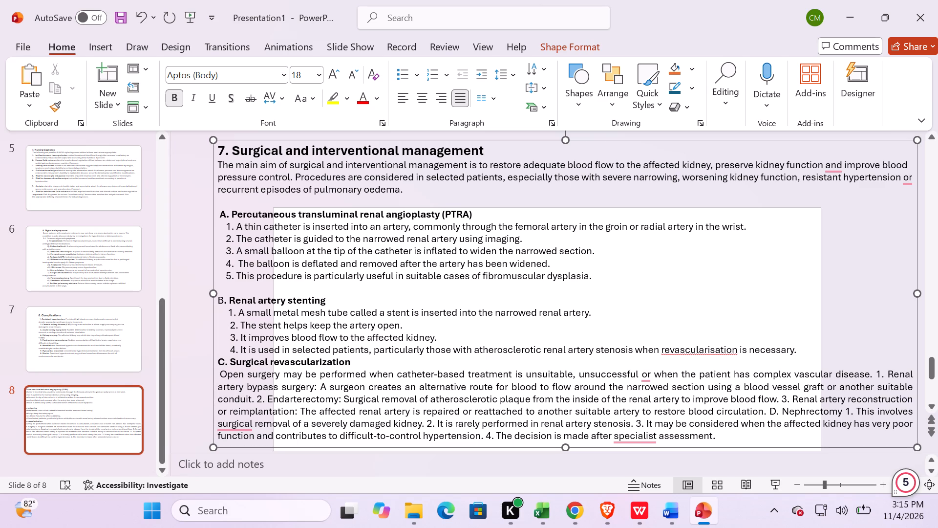
{"action": "left_click", "coordinate": [196, 277]}
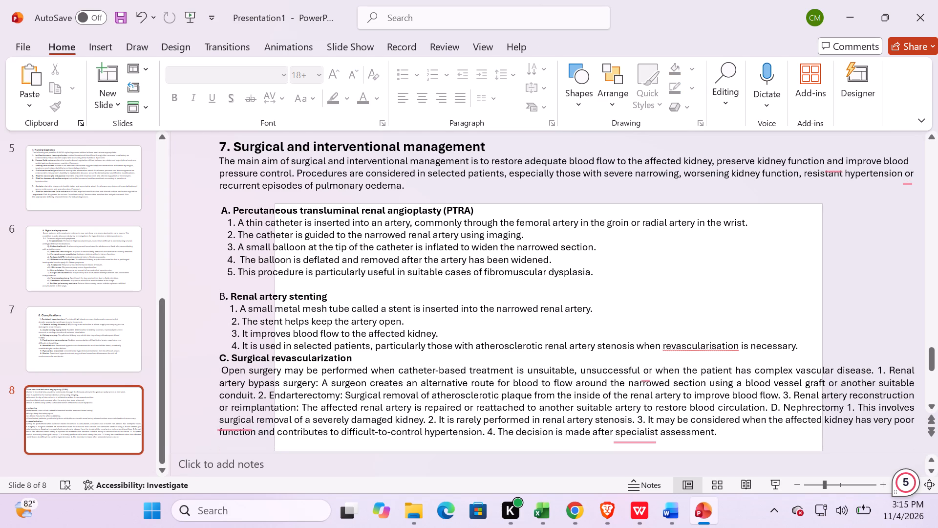
Insert a blank line between stenting point 4 and the section C subheading.
{"action": "left_click", "coordinate": [801, 341]}
{"action": "key", "text": "Return"}
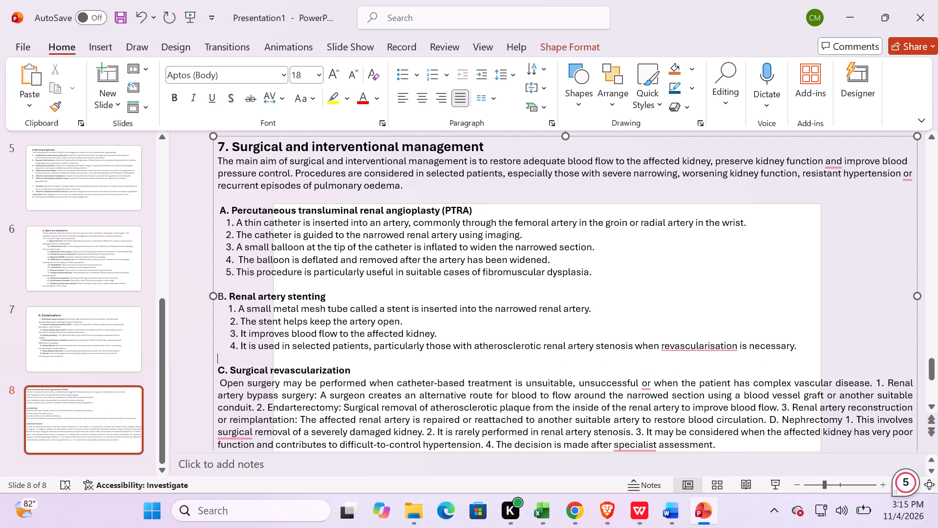
Move section C point 1, beginning "Renal artery bypass surgery", to its own line, indented with six spaces.
{"action": "scroll", "coordinate": [416, 368], "scroll_direction": "down", "scroll_amount": 1}
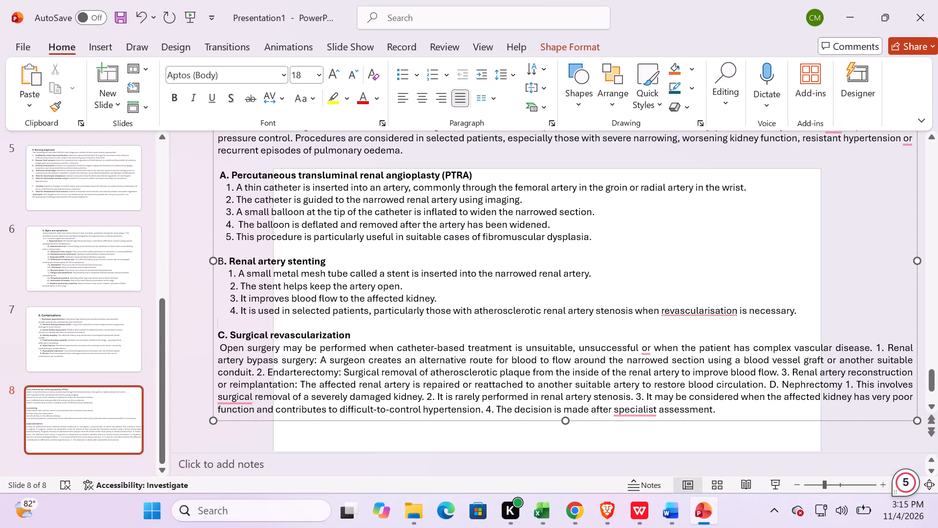
{"action": "left_click", "coordinate": [876, 348]}
{"action": "key", "text": "Return"}
{"action": "key", "text": "space"}
{"action": "key", "text": "space"}
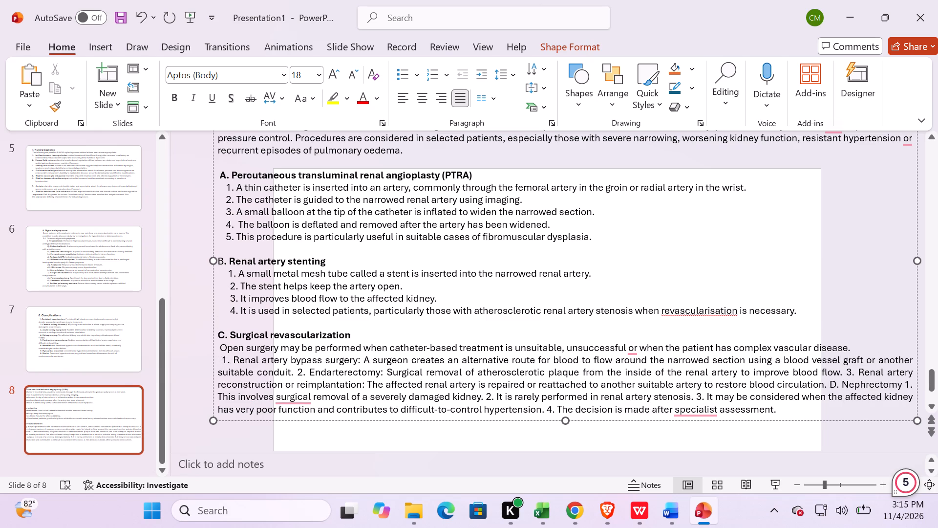
{"action": "key", "text": "space"}
{"action": "key", "text": "space"}
{"action": "key", "text": "space"}
{"action": "key", "text": "space"}
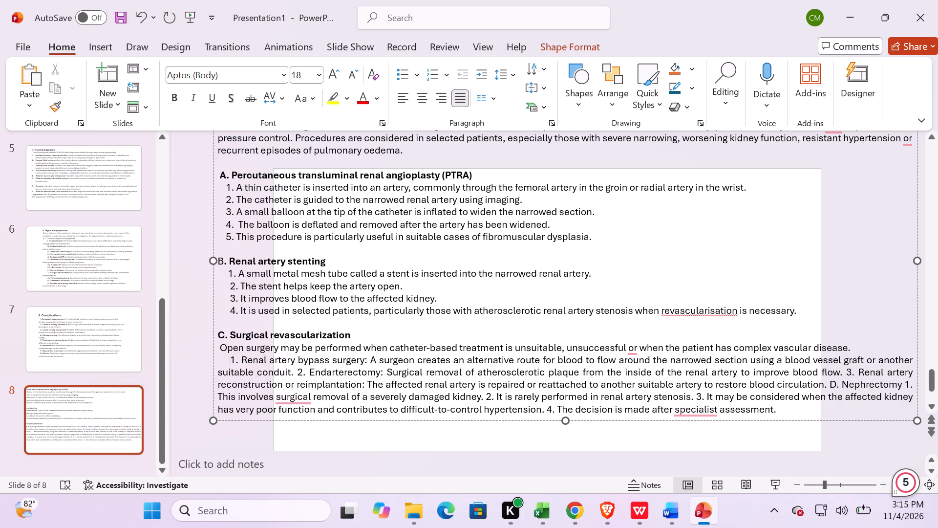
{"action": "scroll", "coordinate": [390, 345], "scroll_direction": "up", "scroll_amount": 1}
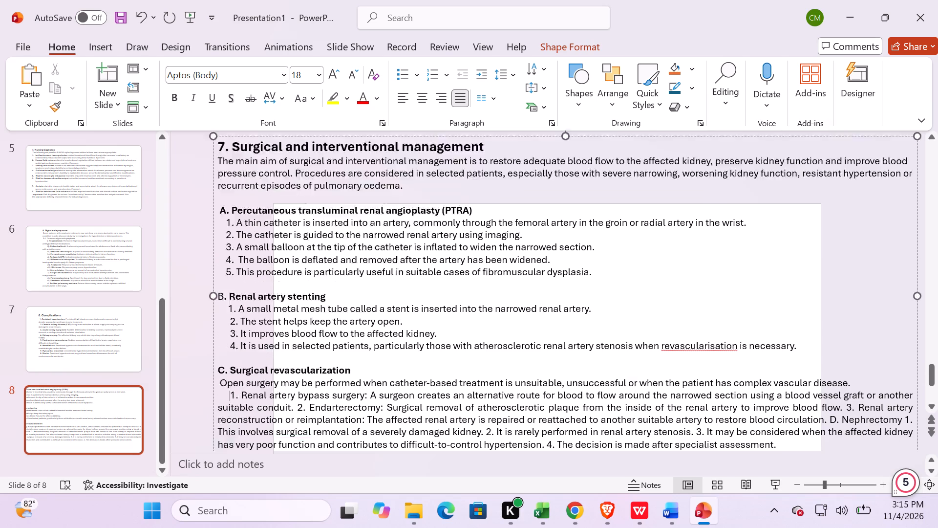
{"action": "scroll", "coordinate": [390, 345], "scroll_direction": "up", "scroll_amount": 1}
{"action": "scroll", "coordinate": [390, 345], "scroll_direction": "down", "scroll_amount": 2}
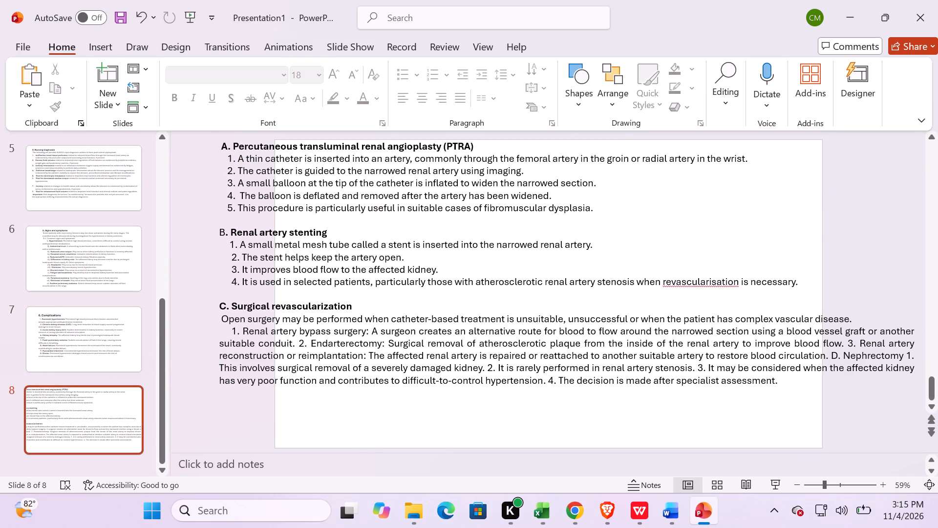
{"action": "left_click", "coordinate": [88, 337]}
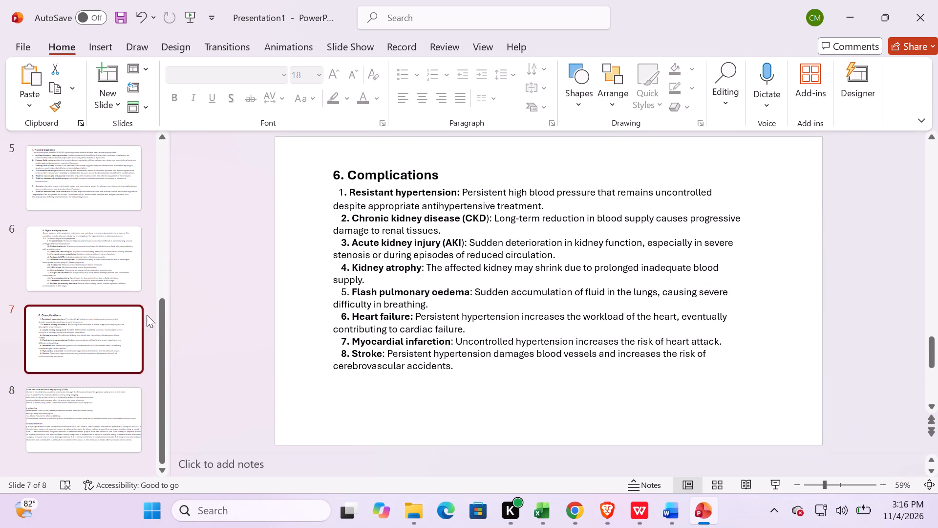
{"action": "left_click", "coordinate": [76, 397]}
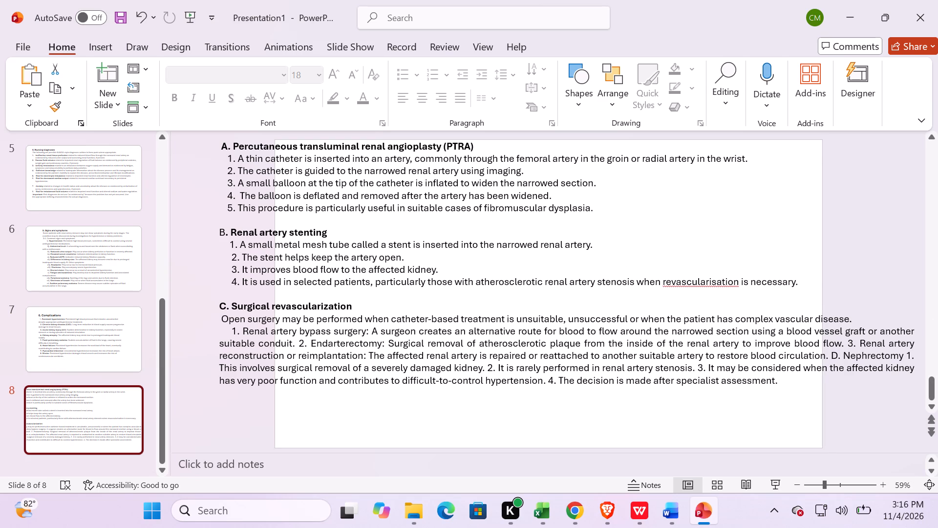
Make the lead-in "1. Renal artery bypass surgery:" bold in section C on slide 8.
{"action": "left_click", "coordinate": [369, 328]}
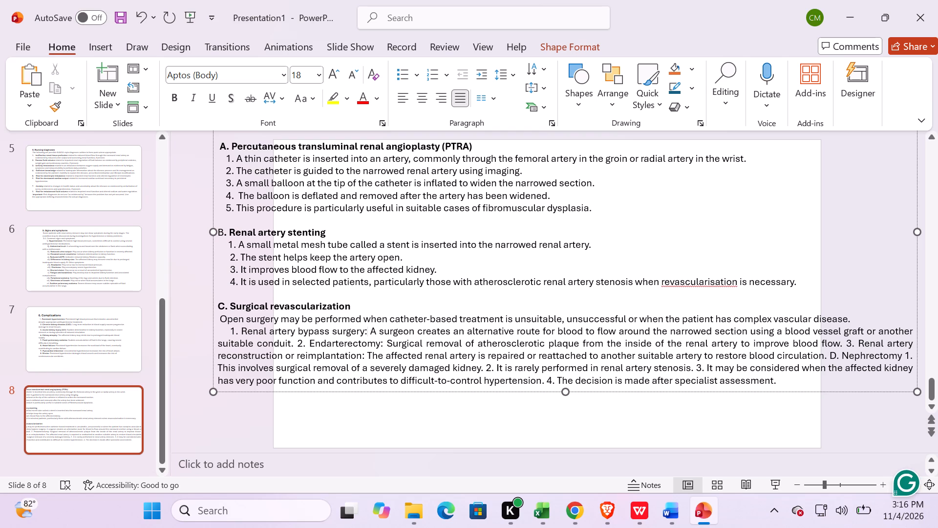
{"action": "left_click_drag", "start_coordinate": [222, 333], "coordinate": [233, 330]}
{"action": "left_click", "coordinate": [233, 330]}
{"action": "left_click_drag", "start_coordinate": [232, 330], "coordinate": [324, 327]}
{"action": "scroll", "coordinate": [239, 330], "scroll_direction": "right", "scroll_amount": 1}
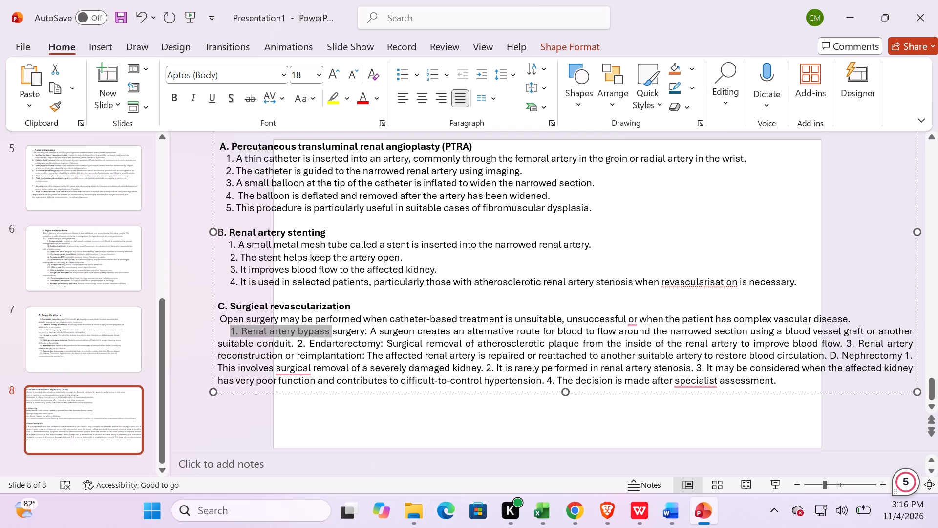
{"action": "scroll", "coordinate": [324, 327], "scroll_direction": "right", "scroll_amount": 1}
{"action": "left_click_drag", "start_coordinate": [324, 327], "coordinate": [367, 327]}
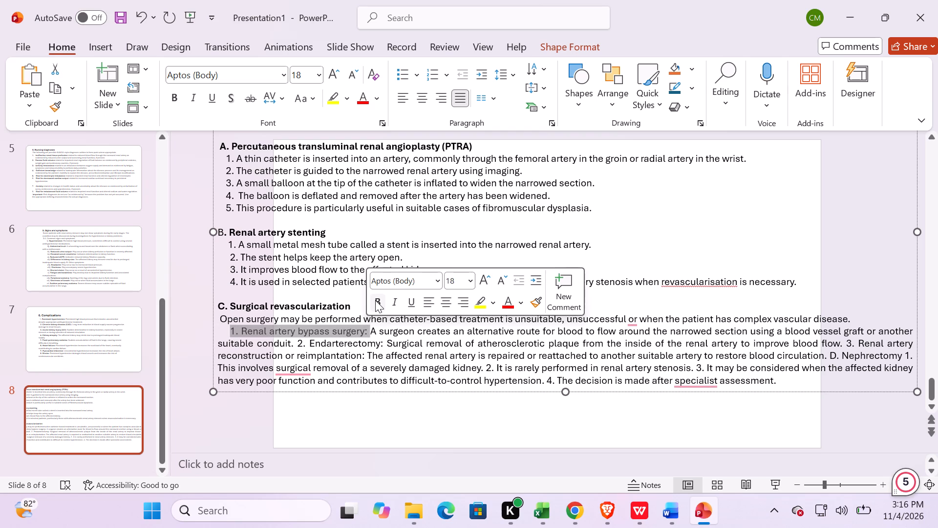
{"action": "left_click", "coordinate": [375, 300]}
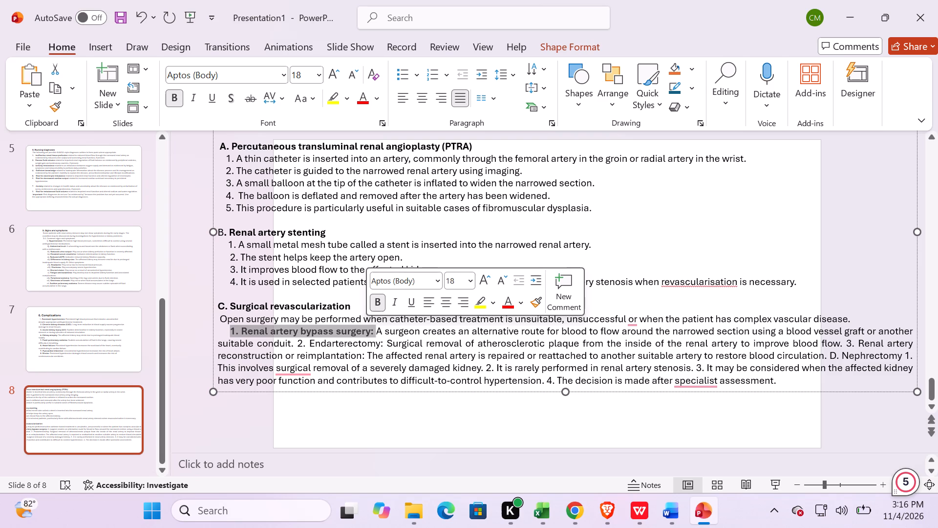